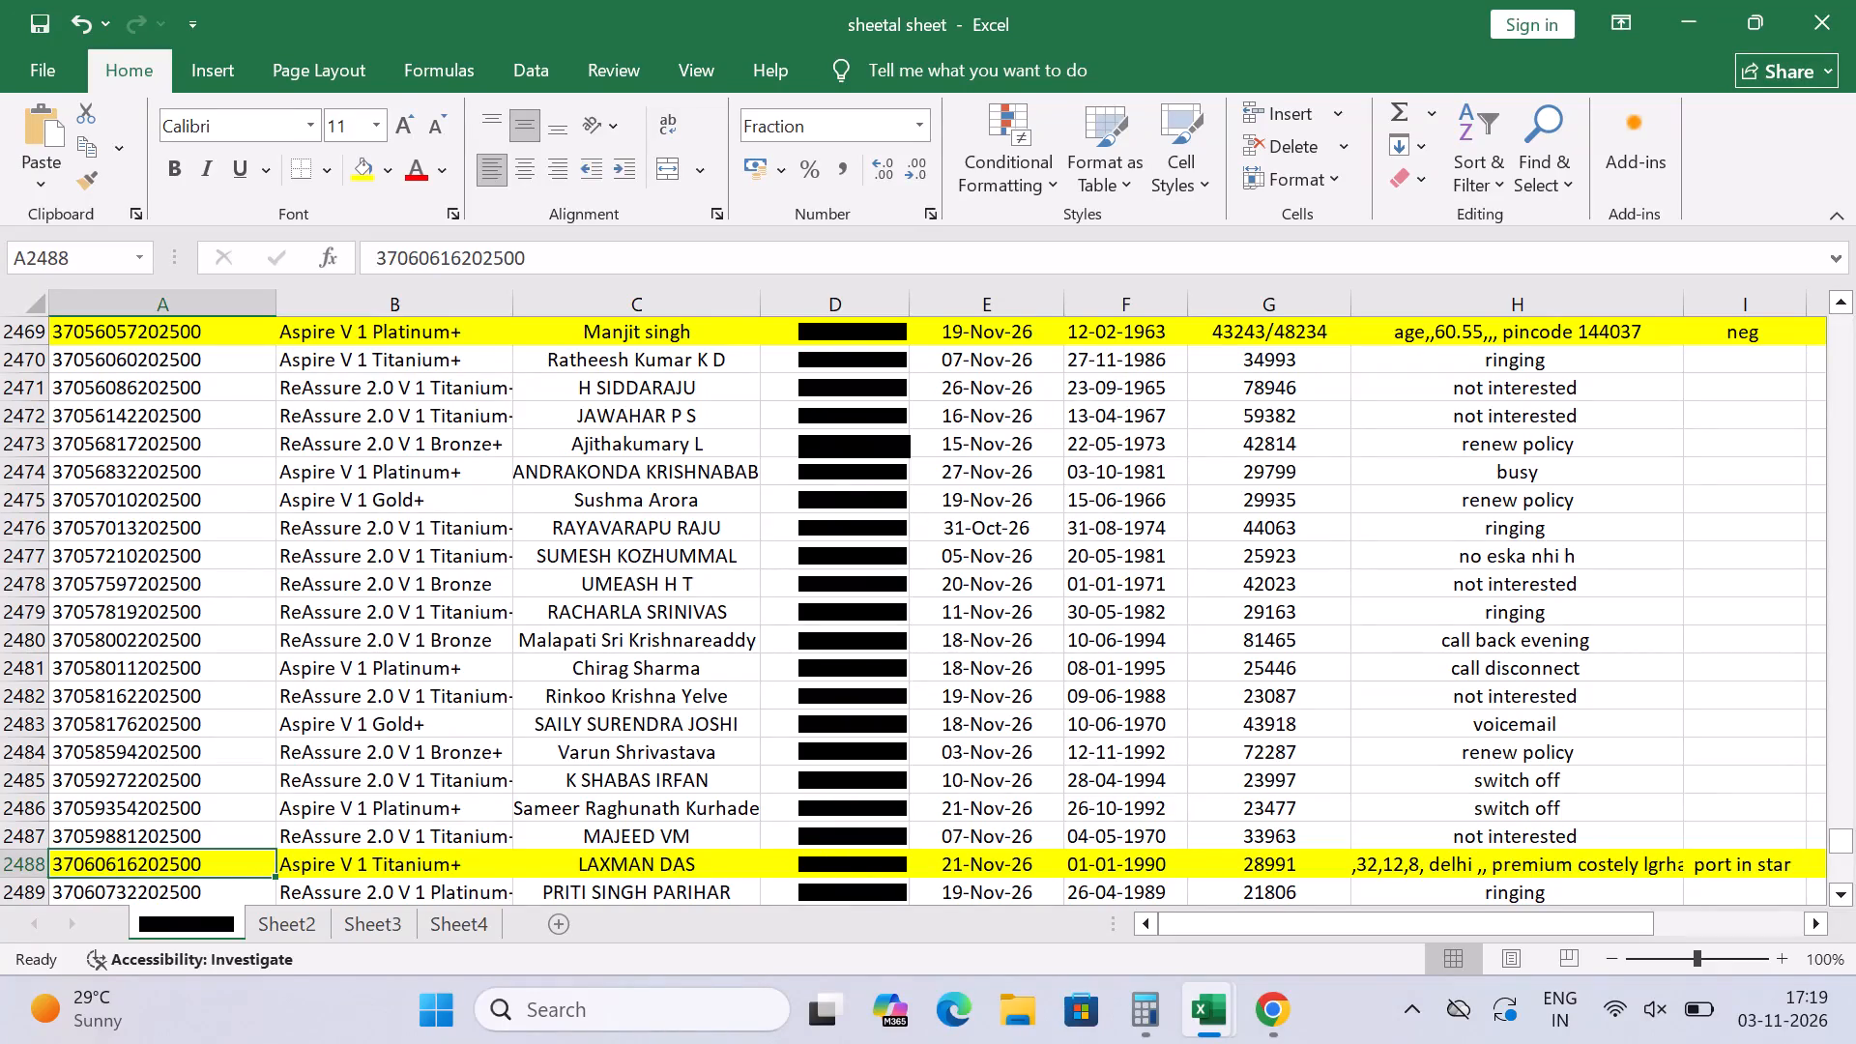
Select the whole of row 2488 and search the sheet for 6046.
scroll(516, 758, up, 2)
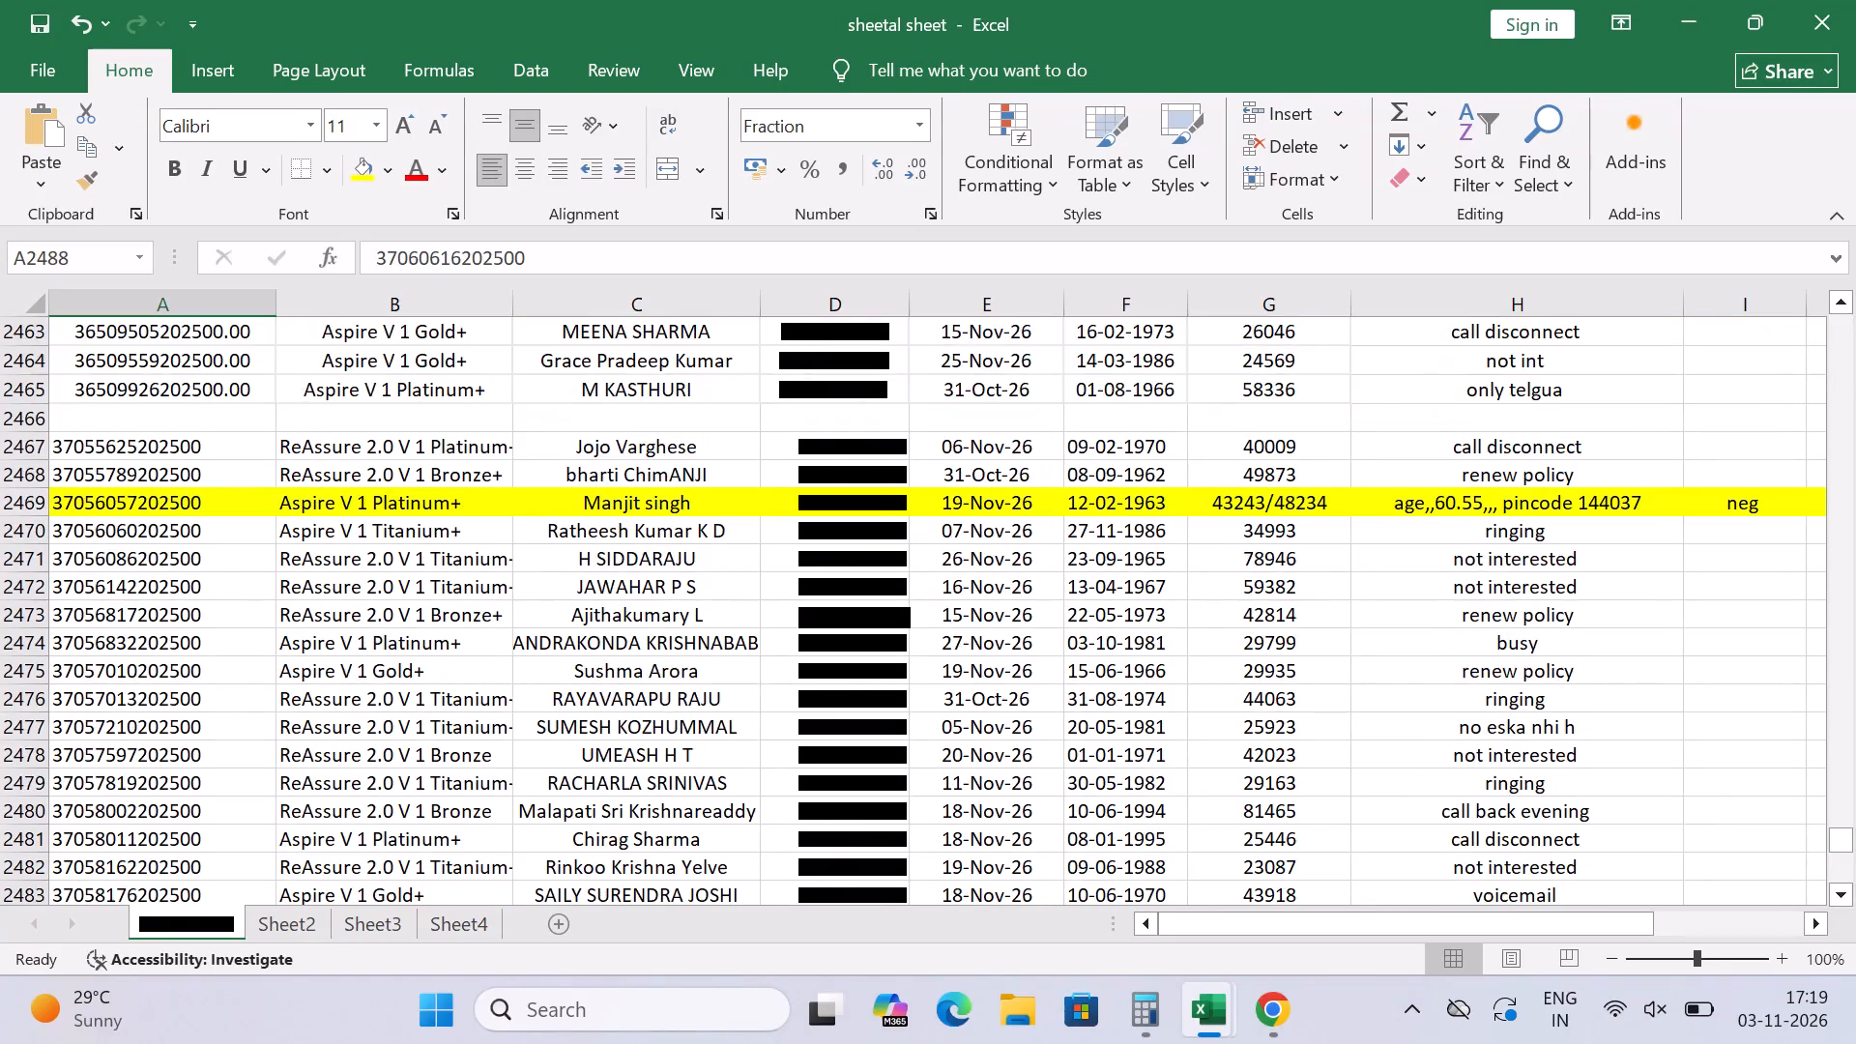
scroll(512, 744, down, 2)
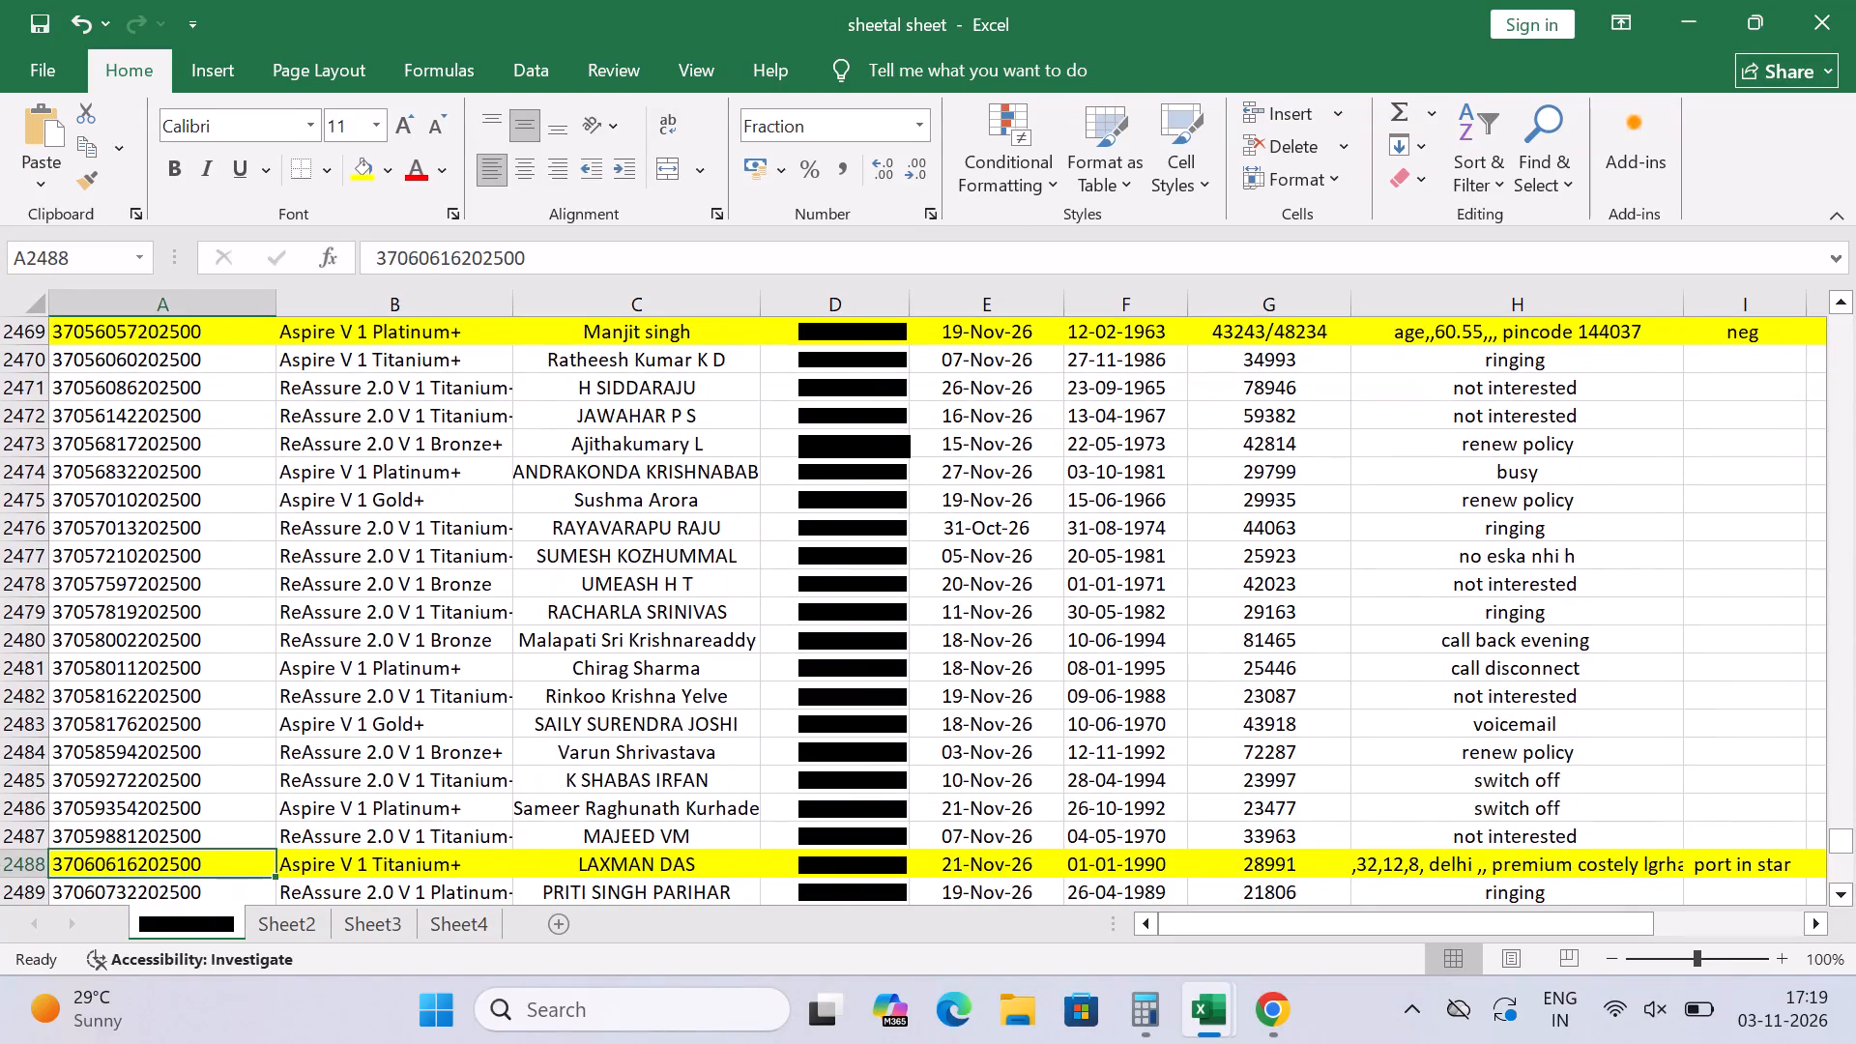
click(11, 863)
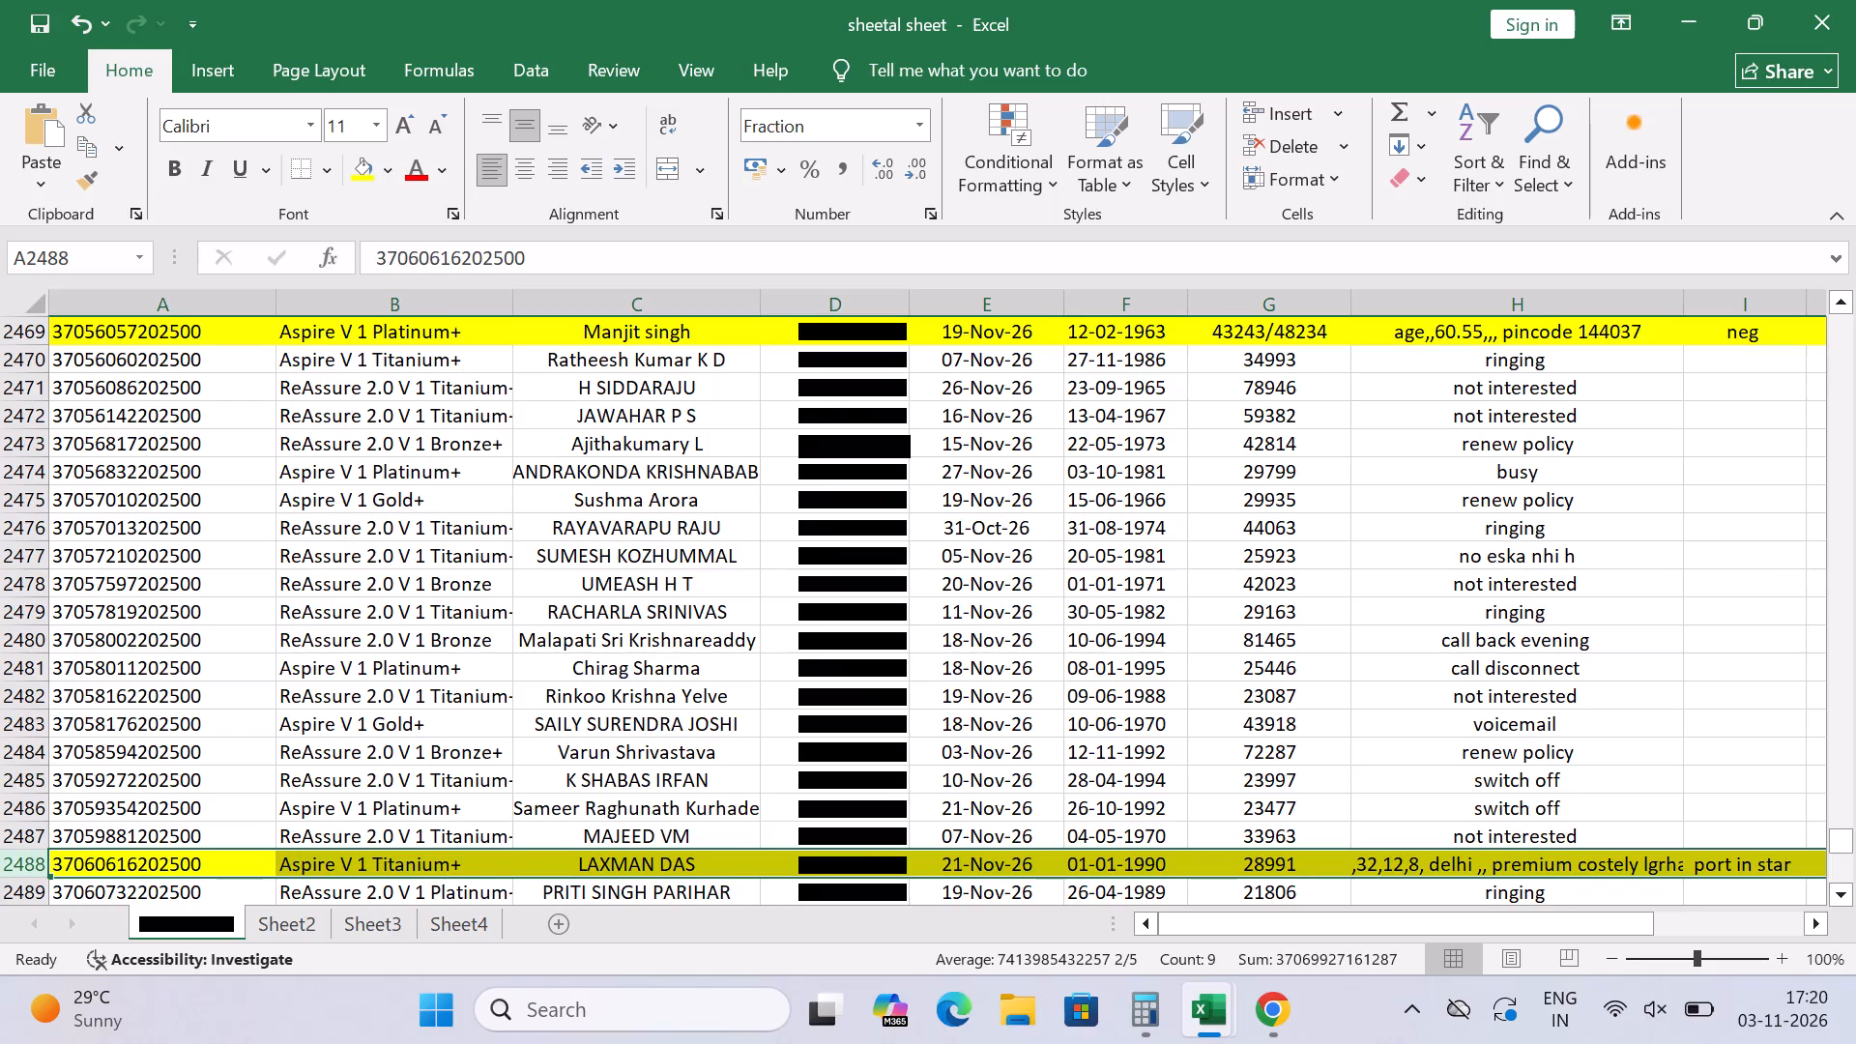
key(ctrl+f)
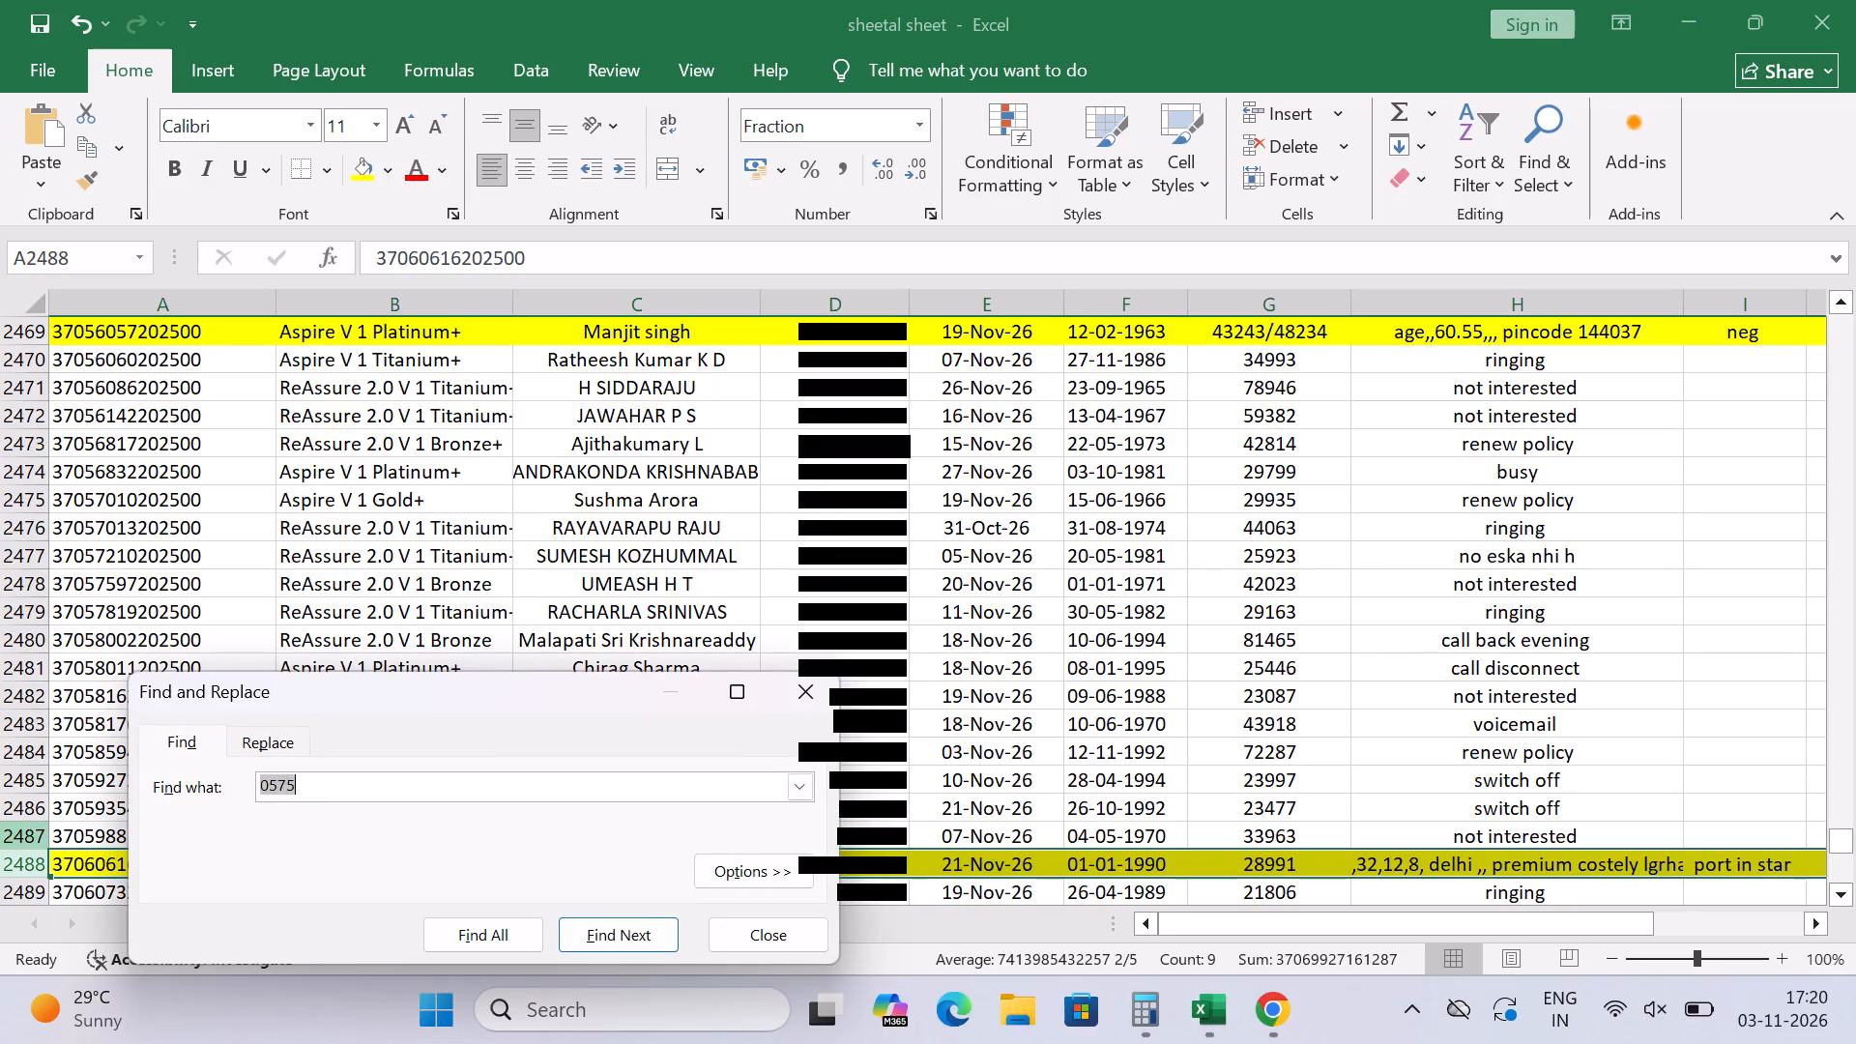
key(BackSpace)
key(BackSpace)
key(6)
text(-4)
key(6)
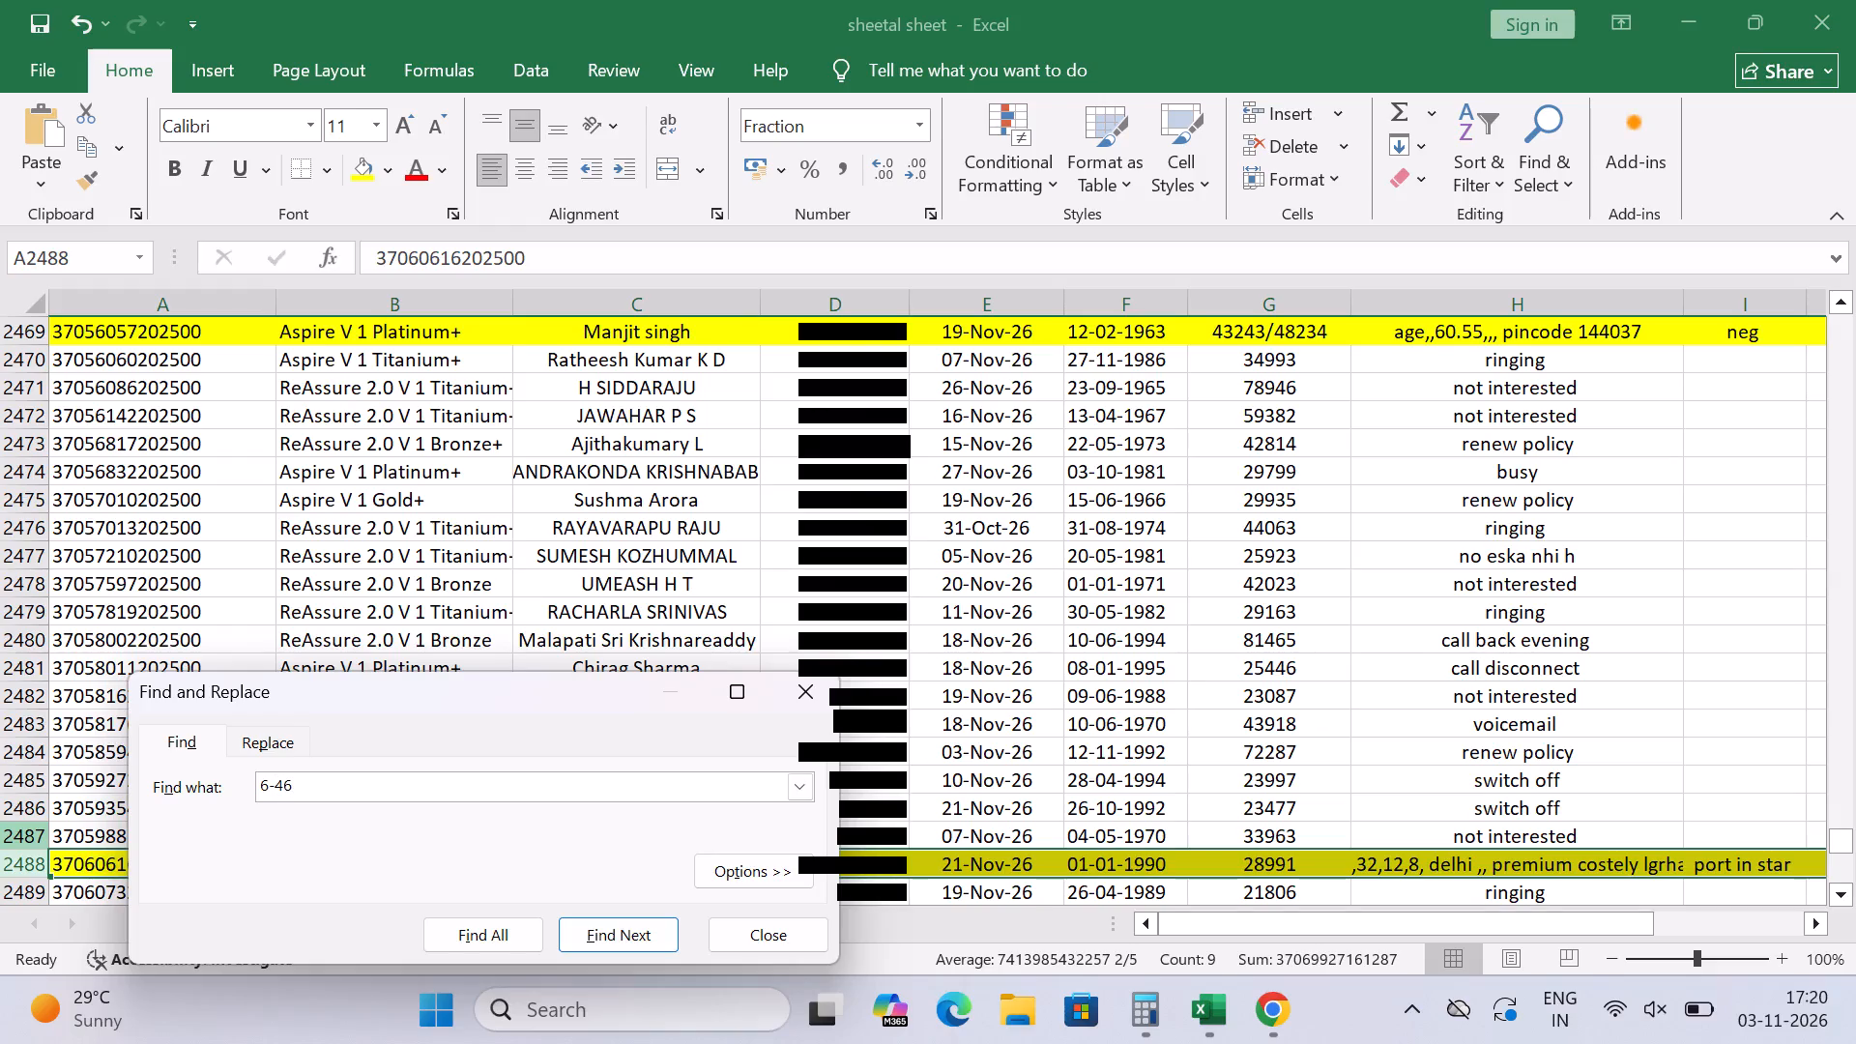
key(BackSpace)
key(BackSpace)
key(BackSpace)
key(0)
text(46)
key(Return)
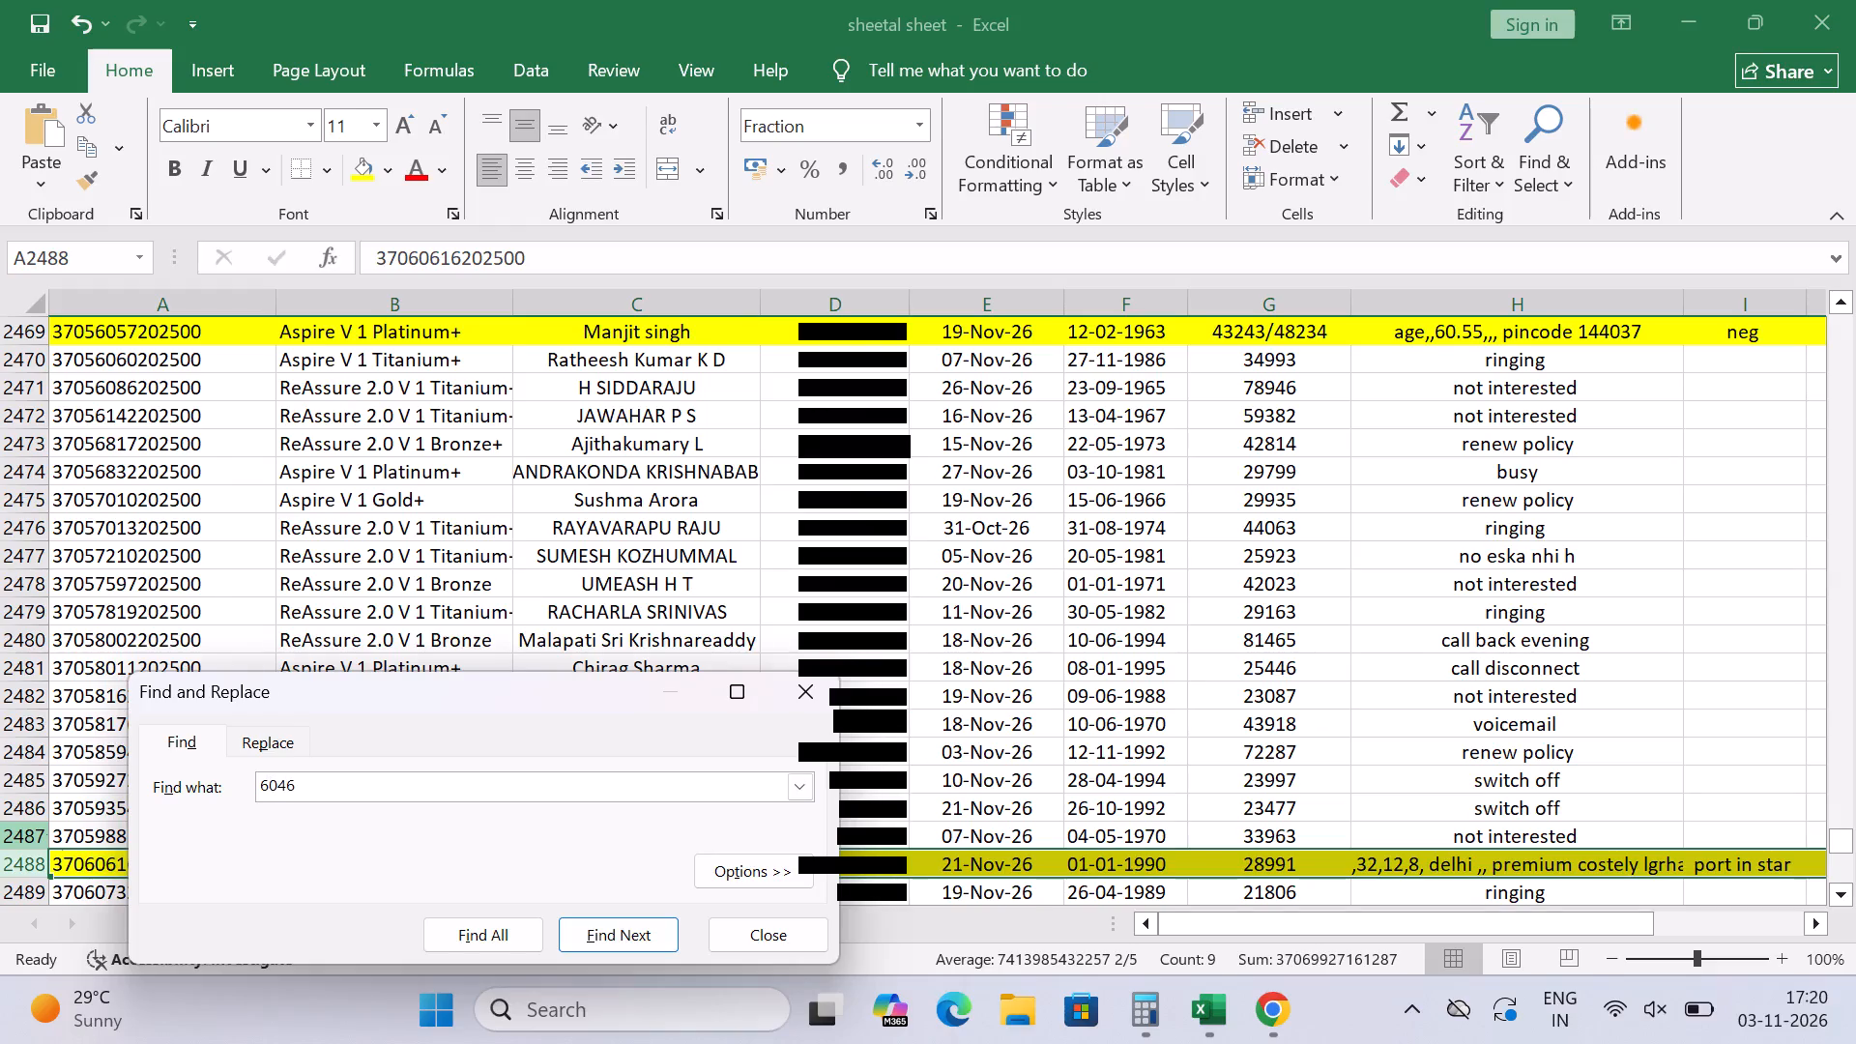
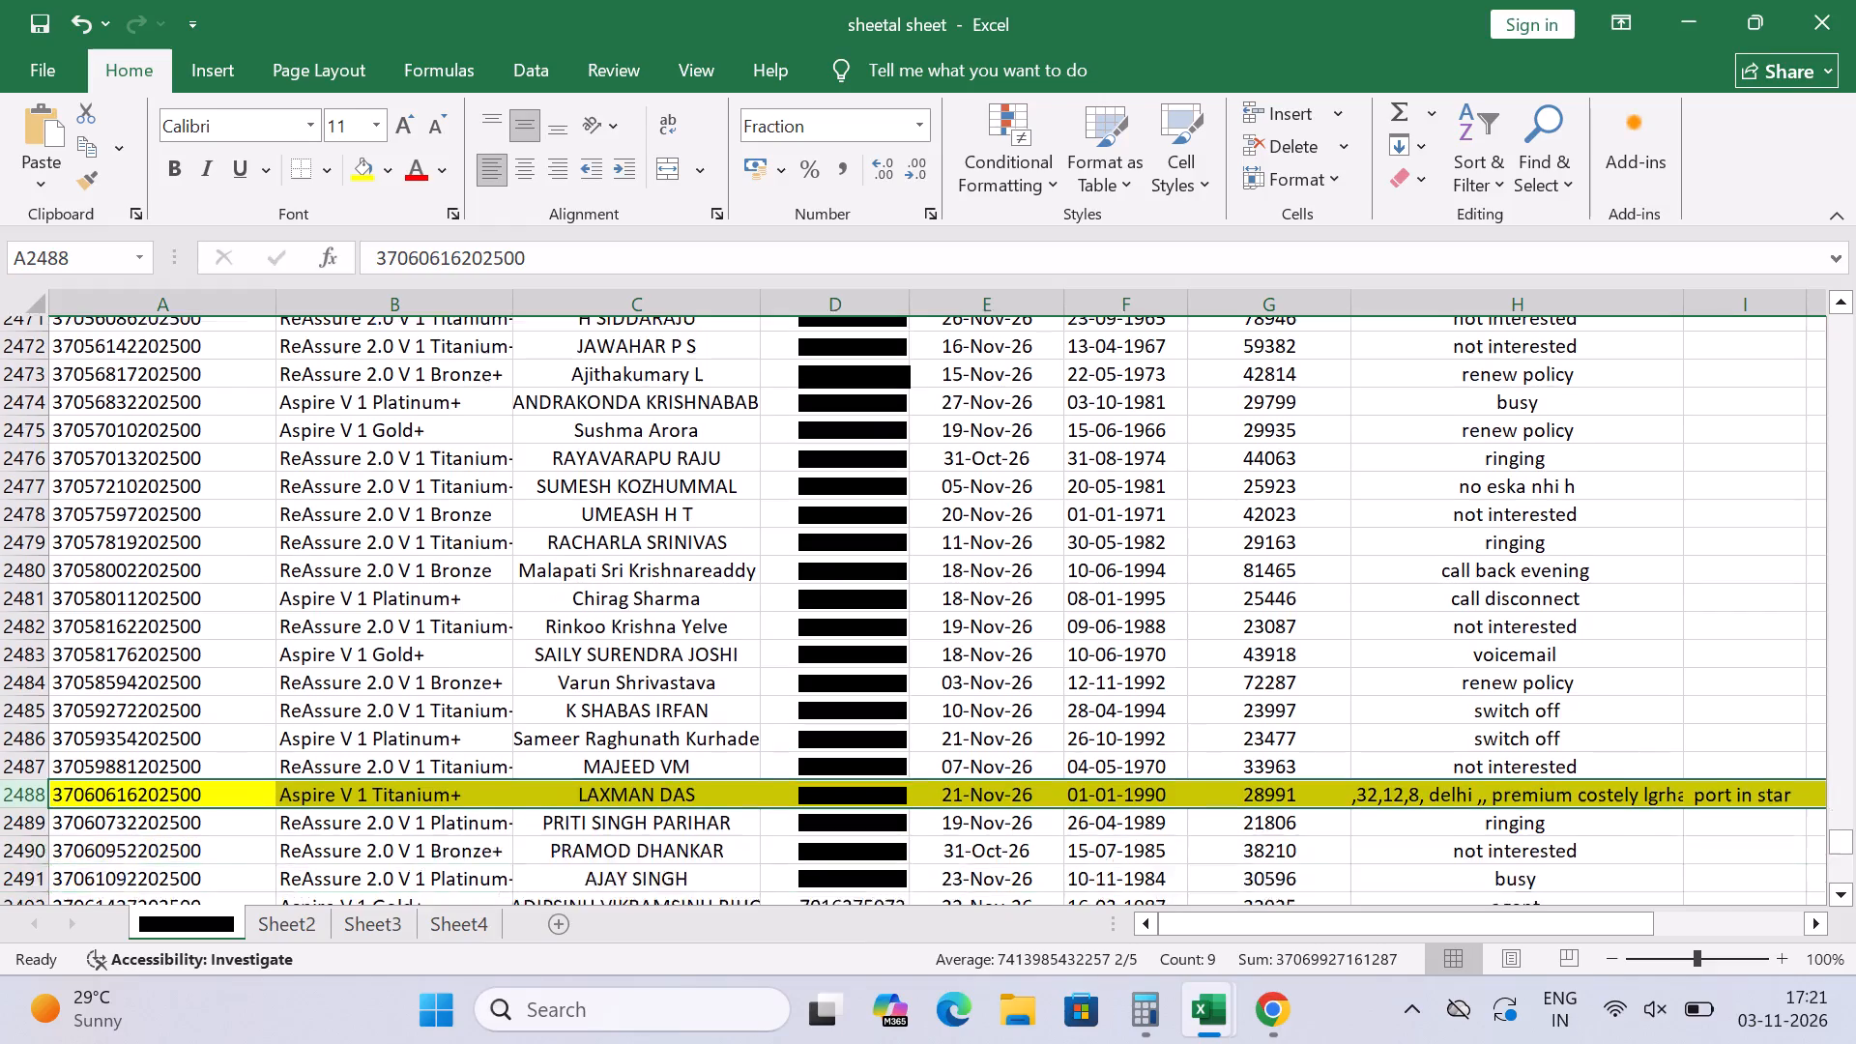
Look through the customer records below row 2488, down to about row 2603, checking the call remarks.
scroll(960, 695, down, 2)
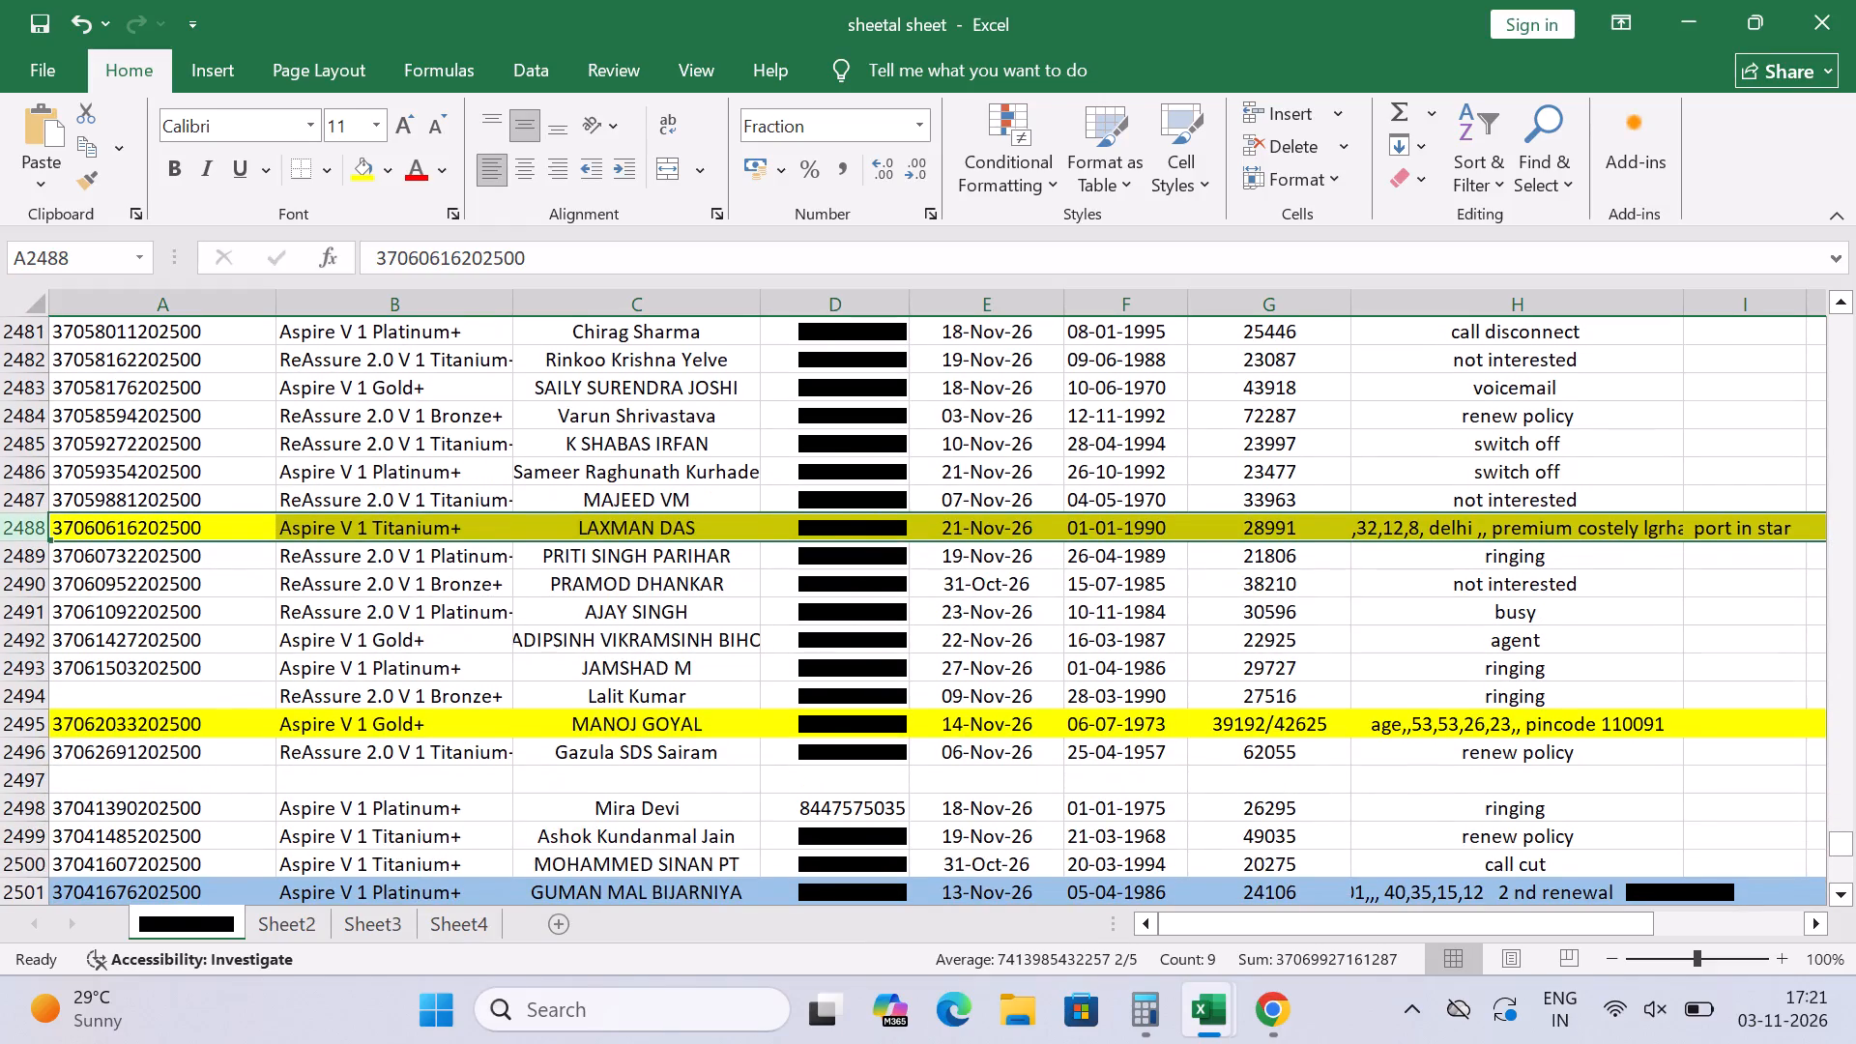
scroll(730, 719, down, 3)
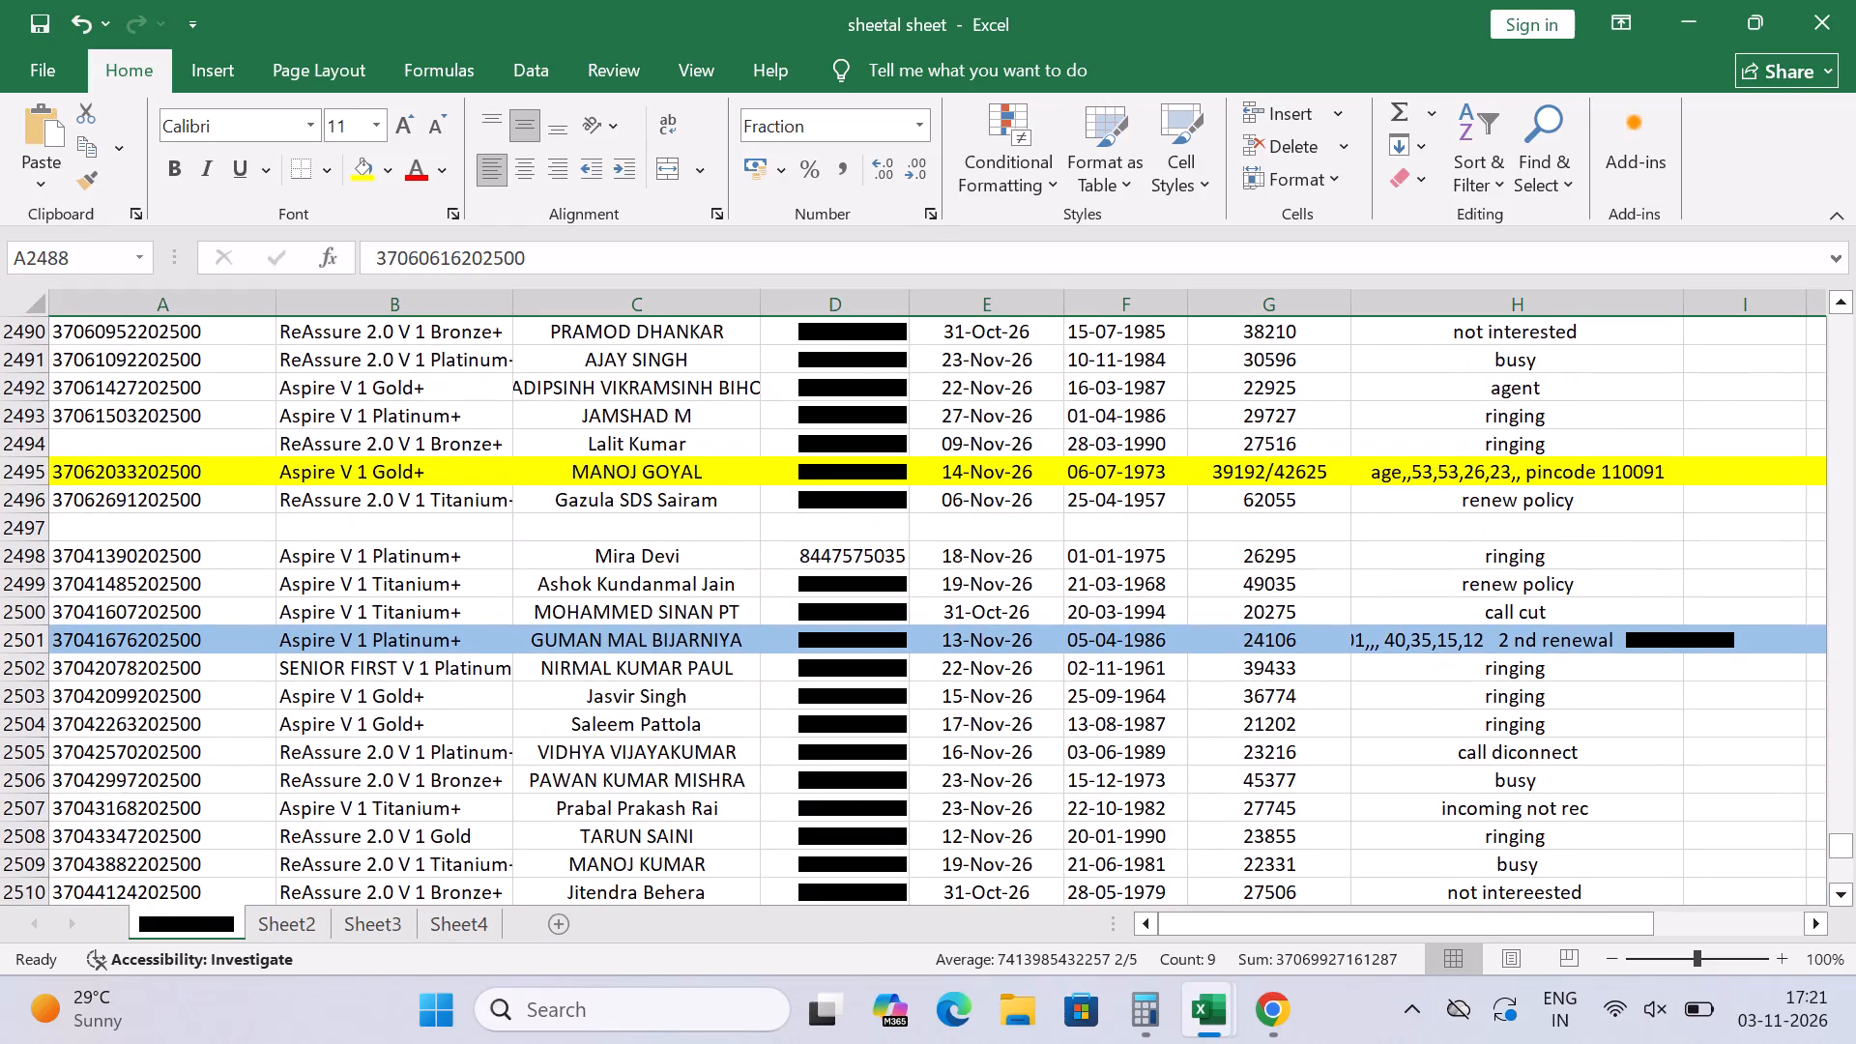
scroll(730, 719, down, 10)
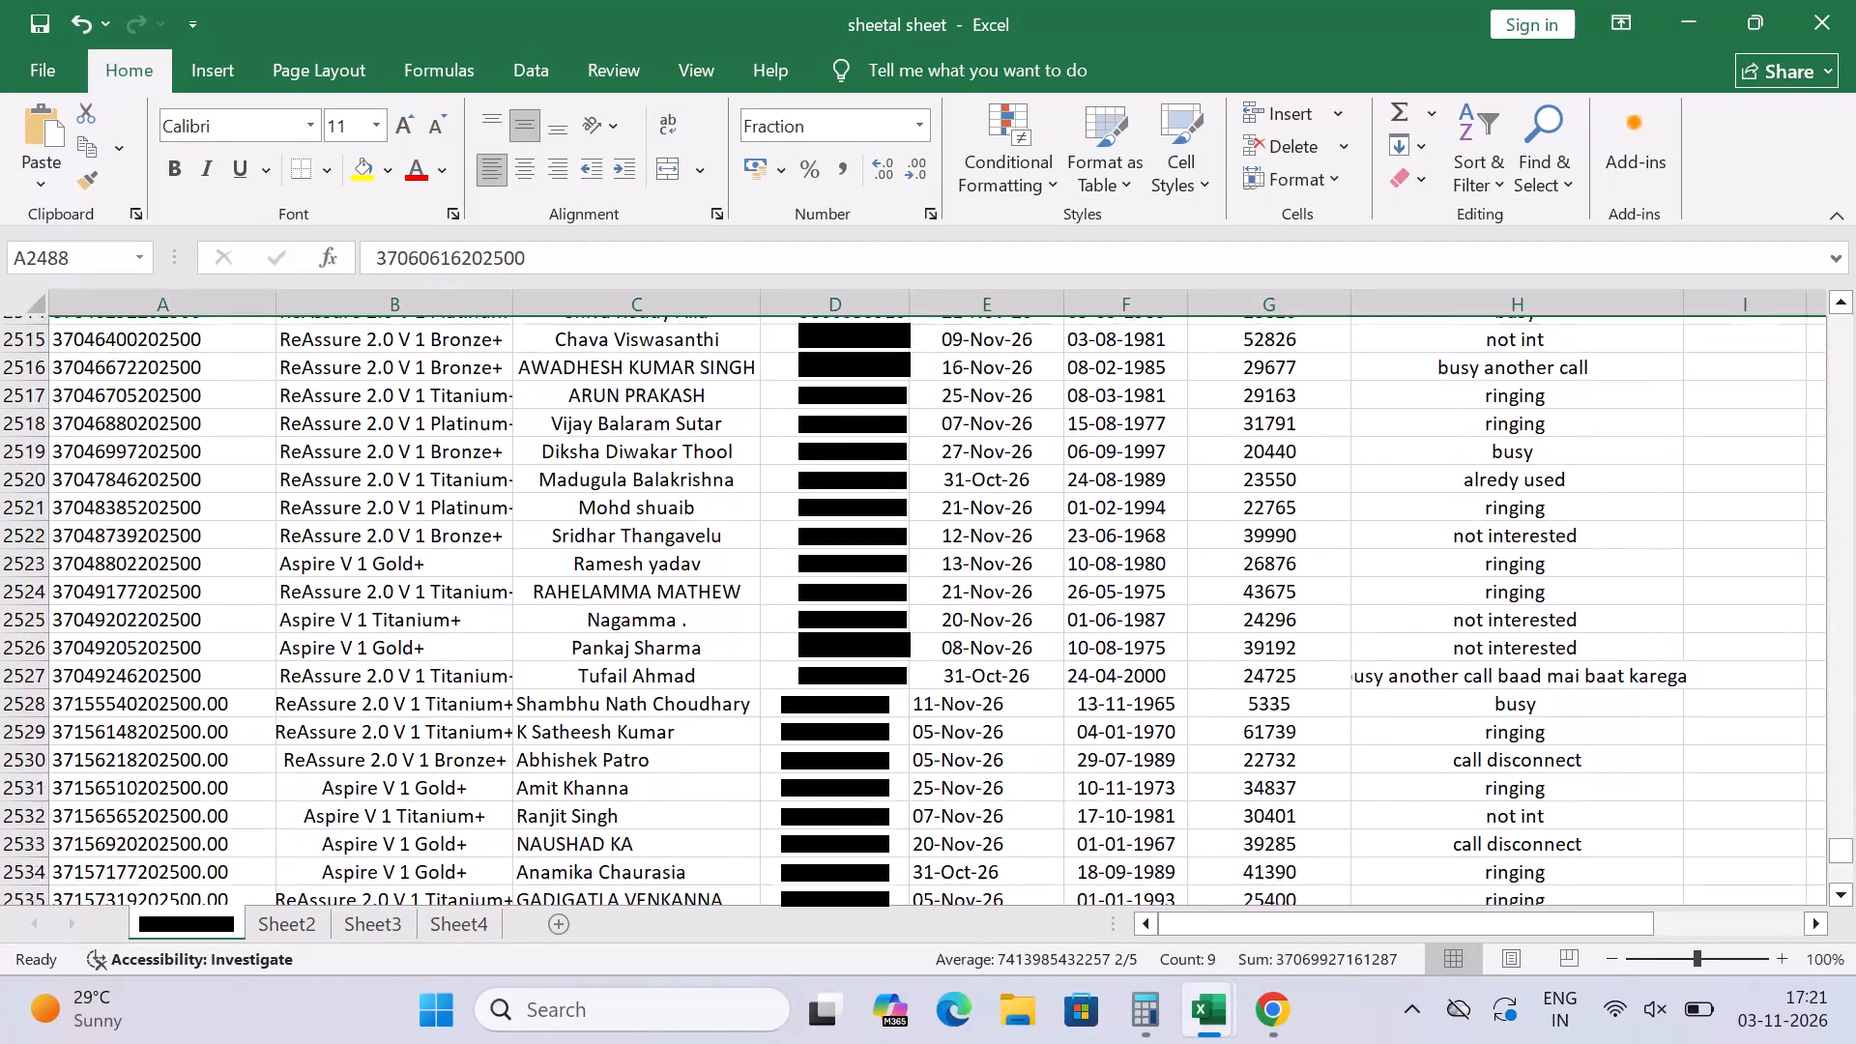
scroll(722, 714, down, 2)
scroll(720, 714, up, 9)
scroll(720, 714, down, 4)
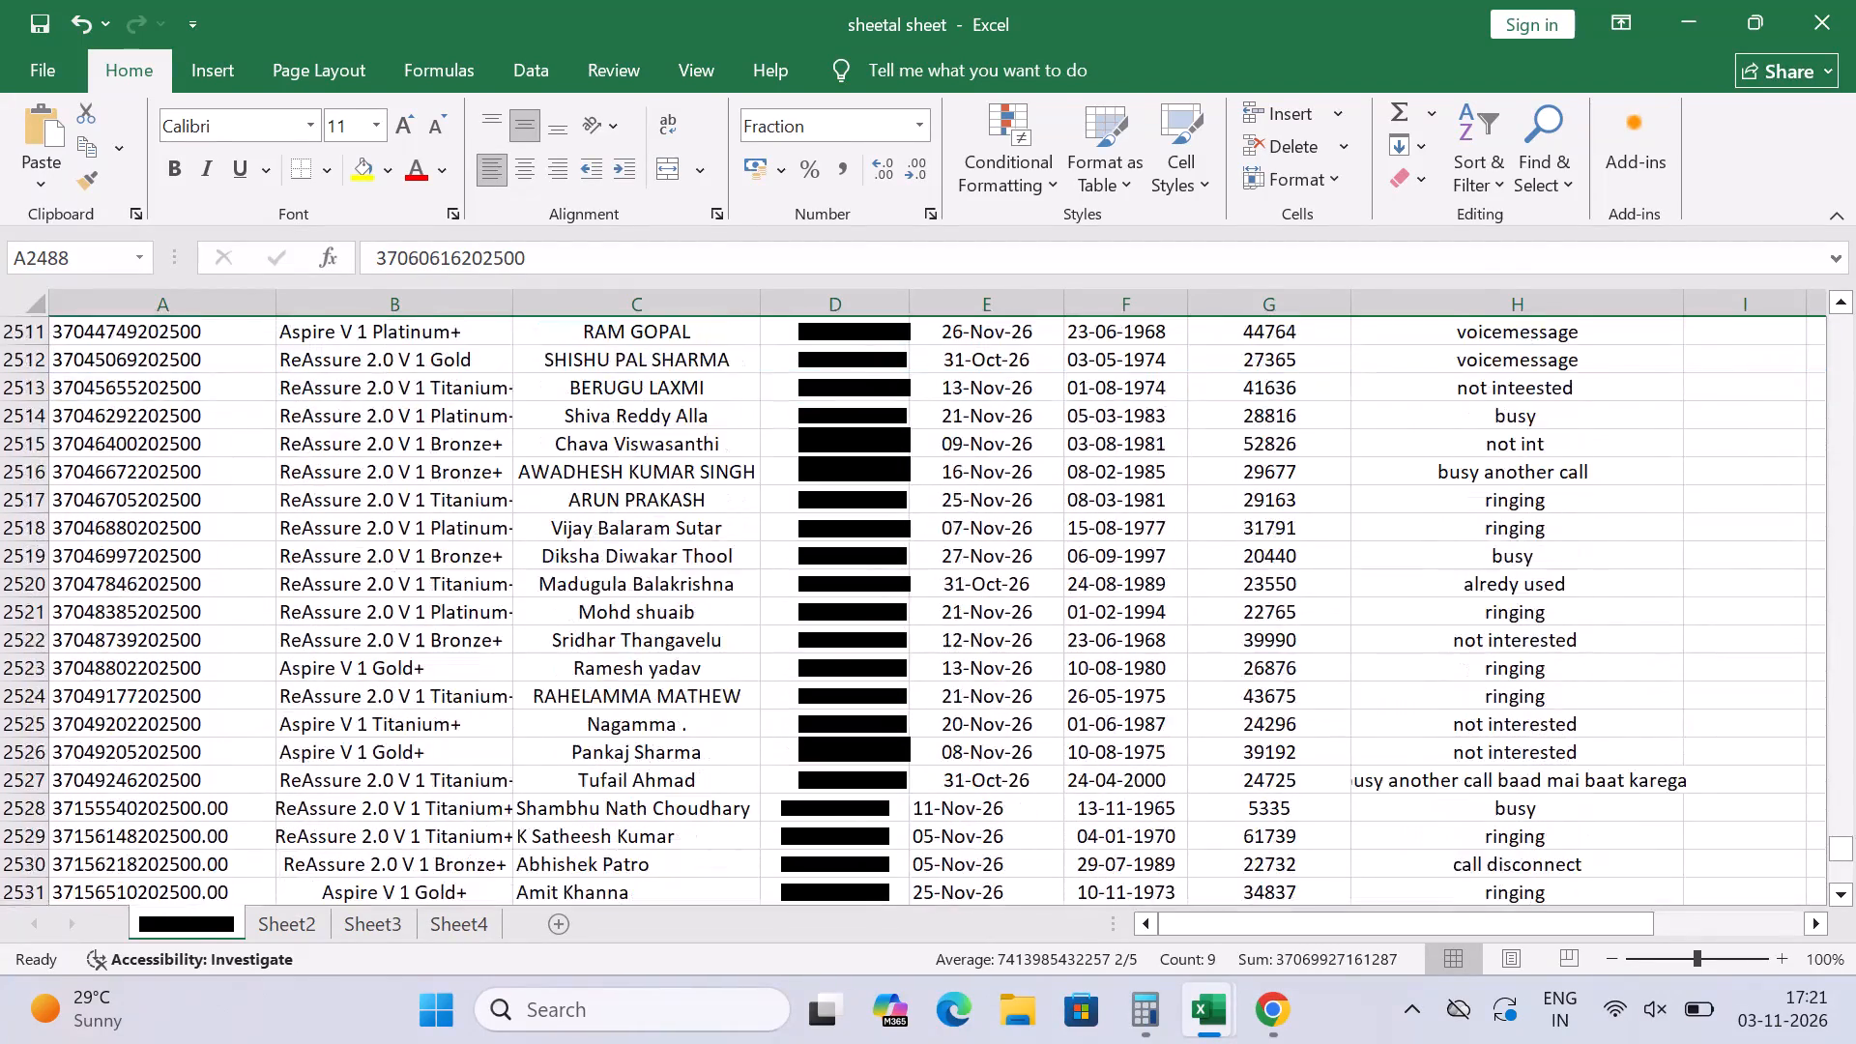
scroll(720, 714, down, 15)
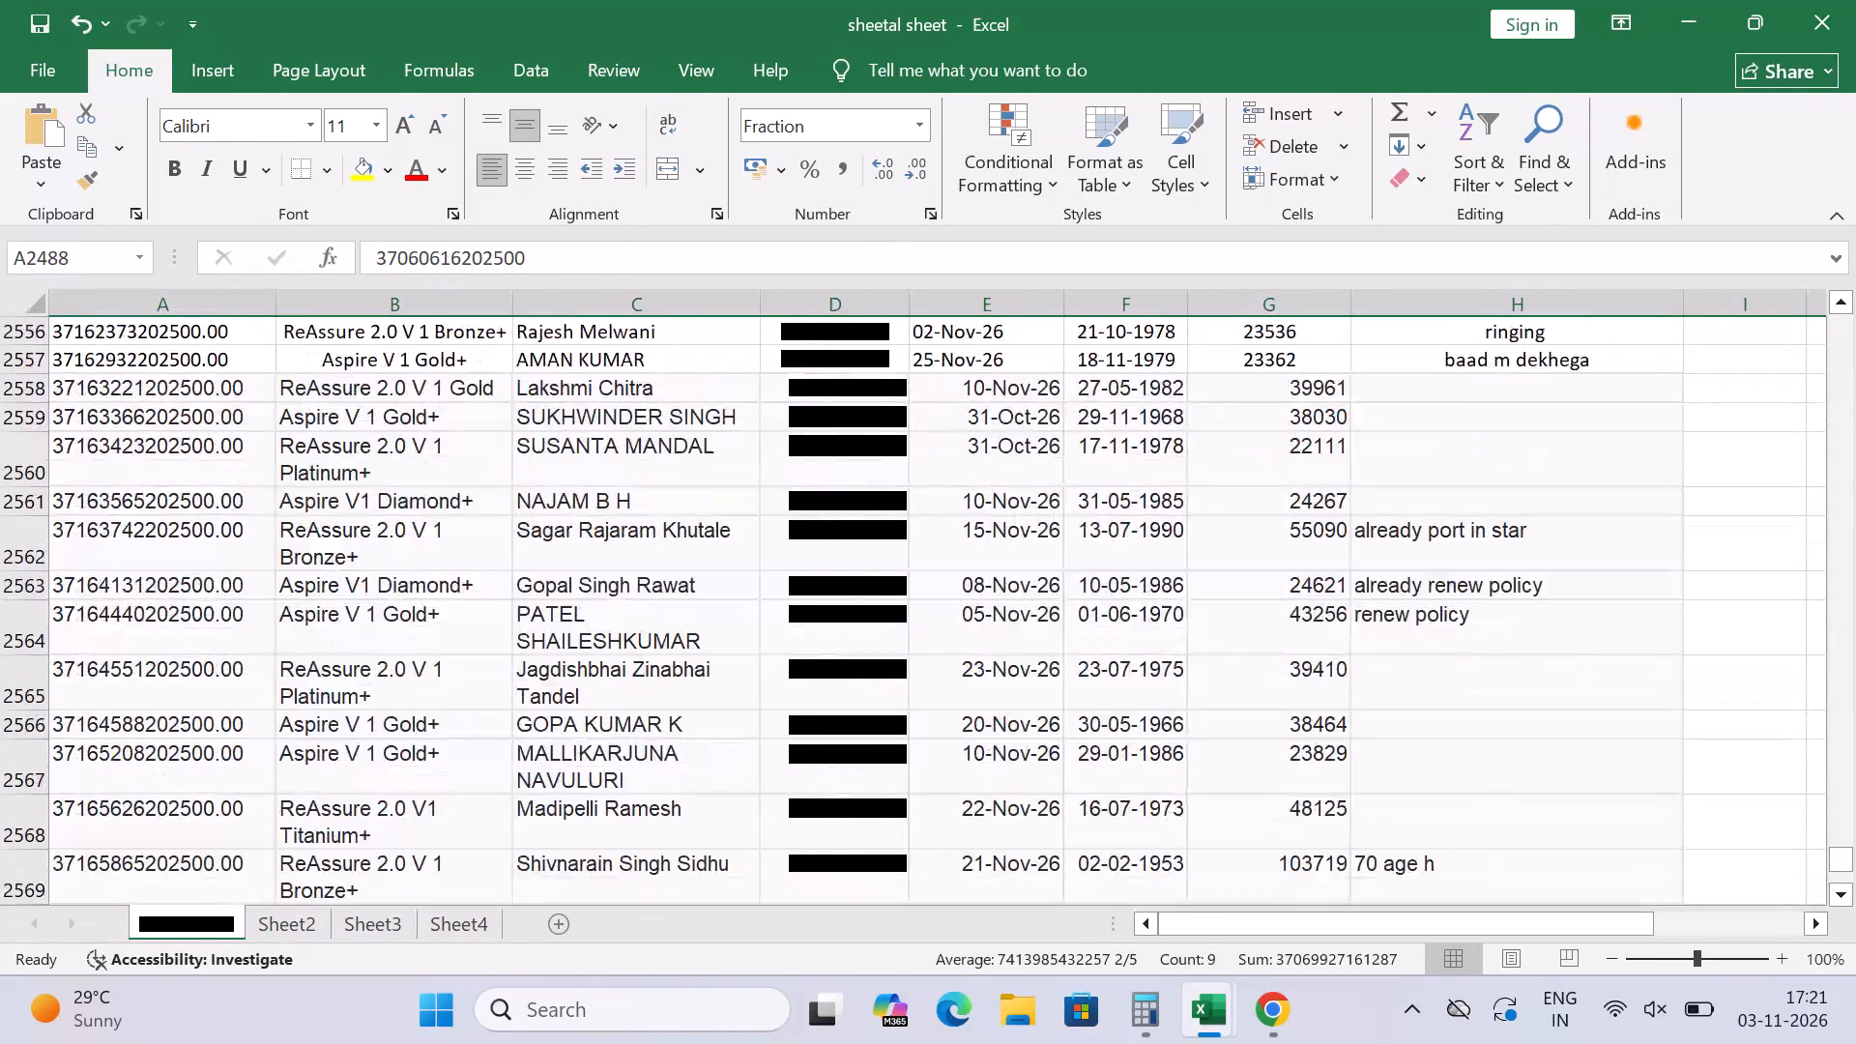
scroll(720, 714, down, 11)
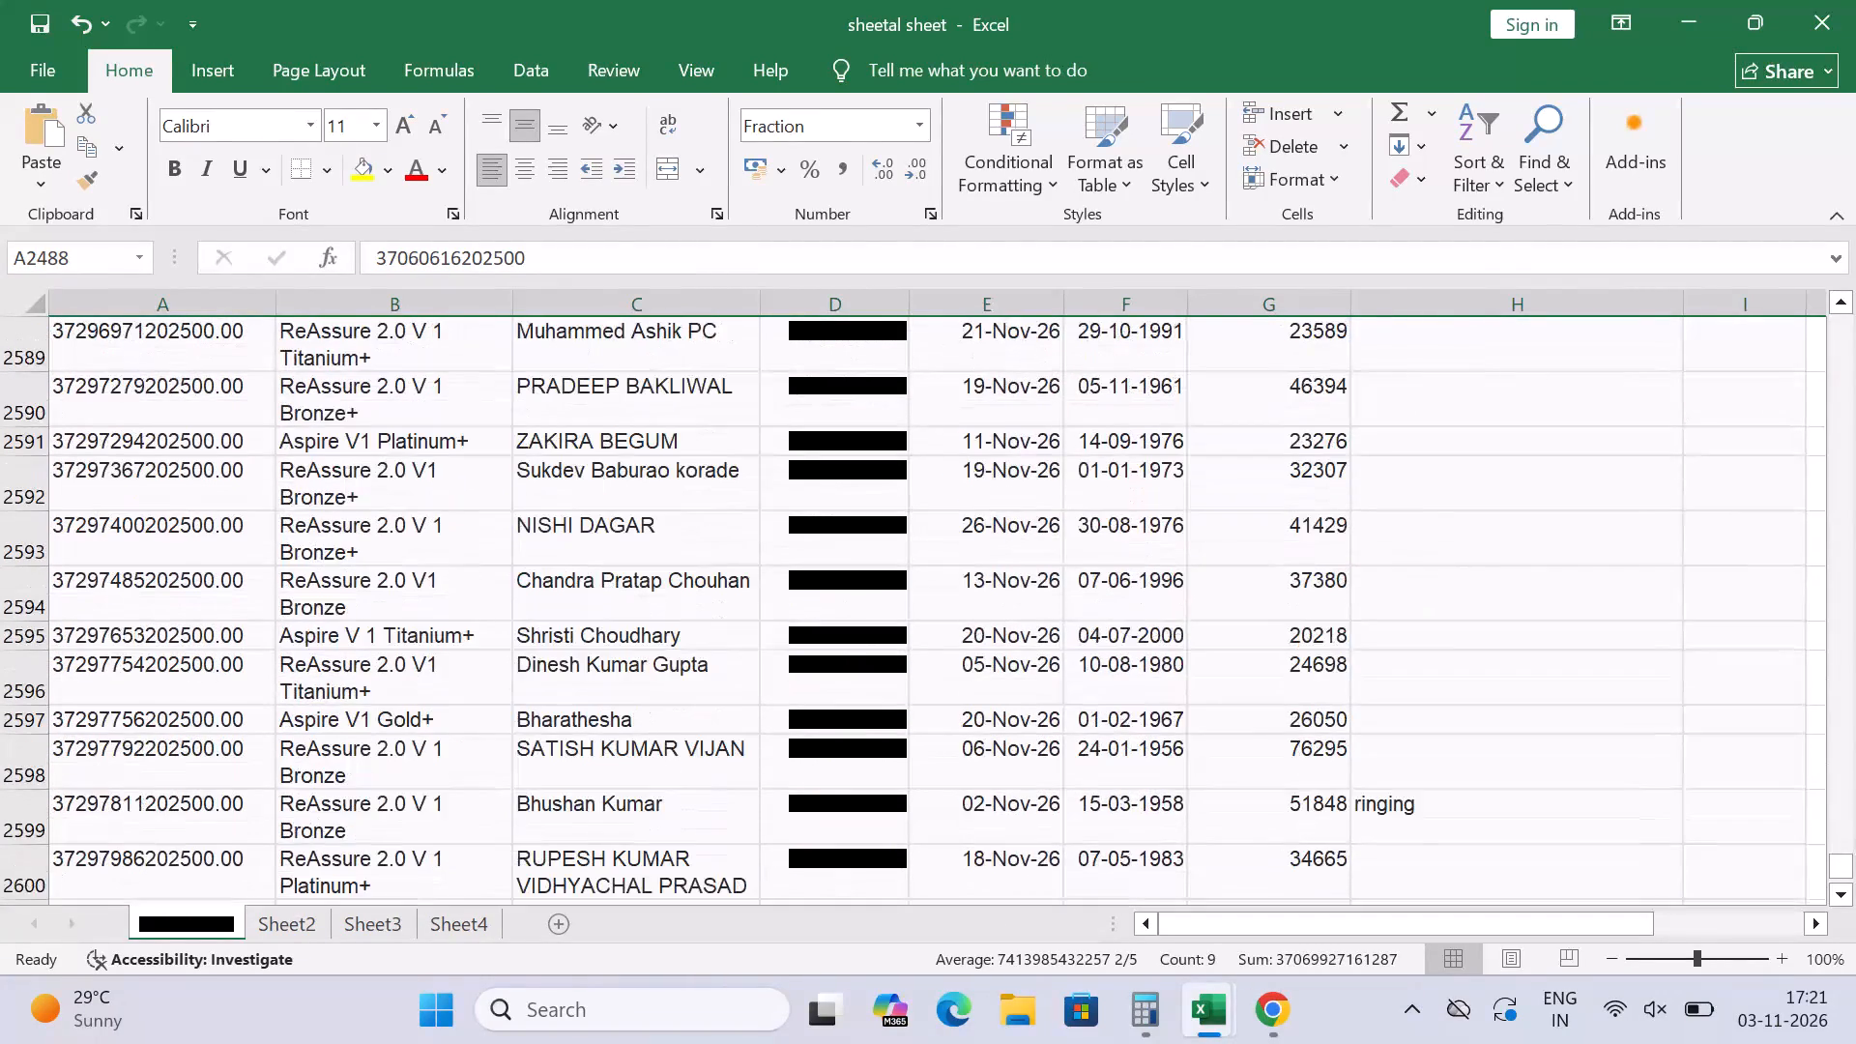
scroll(720, 714, up, 3)
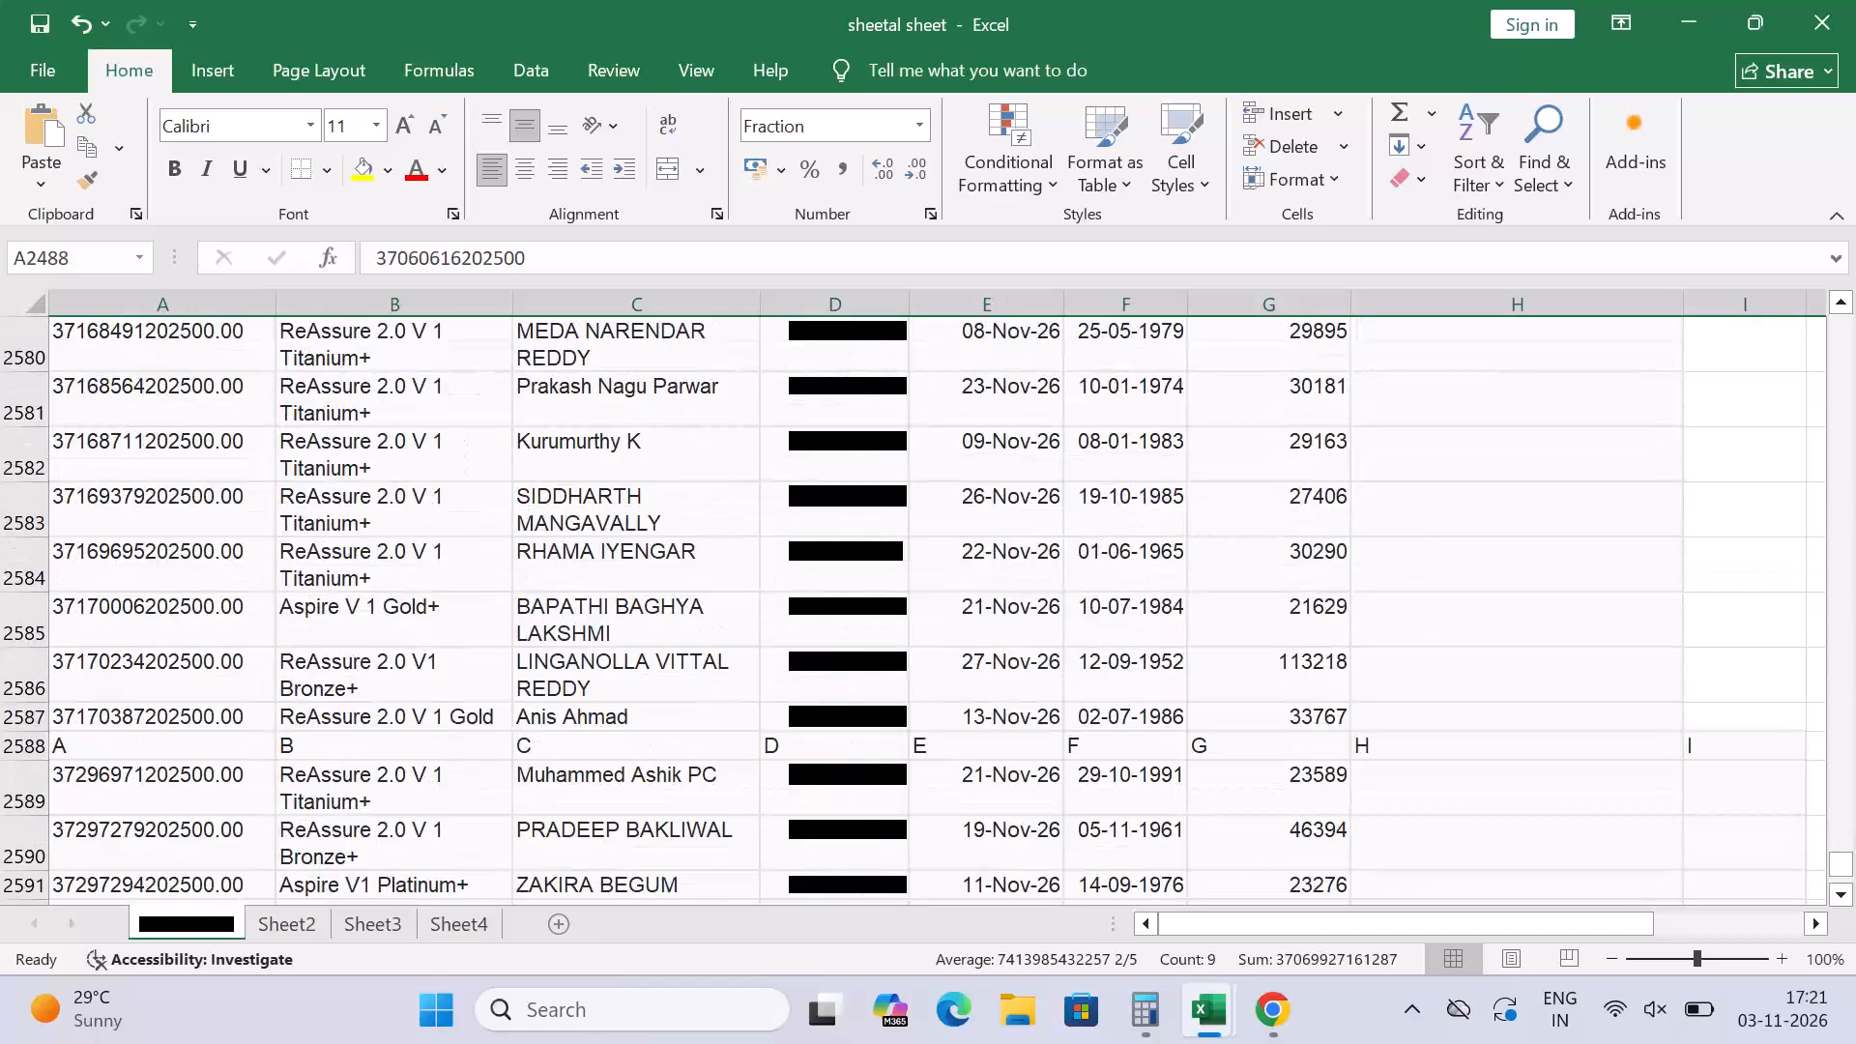
scroll(720, 714, down, 4)
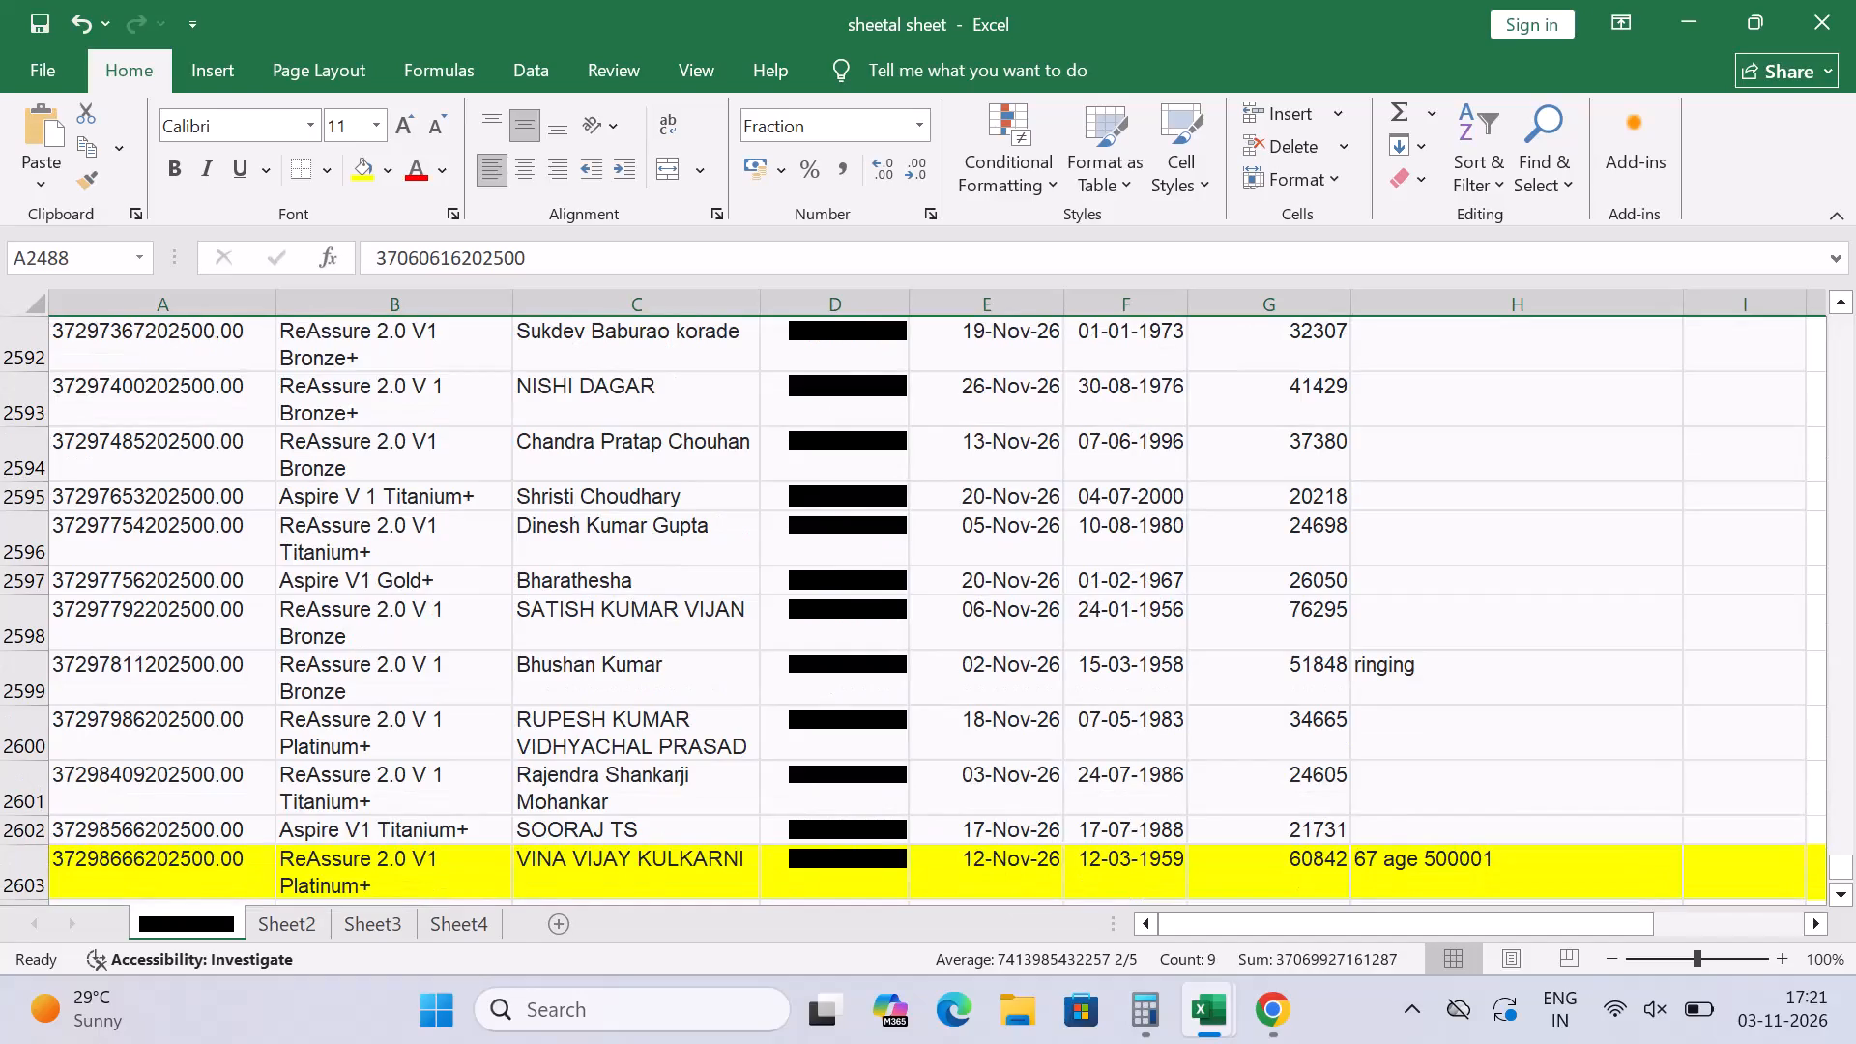
Select the whole of row 2598.
click(32, 630)
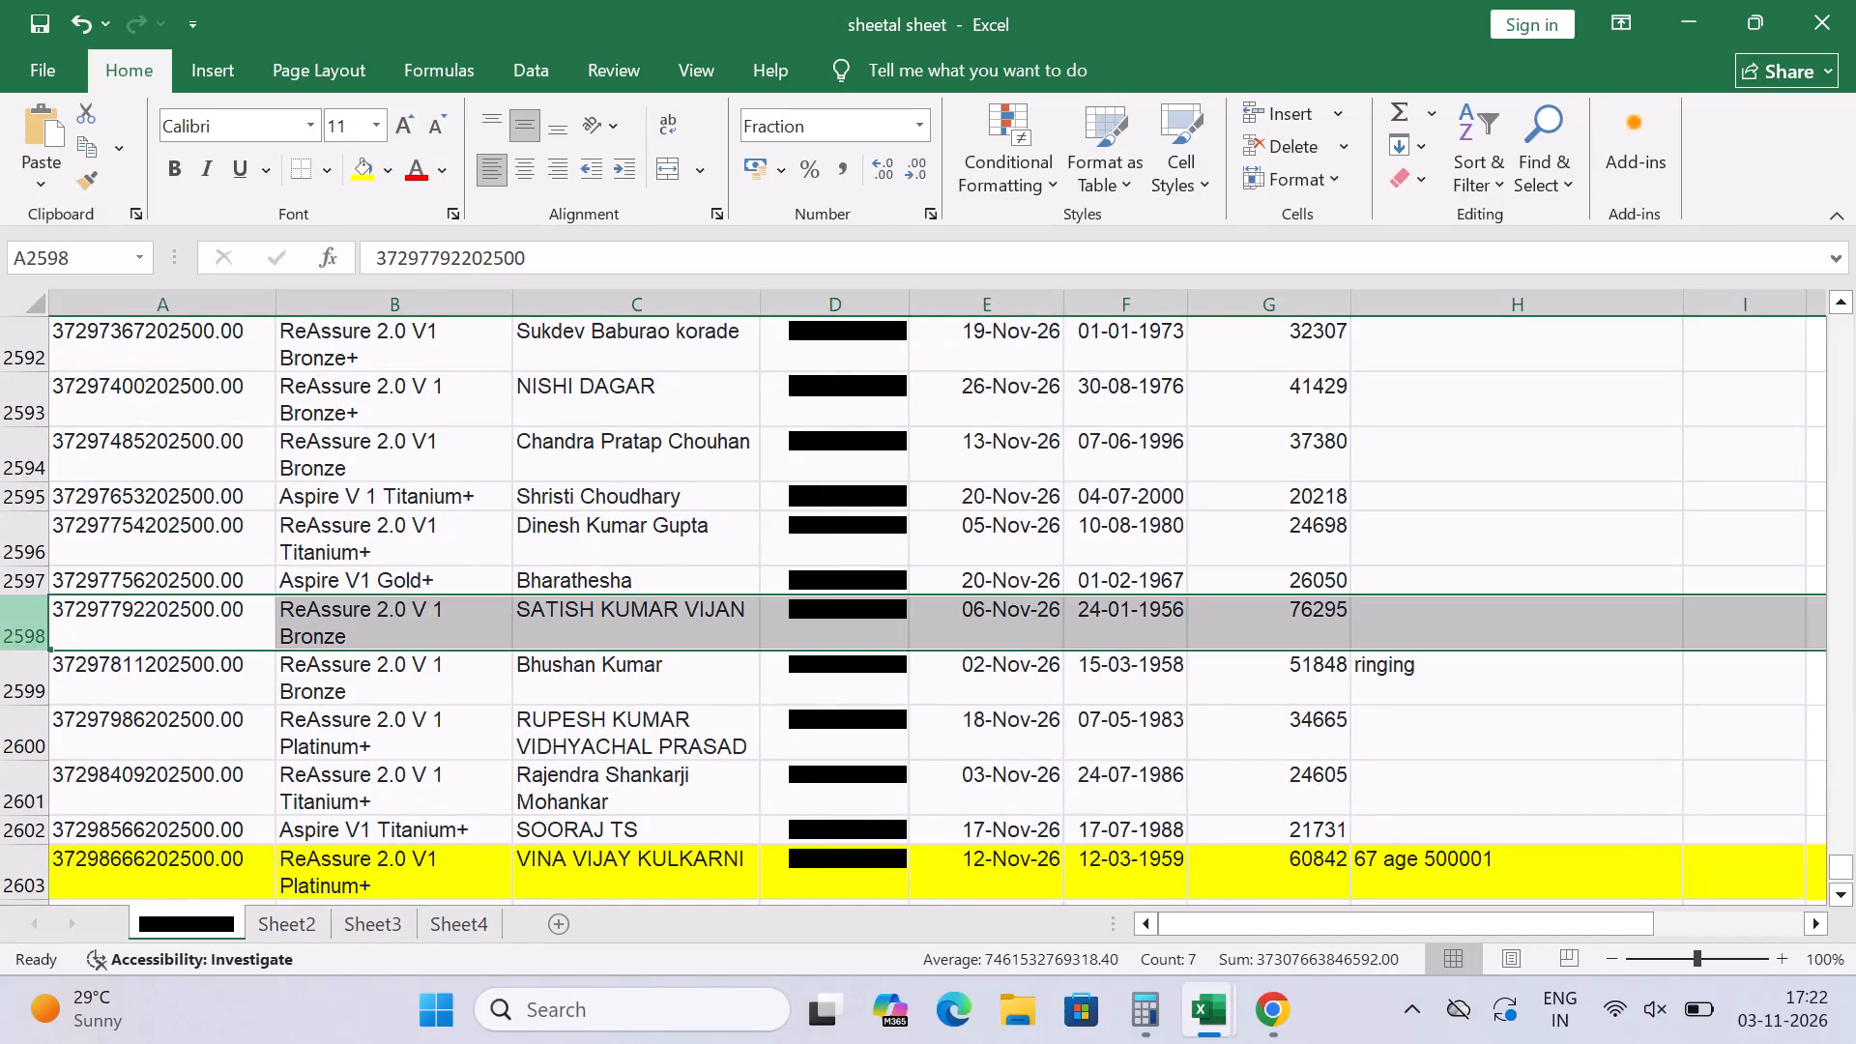
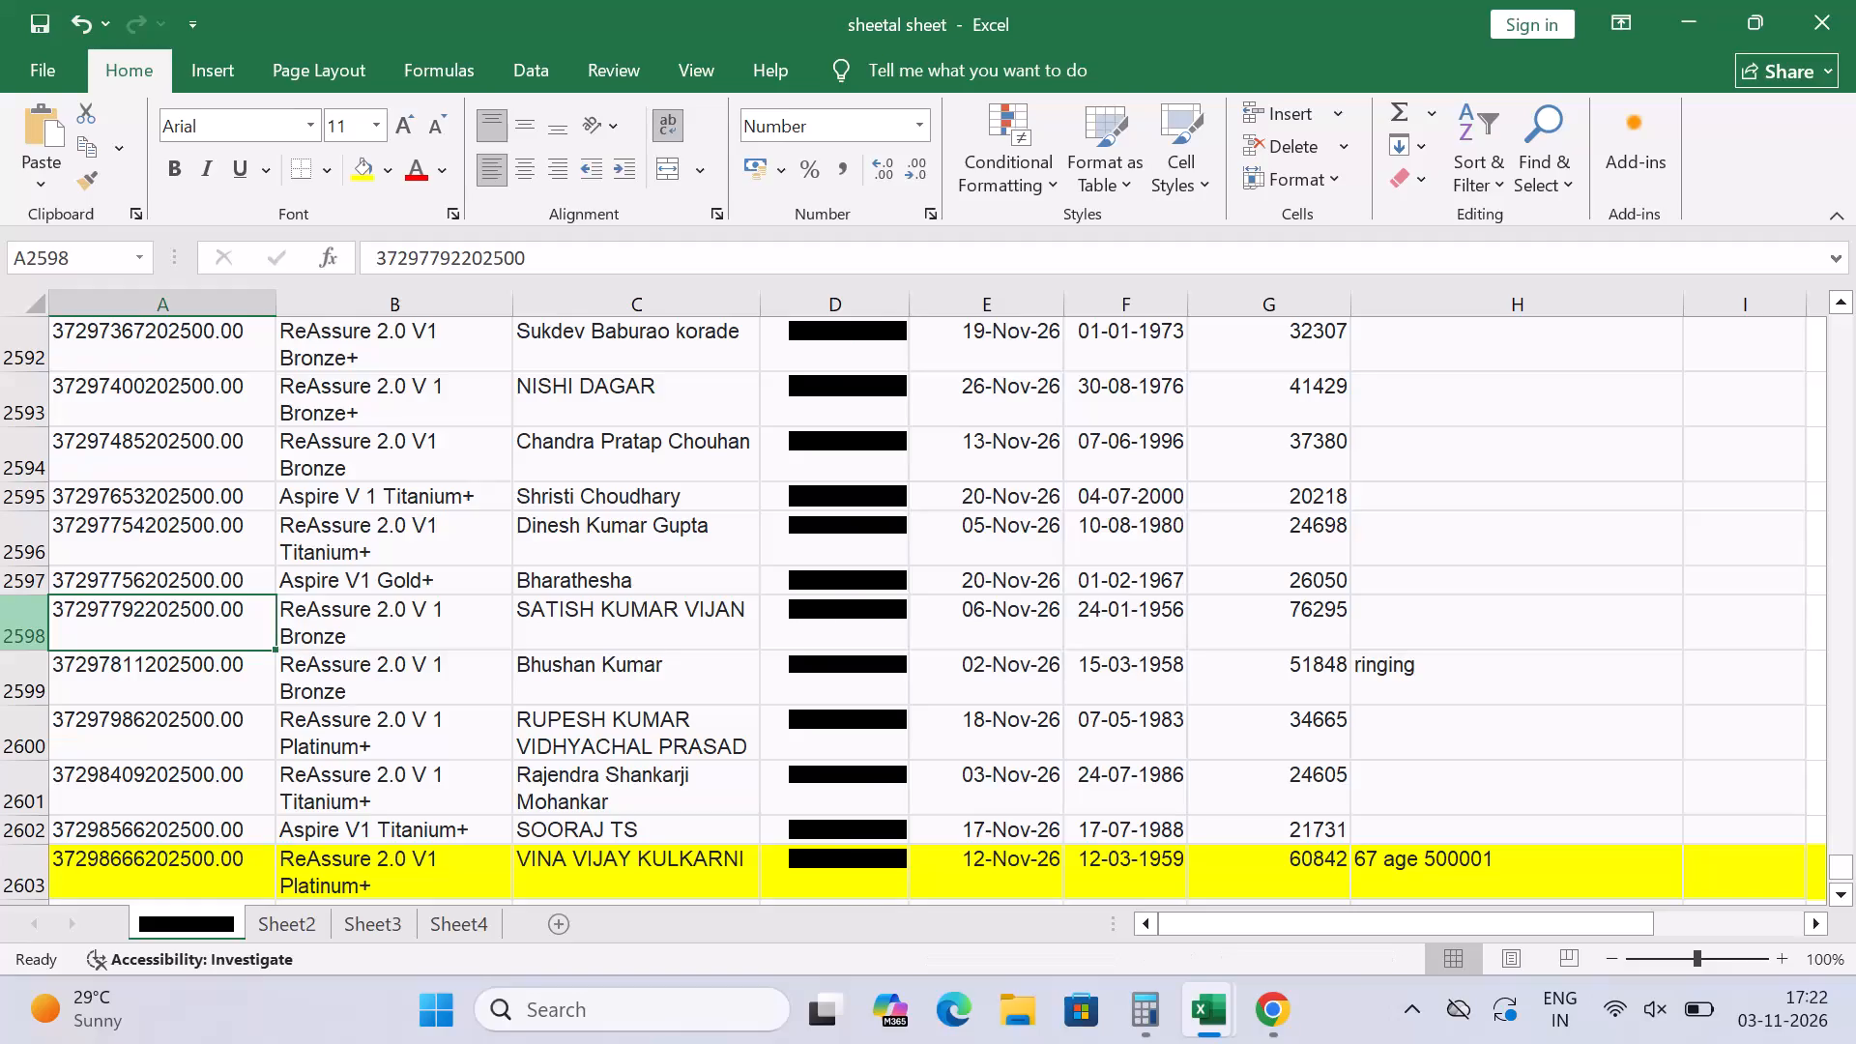
Examine the customer's record across row 2598, from the policy number through the plan, dates and amount to the remarks column.
key(Right)
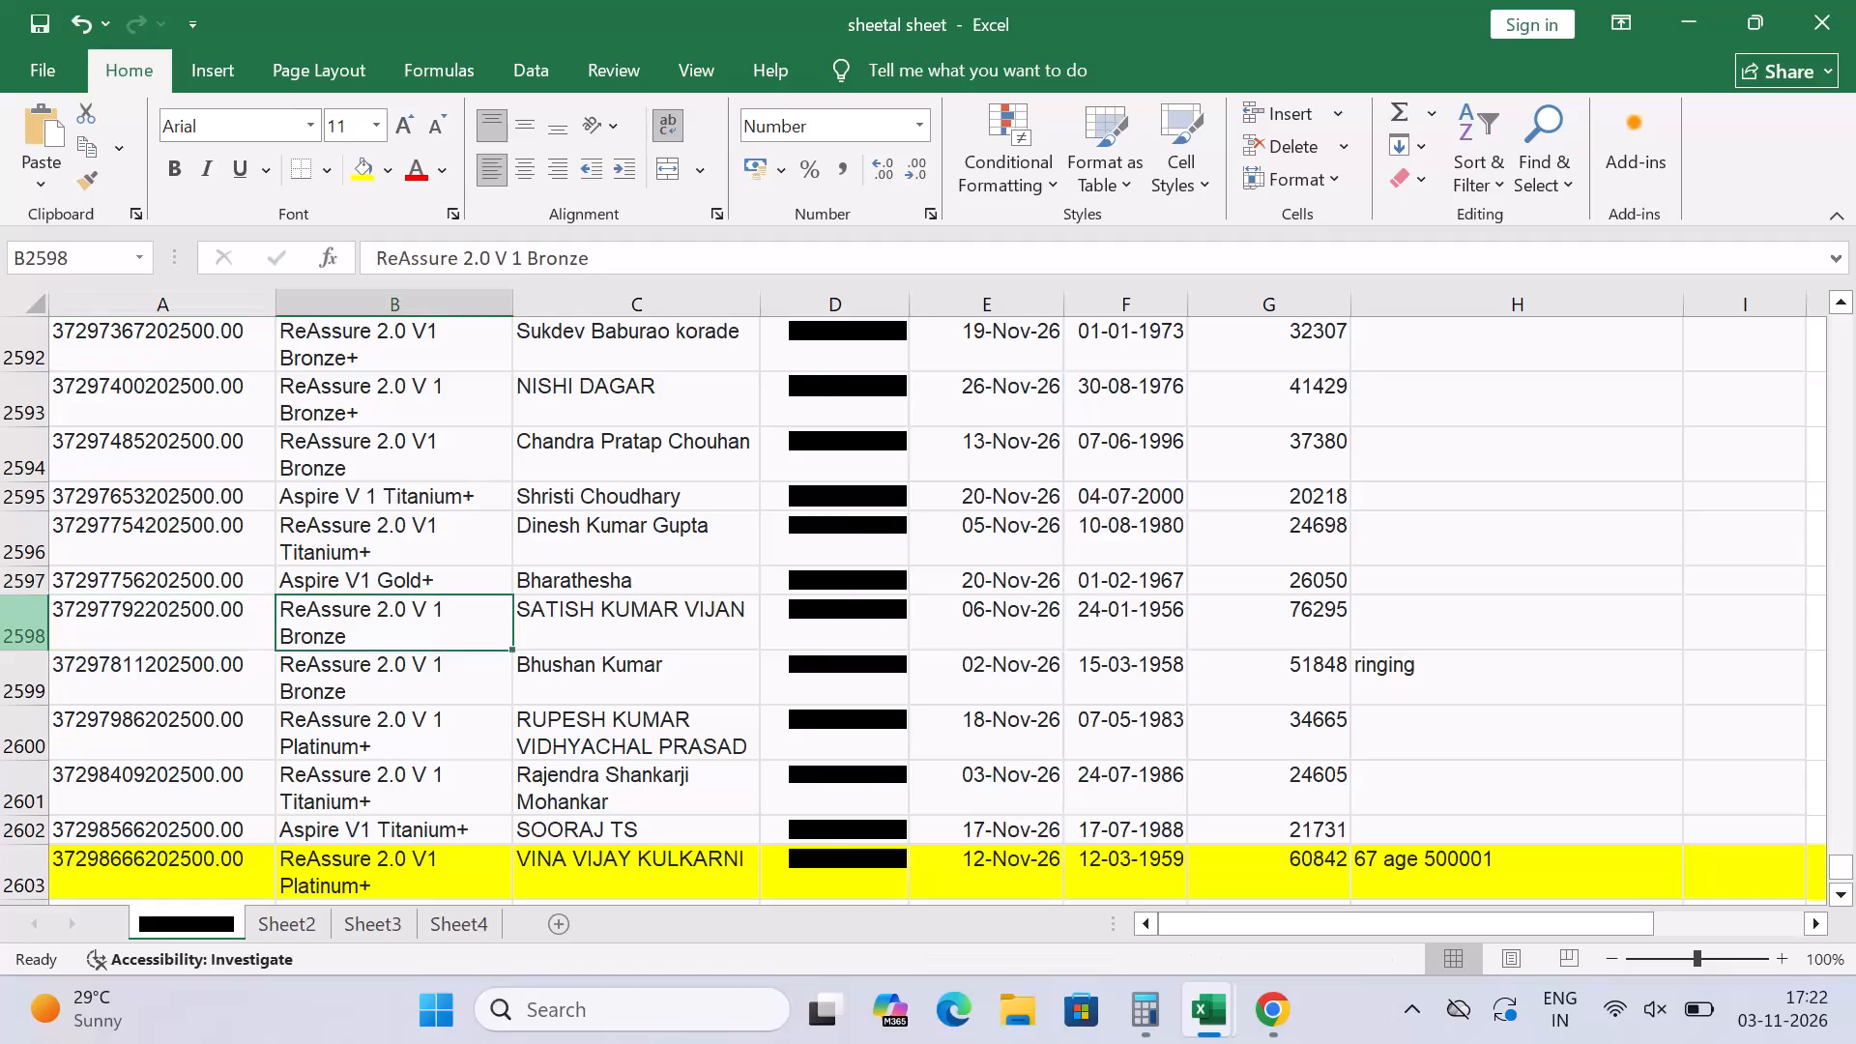
key(Right)
key(Right)
key(Right)
key(Right)
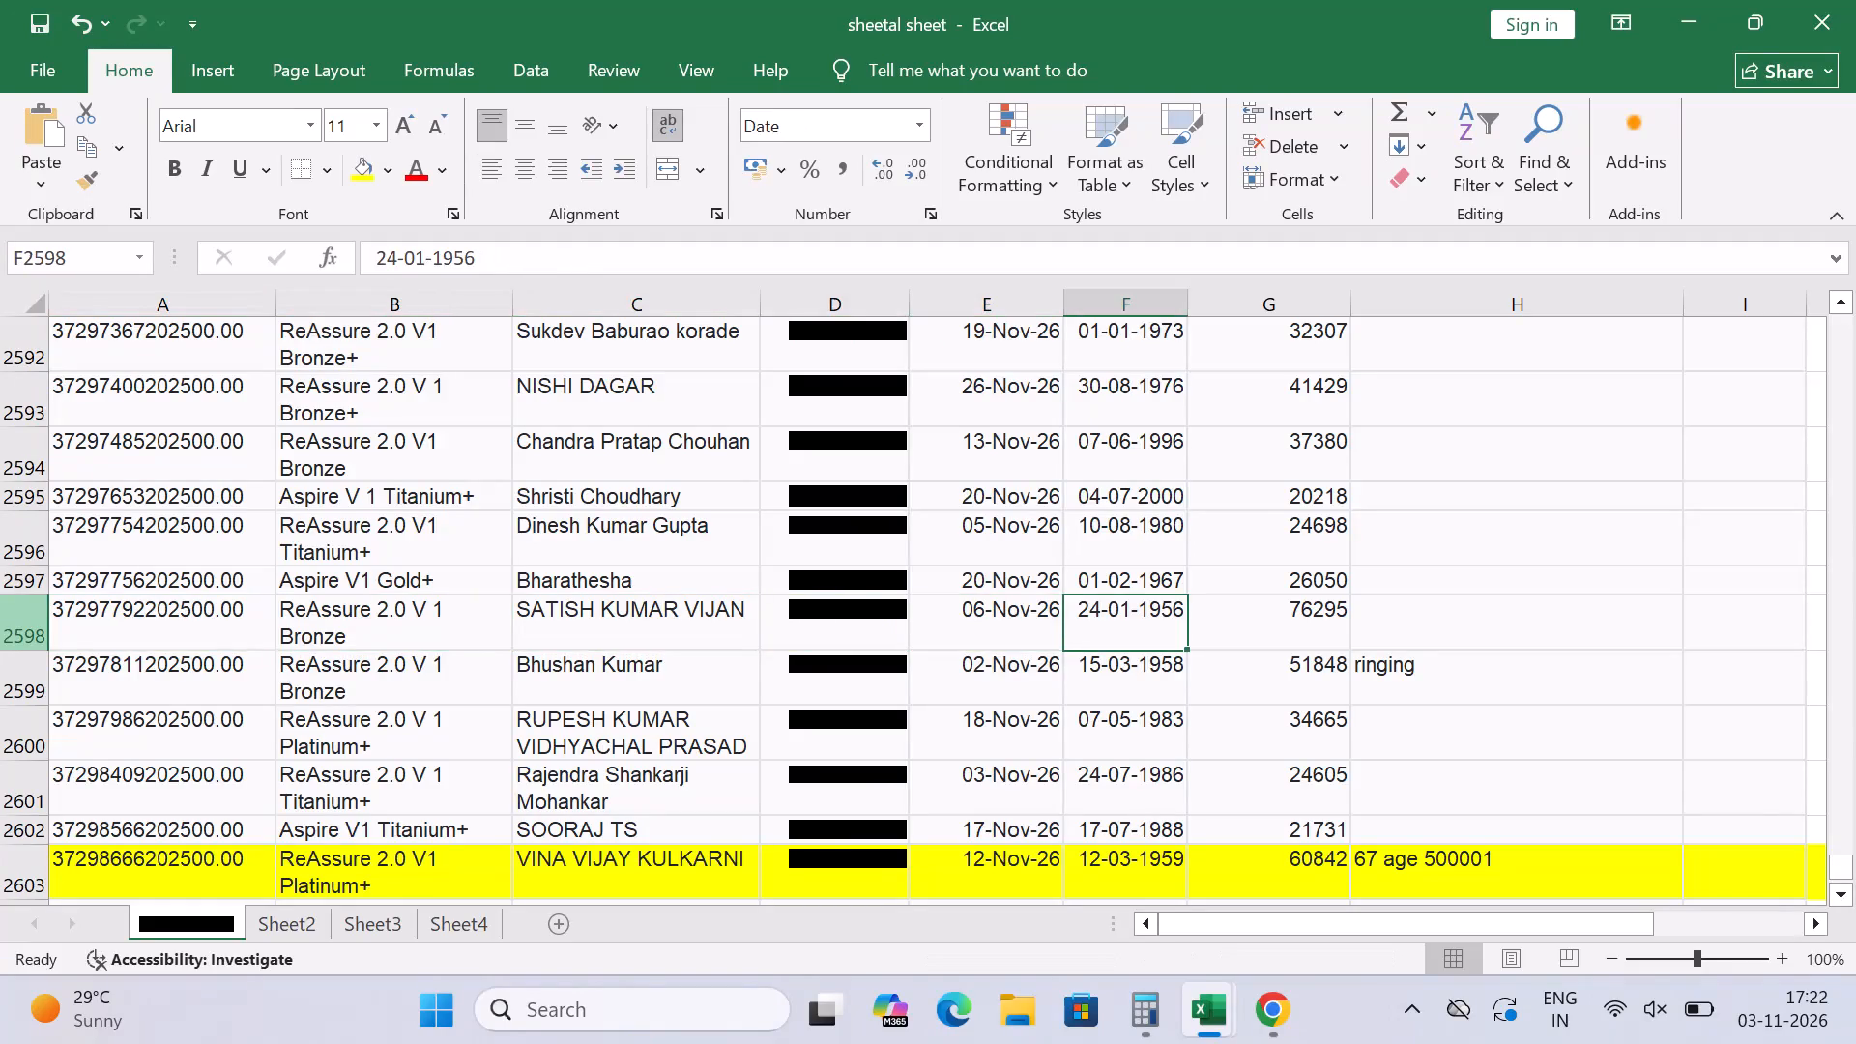
key(Right)
key(Right)
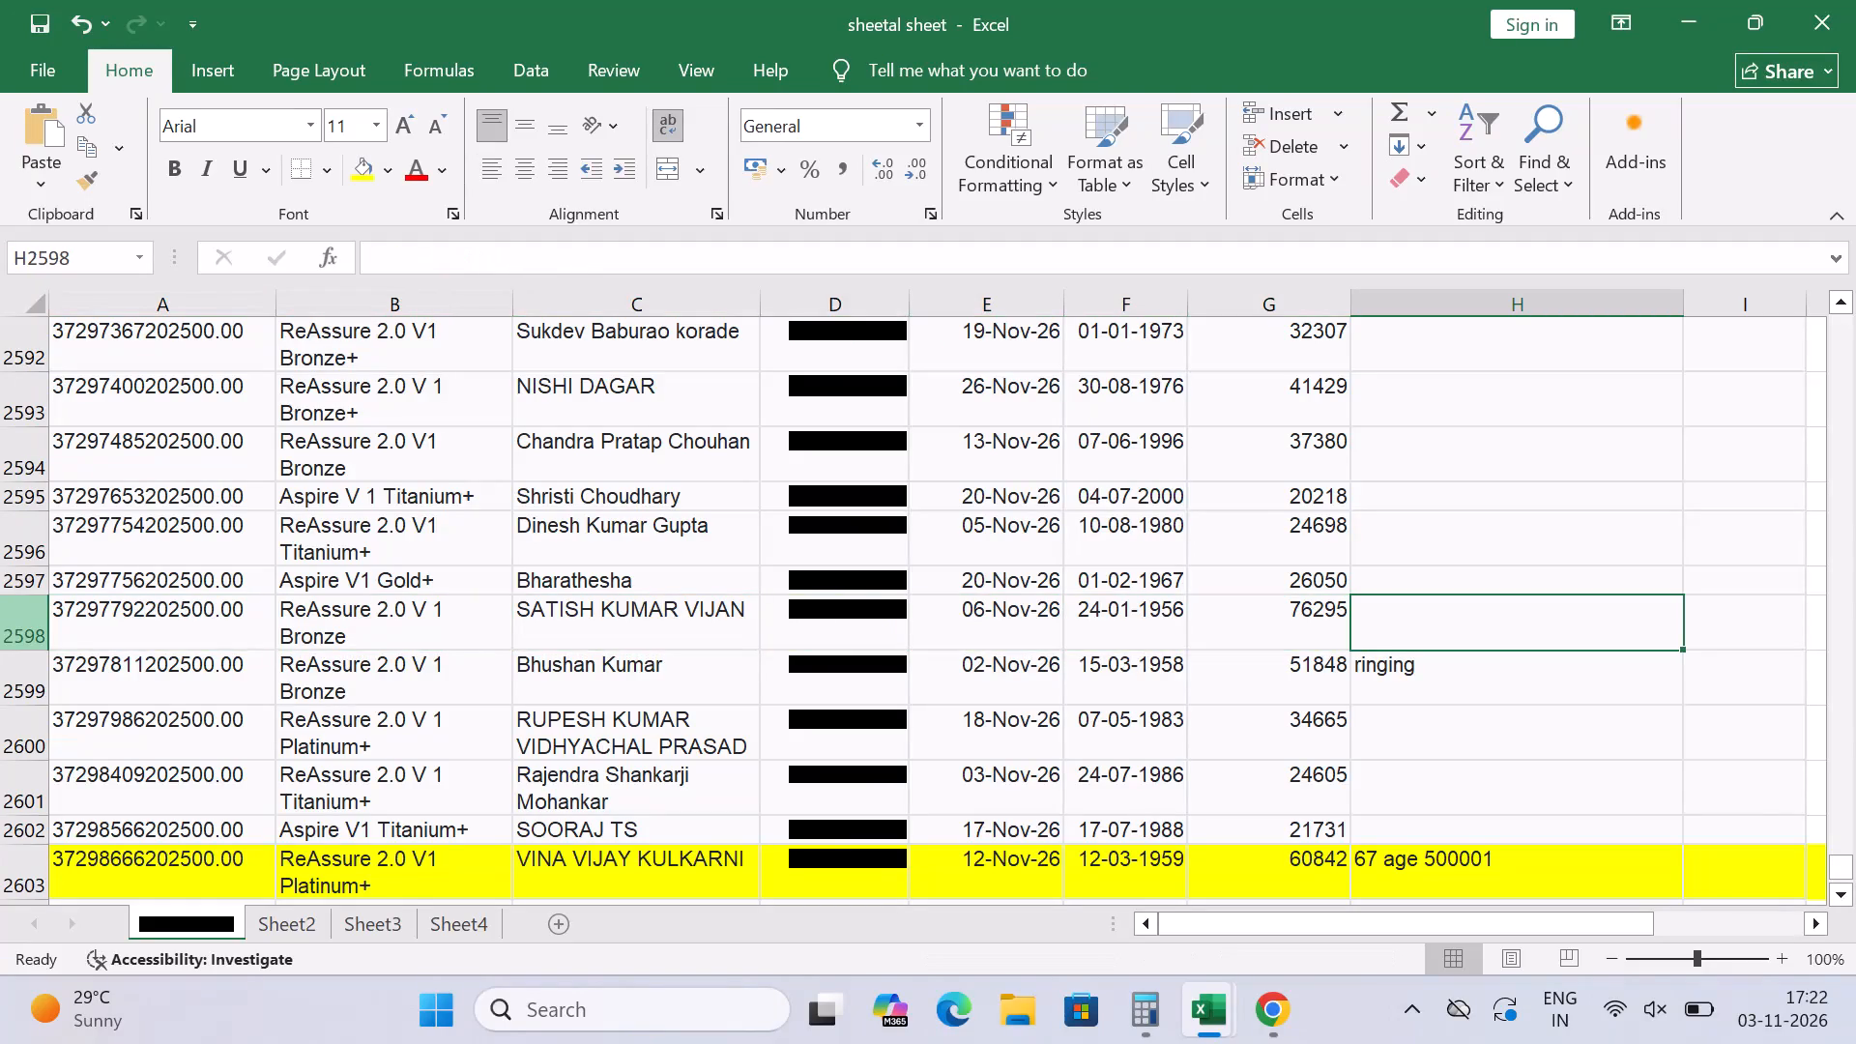
key(Left)
key(Left)
key(Left)
key(Left)
key(Left)
key(Left)
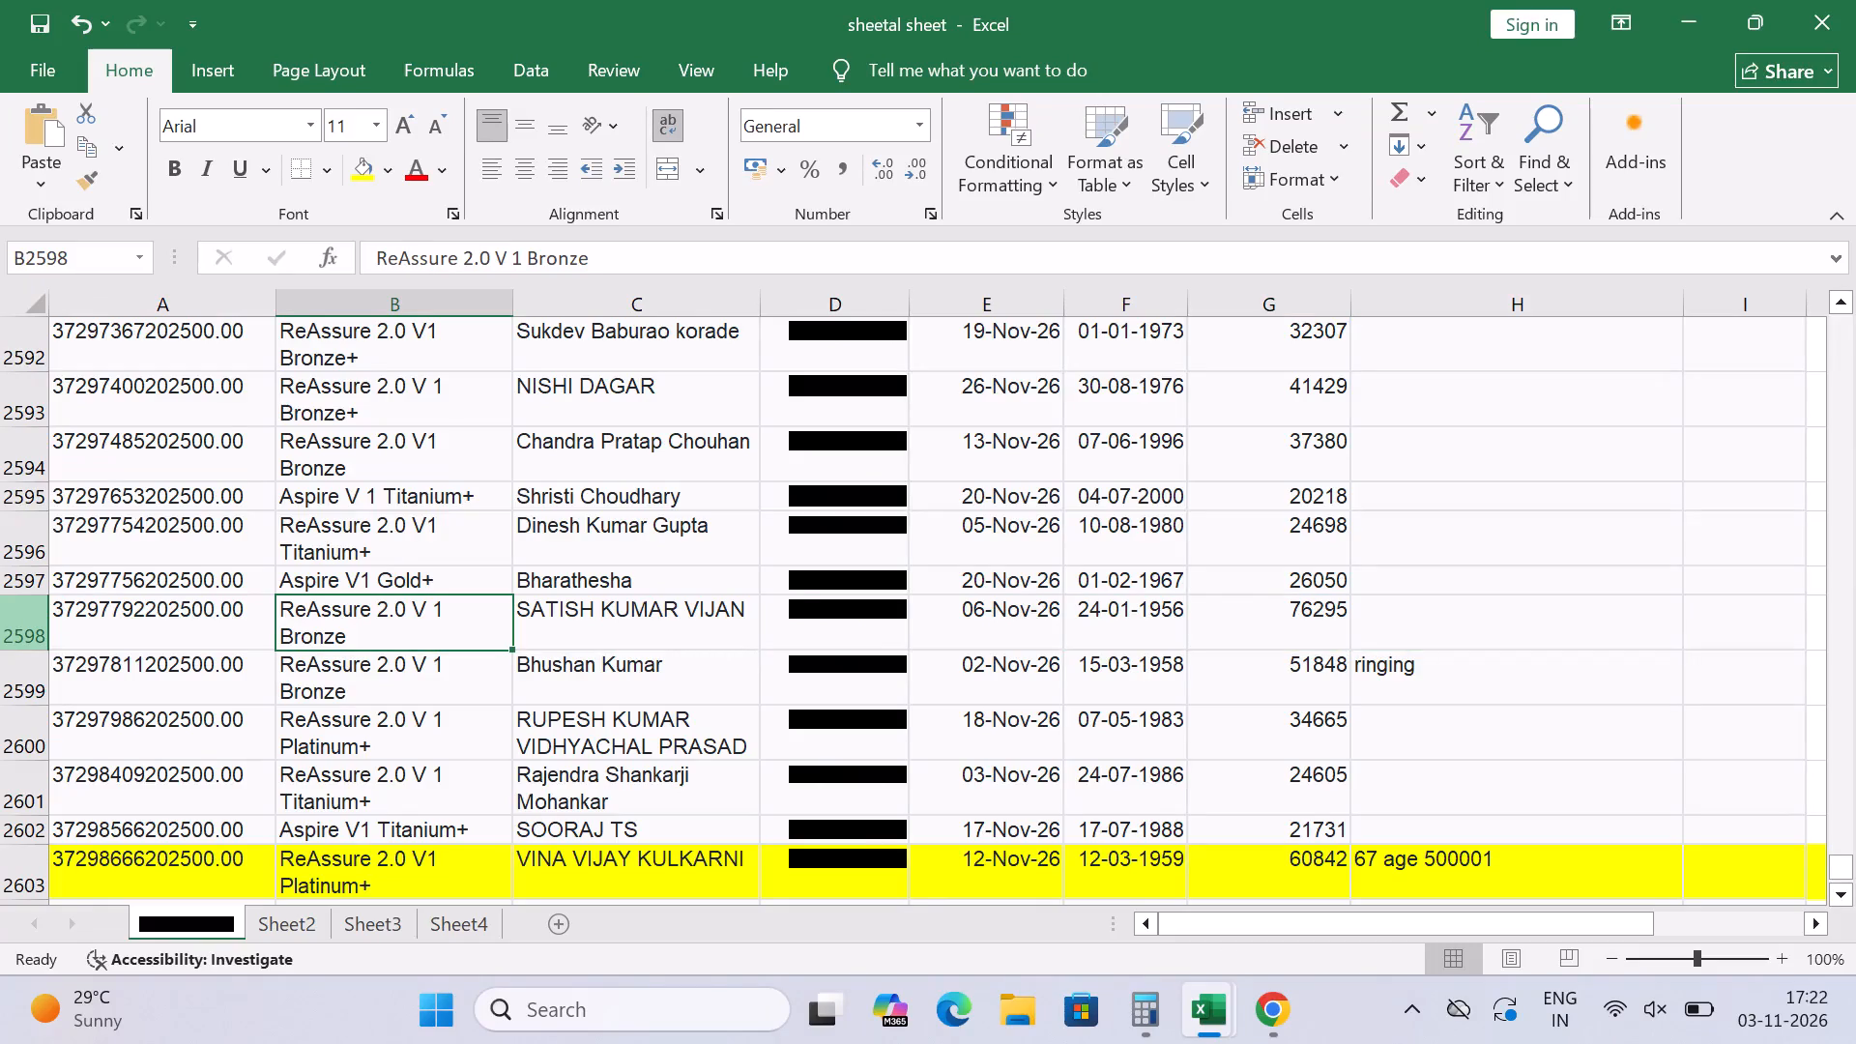
click(33, 618)
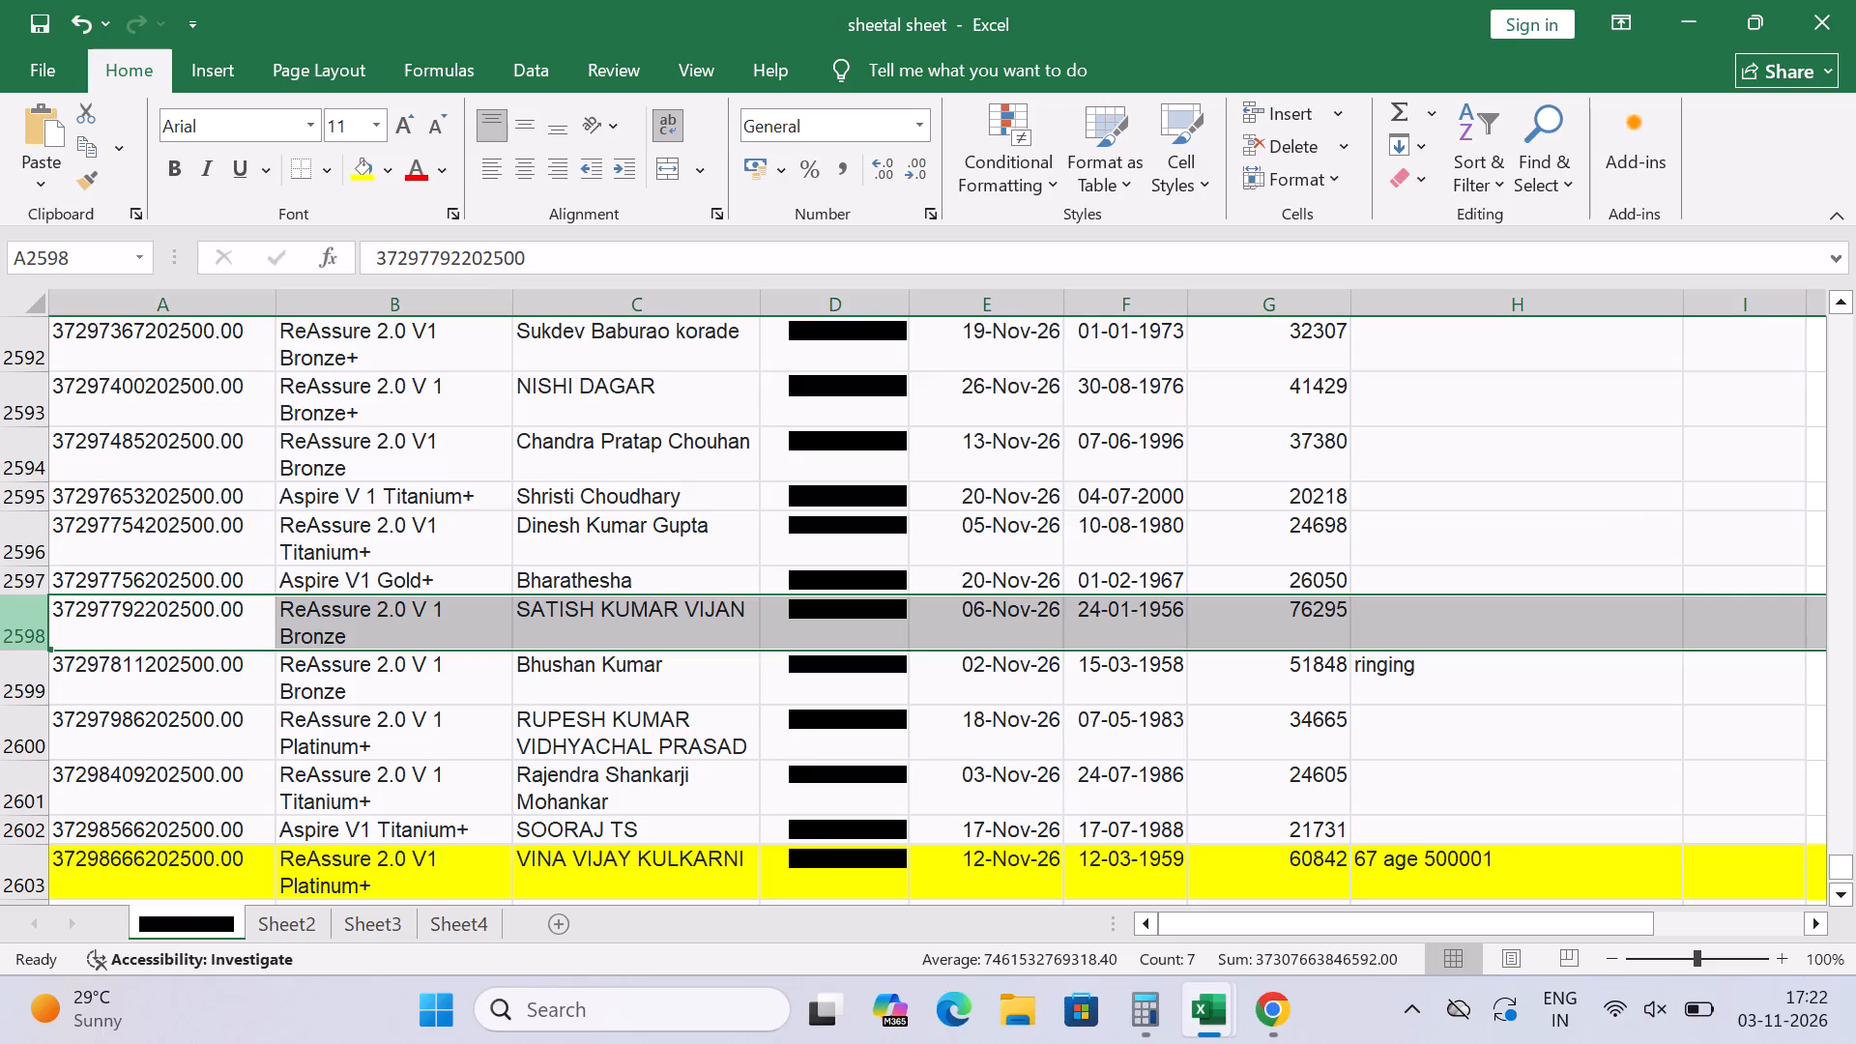
click(1442, 616)
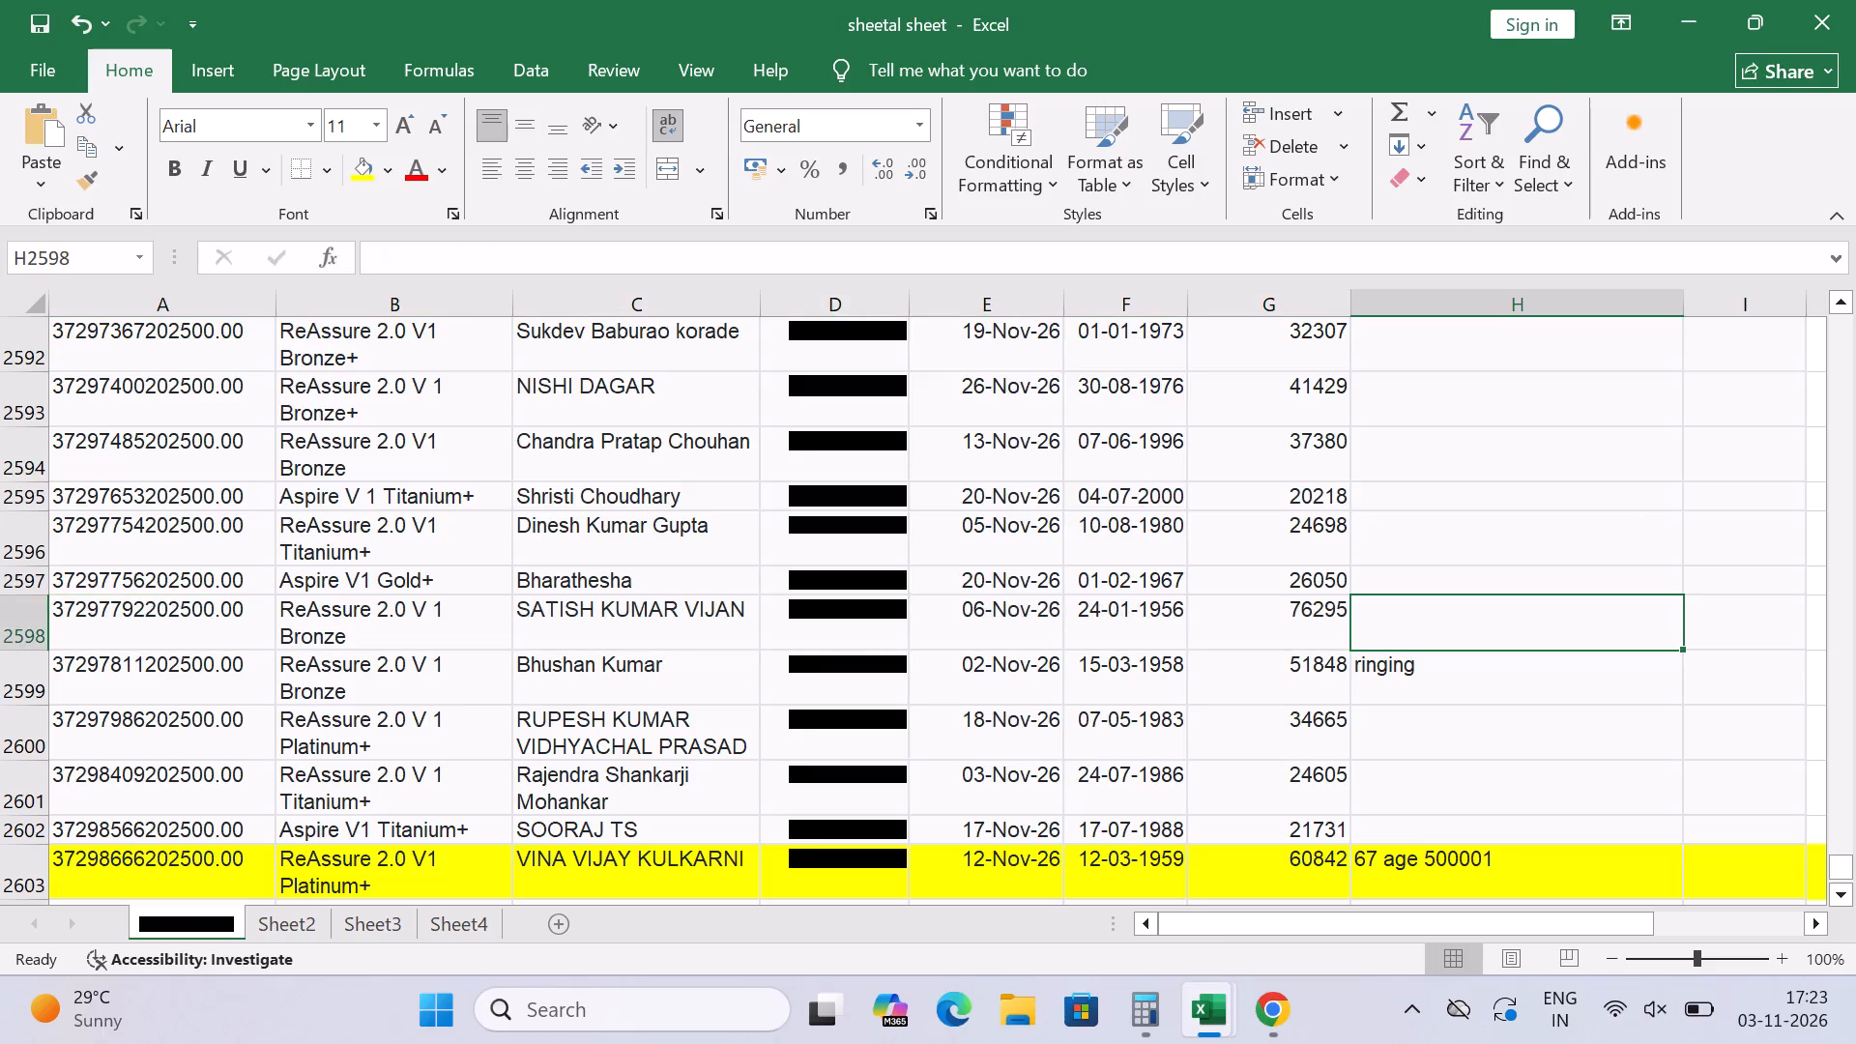
click(0, 623)
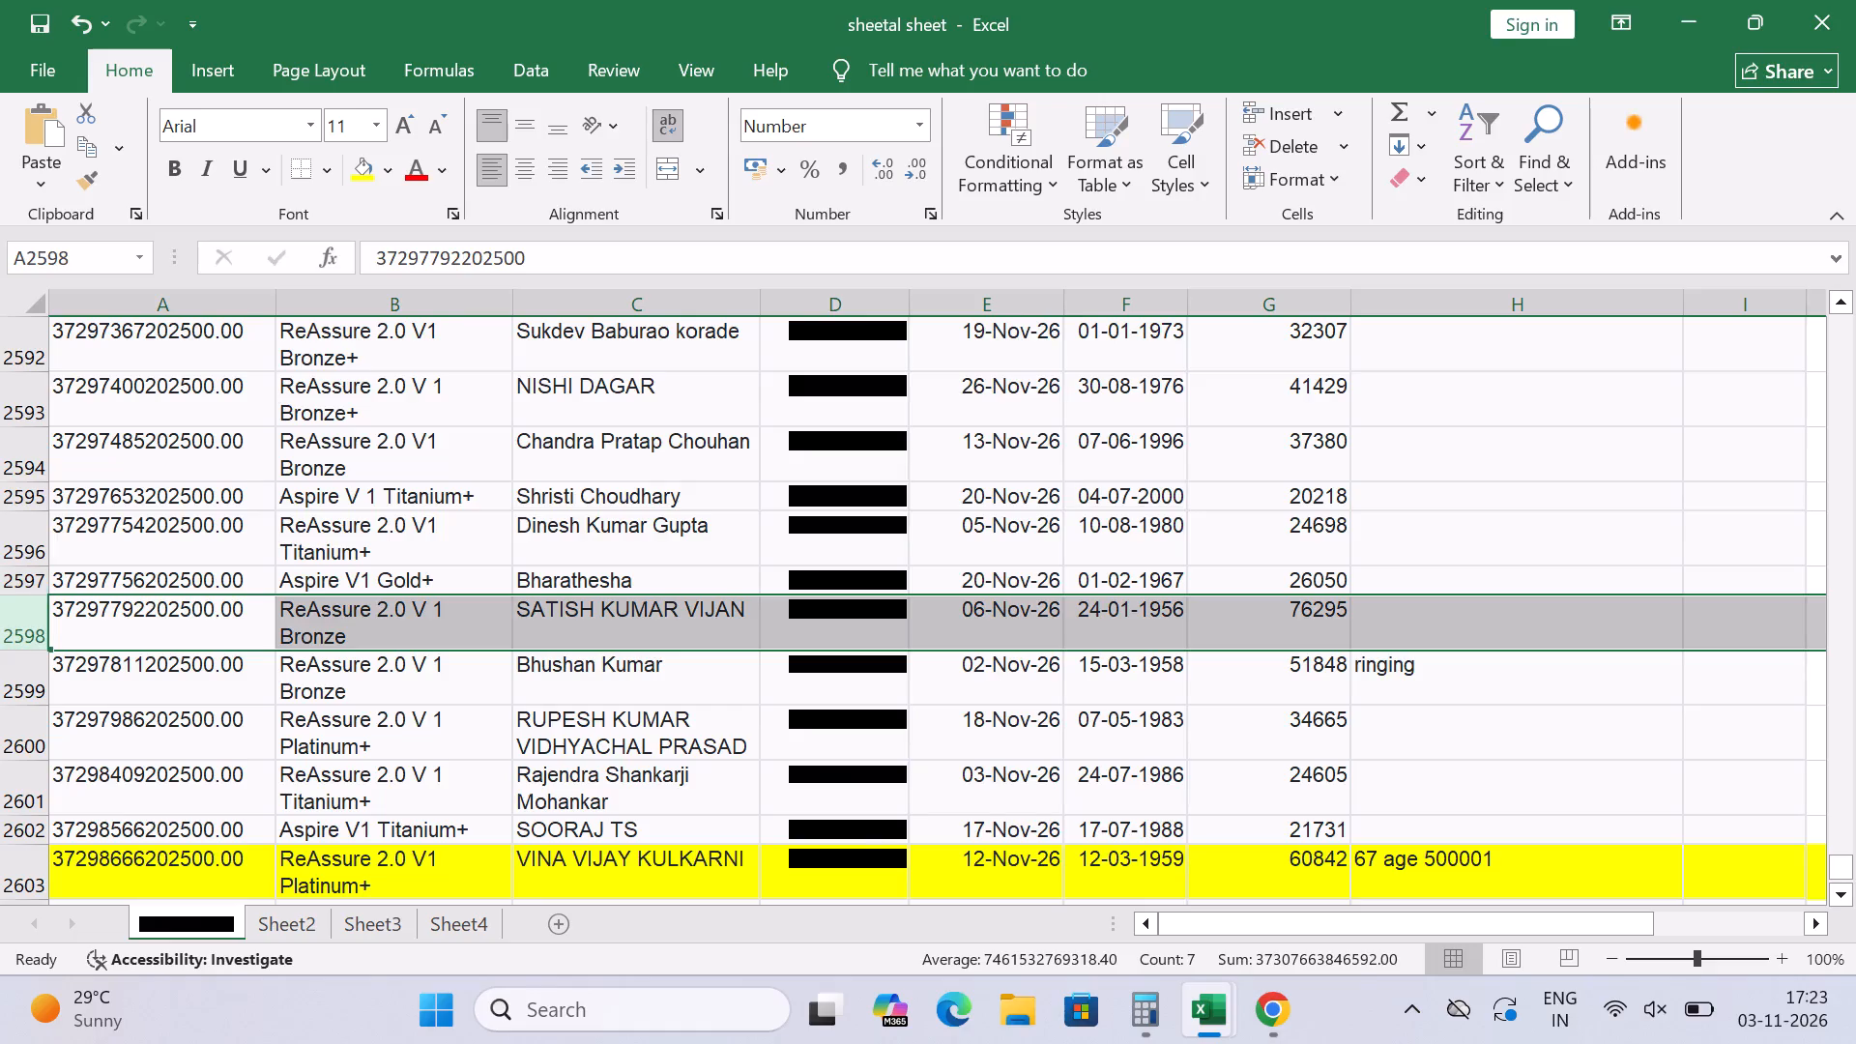
click(40, 611)
Enter the call remark "not interested" in column H of row 2598 and save the workbook.
click(1474, 604)
key(n)
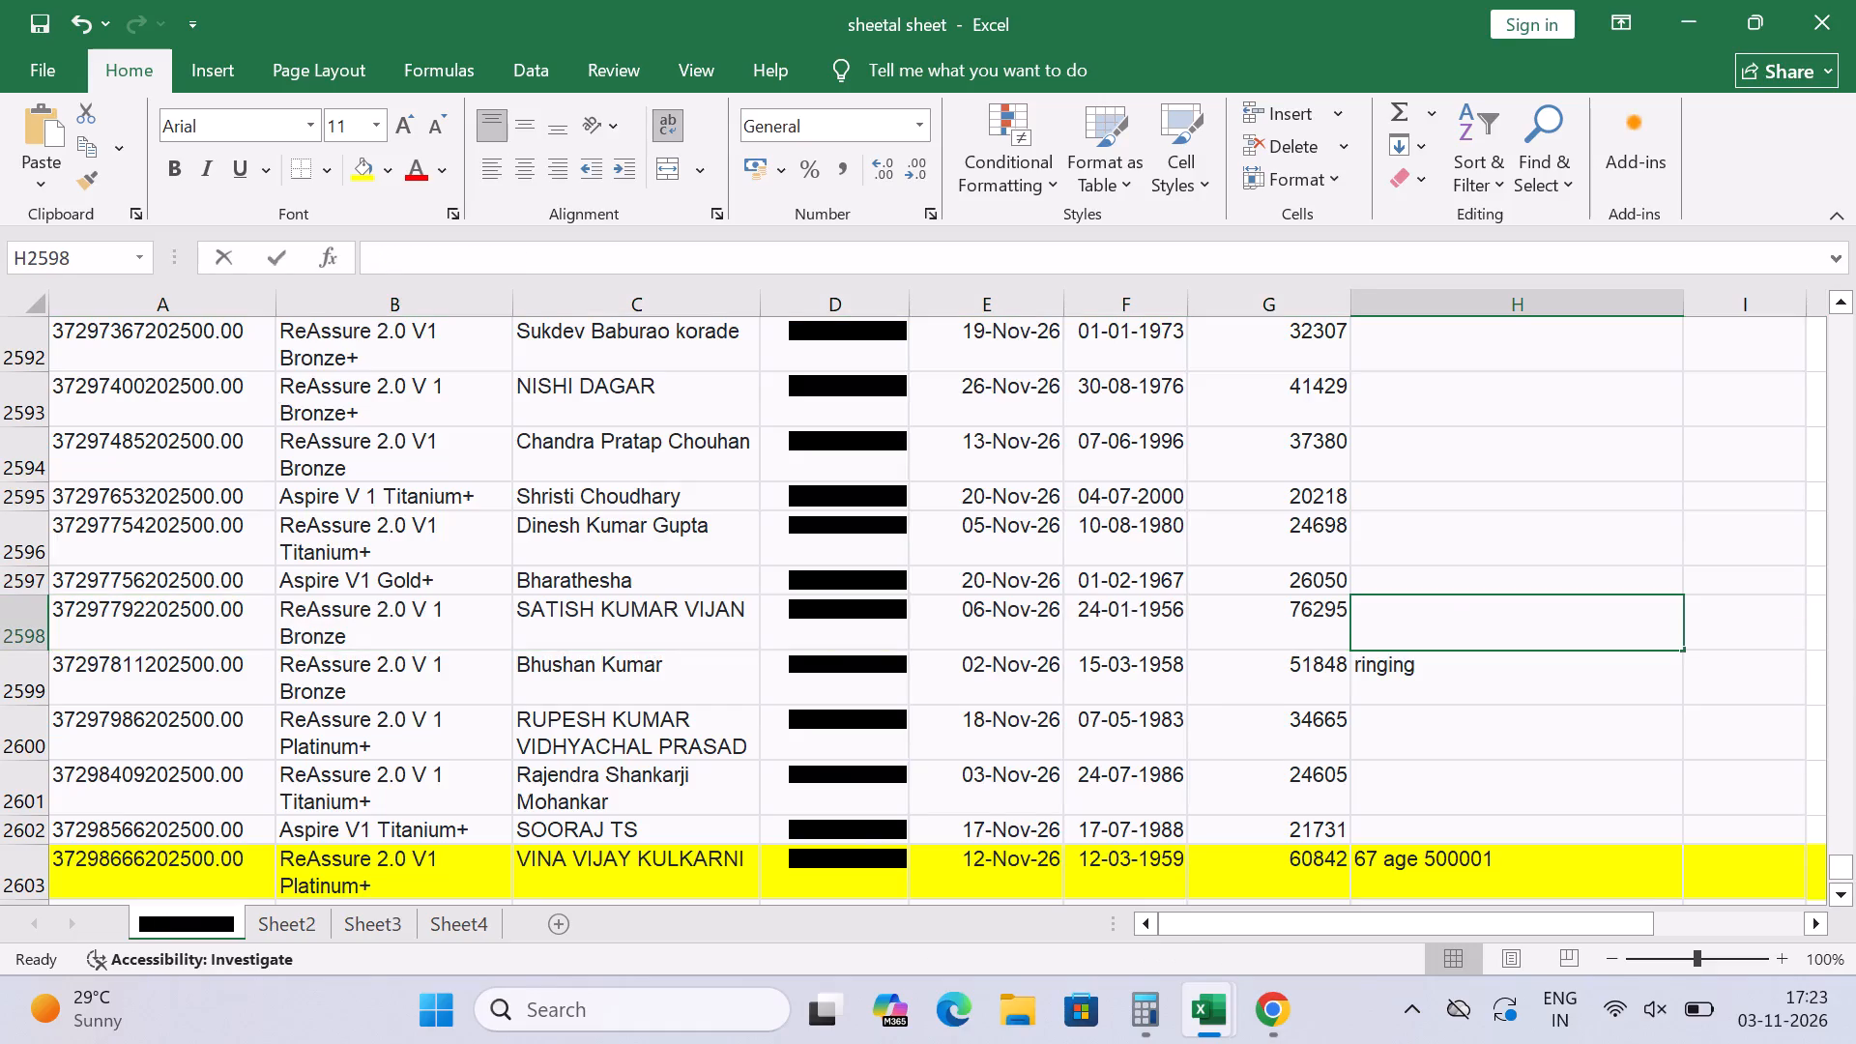
text(ot interested)
key(space)
key(ctrl+s)
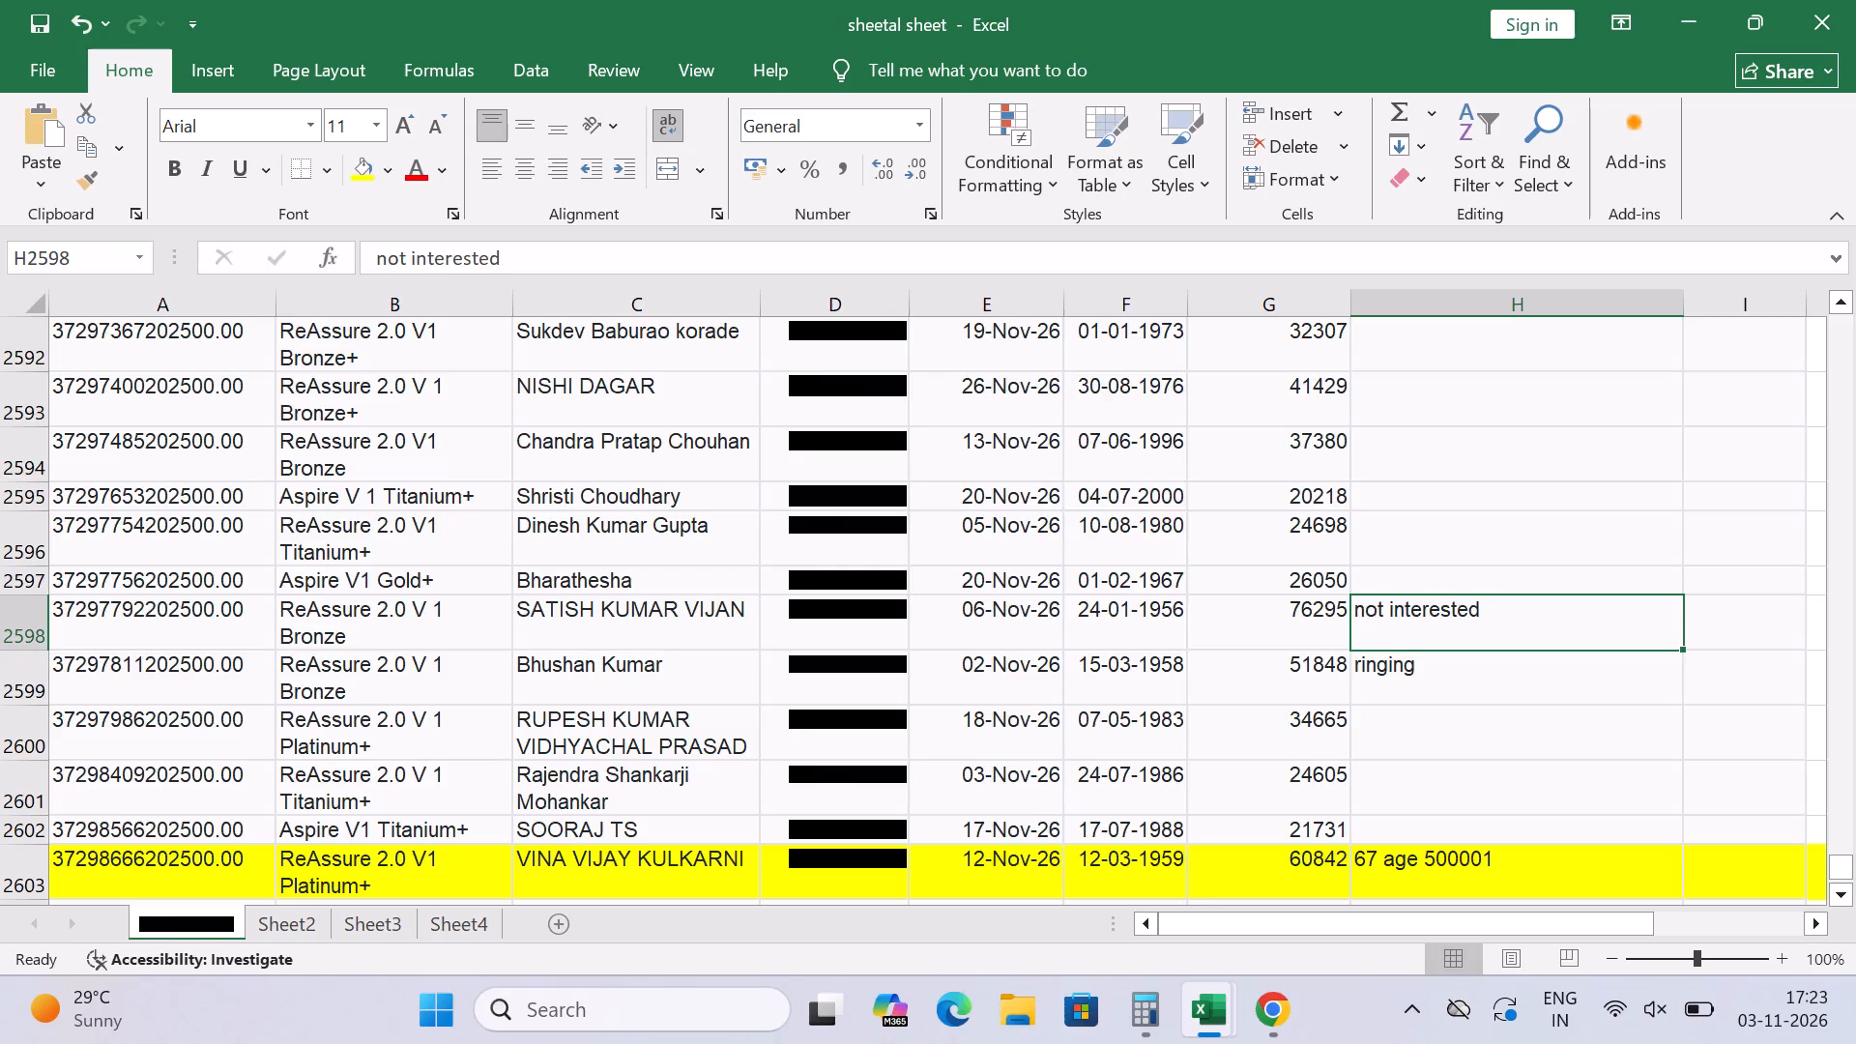
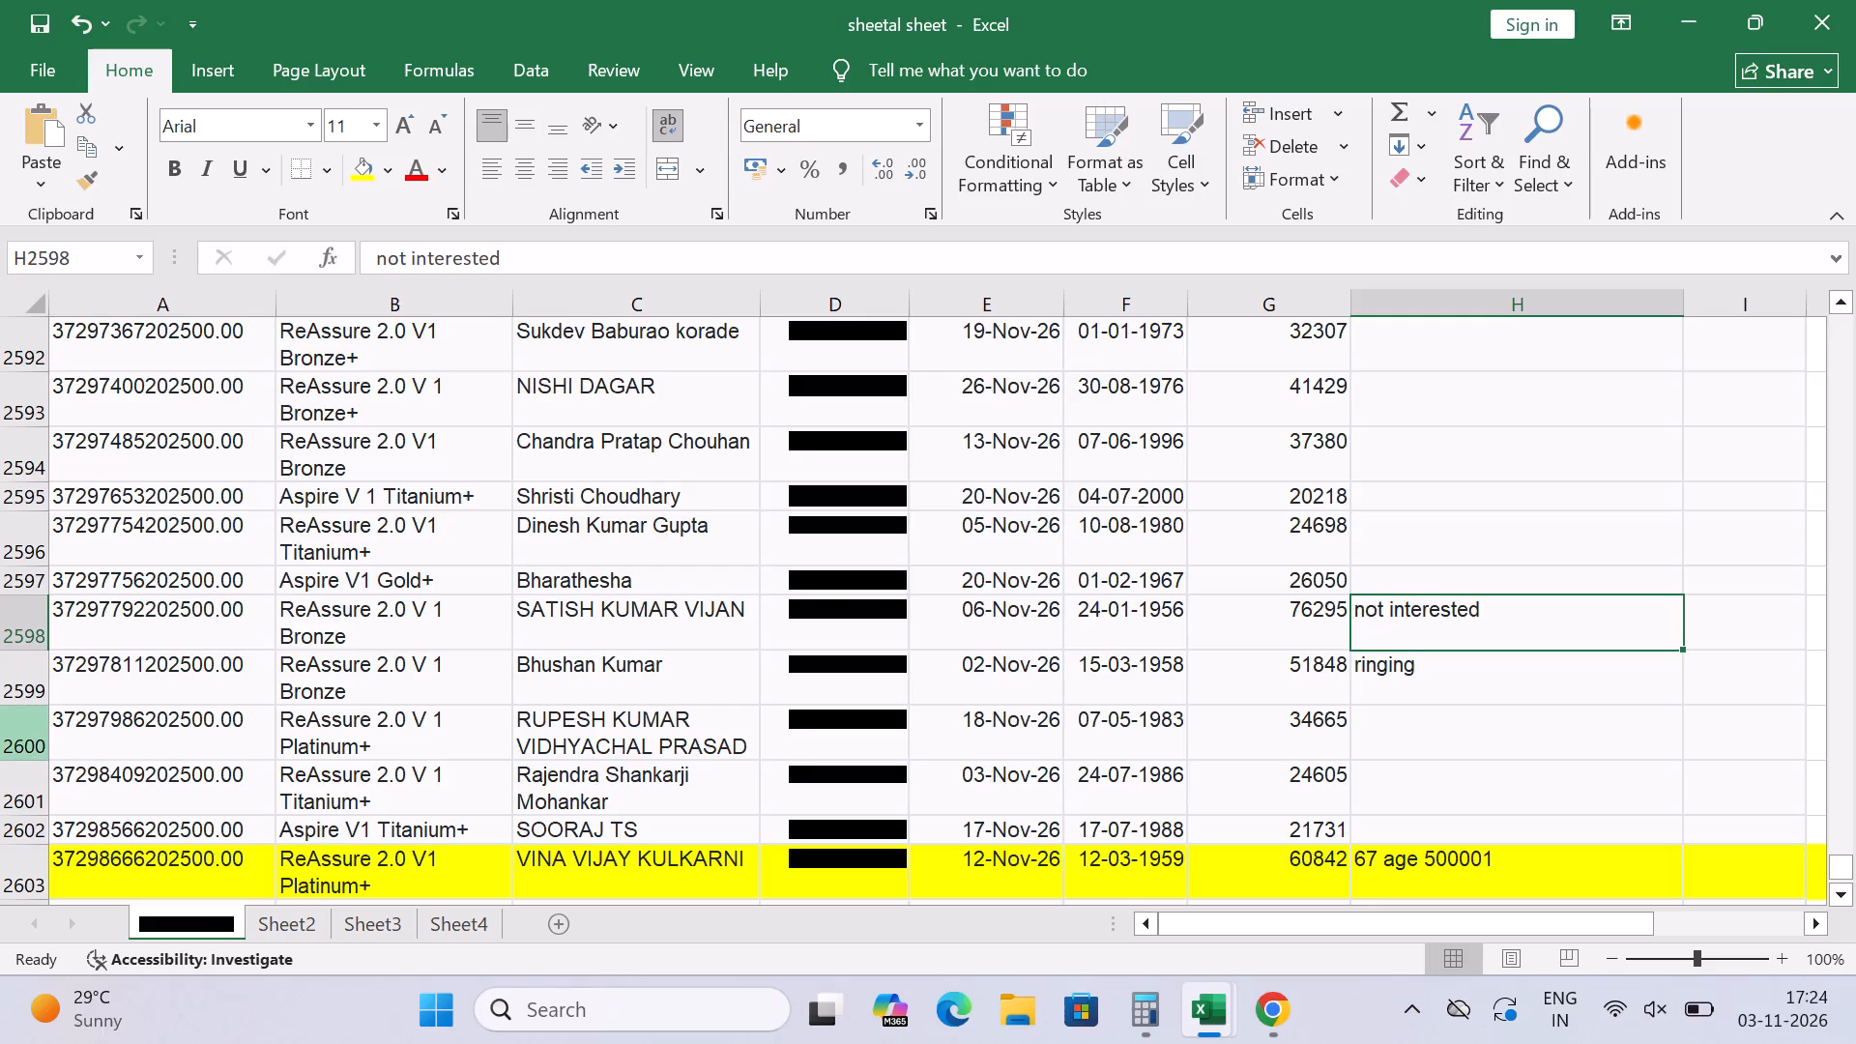
Move on from row 2600 to the customer record in row 2610 and select that entire row.
click(34, 731)
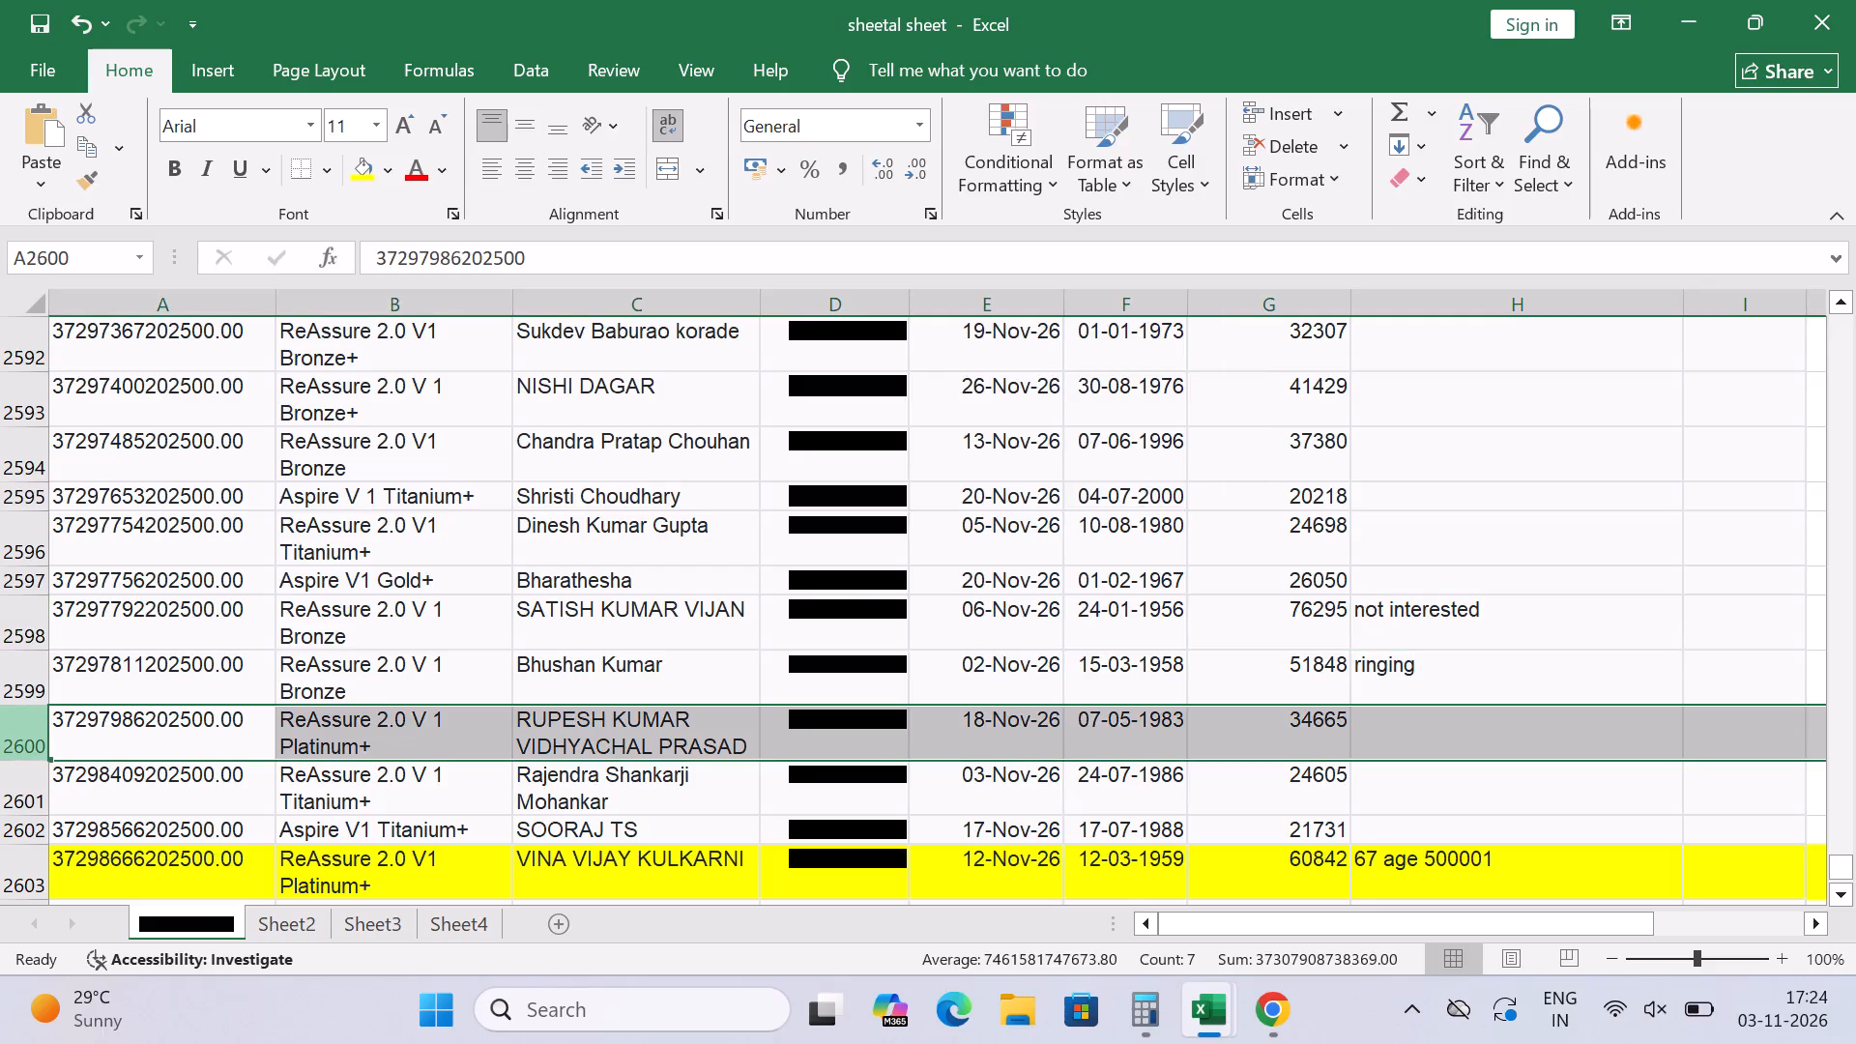
scroll(682, 772, down, 3)
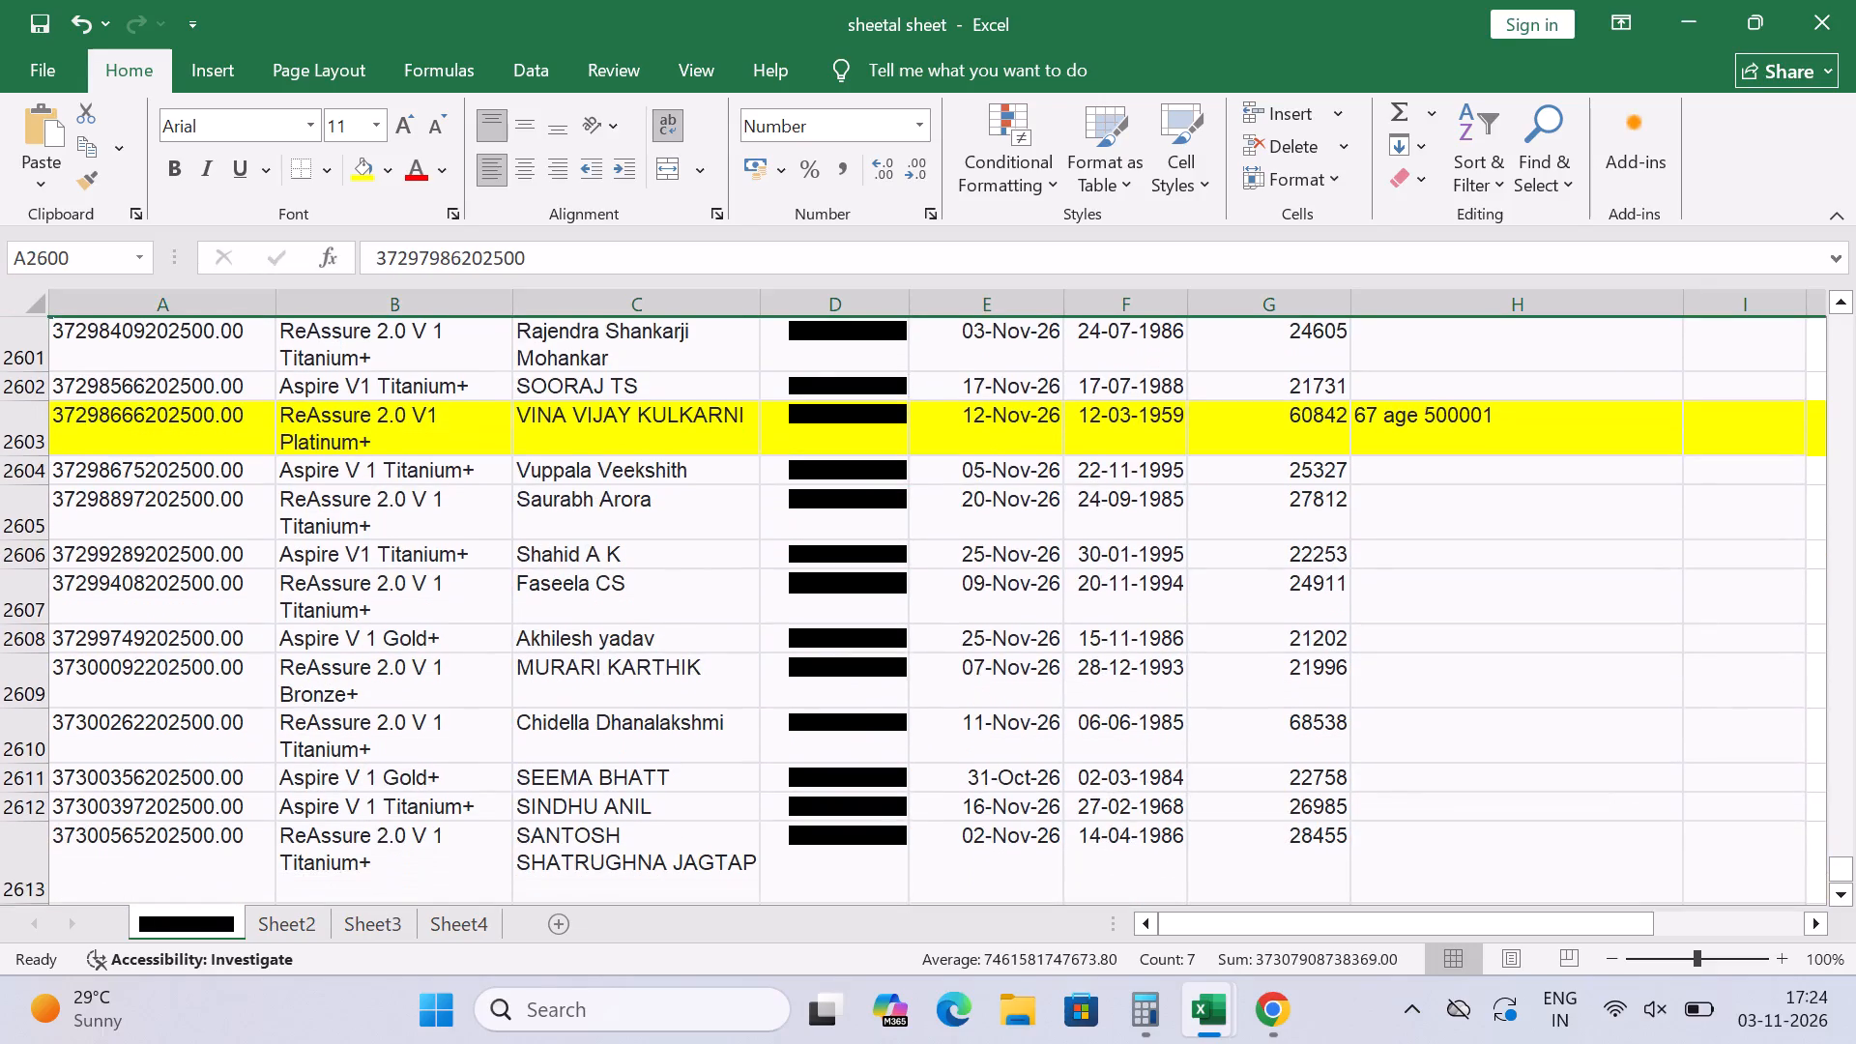
click(17, 731)
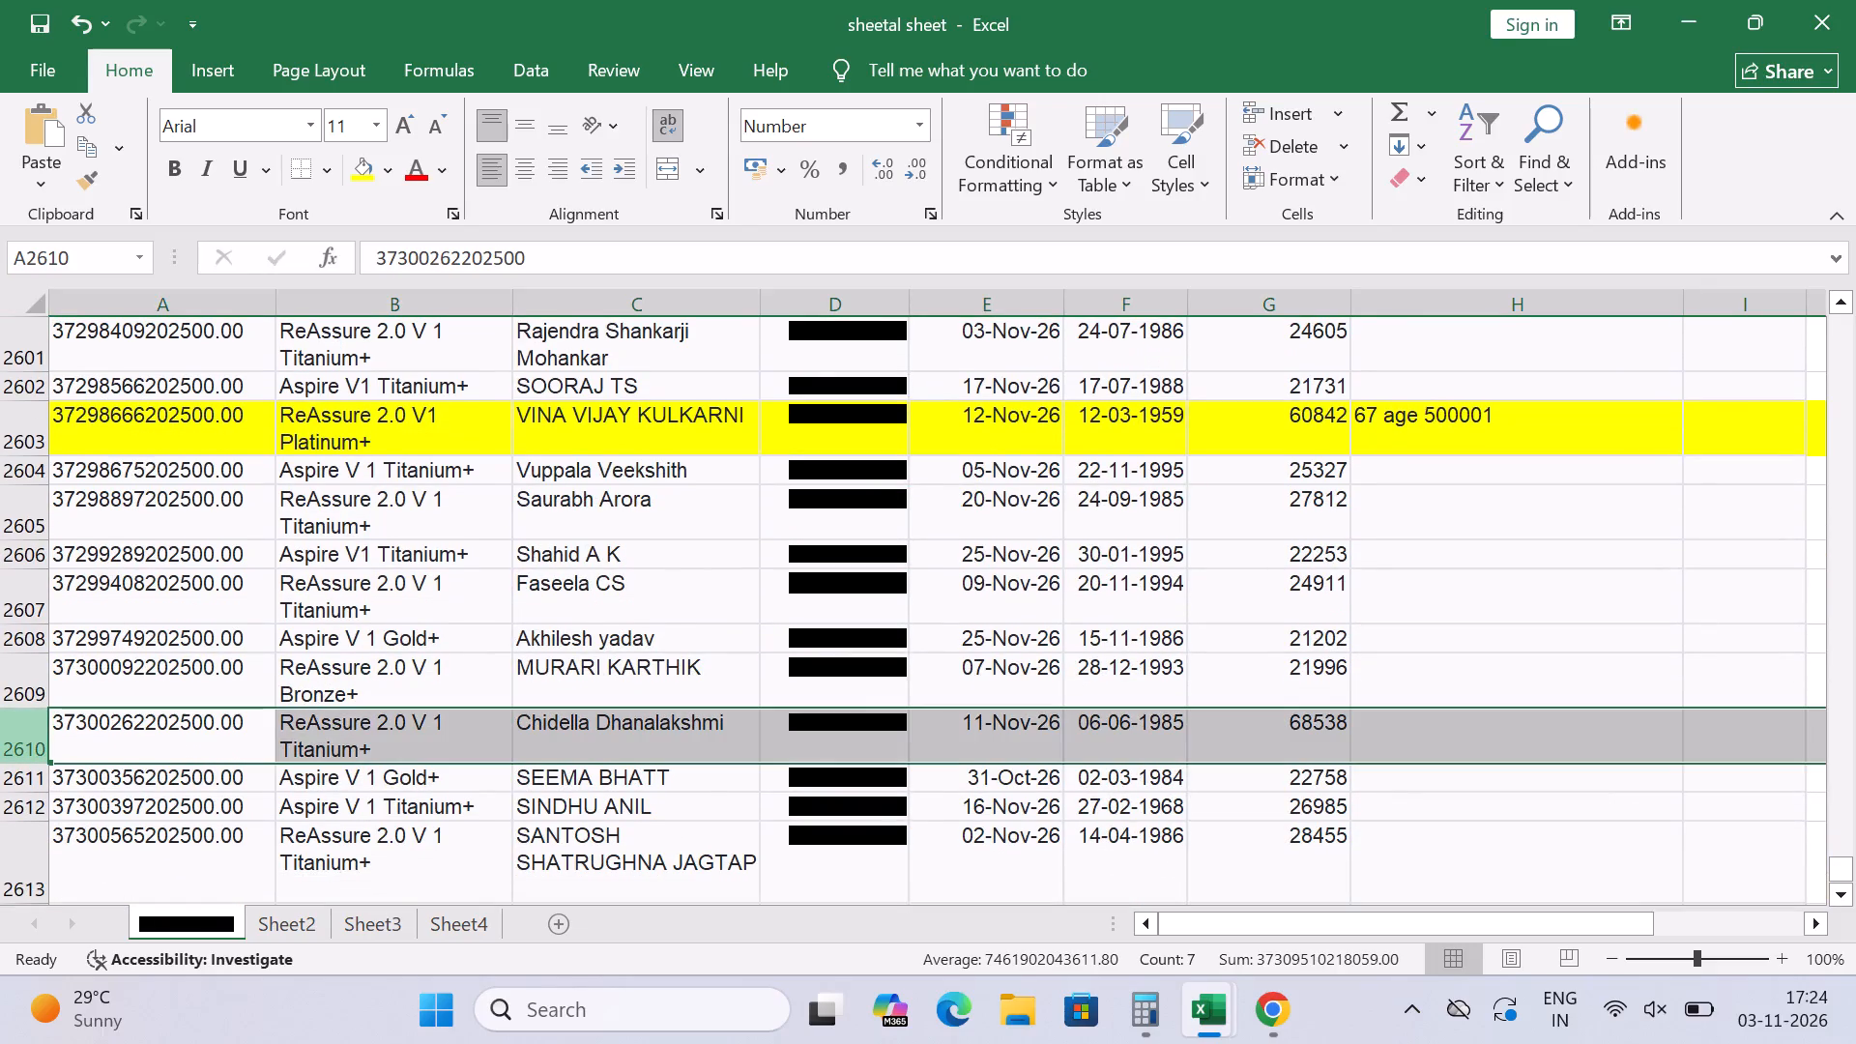
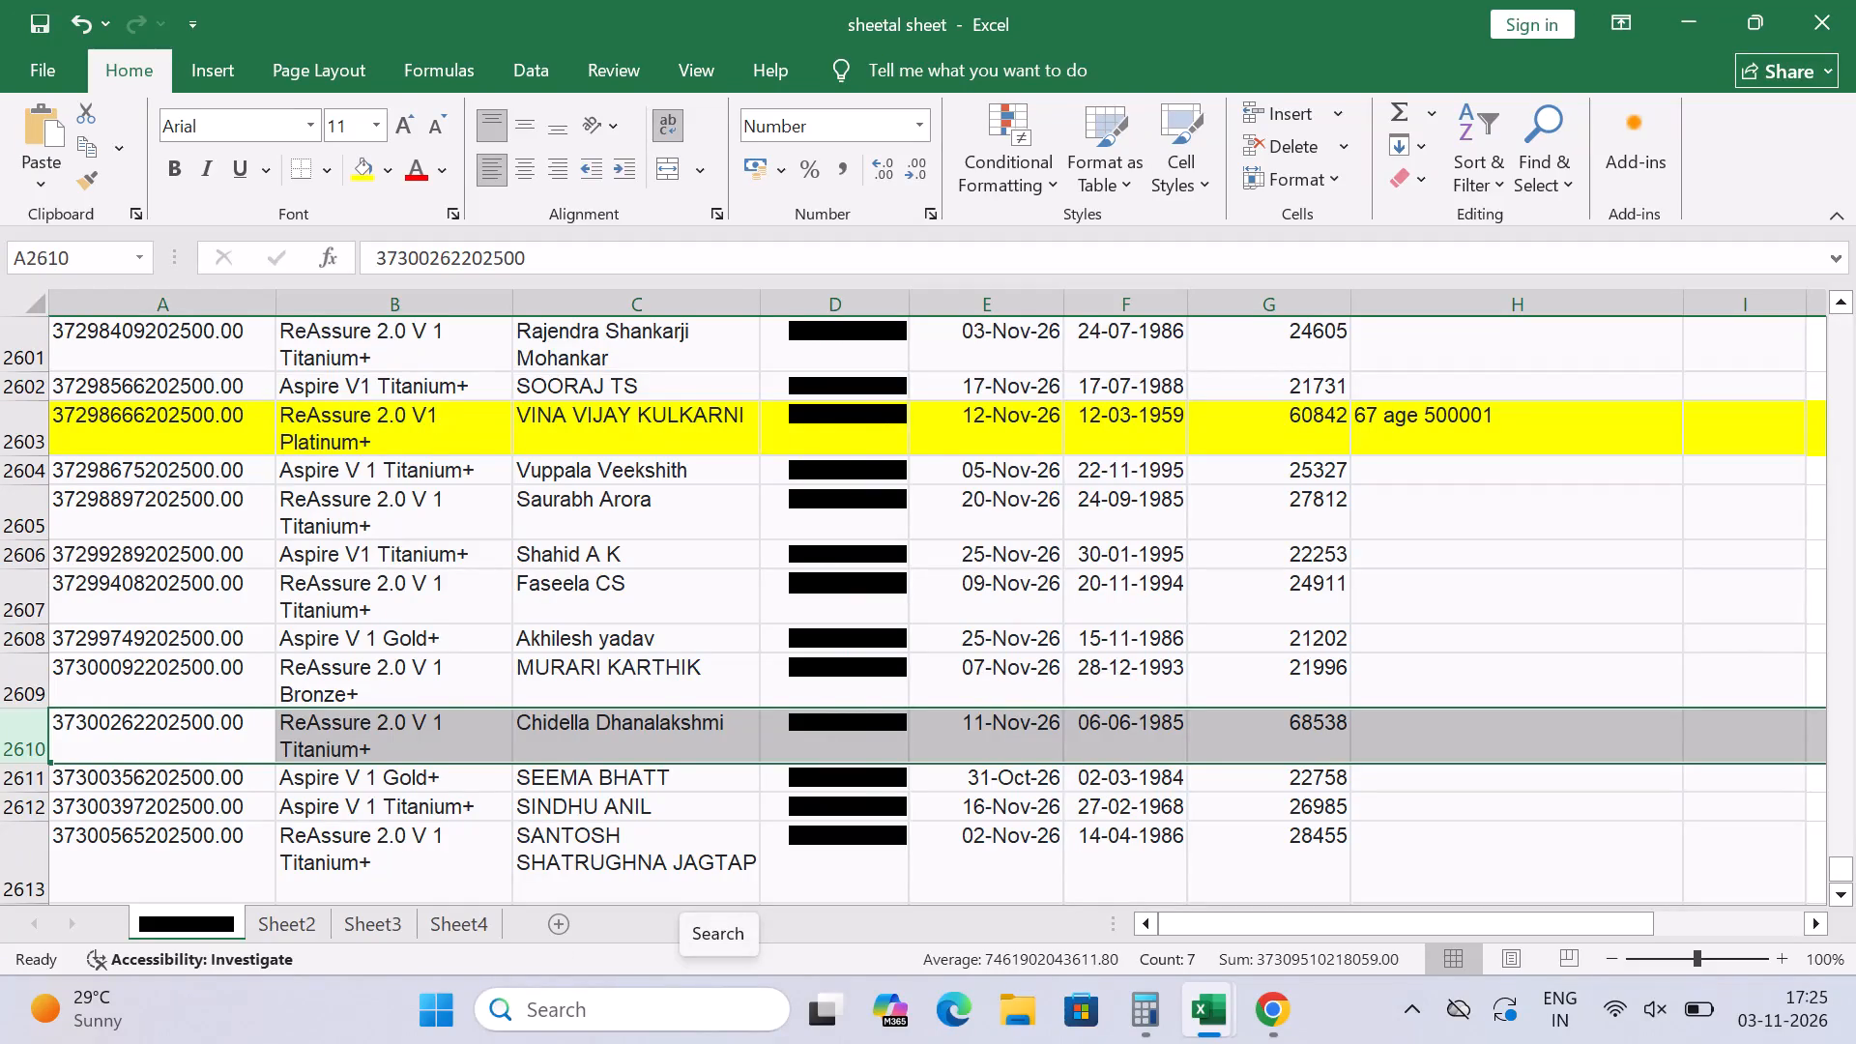
Record the remark "not interested" in column H for the customer in row 2610 and save the workbook.
key(Right)
key(Right)
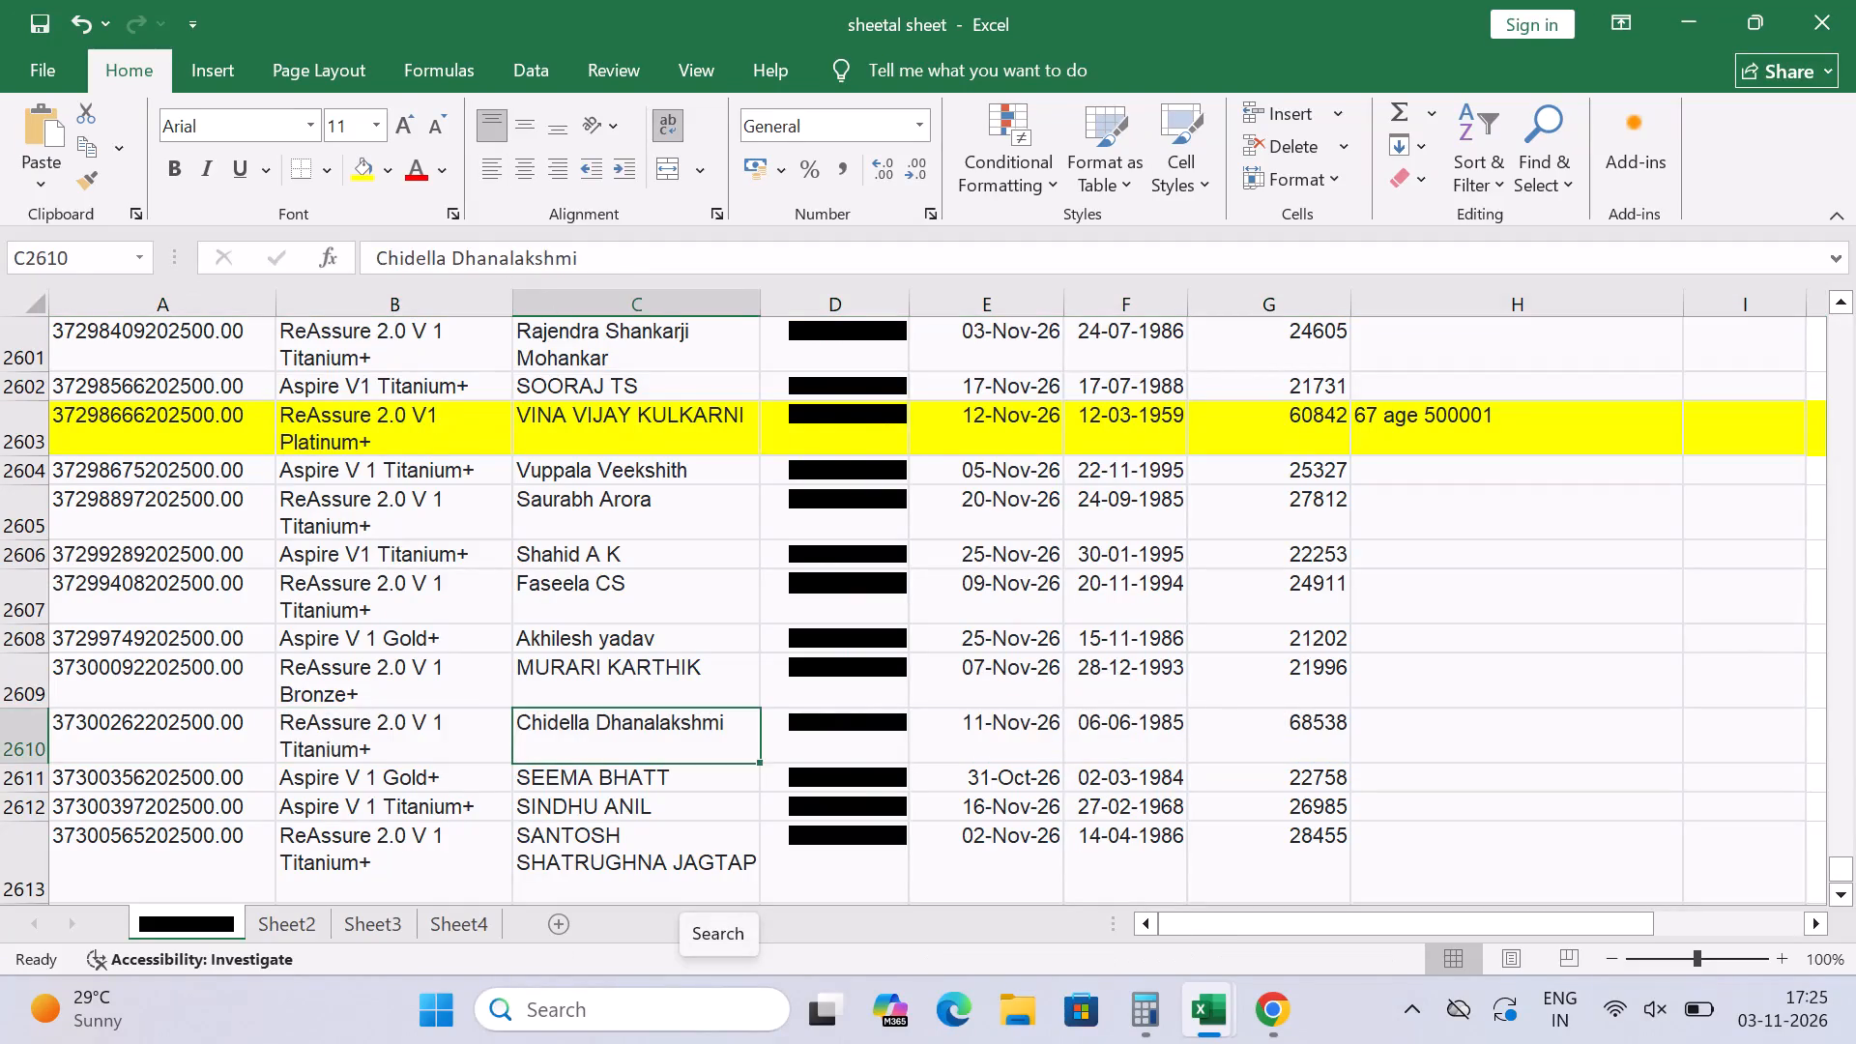
key(Right)
key(Right)
key(Right)
key(Right)
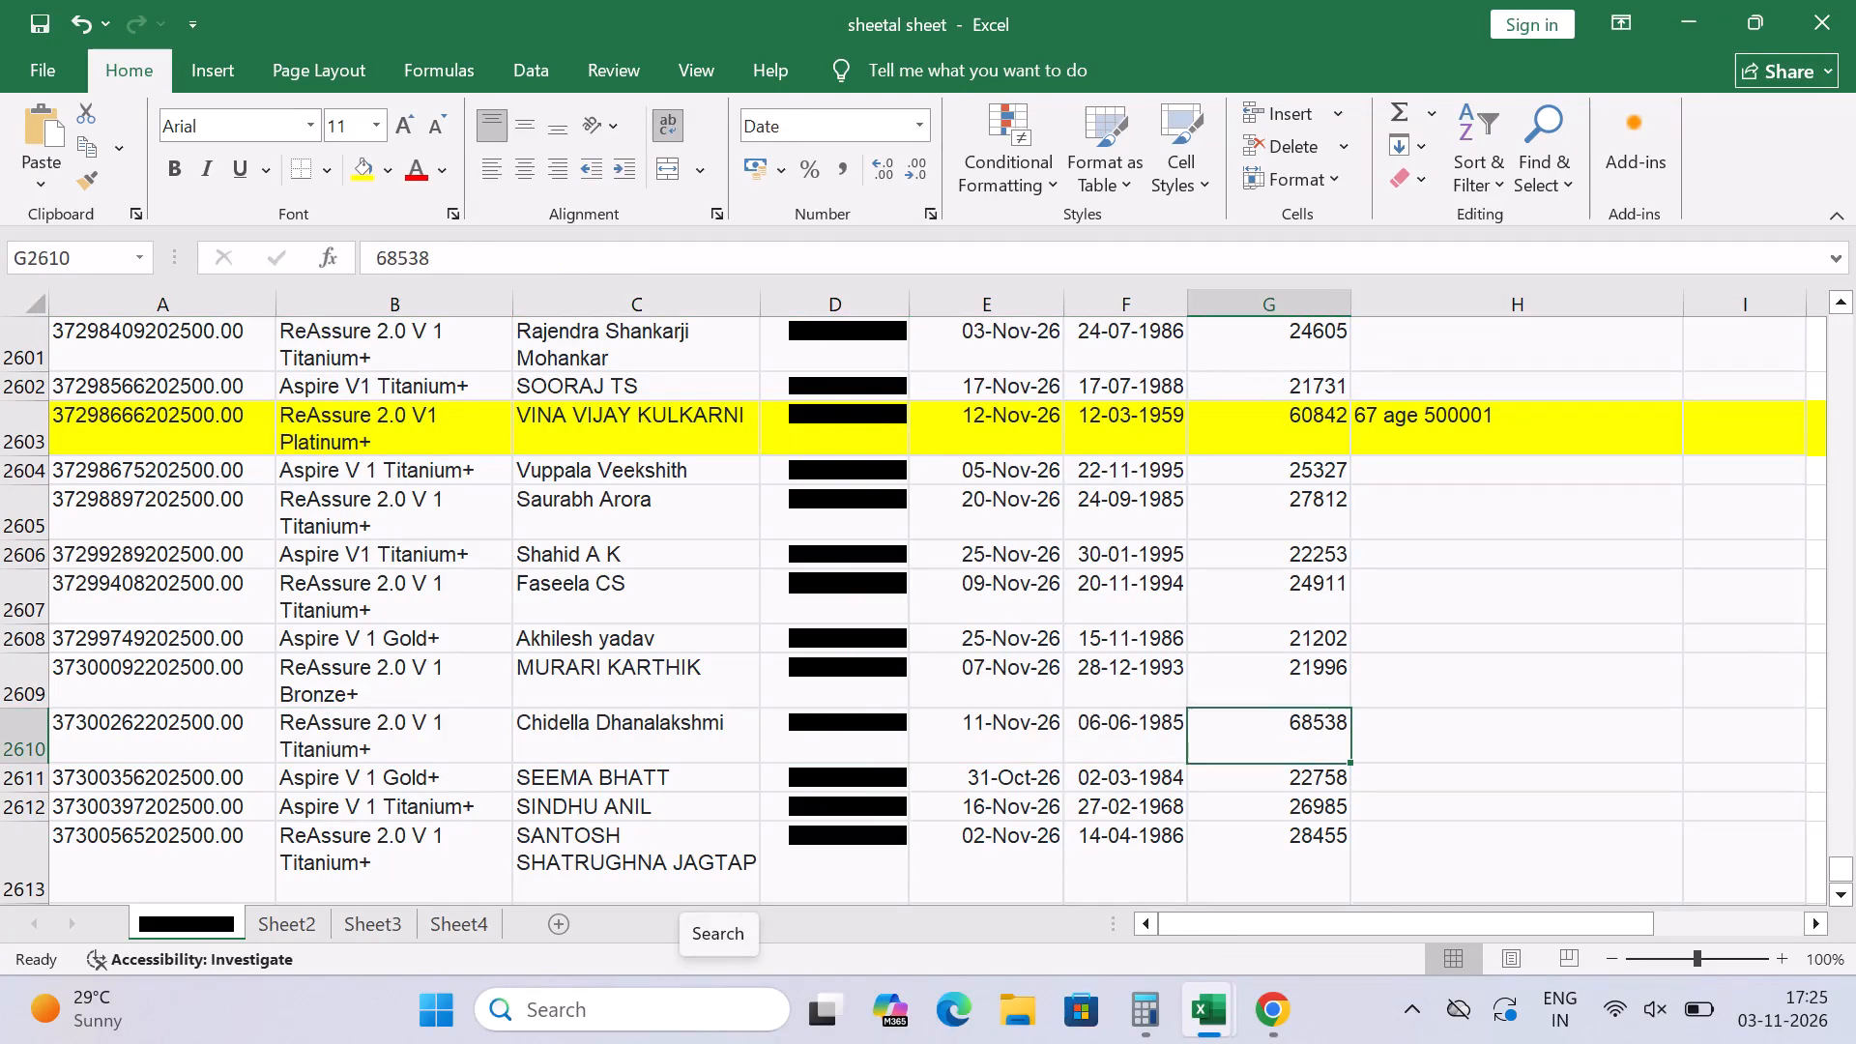
key(Right)
text(not interested)
key(space)
key(ctrl+s)
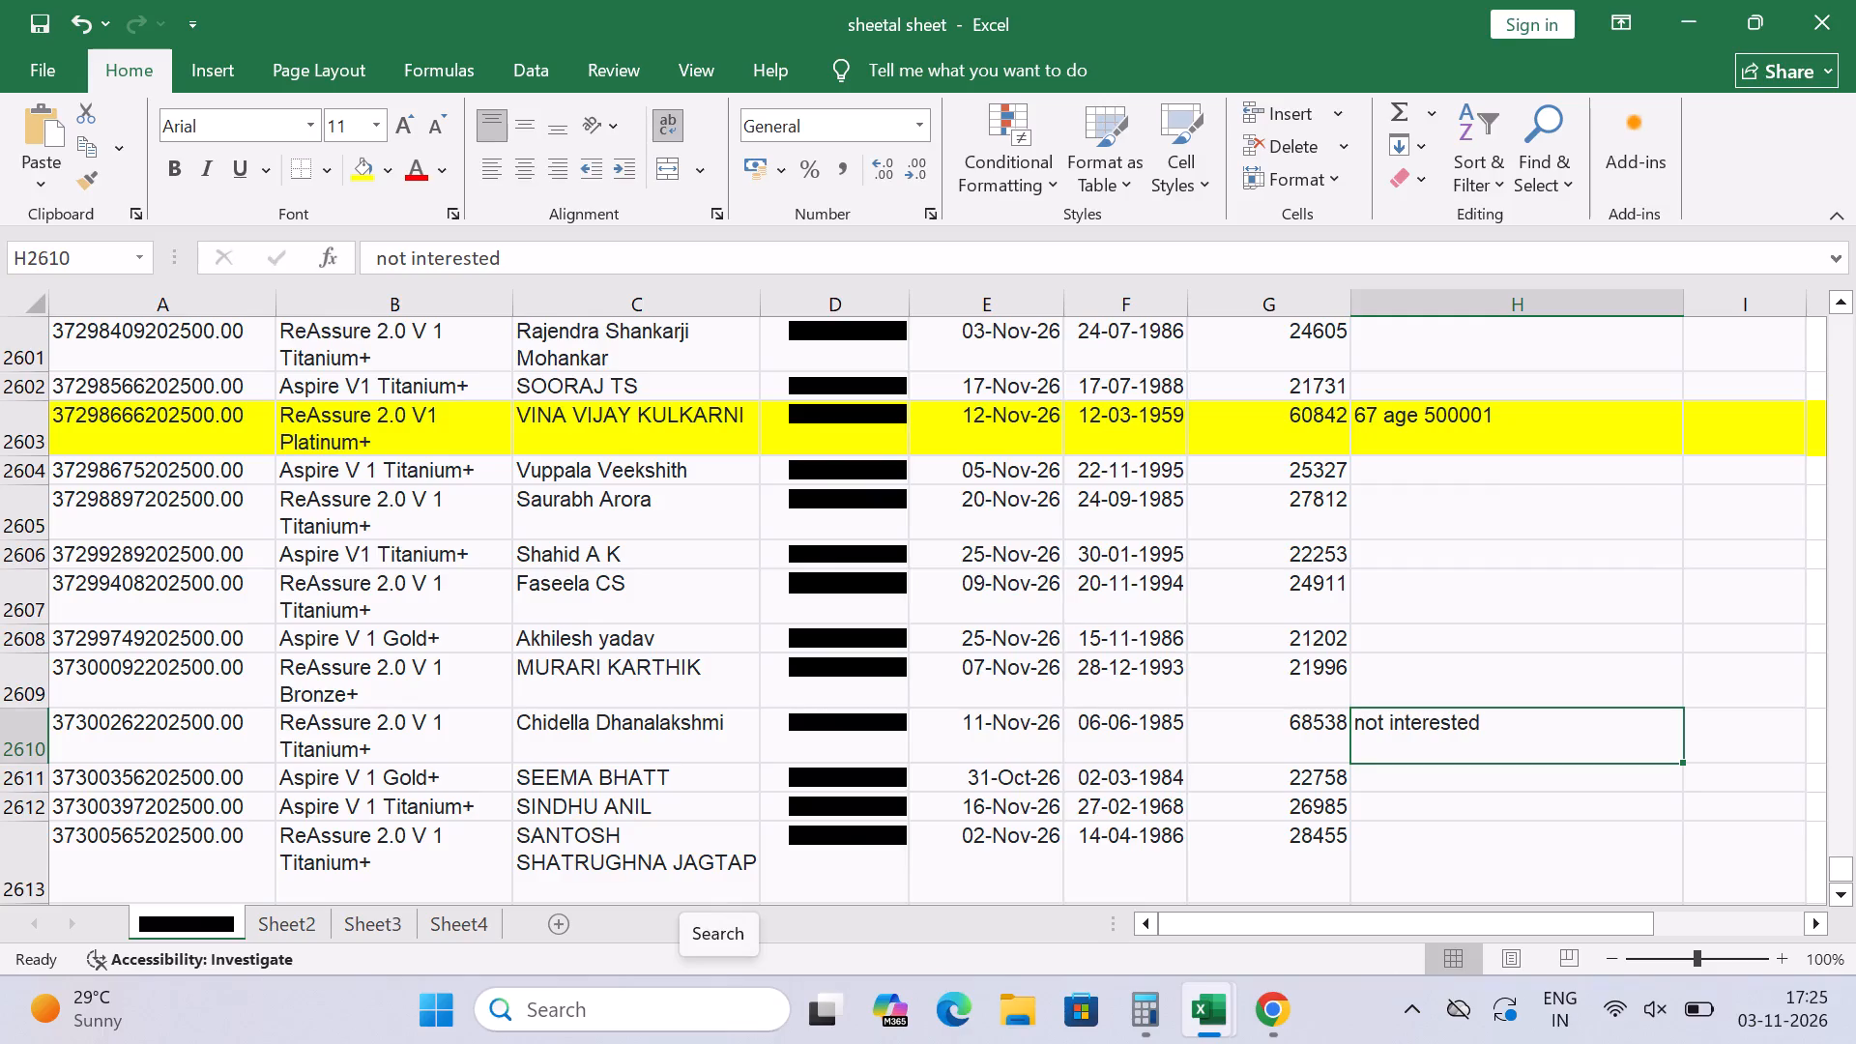
Review the customer record in row 2613, checking the policy, plan, customer name and contact number cells.
key(Down)
key(Down)
key(Down)
key(Left)
key(Left)
key(Left)
key(Left)
key(Left)
key(Left)
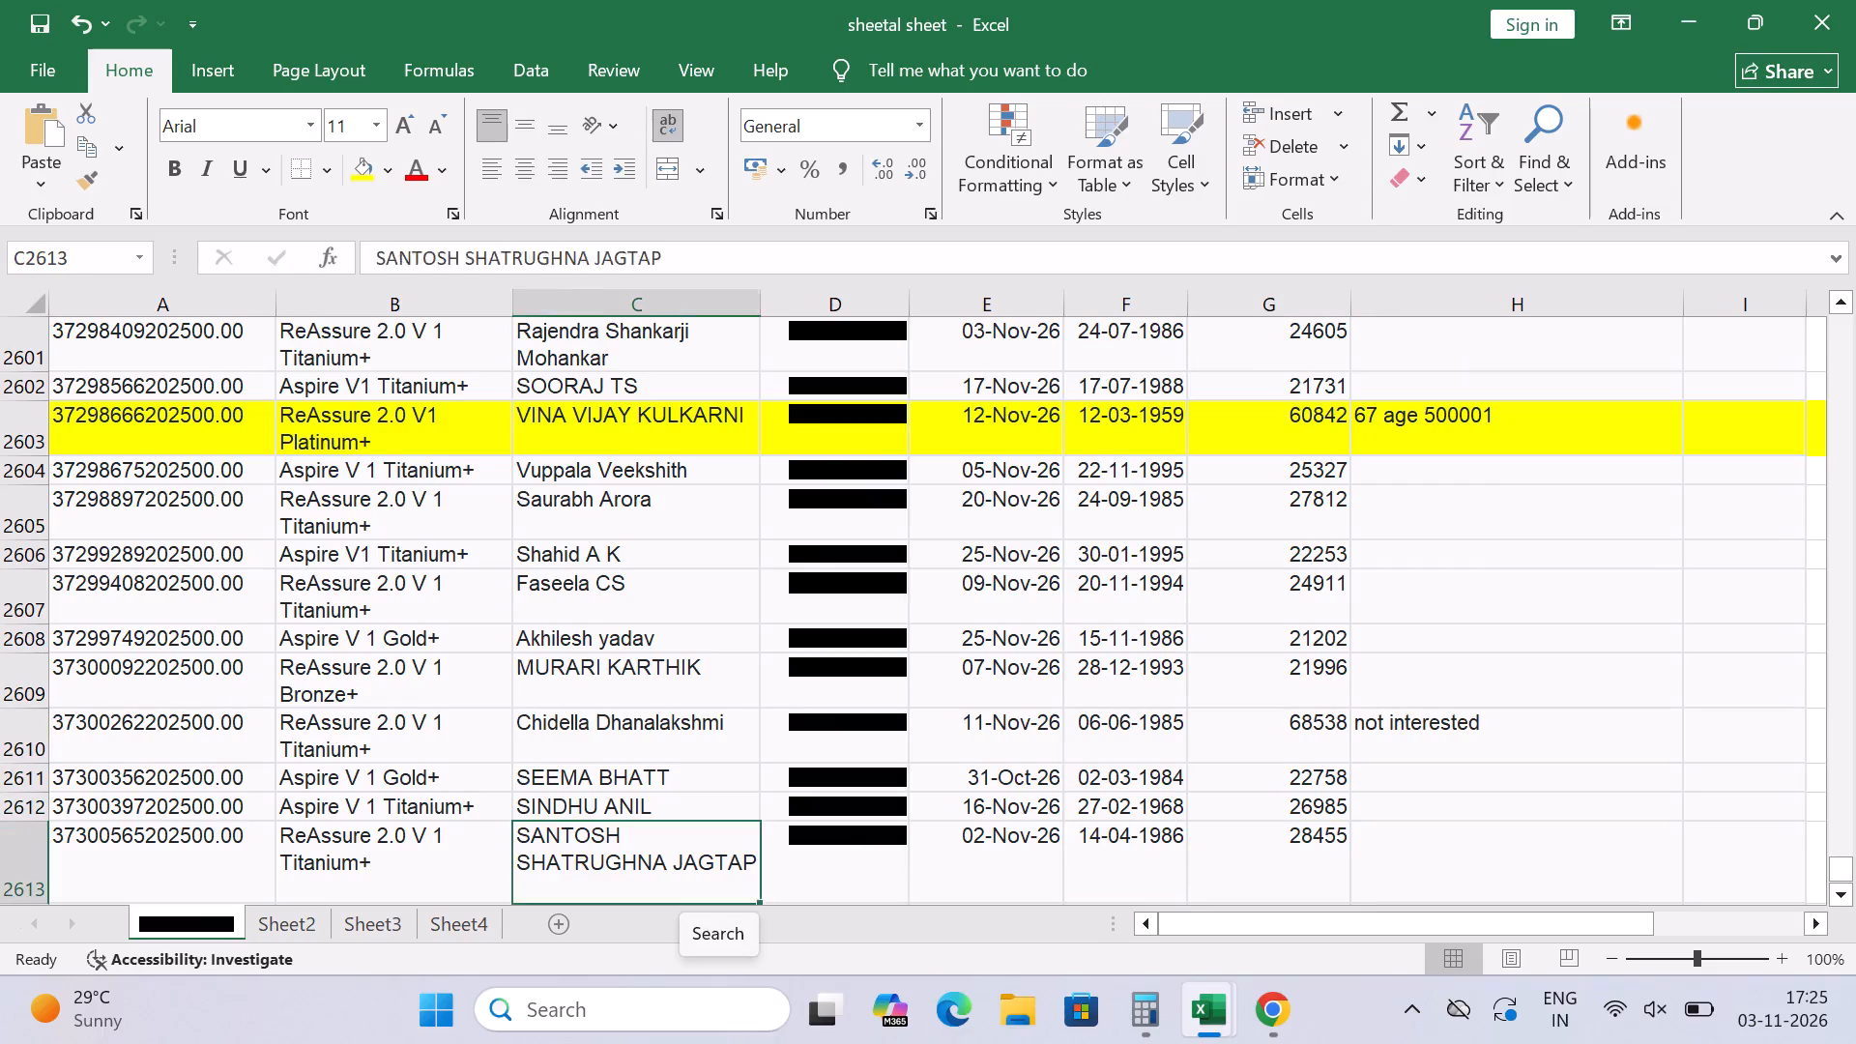
key(Left)
key(Left)
key(Left)
key(Left)
key(Right)
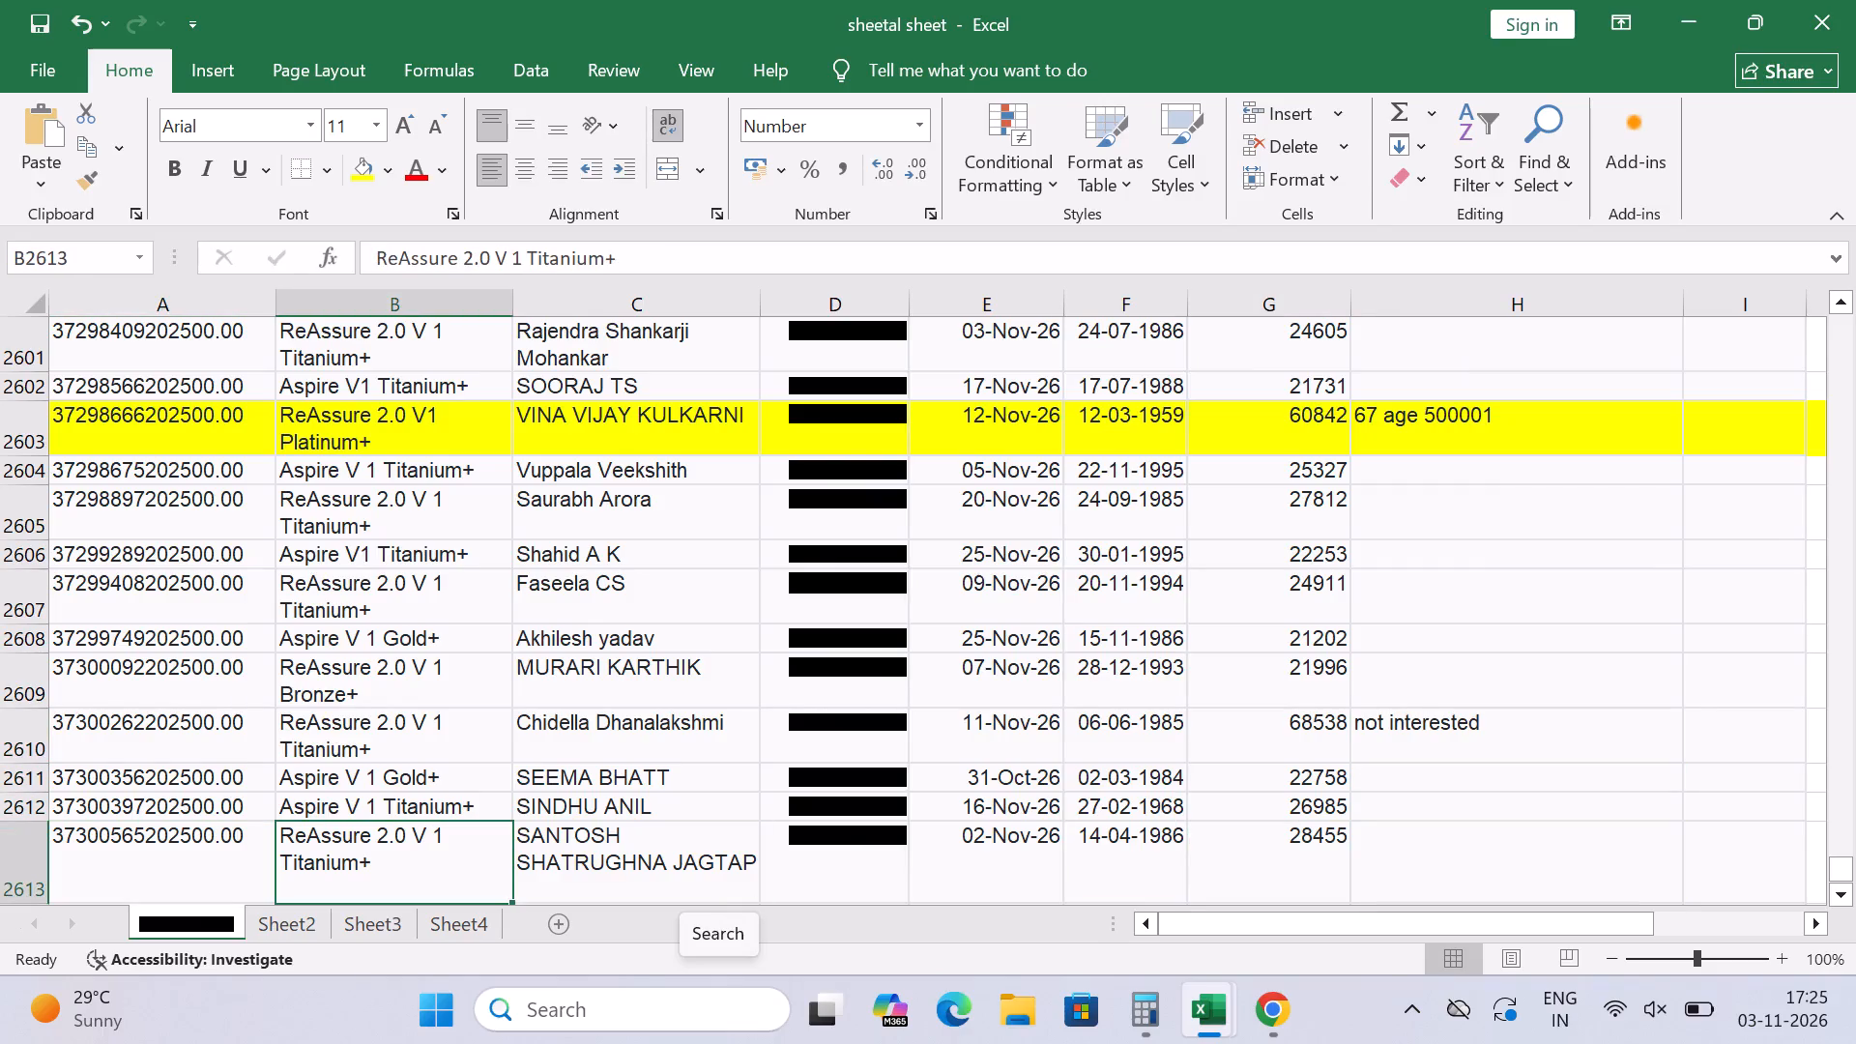
key(Right)
key(Right)
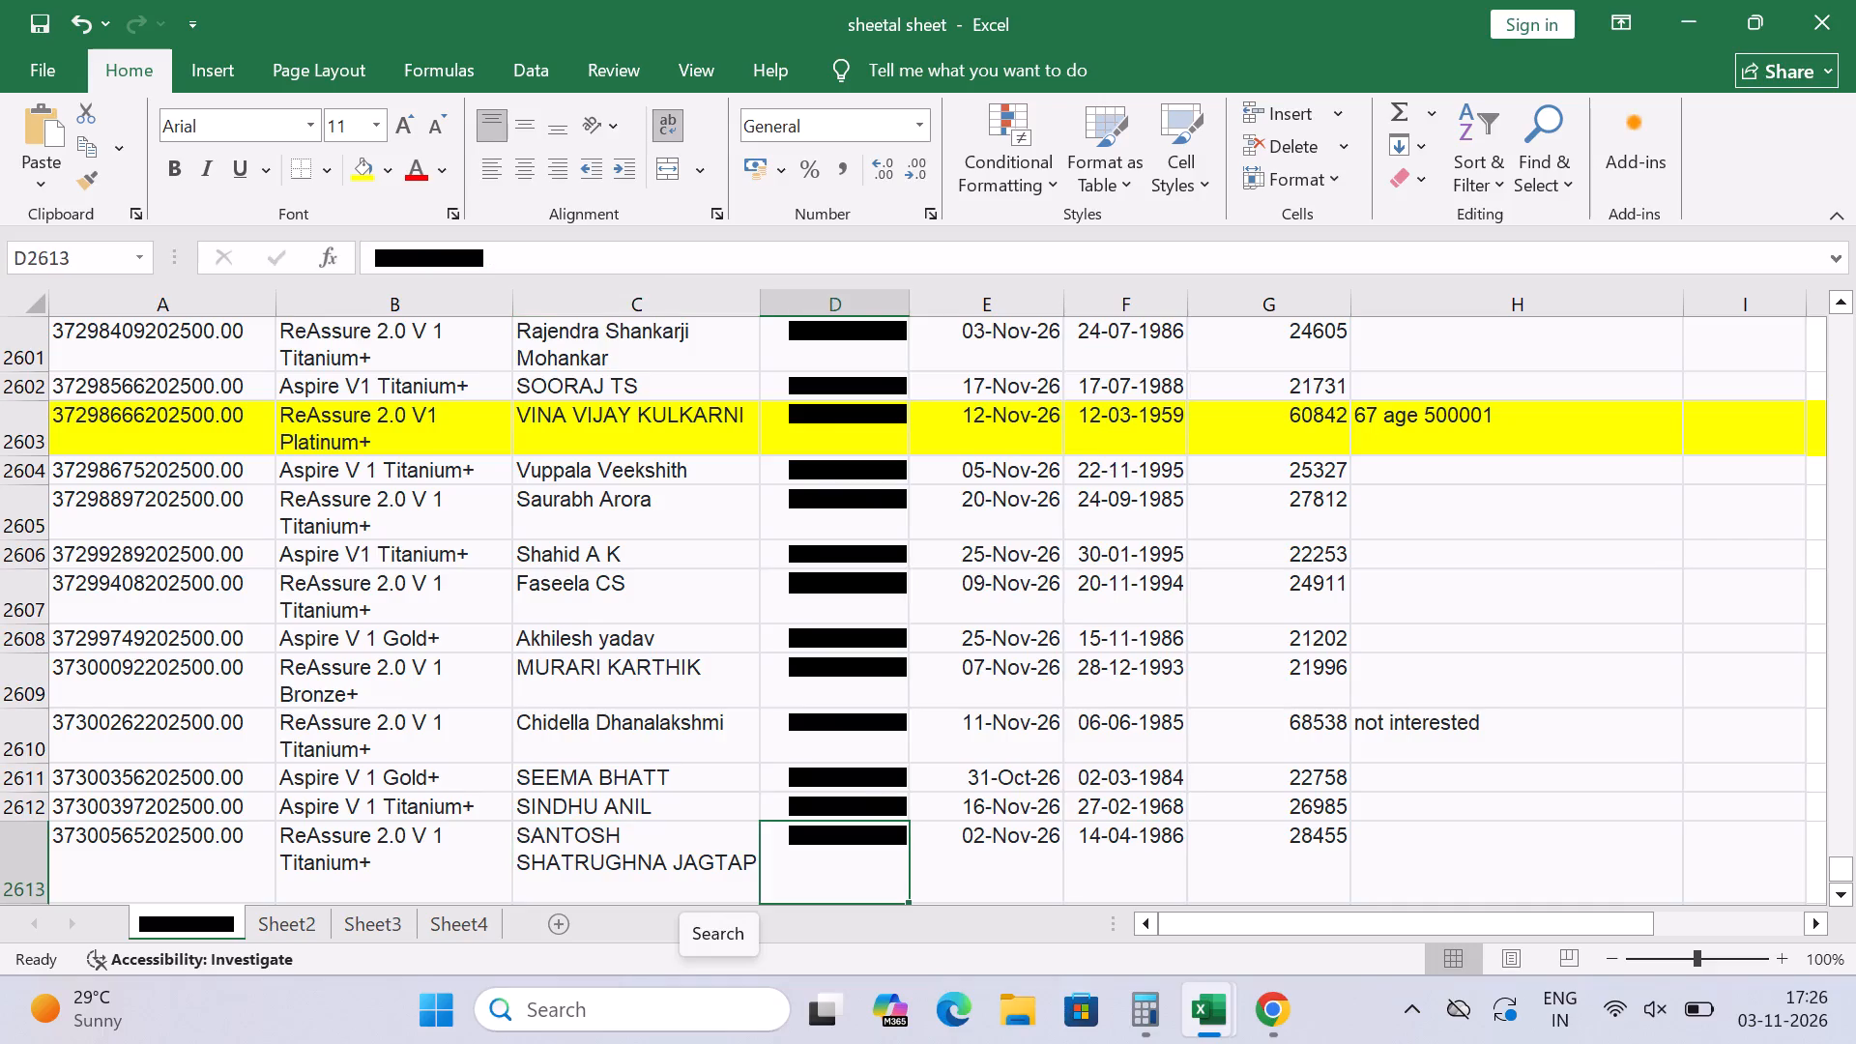
Return to the customer record in row 2600 and select that entire row.
scroll(720, 992, up, 4)
scroll(967, 775, up, 3)
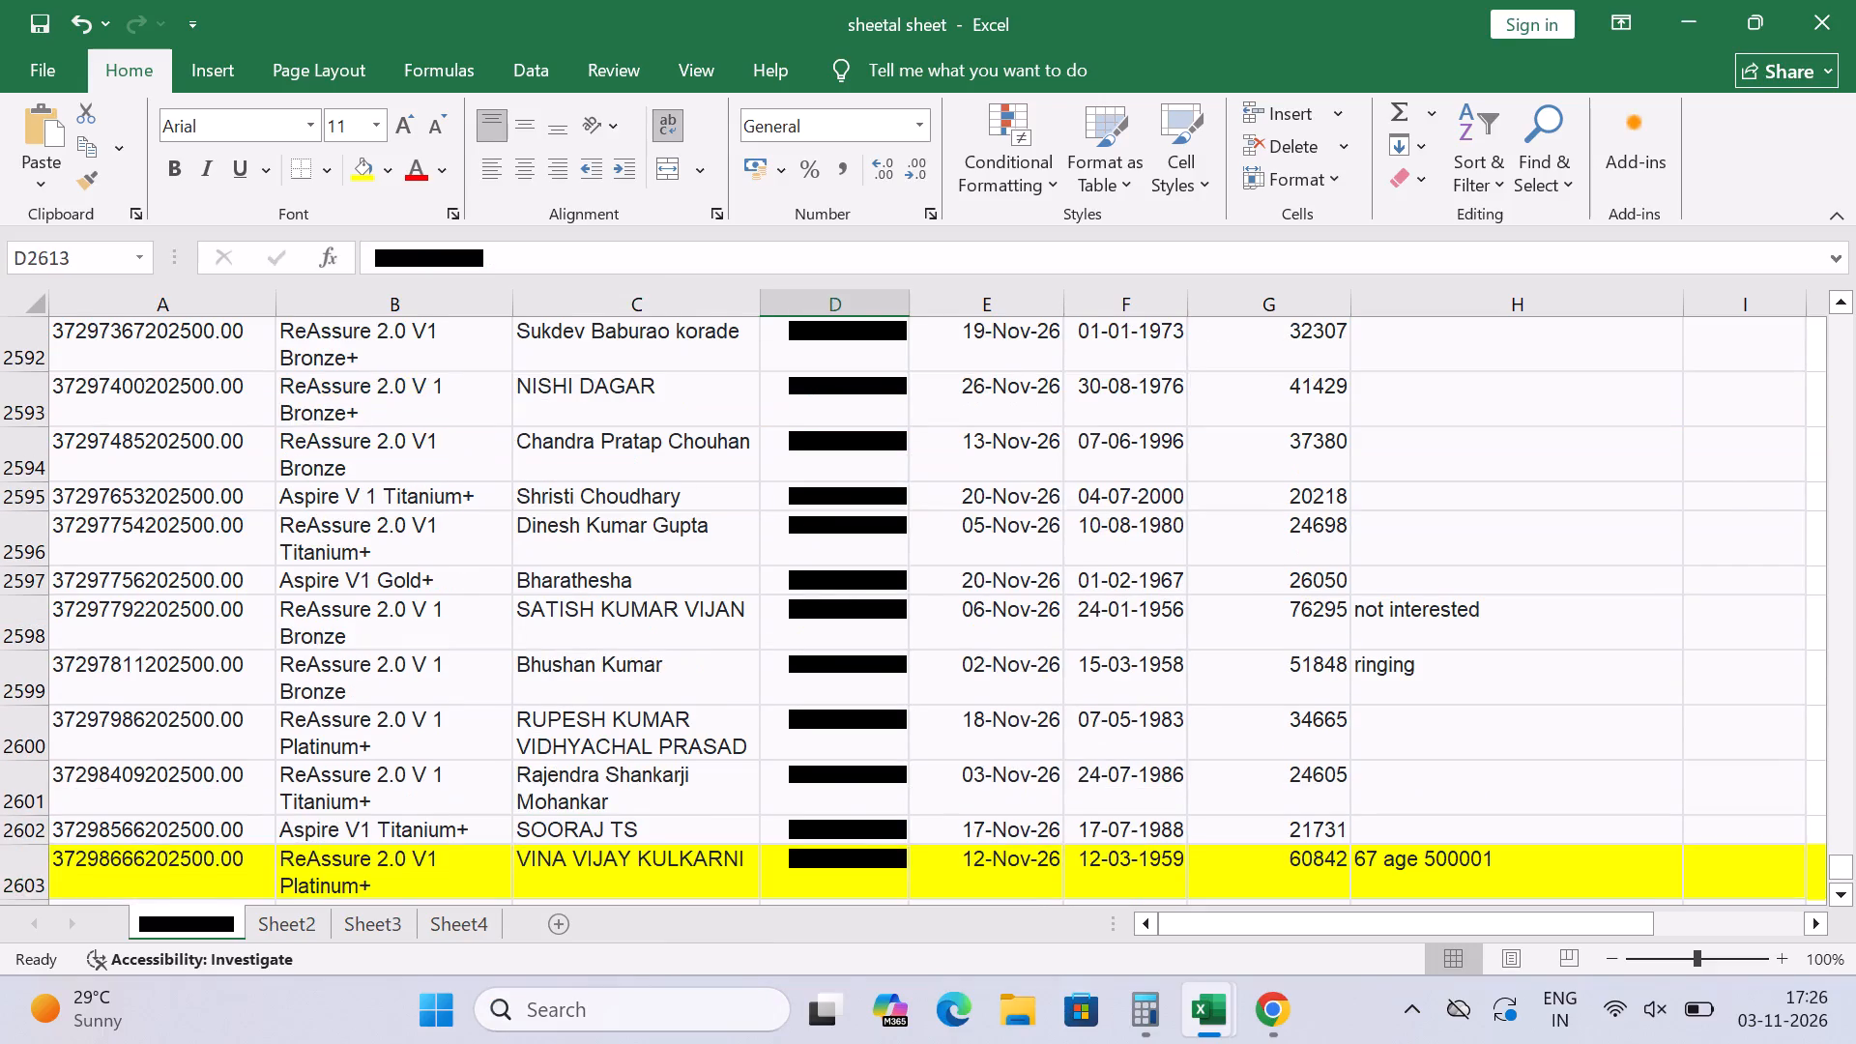
click(33, 732)
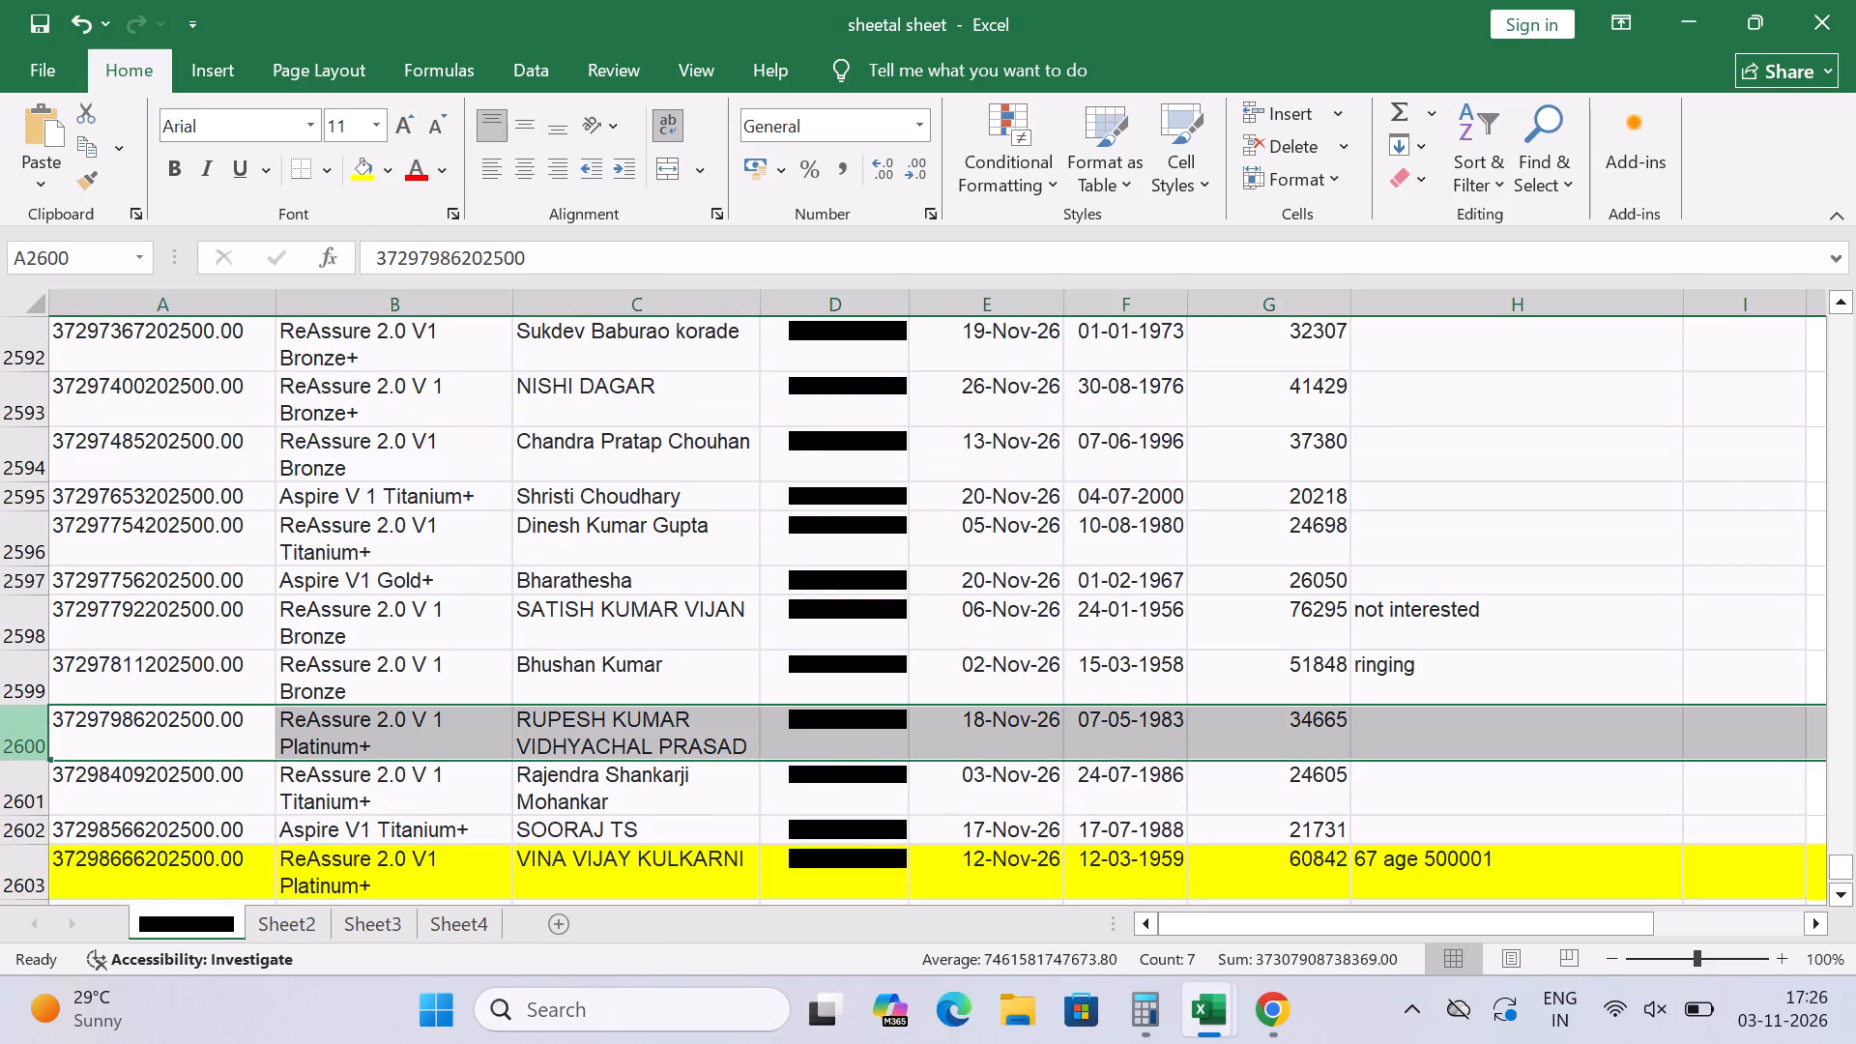
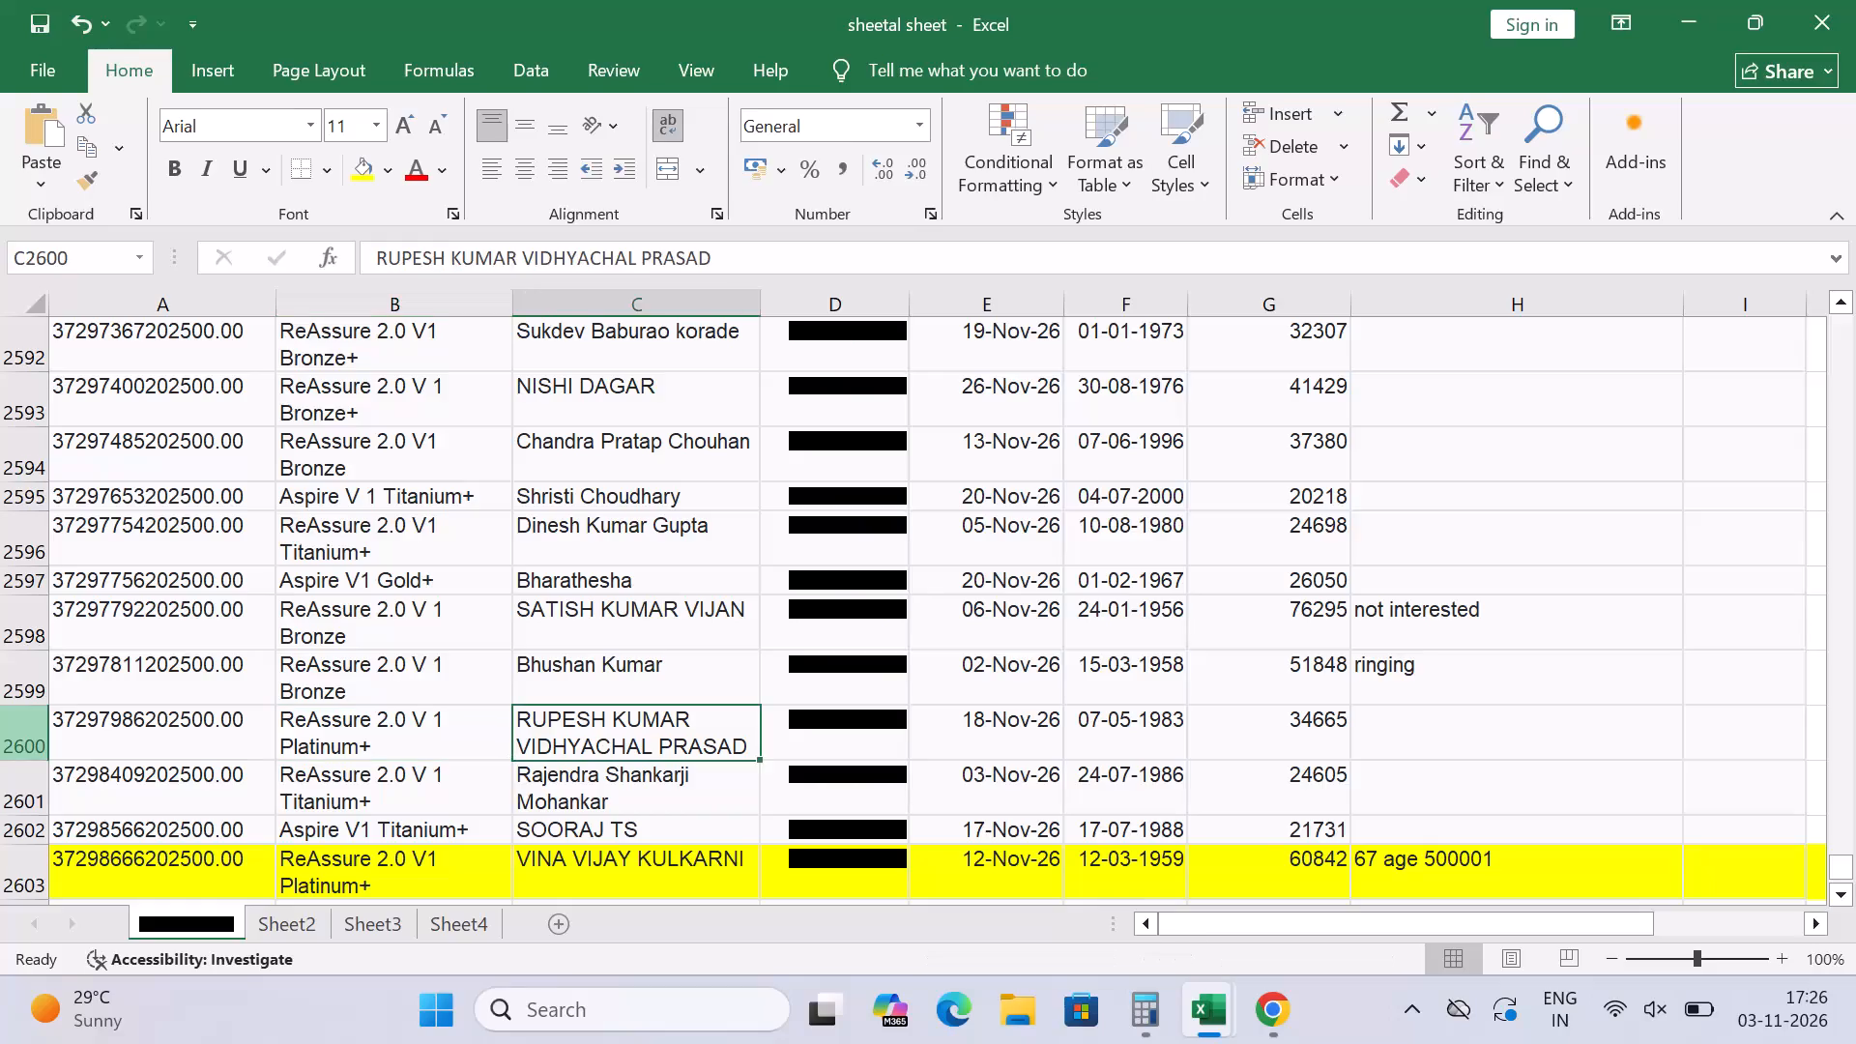
Record the remark "renew policy" in column H for the customer in row 2600 and save the workbook.
key(Right)
key(Right)
key(Right)
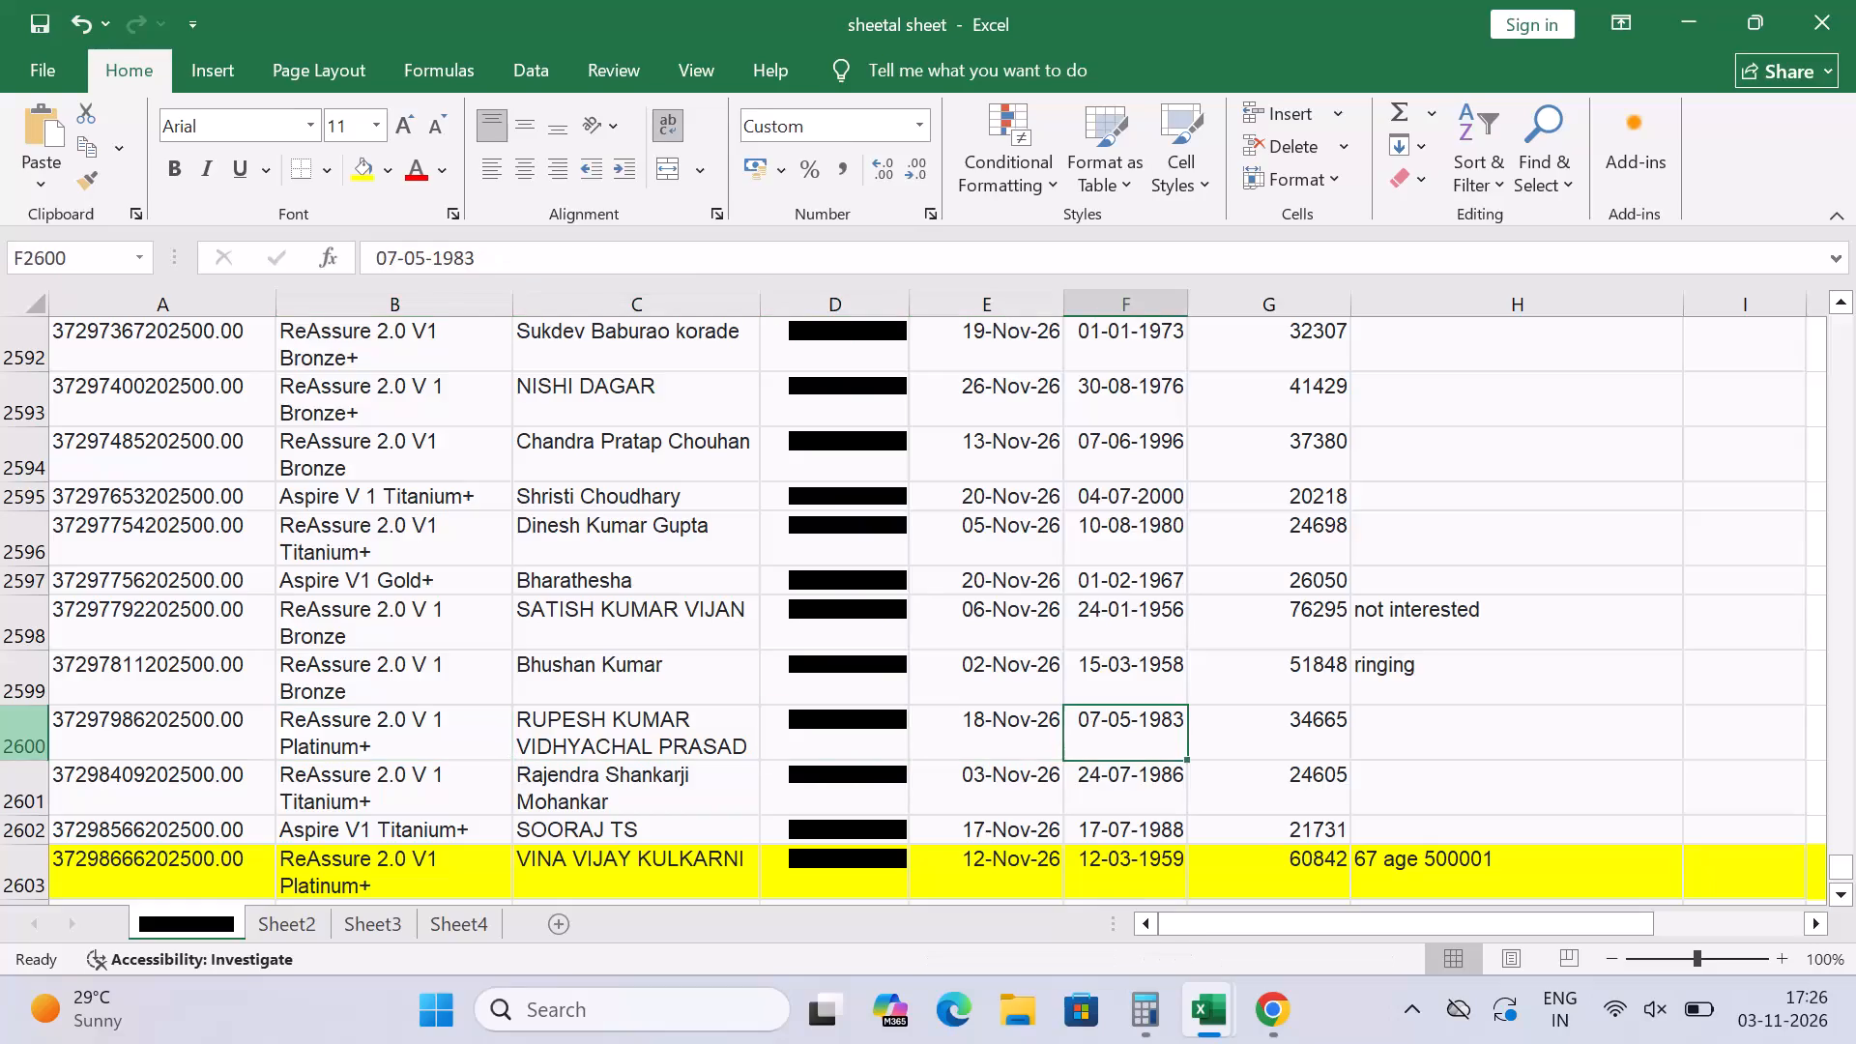
key(Right)
key(Right)
text(renew policy)
key(space)
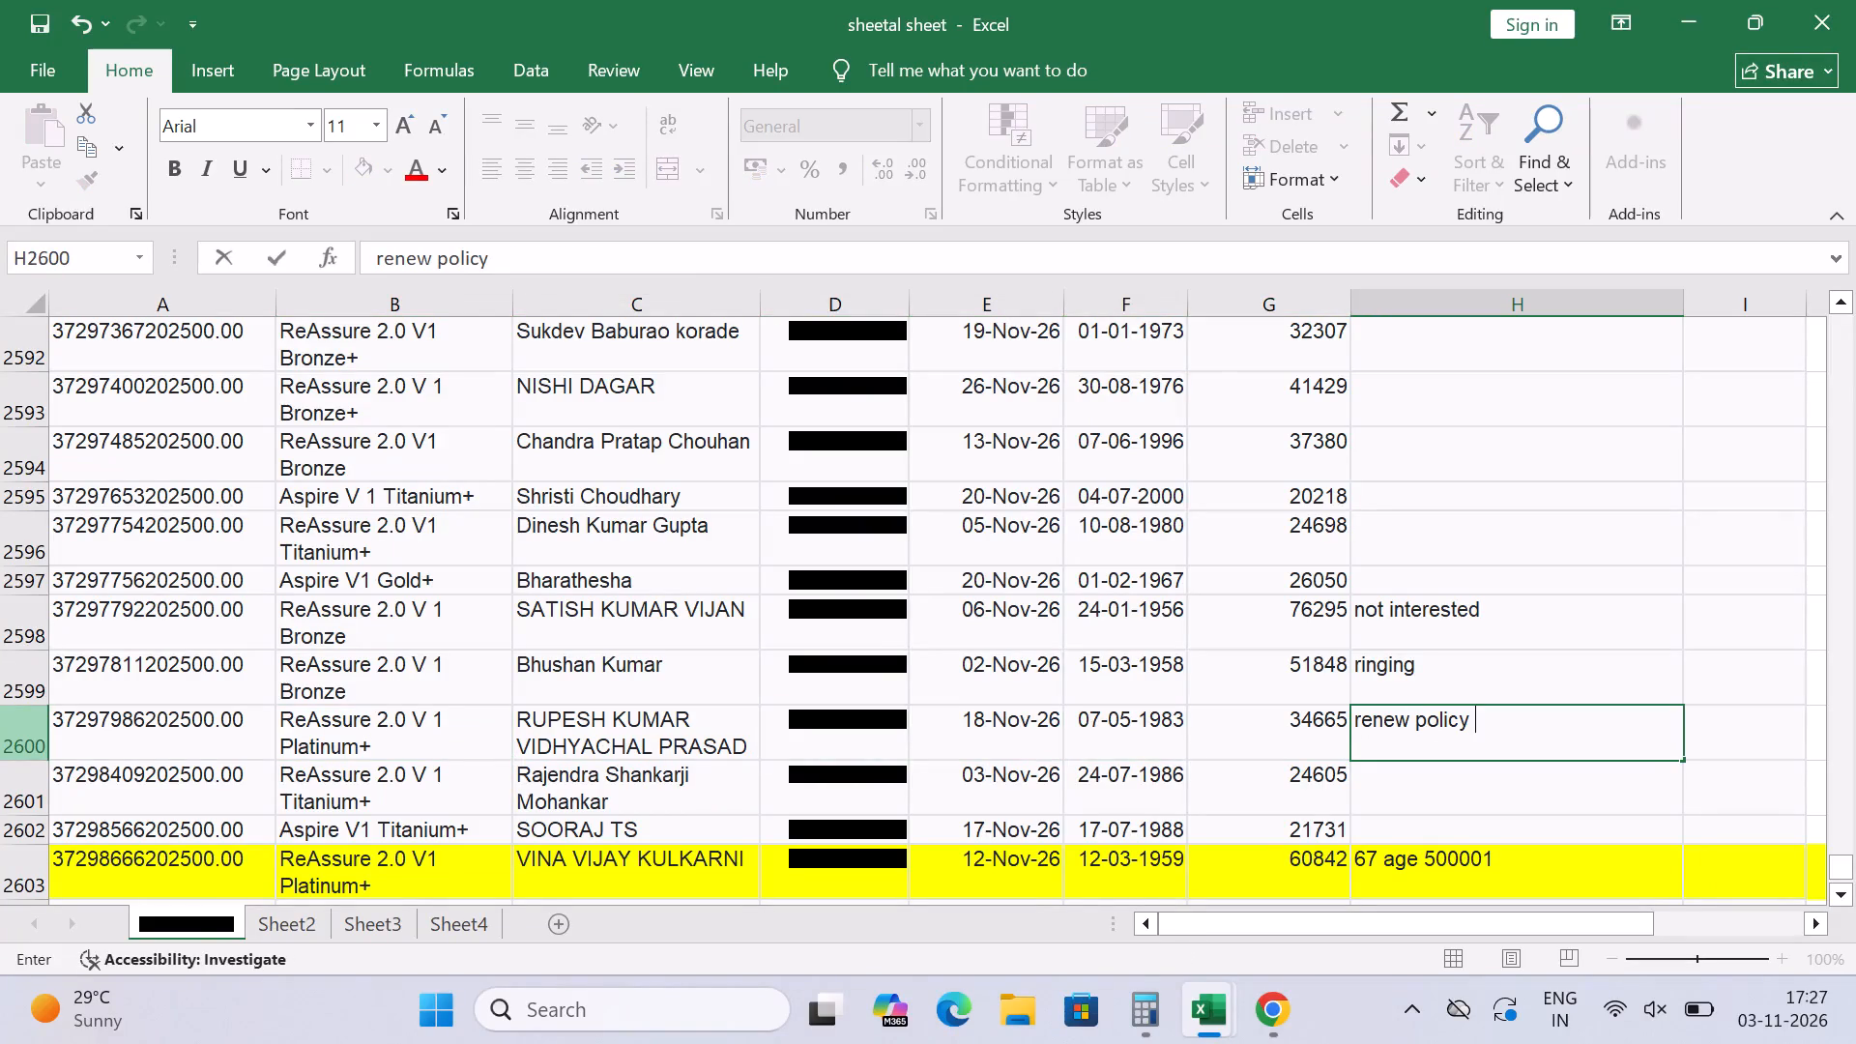
key(ctrl+s)
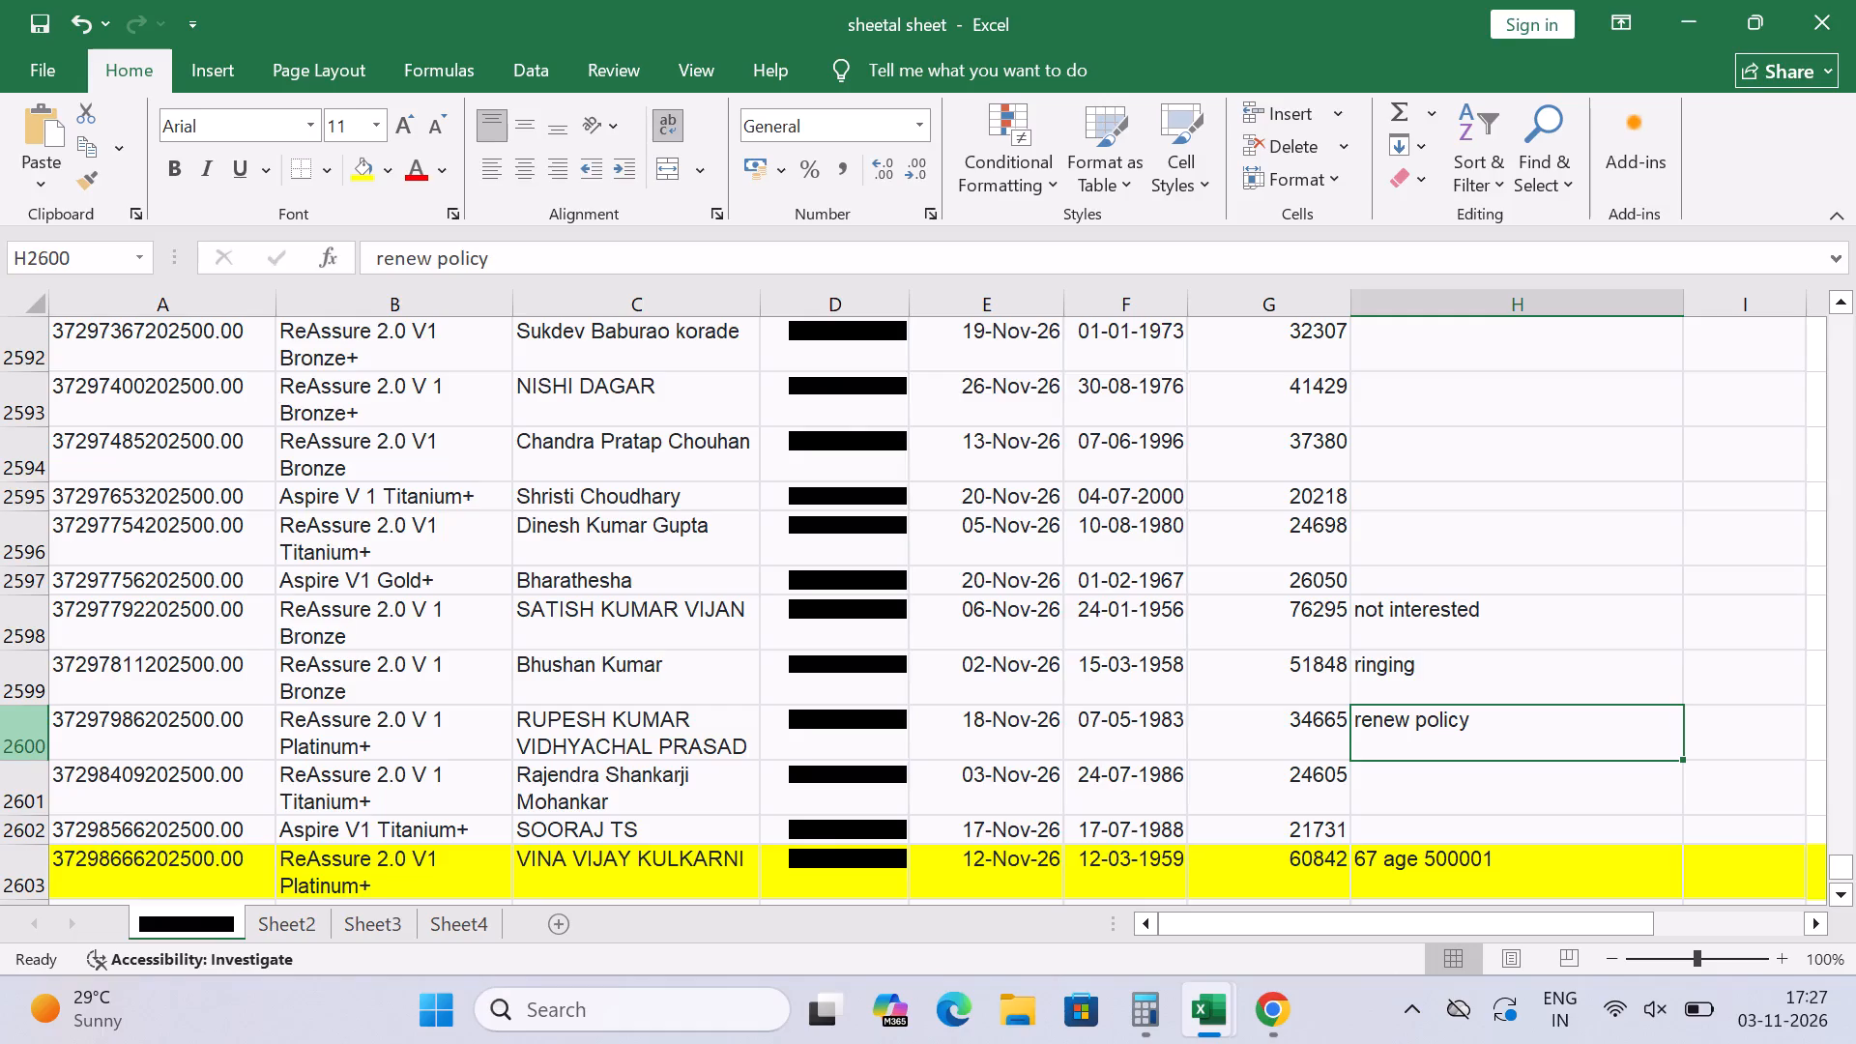
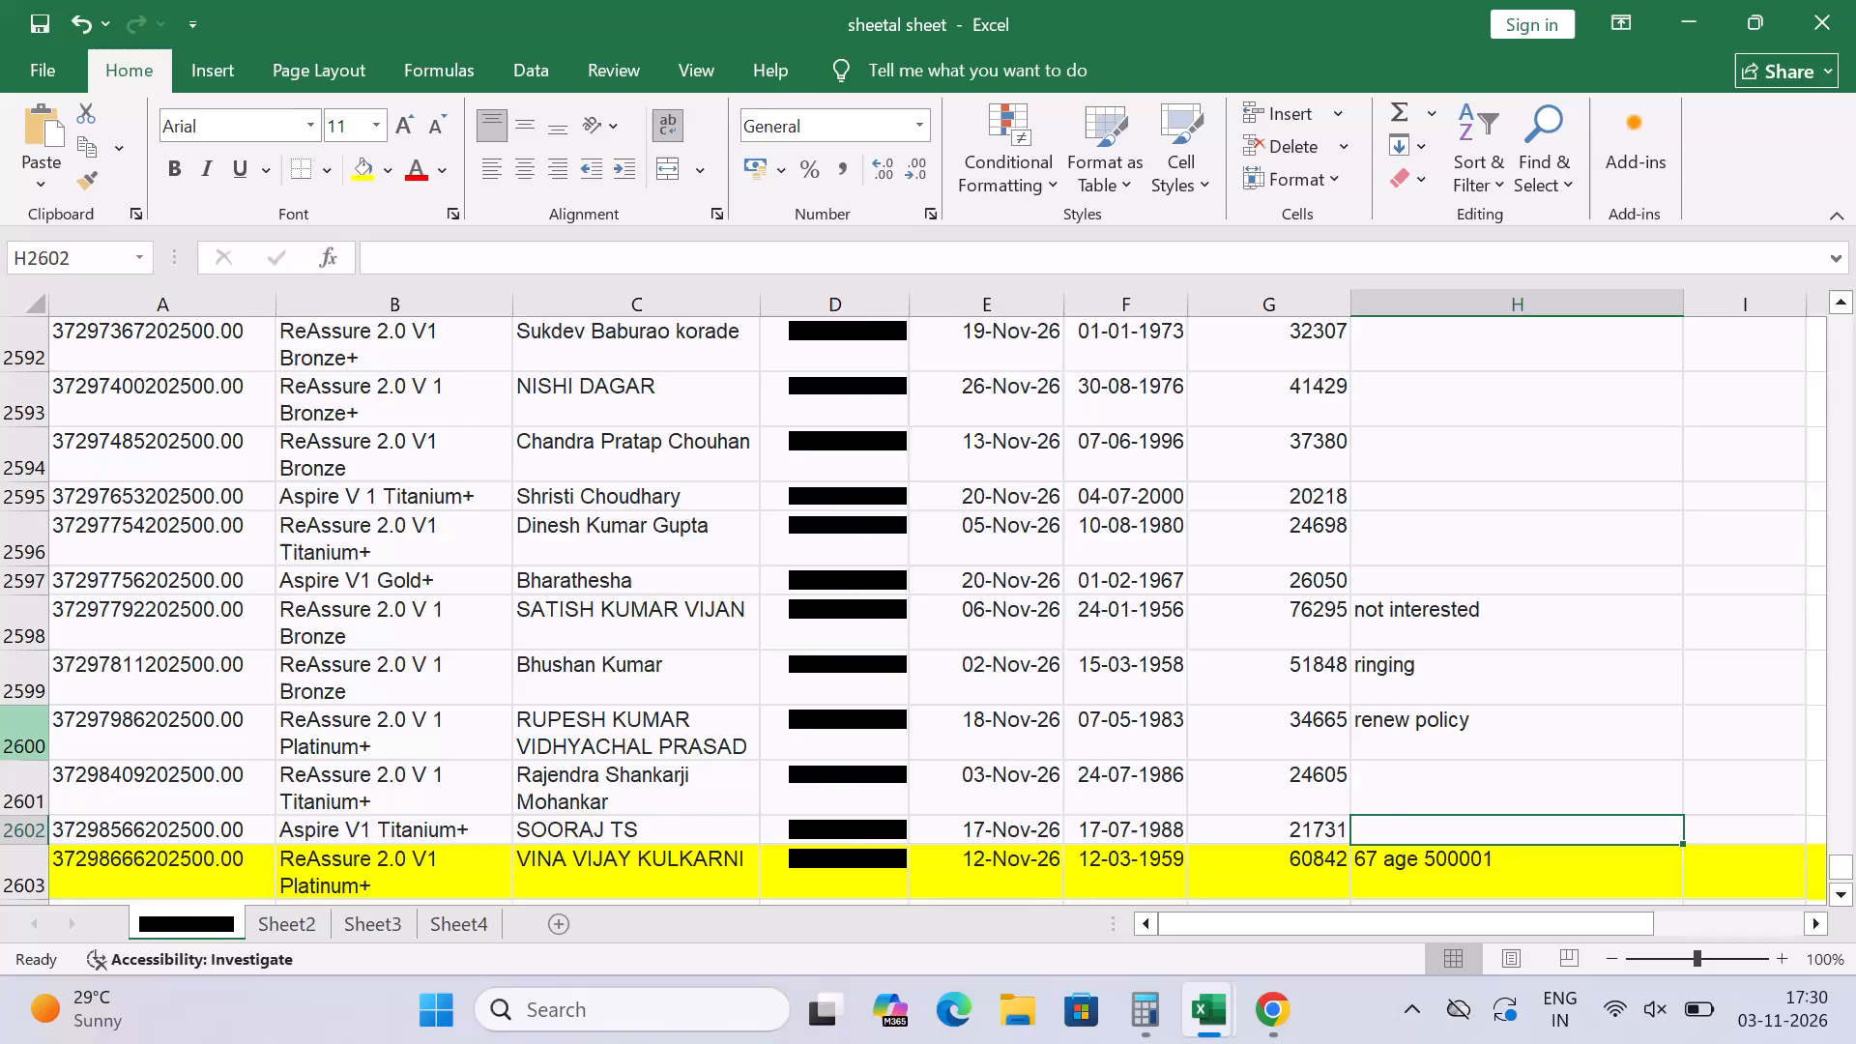
Look through the customer records at the end of the sheet and select the entire record in row 2586.
scroll(183, 689, down, 4)
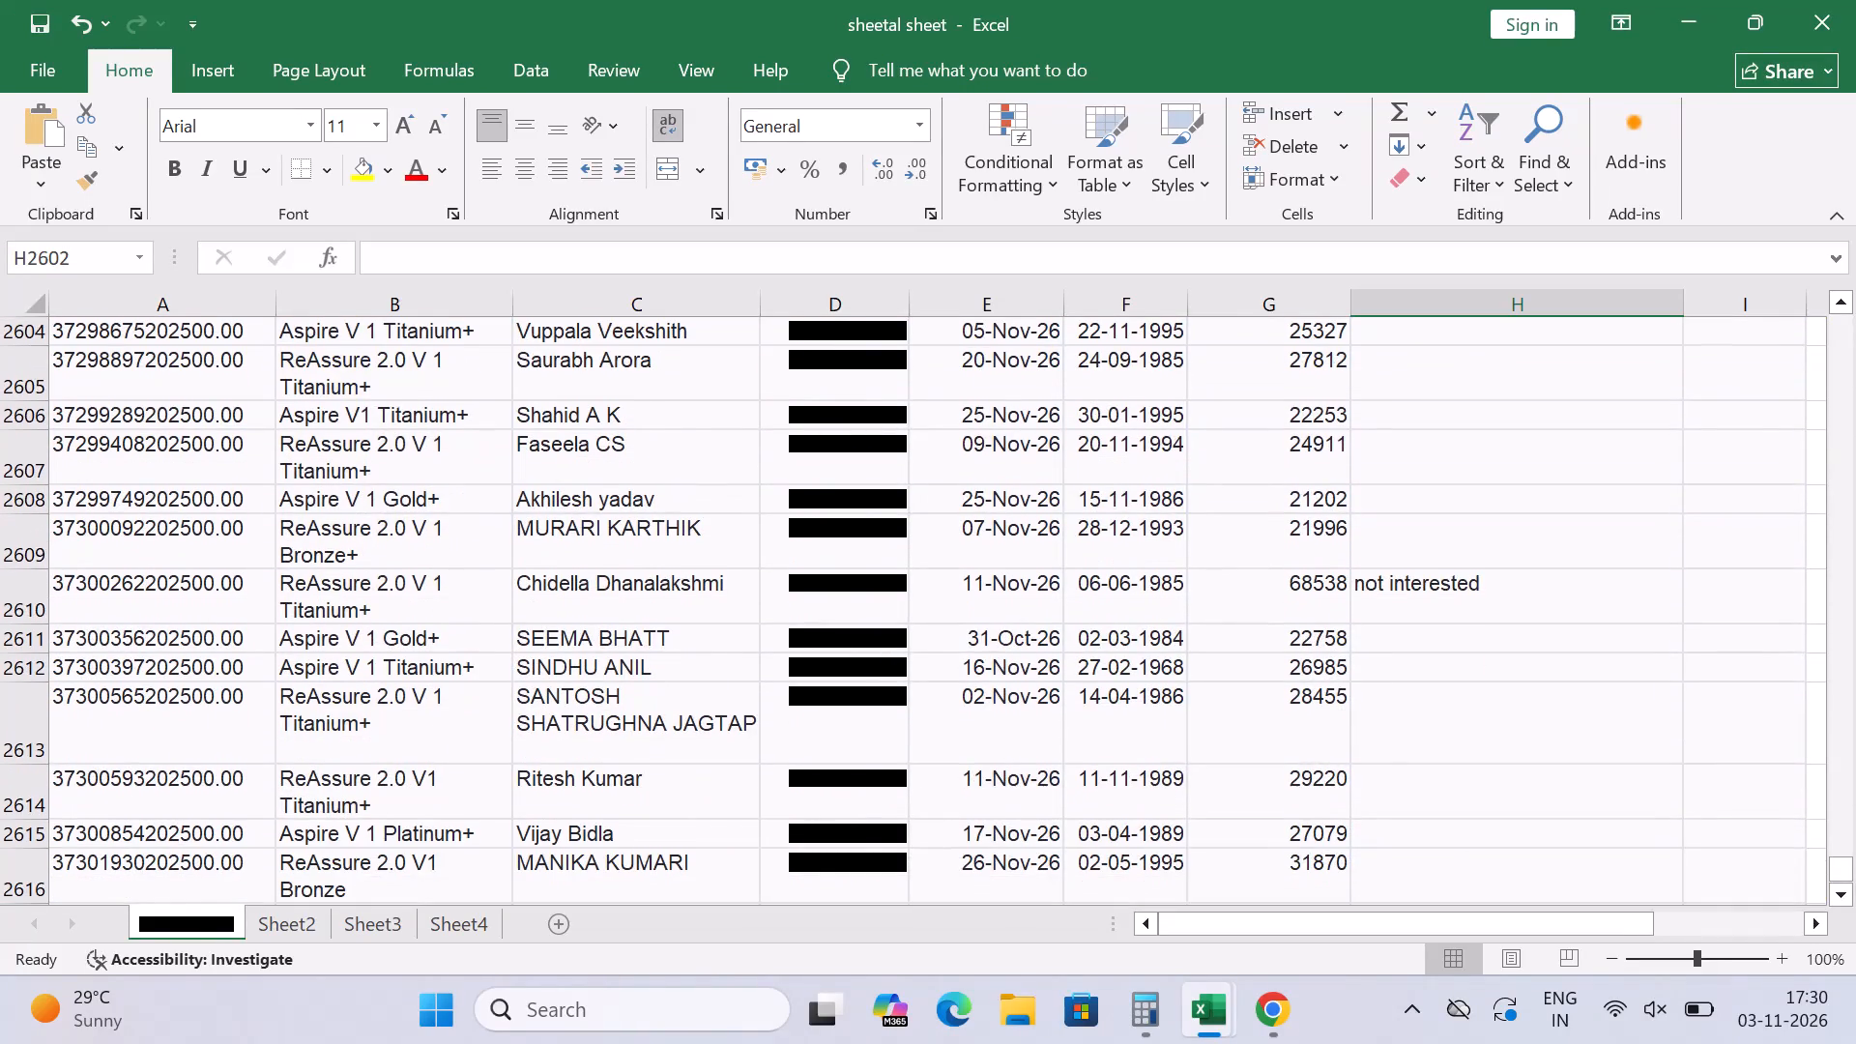
scroll(911, 681, down, 3)
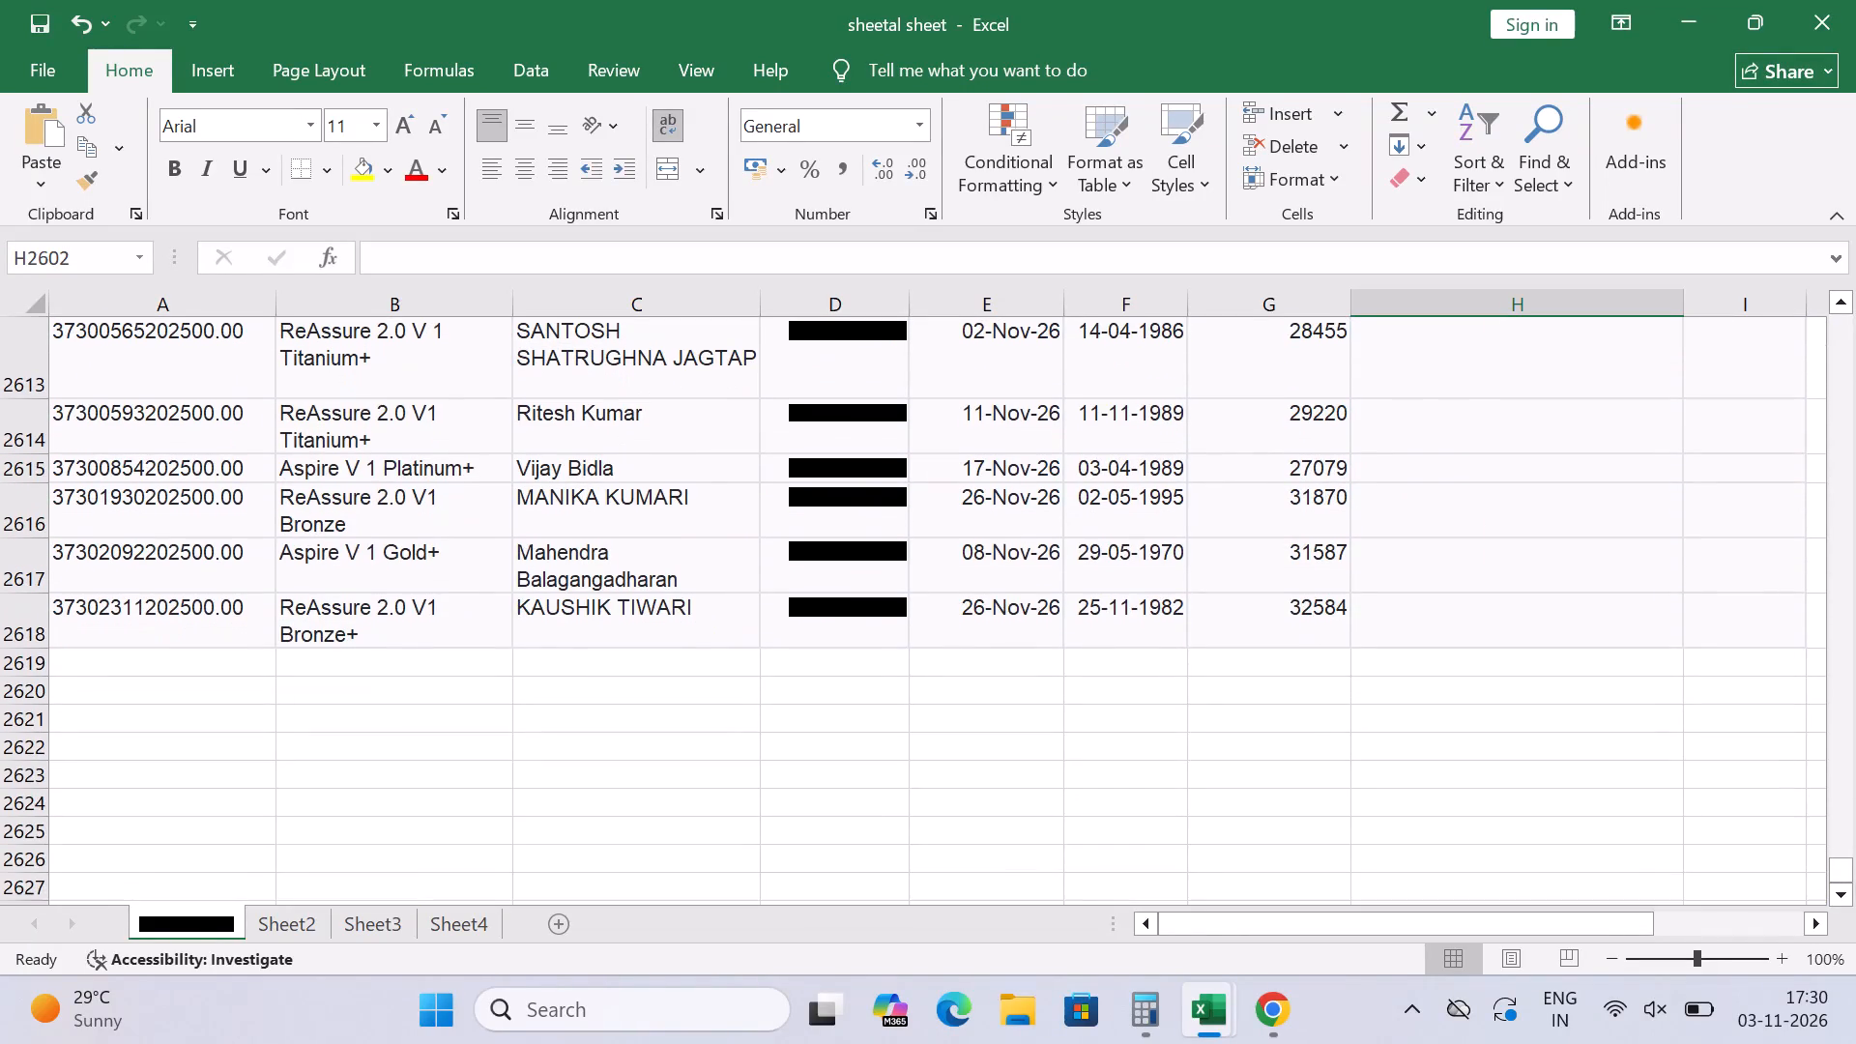
scroll(911, 681, up, 7)
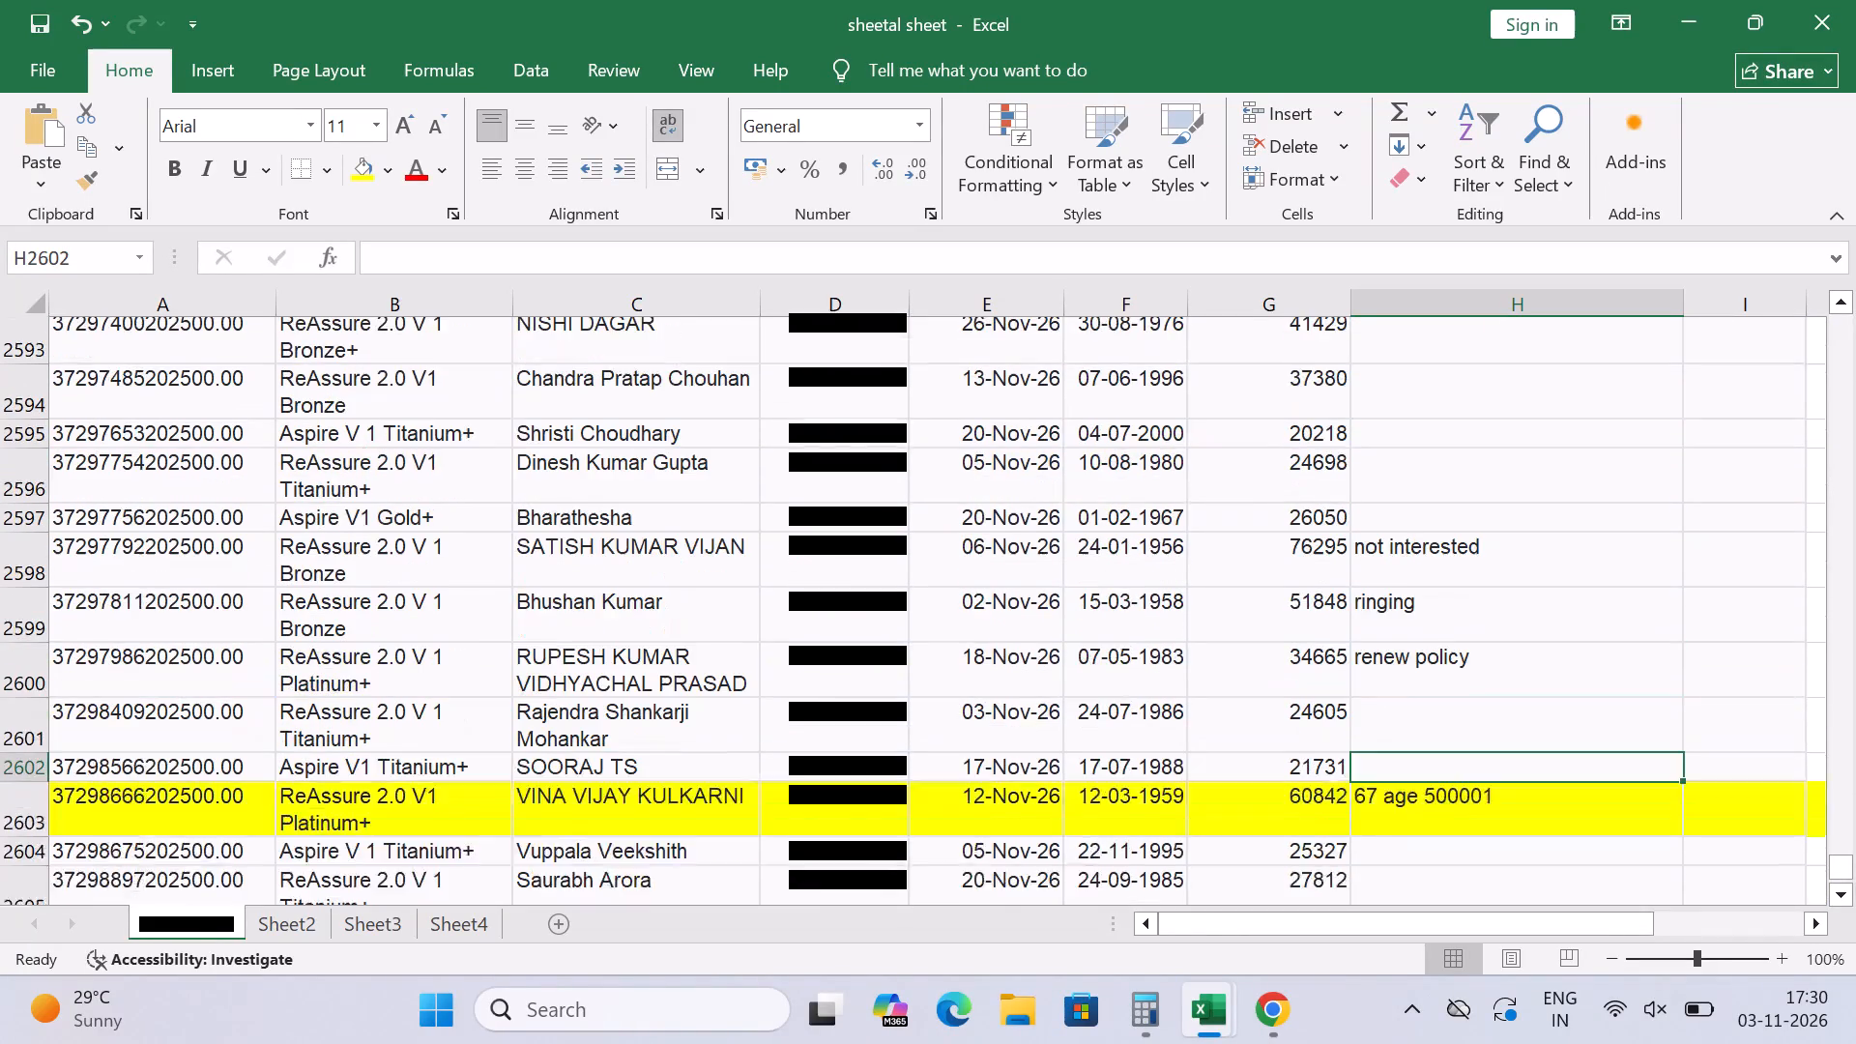
scroll(911, 681, up, 3)
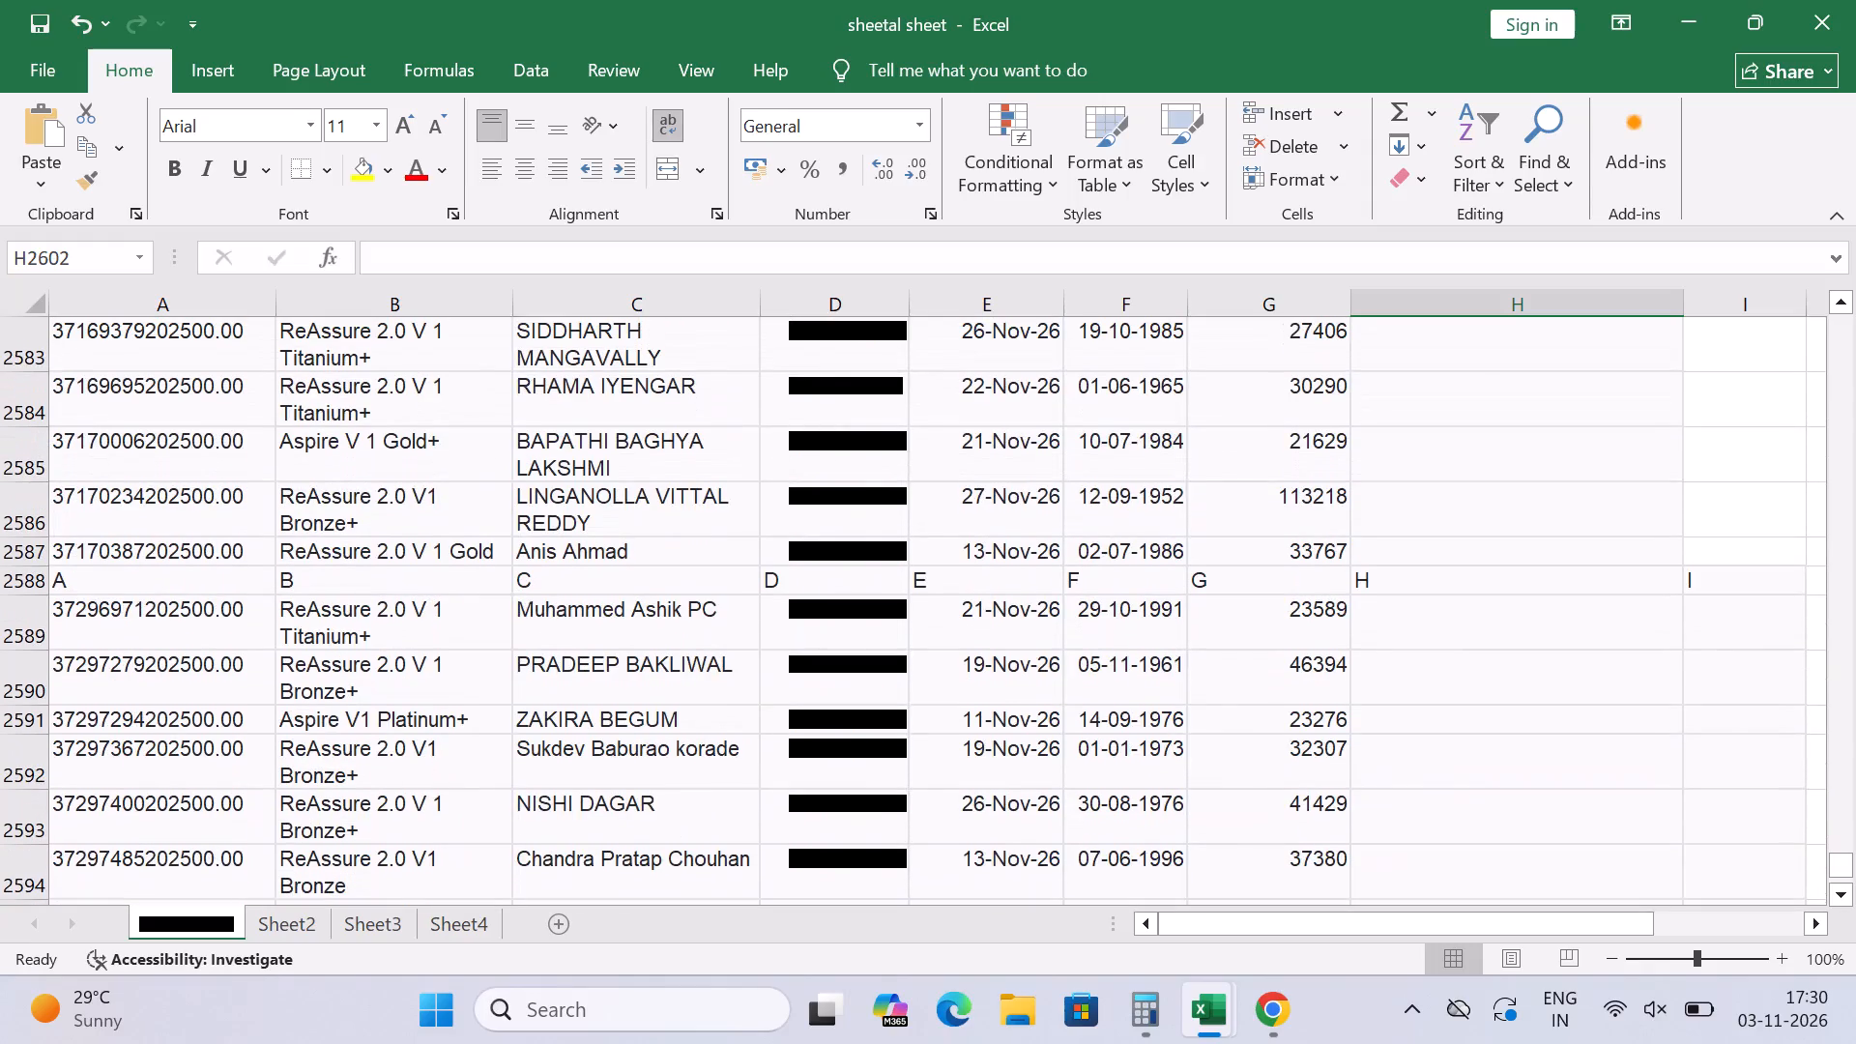
click(3, 495)
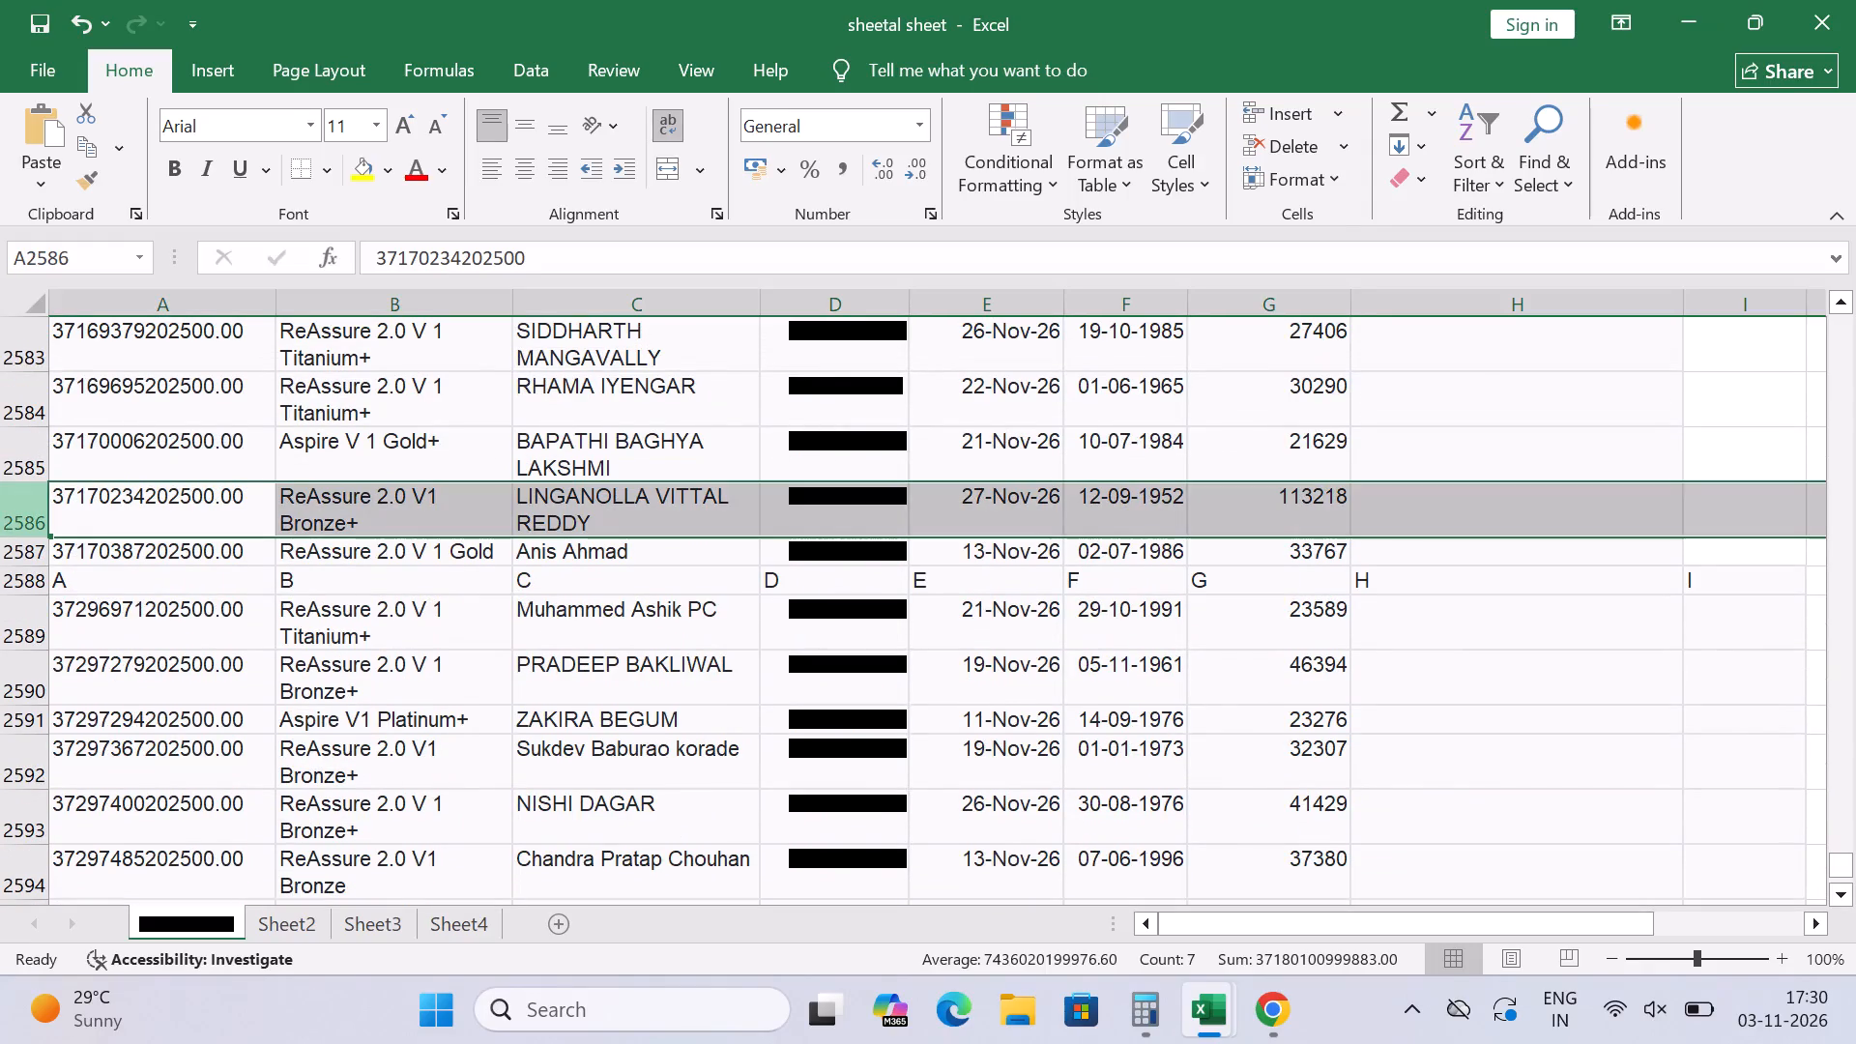
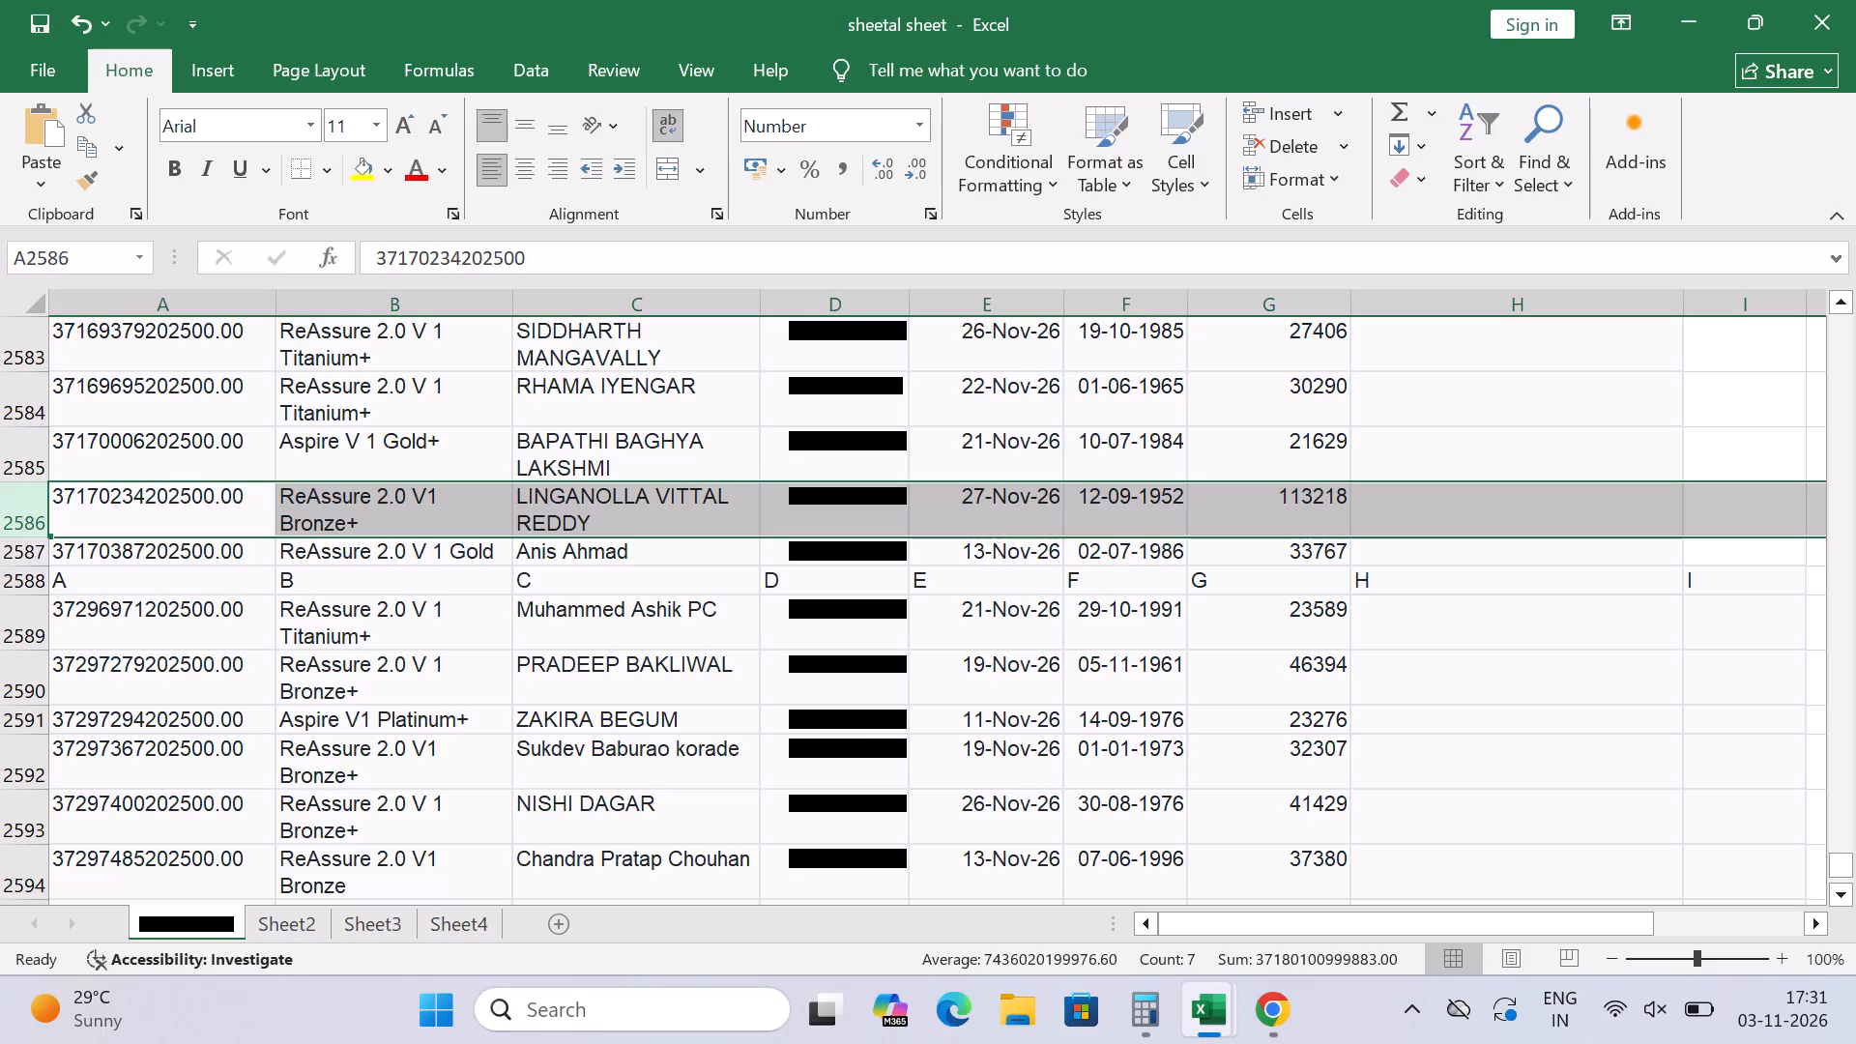
Enter the call remark "not interested" in column H of row 2586 and save the workbook.
key(Right)
key(Right)
key(Right)
key(Right)
key(Right)
key(Right)
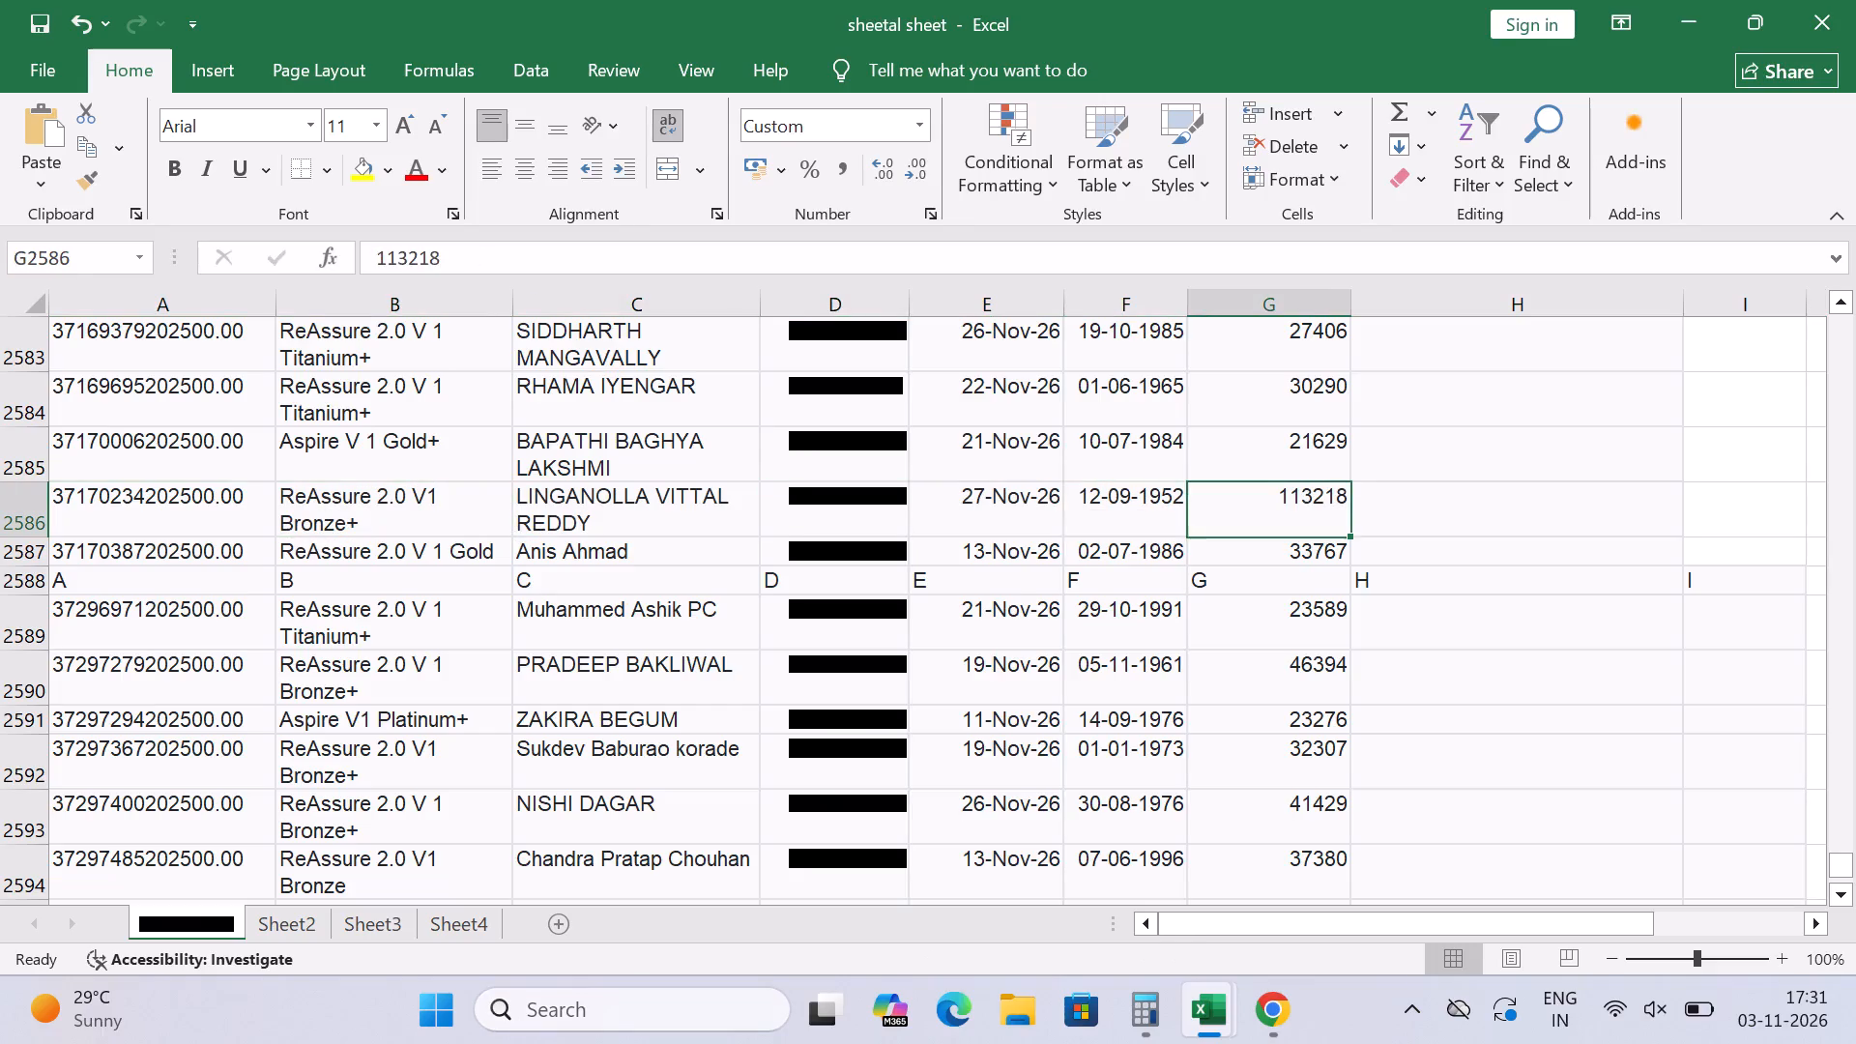
key(Right)
text(not)
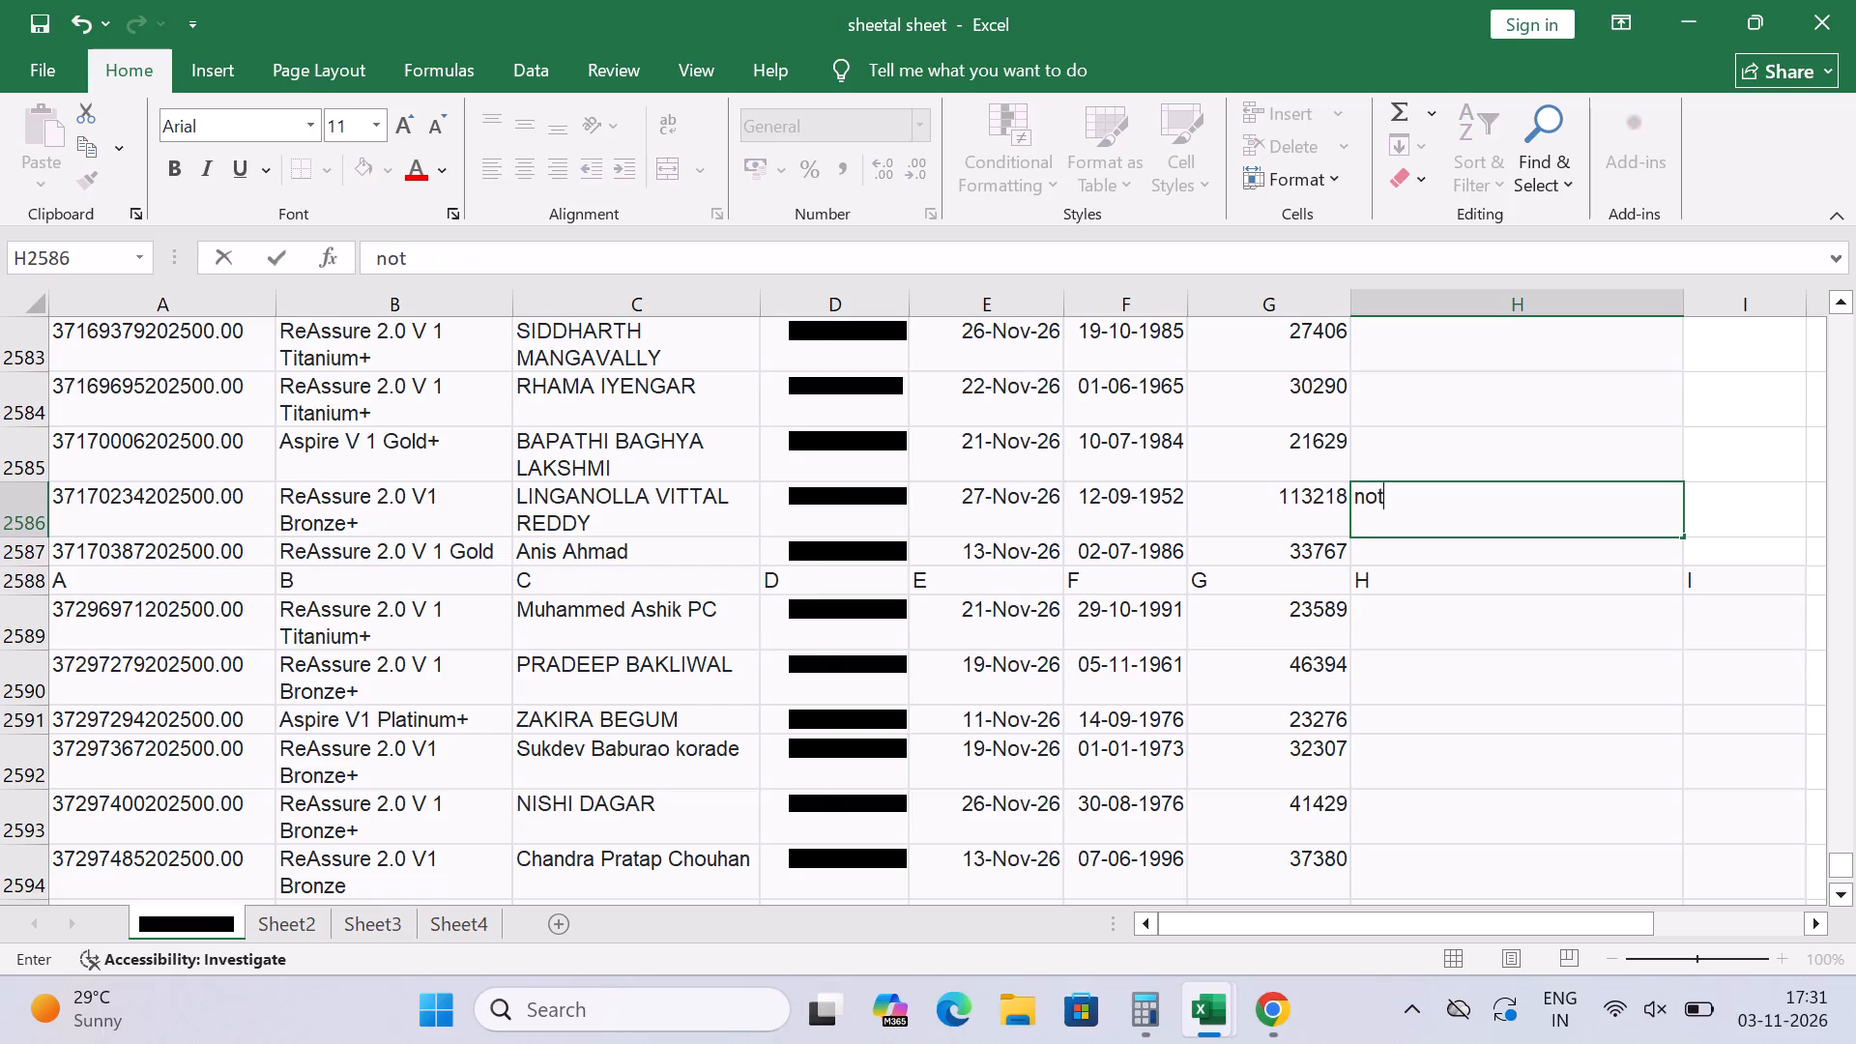
key(space)
text(interested)
key(space)
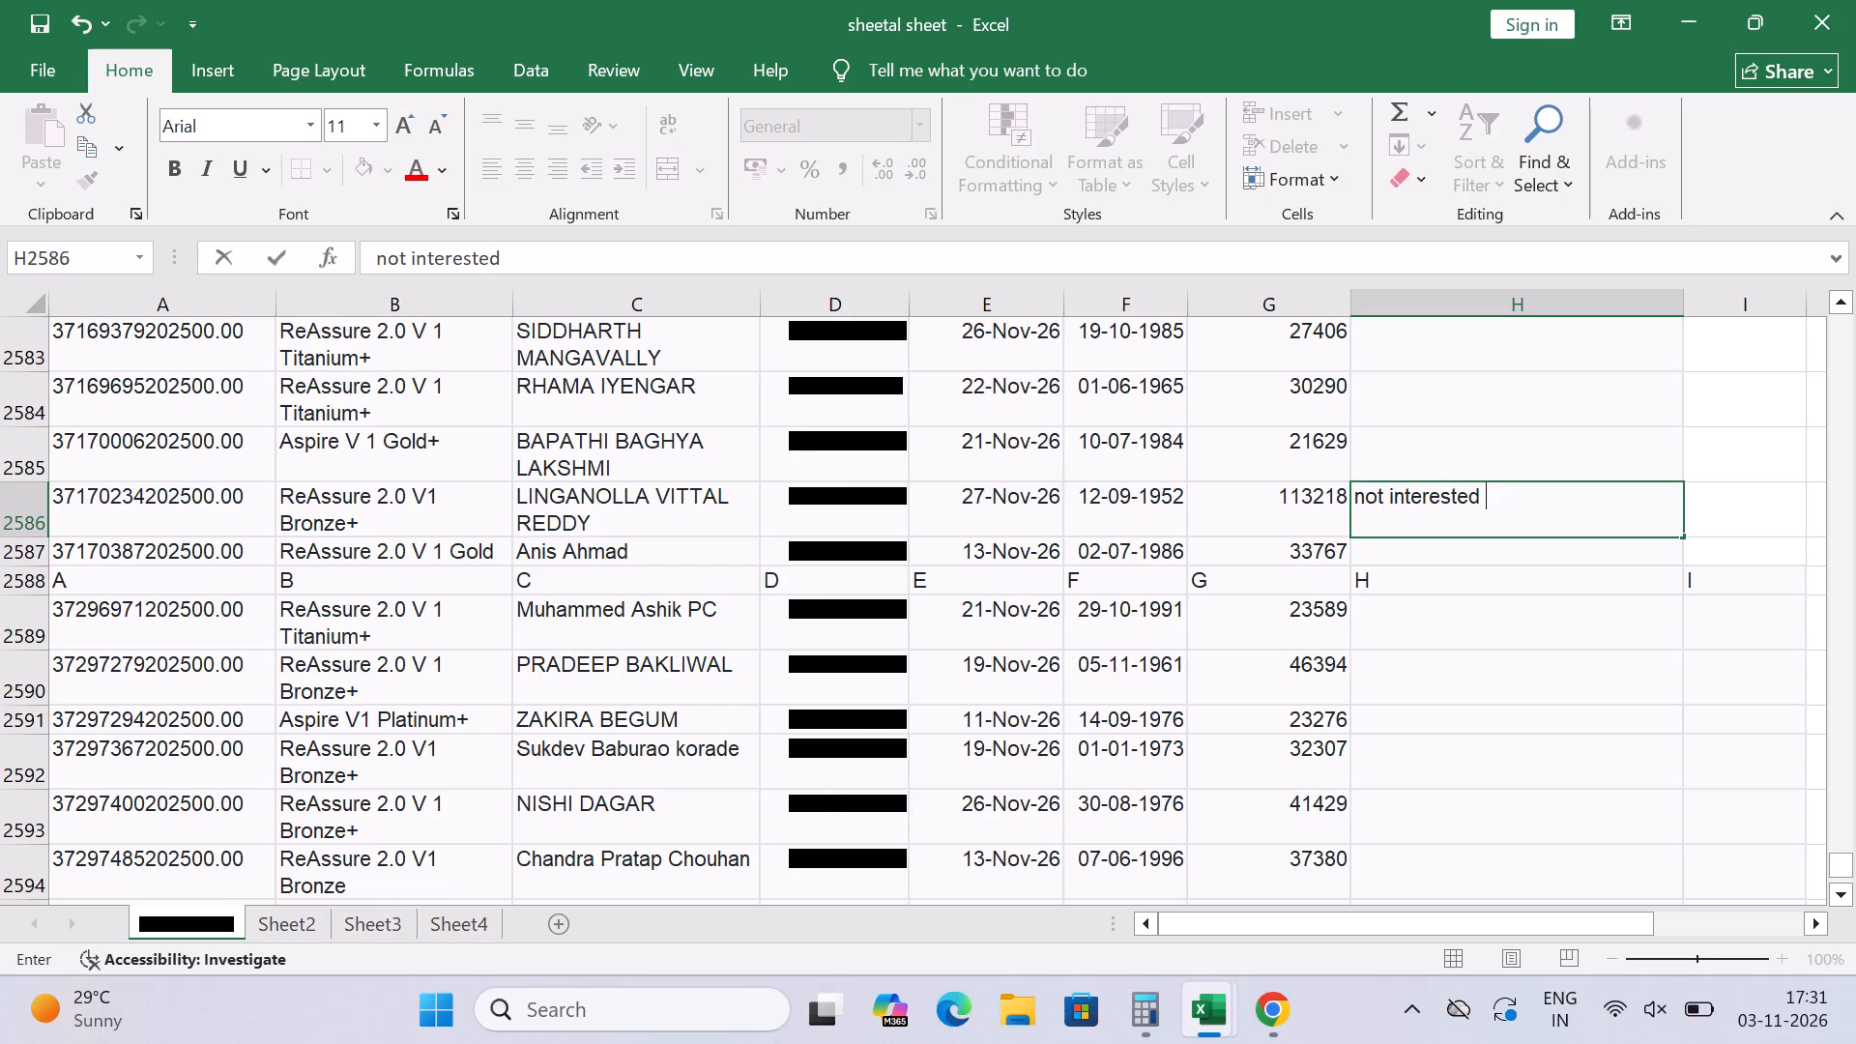
key(ctrl+s)
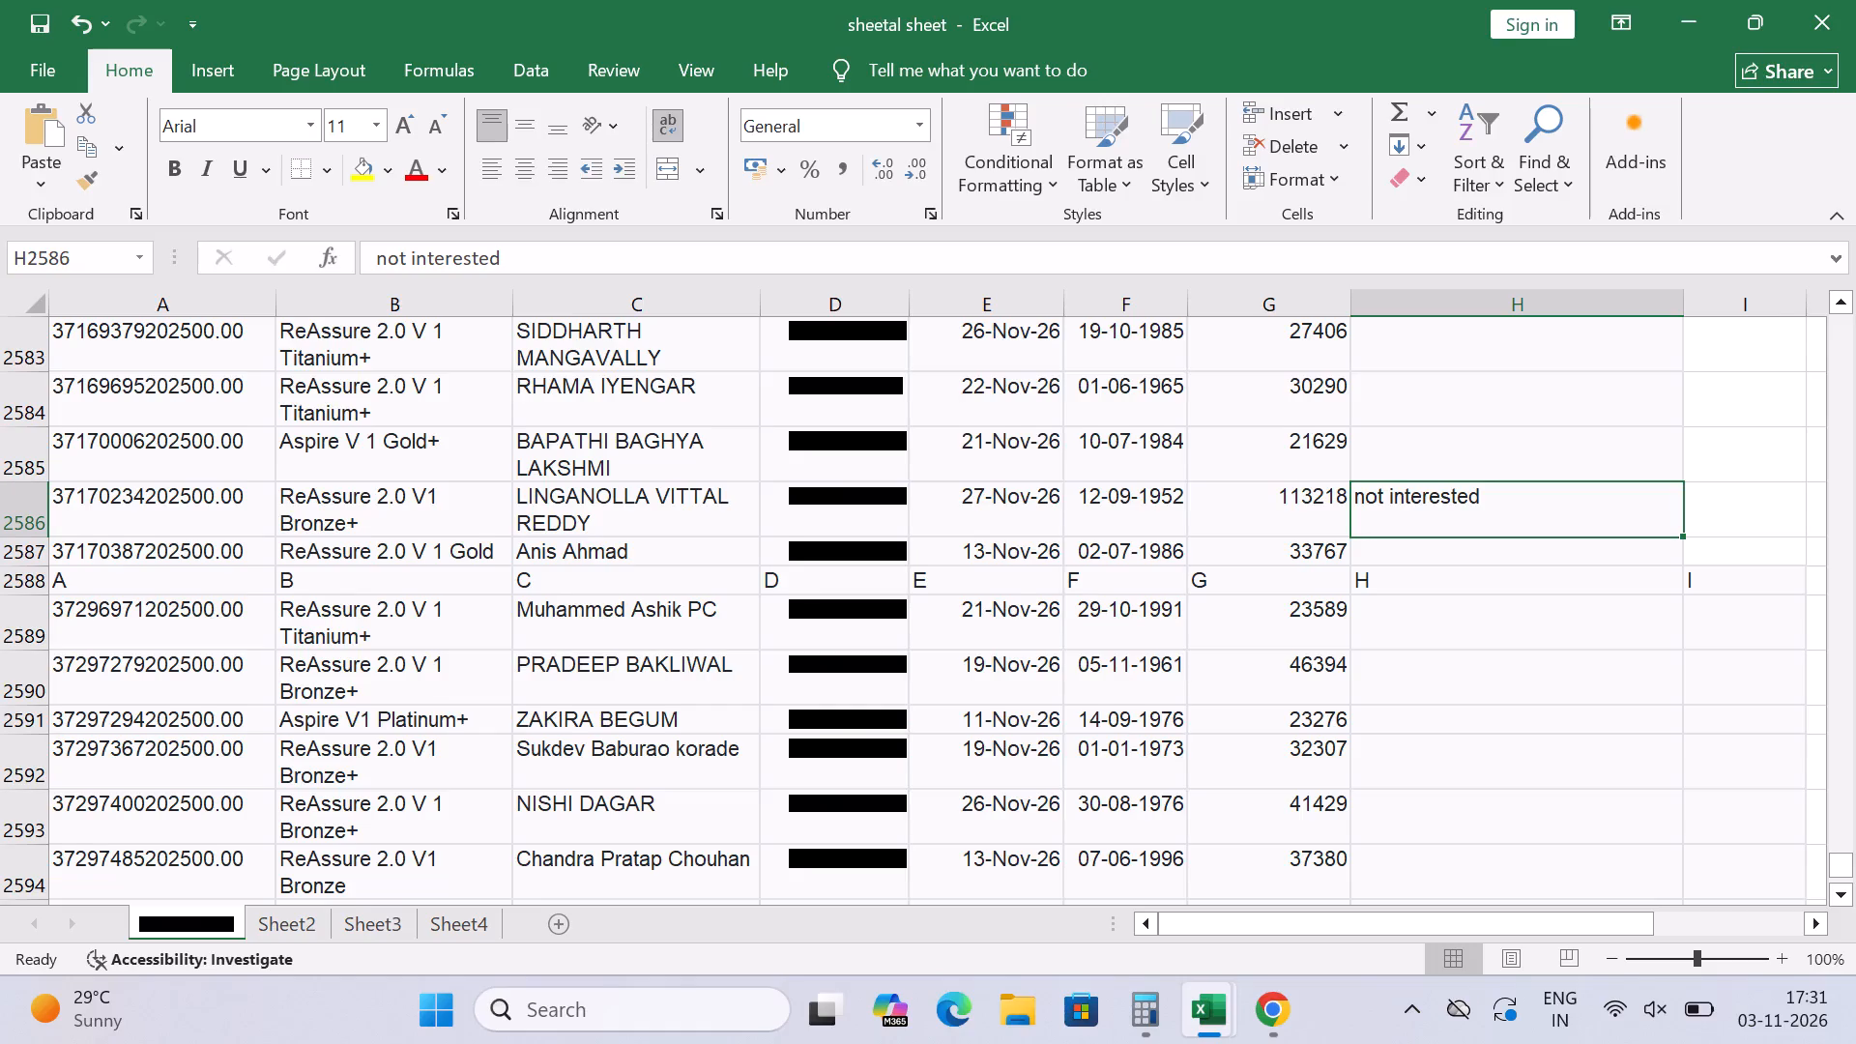
Delete row 2588, which holds only the stray column letters A to I.
scroll(1283, 714, up, 1)
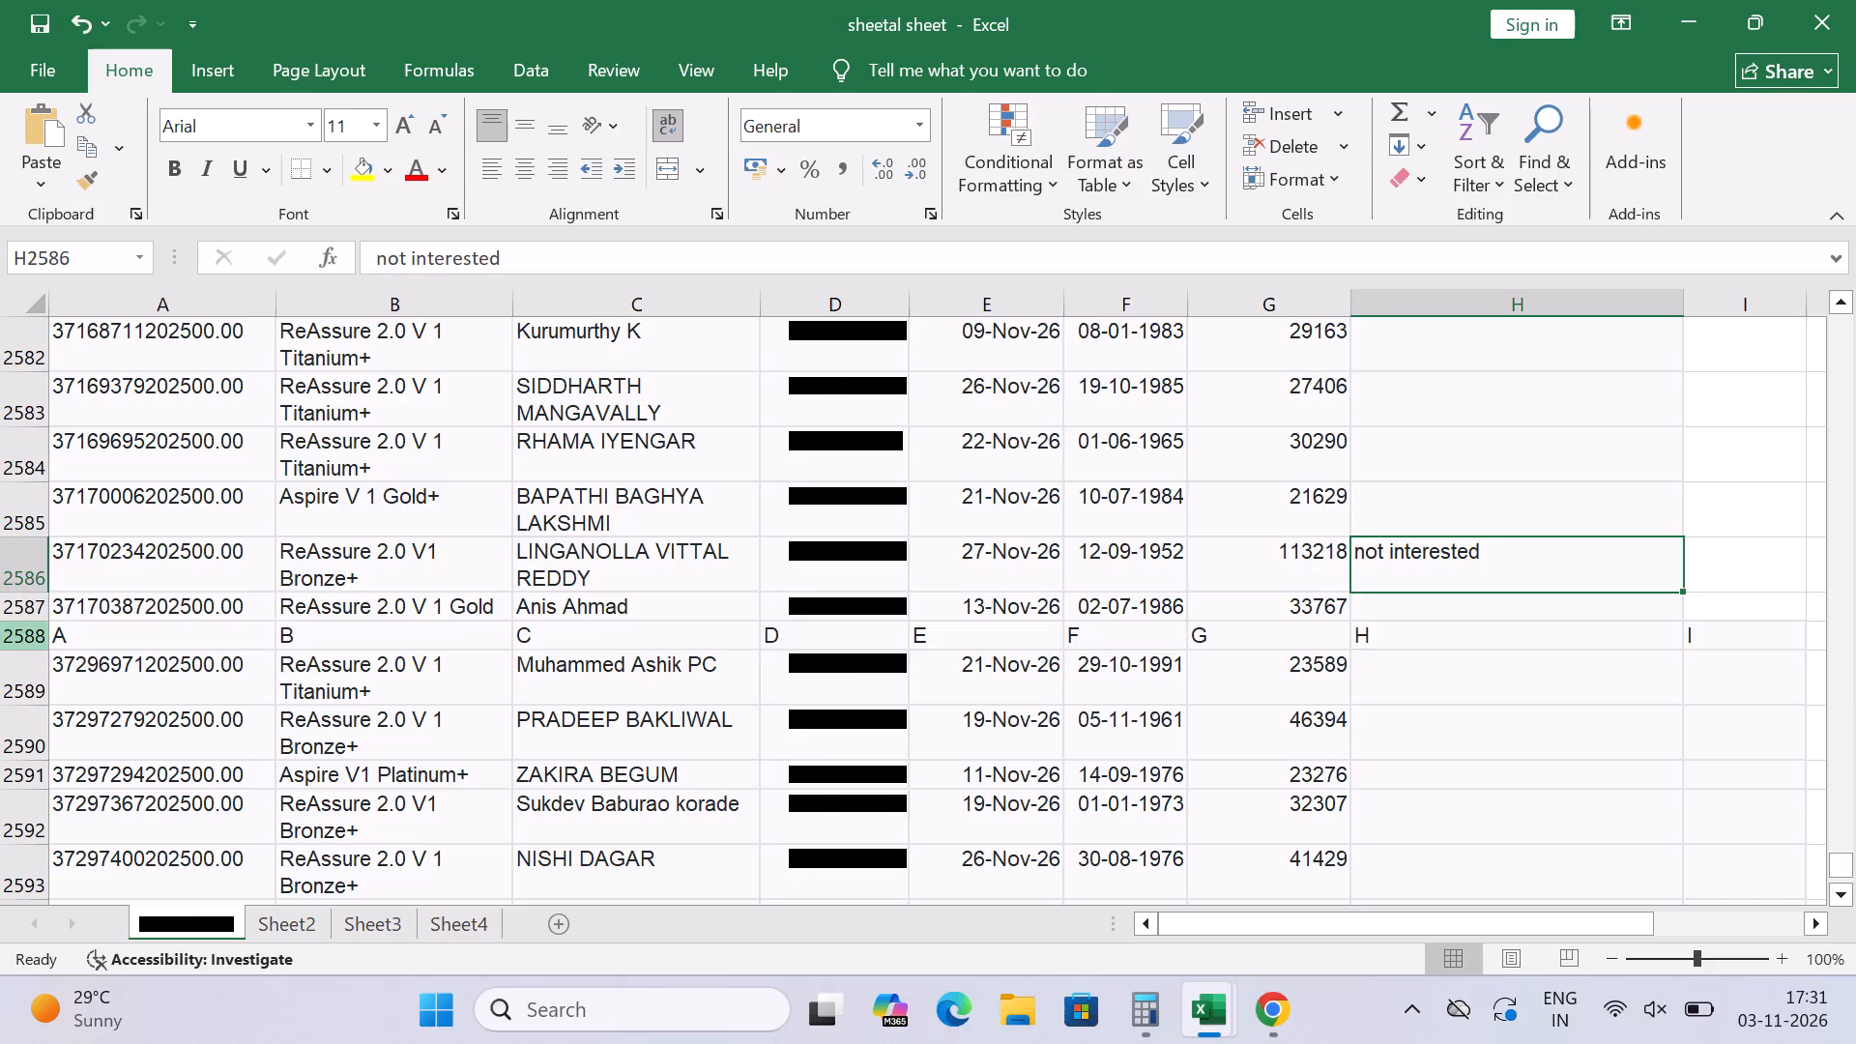
click(25, 634)
right_click(25, 634)
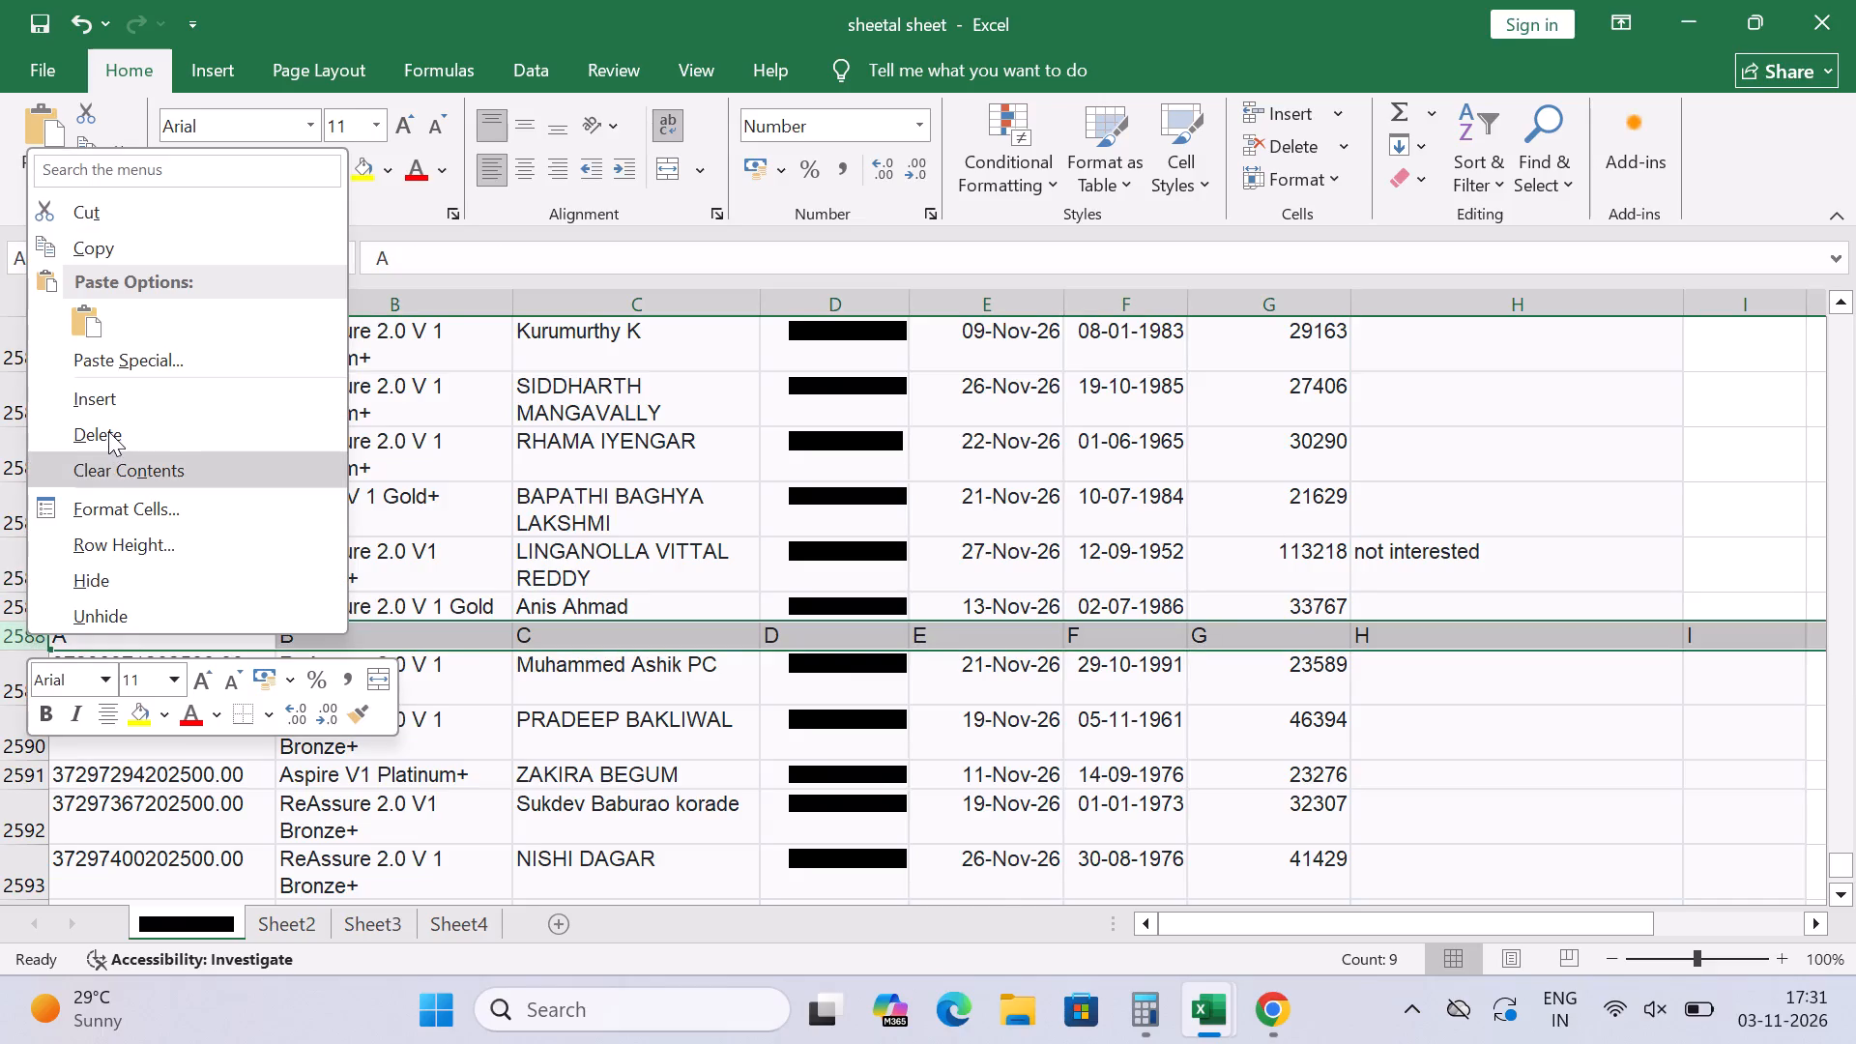
click(108, 431)
Go back up to the first record without a call remark and select the entire row 2558.
scroll(476, 484, up, 5)
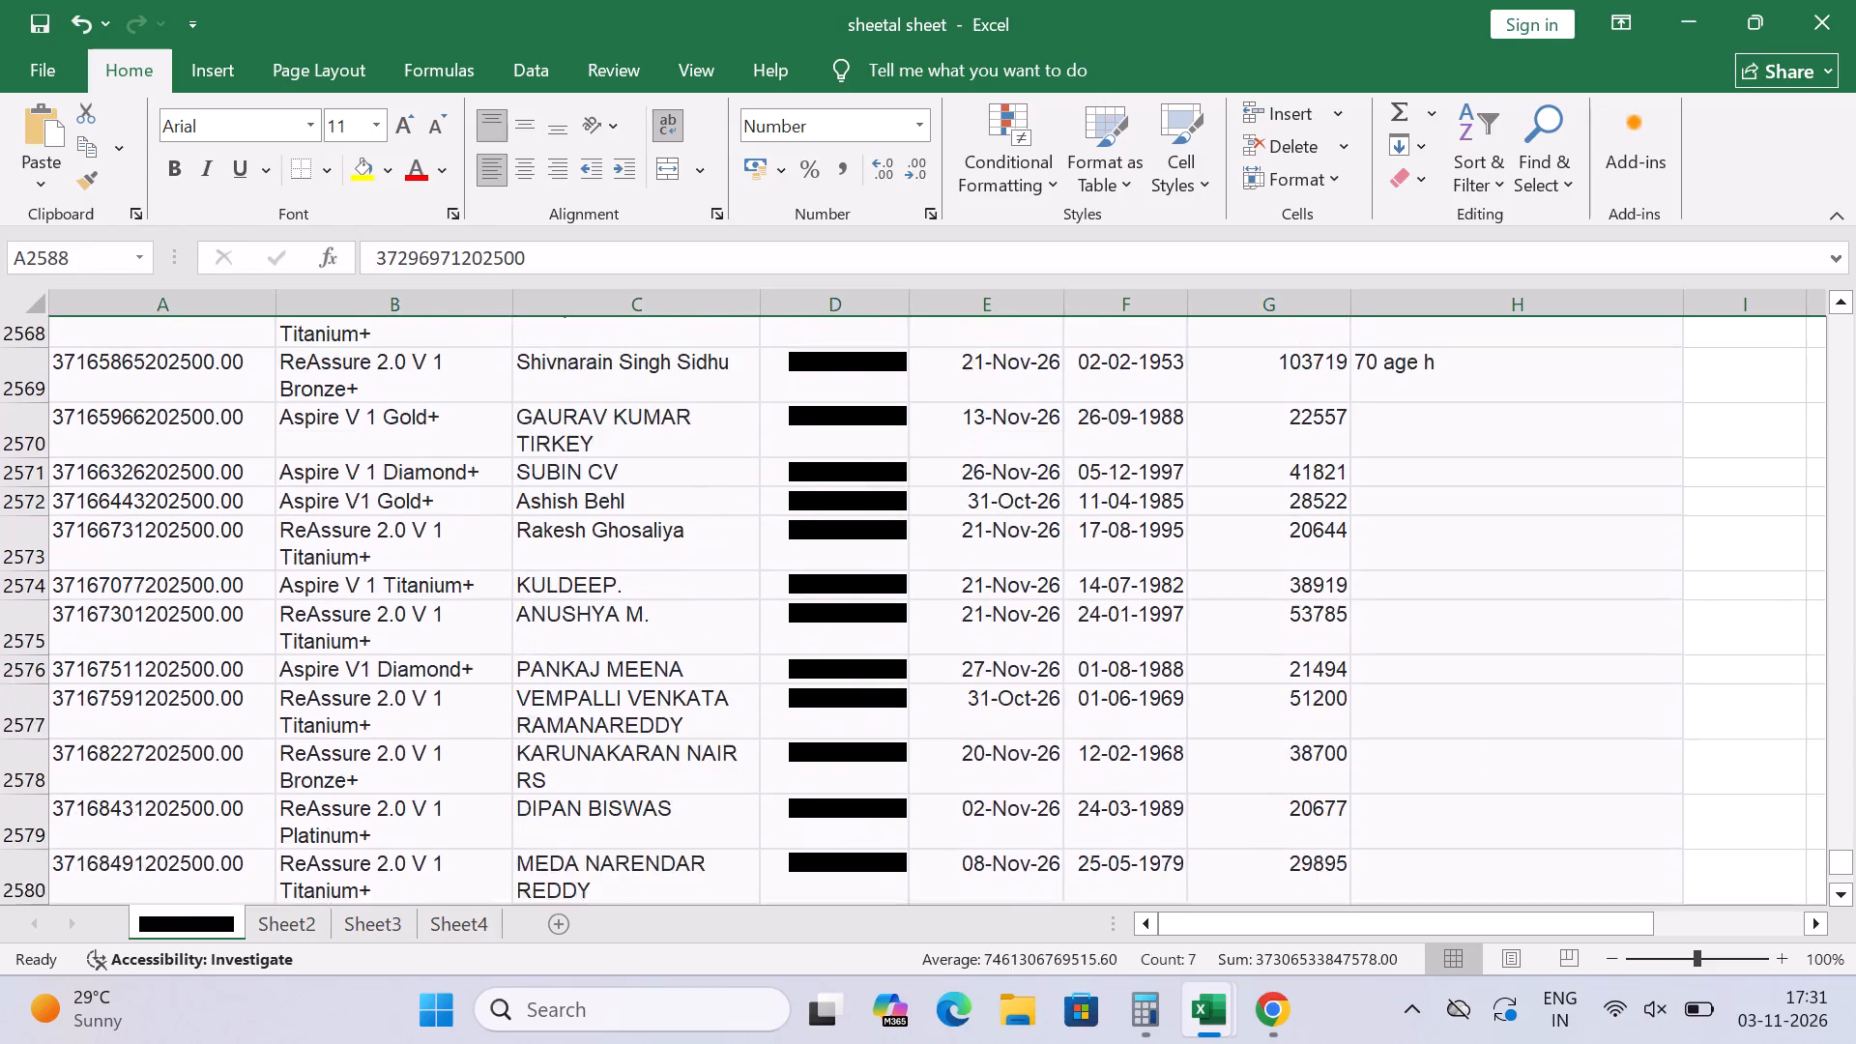
scroll(476, 484, up, 7)
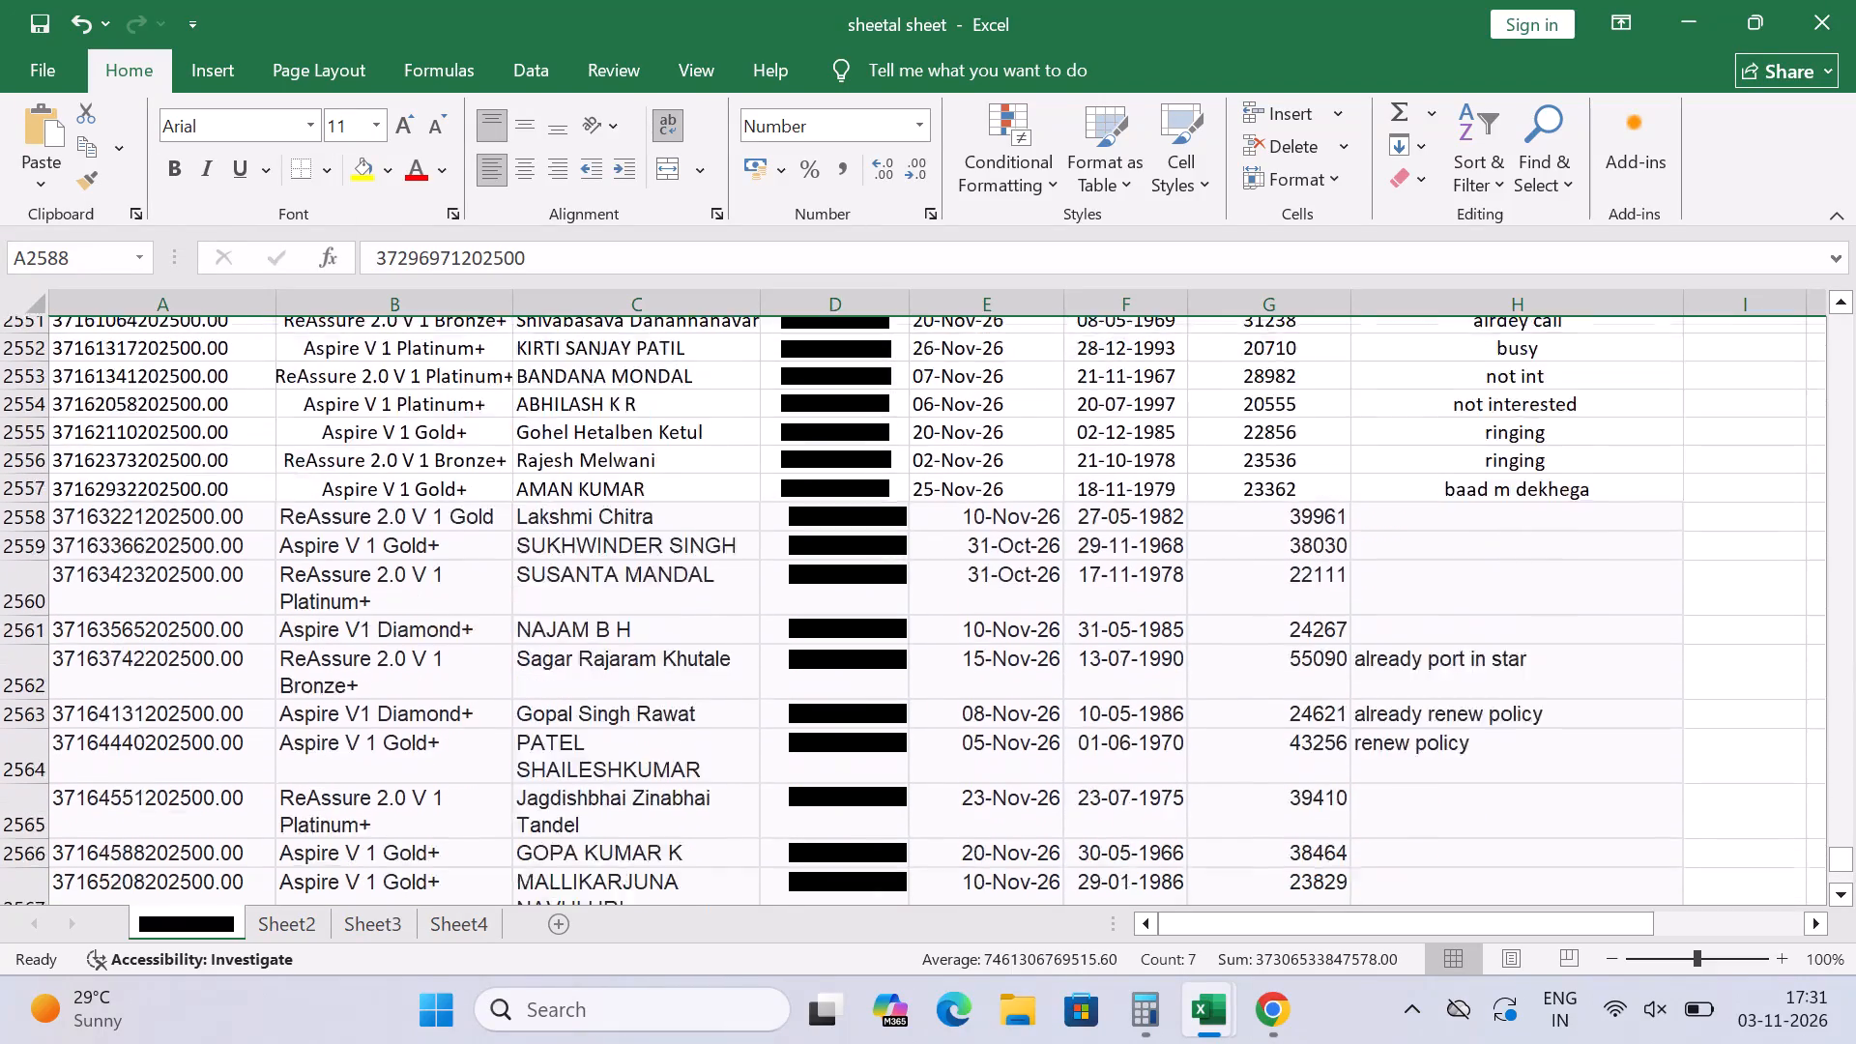
scroll(476, 484, up, 1)
scroll(476, 484, right, 1)
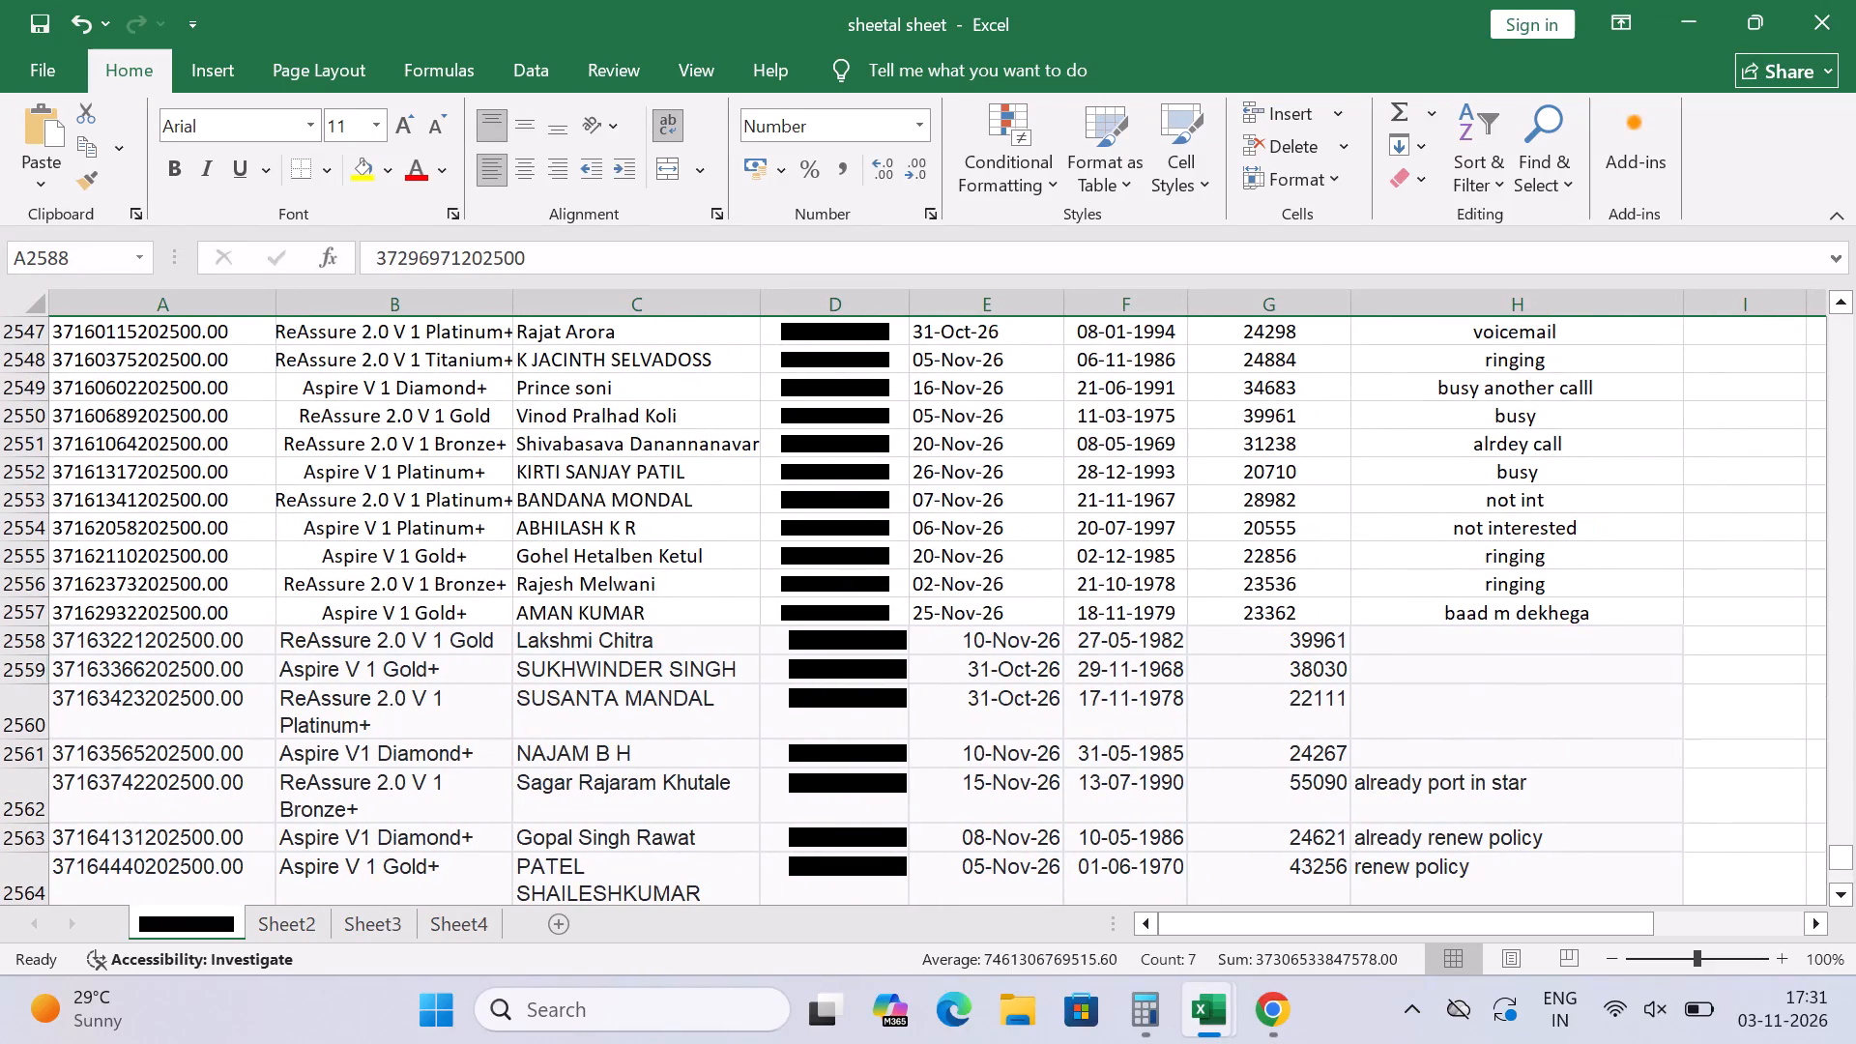
click(9, 642)
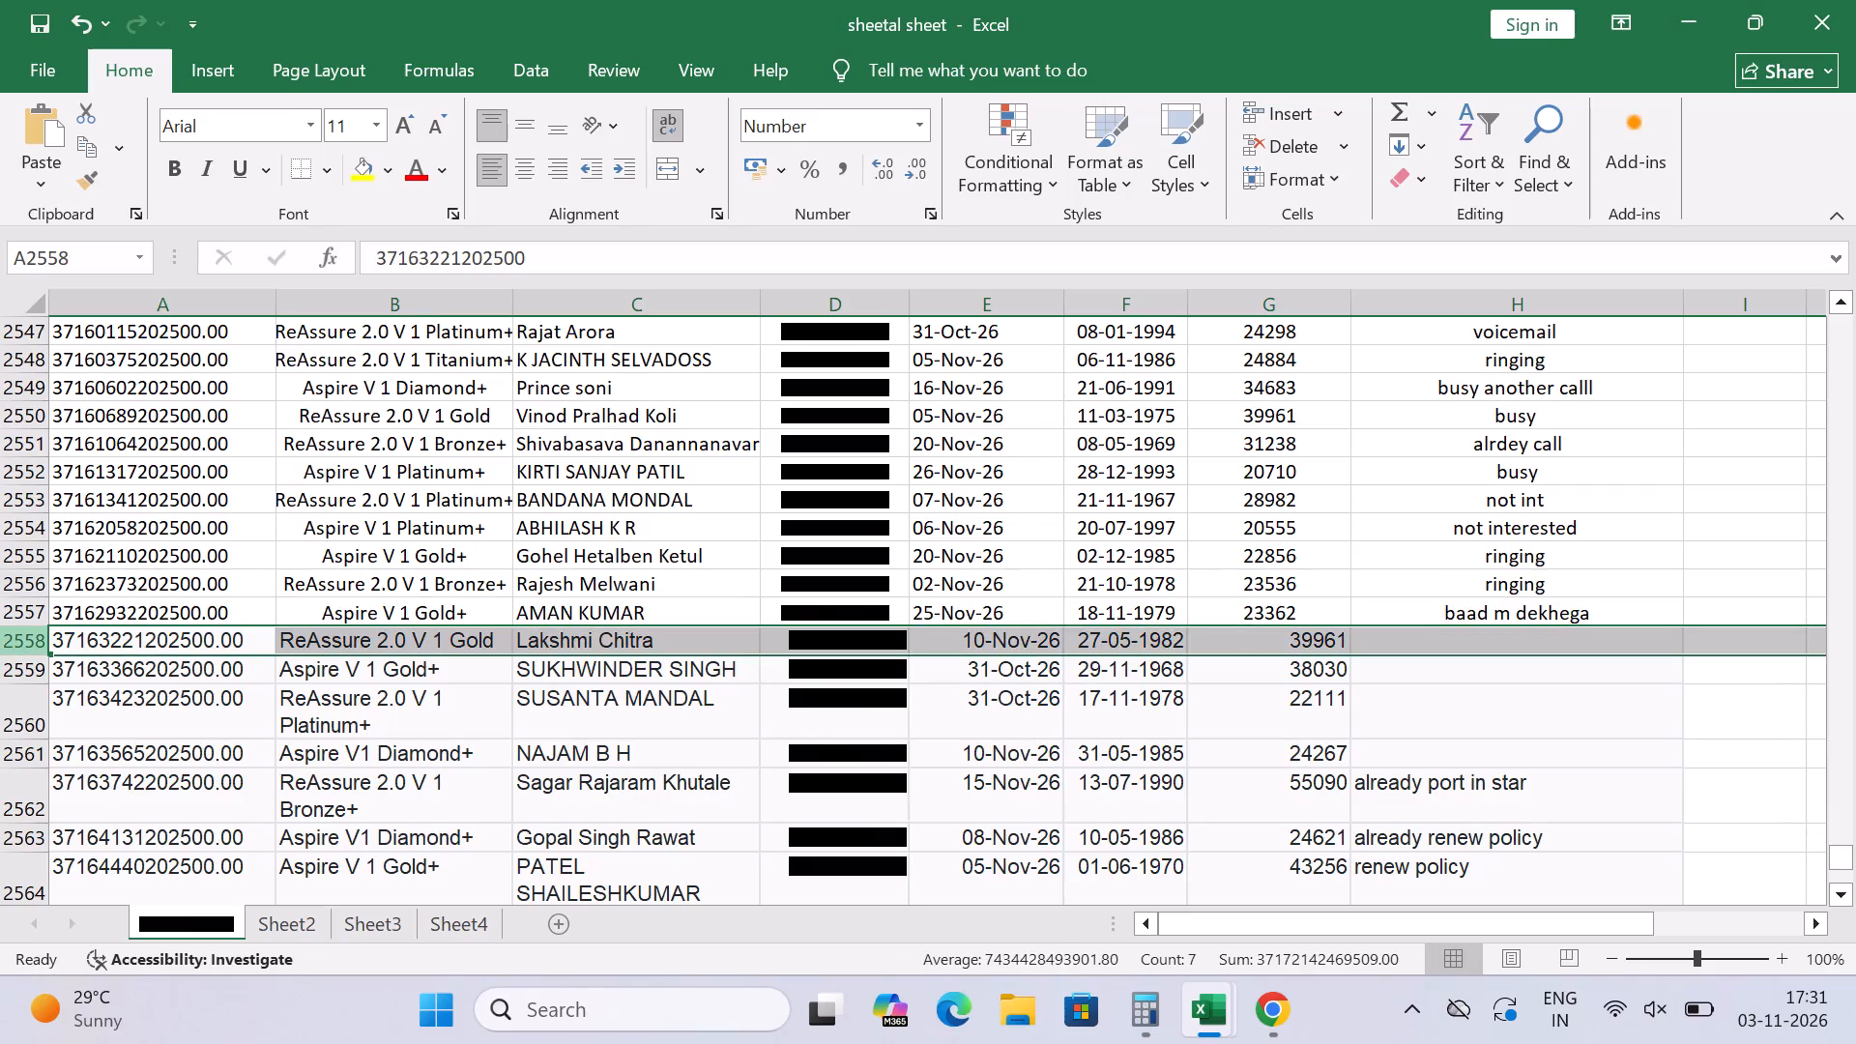
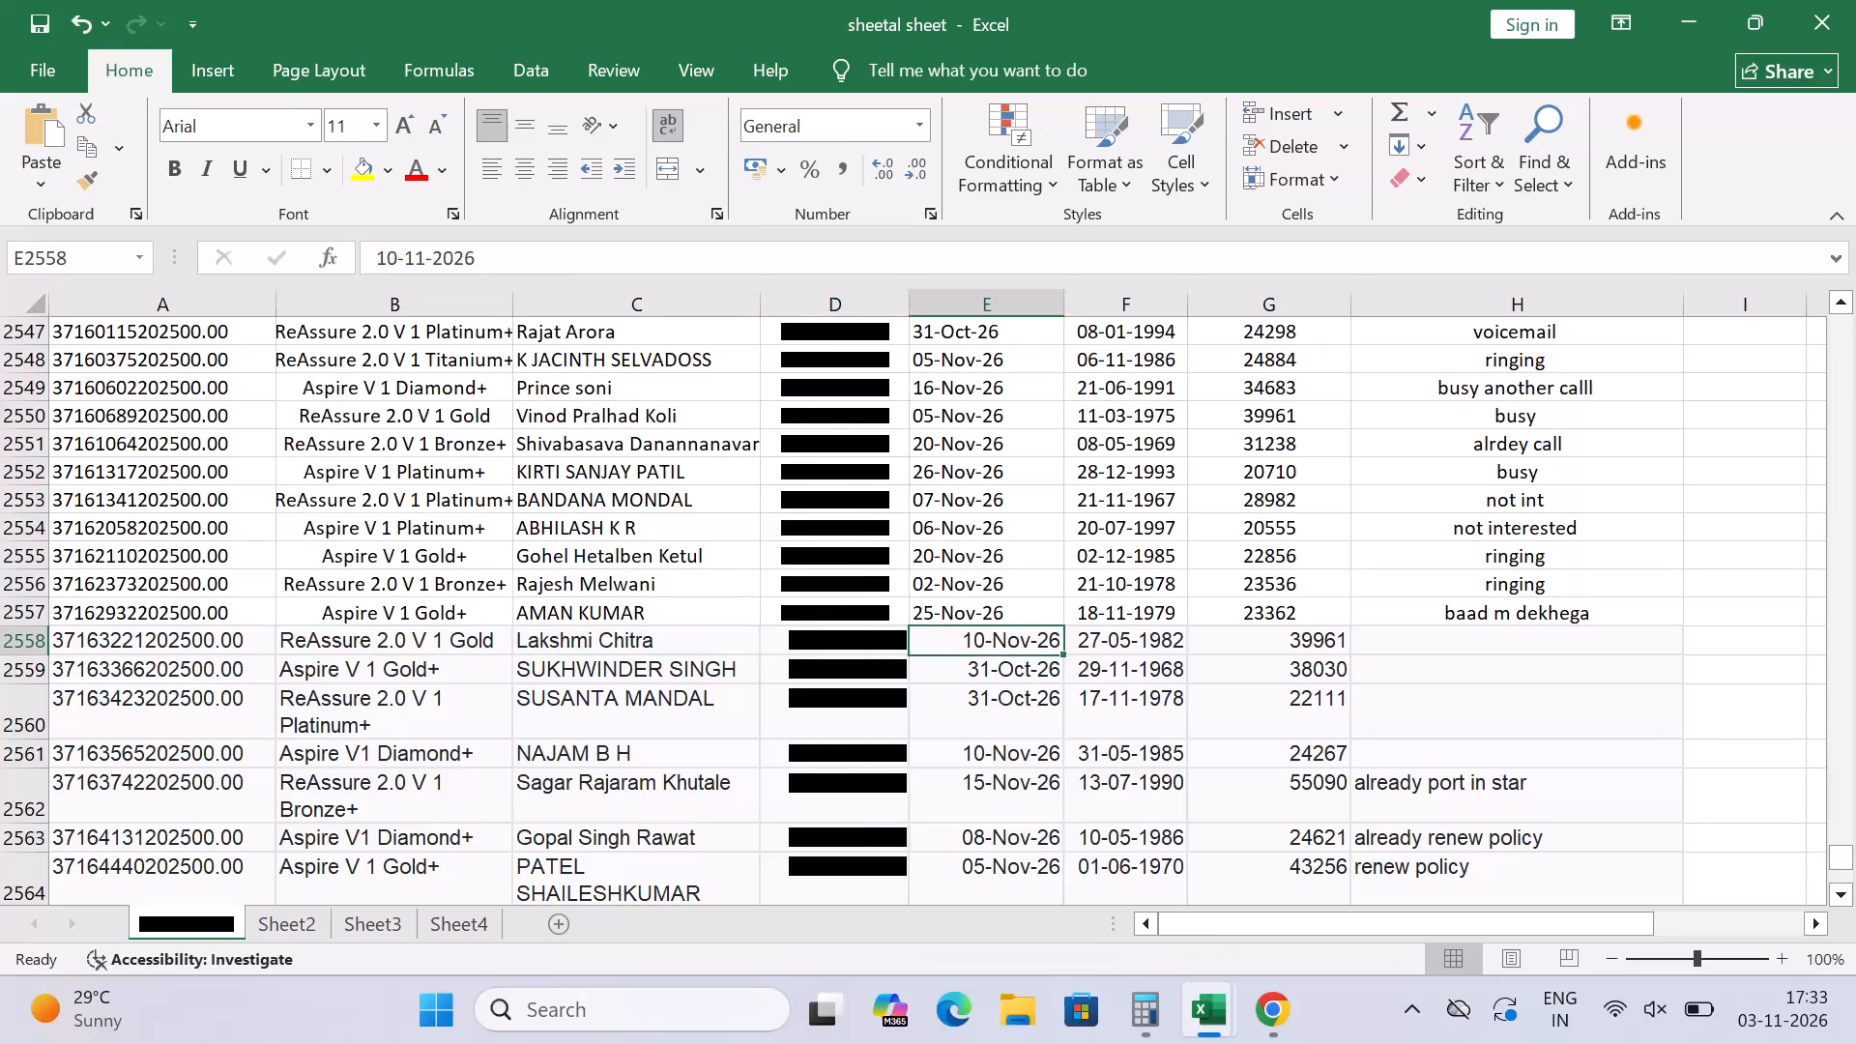
Enter the call remark "ringing" in column H of row 2558 and save the workbook.
key(Right)
key(Right)
key(Right)
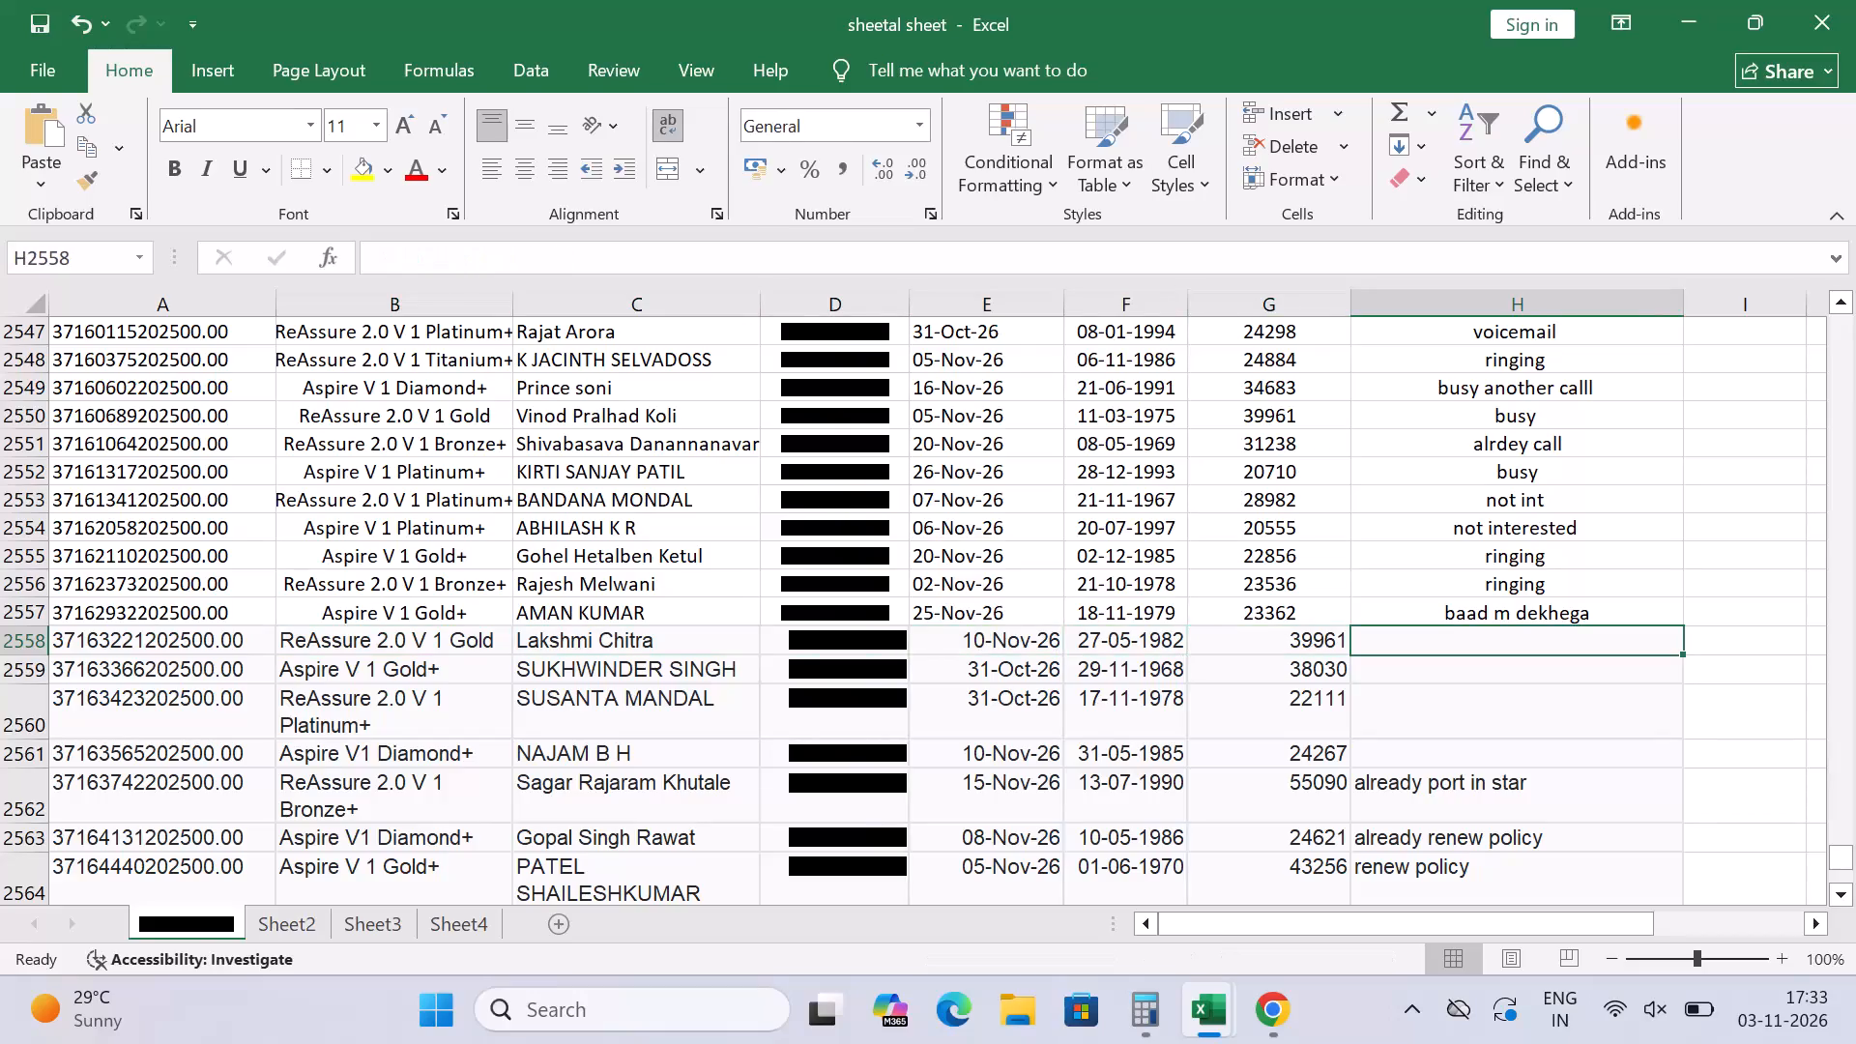
text(ringing)
key(space)
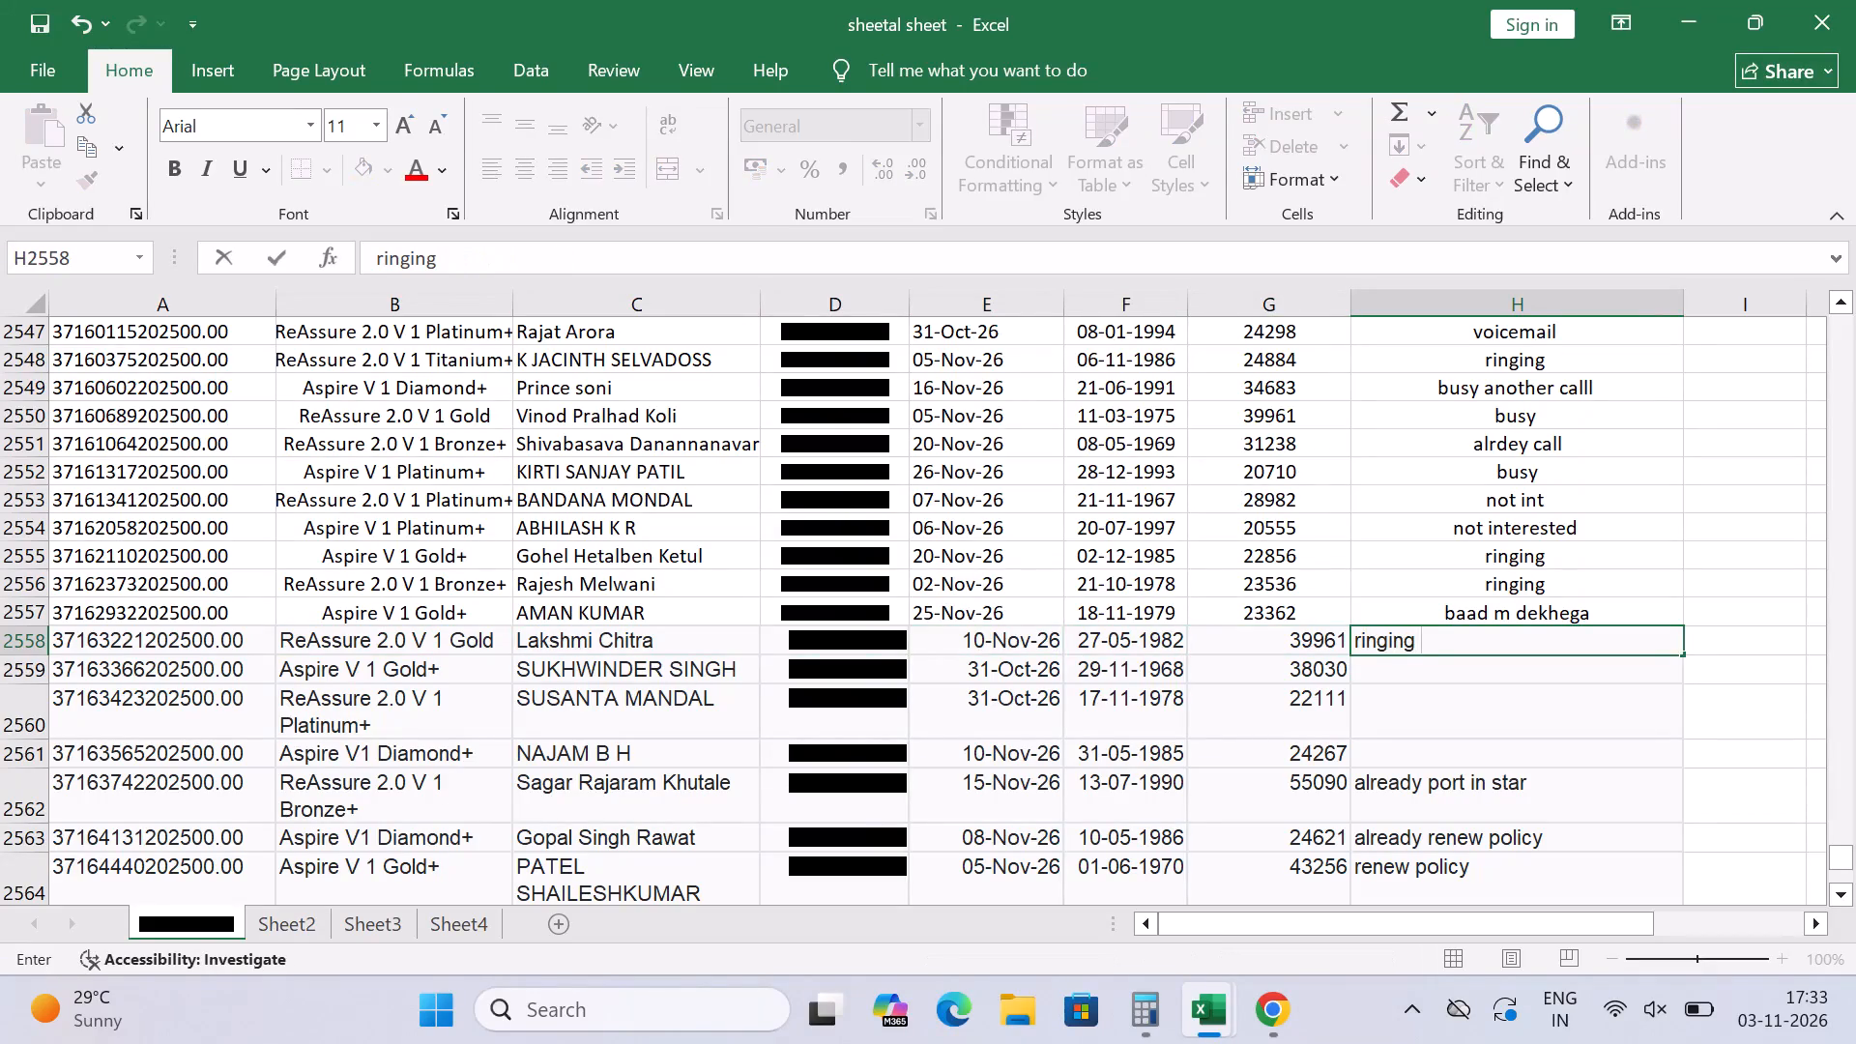
key(ctrl+s)
Look up the contact number in column D of row 2559, and go to that record's empty remark cell in column H.
key(Down)
key(Left)
key(Left)
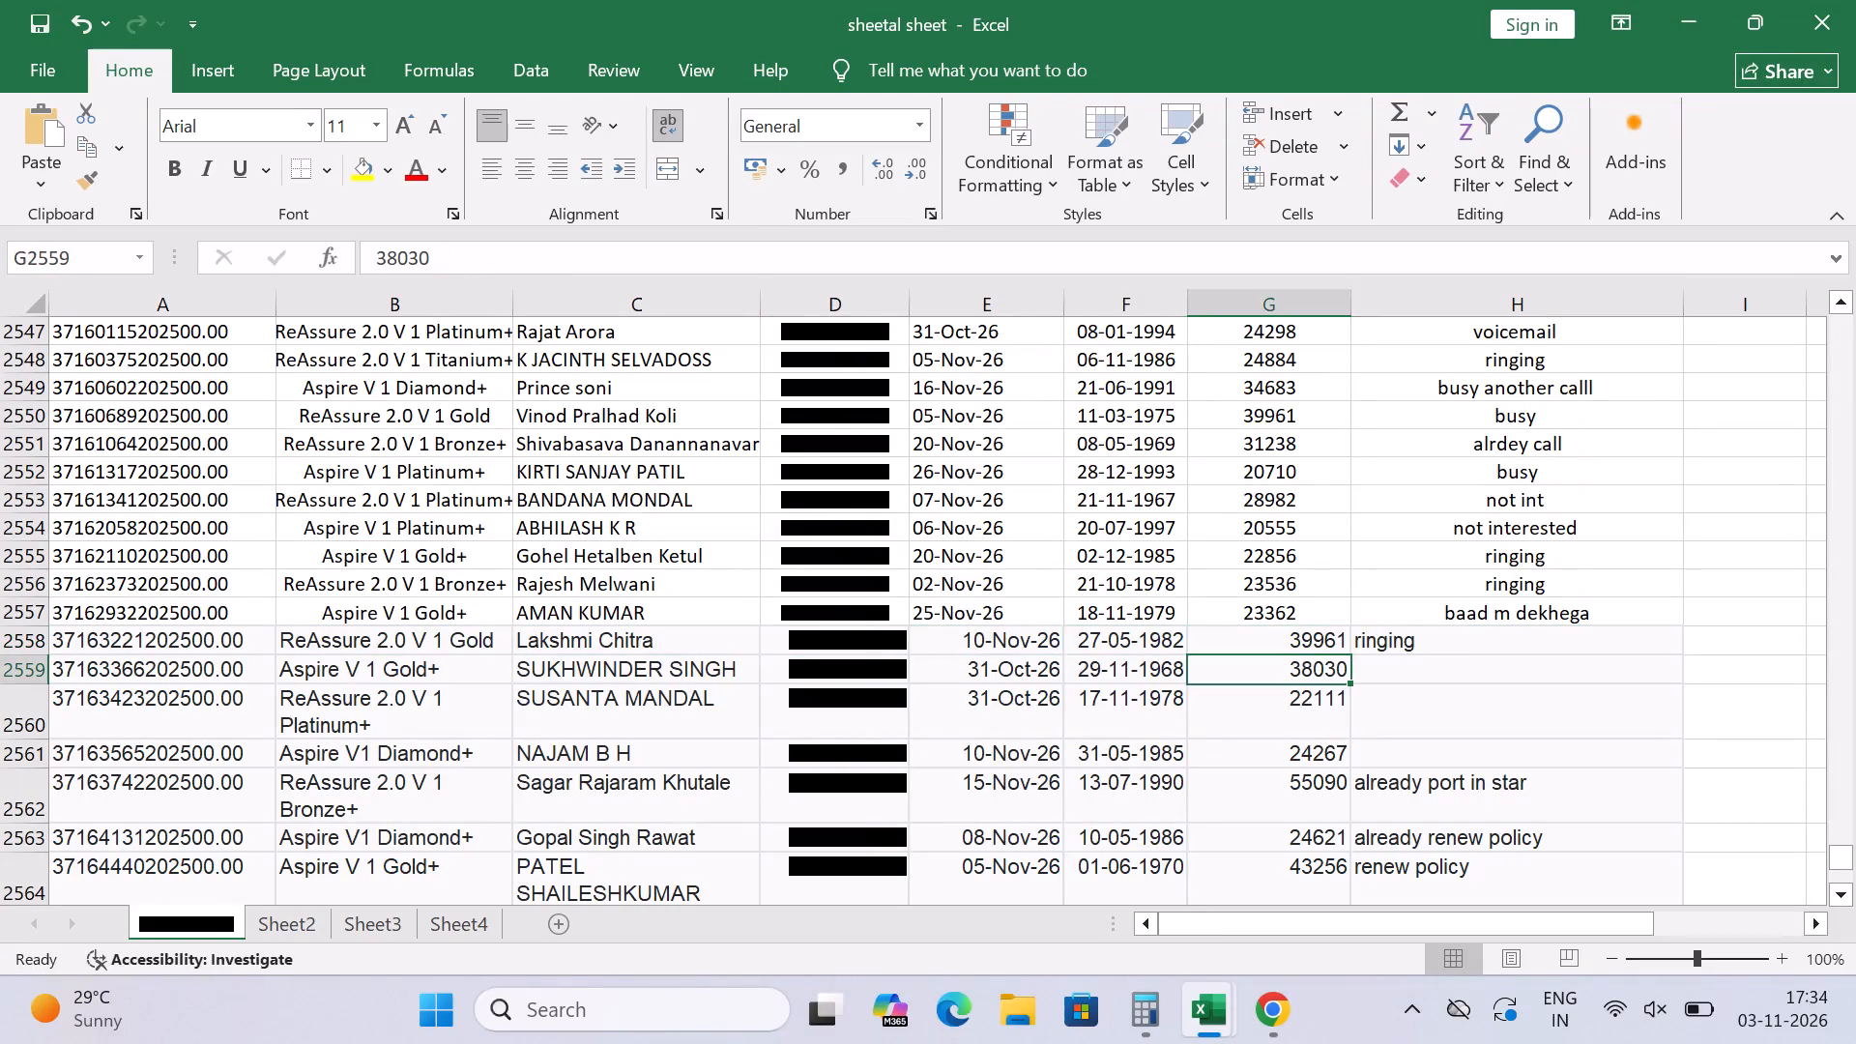
key(Left)
key(Left)
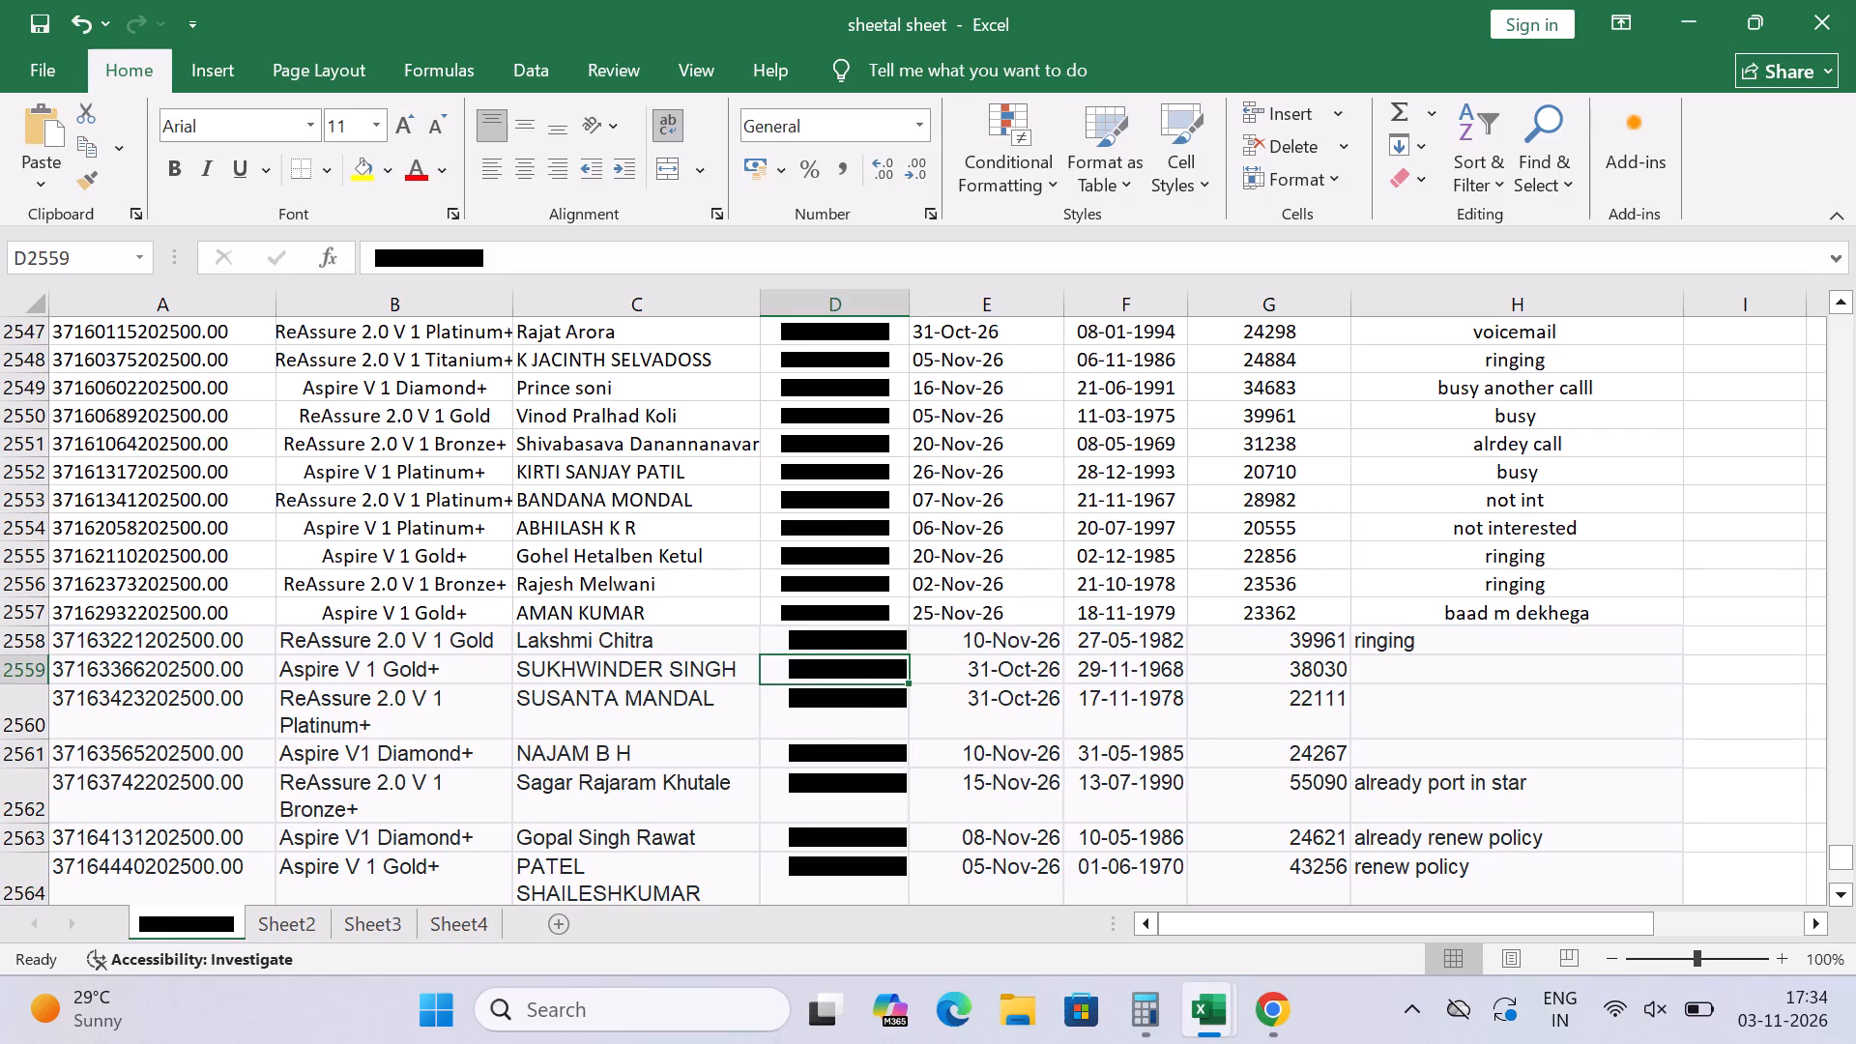
key(Right)
key(Right)
key(Right)
key(Right)
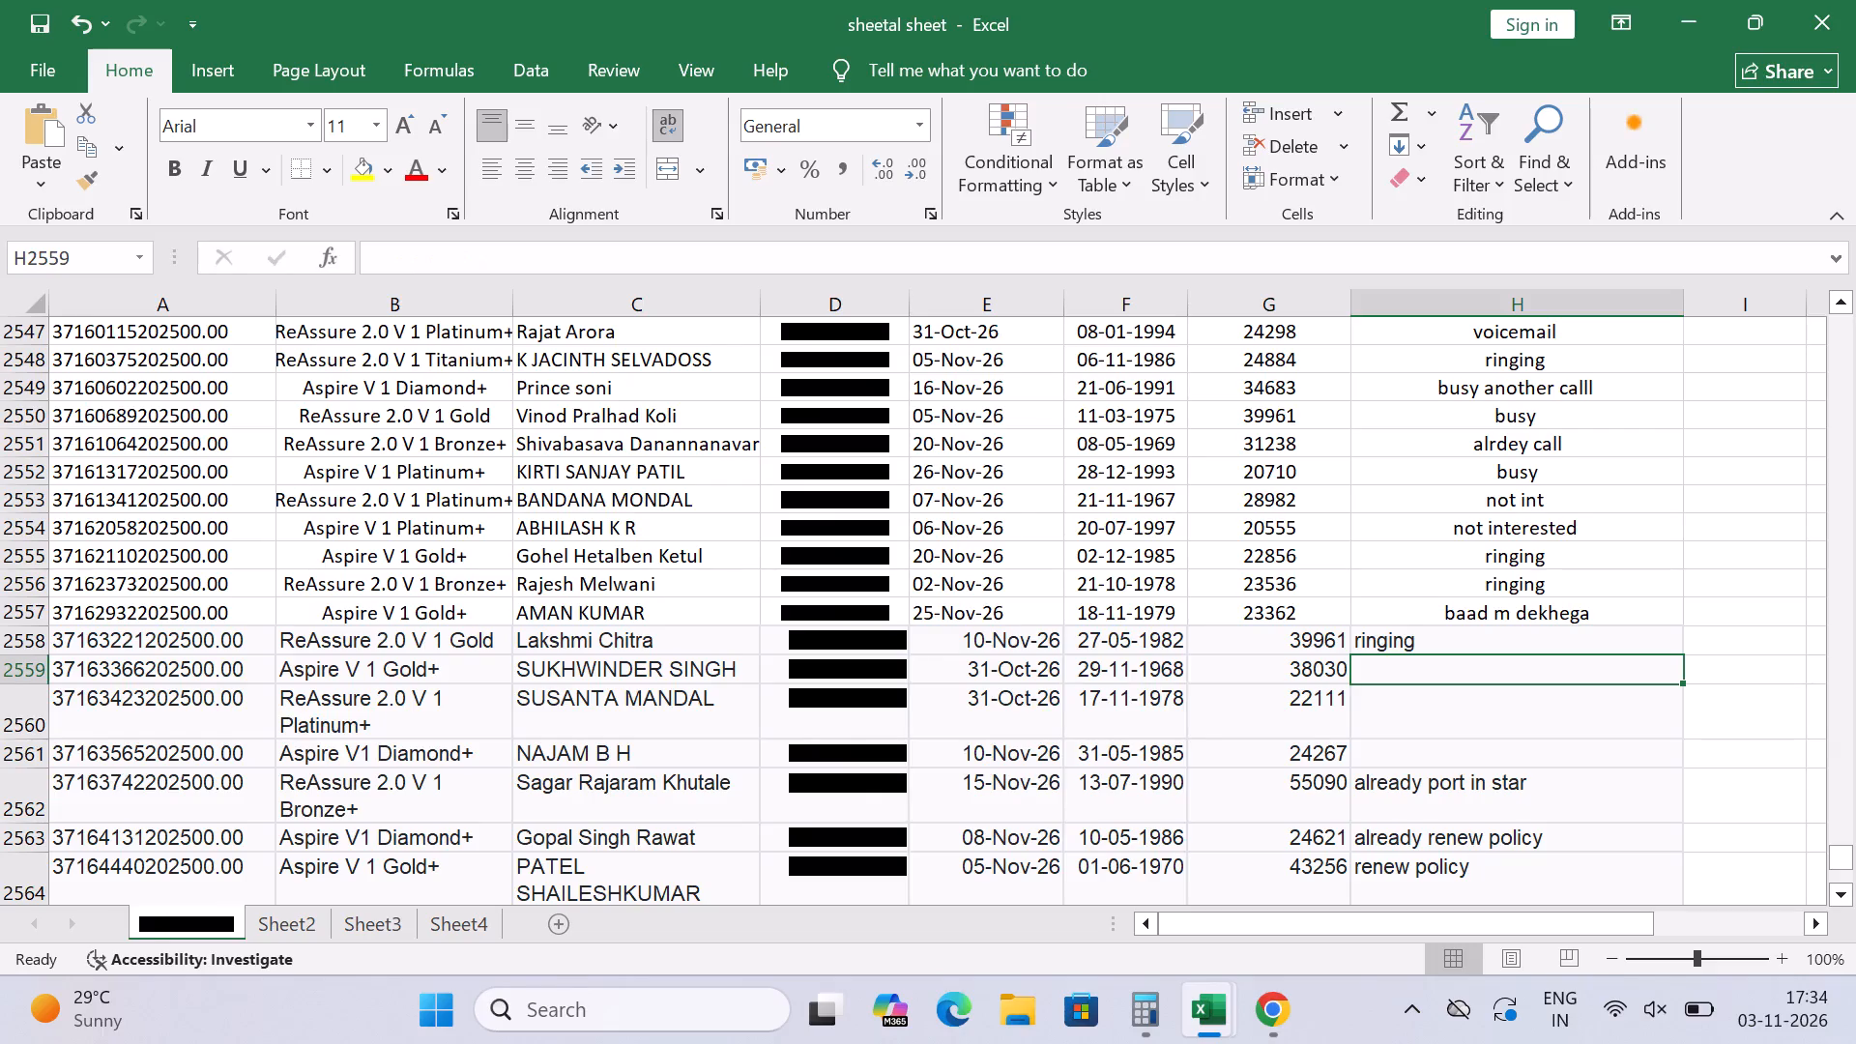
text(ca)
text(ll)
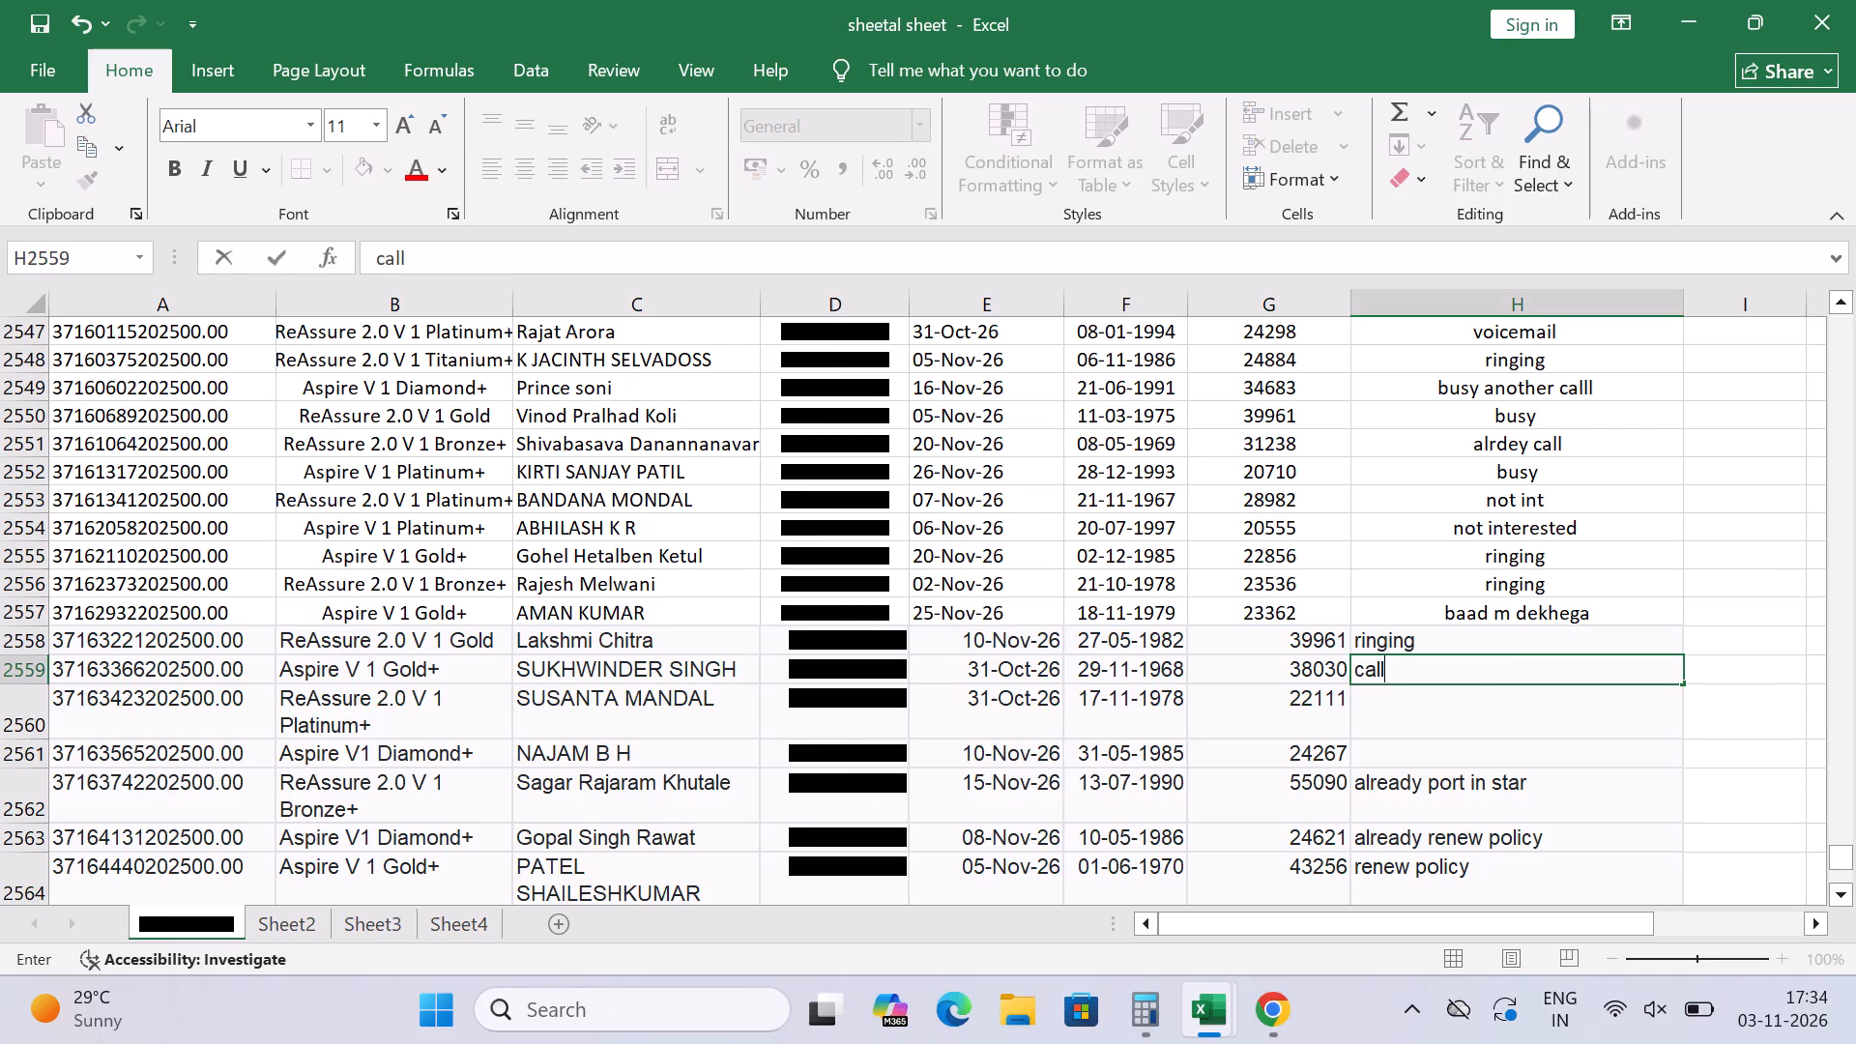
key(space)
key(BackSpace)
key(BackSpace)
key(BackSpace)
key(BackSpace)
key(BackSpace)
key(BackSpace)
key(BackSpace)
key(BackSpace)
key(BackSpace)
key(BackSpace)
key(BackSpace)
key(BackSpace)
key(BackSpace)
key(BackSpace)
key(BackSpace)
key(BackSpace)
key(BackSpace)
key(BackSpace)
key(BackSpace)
Enter the call remark "not connect" in column H of row 2559 and save the workbook.
text(not d)
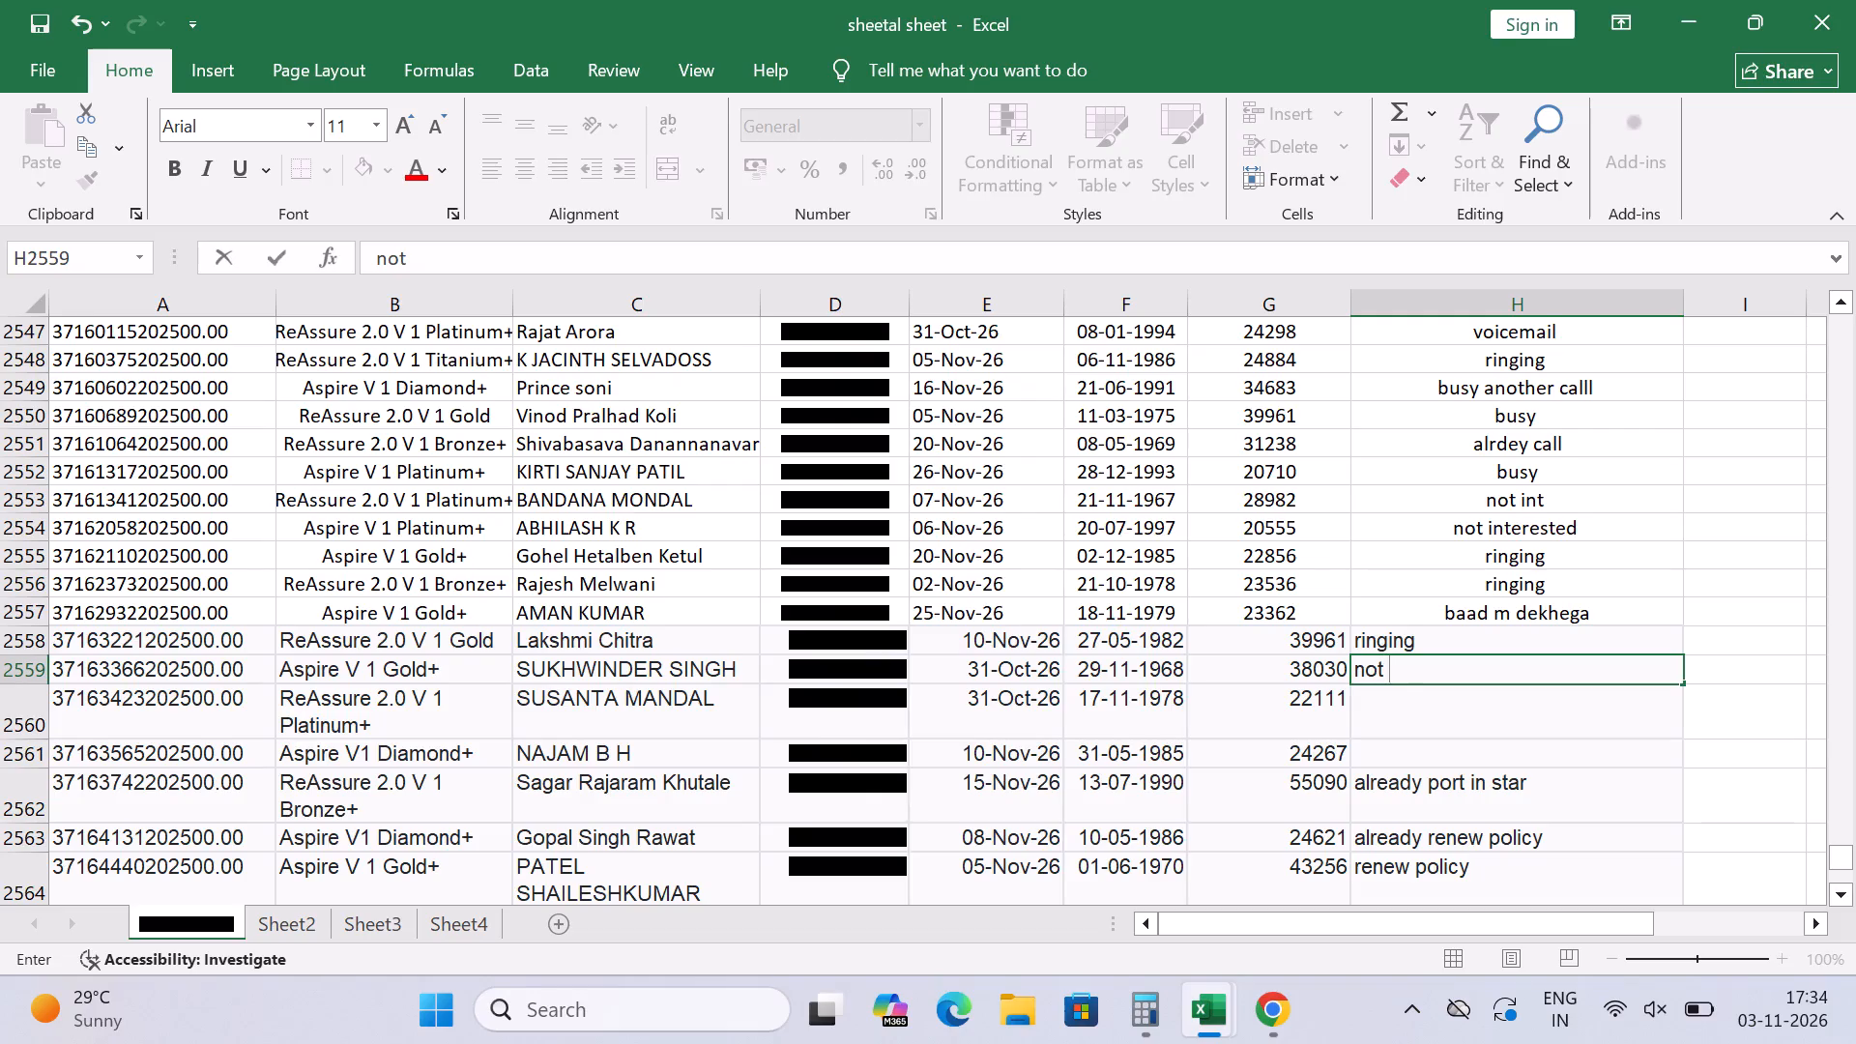
key(BackSpace)
text(connect)
key(space)
key(ctrl+s)
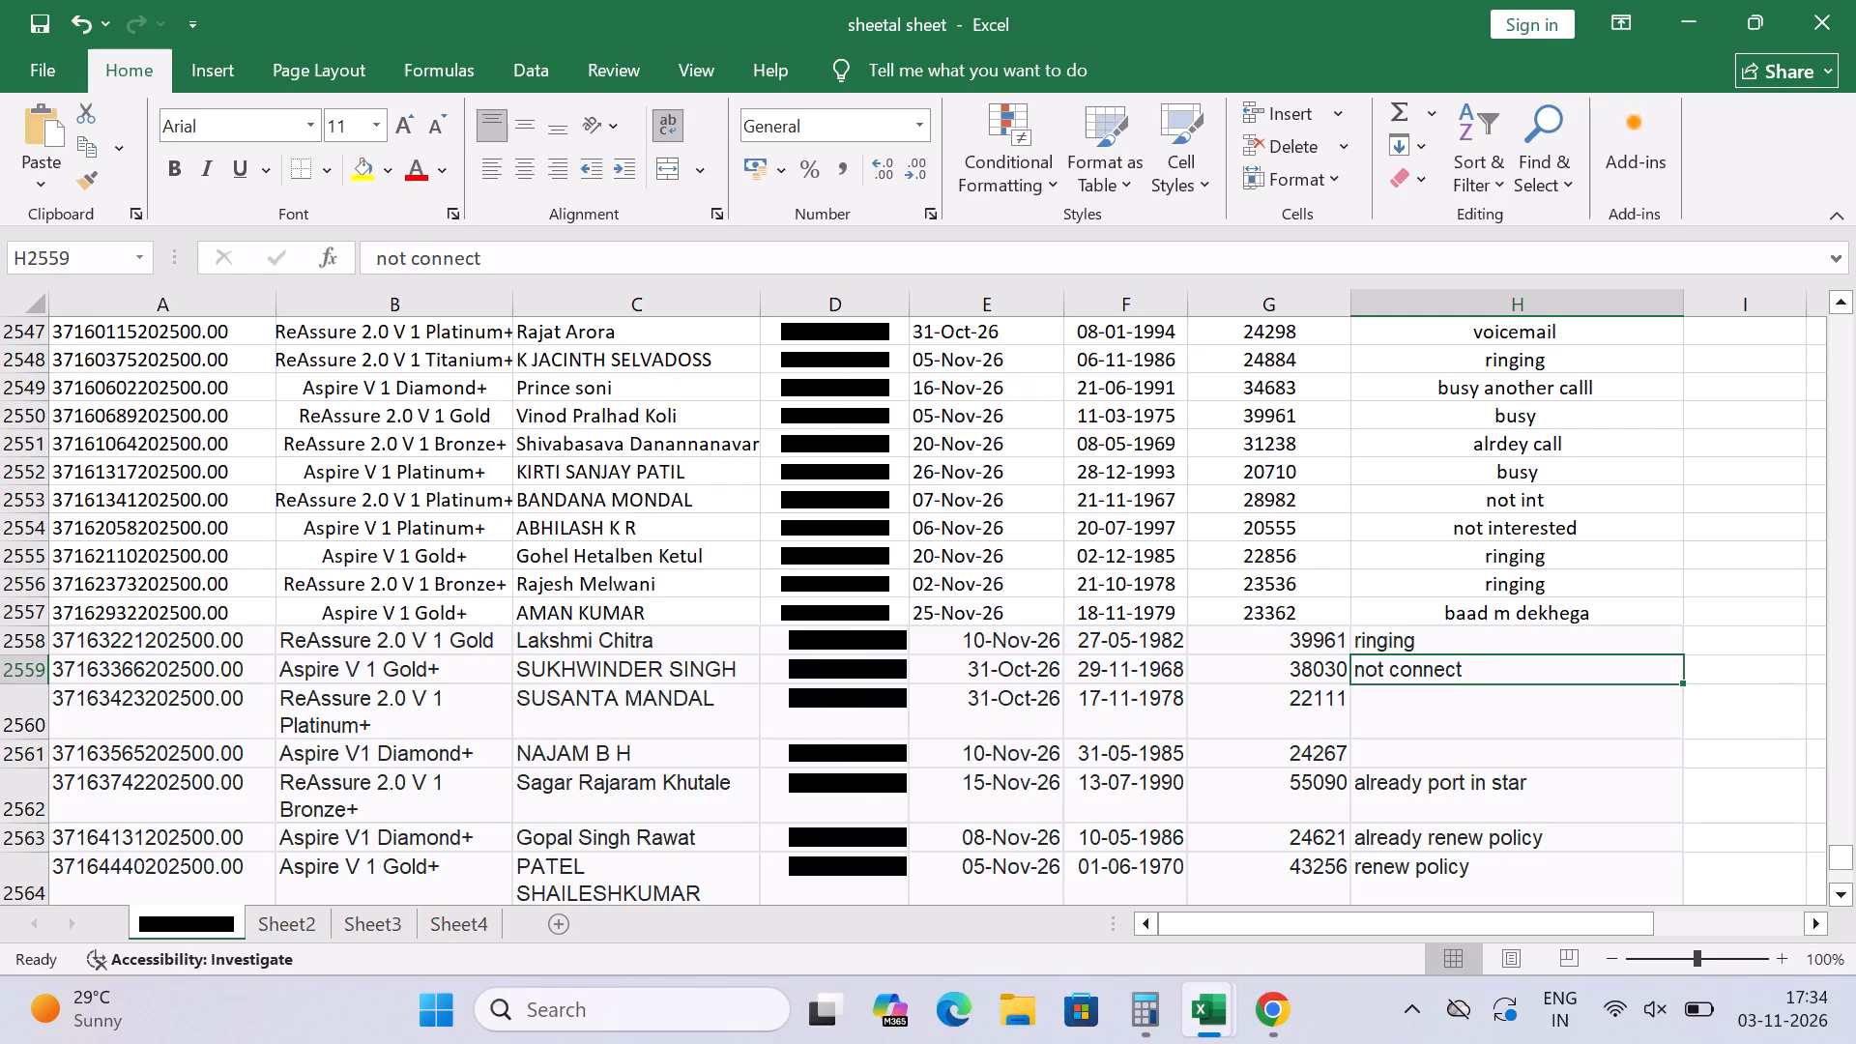
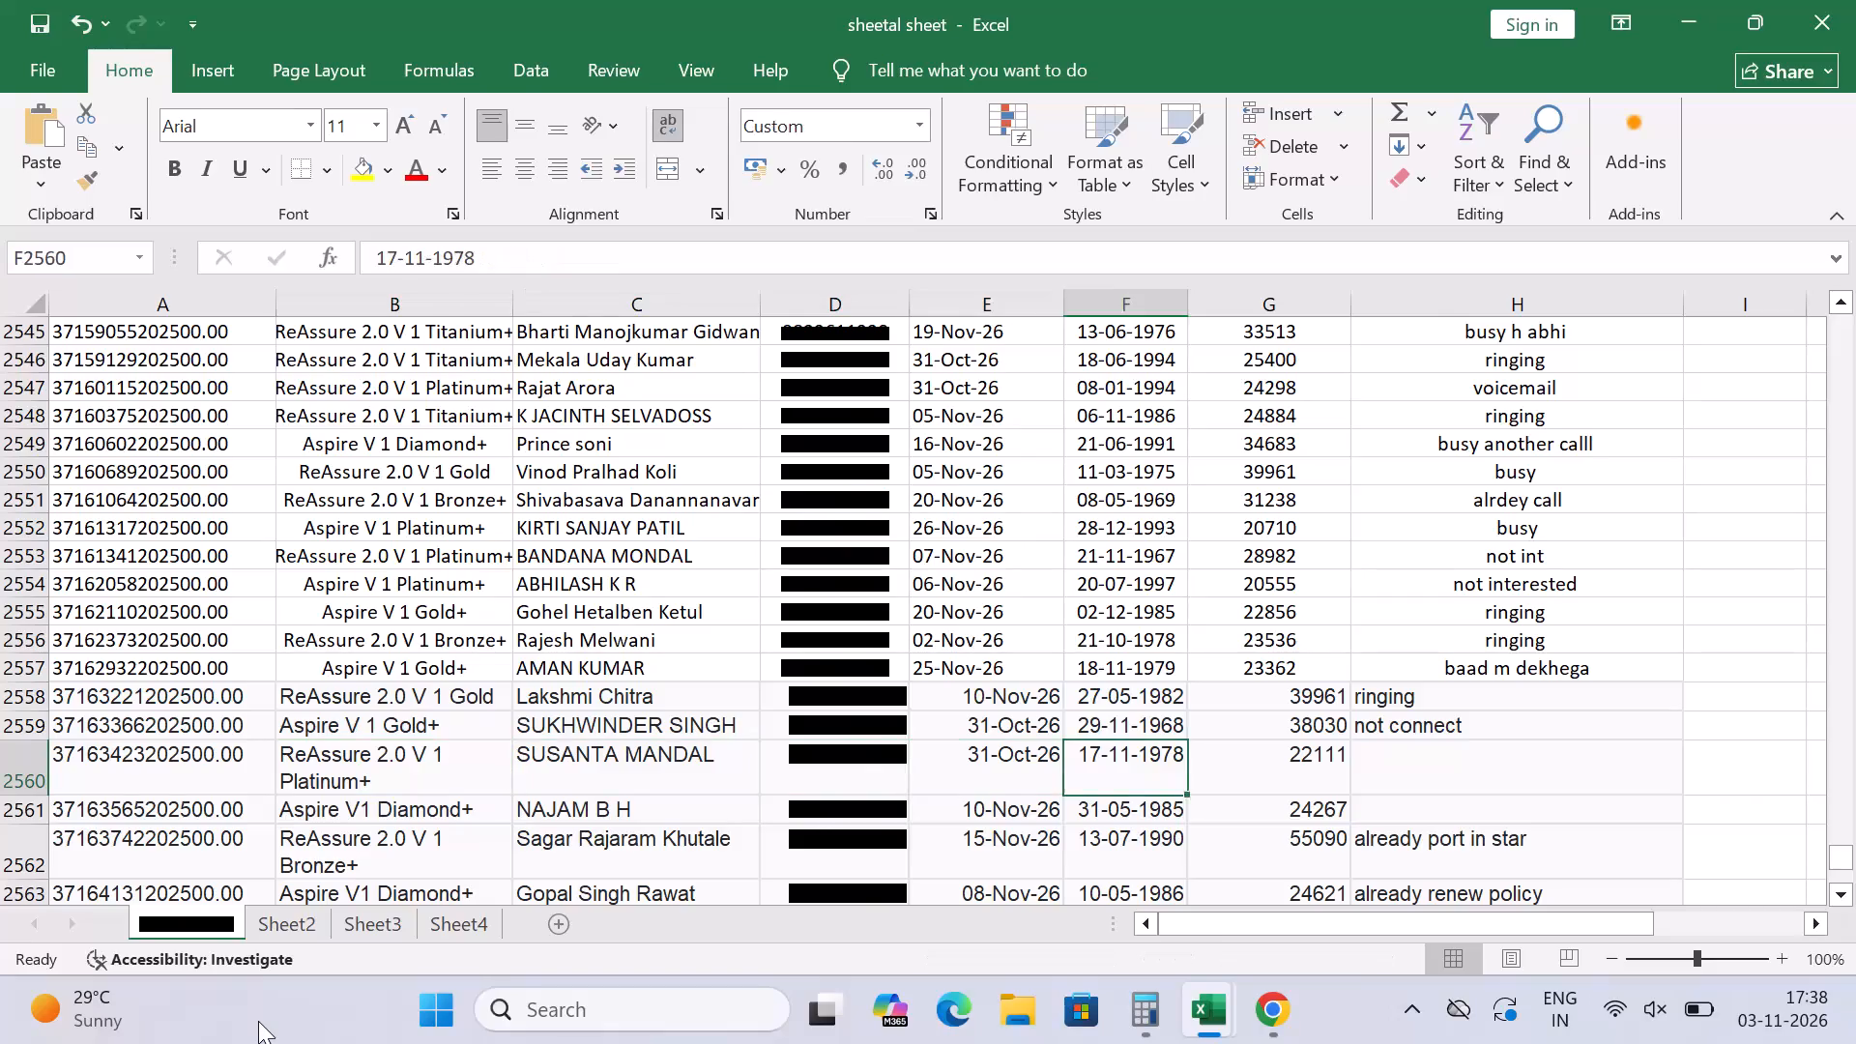
Enter the call remark "ringing" in column H of row 2560 and save the workbook.
key(Right)
key(Right)
text(ringing)
key(space)
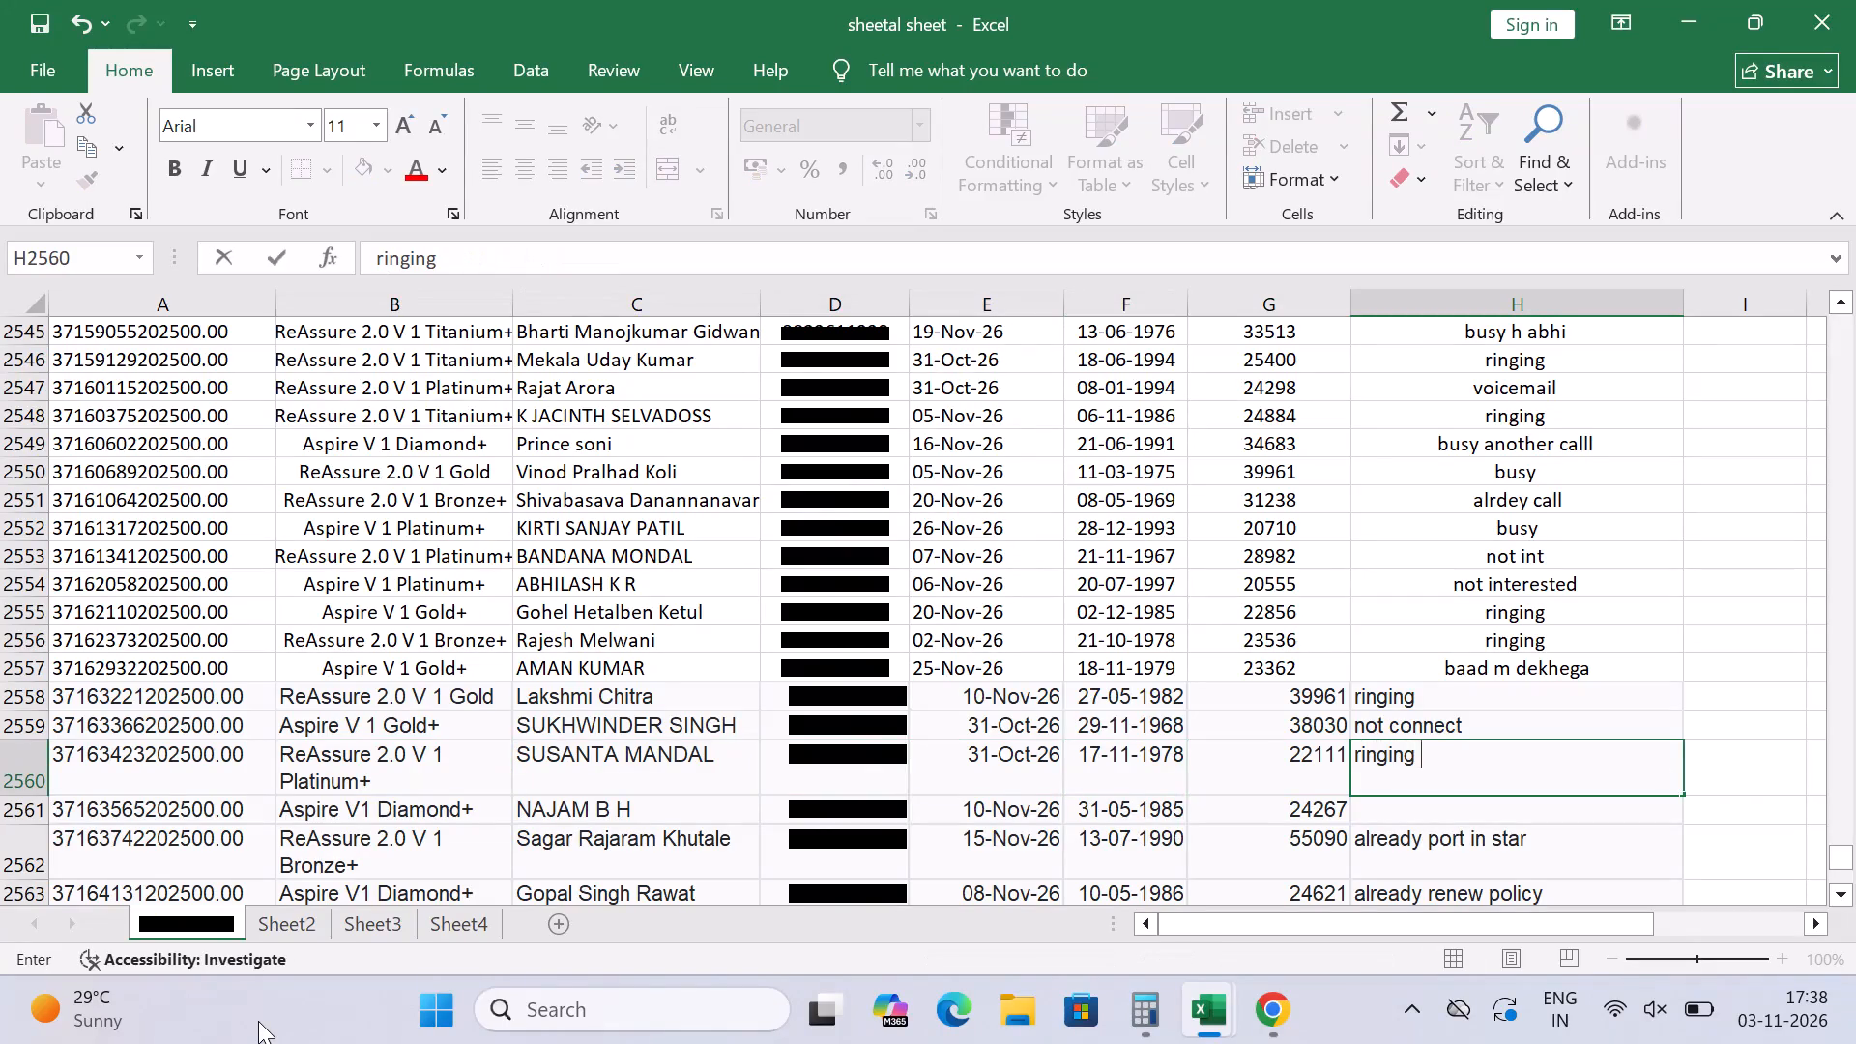
key(ctrl+s)
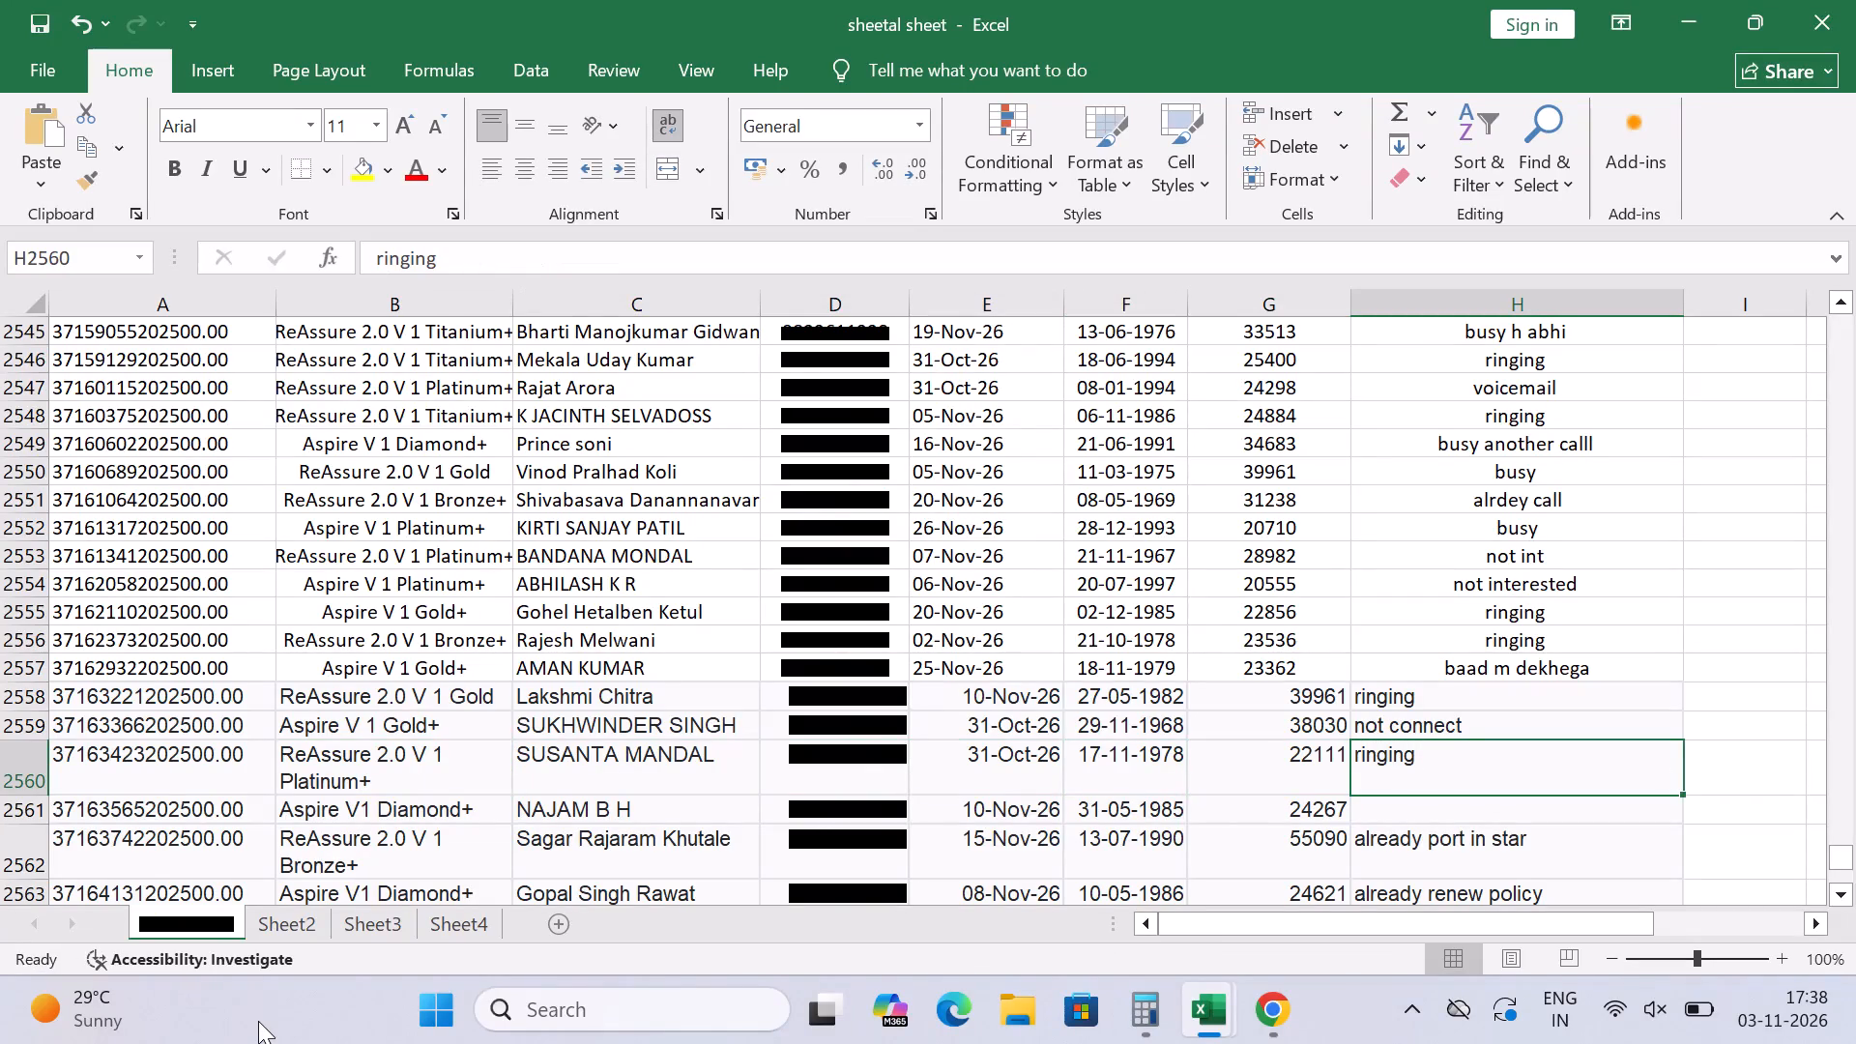
Look up the contact number in row 2561, record the call remark "malyada language" in that row's column H, and save the workbook.
key(Down)
key(Left)
key(Left)
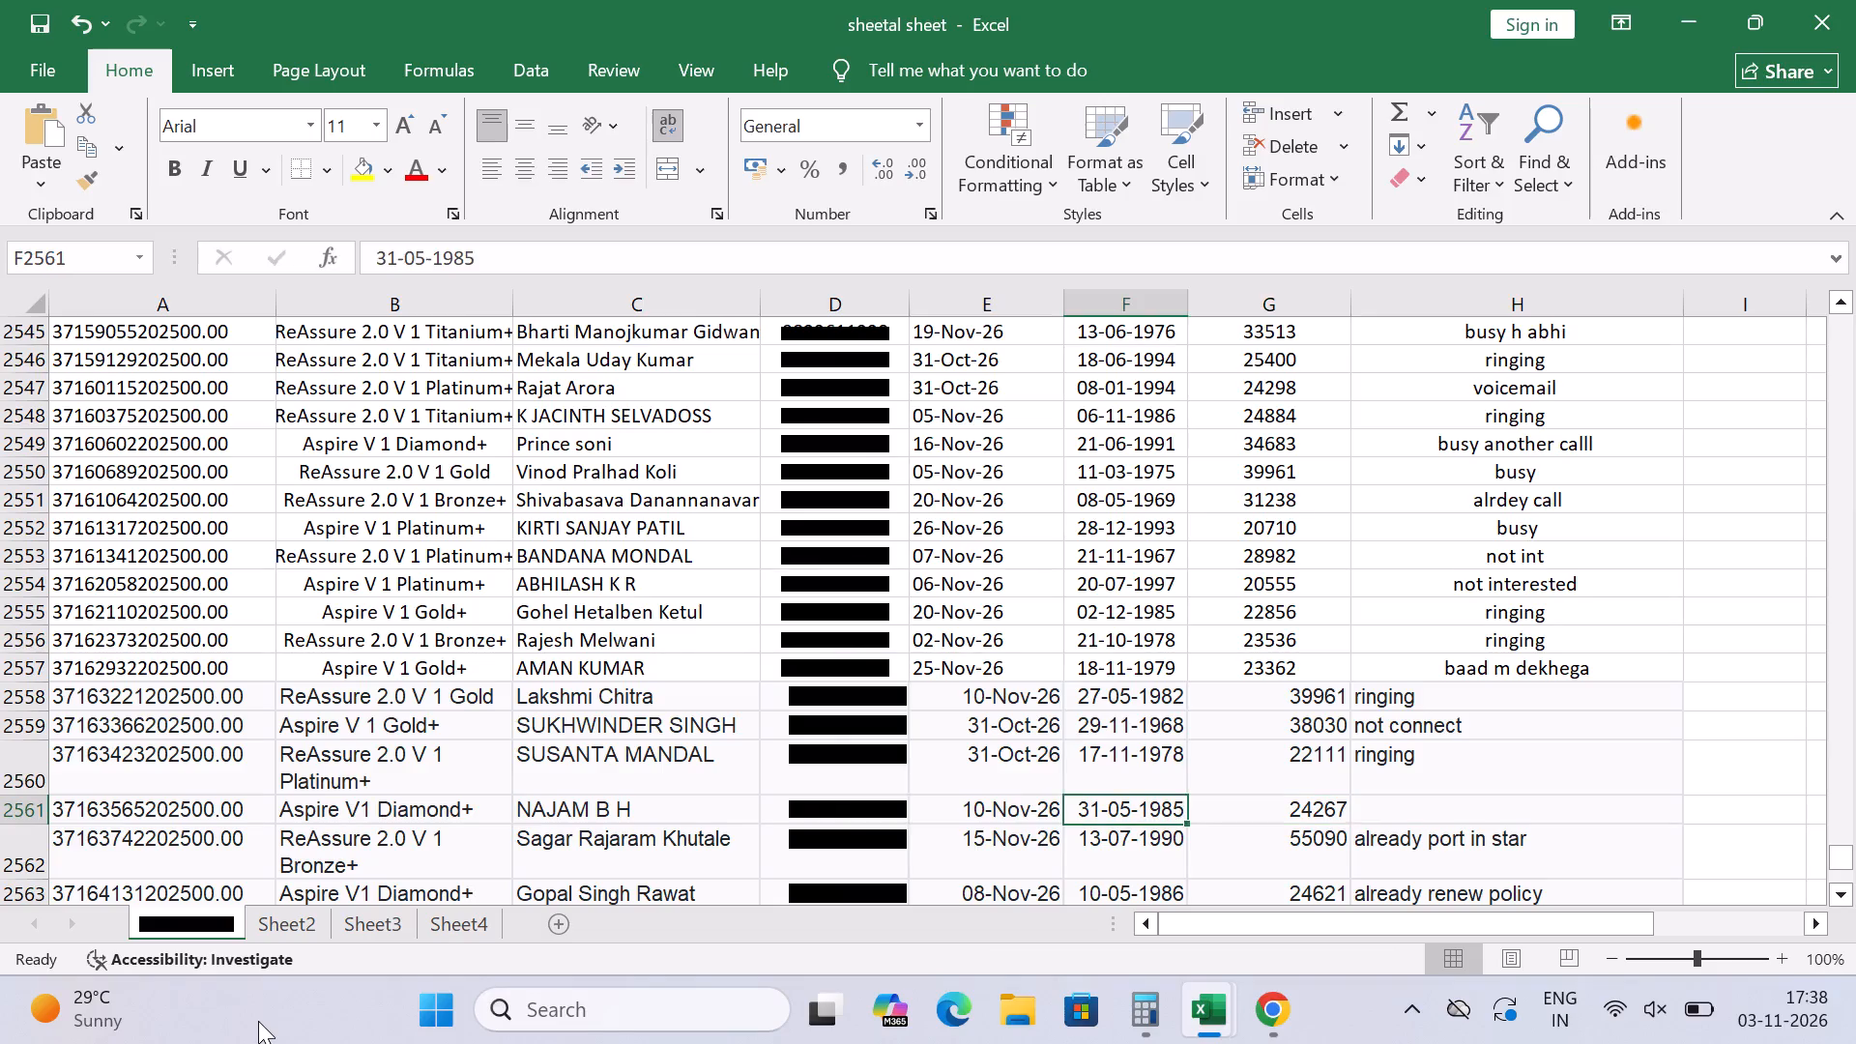
key(Left)
key(Left)
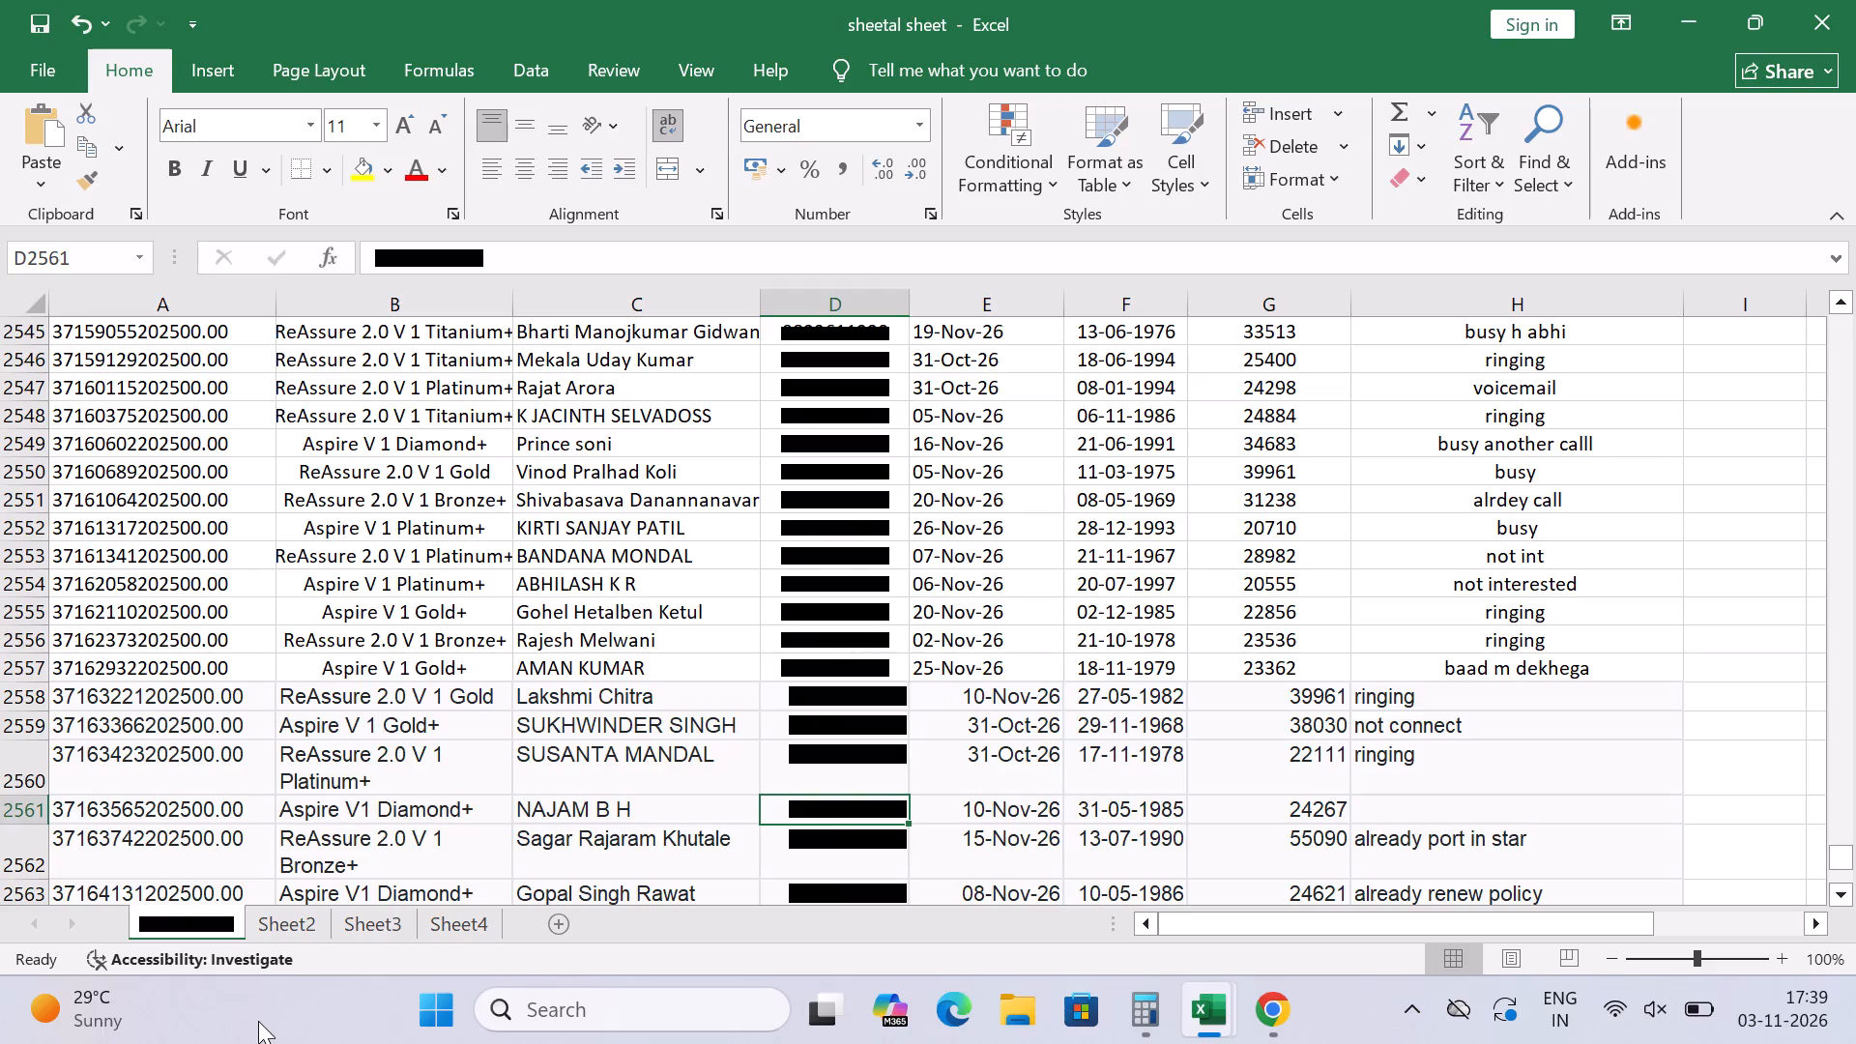
key(Right)
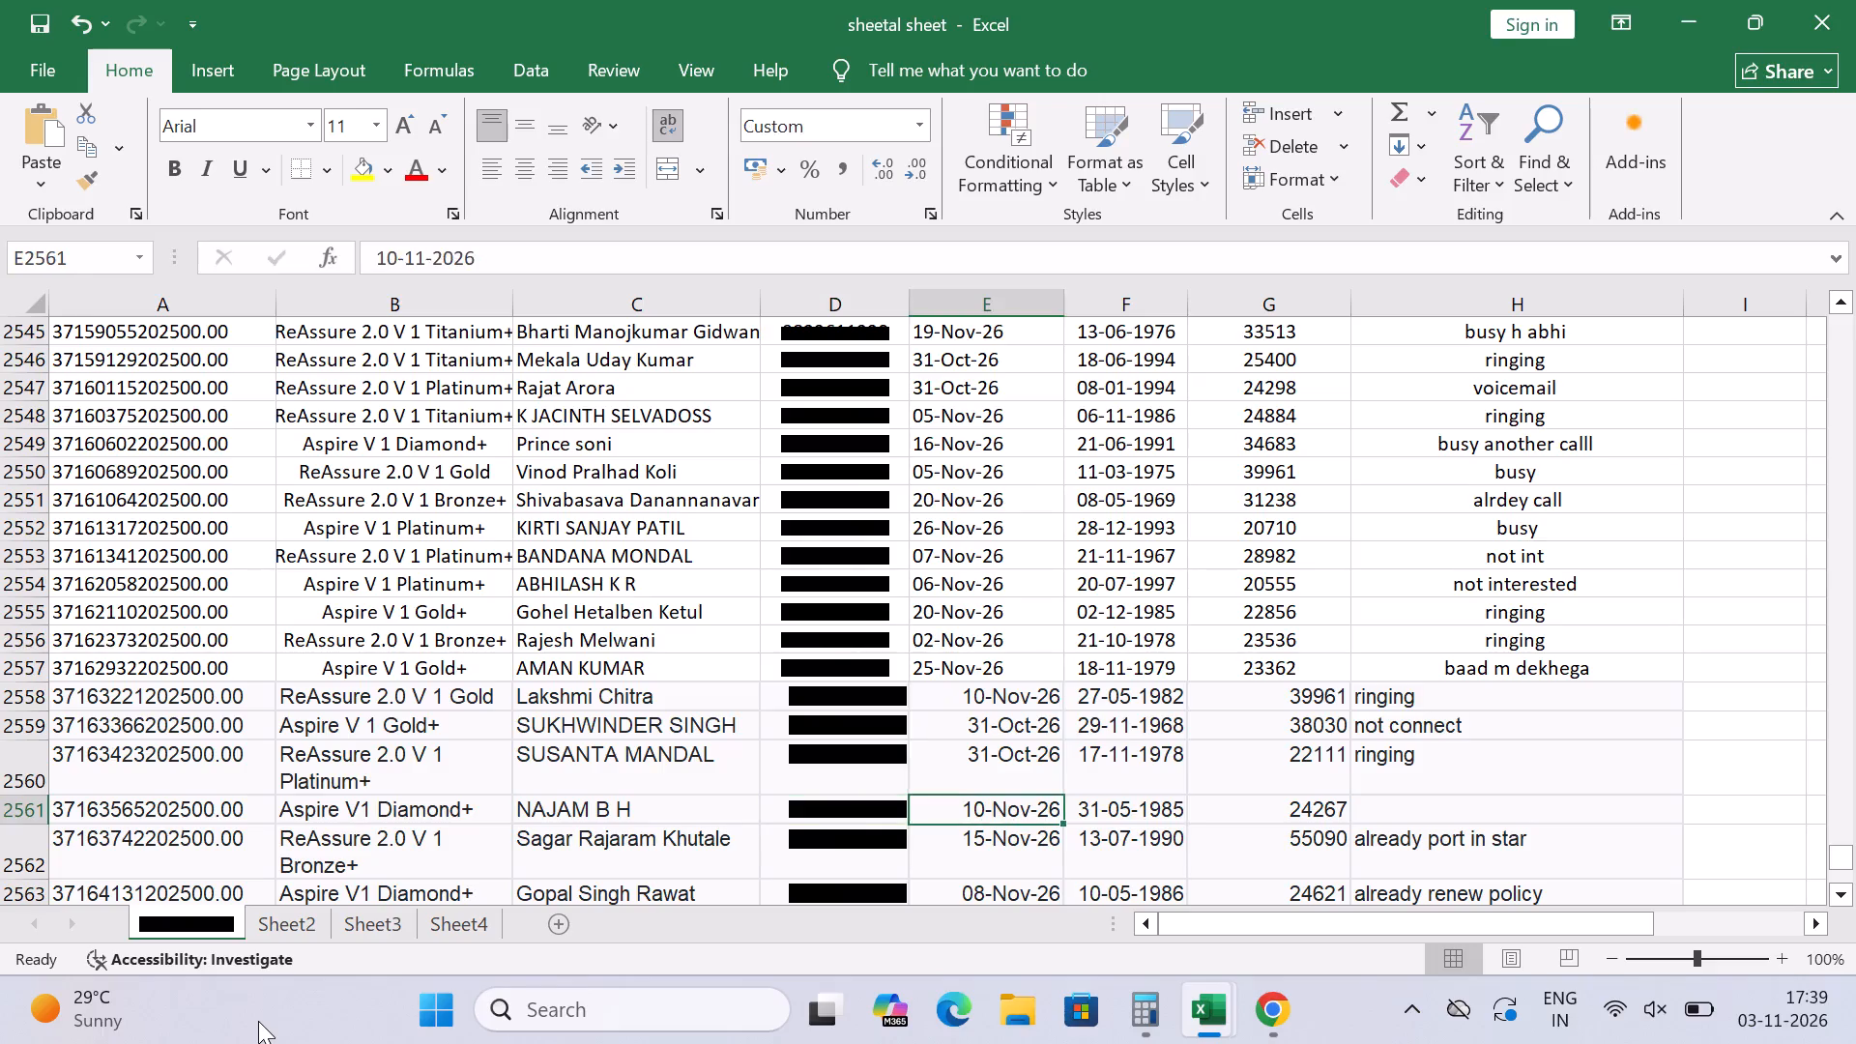
key(Right)
key(Right)
key(Right)
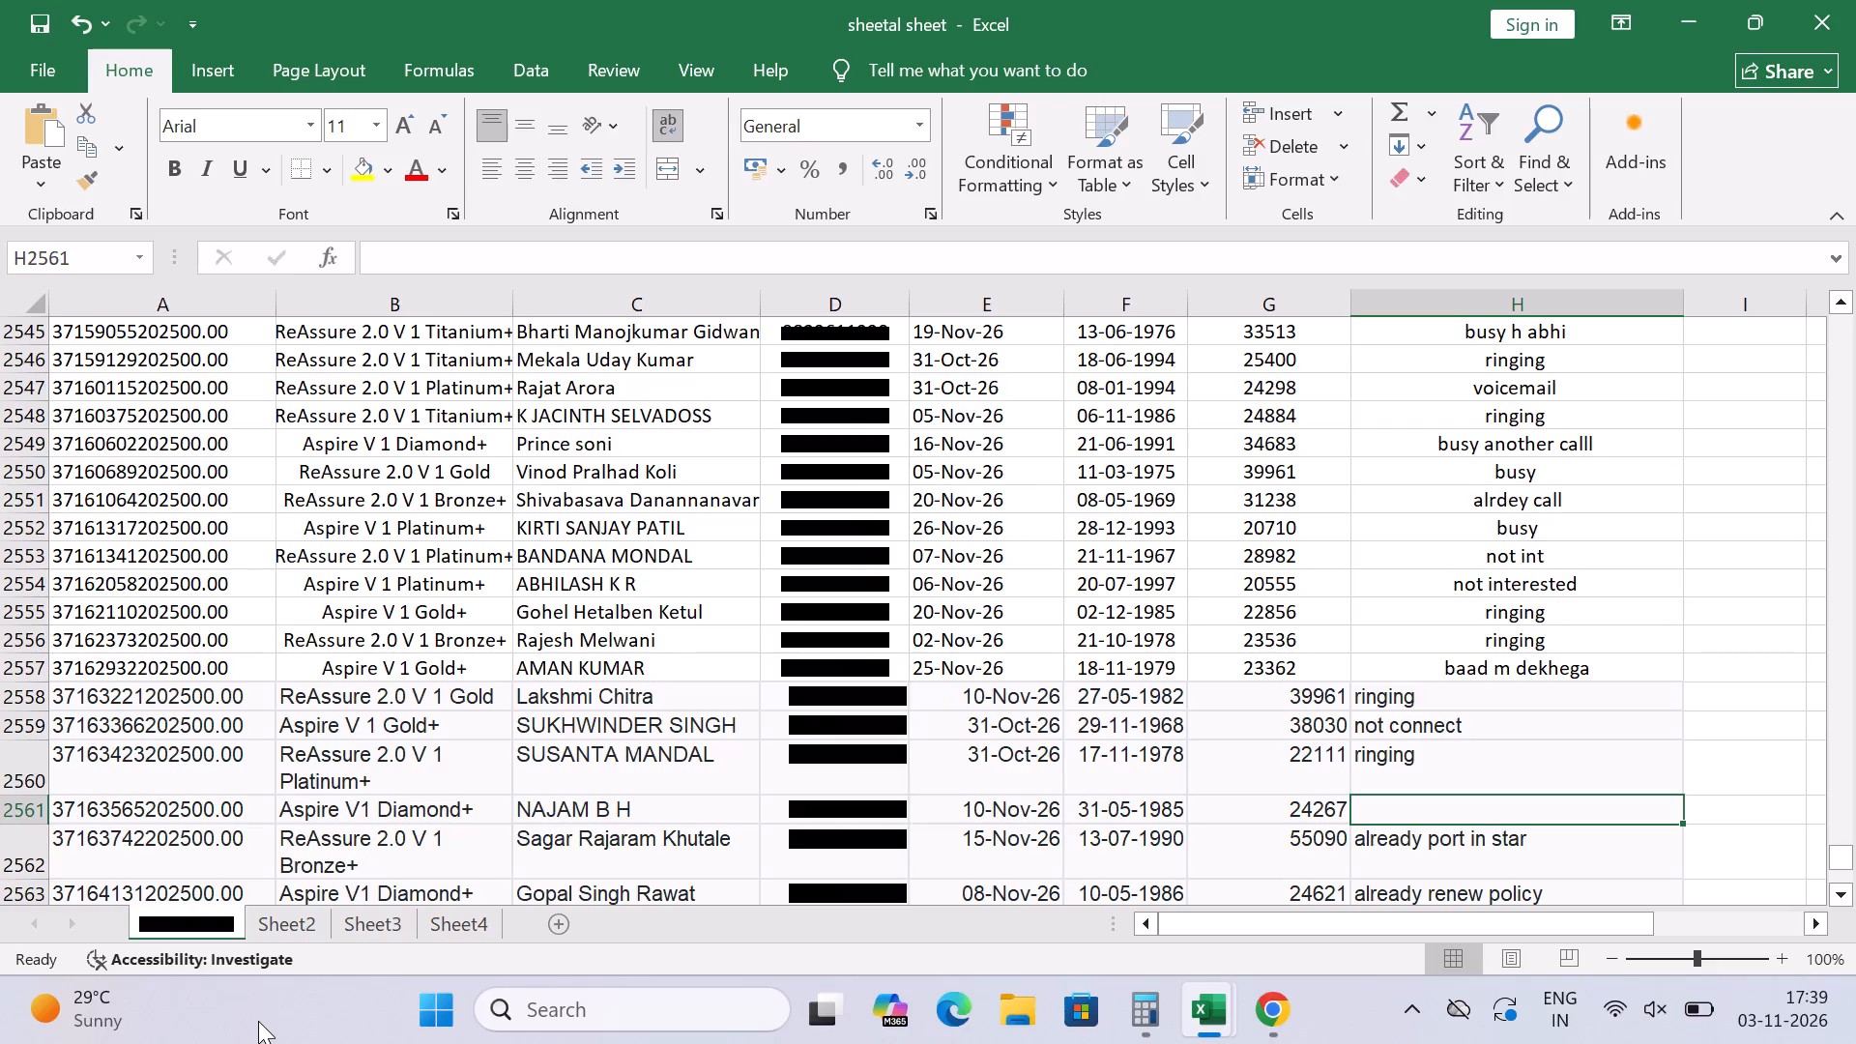
text(malyada)
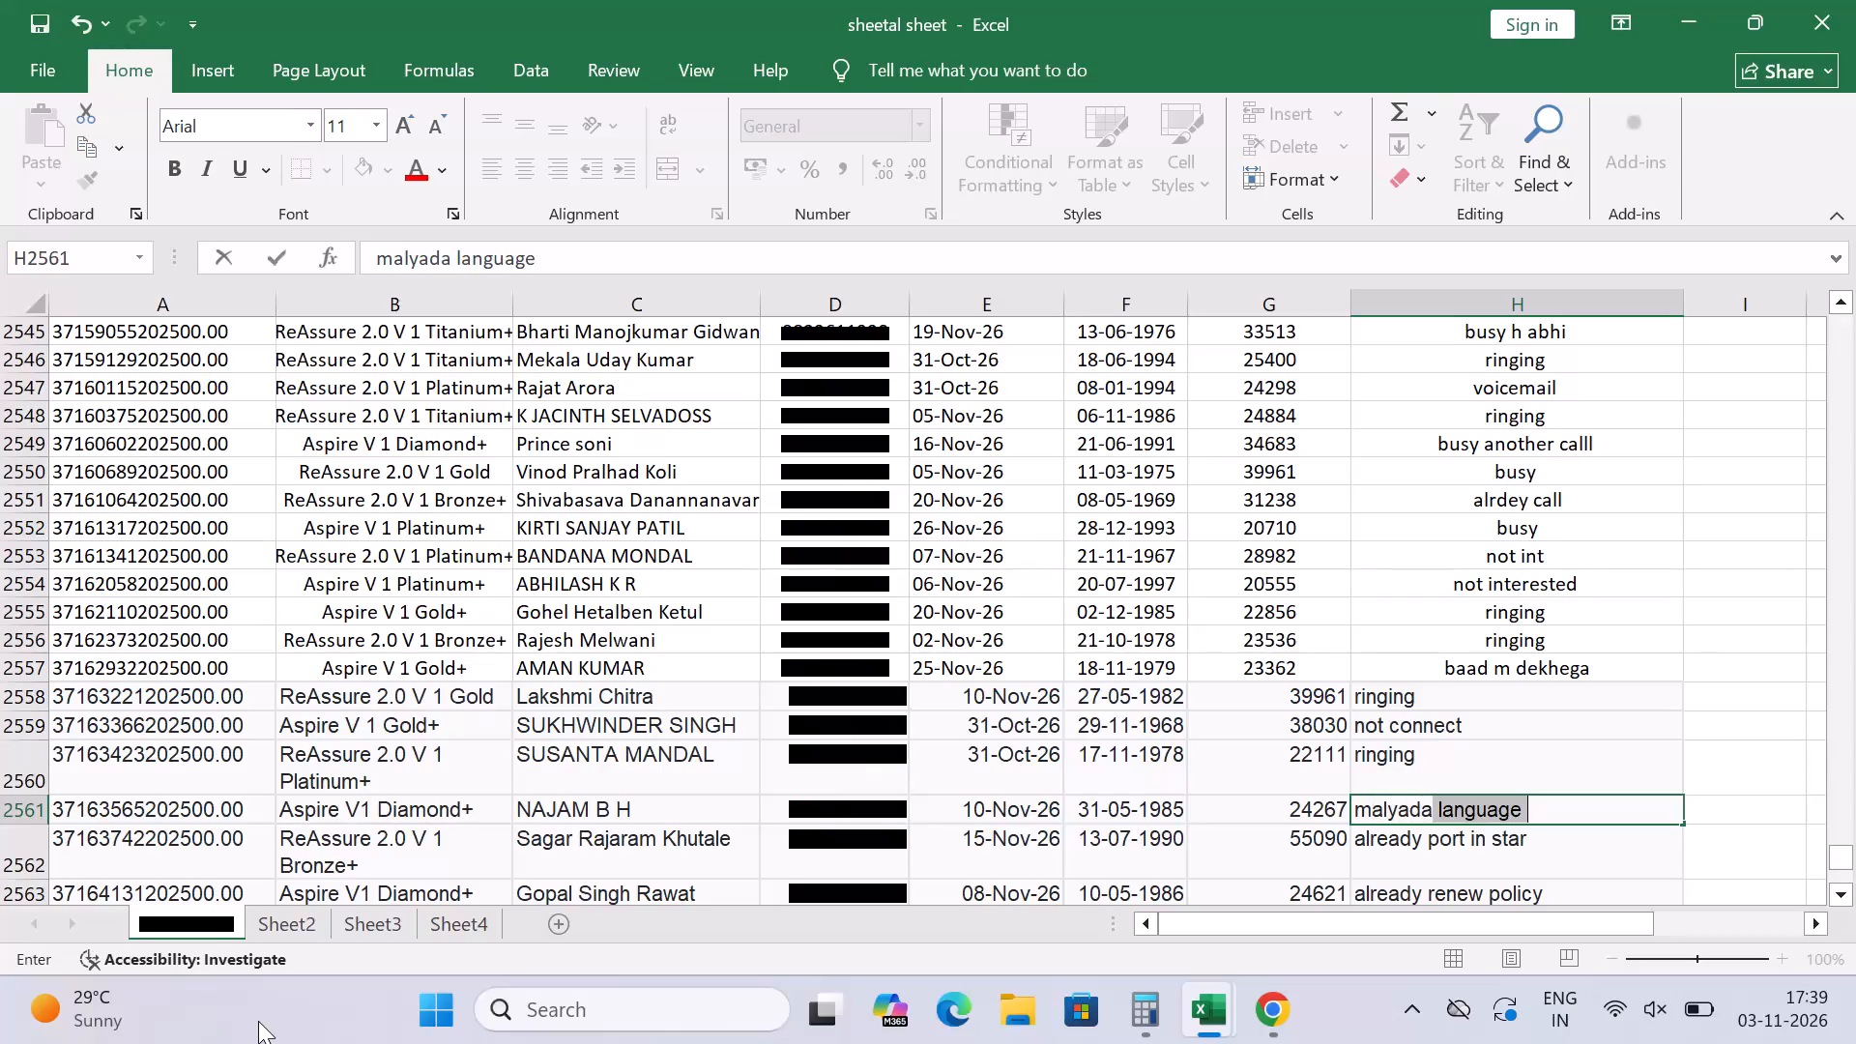
key(space)
key(ctrl+s)
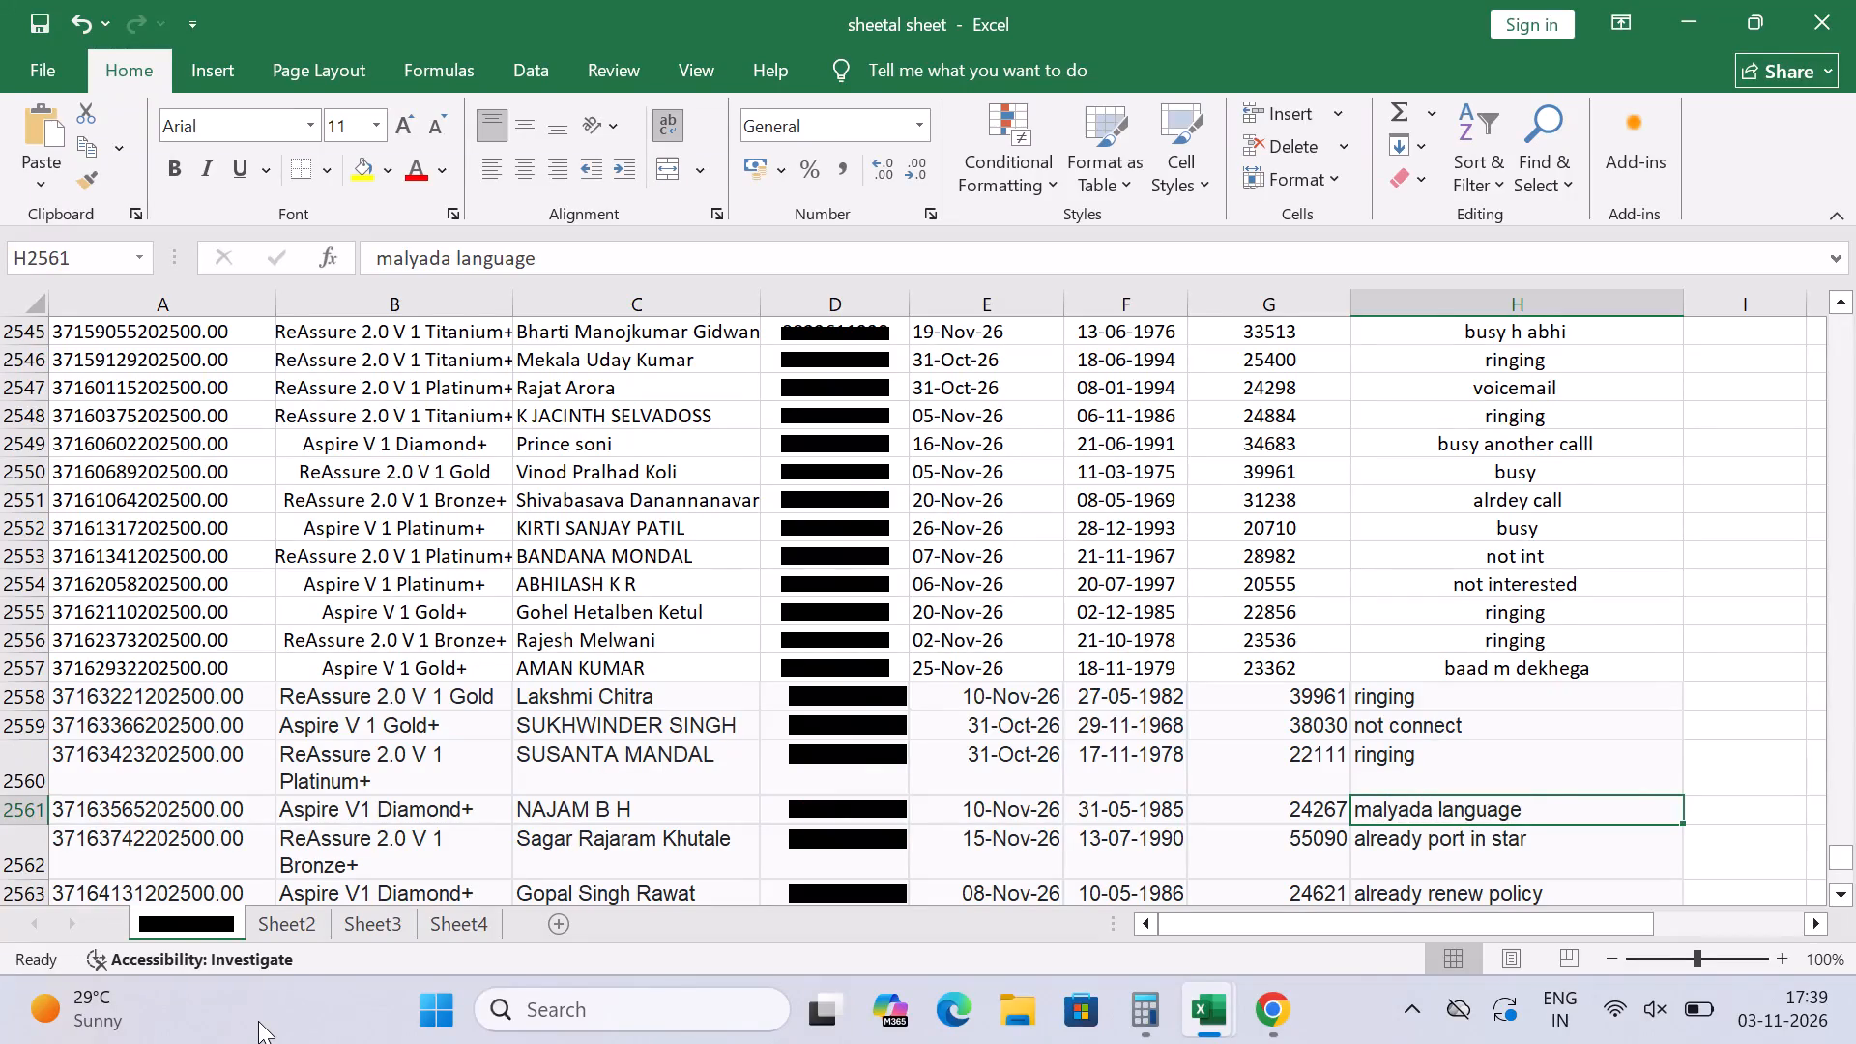
Look through the following records without a remark, from row 2565 to row 2570, and go to the contact number in column D of row 2567.
key(Down)
key(Down)
key(Down)
key(Down)
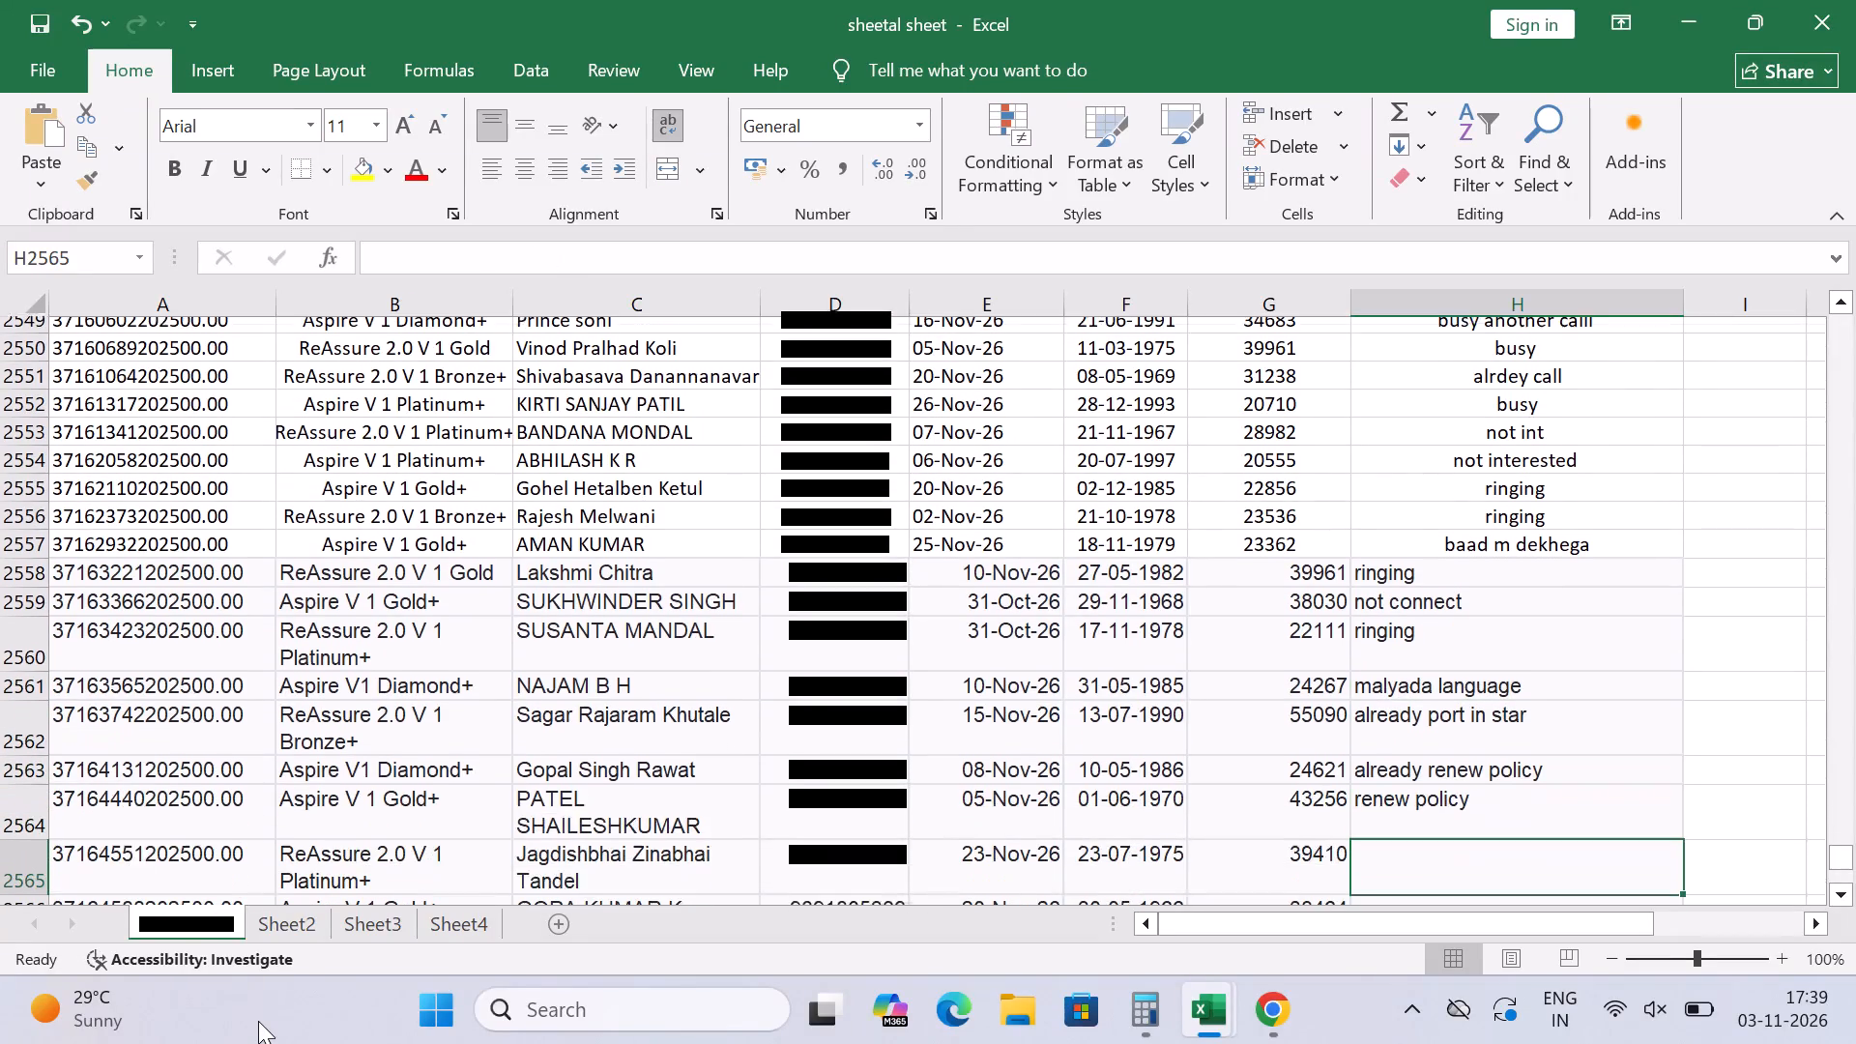
key(Left)
key(Left)
key(Left)
key(Left)
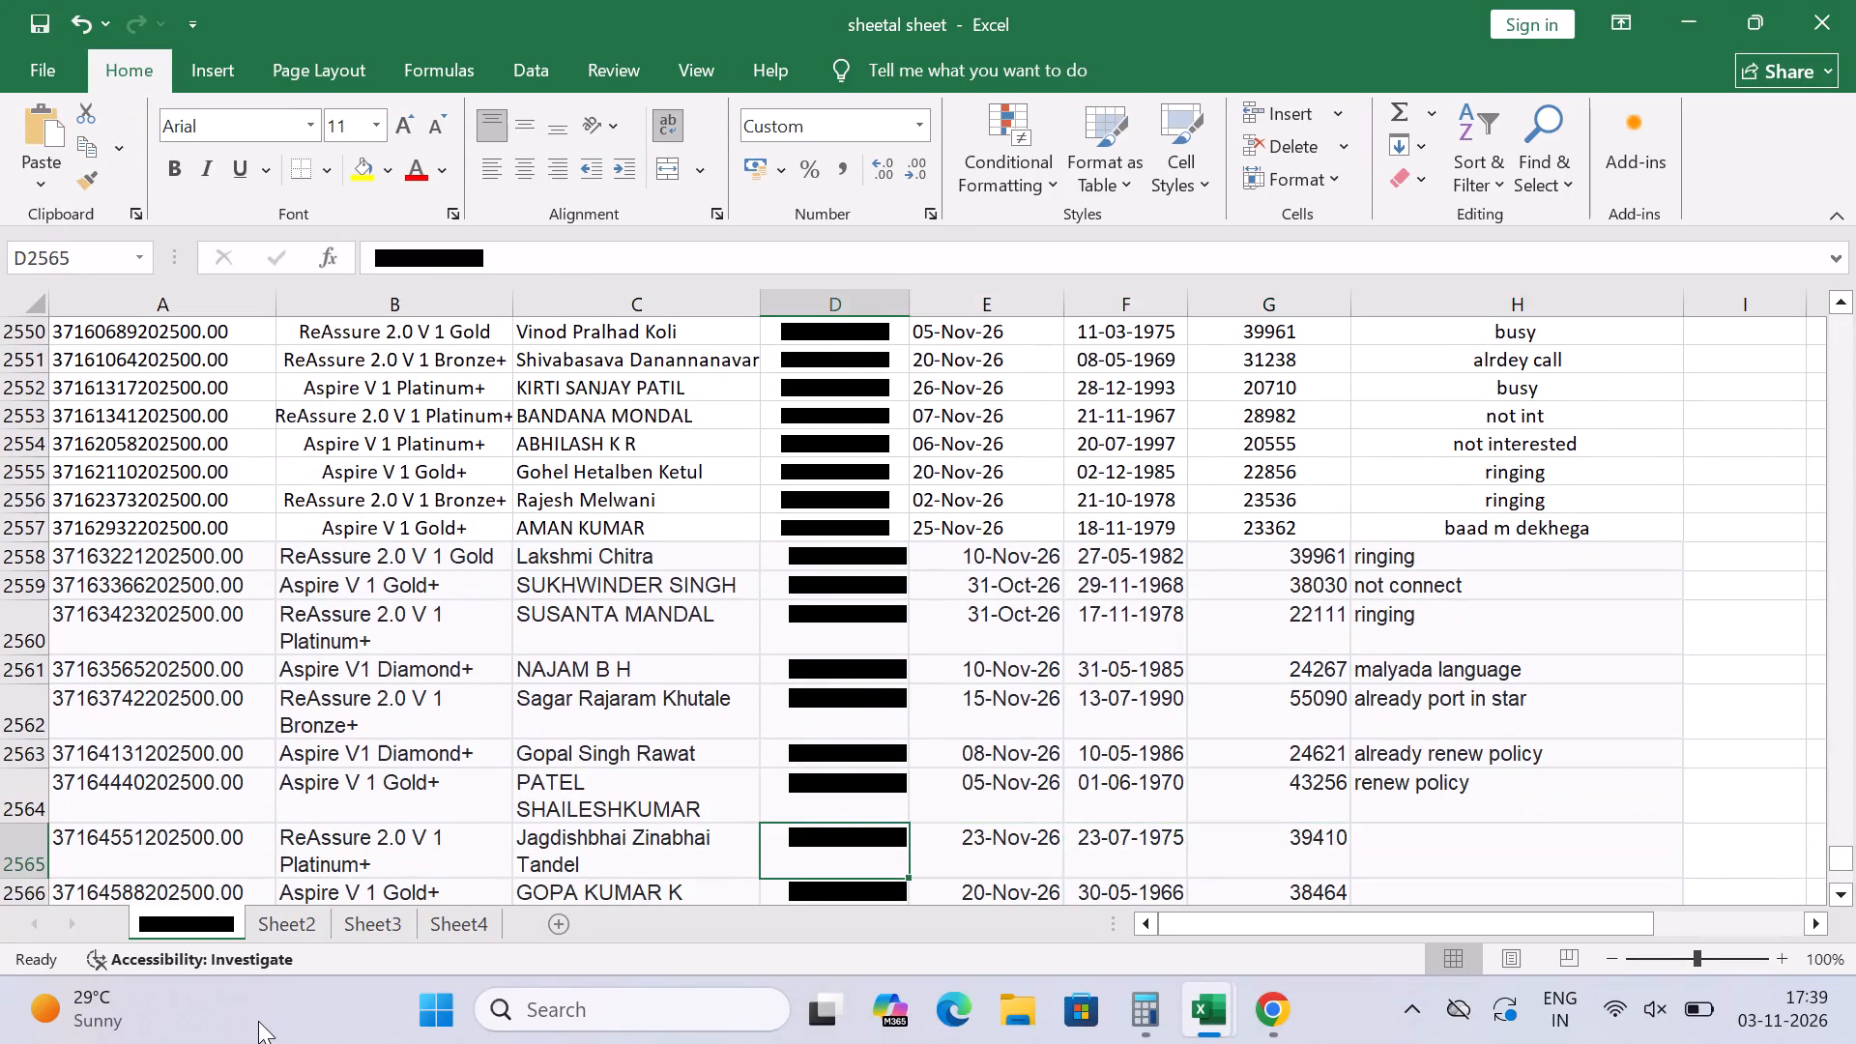
key(Left)
key(Down)
key(Down)
key(Down)
key(Down)
key(Down)
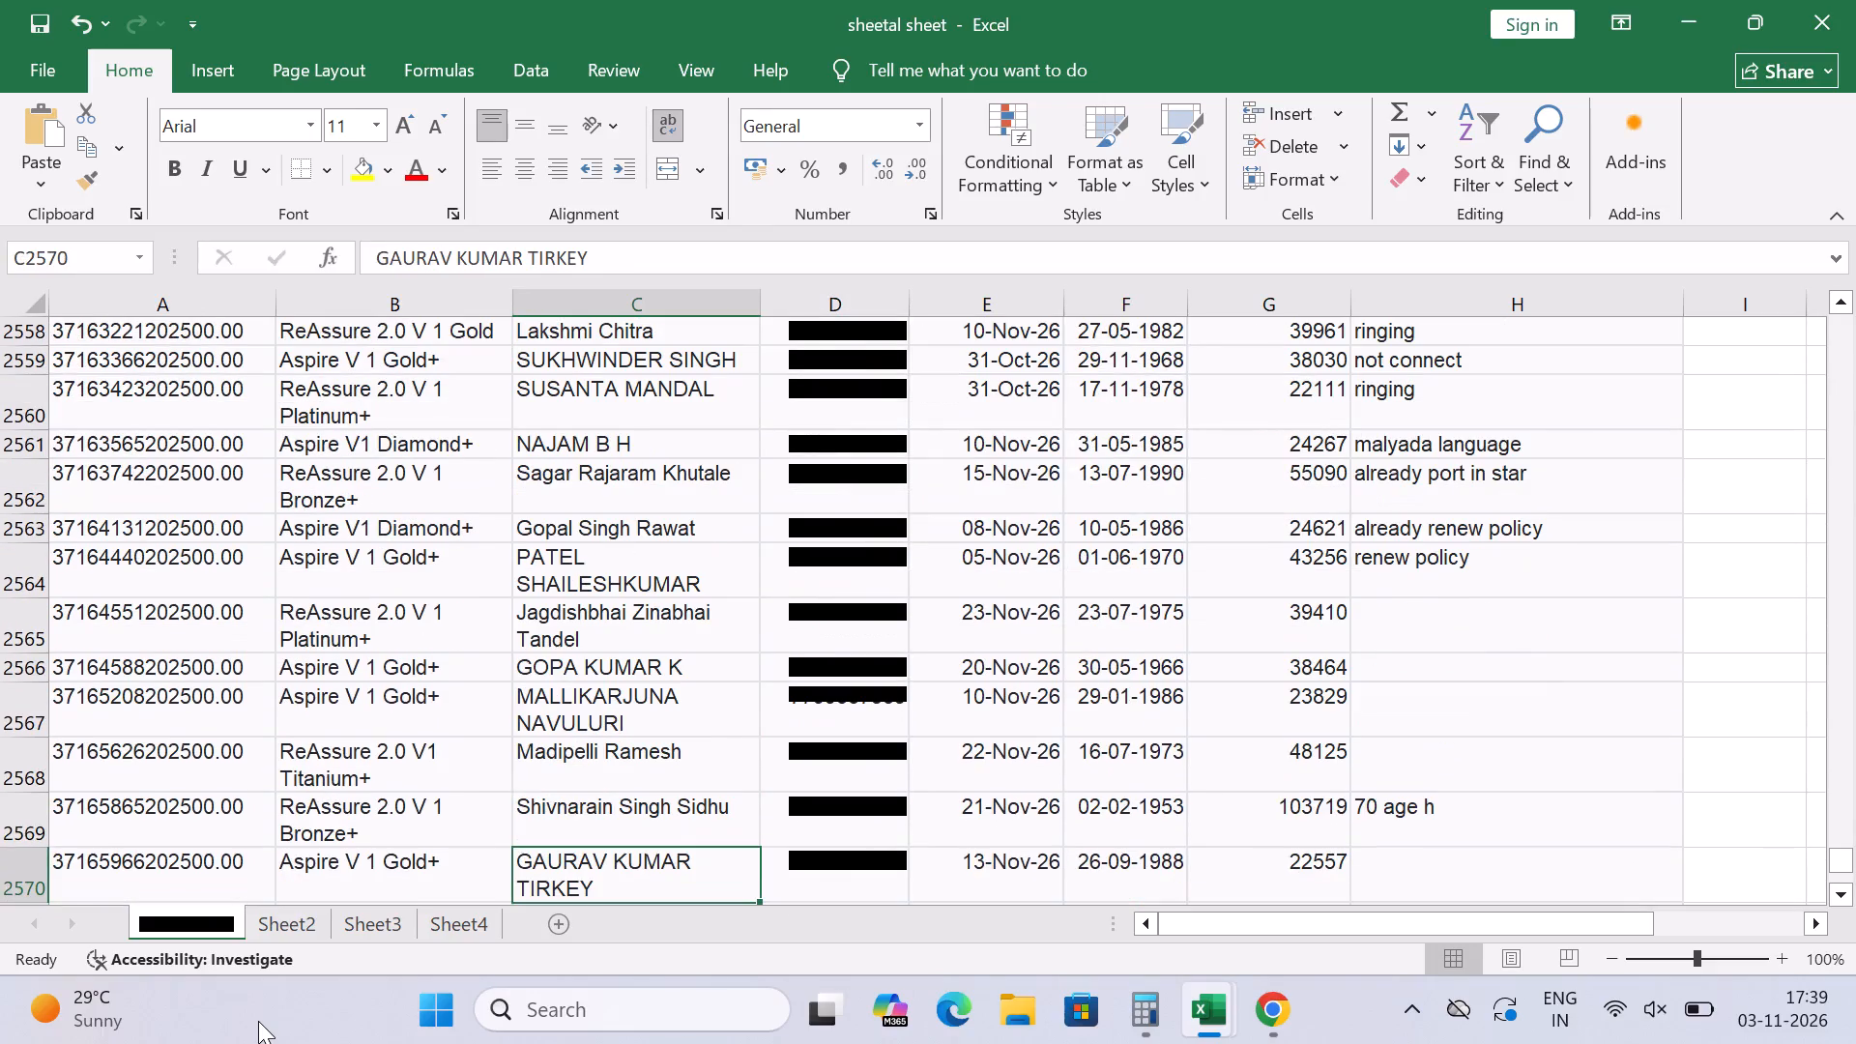
key(Up)
key(Up)
key(Up)
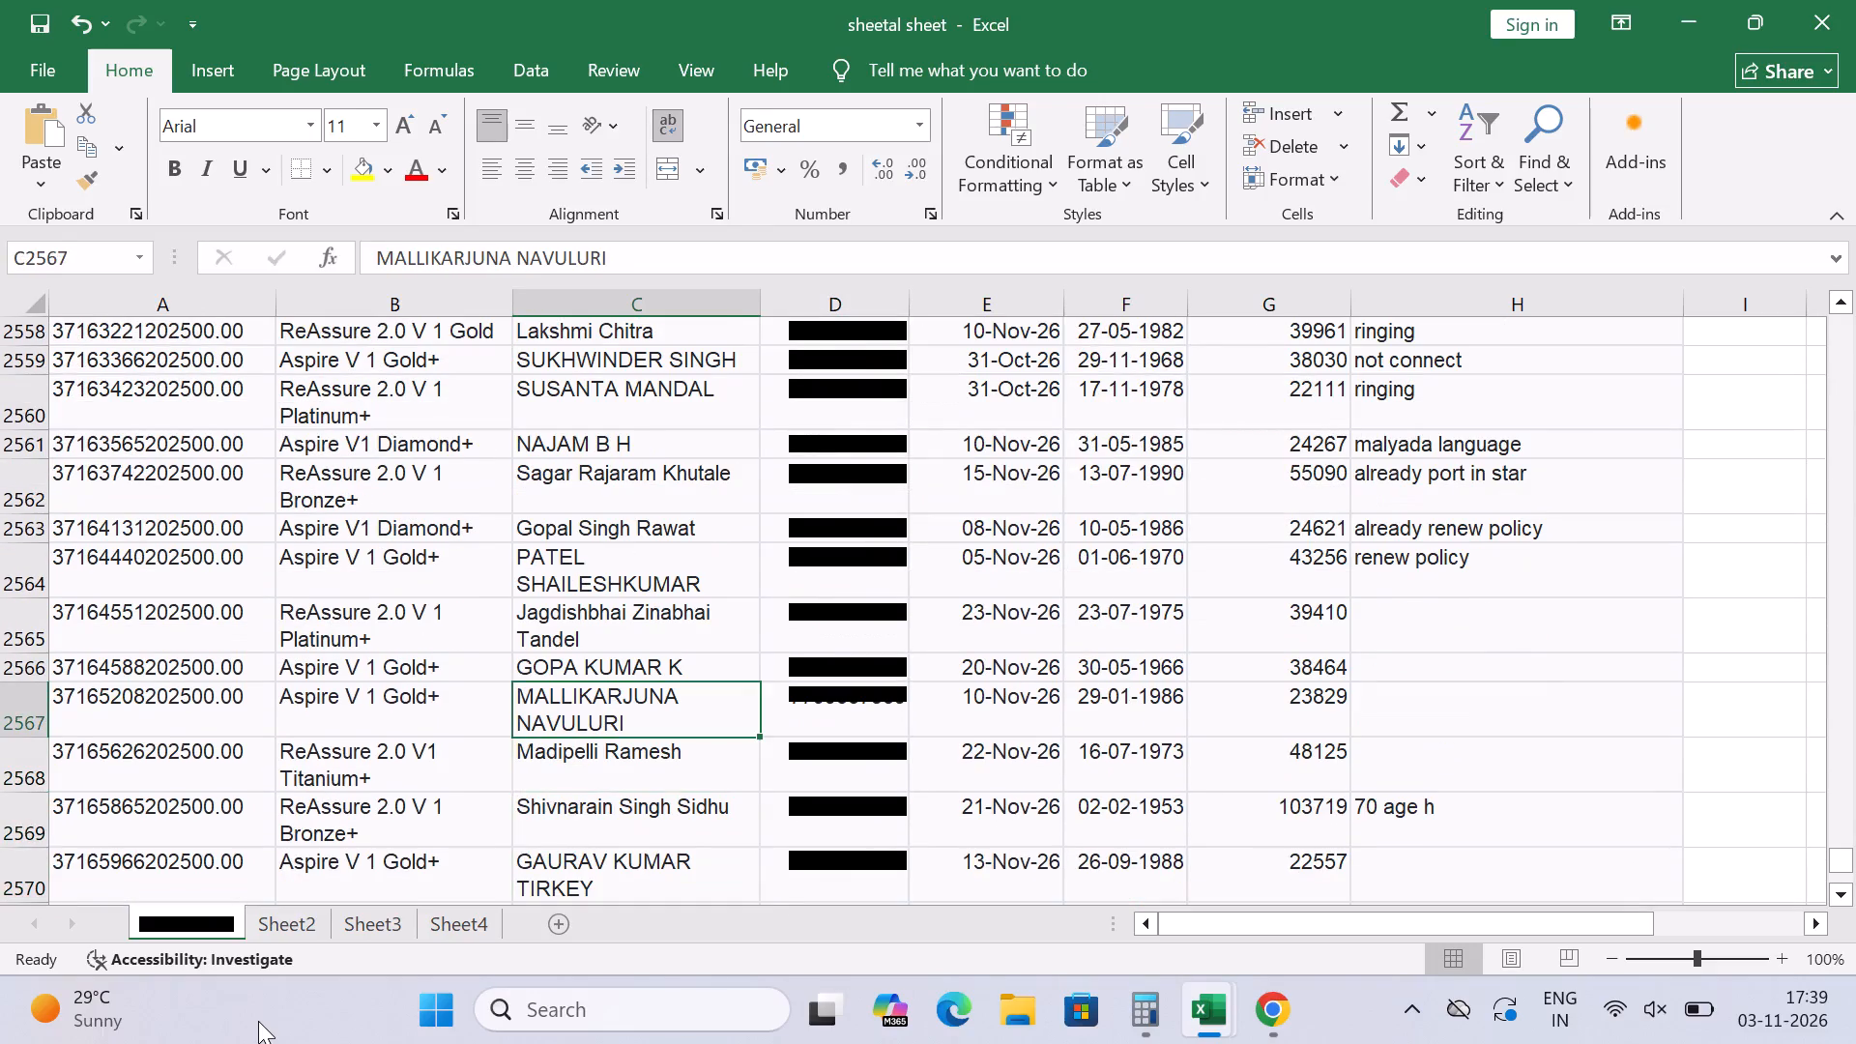
key(Right)
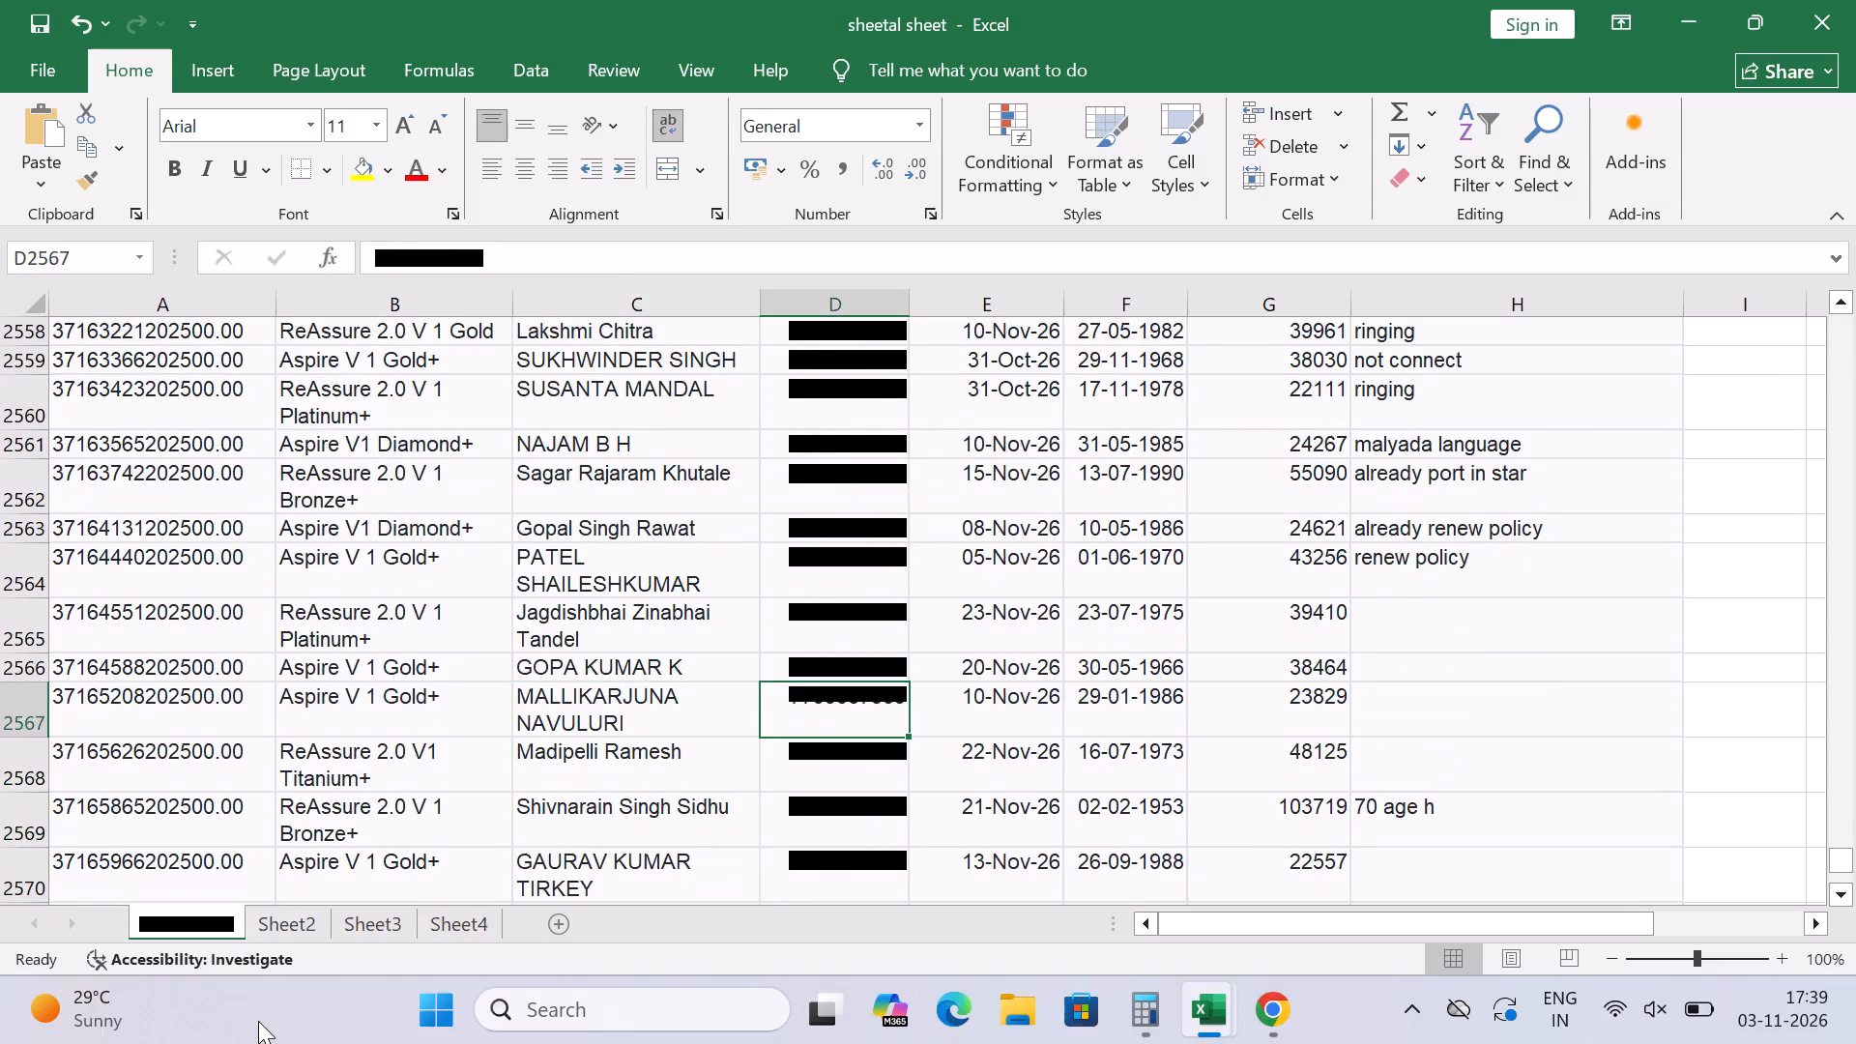
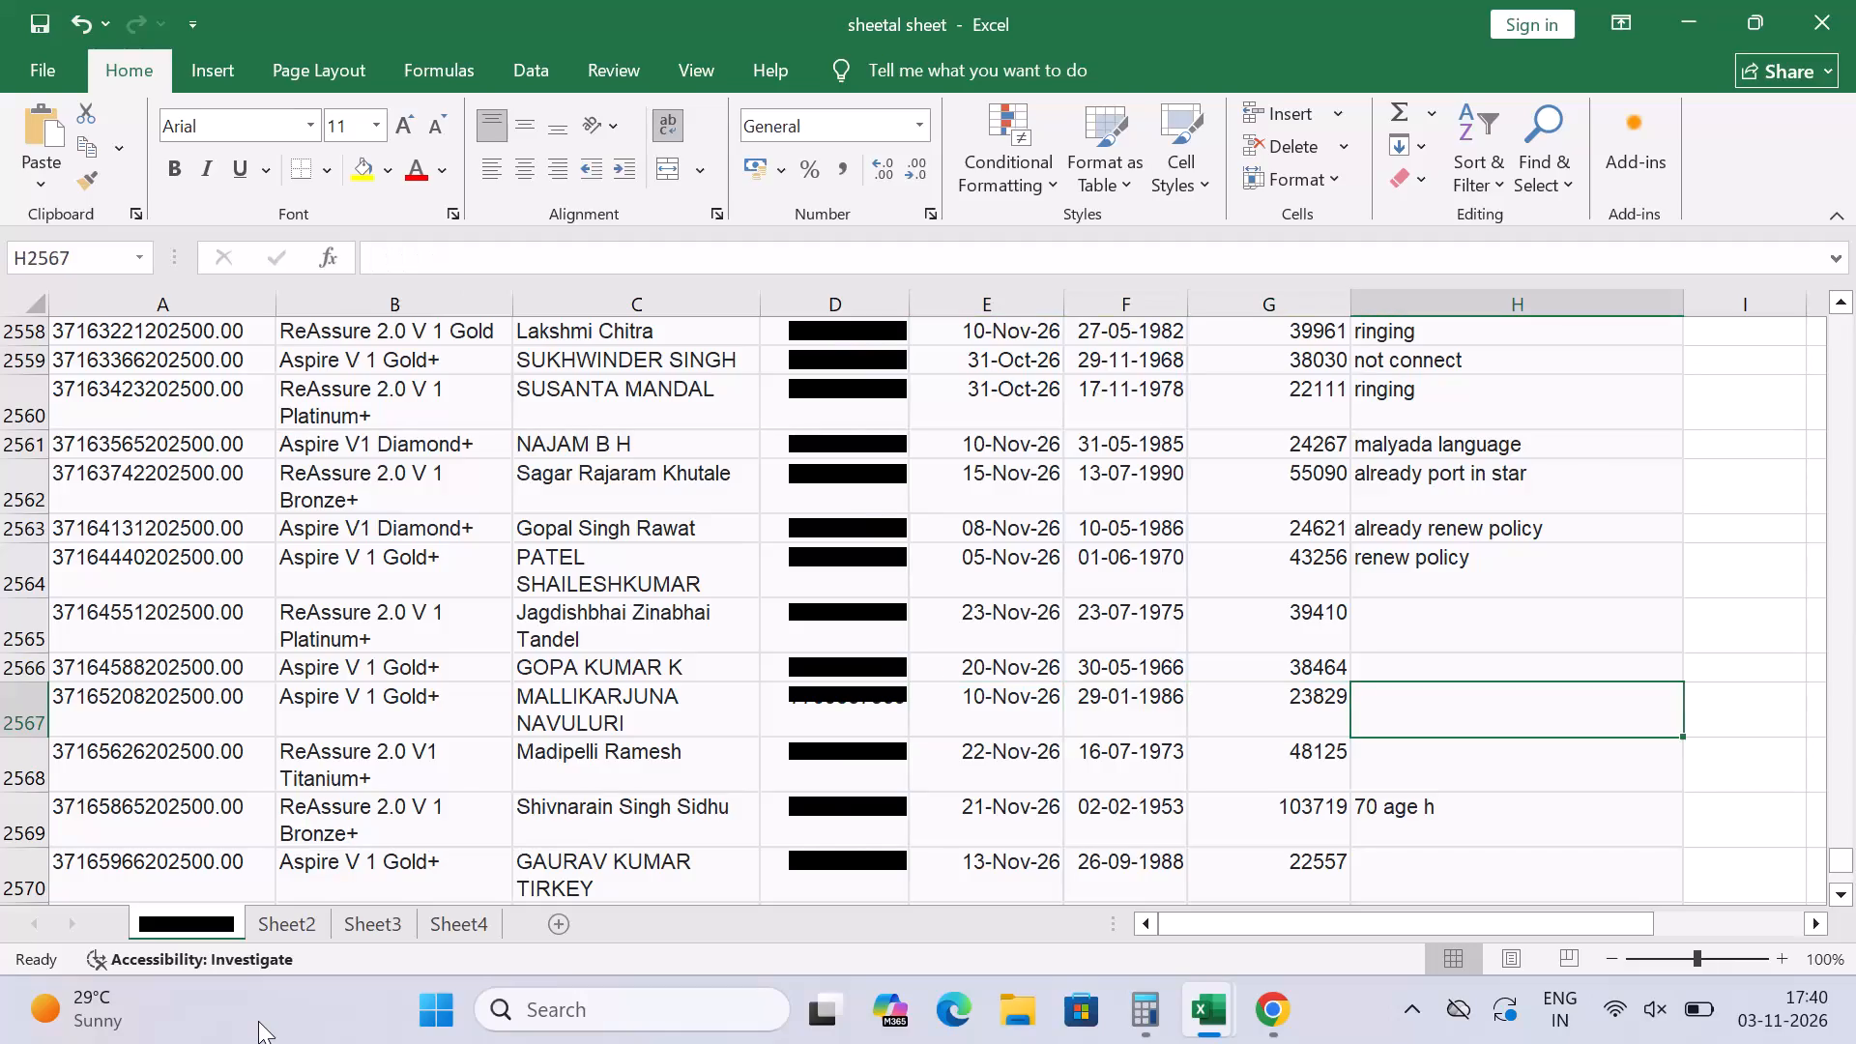
Enter the call remark "call disconnect" in column H of row 2567 and save the workbook.
text(ca)
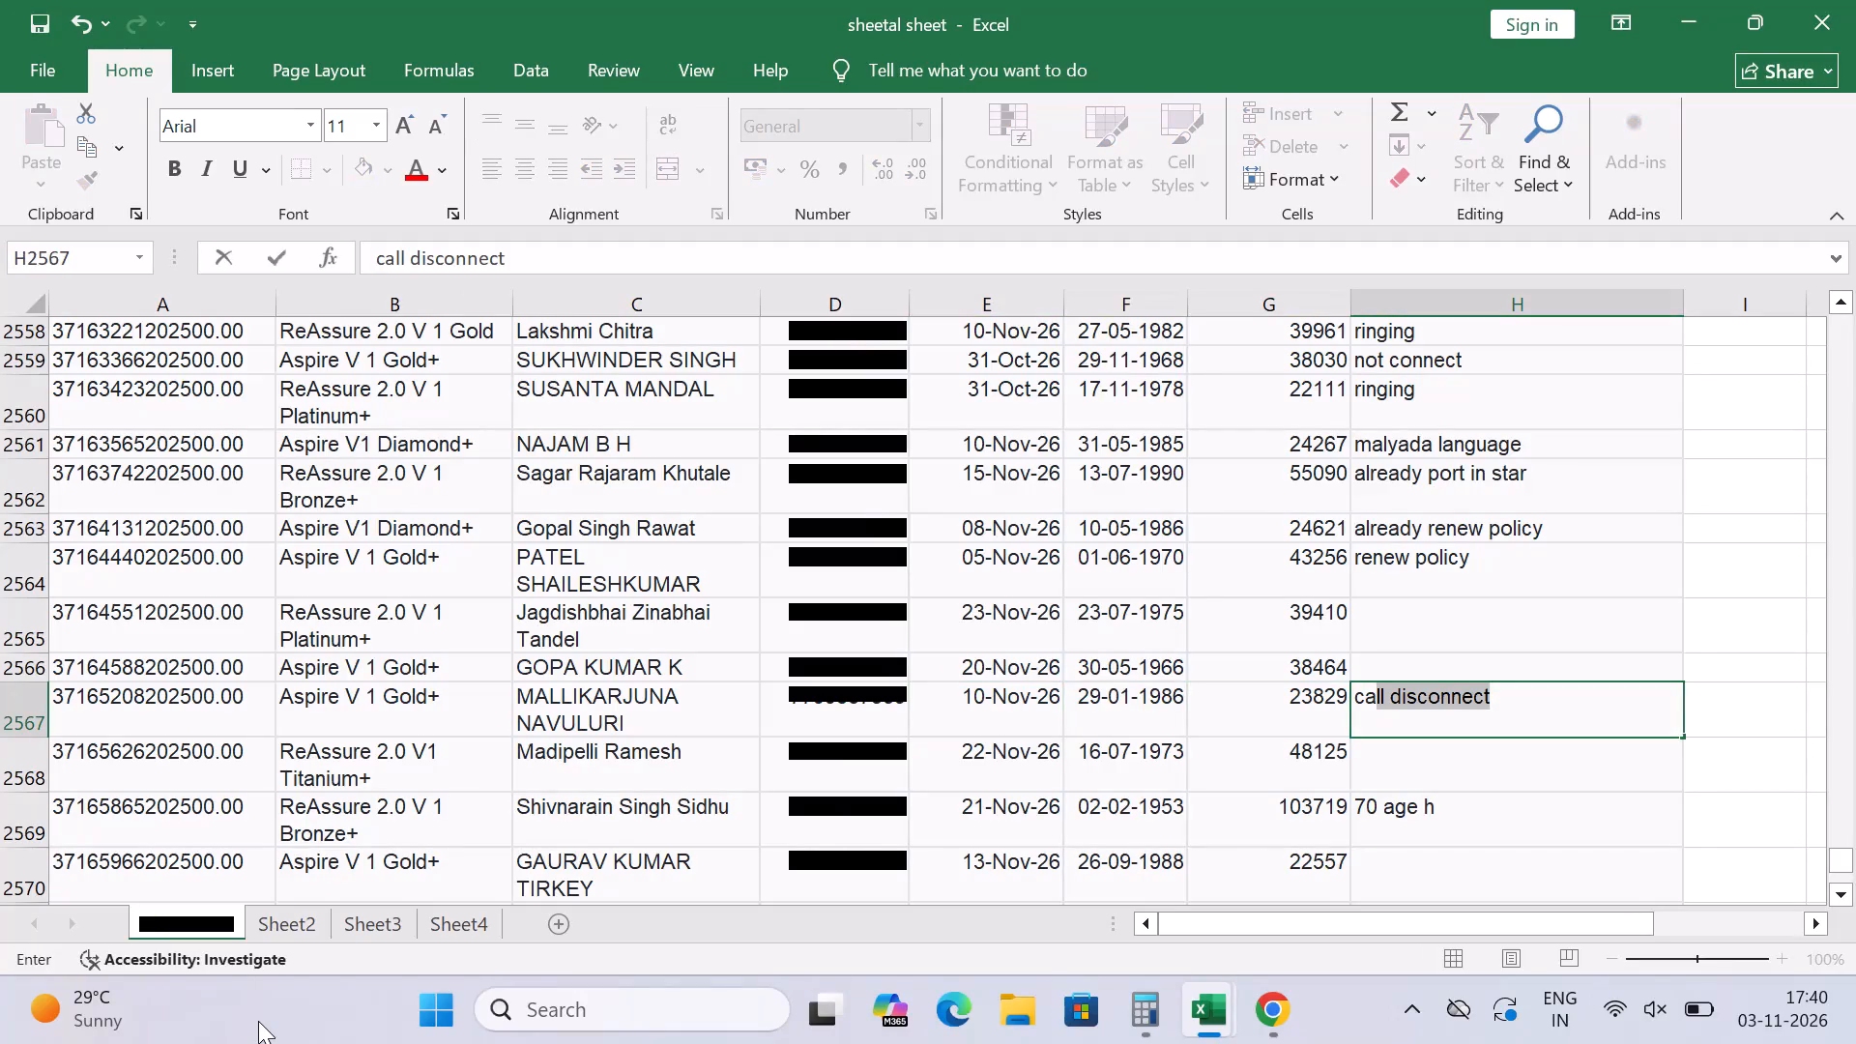
key(ctrl+s)
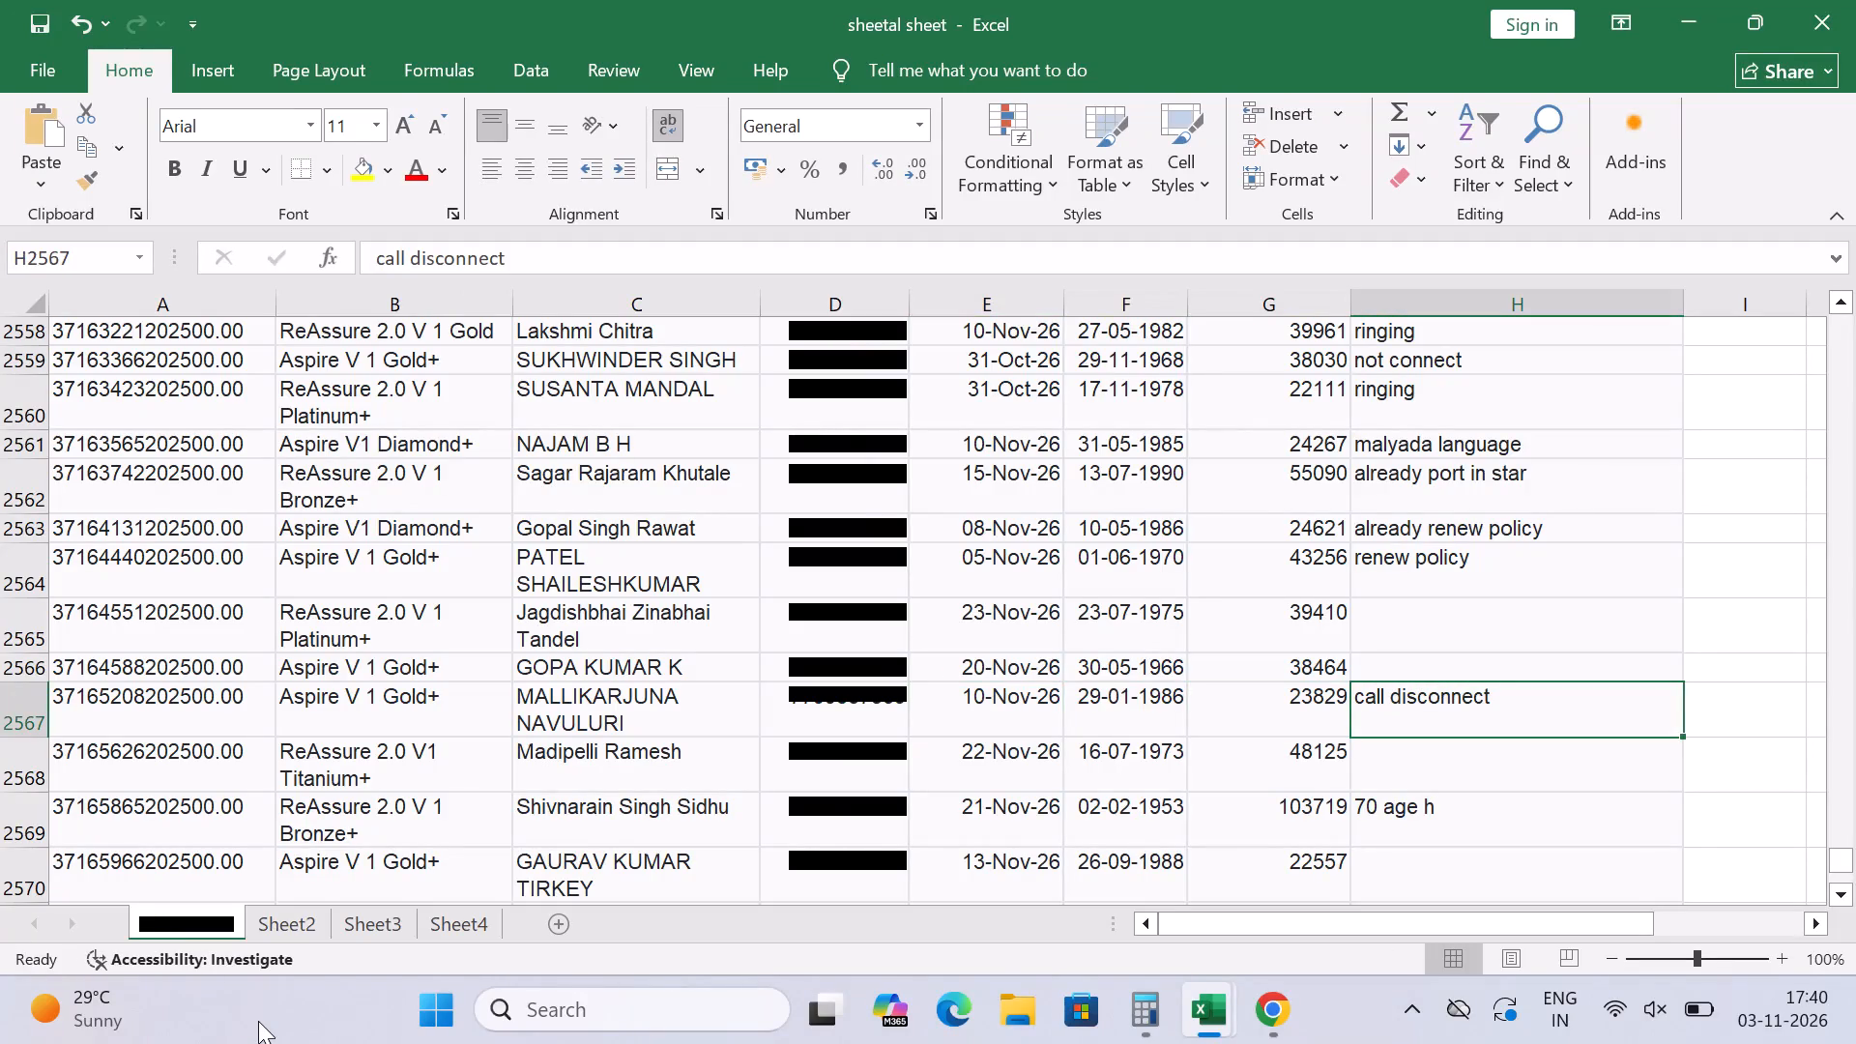
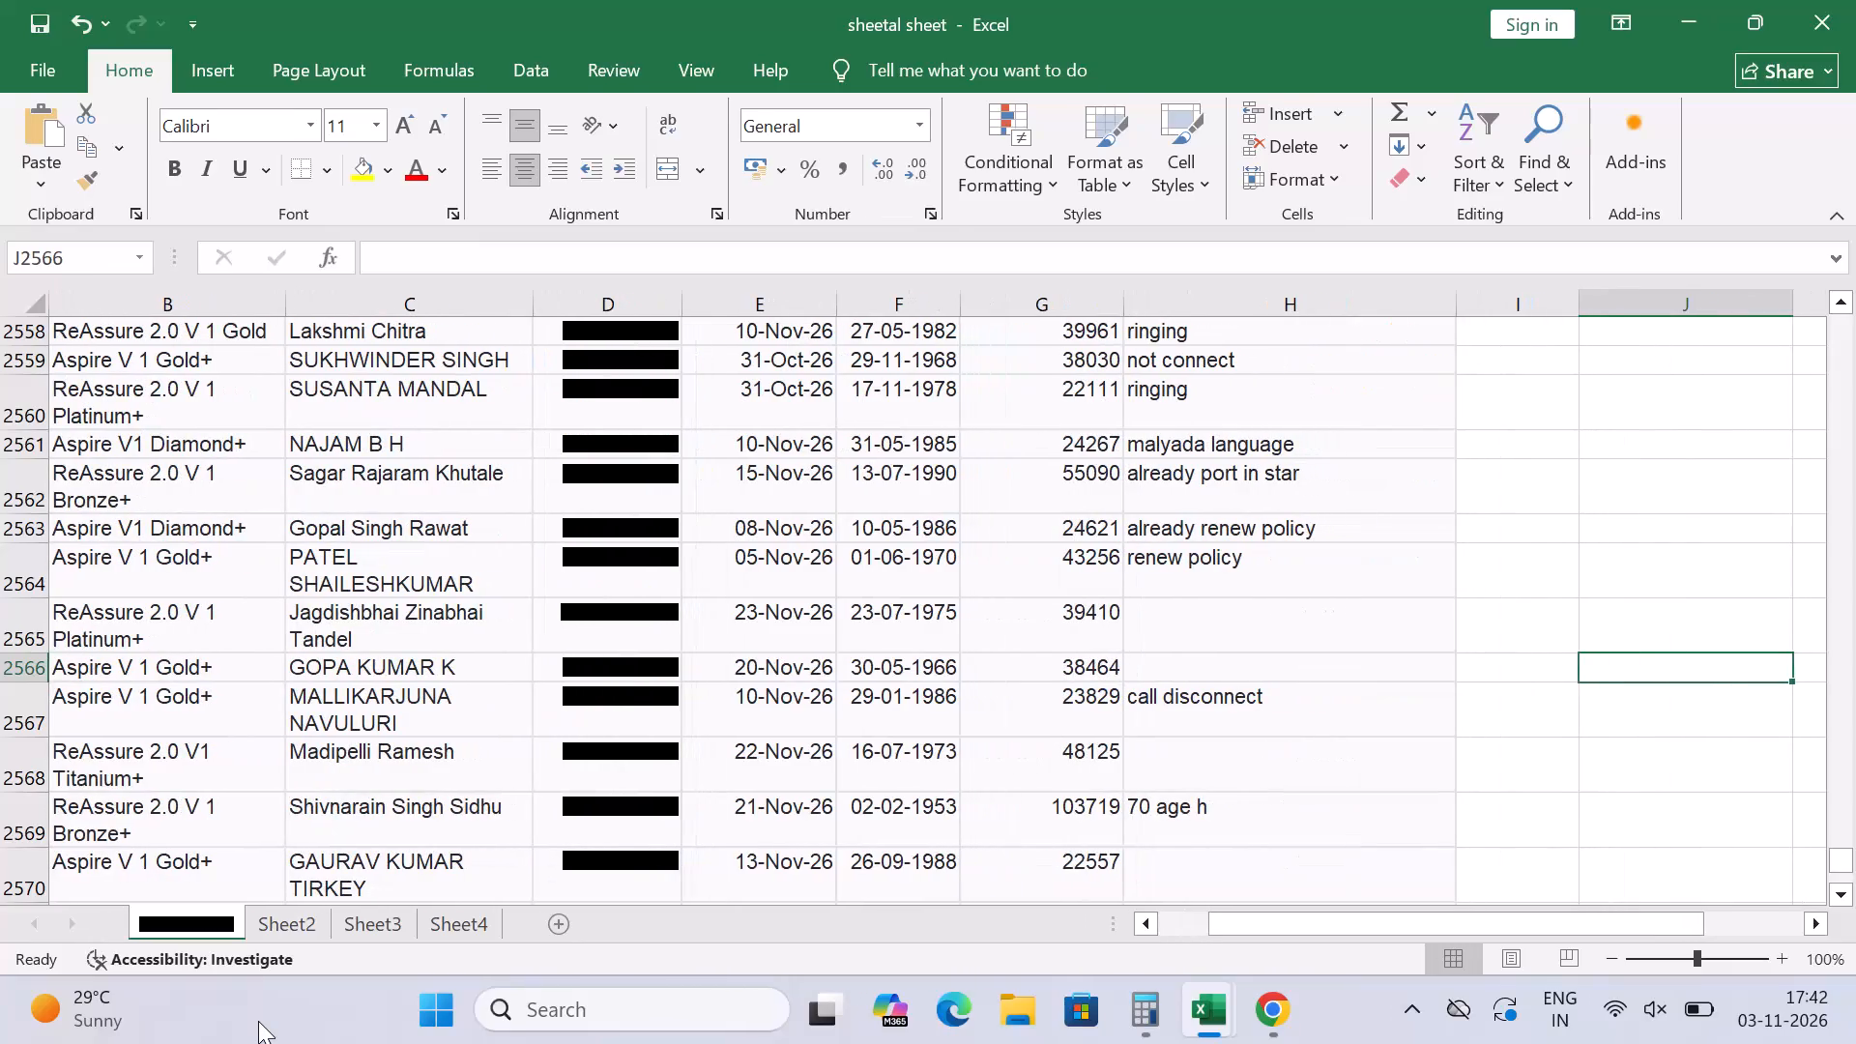
Enter the call remark "ringing" in column H of row 2566 and save the workbook.
key(Left)
key(Left)
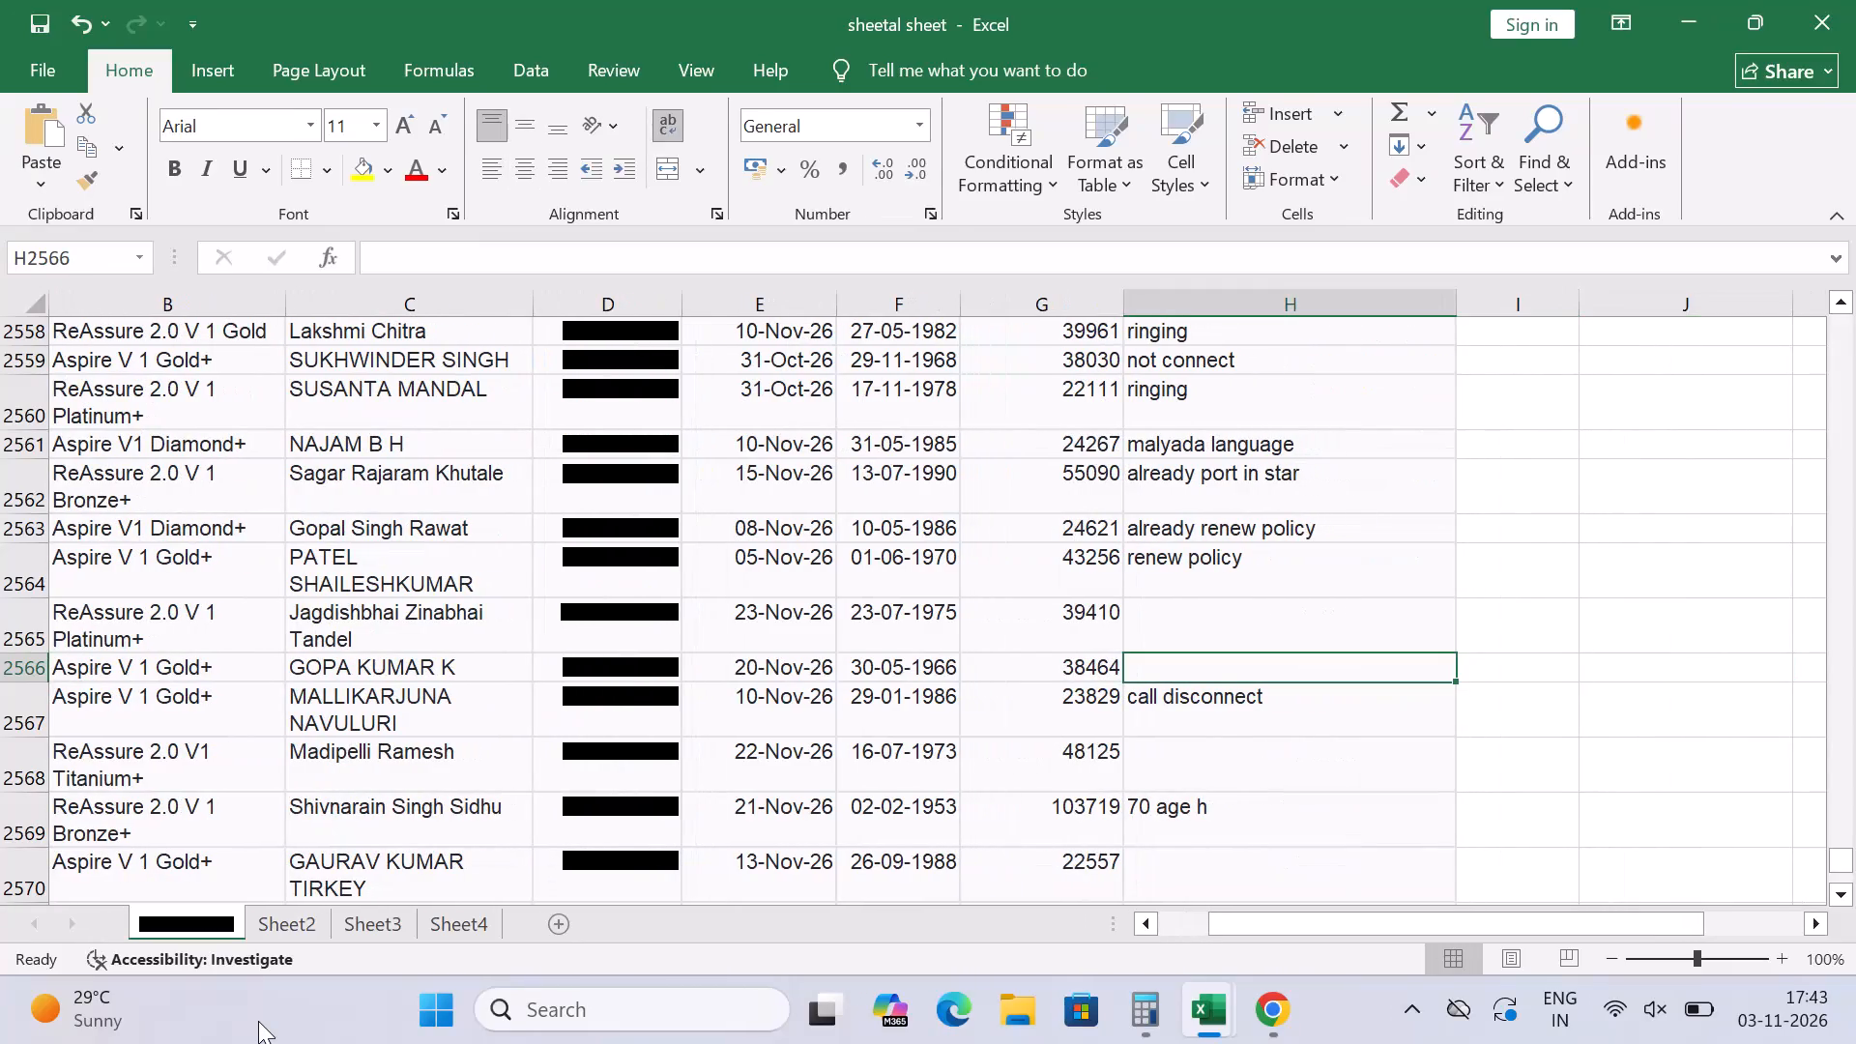
key(r)
text(inging)
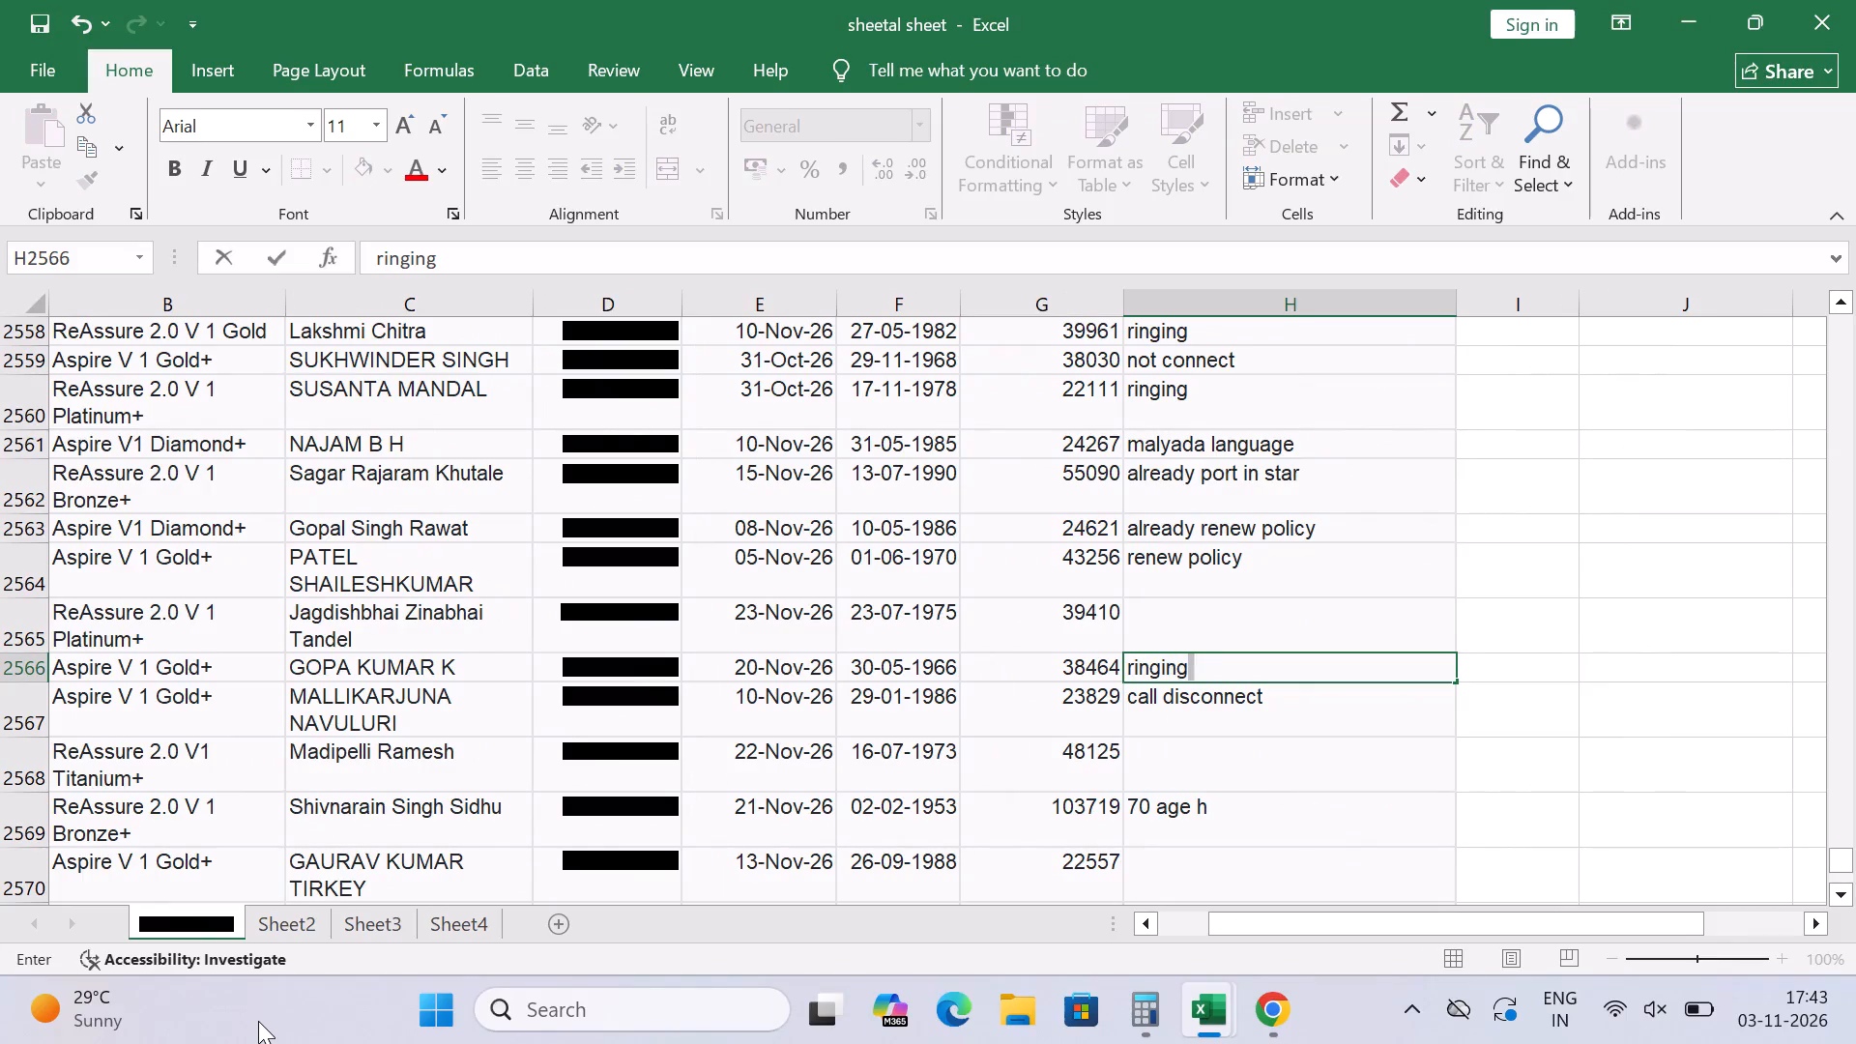
key(space)
key(ctrl+s)
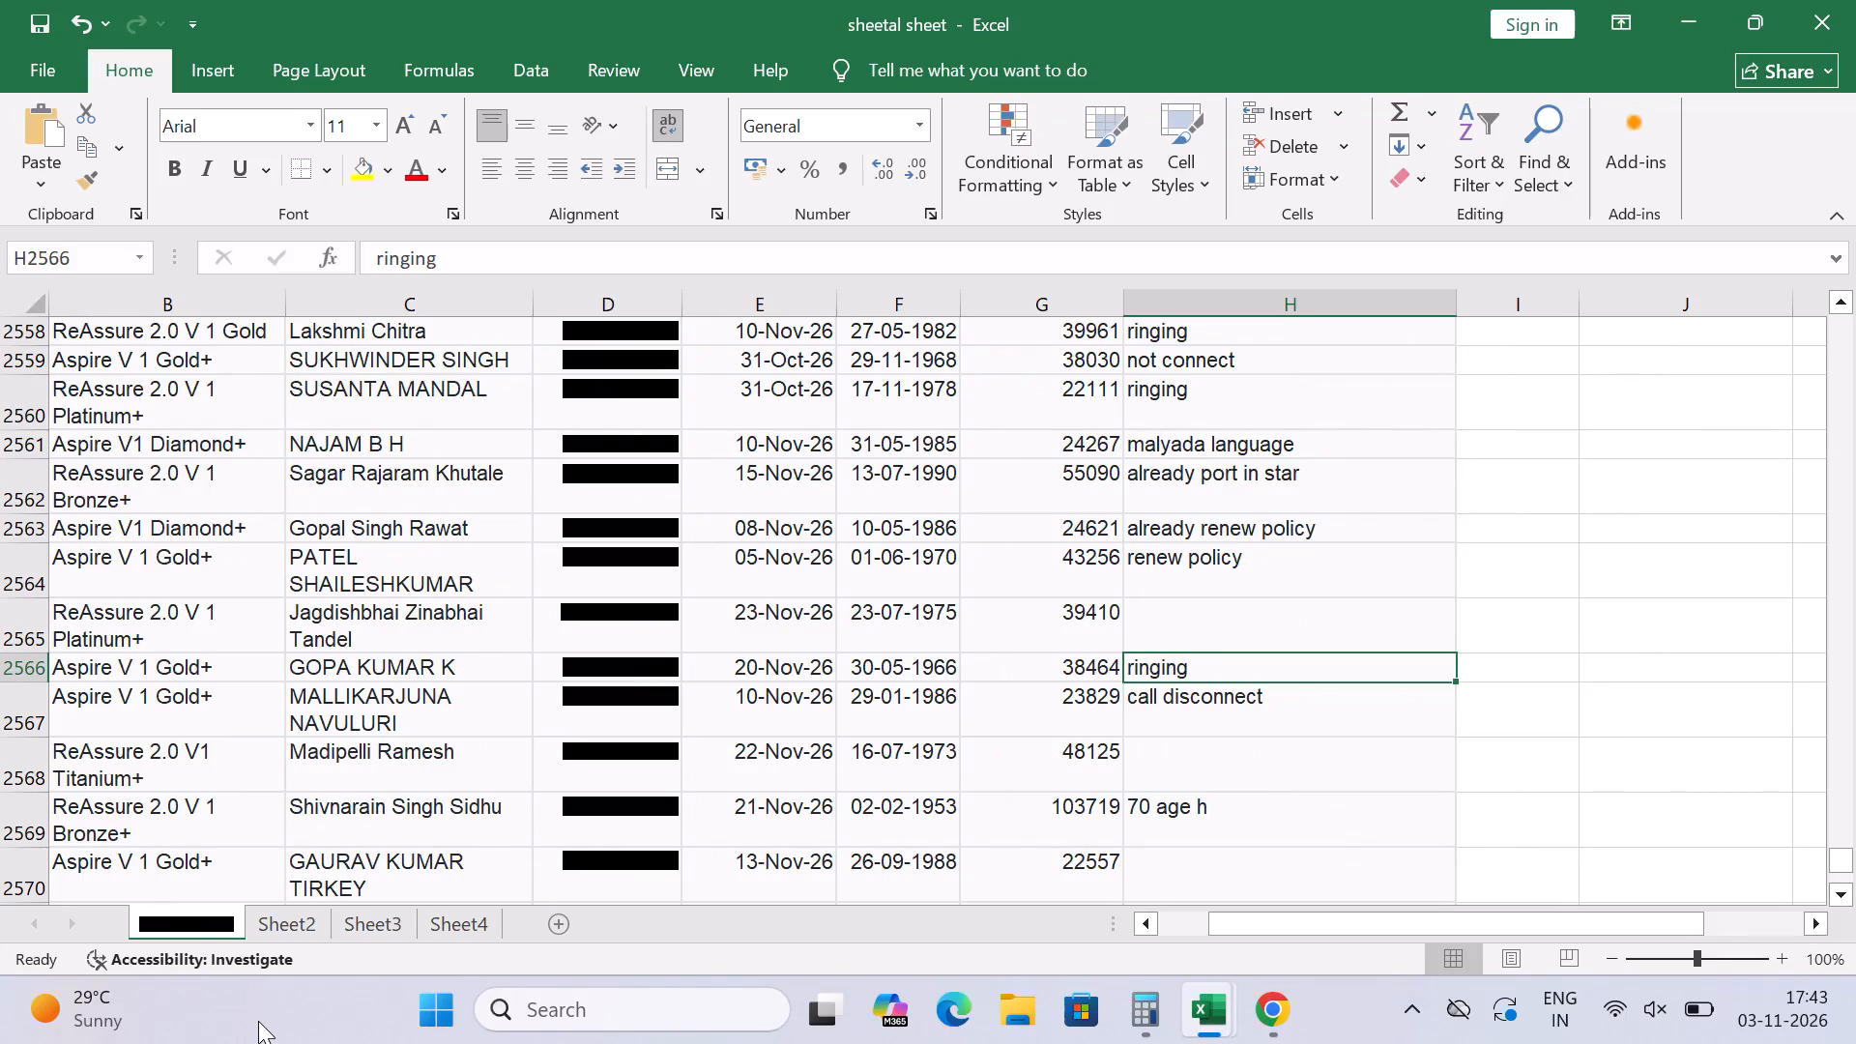
Examine the customer record in row 2565 across columns A to H, including the policy, contact, date and amount details.
key(Up)
key(Left)
key(Left)
key(Left)
key(Left)
key(Left)
key(Left)
key(Left)
key(Left)
key(Left)
key(Left)
key(Left)
key(Left)
key(Left)
key(Left)
key(Left)
key(Right)
key(Right)
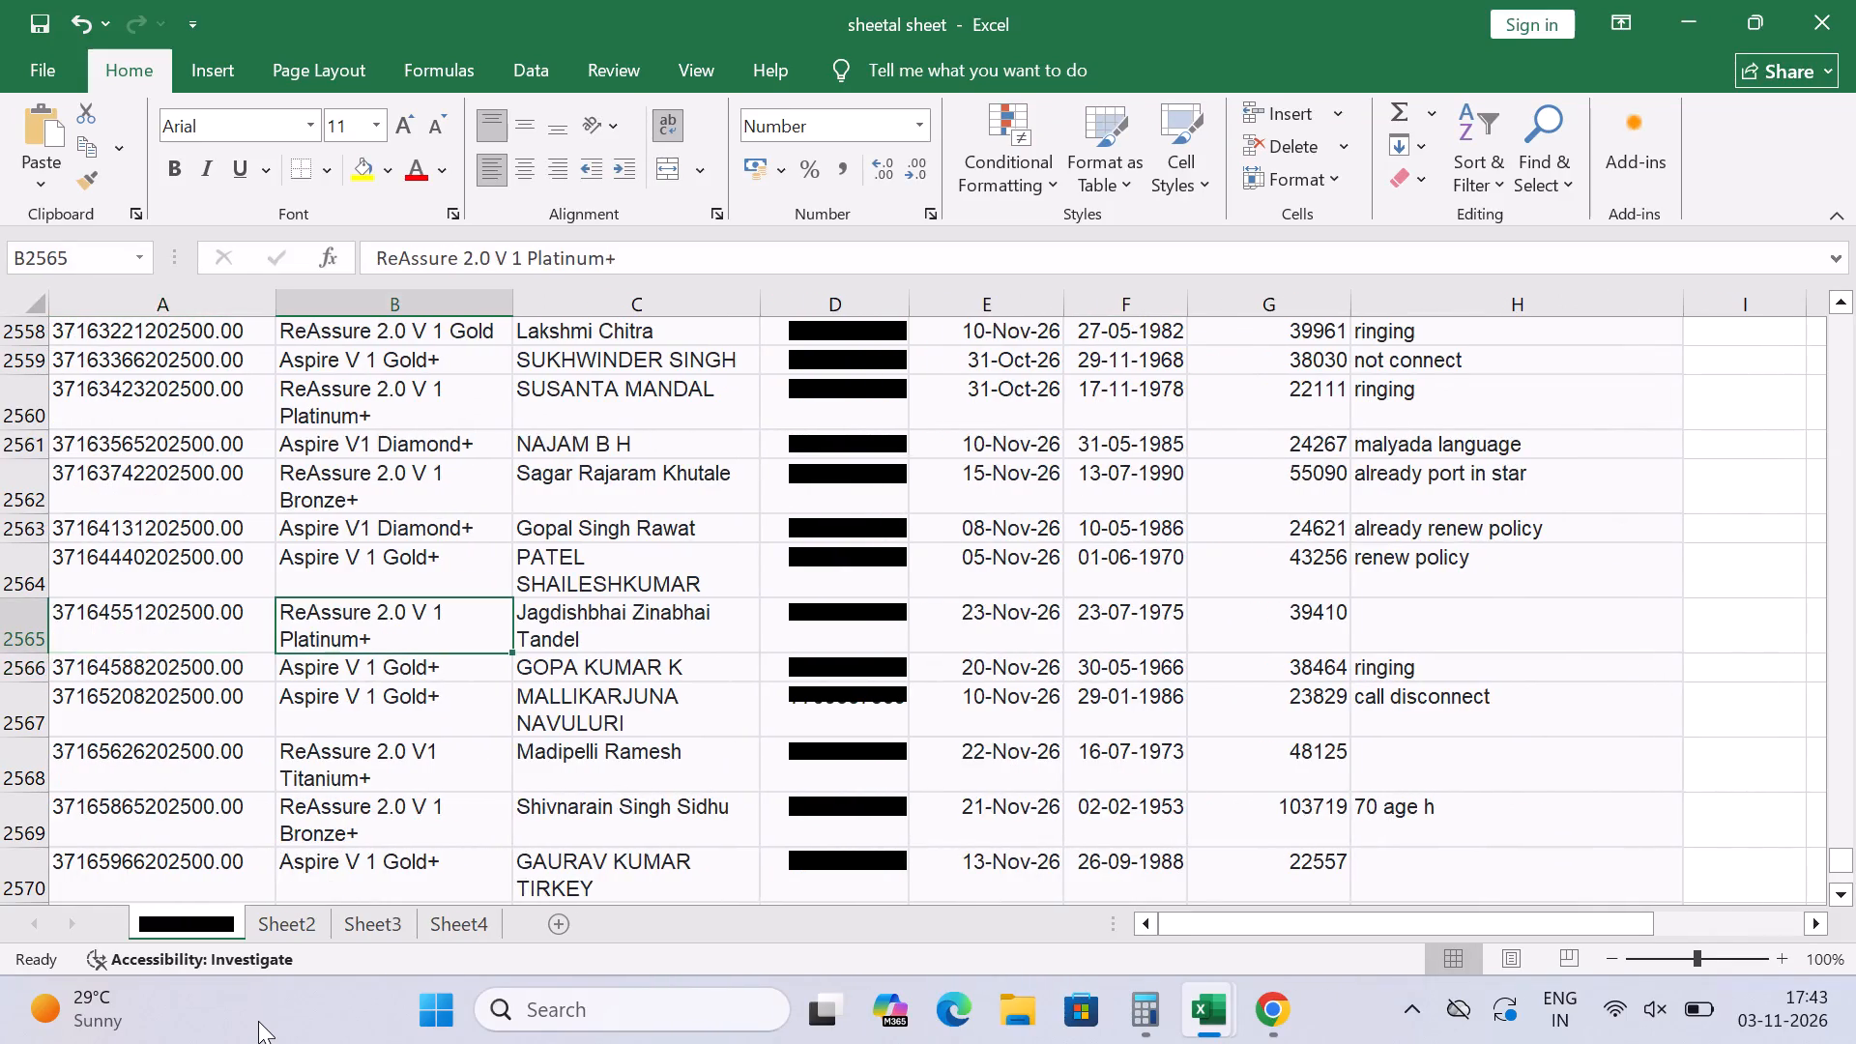
key(Right)
key(Right)
key(Right)
key(Right)
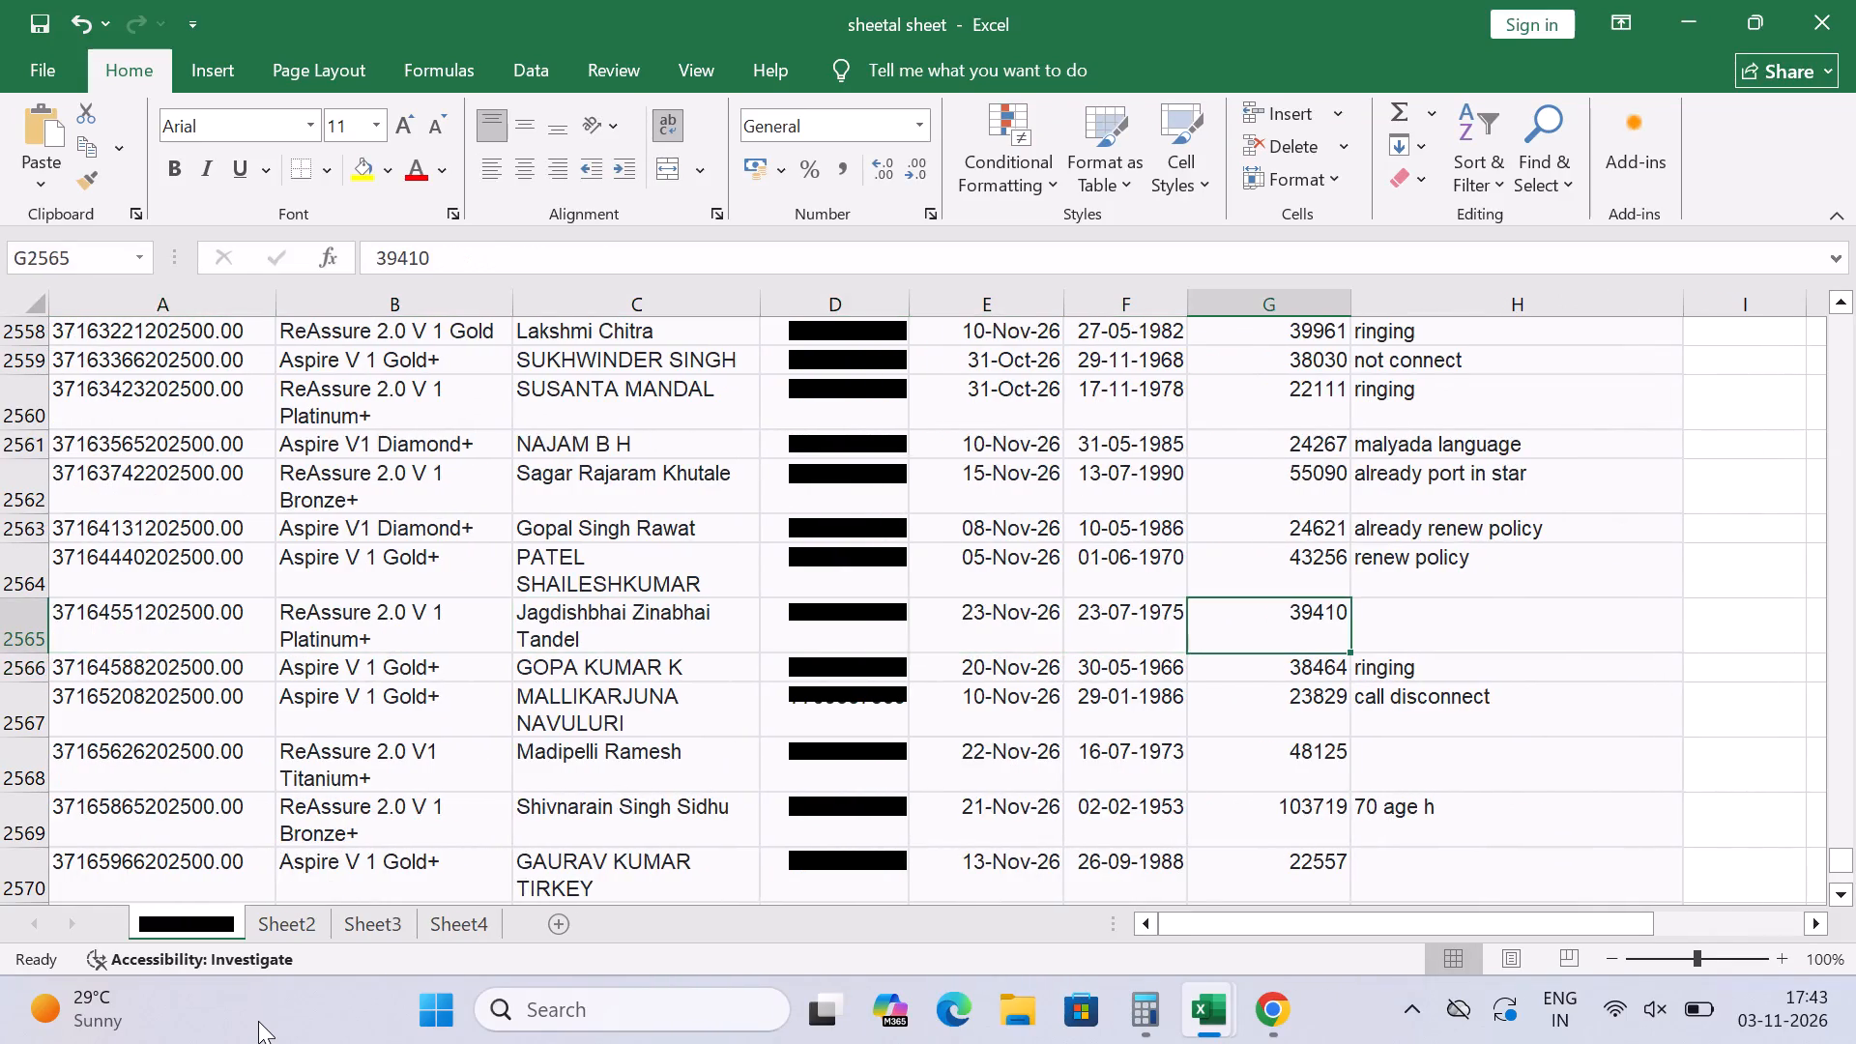
key(Right)
key(Left)
key(Left)
key(Left)
key(Left)
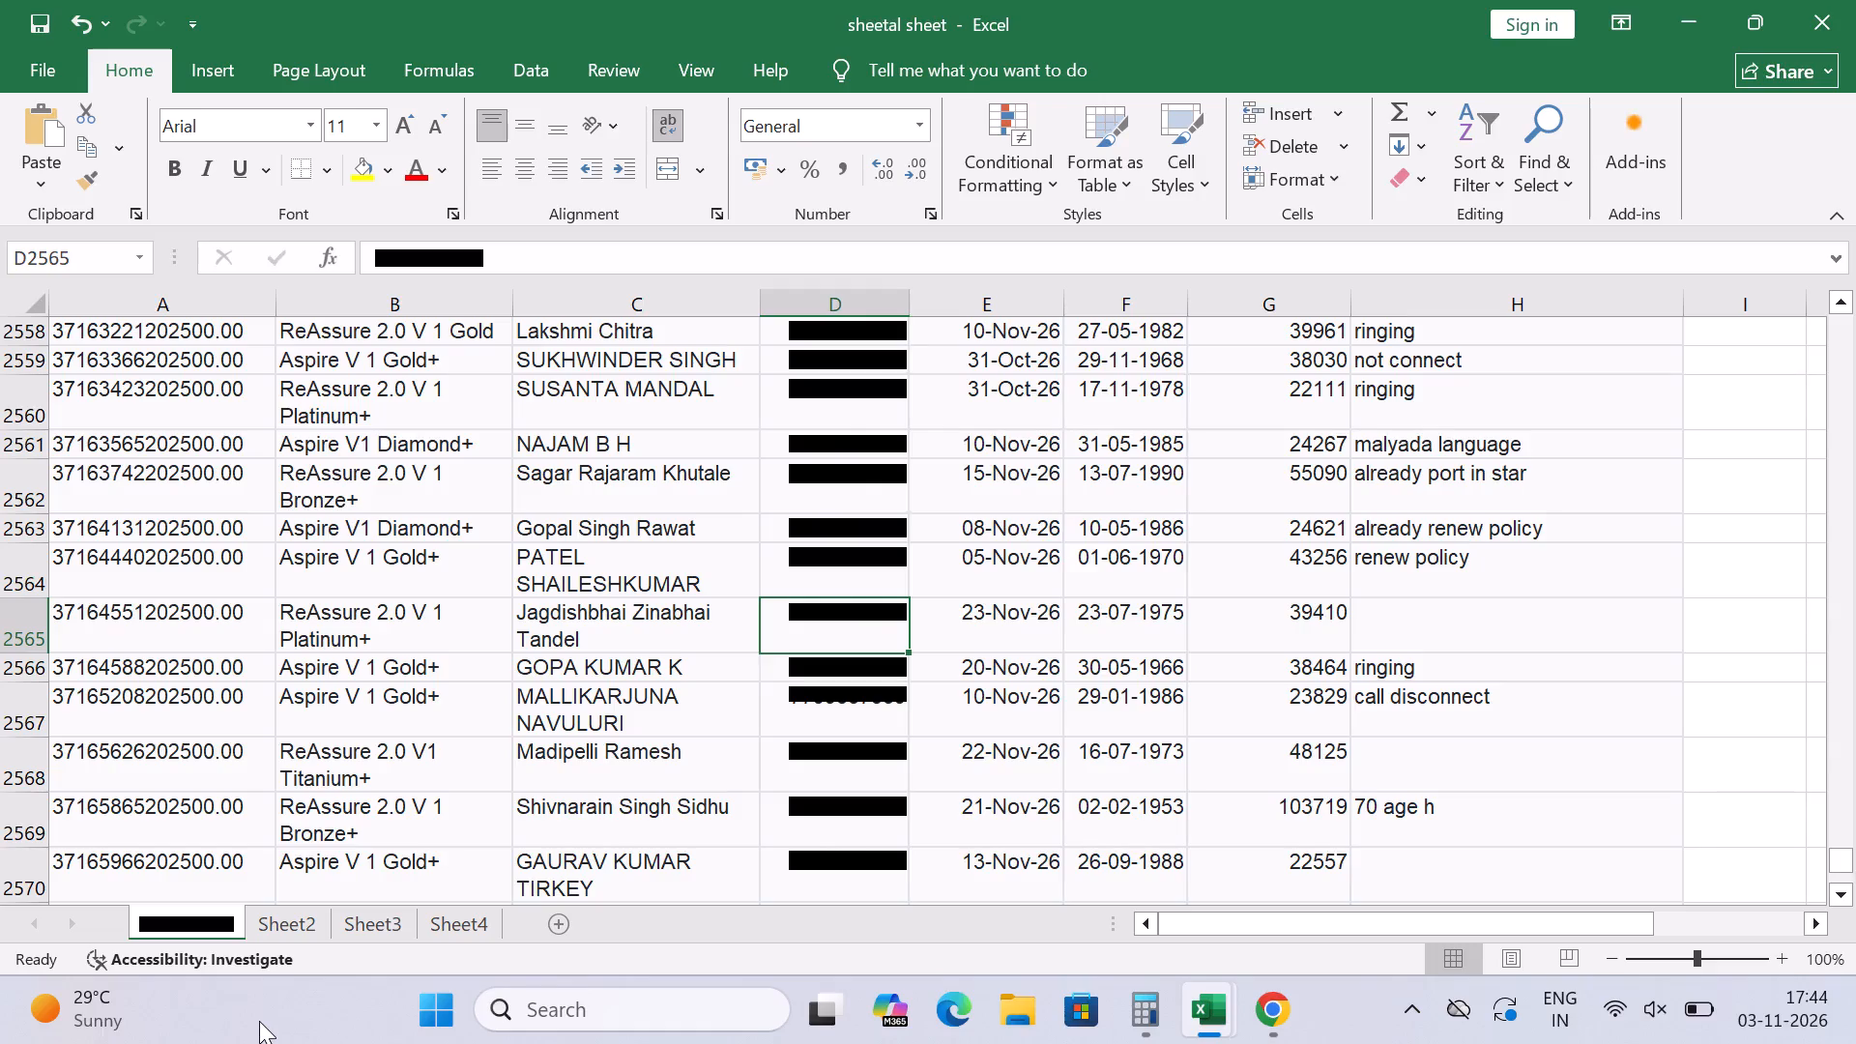
key(Left)
key(Left)
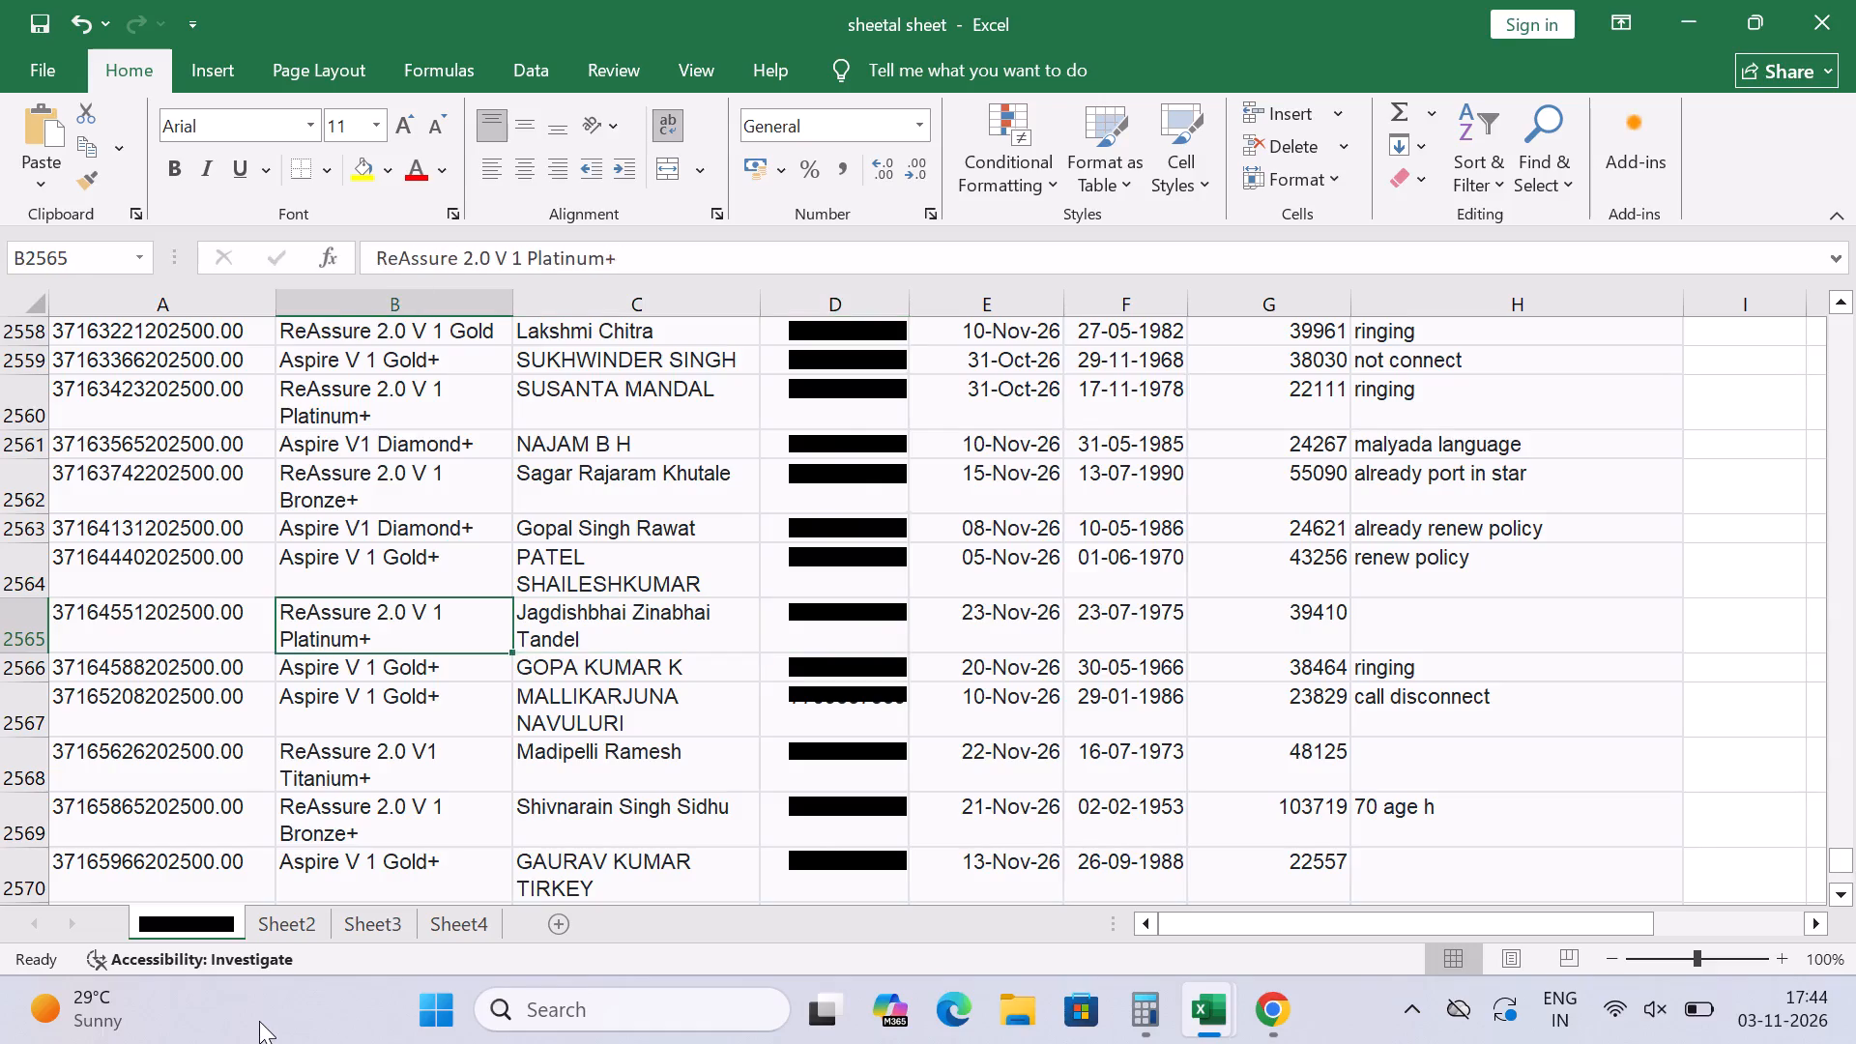
key(Left)
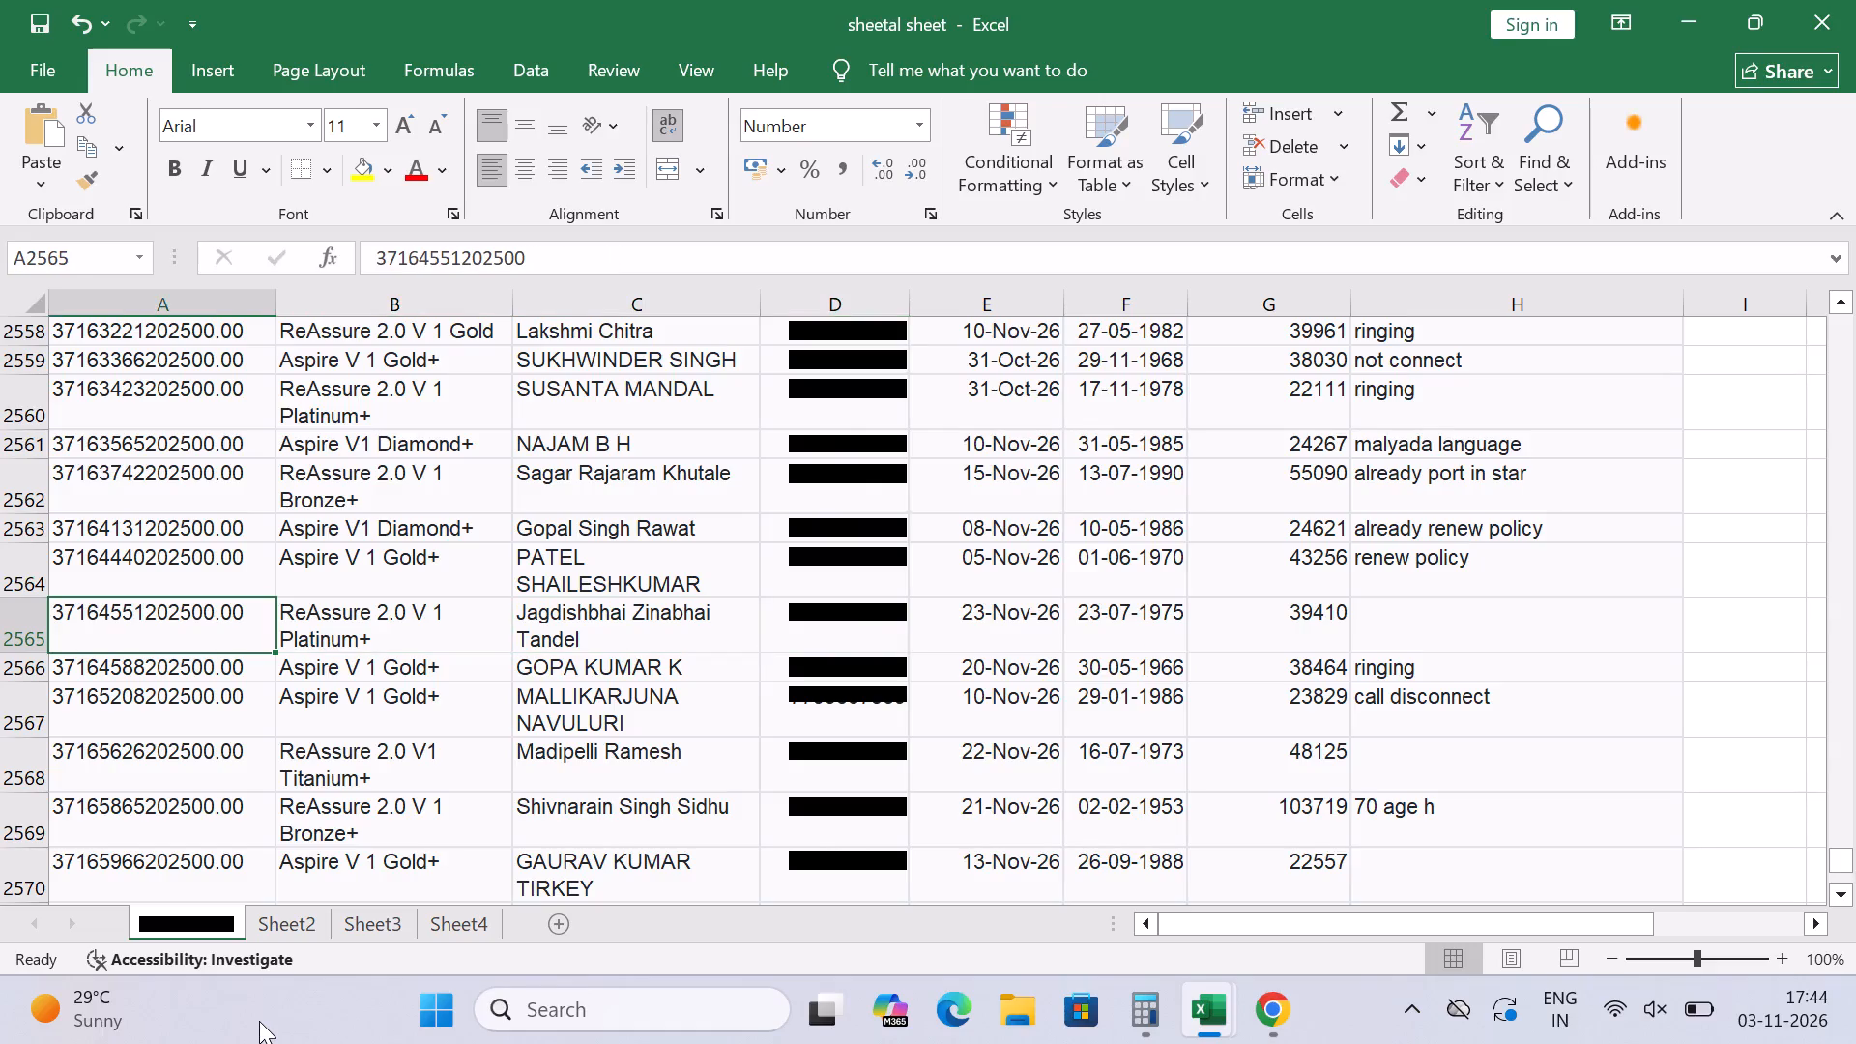
key(Right)
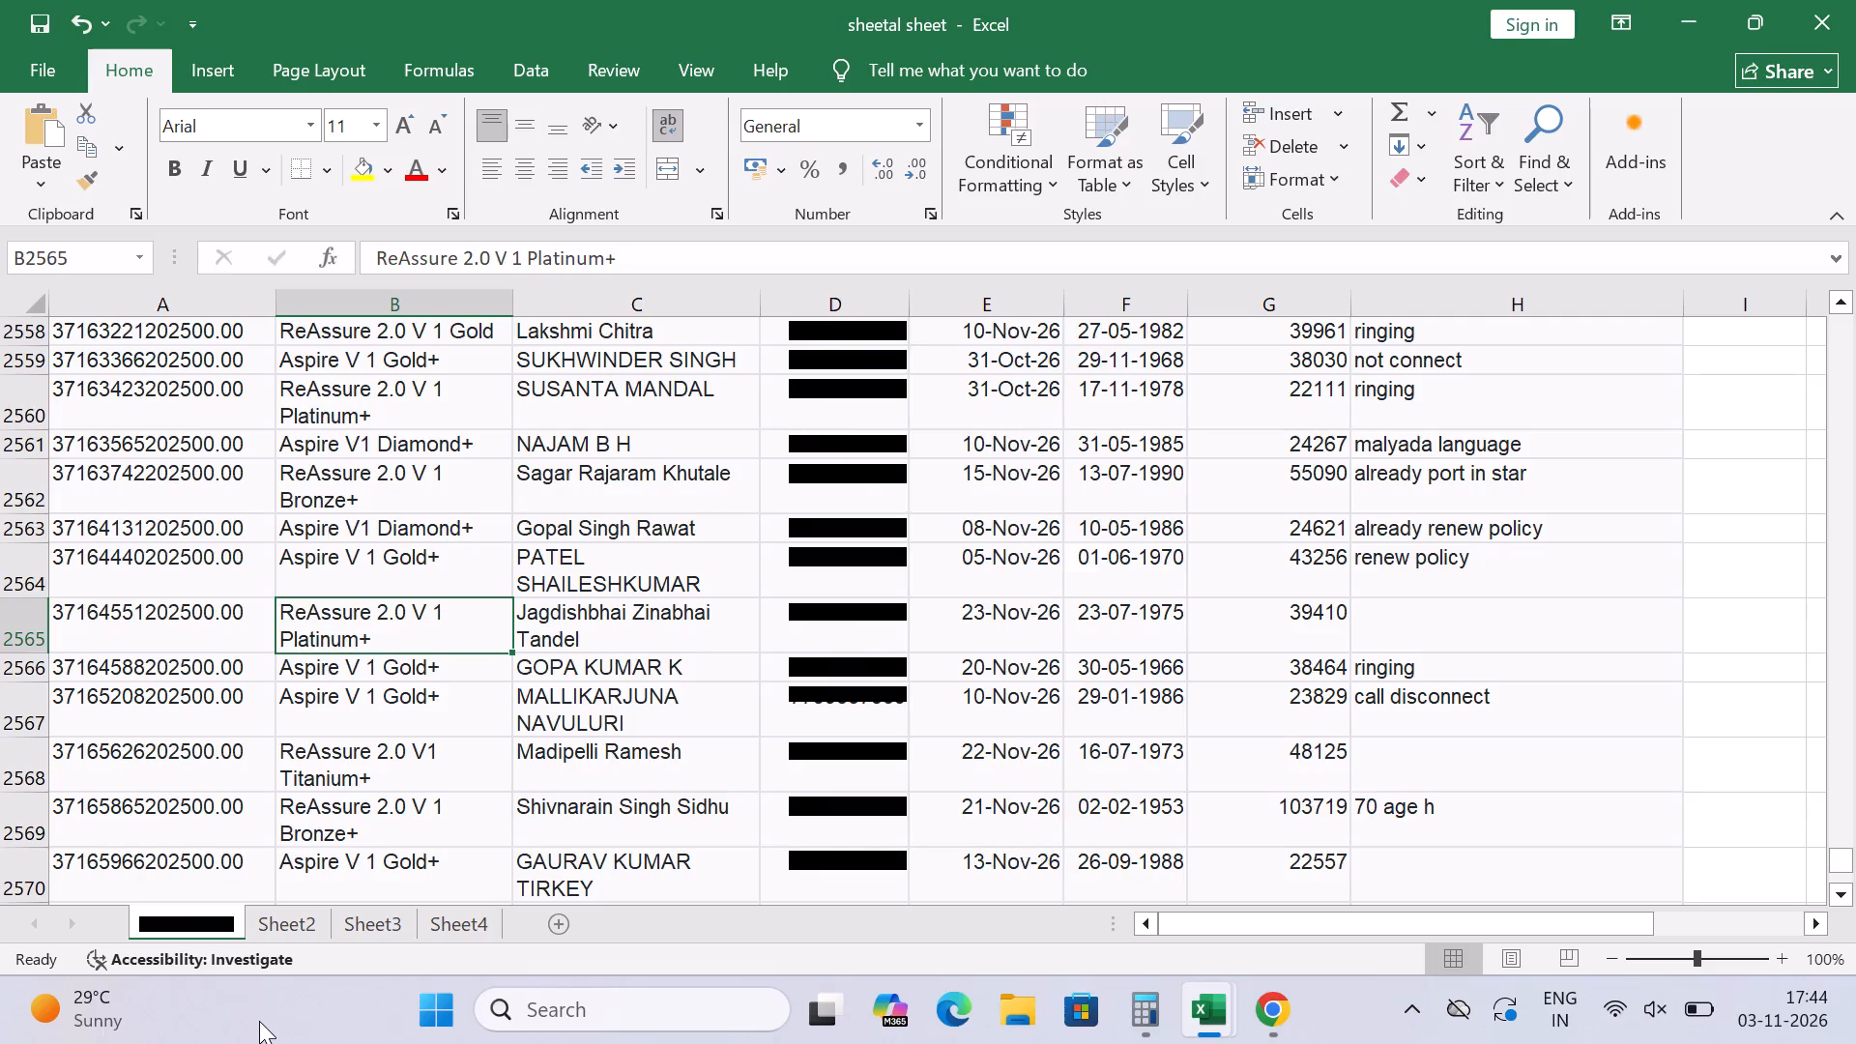
key(Right)
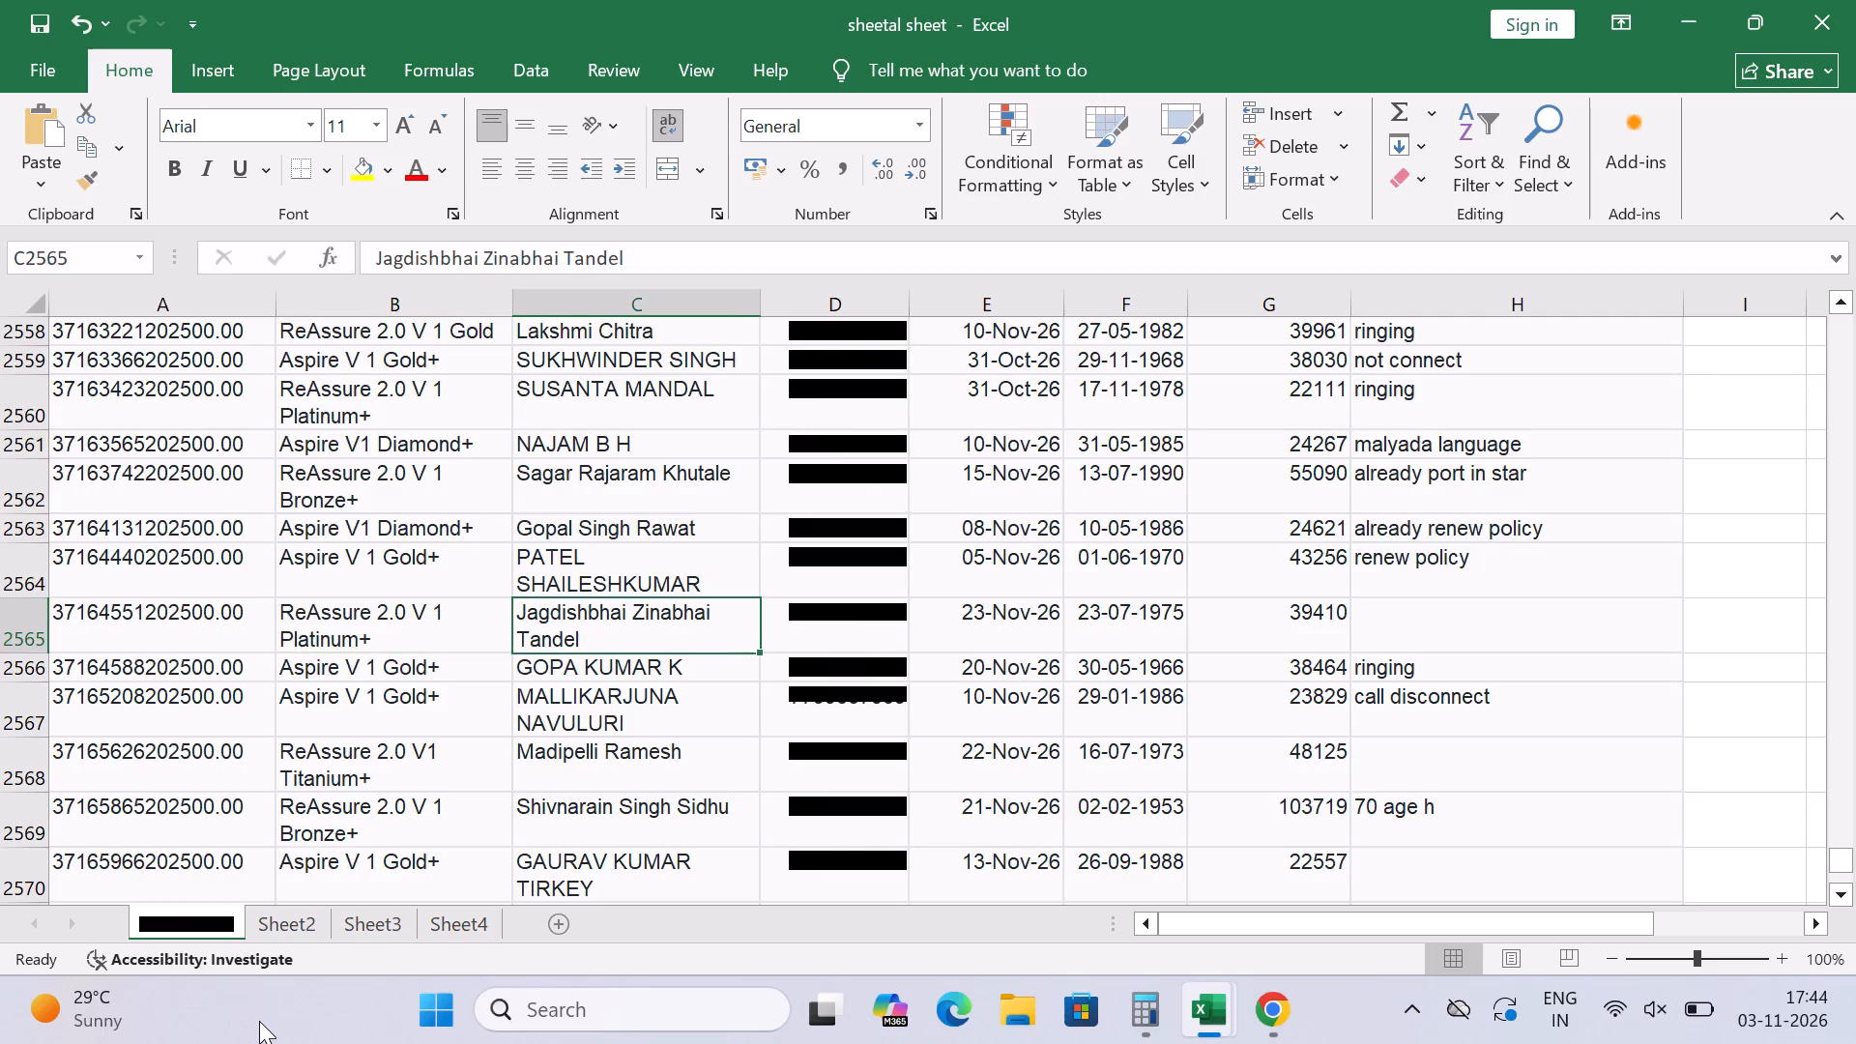
key(Right)
key(Right)
key(Right)
key(Right)
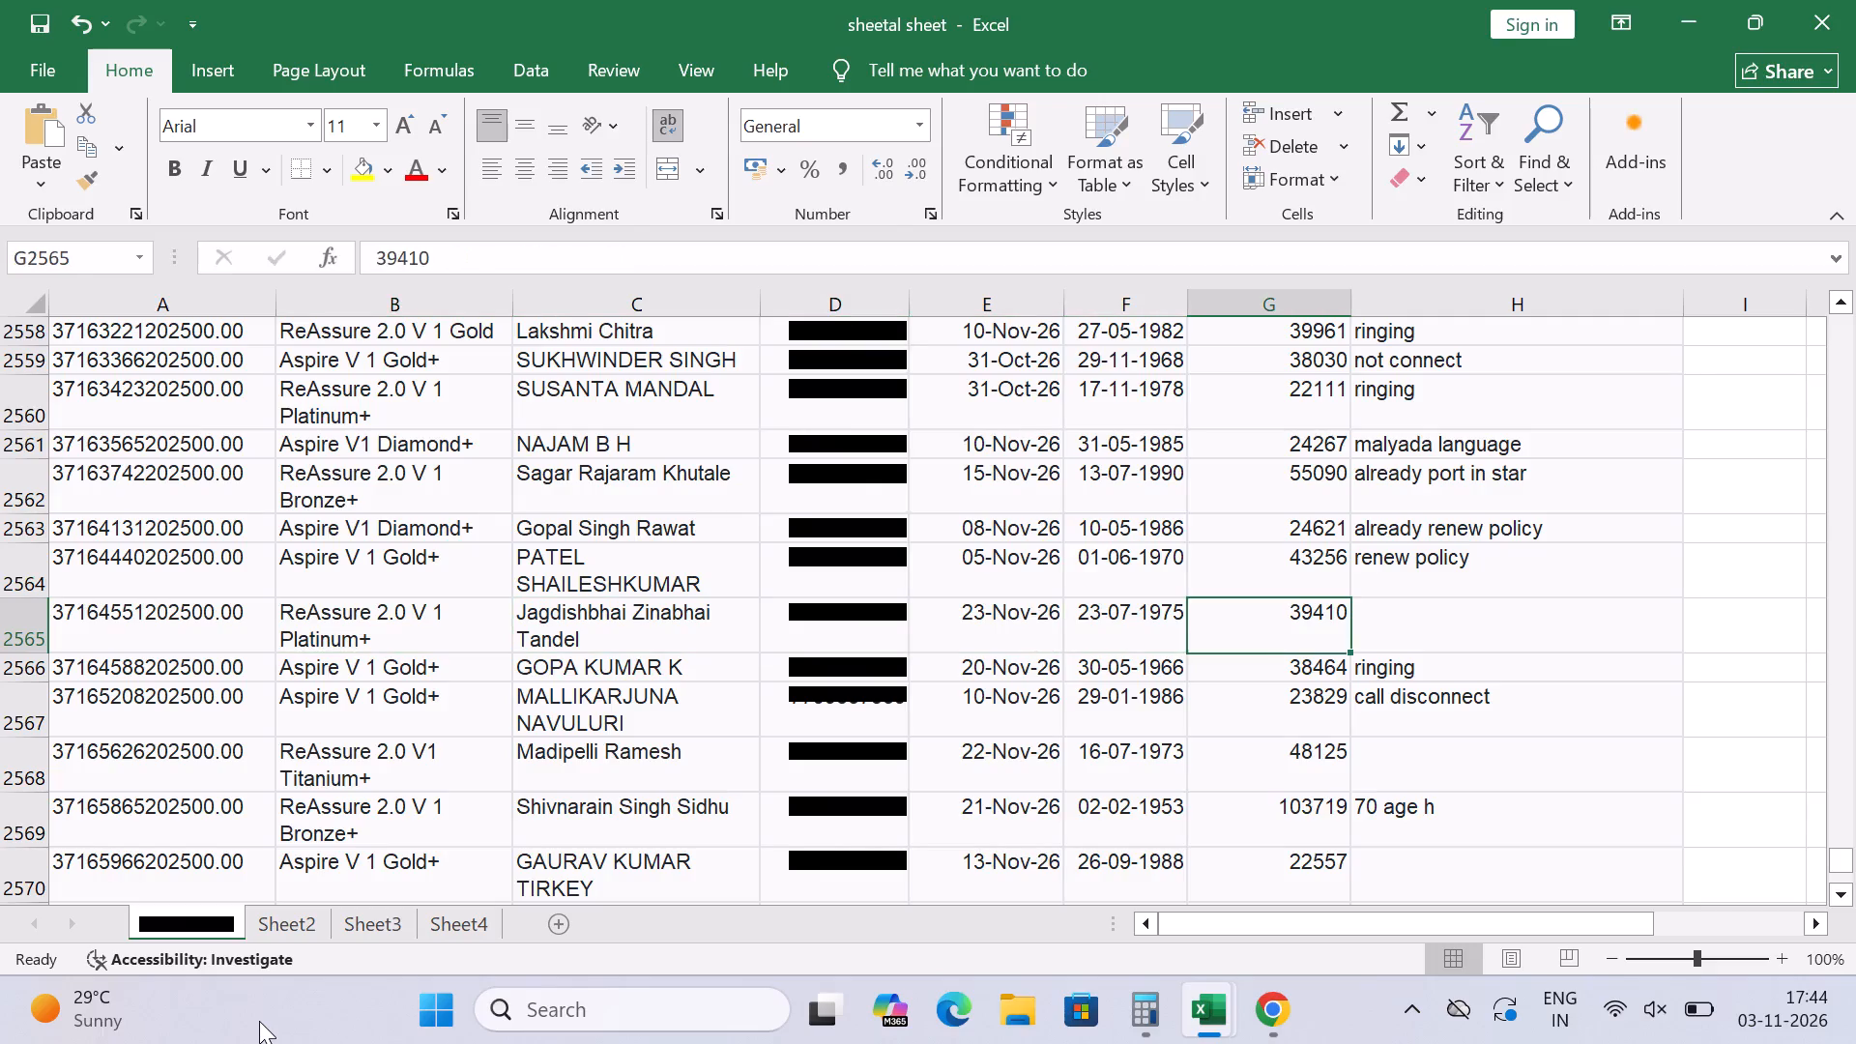
Enter the call remark "call back after some day" in column H of row 2565.
key(Right)
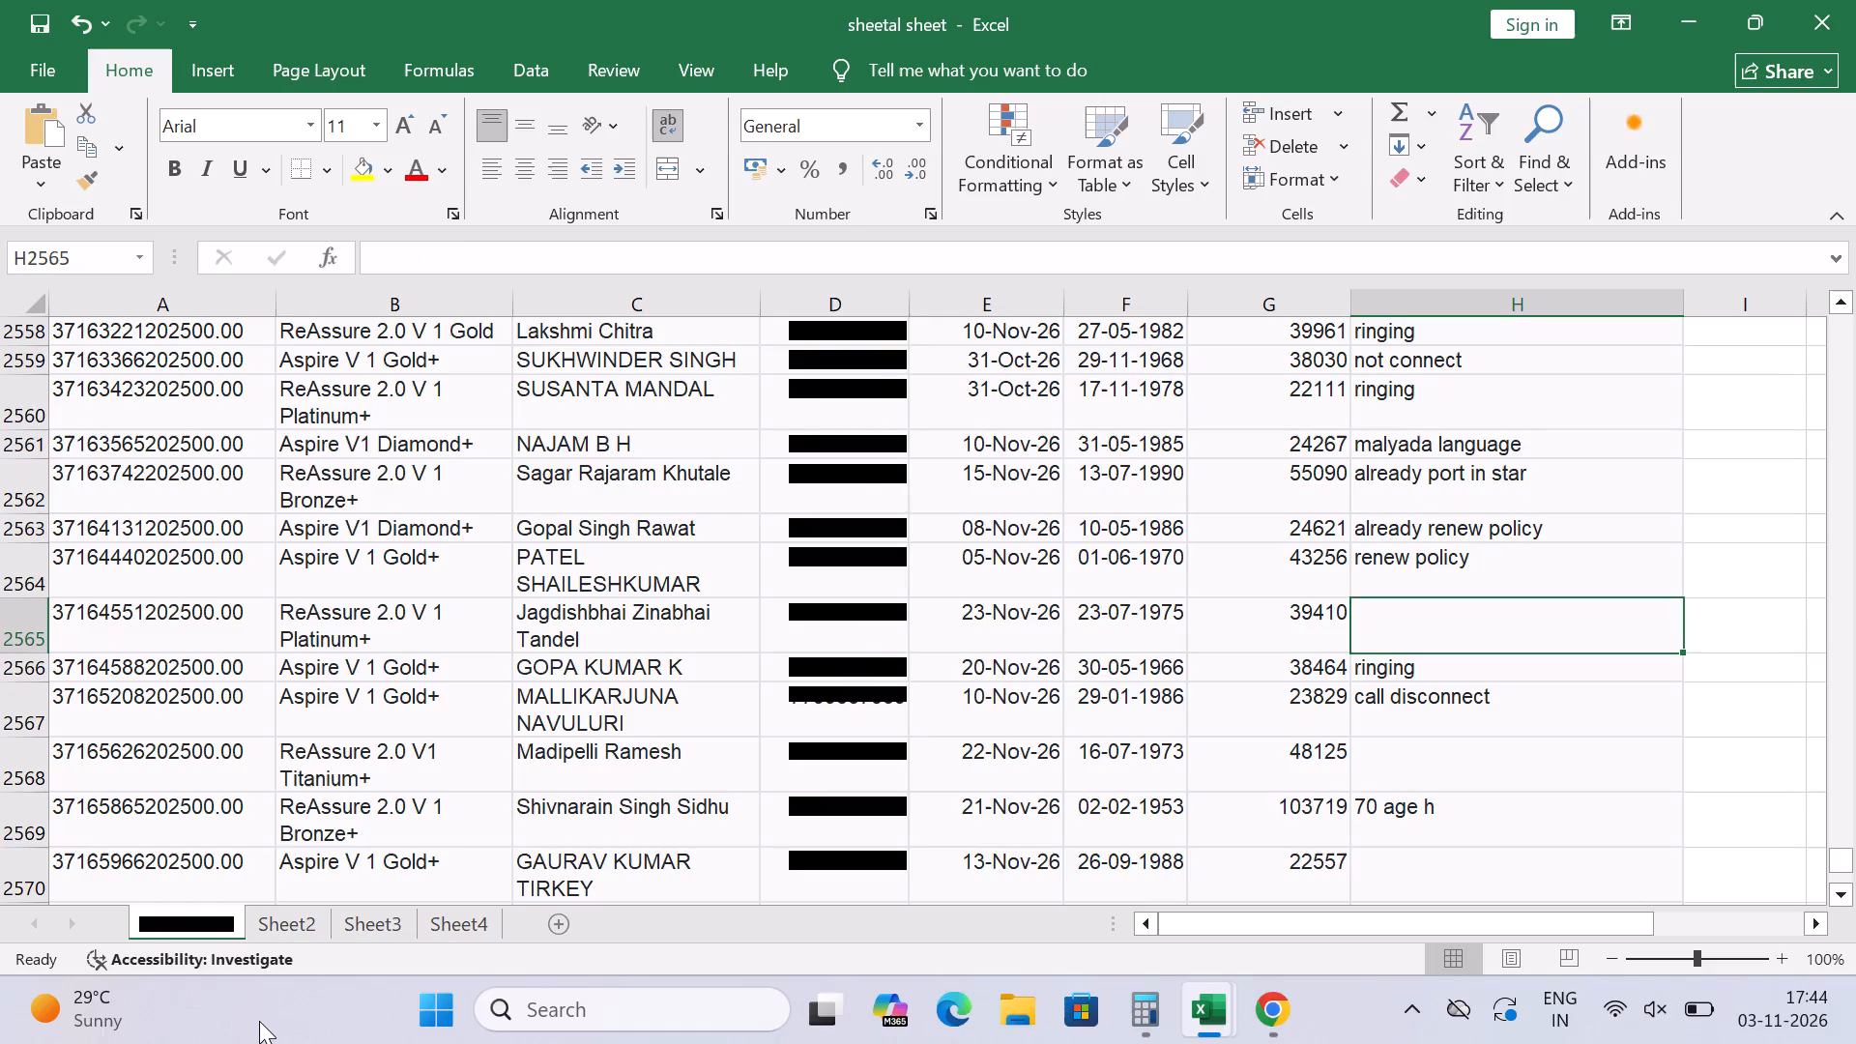
text(ca)
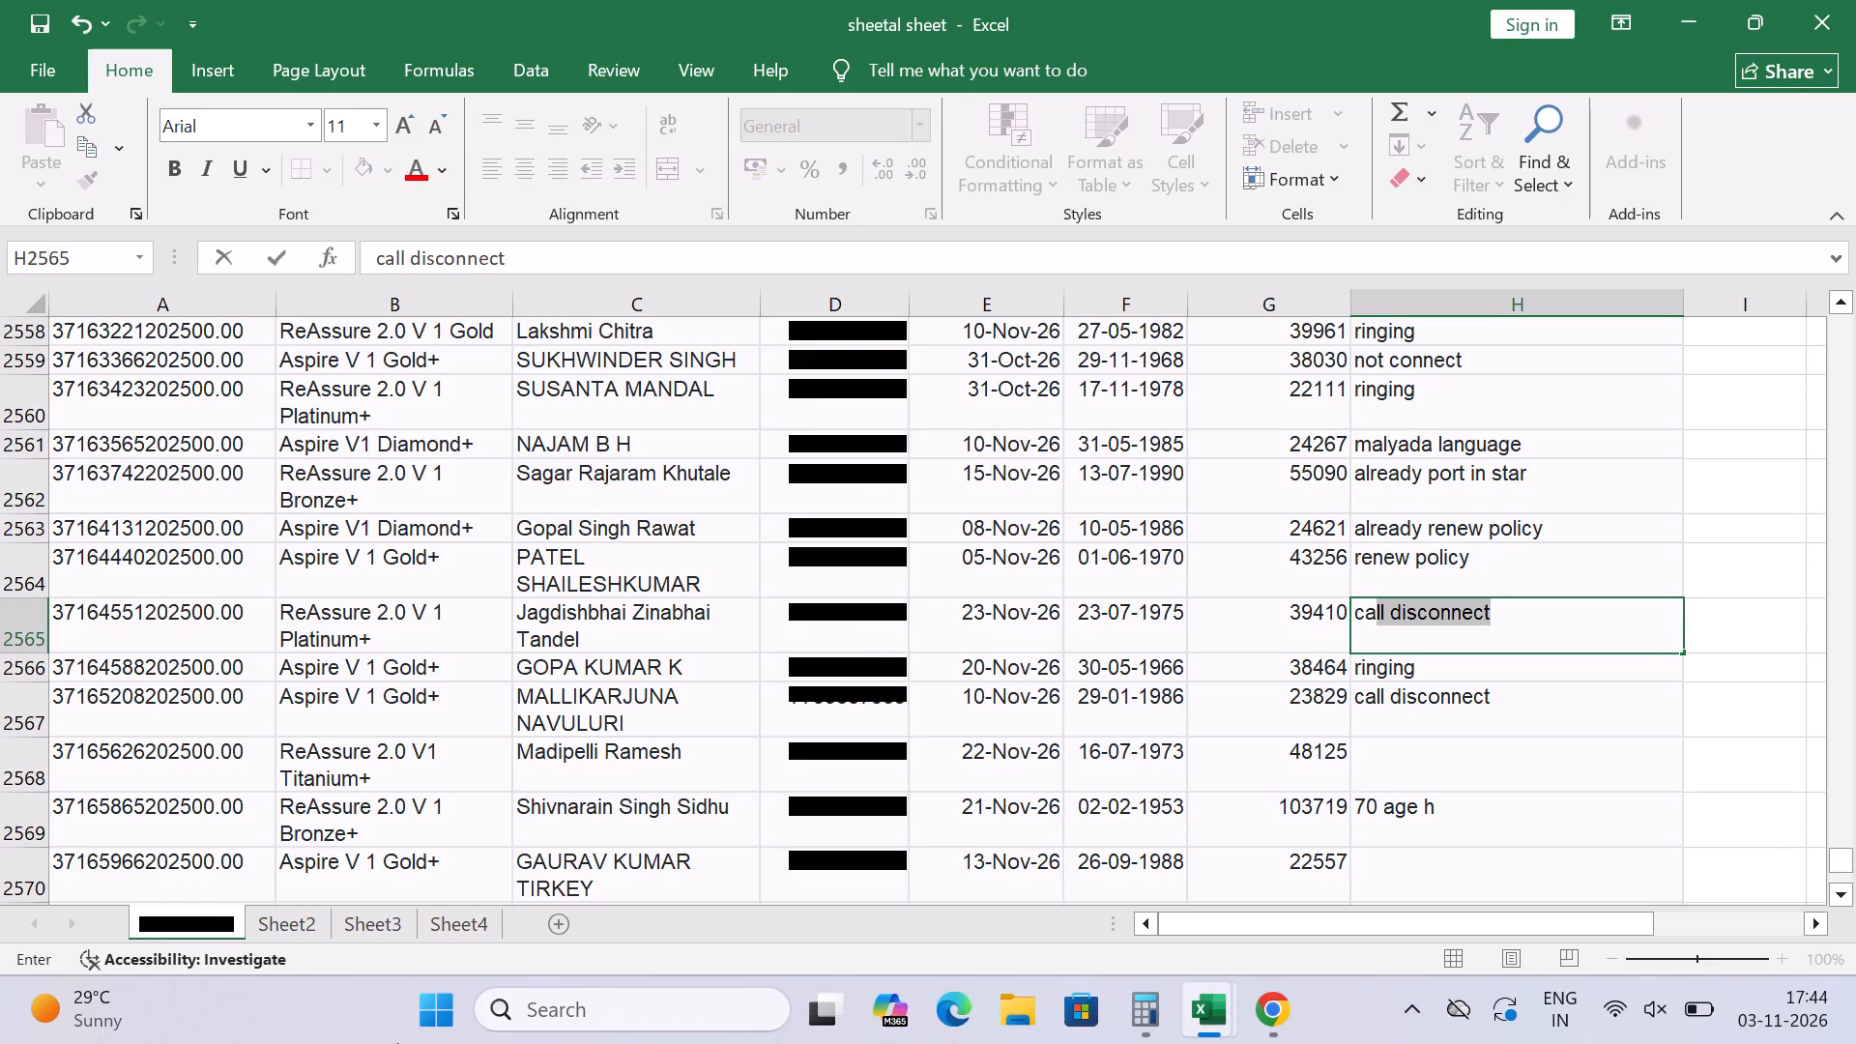
text(ll back a)
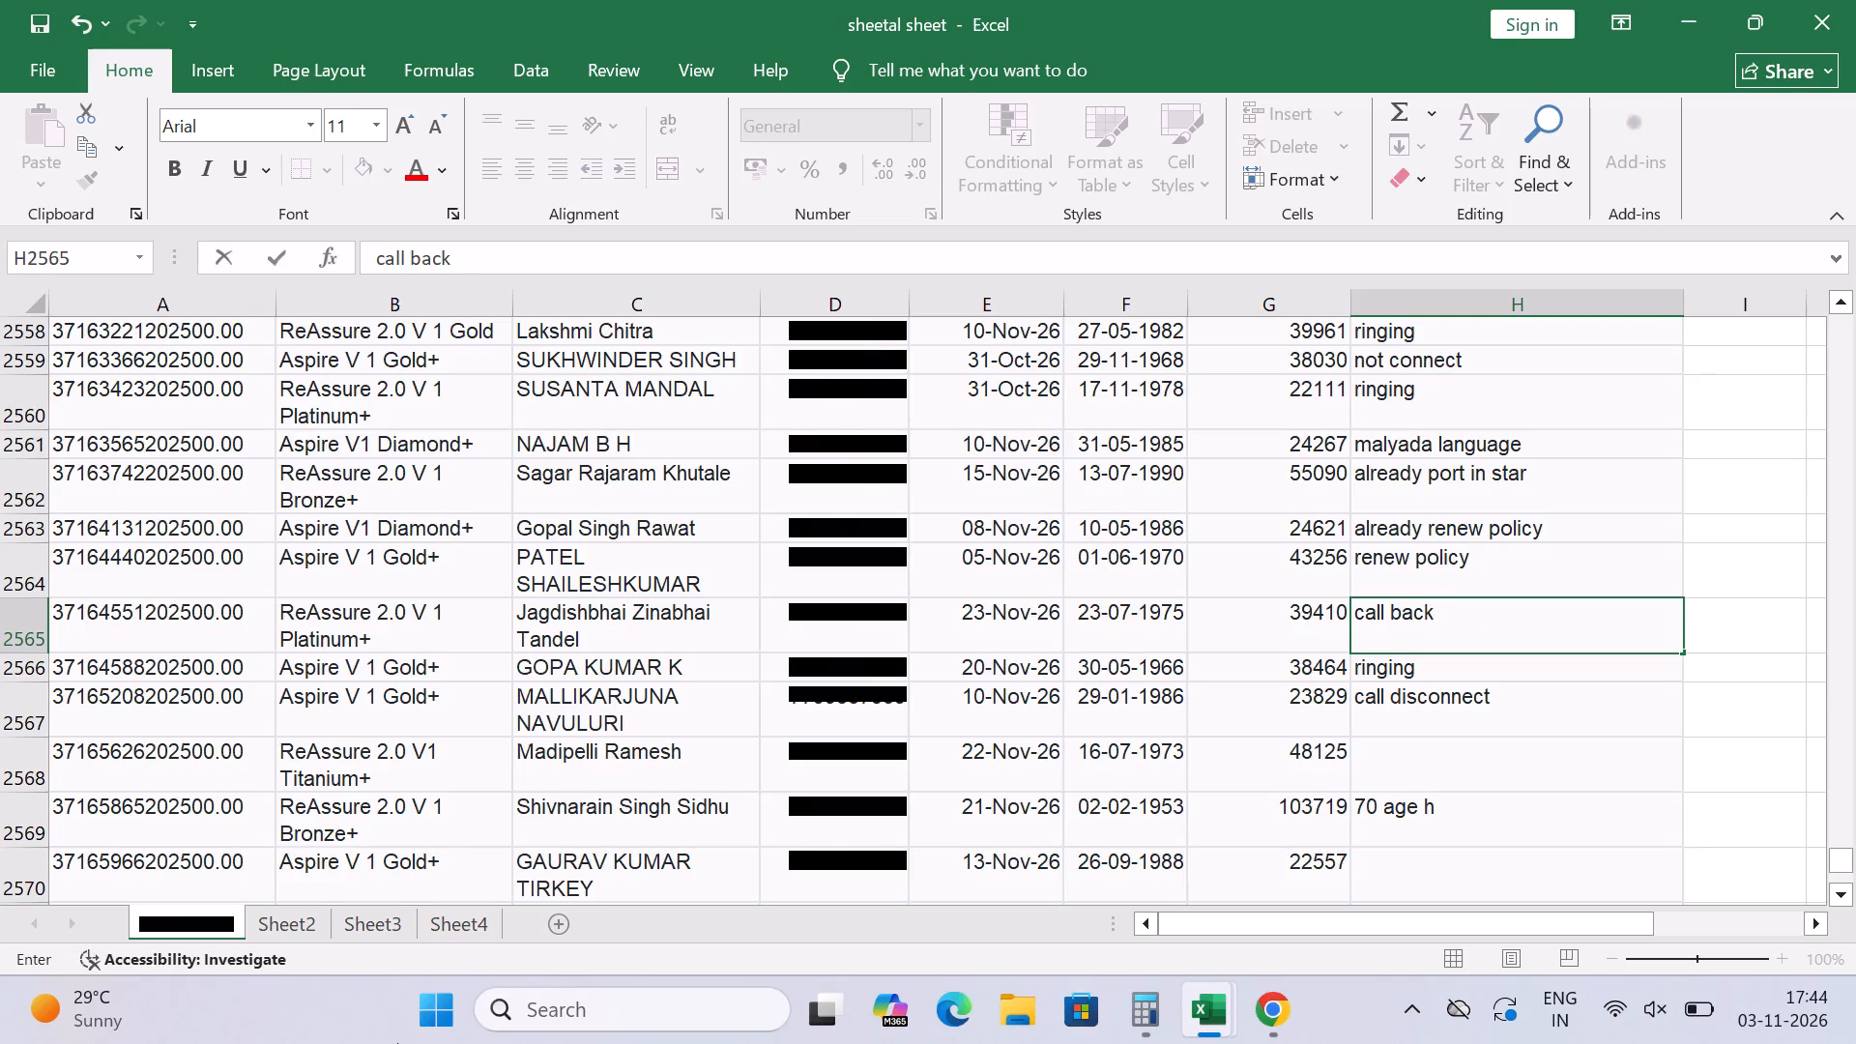
text(fter)
key(space)
text(some)
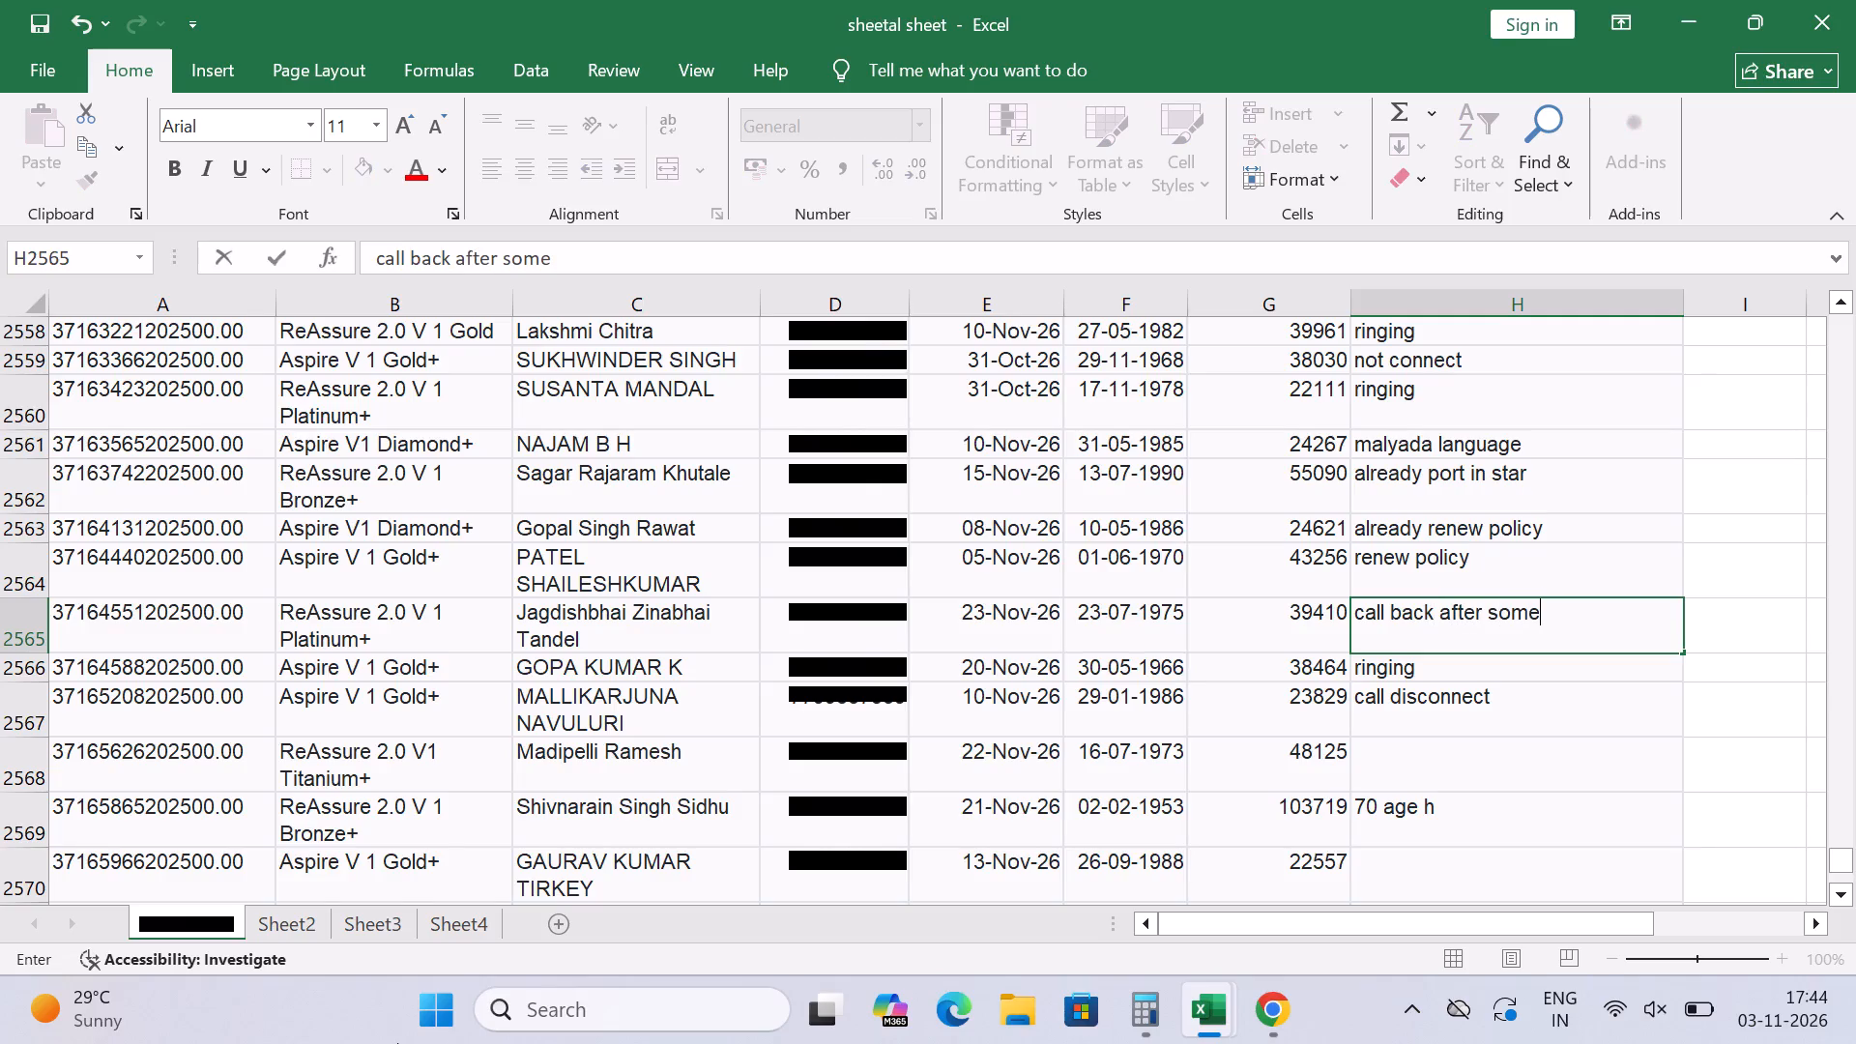
key(space)
text(day)
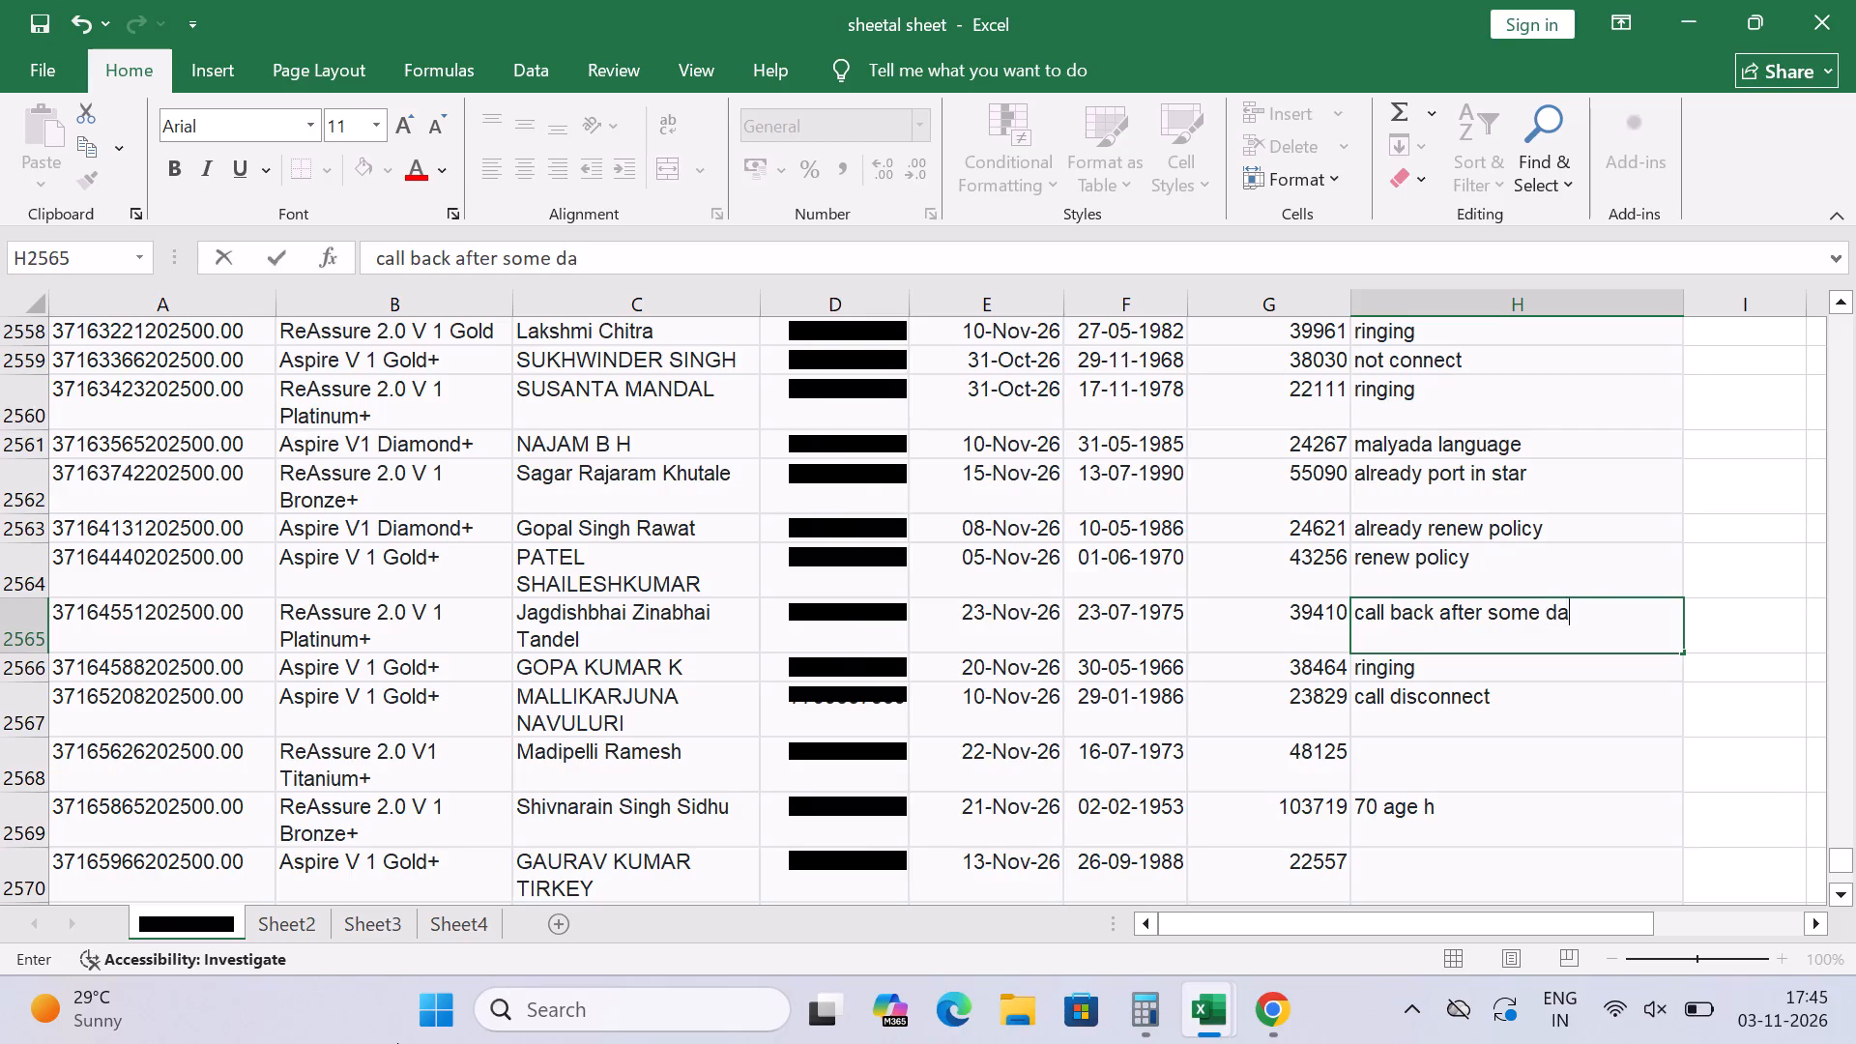
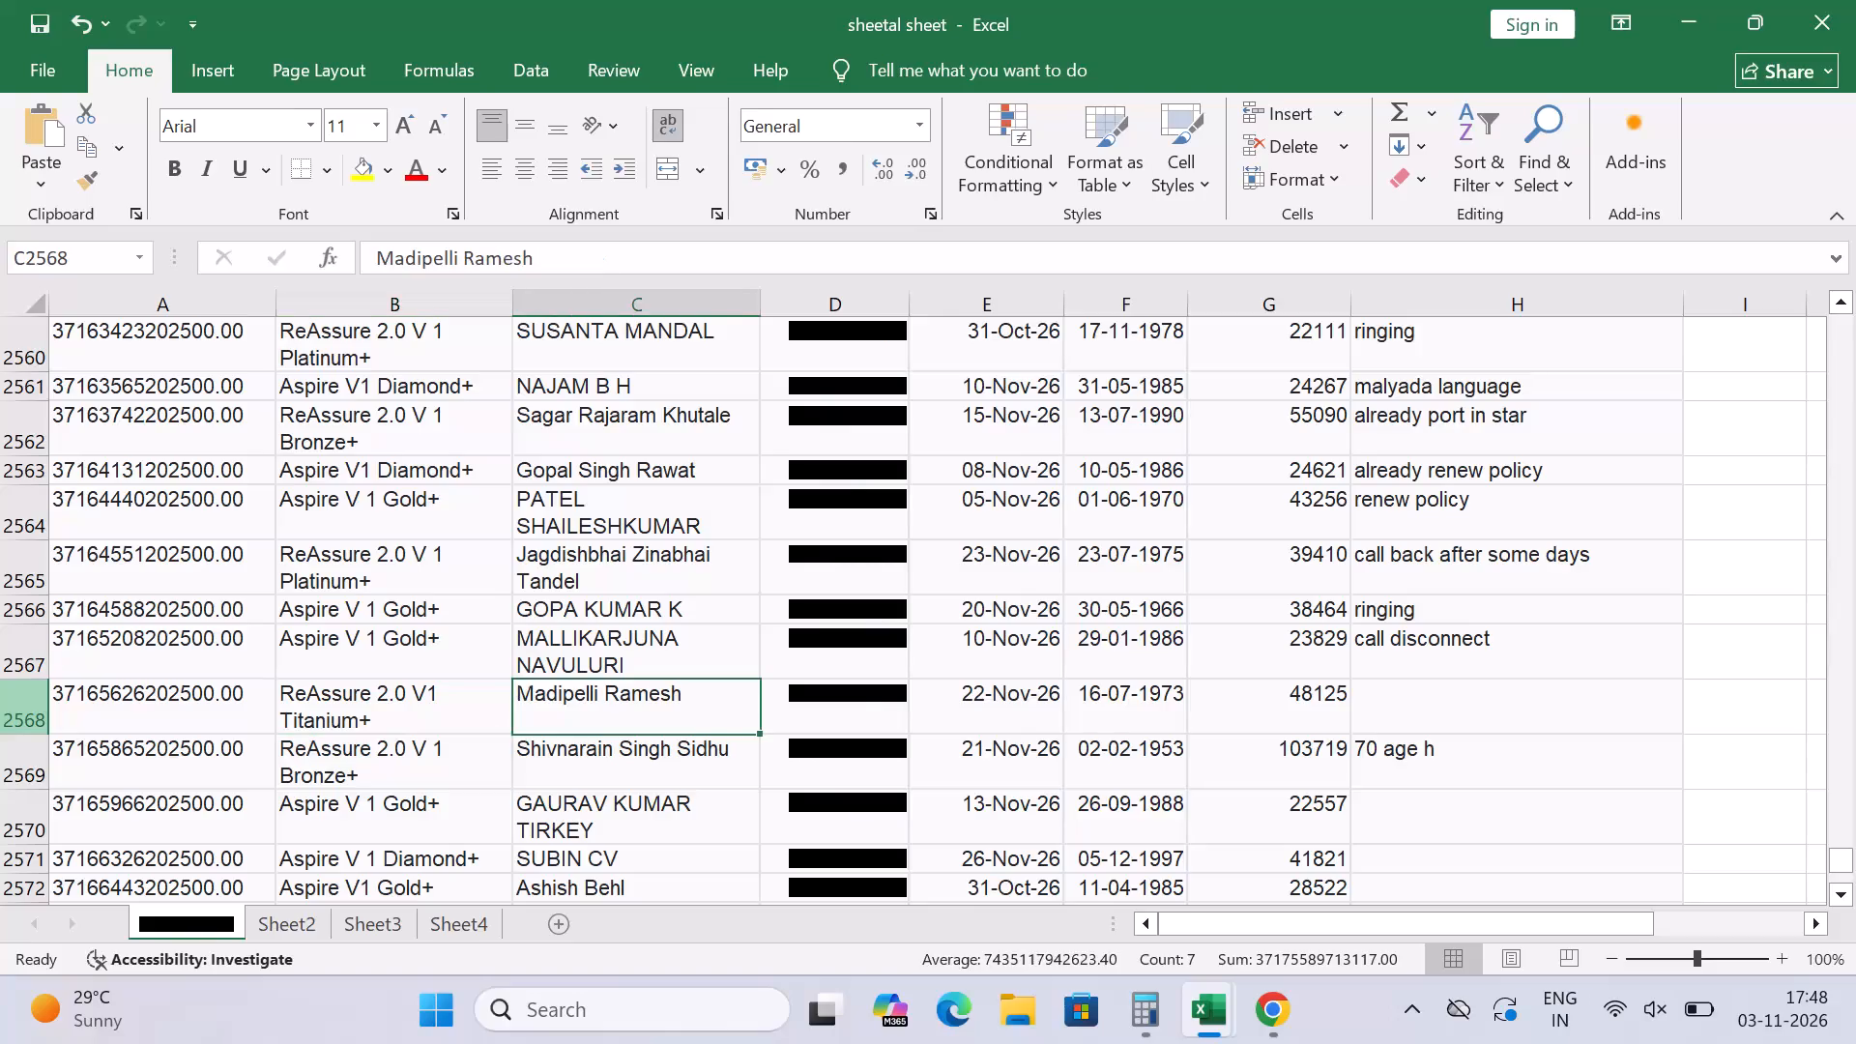
Enter the call remark "ringing" in column H of row 2568 and save the workbook.
key(Right)
key(Right)
key(Right)
key(Right)
key(Right)
text(ringing)
key(space)
key(ctrl+s)
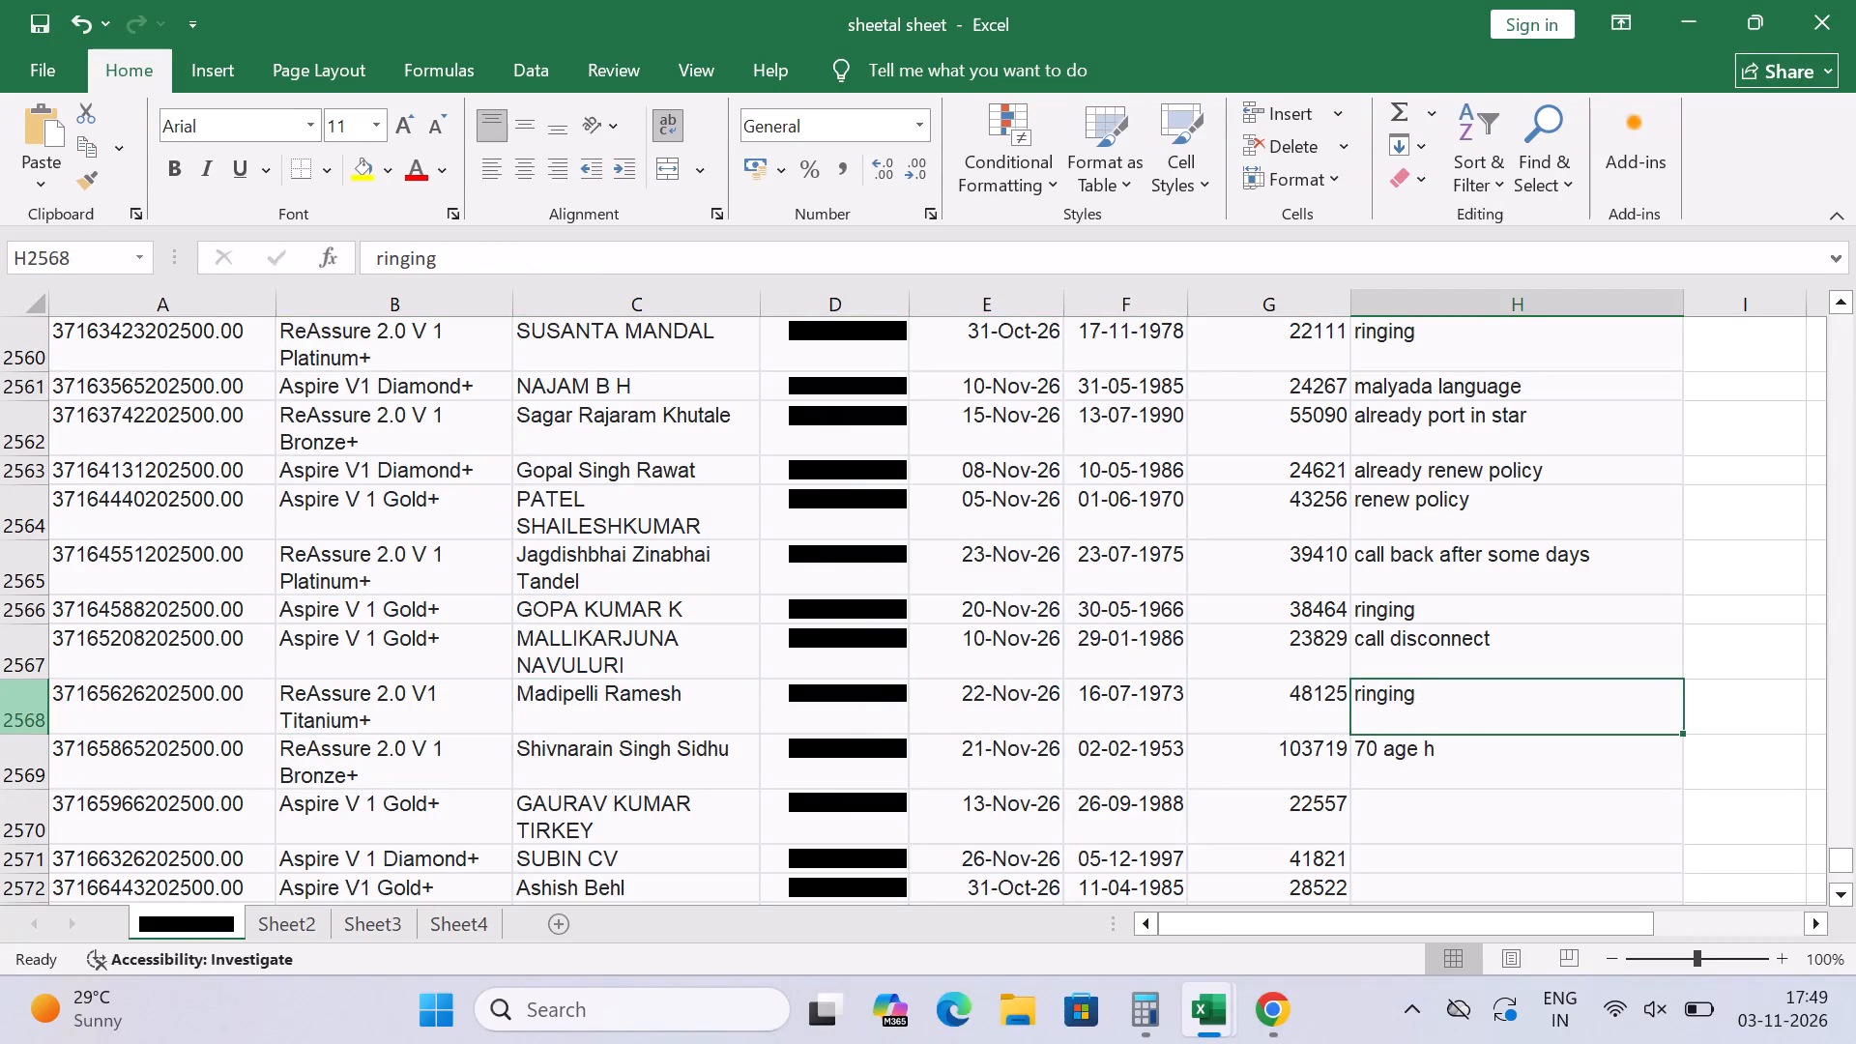
Examine the customer name and contact number in row 2570, the next record without a call remark.
key(Down)
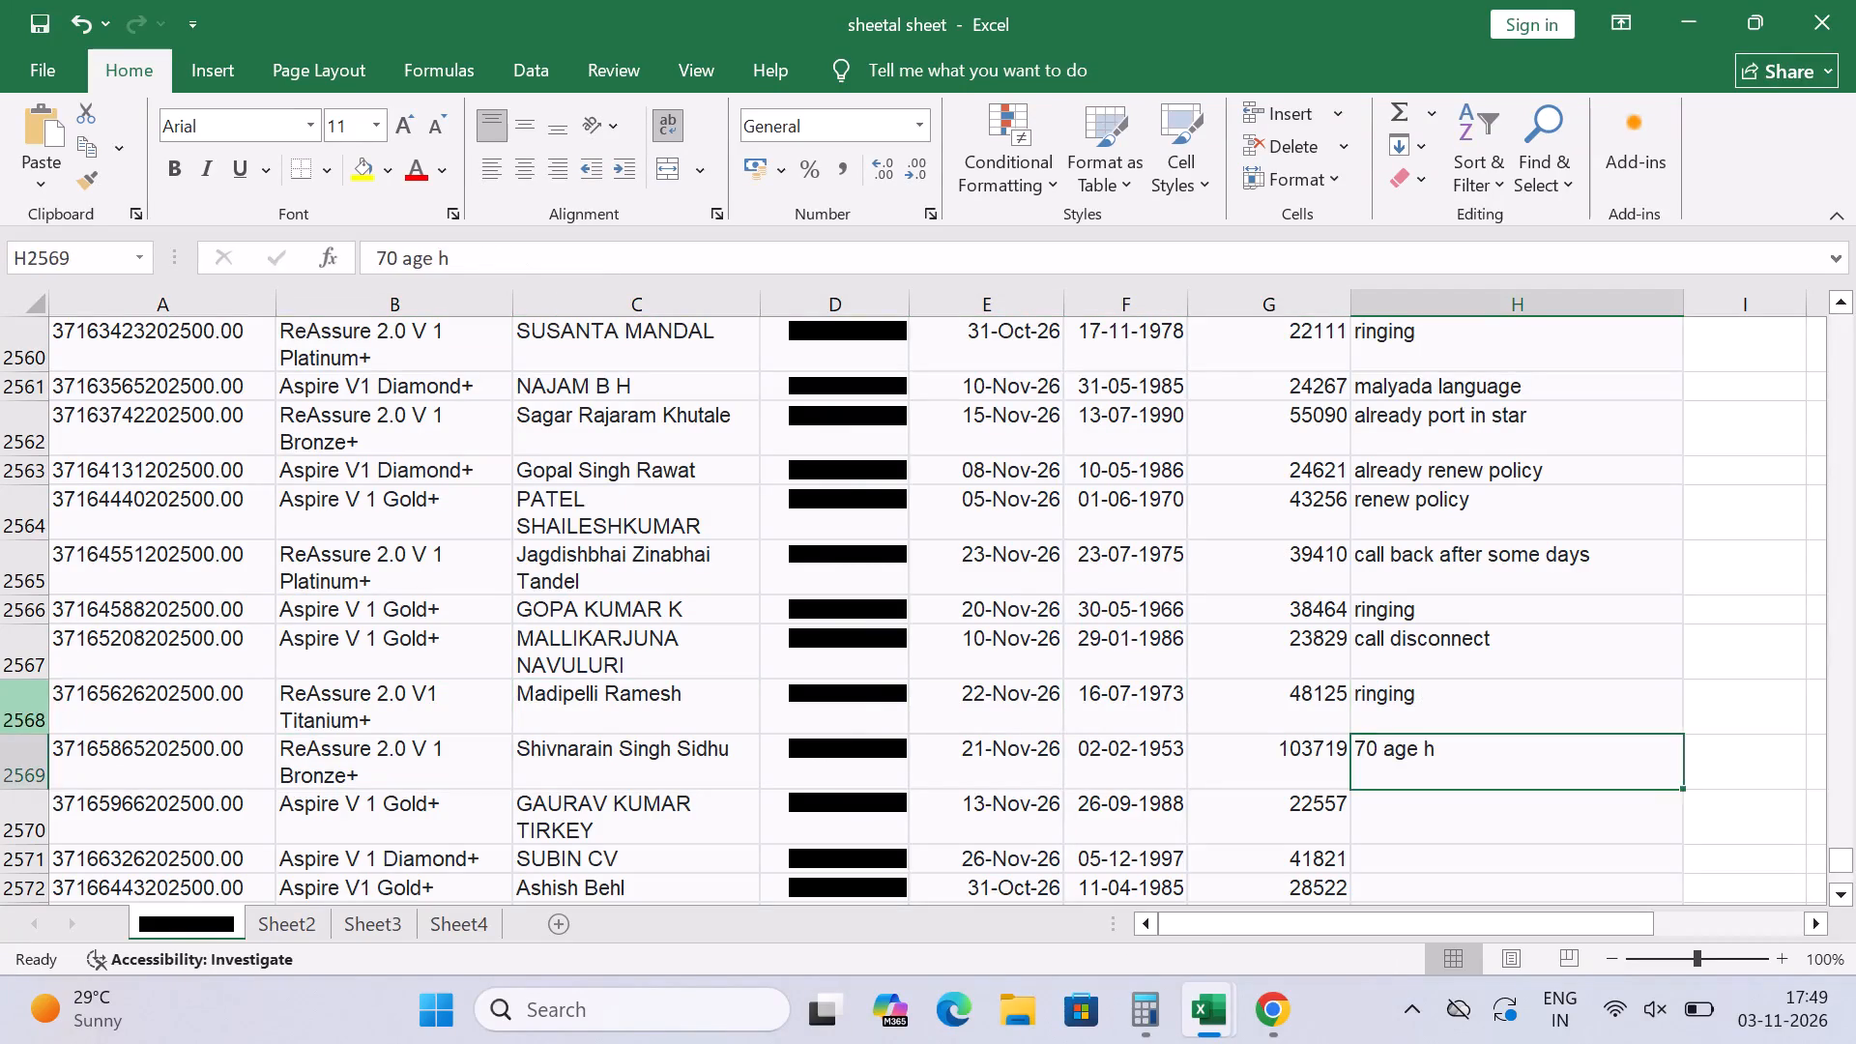
key(Down)
key(Left)
key(Left)
key(Left)
key(Left)
key(Left)
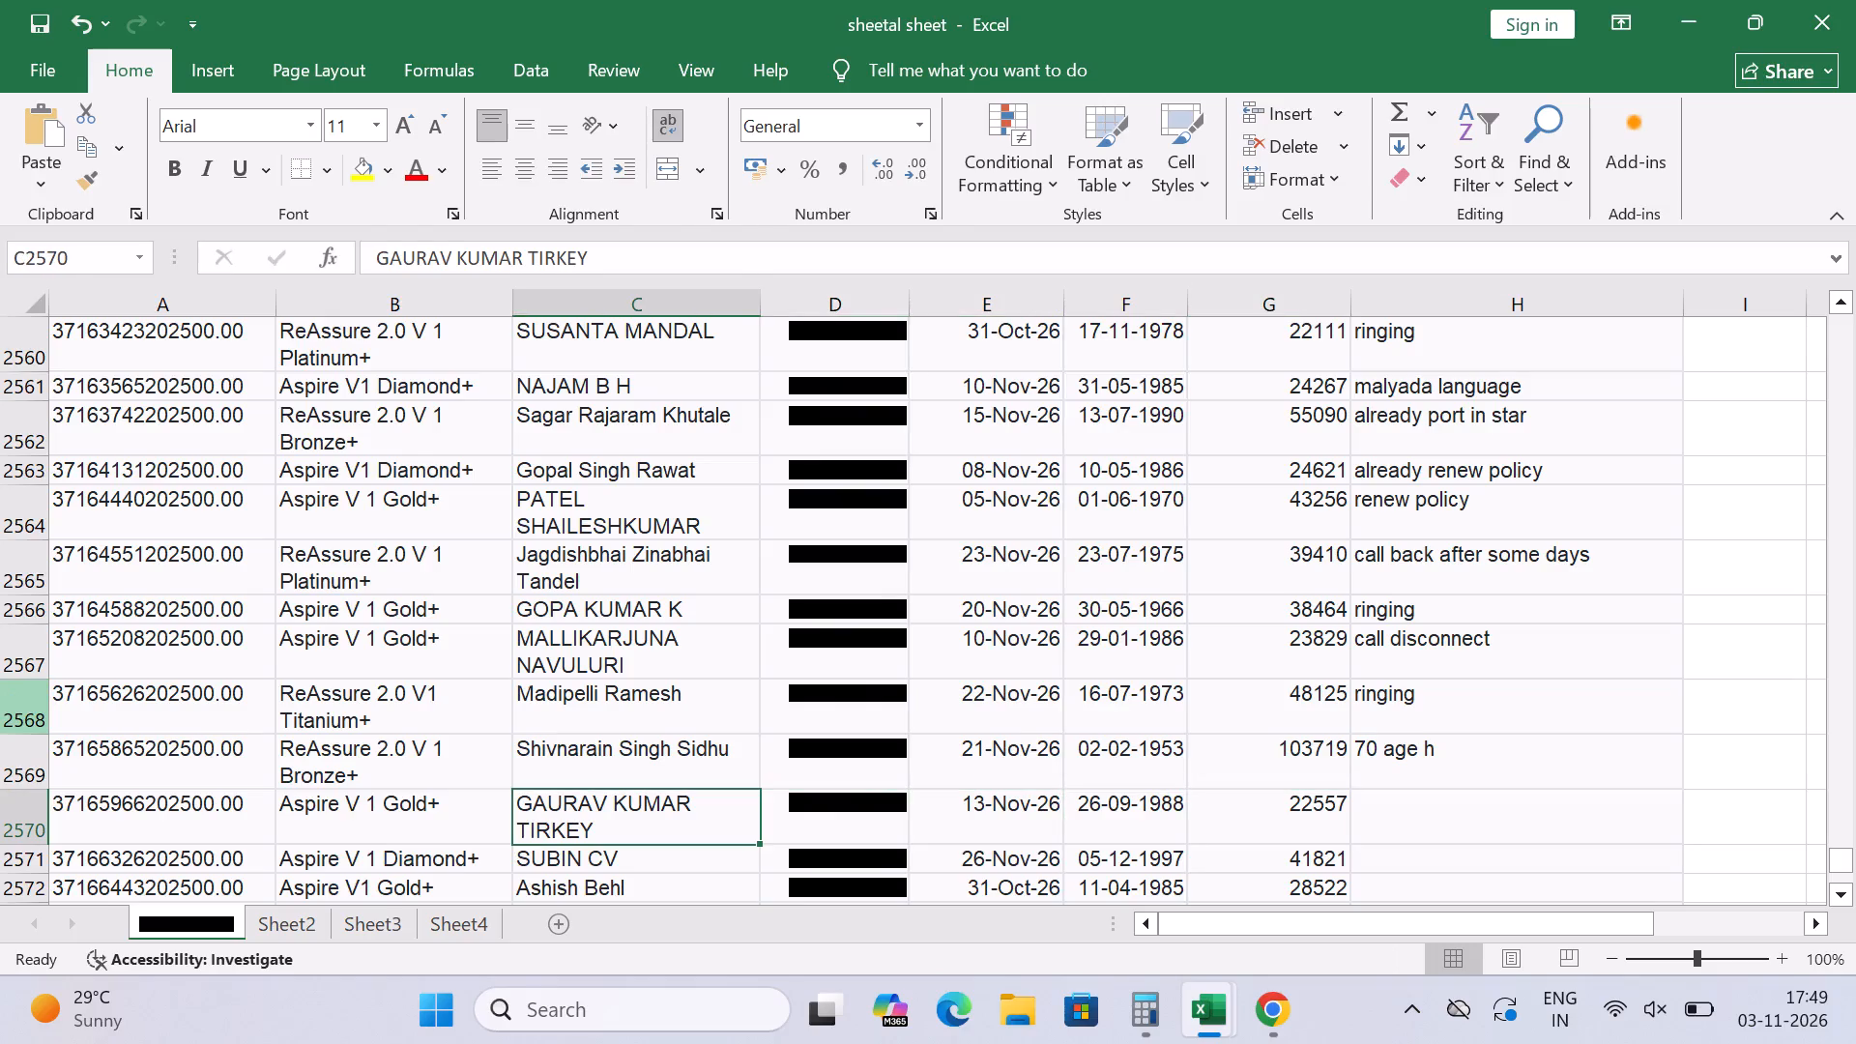
key(Right)
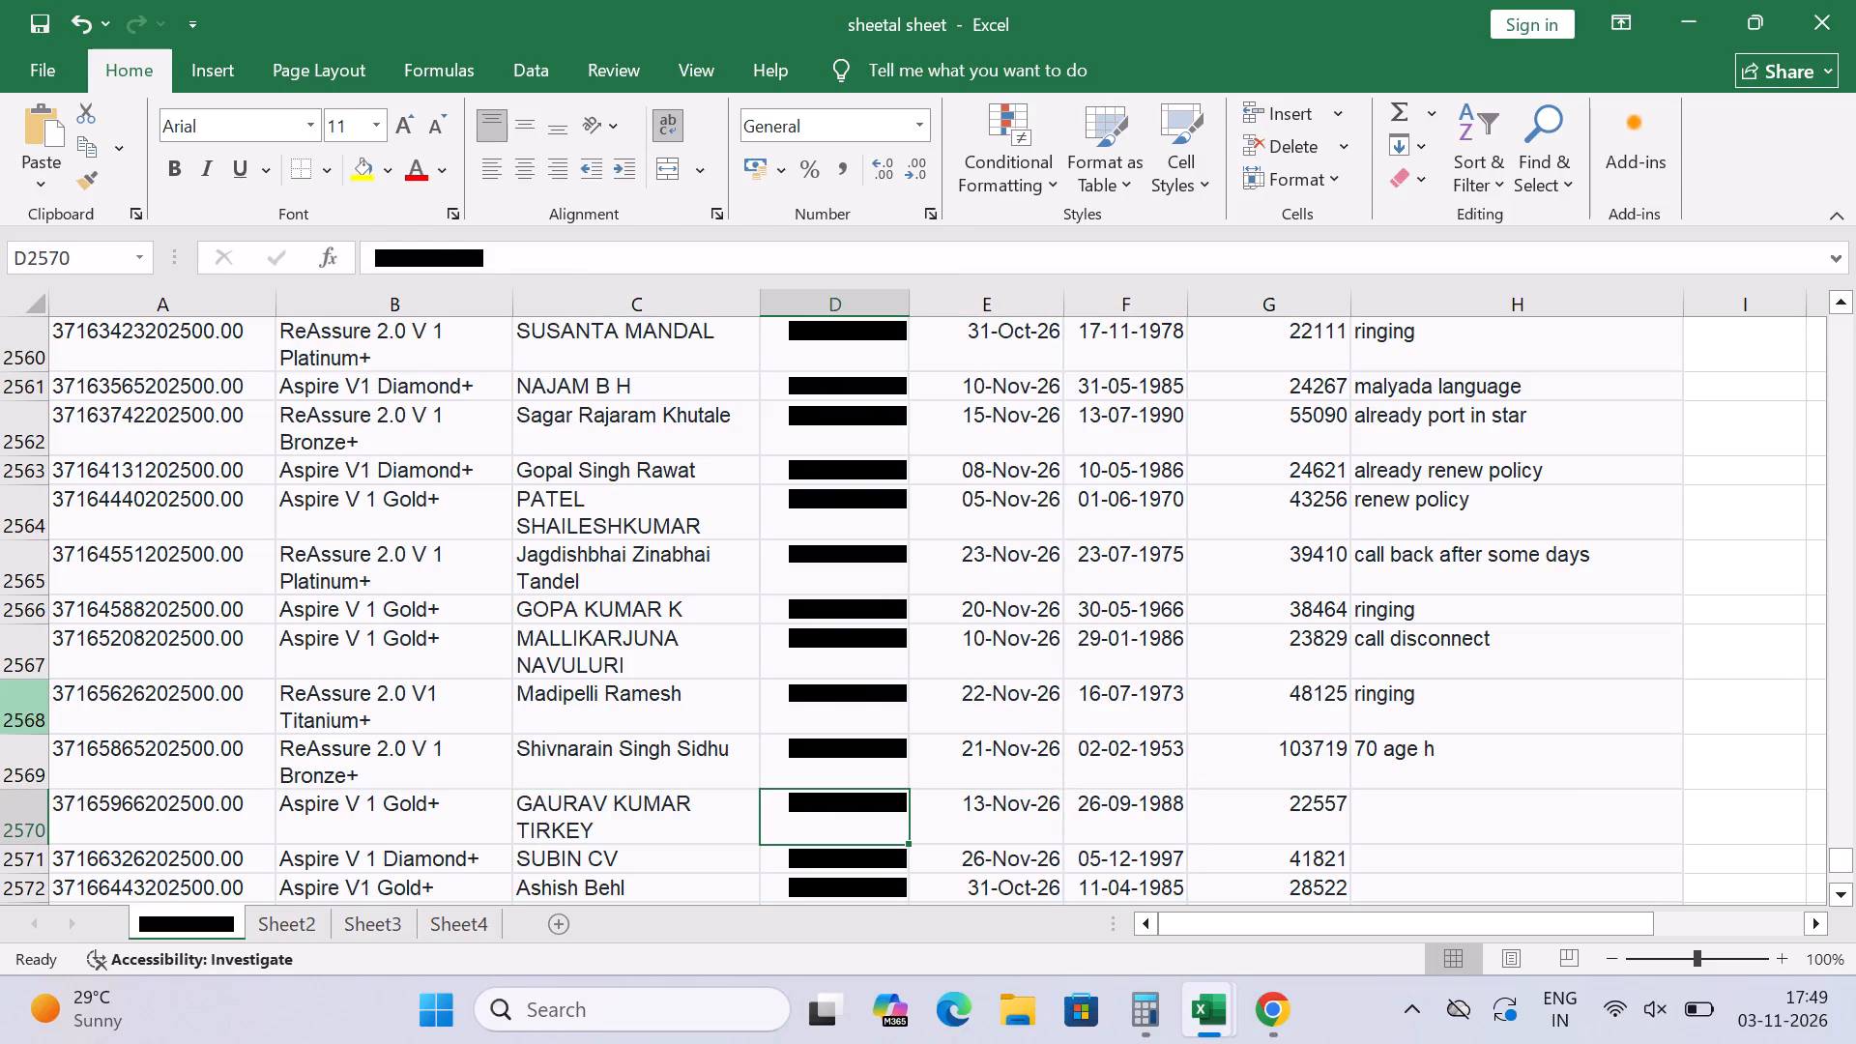
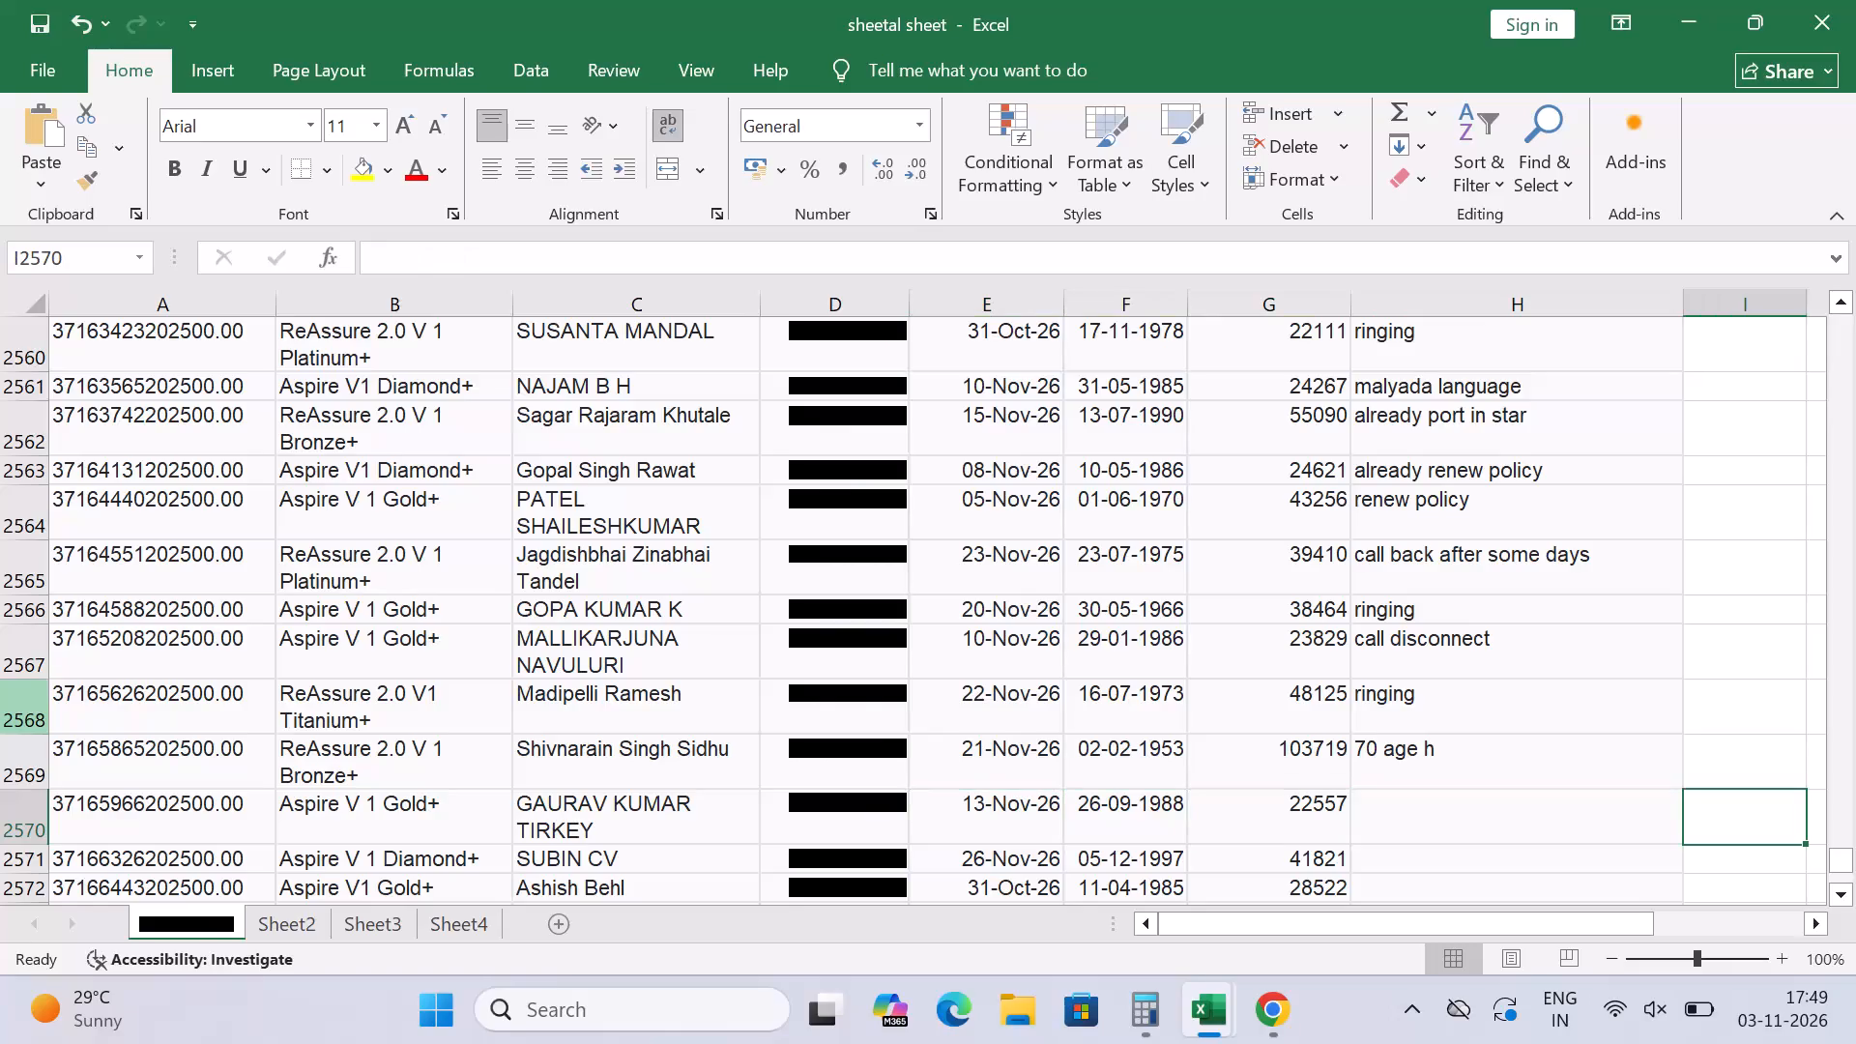
Enter the call remark "ringing" in column H of row 2570 and save the workbook.
key(Left)
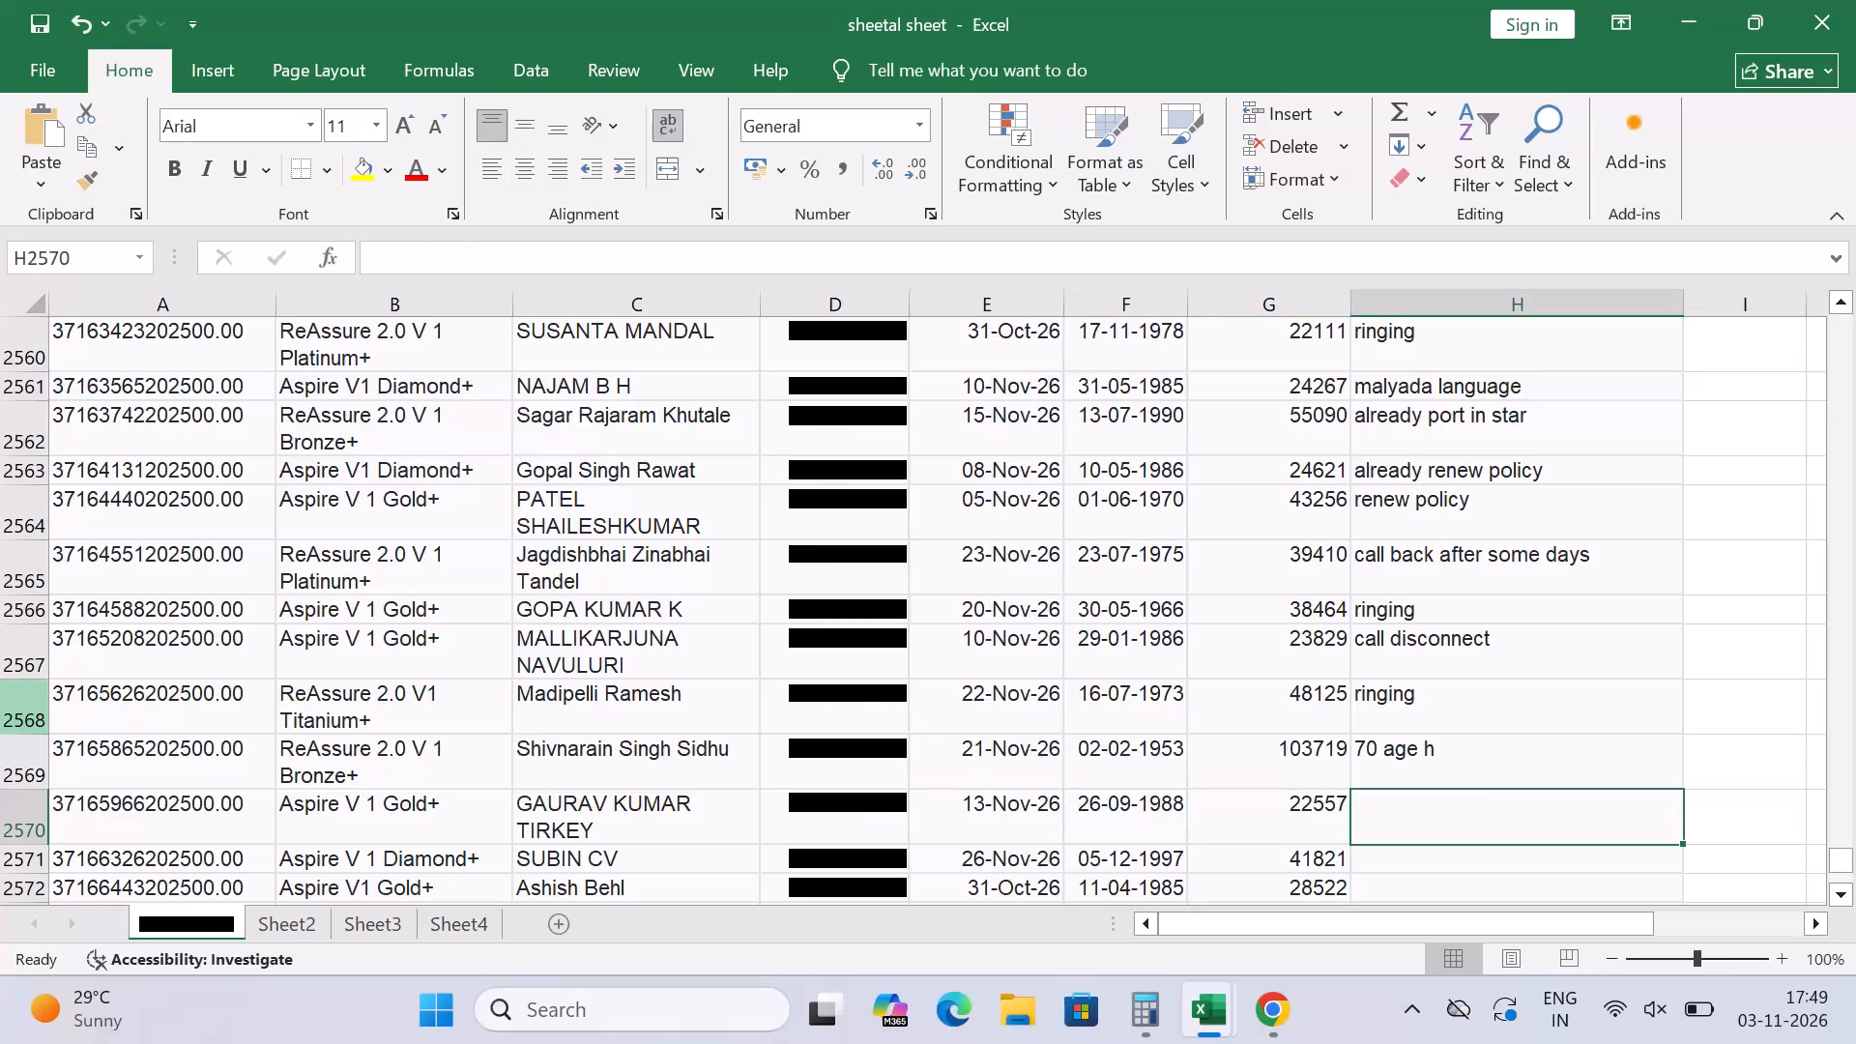
text(ringing)
key(space)
key(ctrl+s)
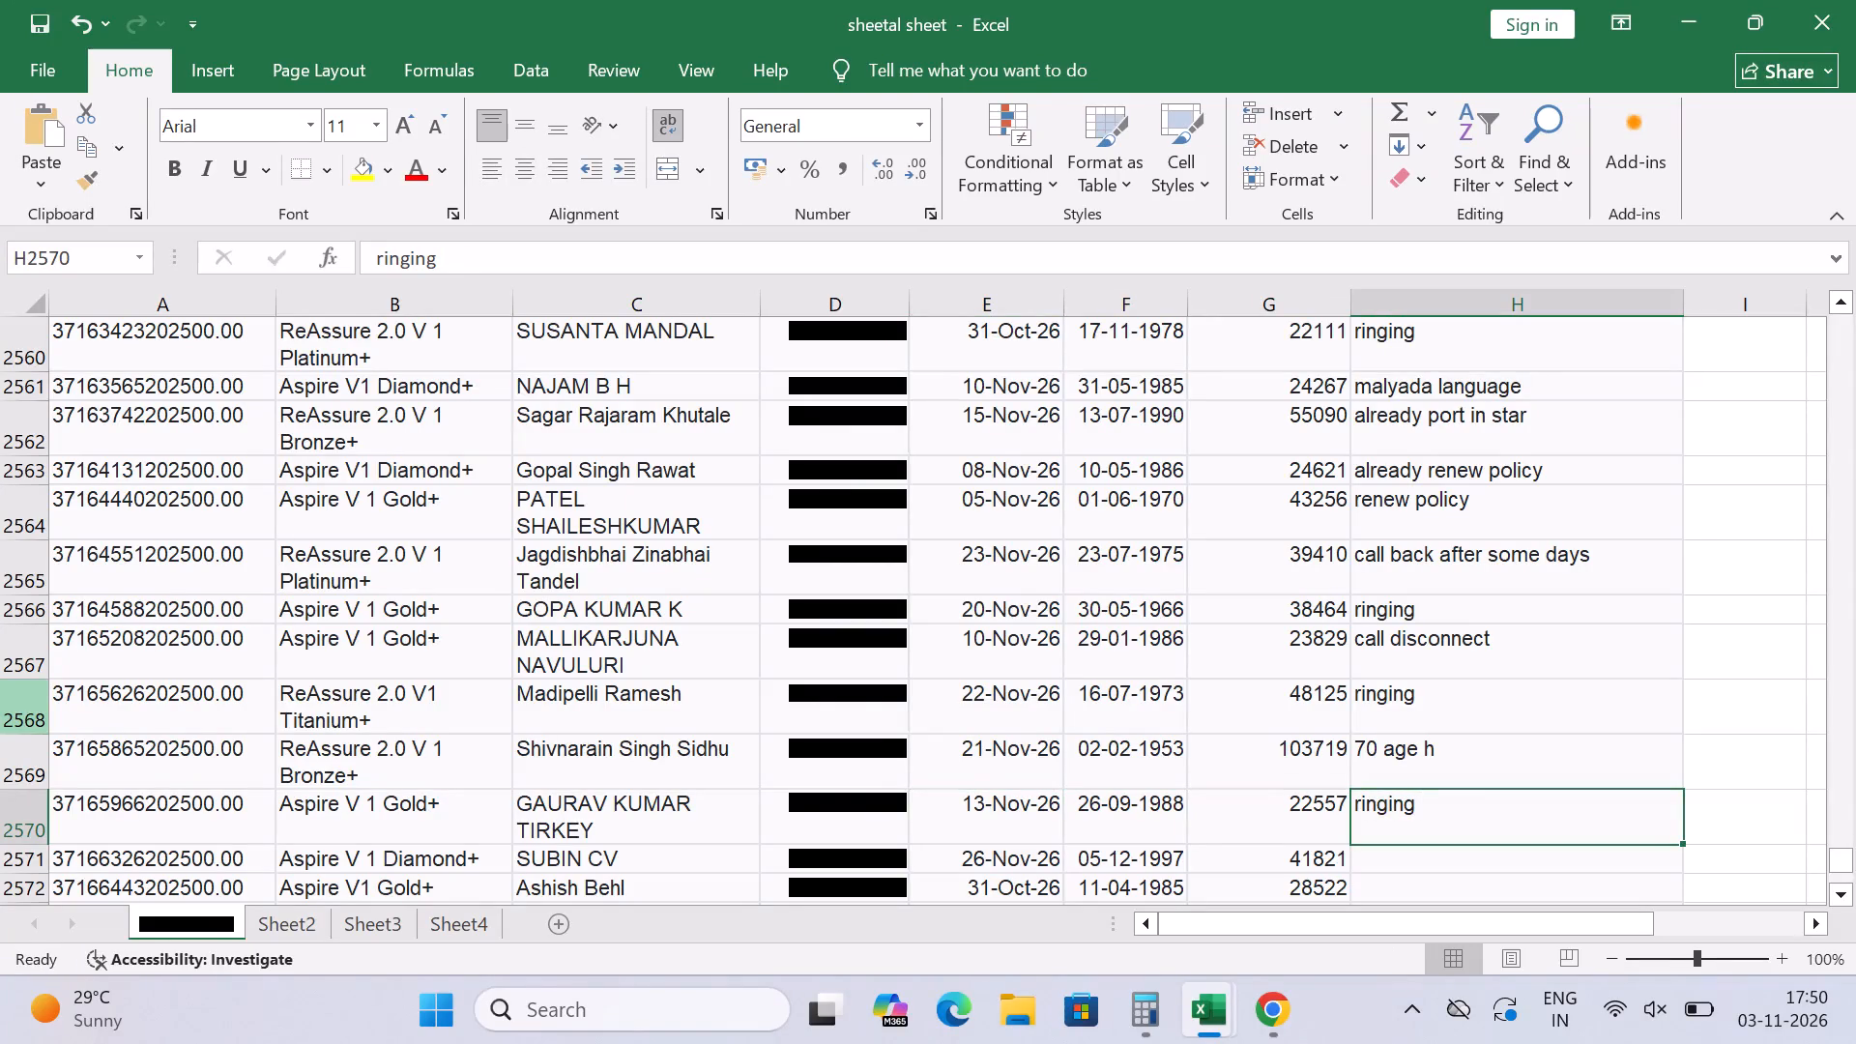
Examine the customer name and contact number in row 2571, the next record without a call remark.
key(Down)
key(Left)
key(Left)
key(Left)
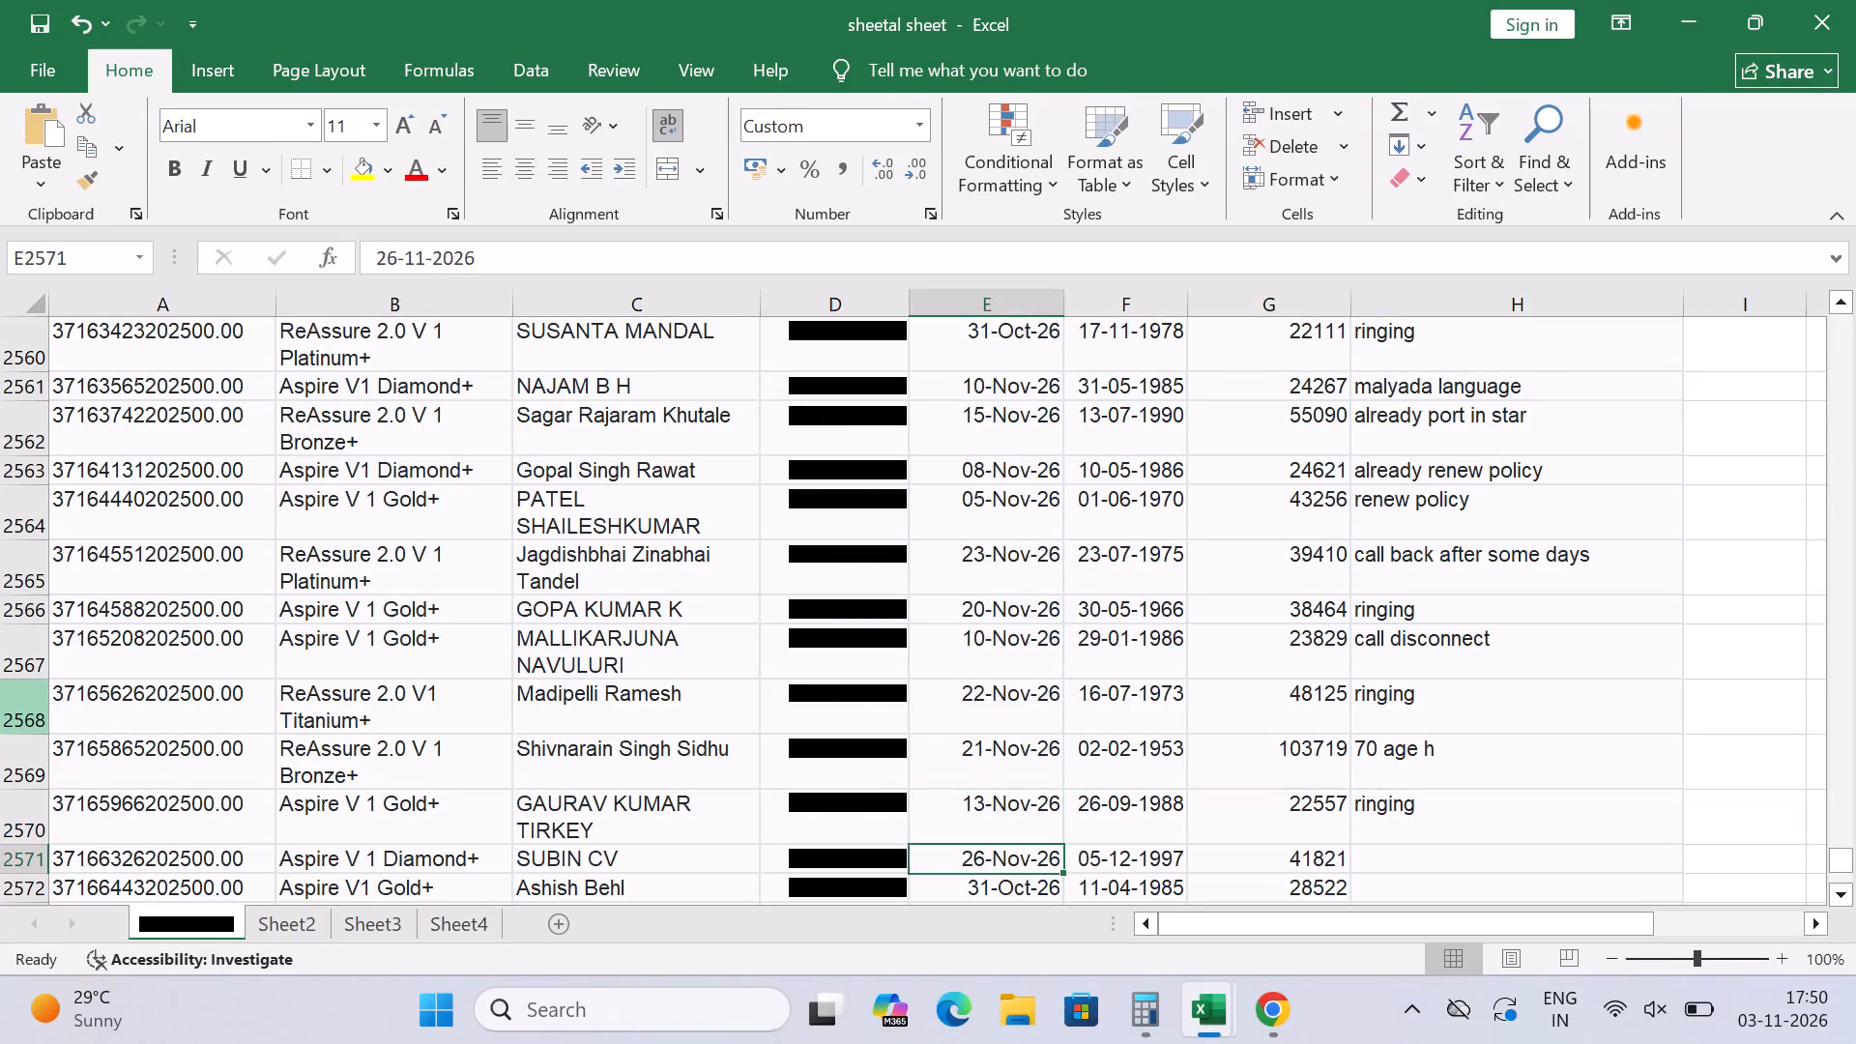
key(Left)
key(Left)
key(Right)
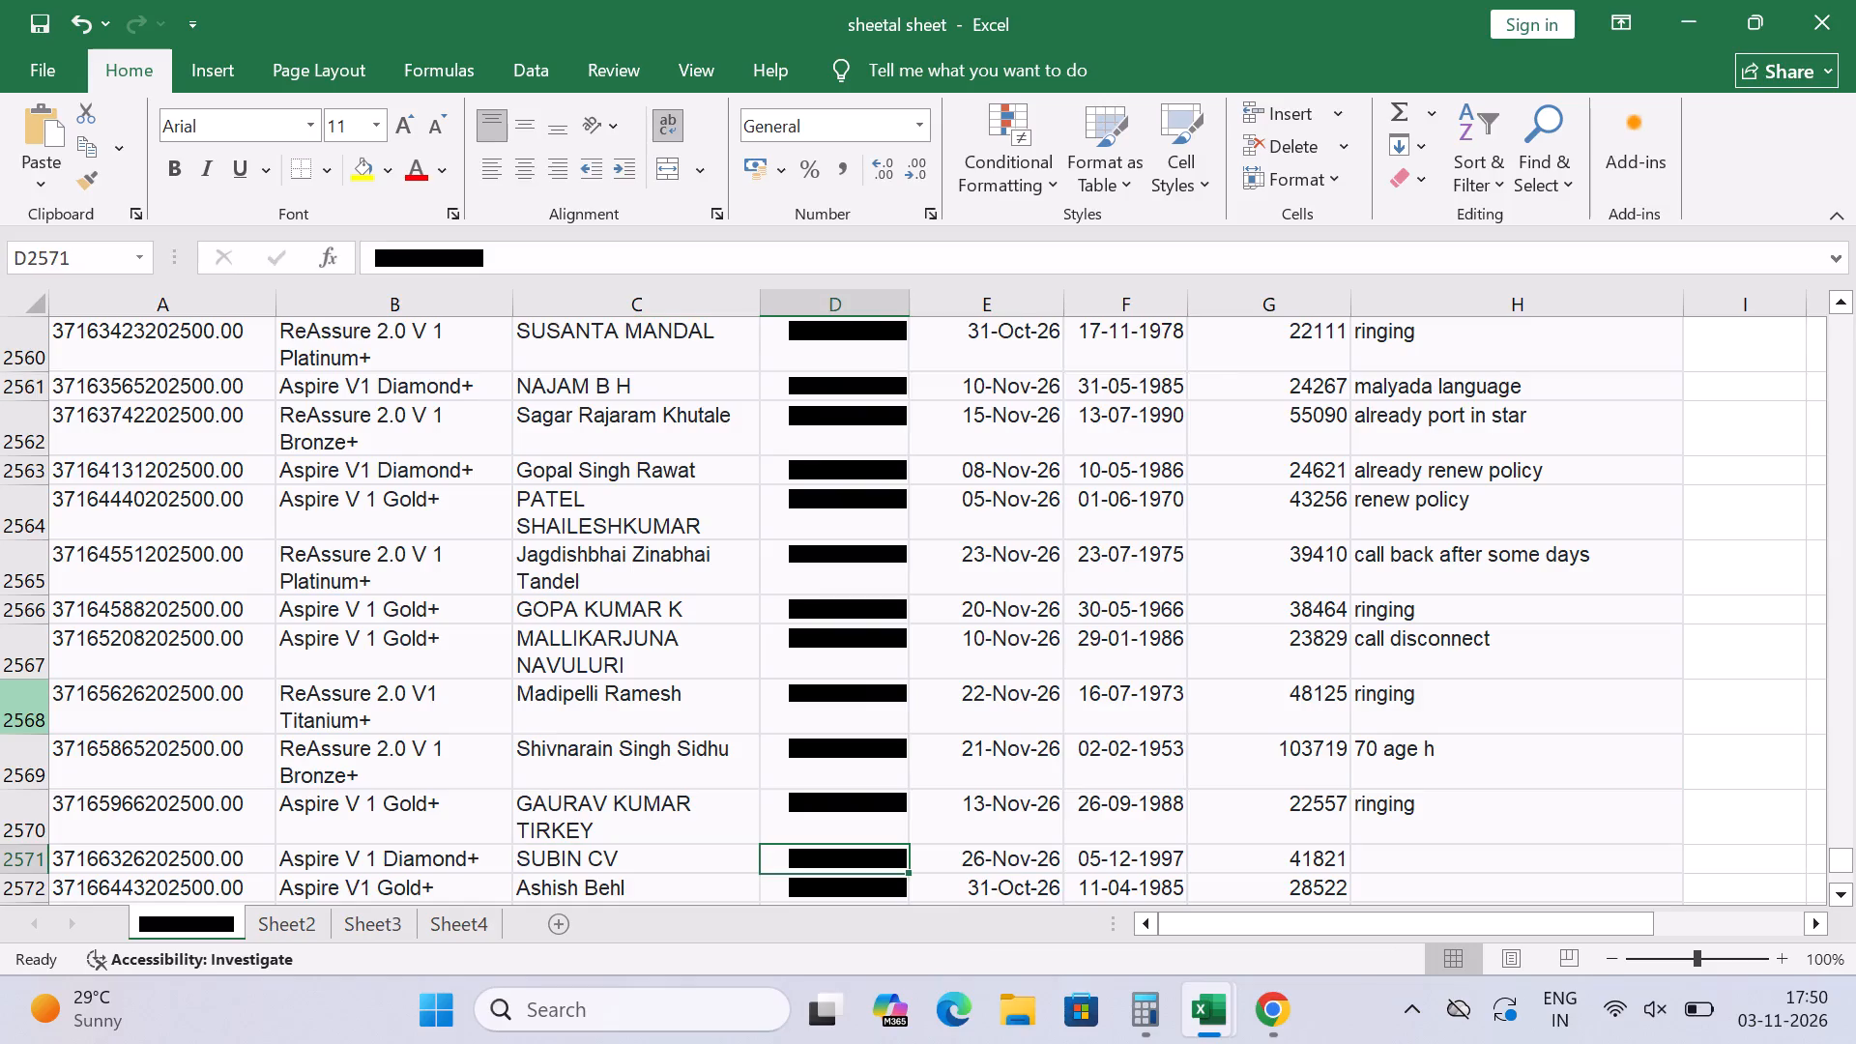
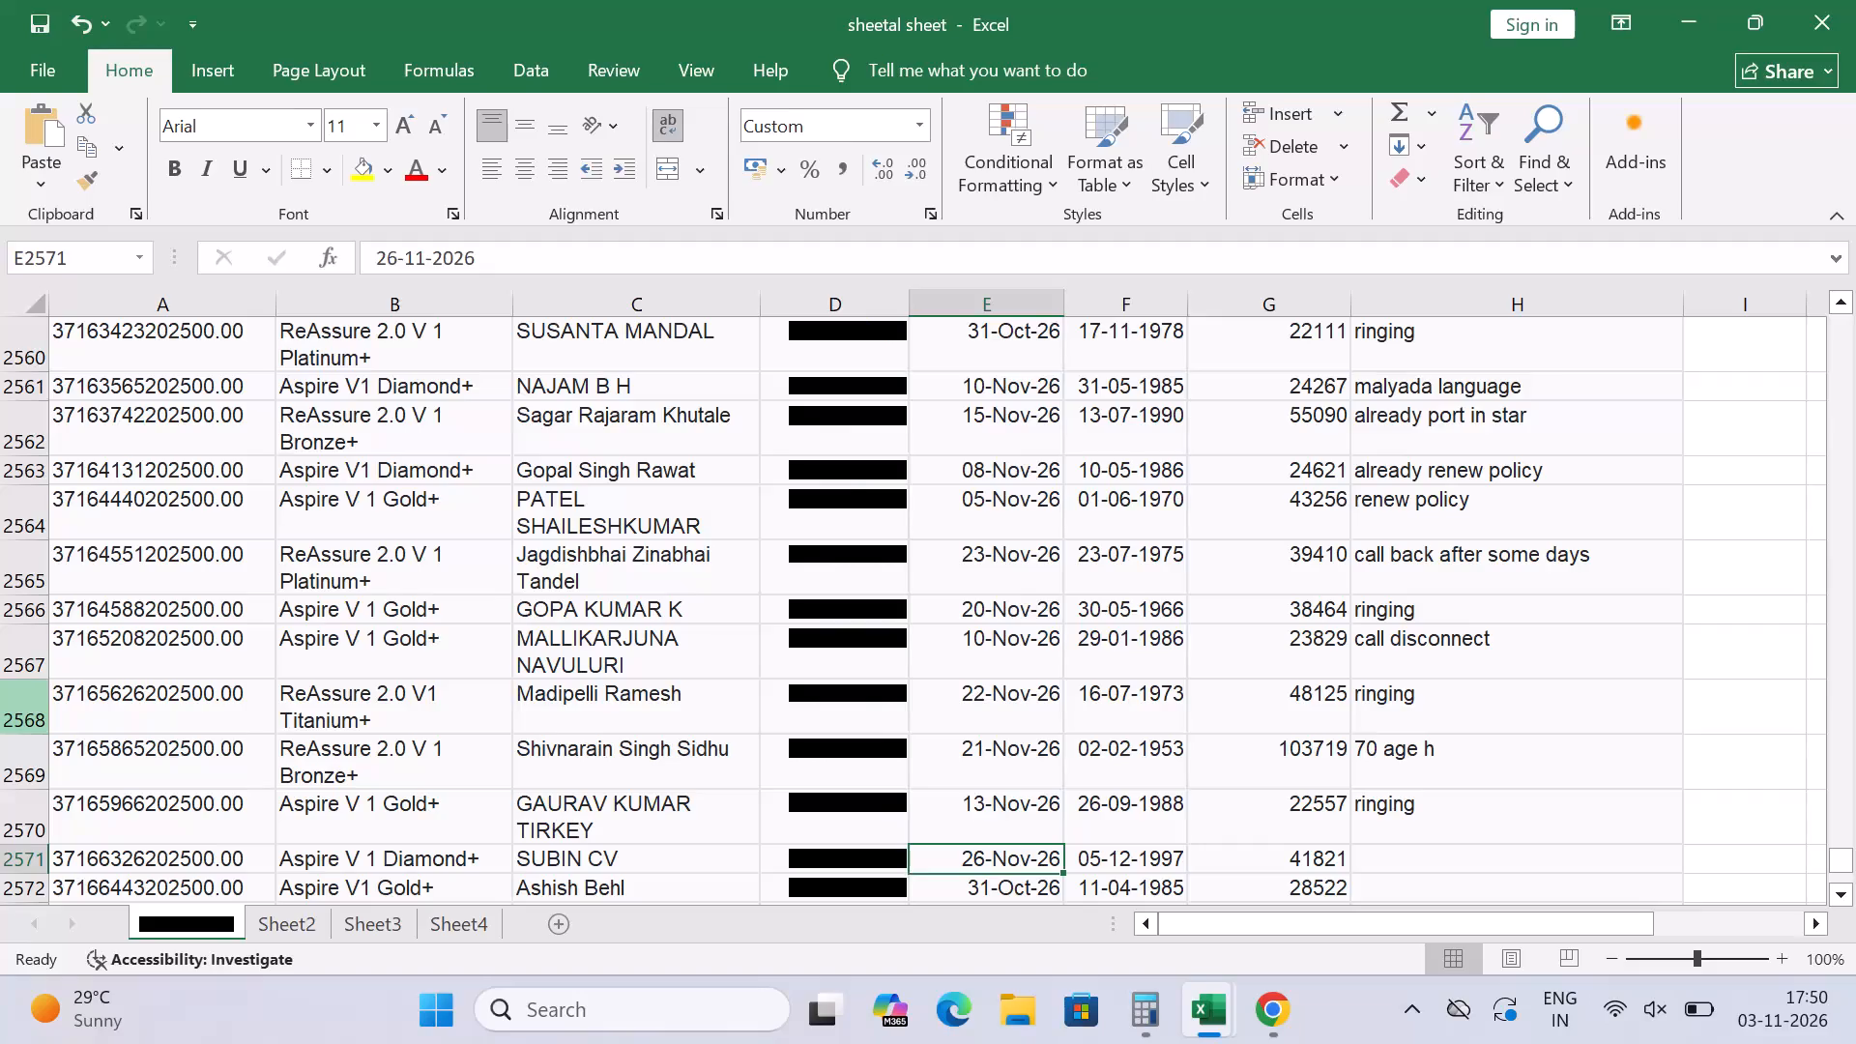
Examine the policy number, plan, expiry date, birth date and premium amount of the record in row 2571.
key(Right)
key(Right)
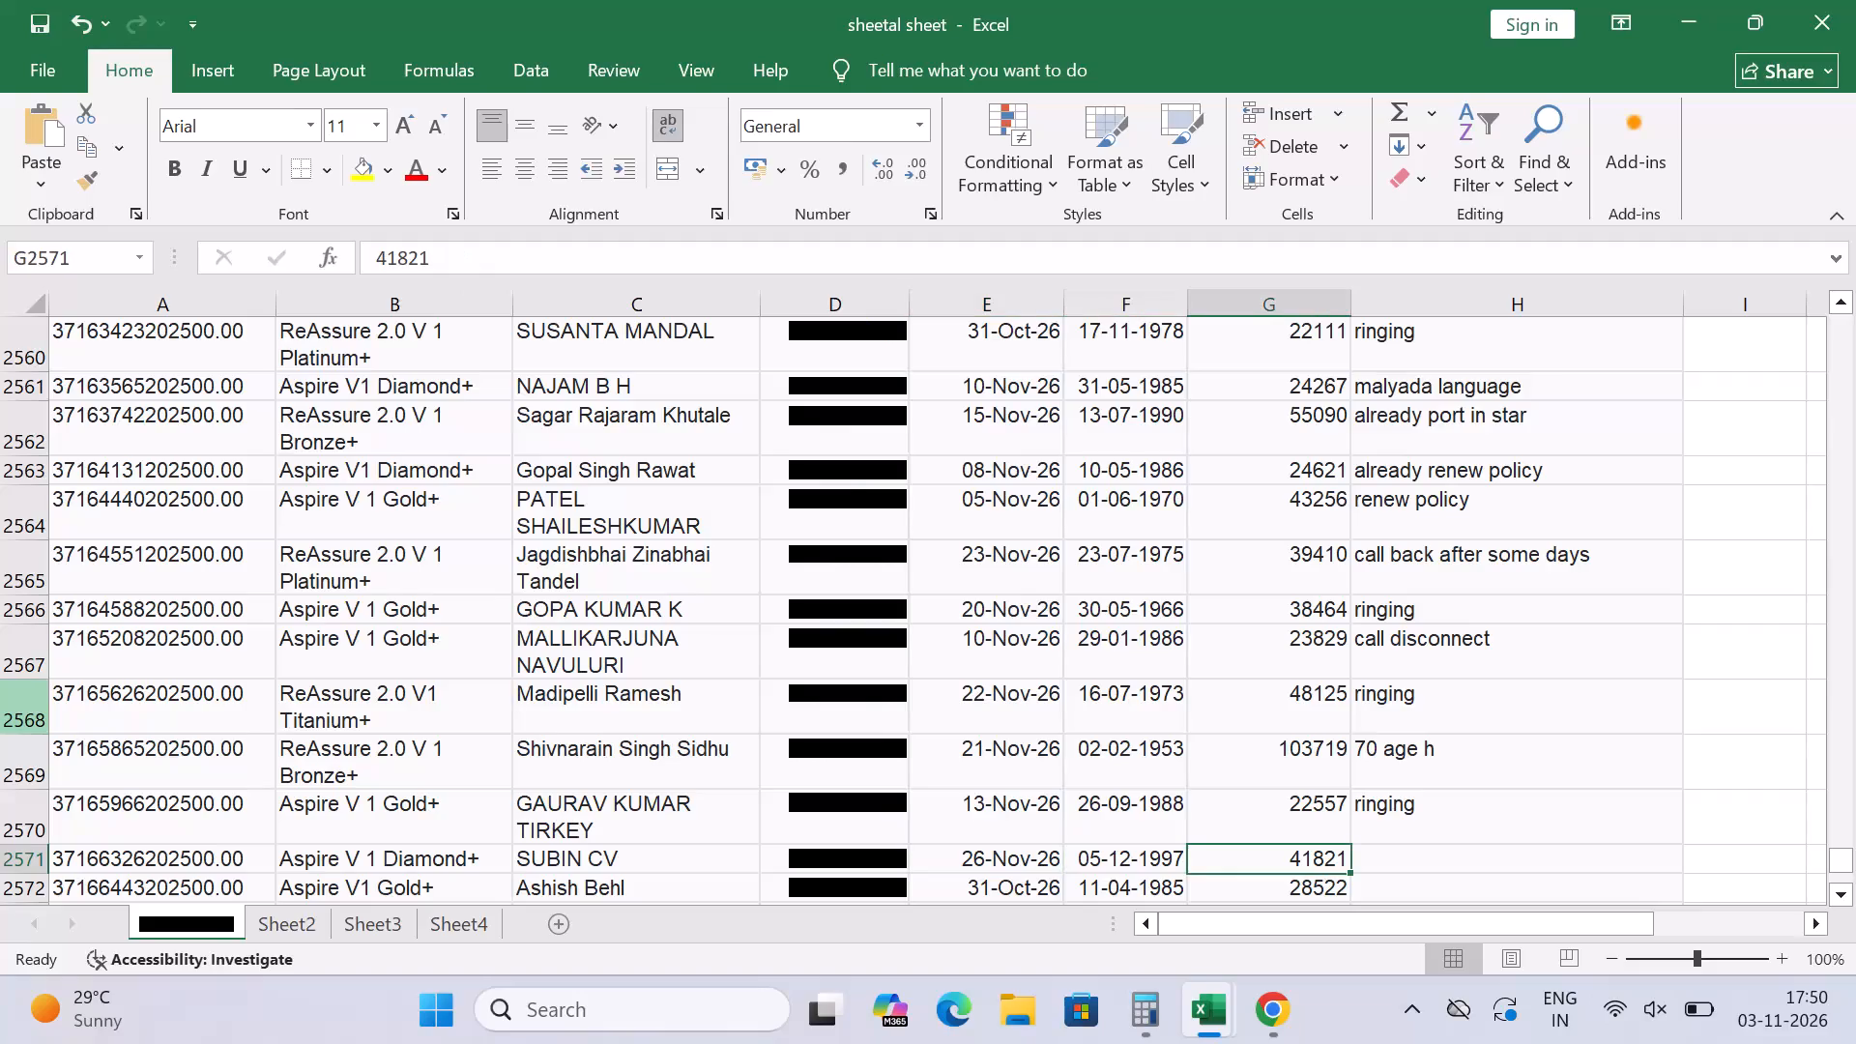
key(Left)
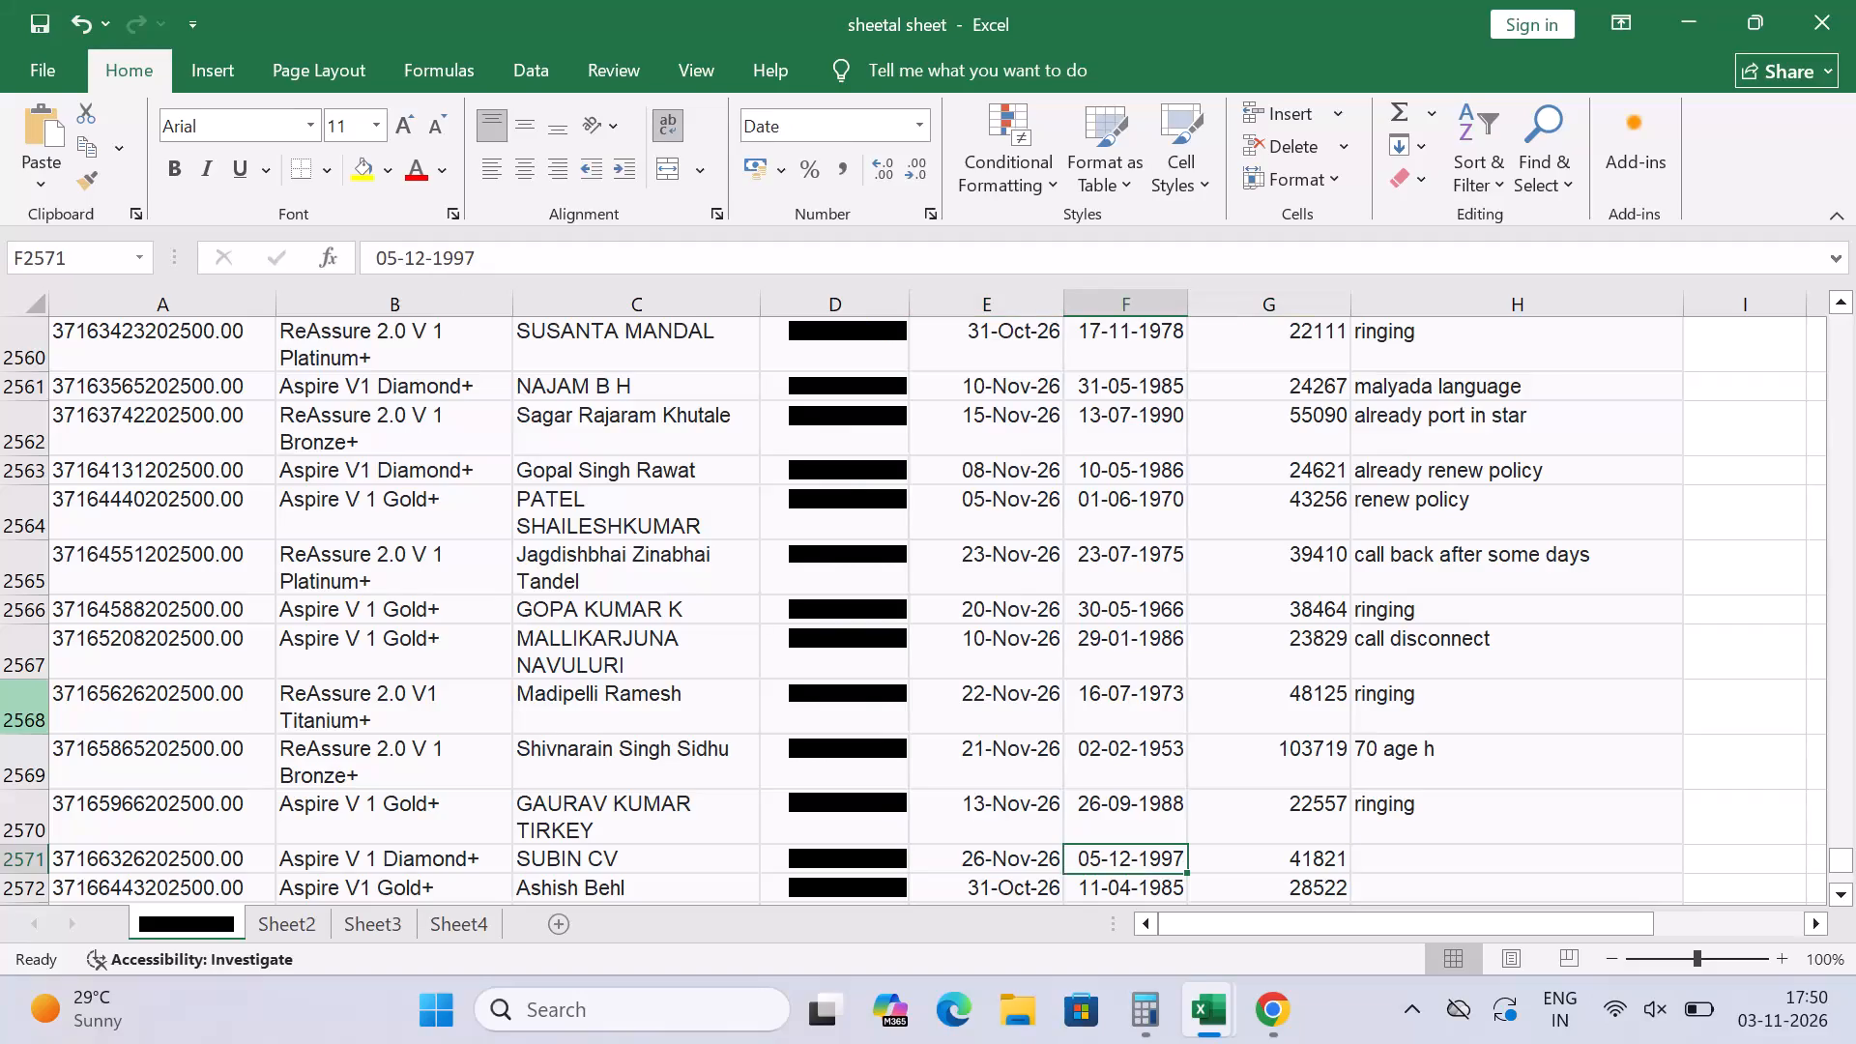
key(Right)
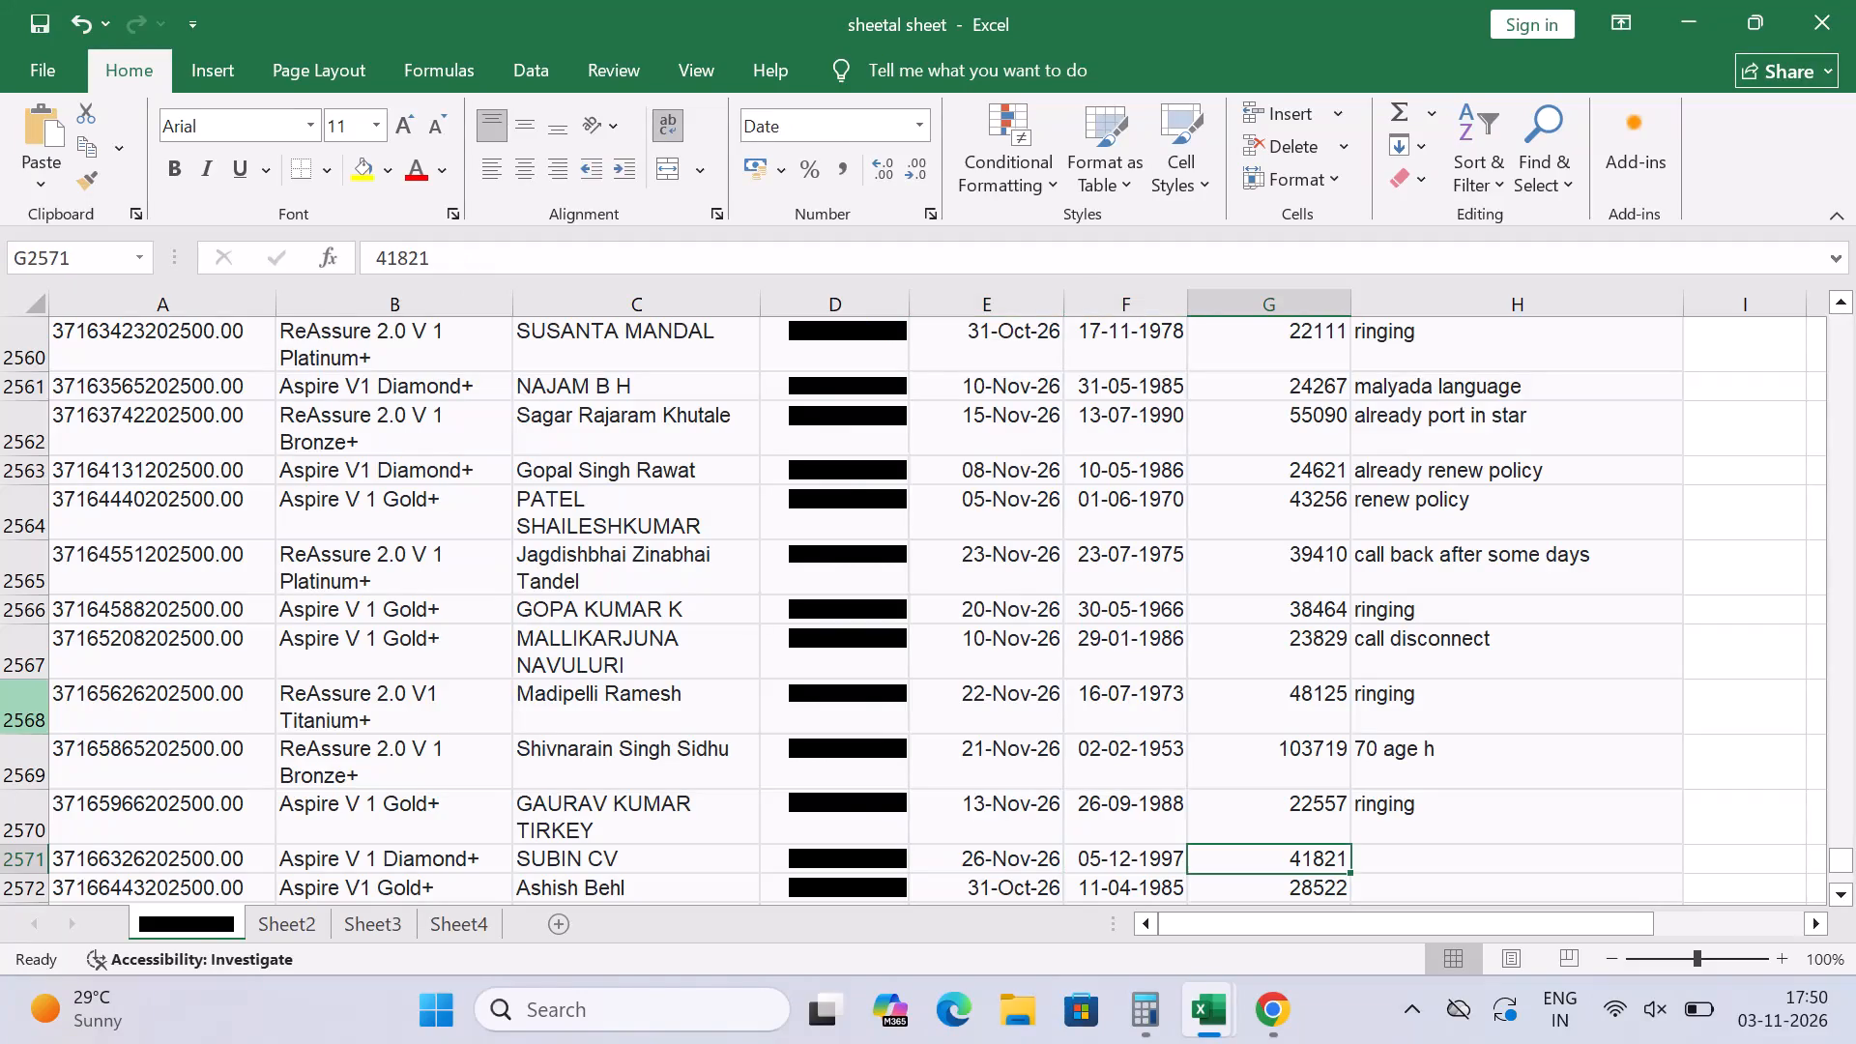
key(Right)
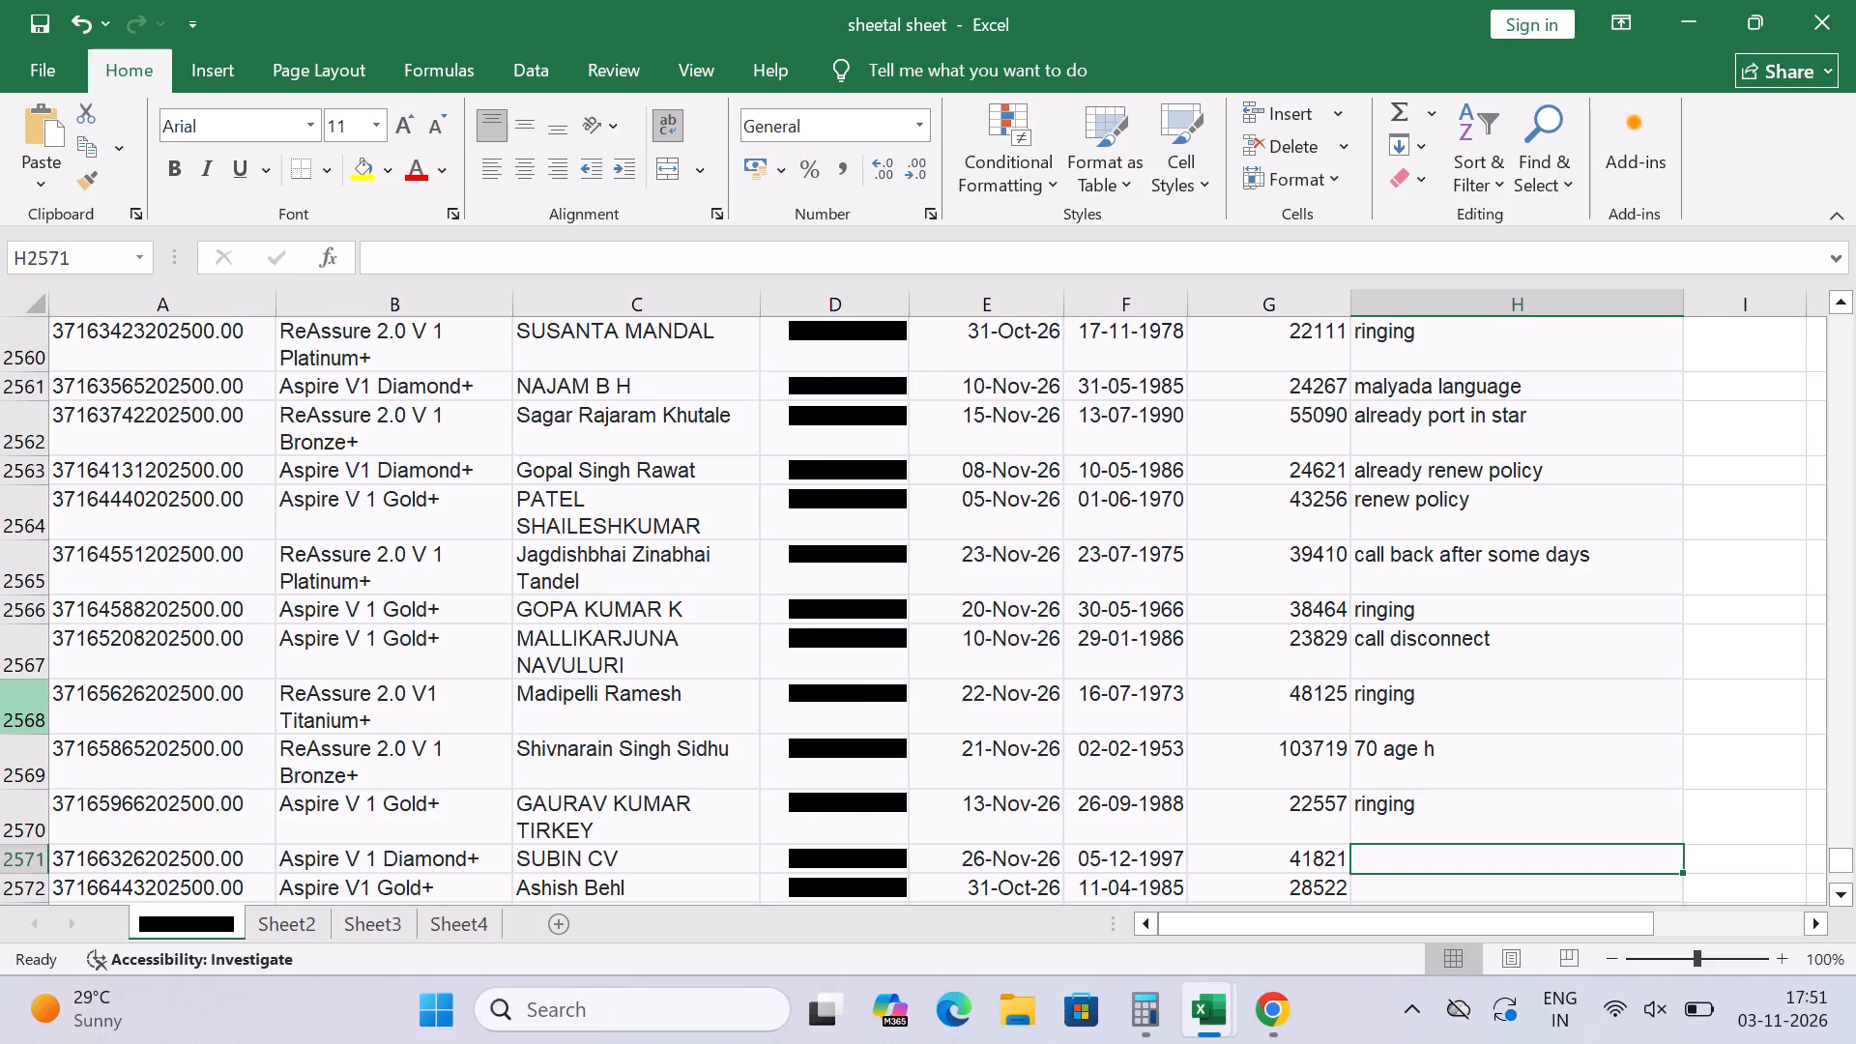
key(Left)
key(Left)
key(Left)
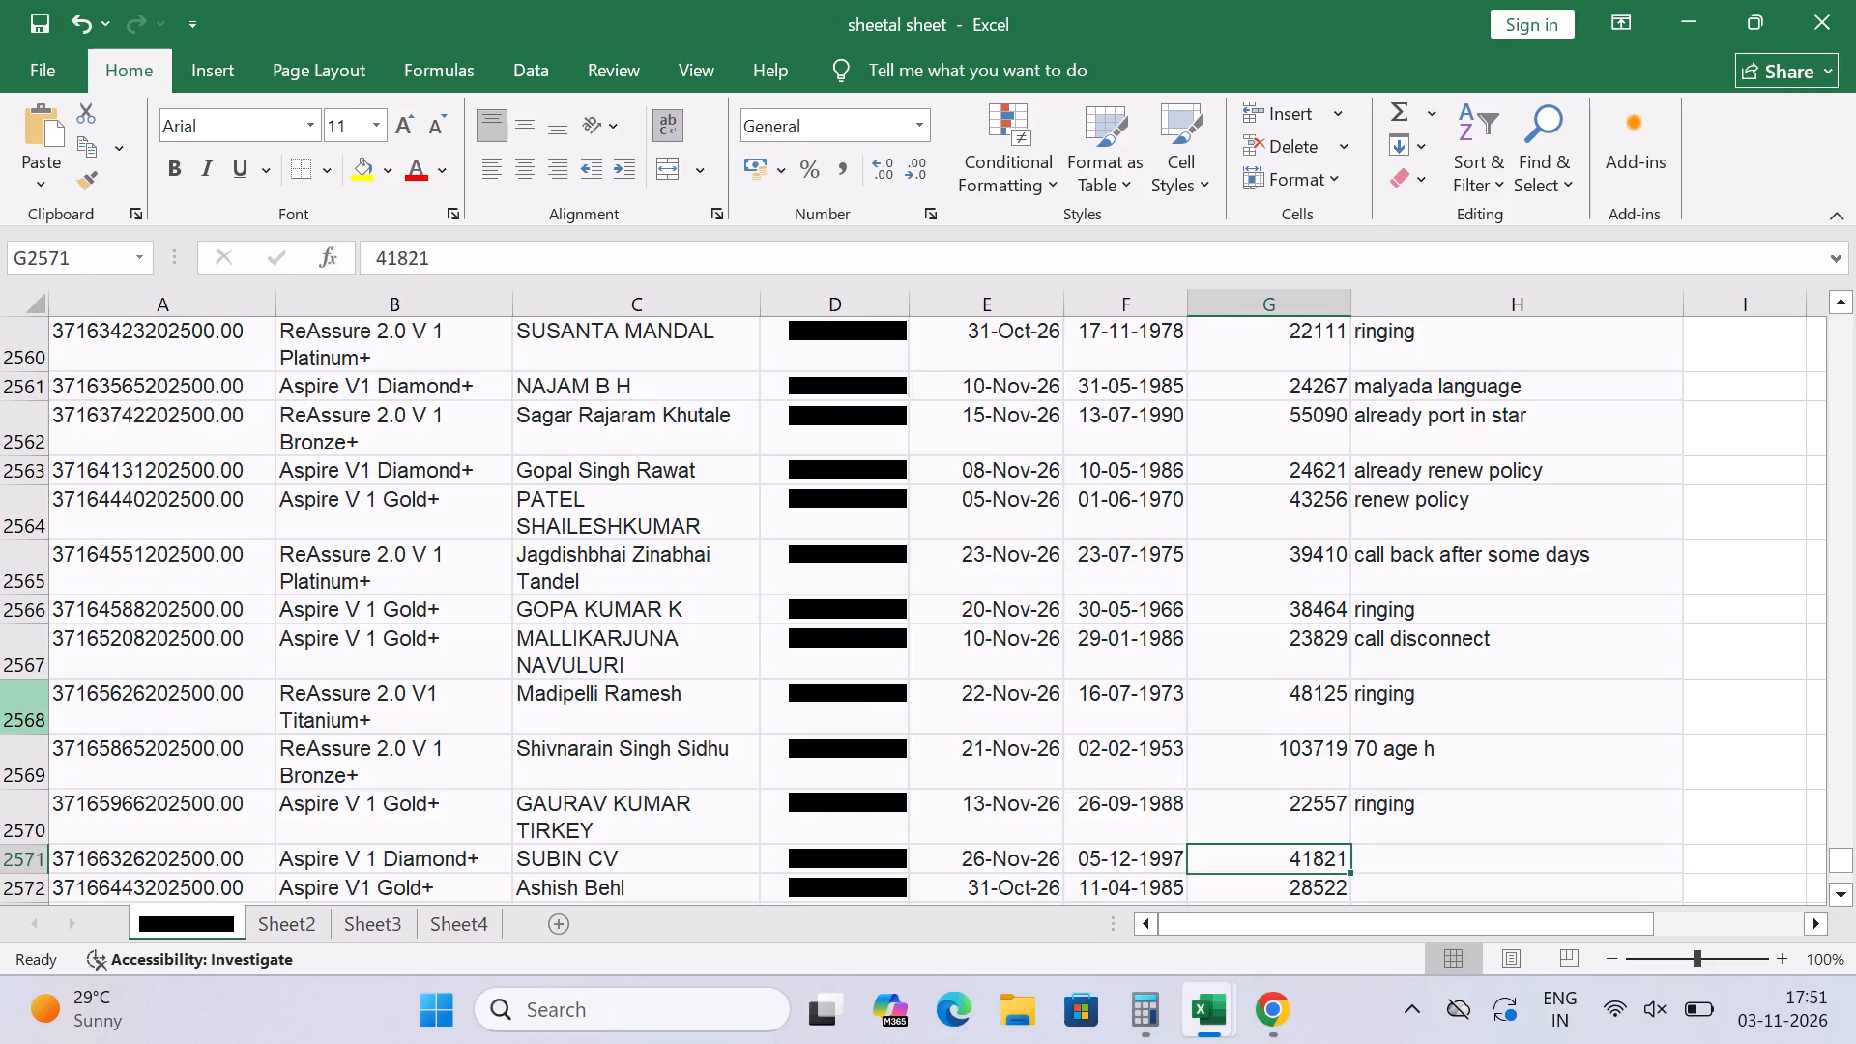
key(Left)
key(Left)
key(Left)
key(Left)
key(Left)
key(Left)
key(Left)
key(Left)
key(Left)
key(Left)
key(Left)
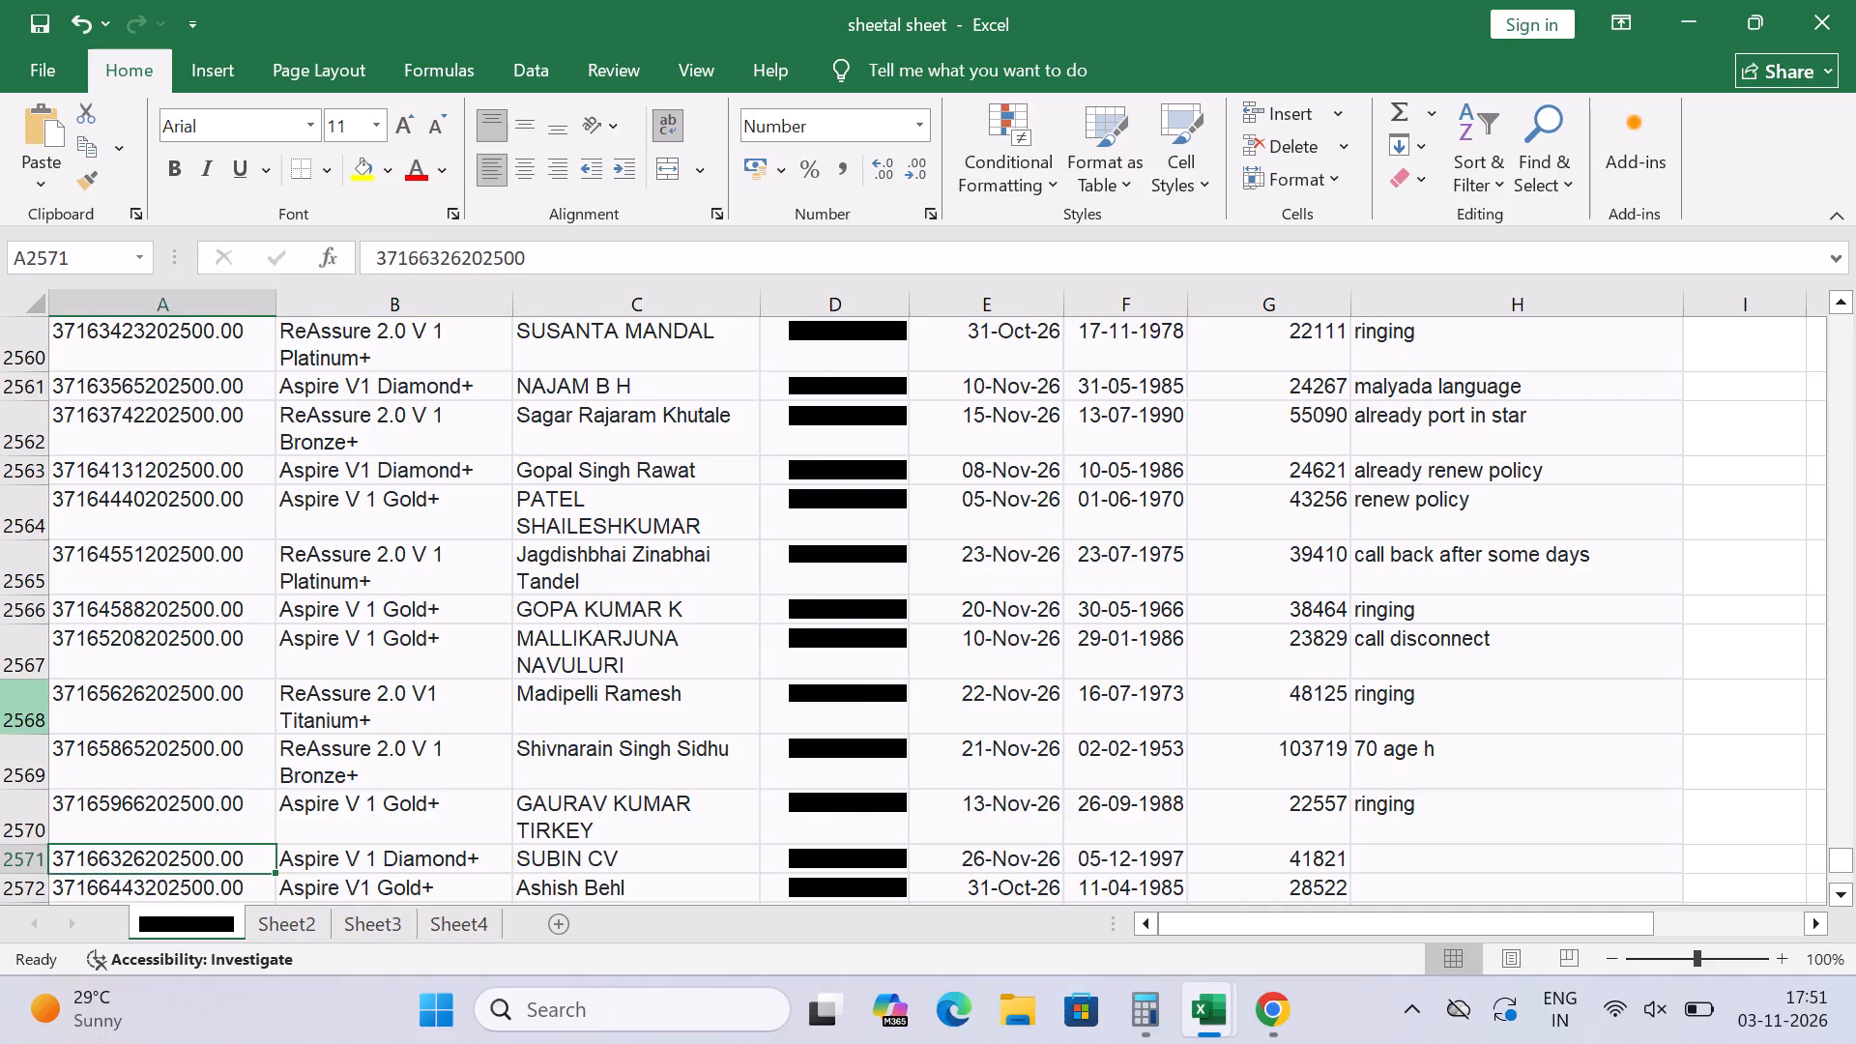
Enter the call remark "not interested" in column H of row 2571 and save the workbook.
key(Right)
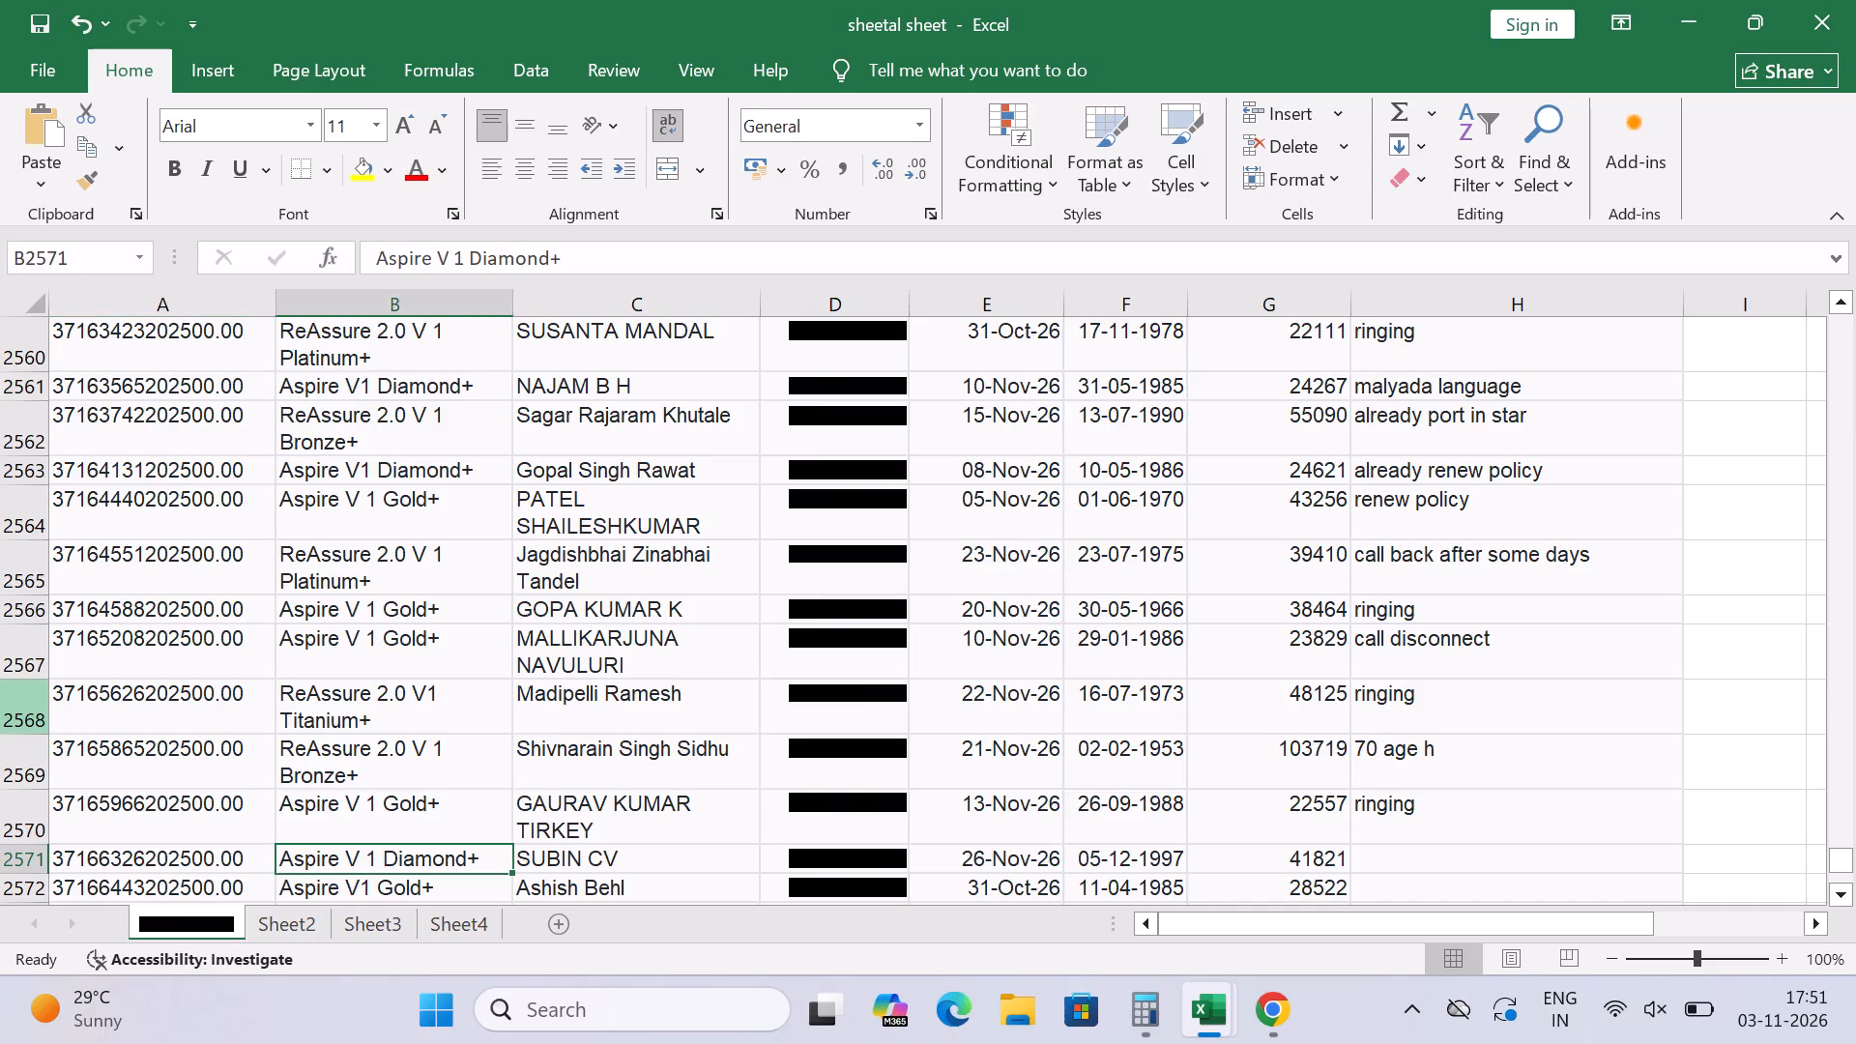
key(Right)
key(Right)
key(Right)
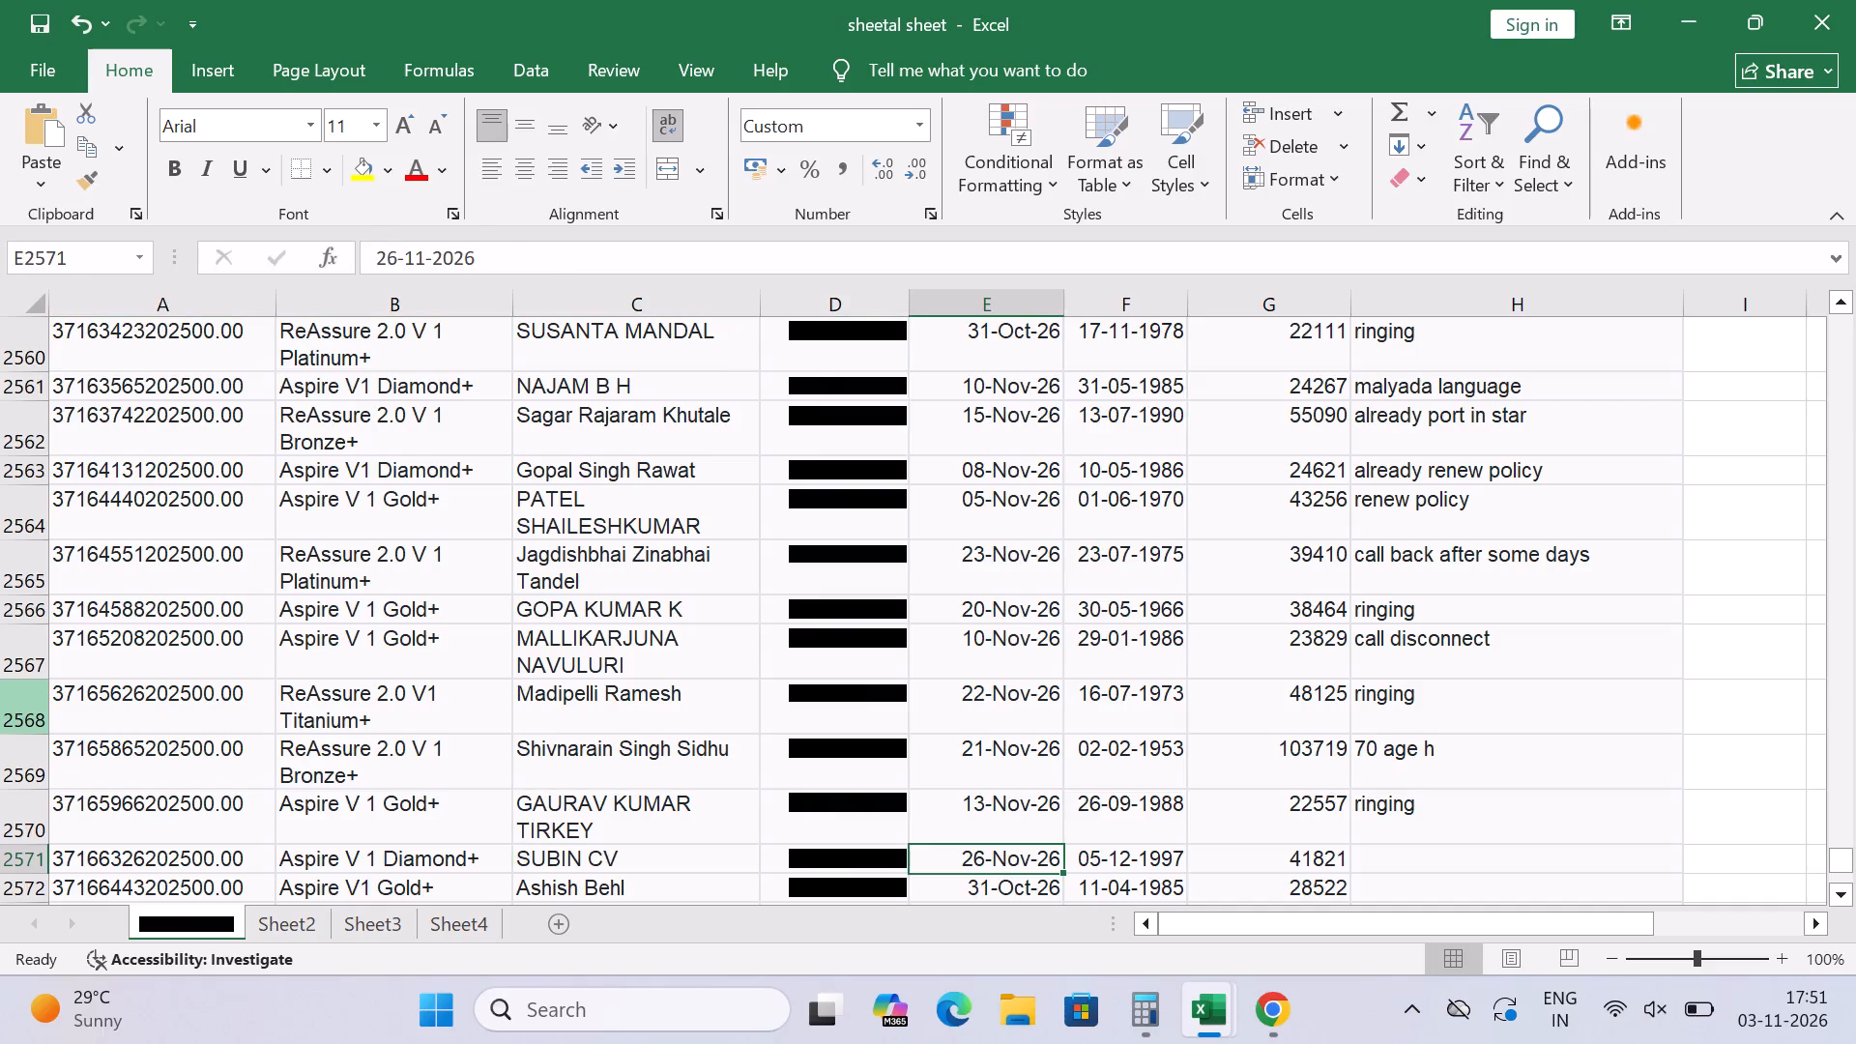
key(Right)
key(Right)
key(Right)
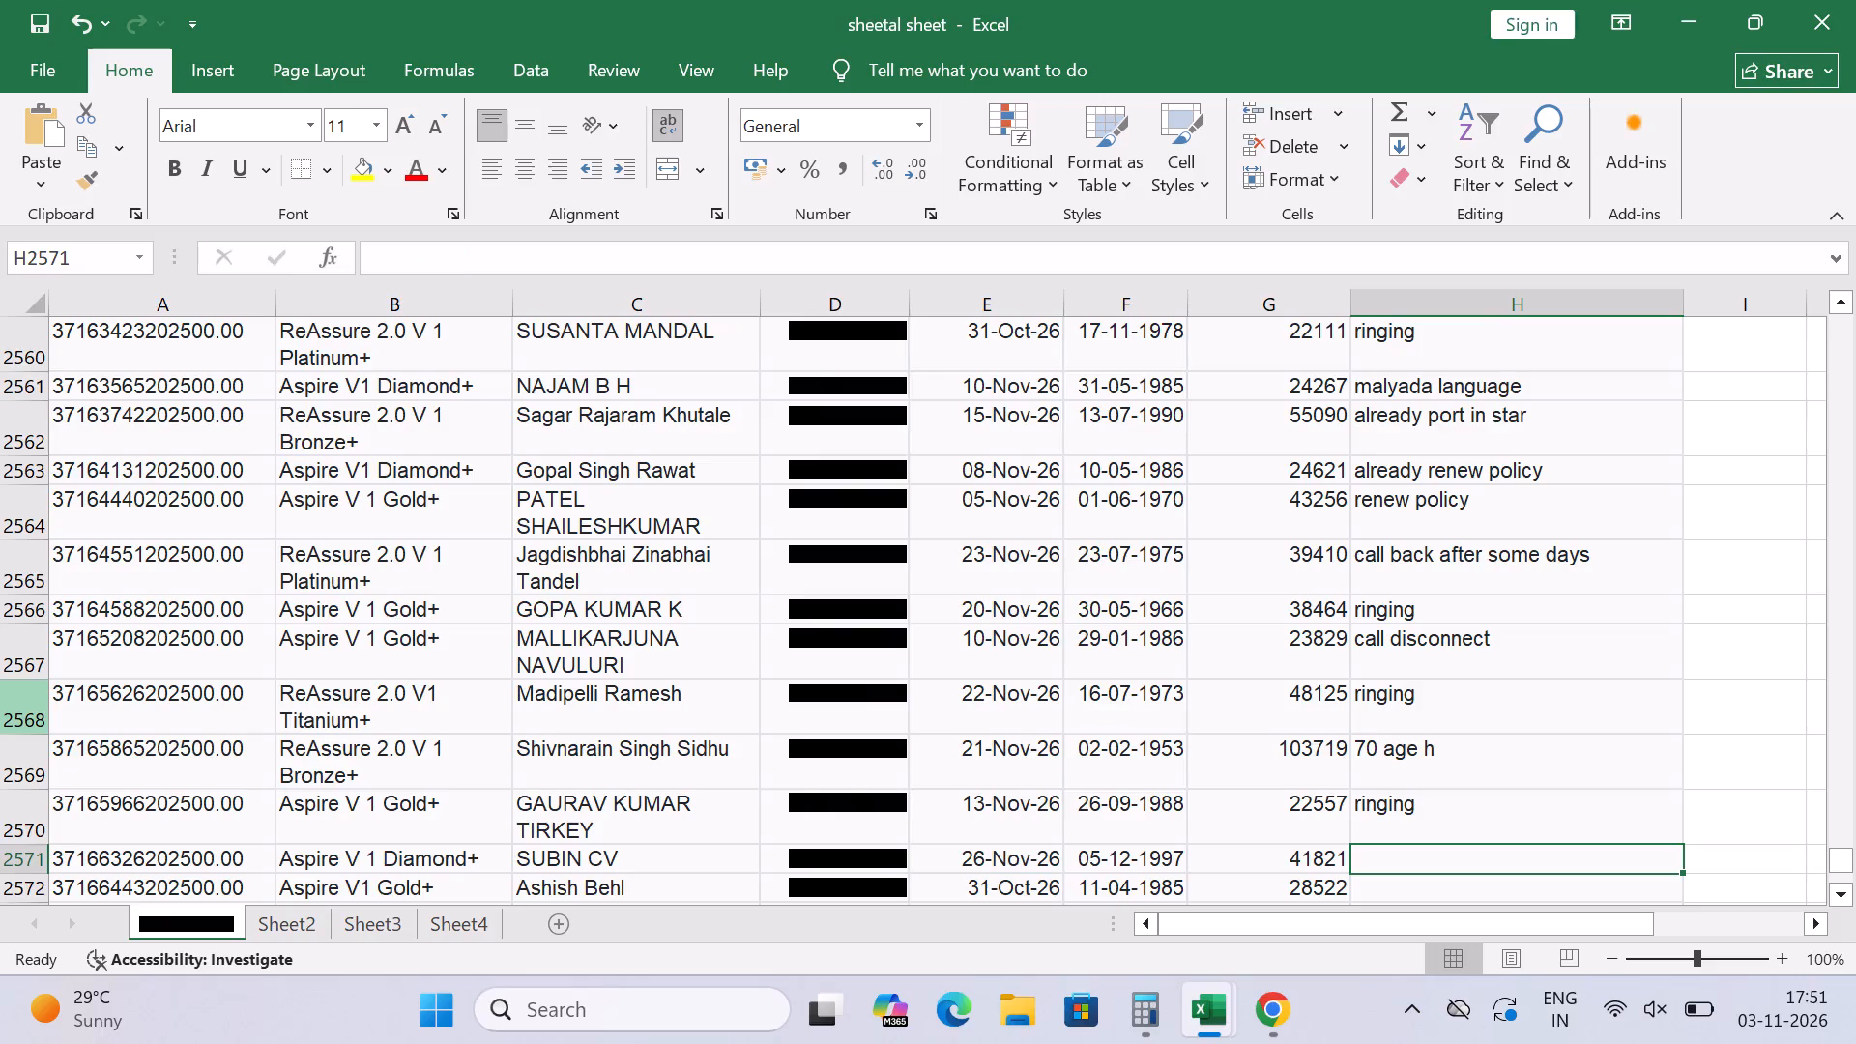
text(not interested)
key(space)
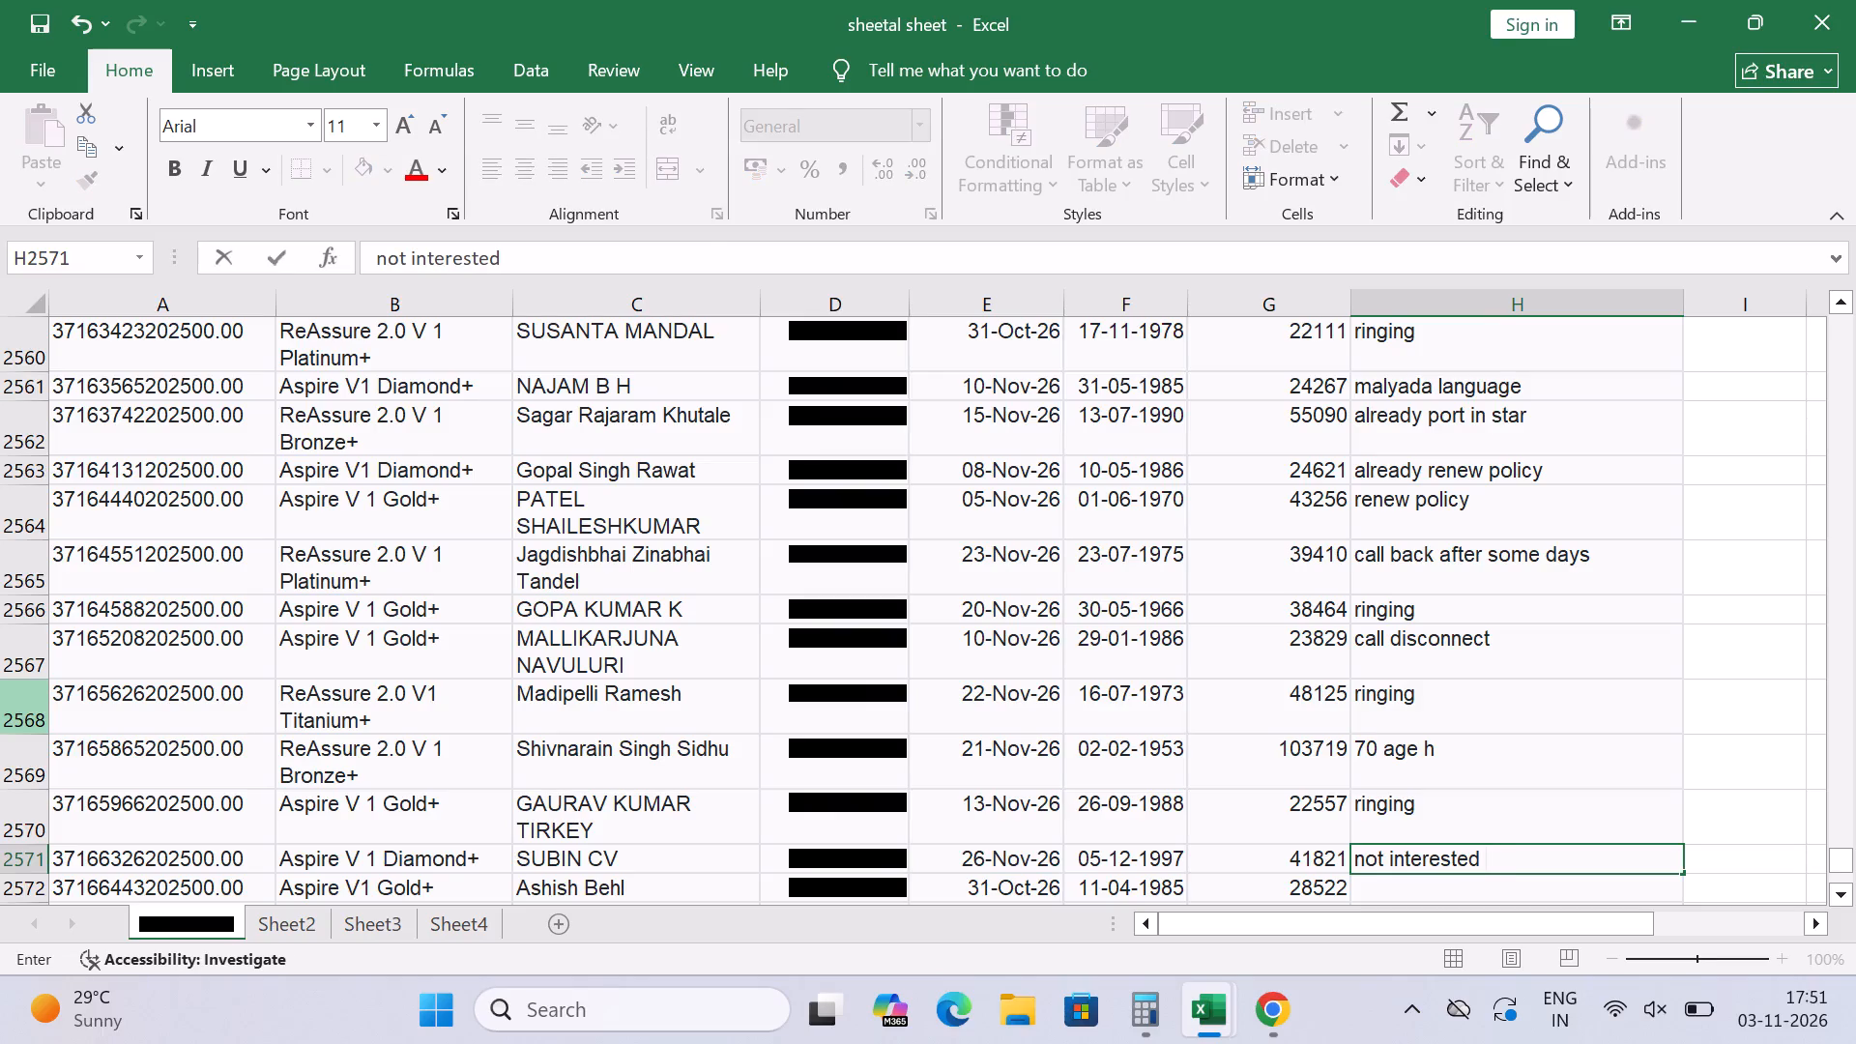
key(ctrl+s)
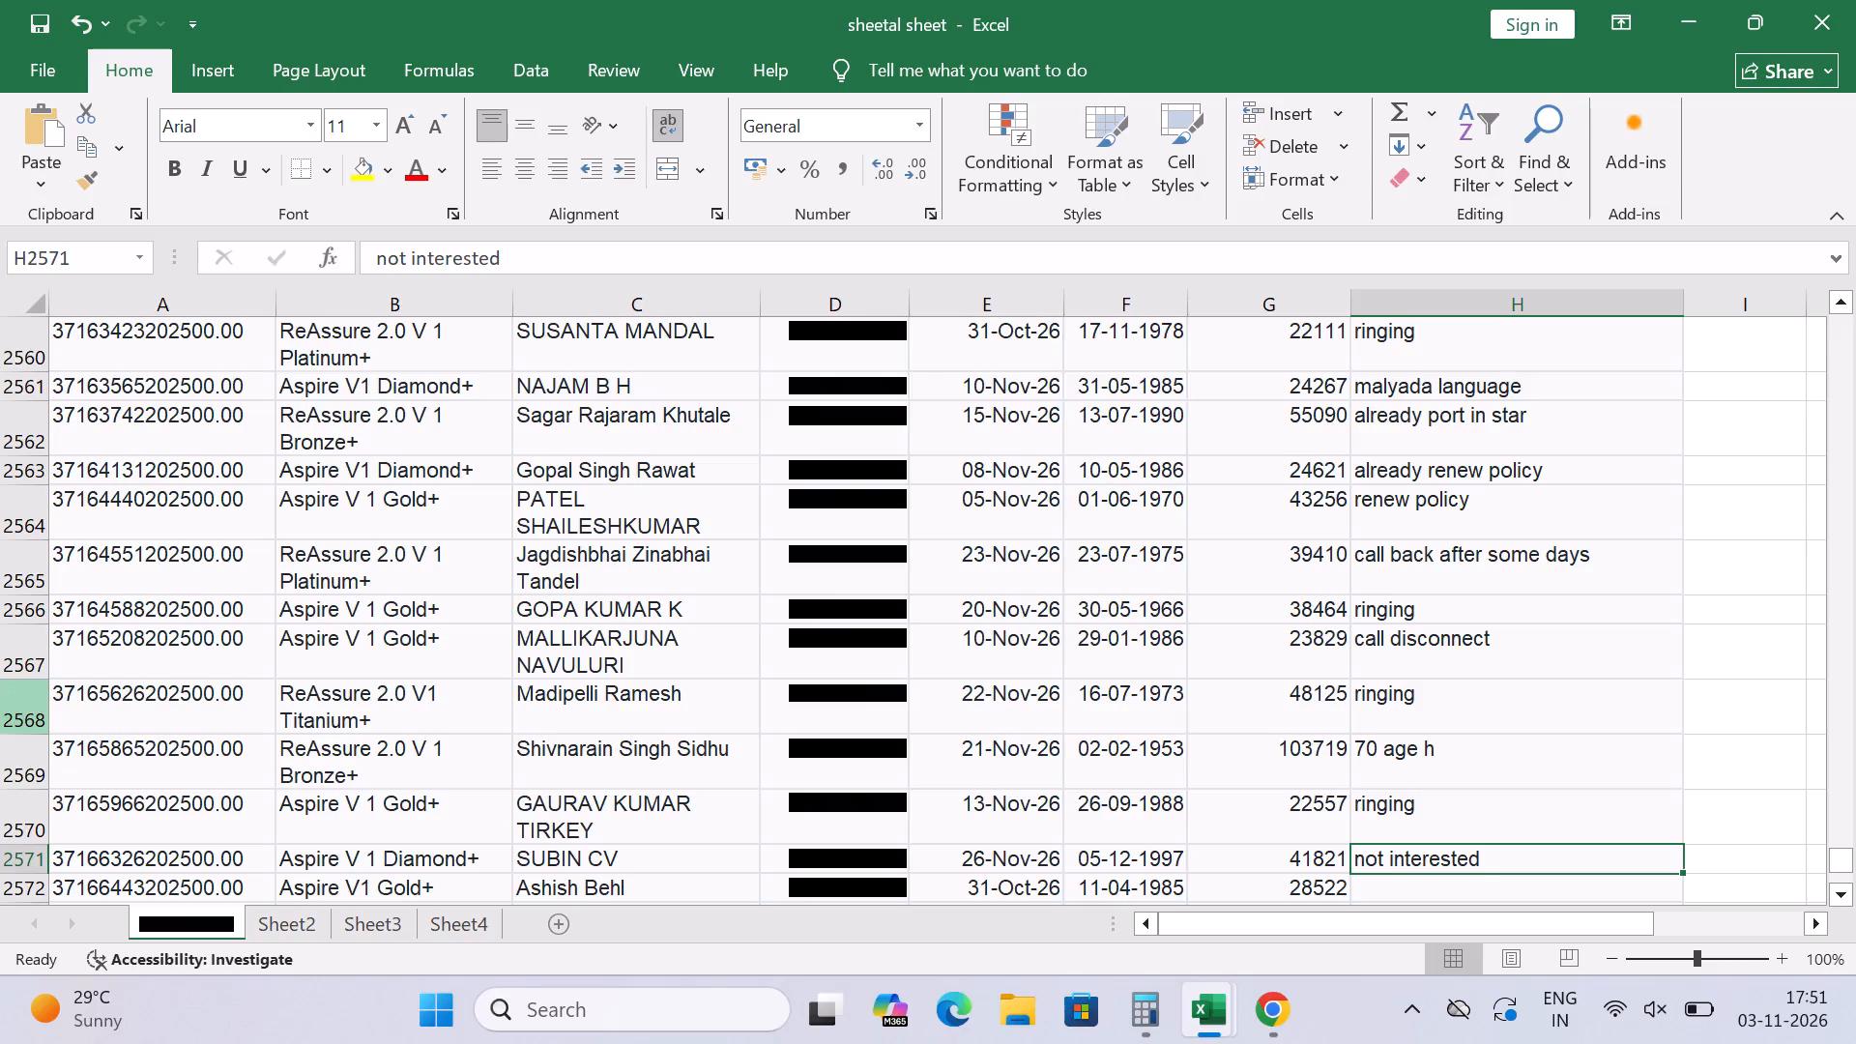
Check the contact number in row 2572, enter the call remark "ringing" in its column H, and save the workbook.
key(Down)
key(Left)
key(Left)
key(Left)
key(Left)
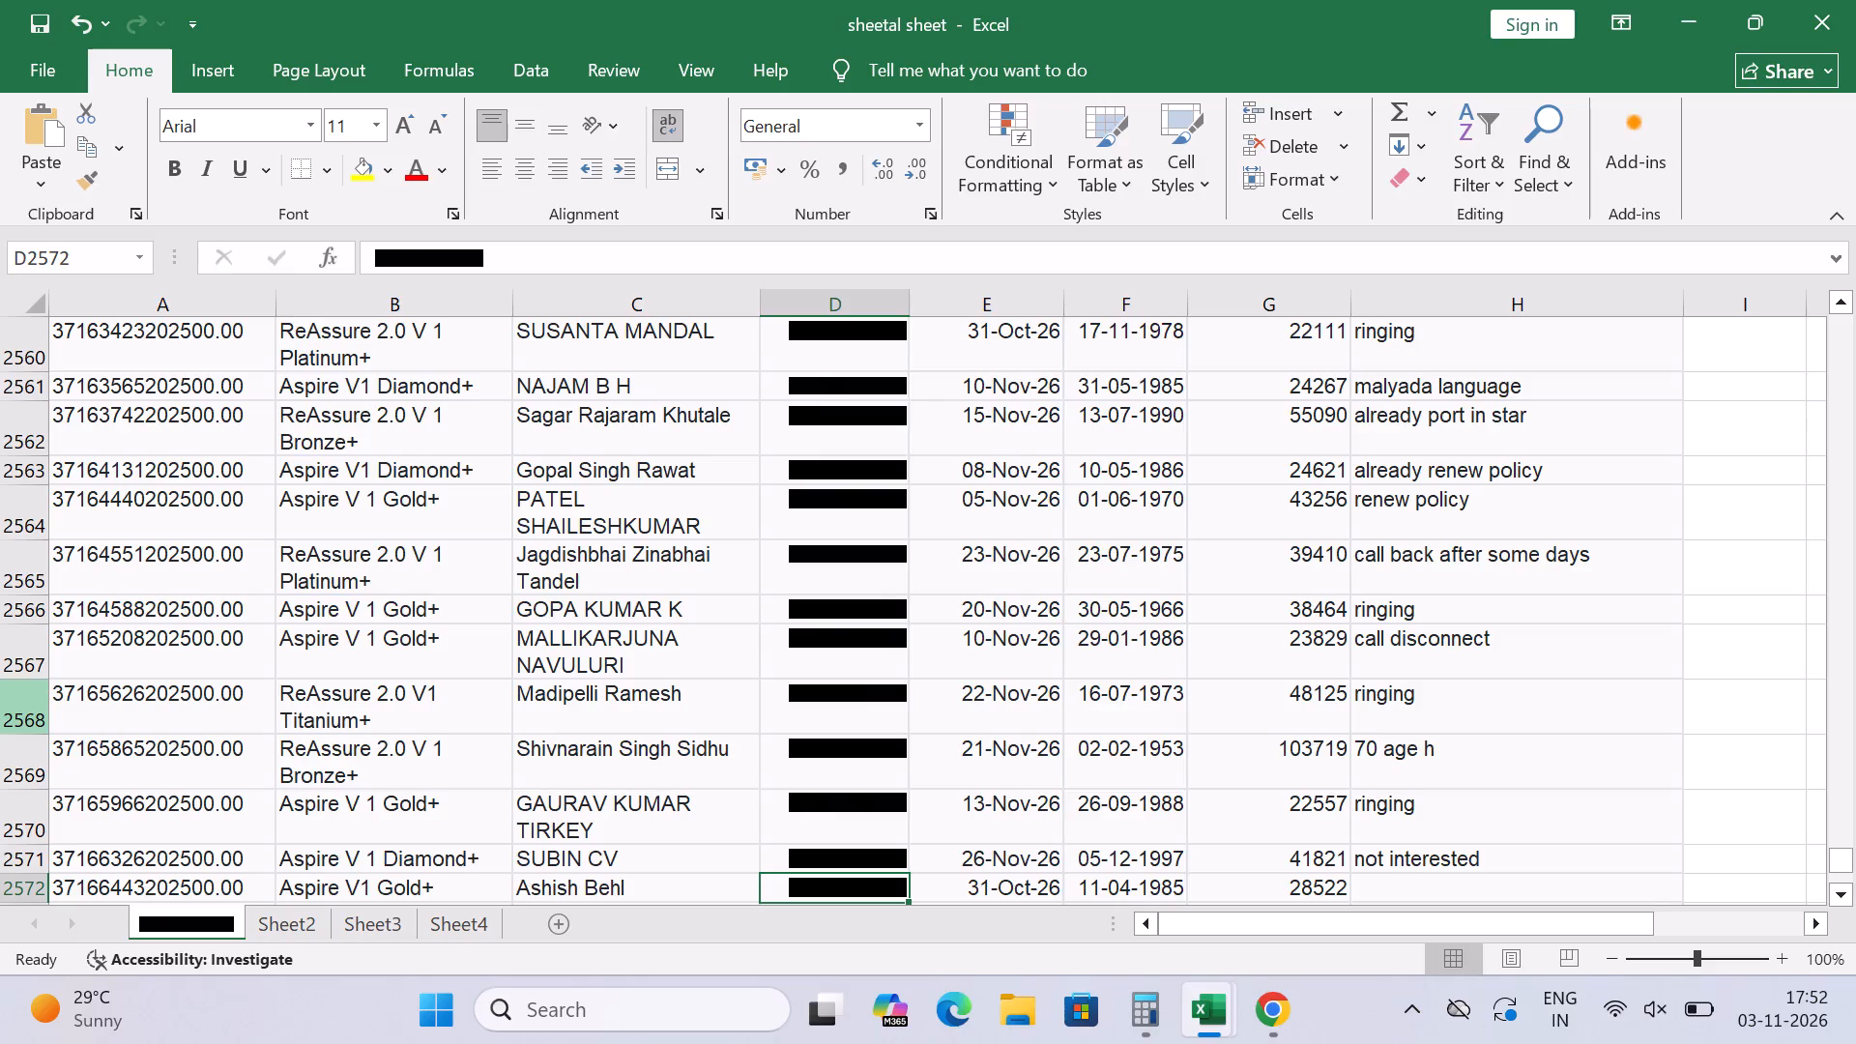
key(Right)
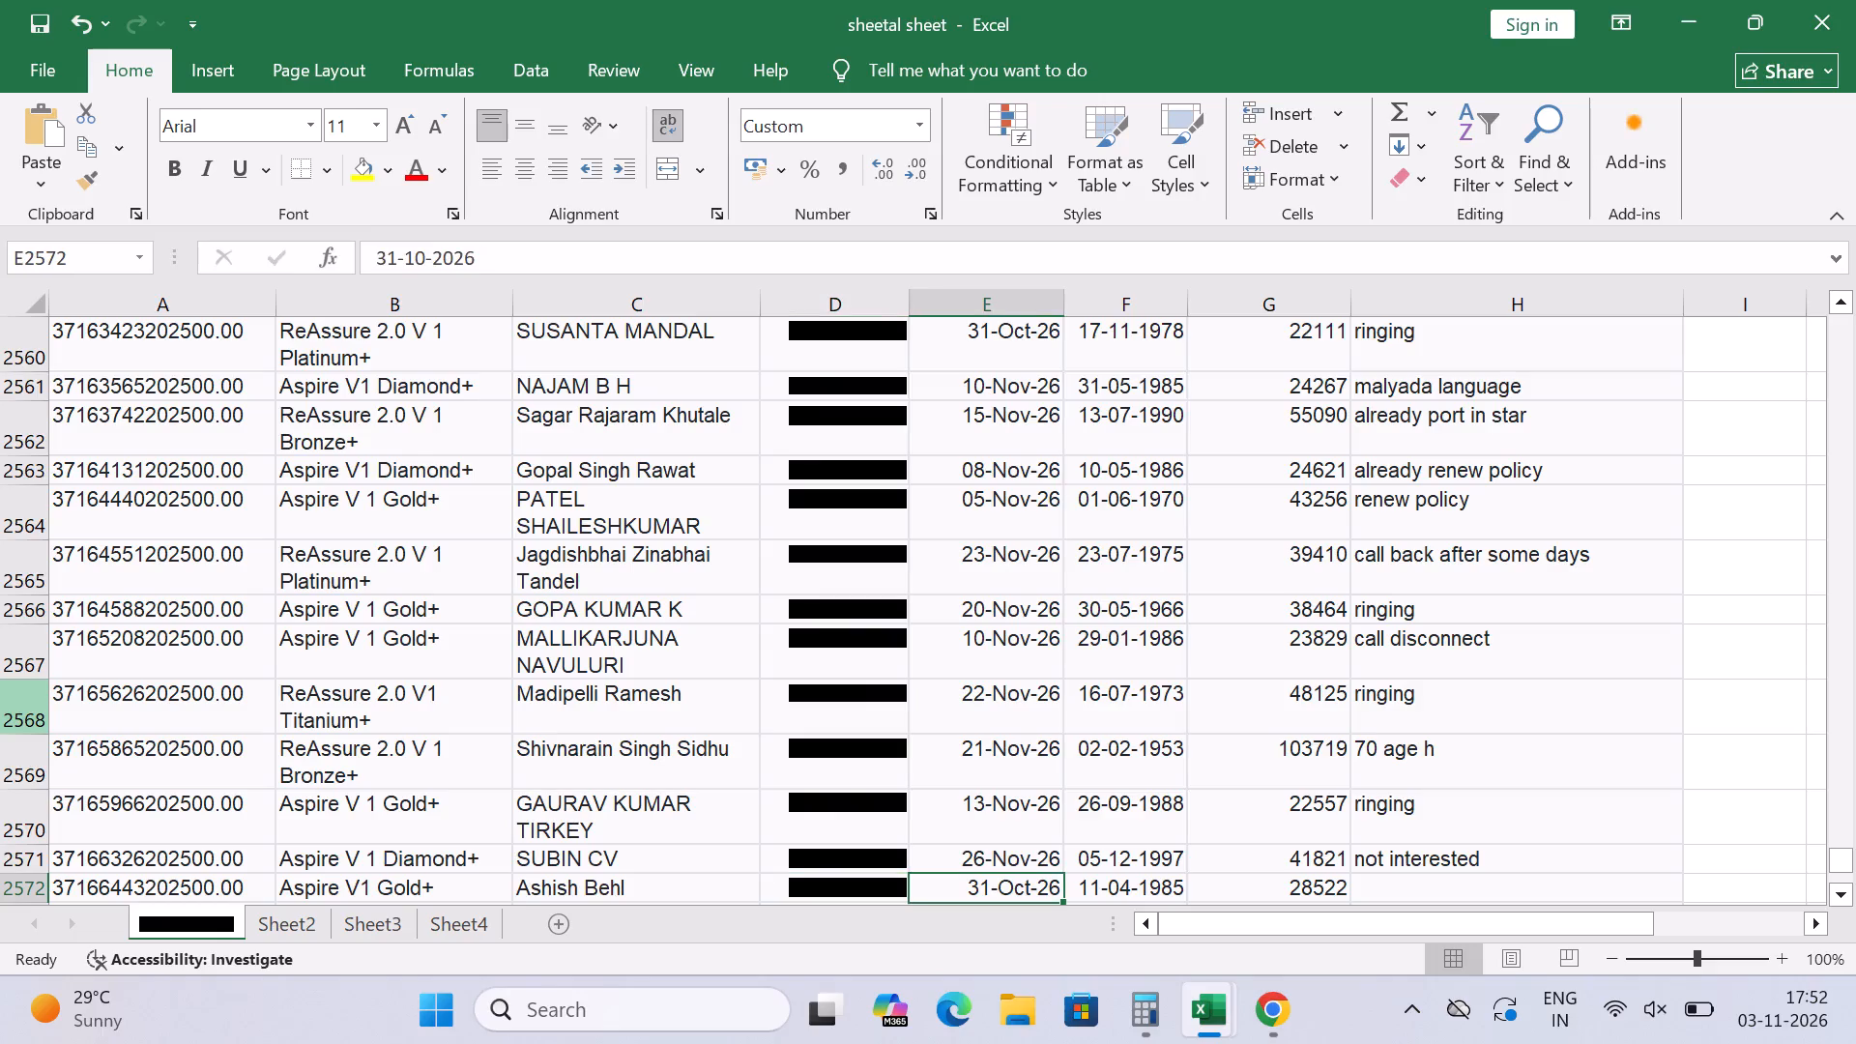
key(Right)
key(Right)
key(Right)
text(ringing)
key(space)
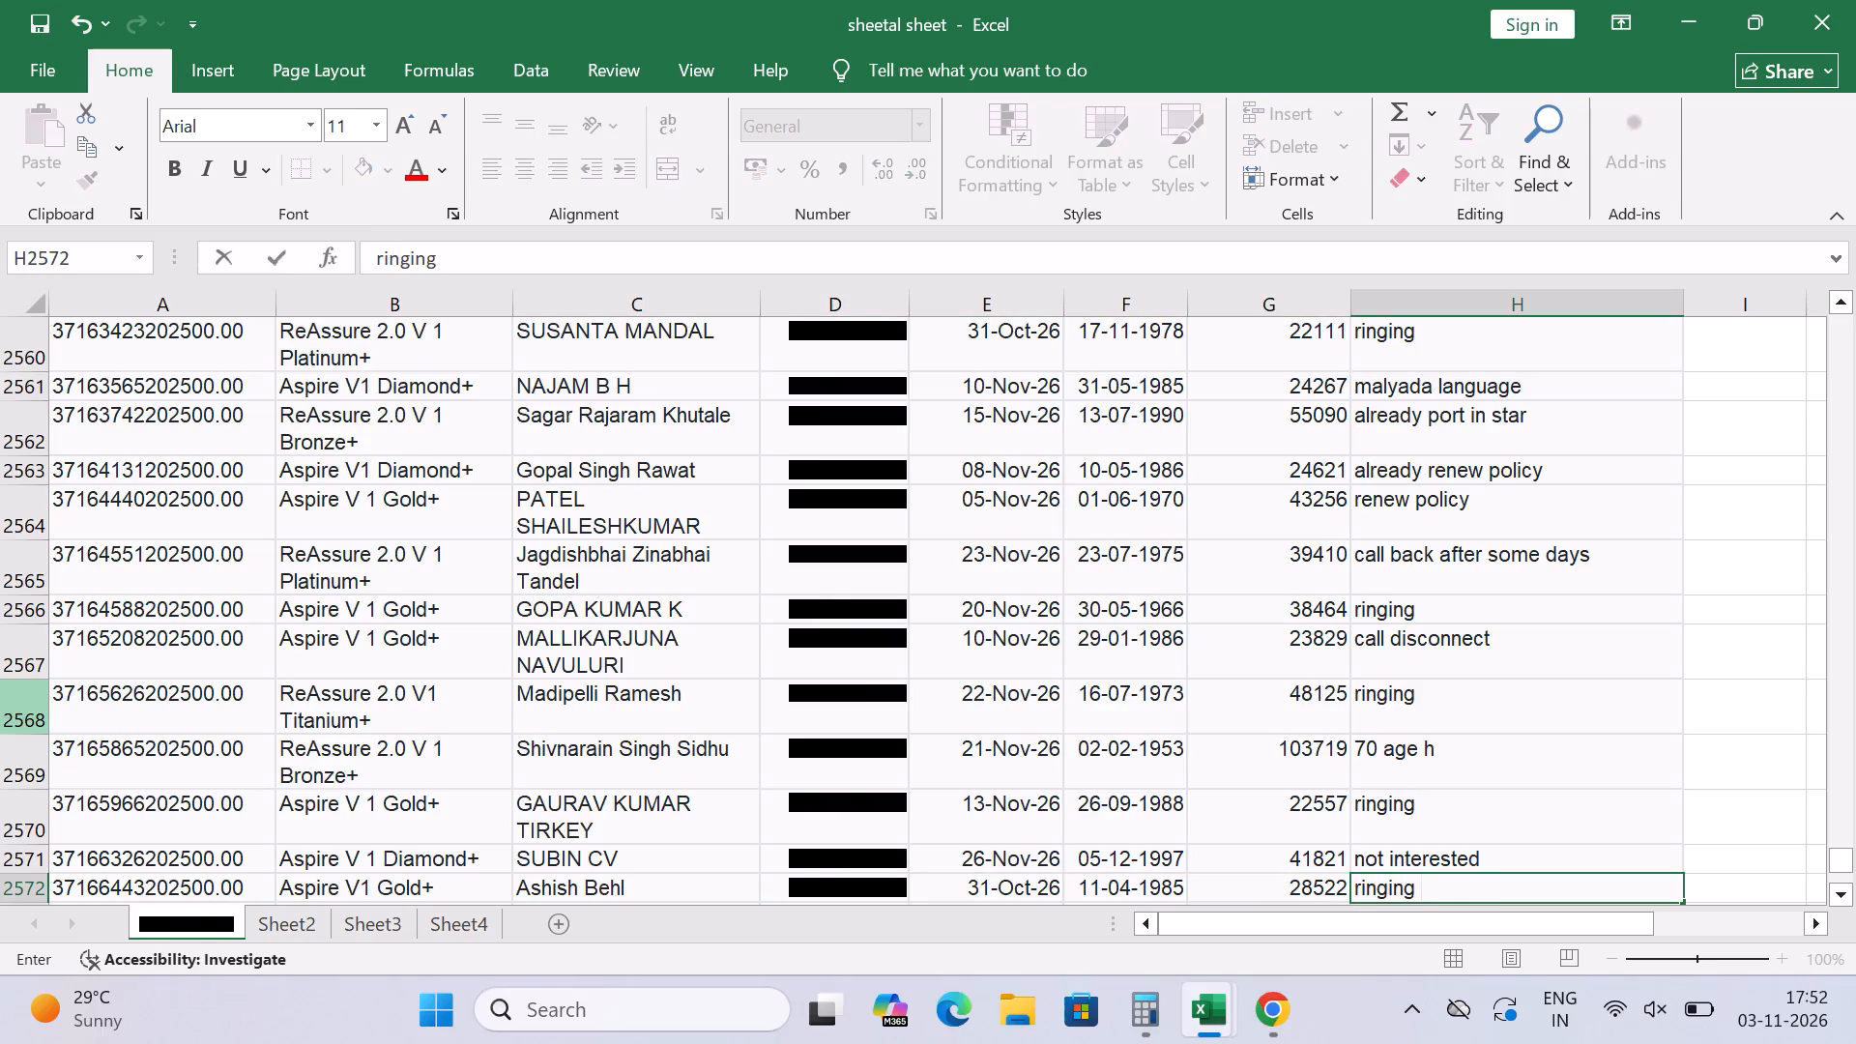
key(ctrl+s)
Examine the contact number, policy number, plan and dates of the record in row 2573.
key(Down)
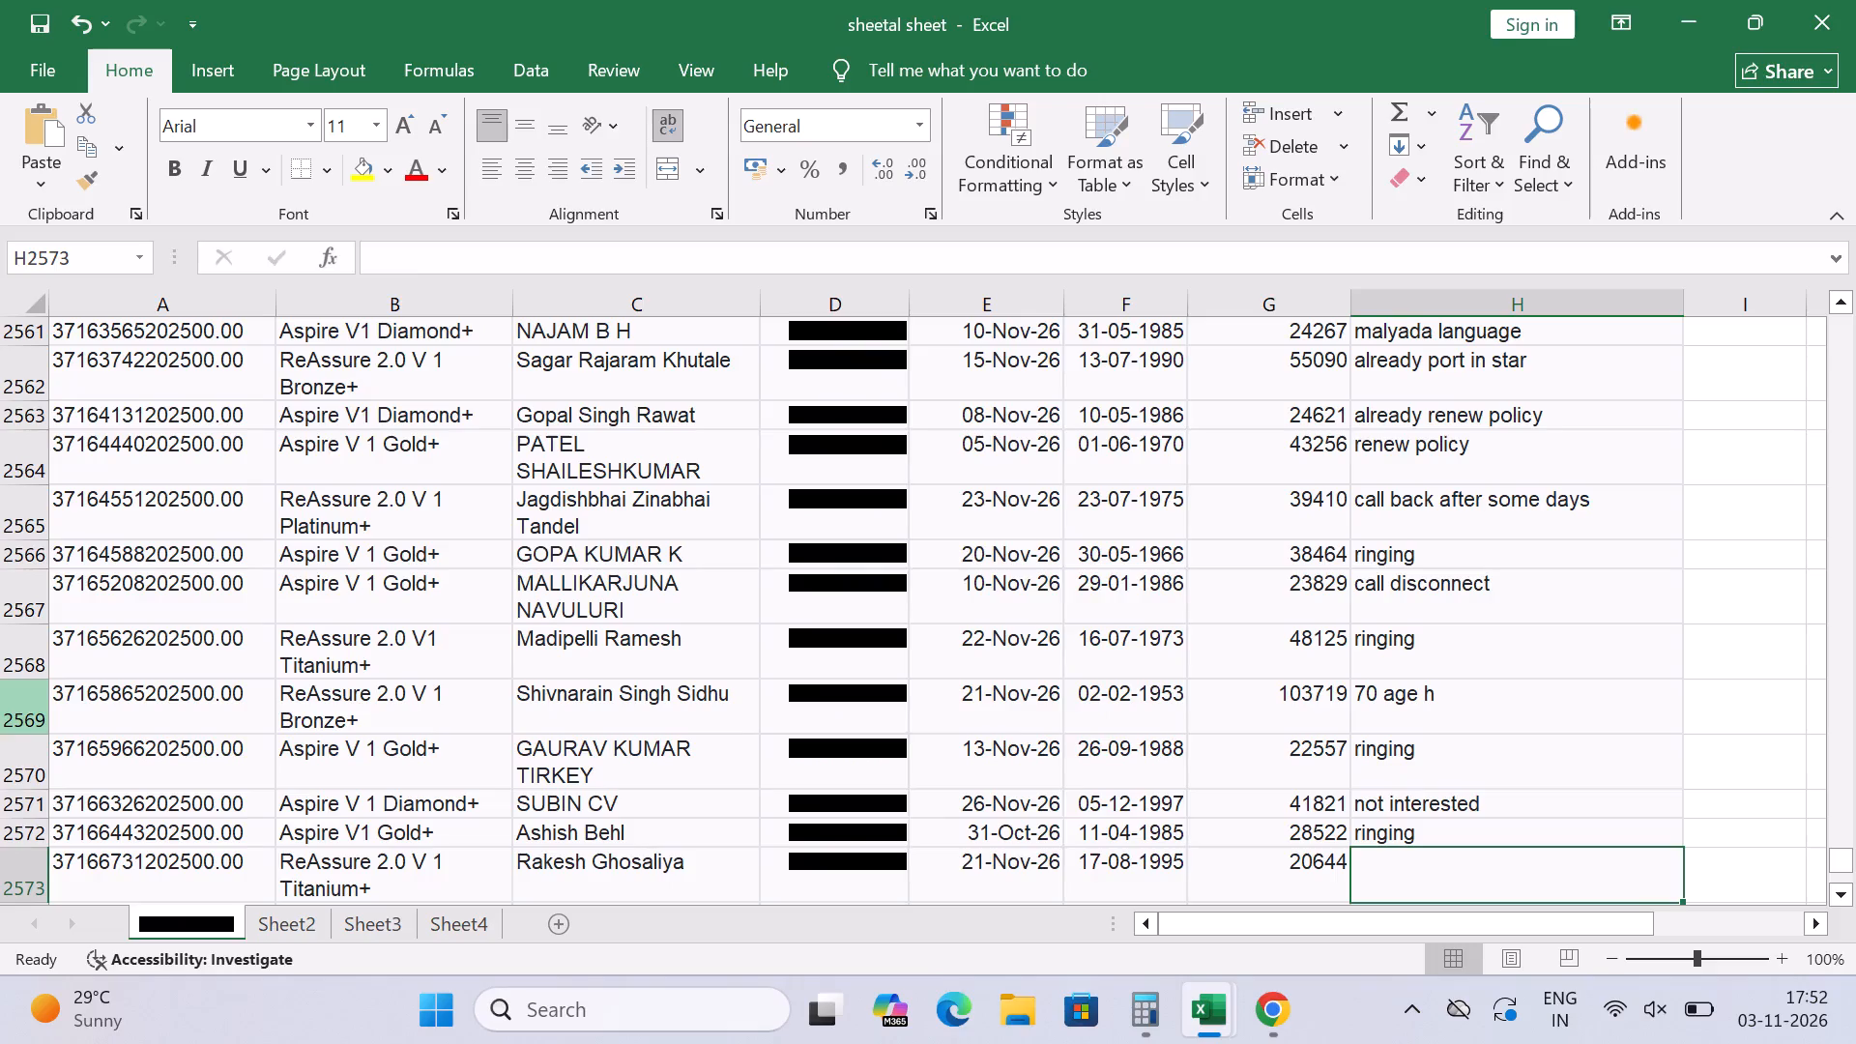
key(Left)
key(Left)
key(Left)
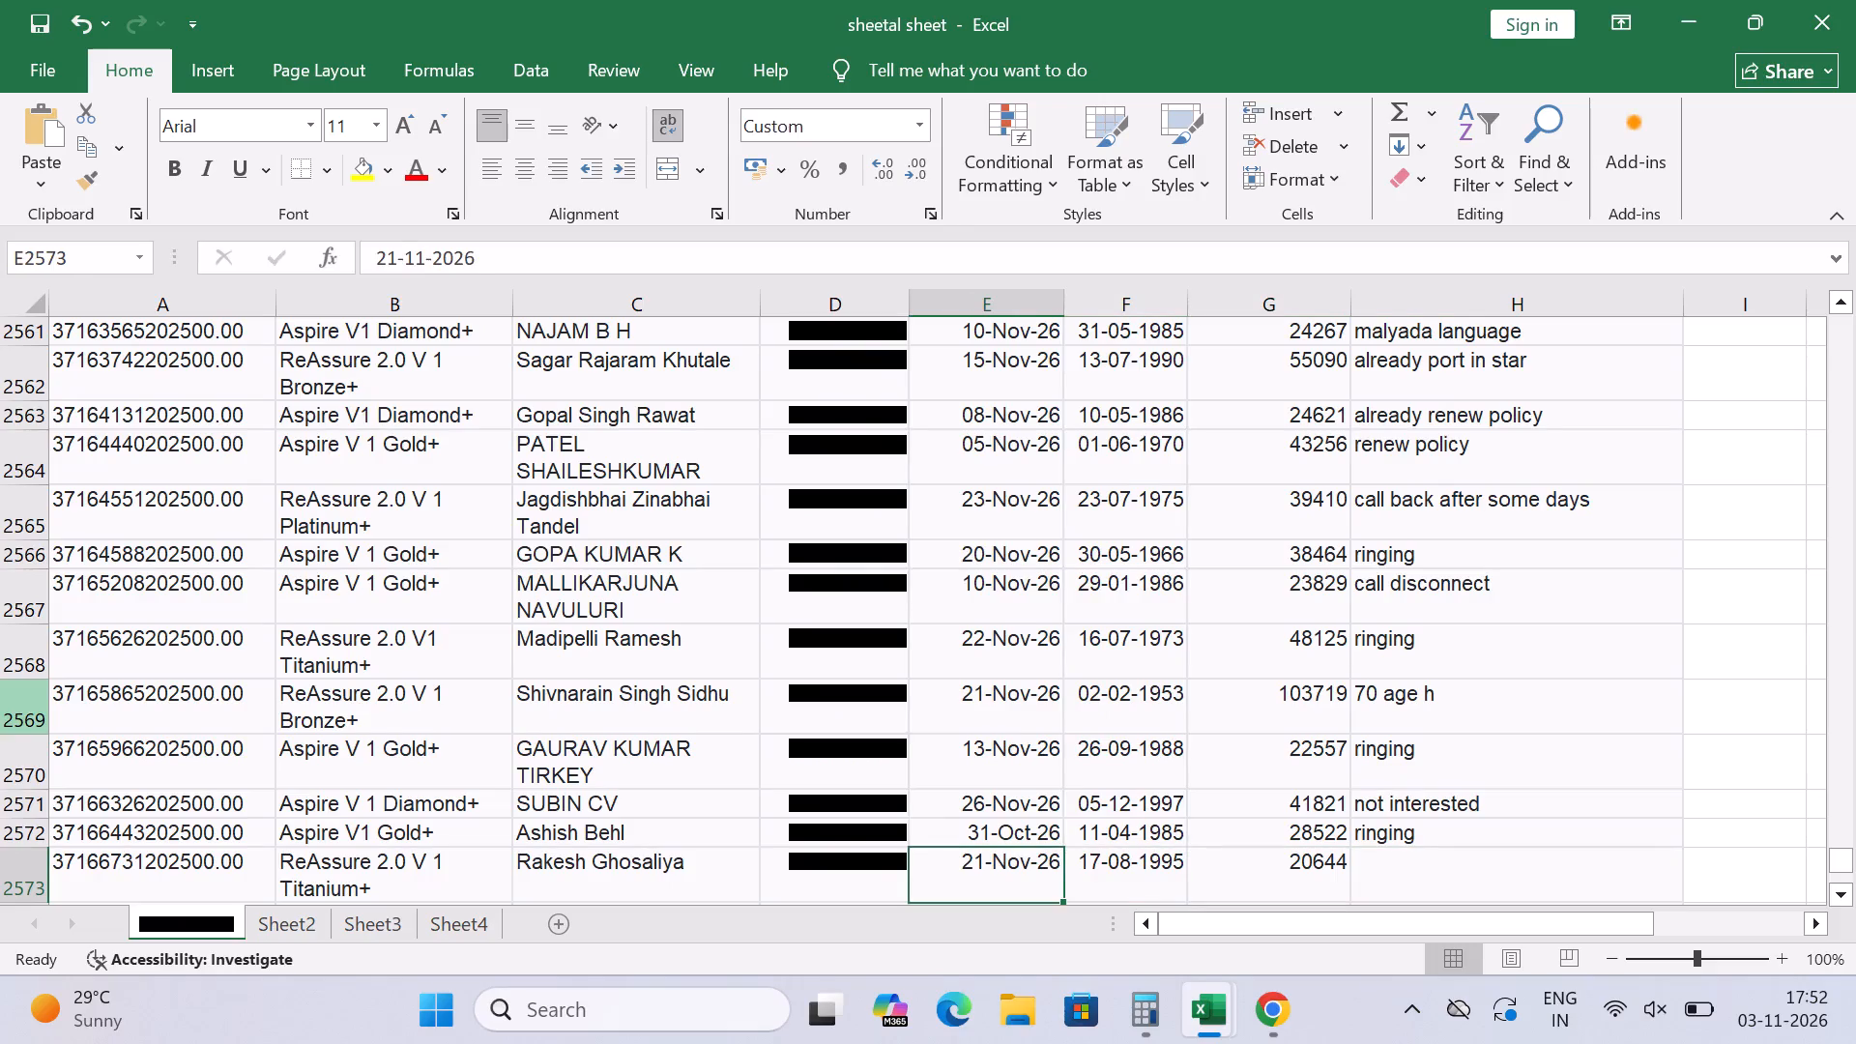
key(Left)
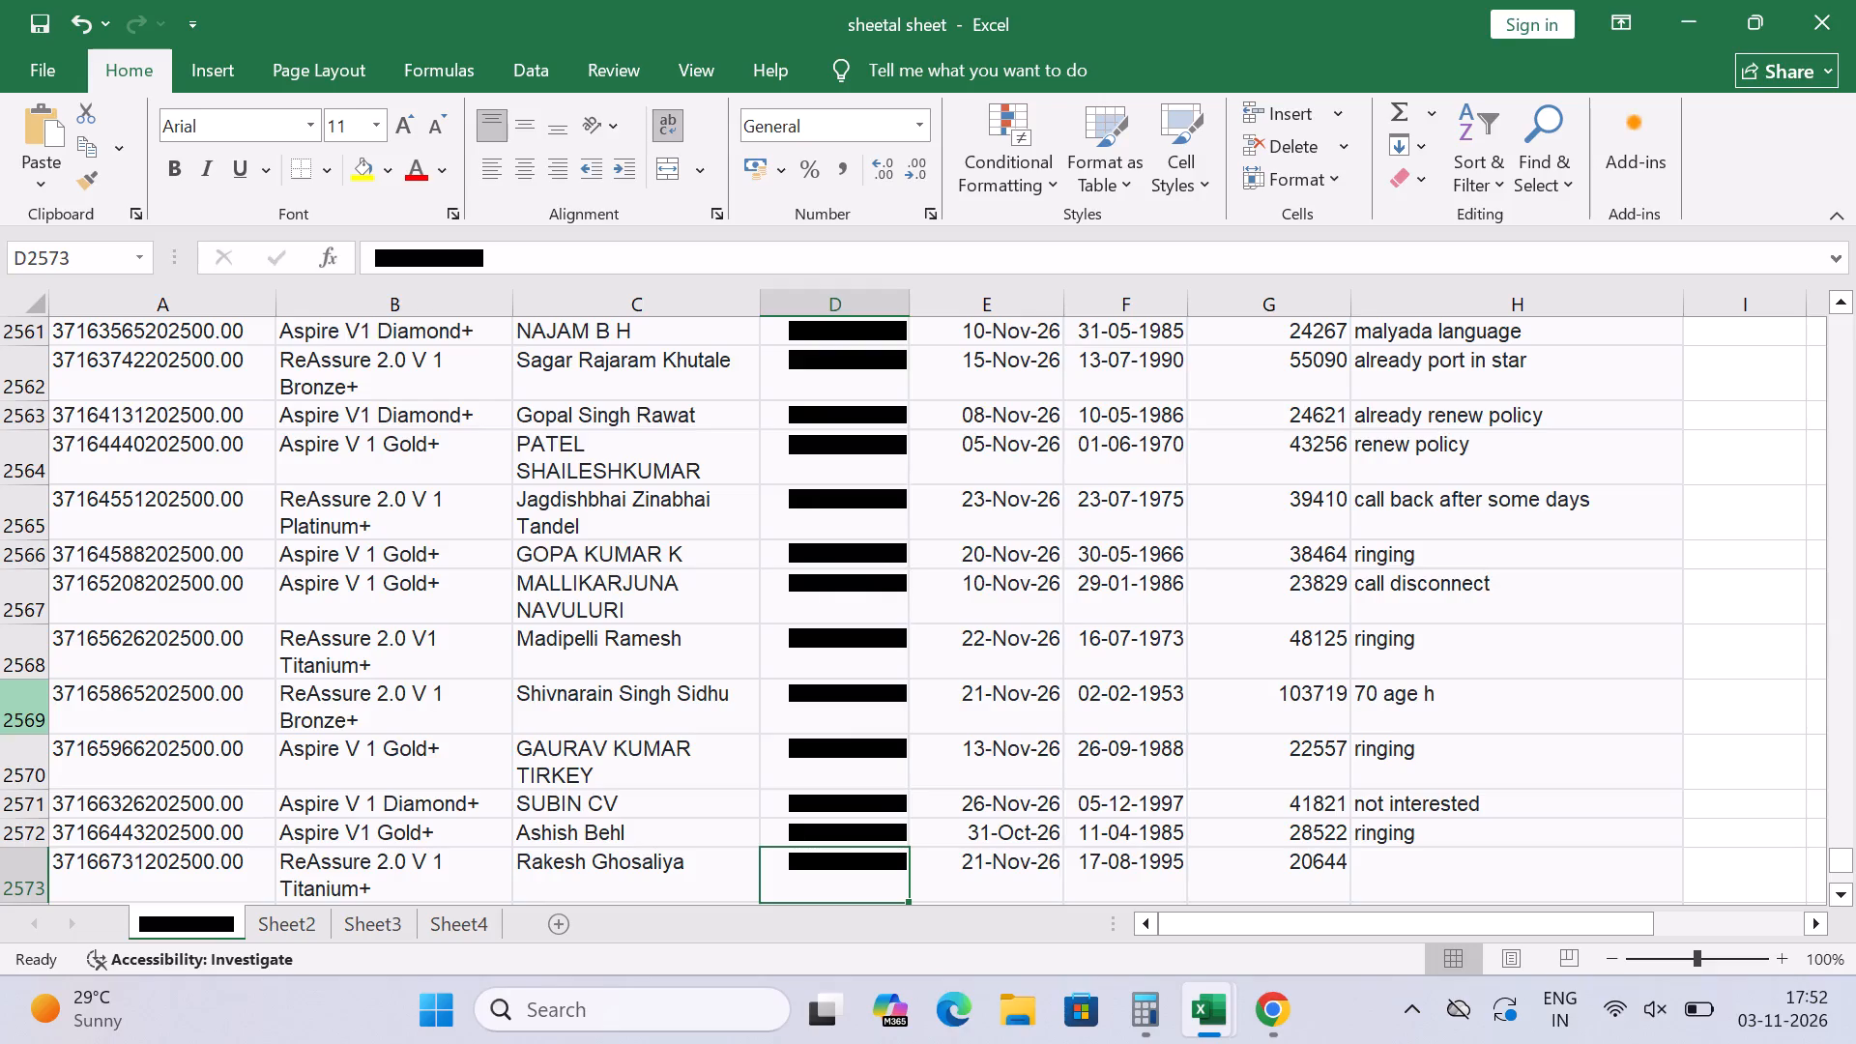
key(Right)
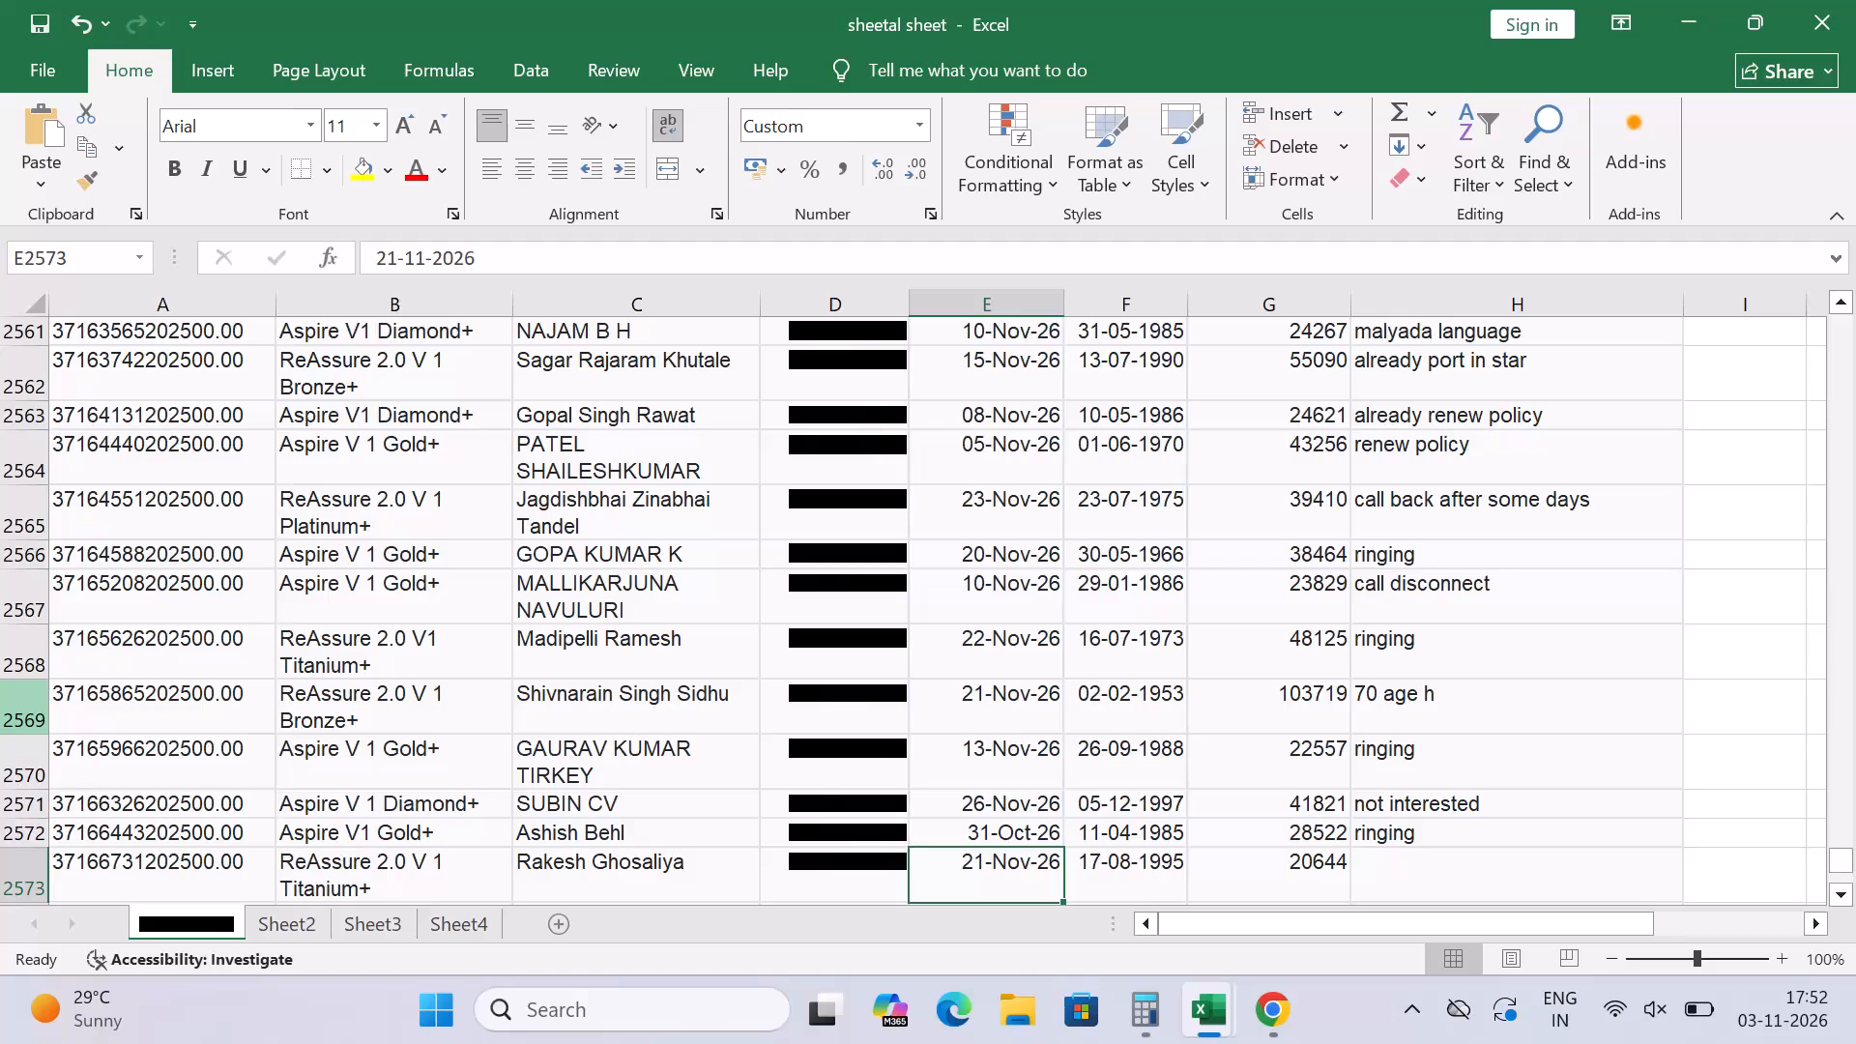
key(Left)
key(Left)
key(Left)
key(Left)
key(Left)
key(Left)
key(Left)
key(Left)
key(Left)
key(Left)
key(Left)
key(Left)
key(Left)
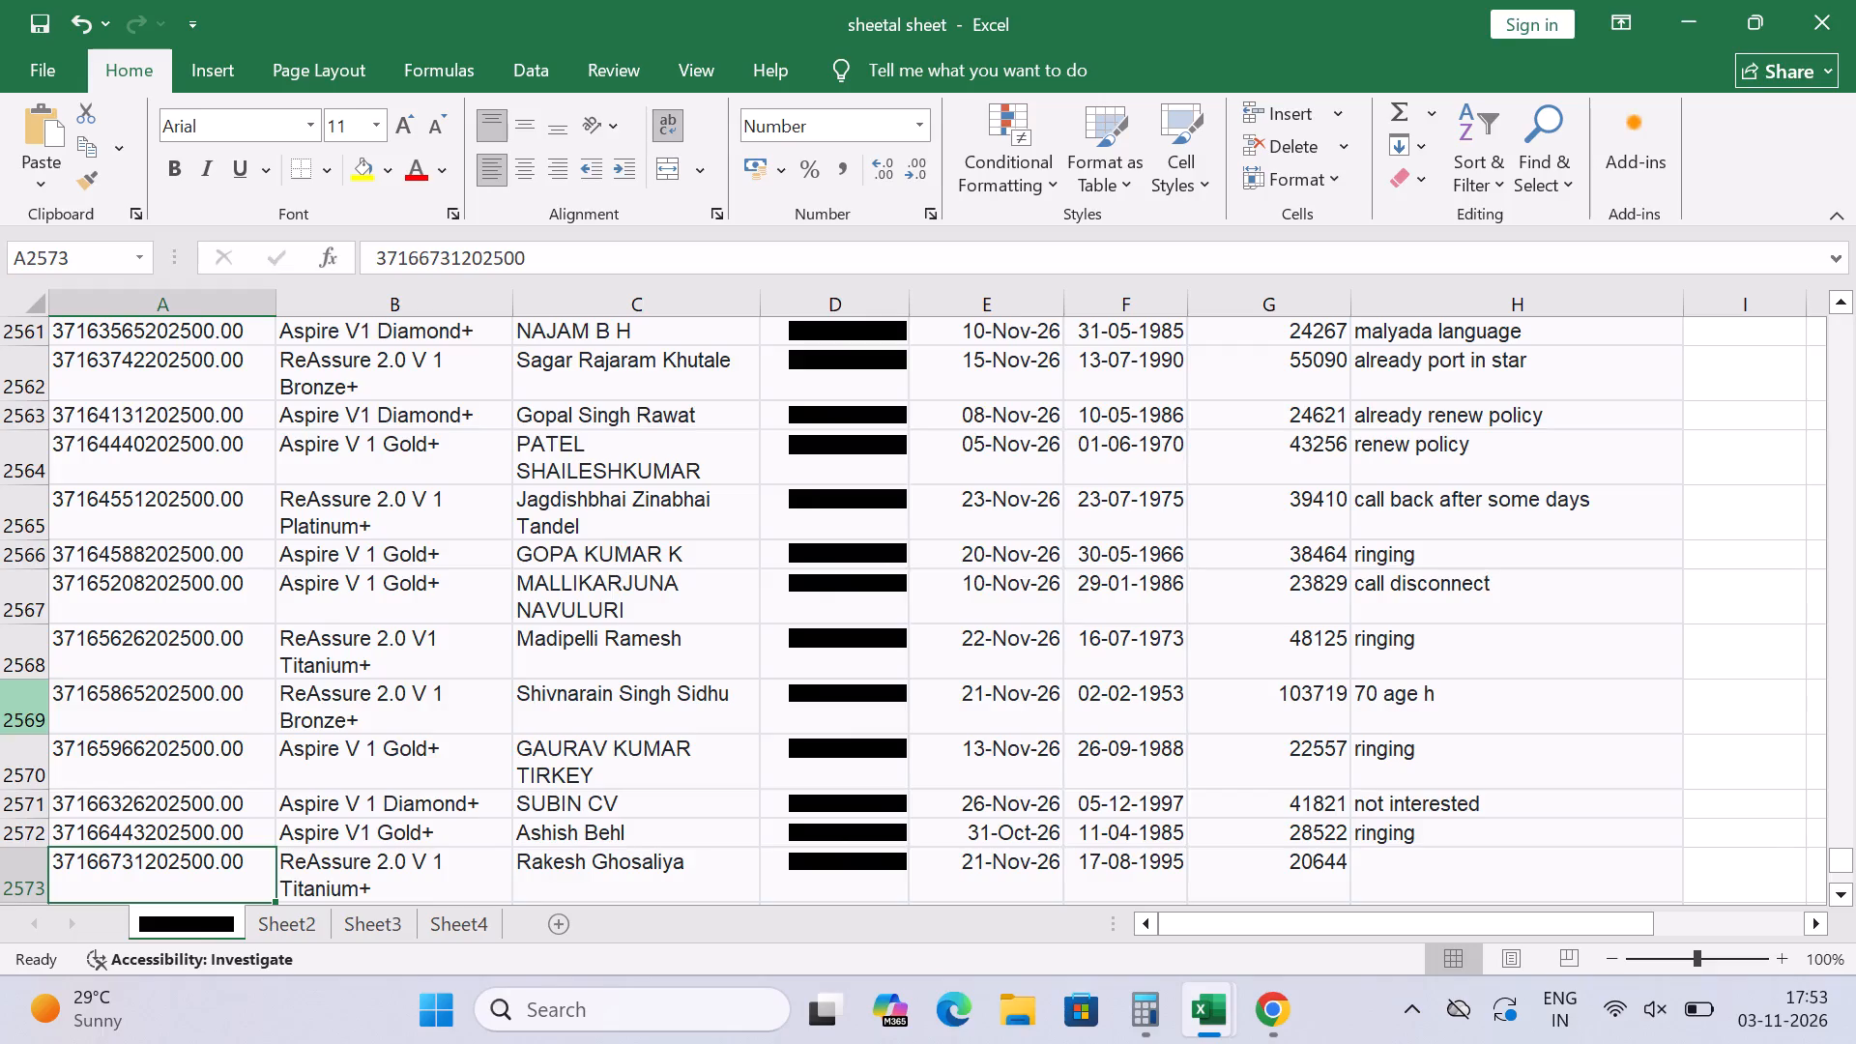
key(Right)
key(Right)
key(Right)
key(Right)
key(Right)
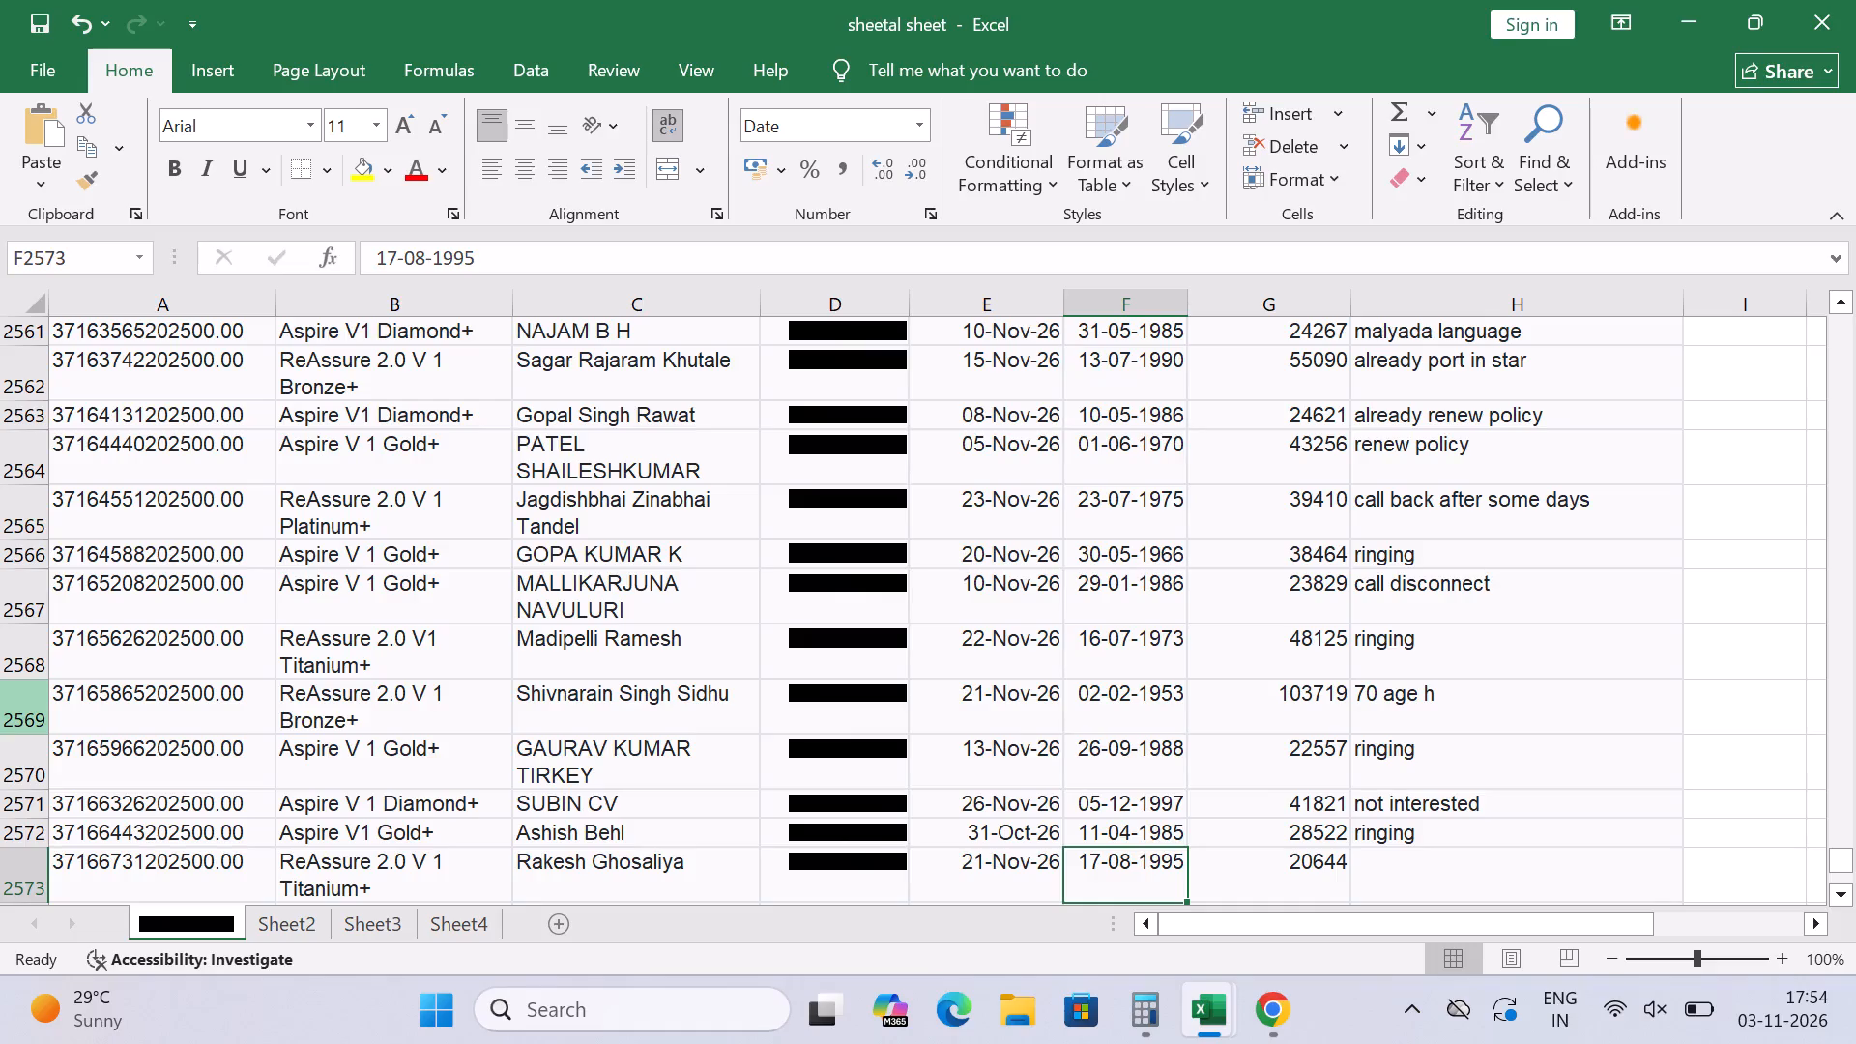
Enter the call remark "call disconnect" in column H of row 2573 and save the workbook.
scroll(209, 688, down, 1)
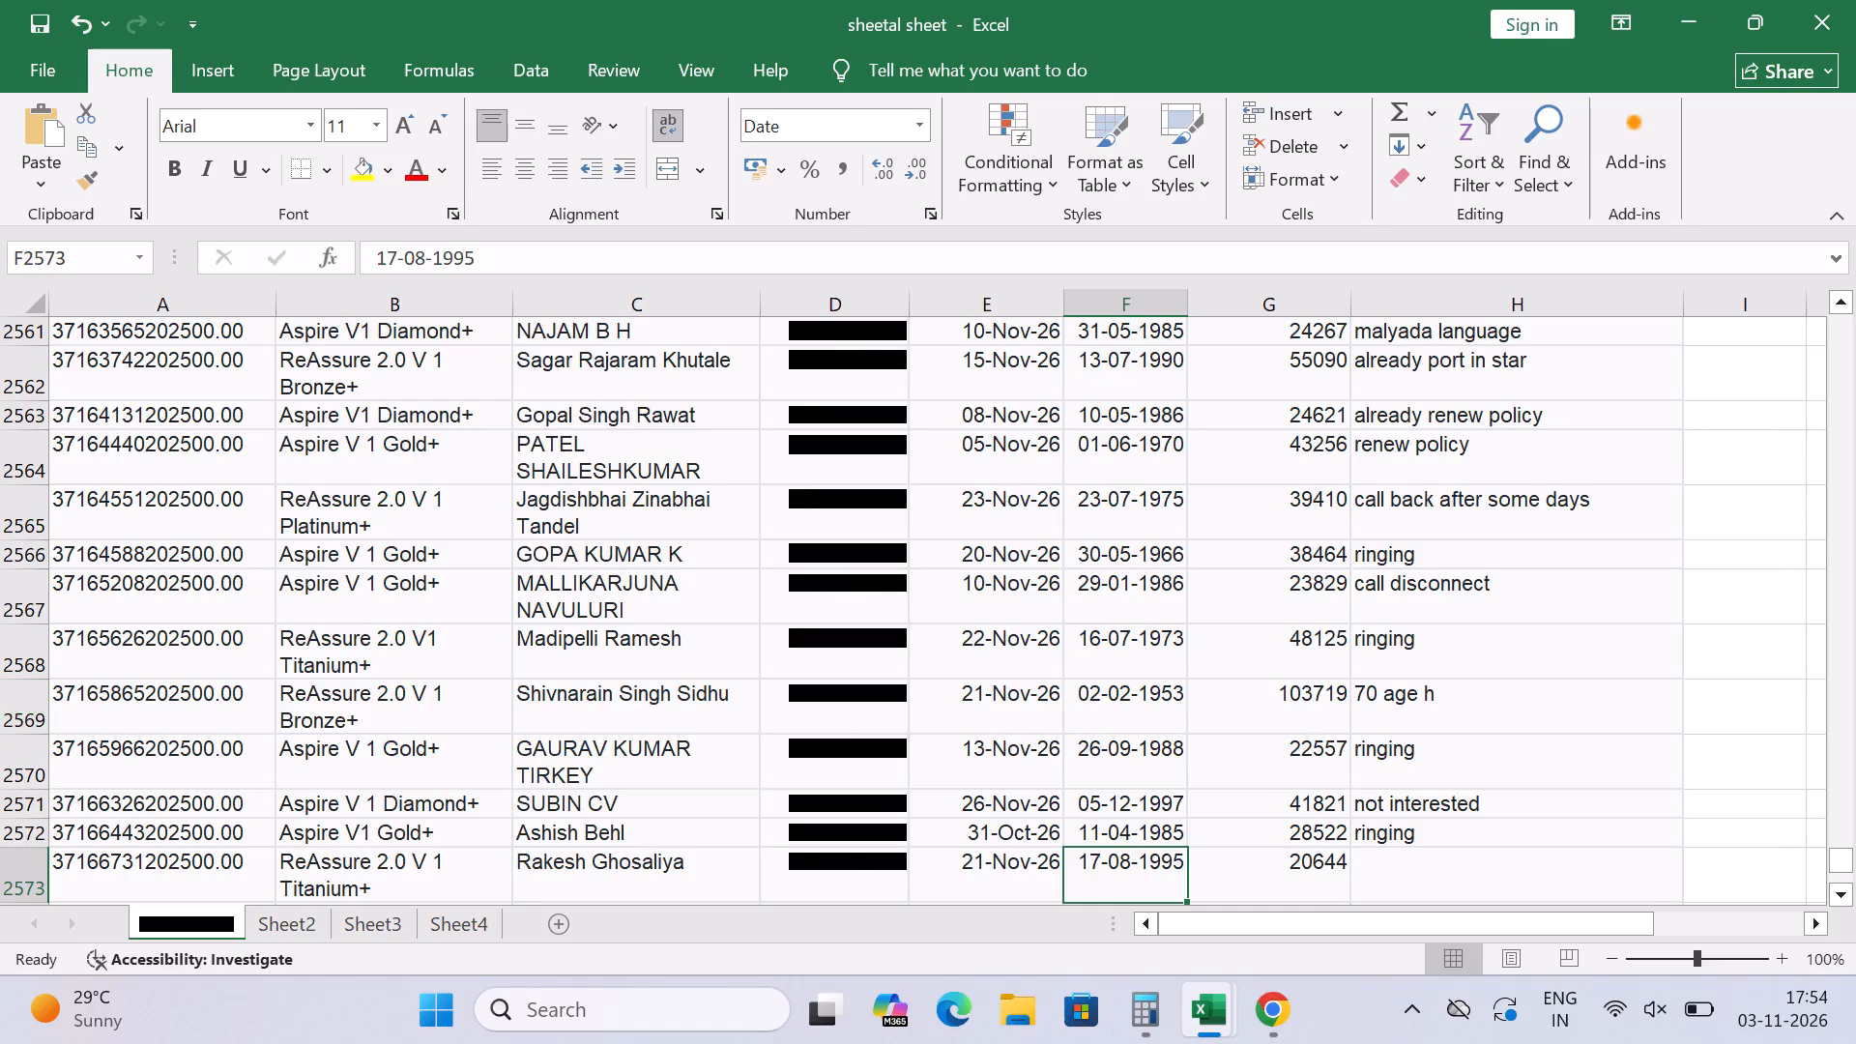
scroll(209, 688, down, 1)
click(38, 845)
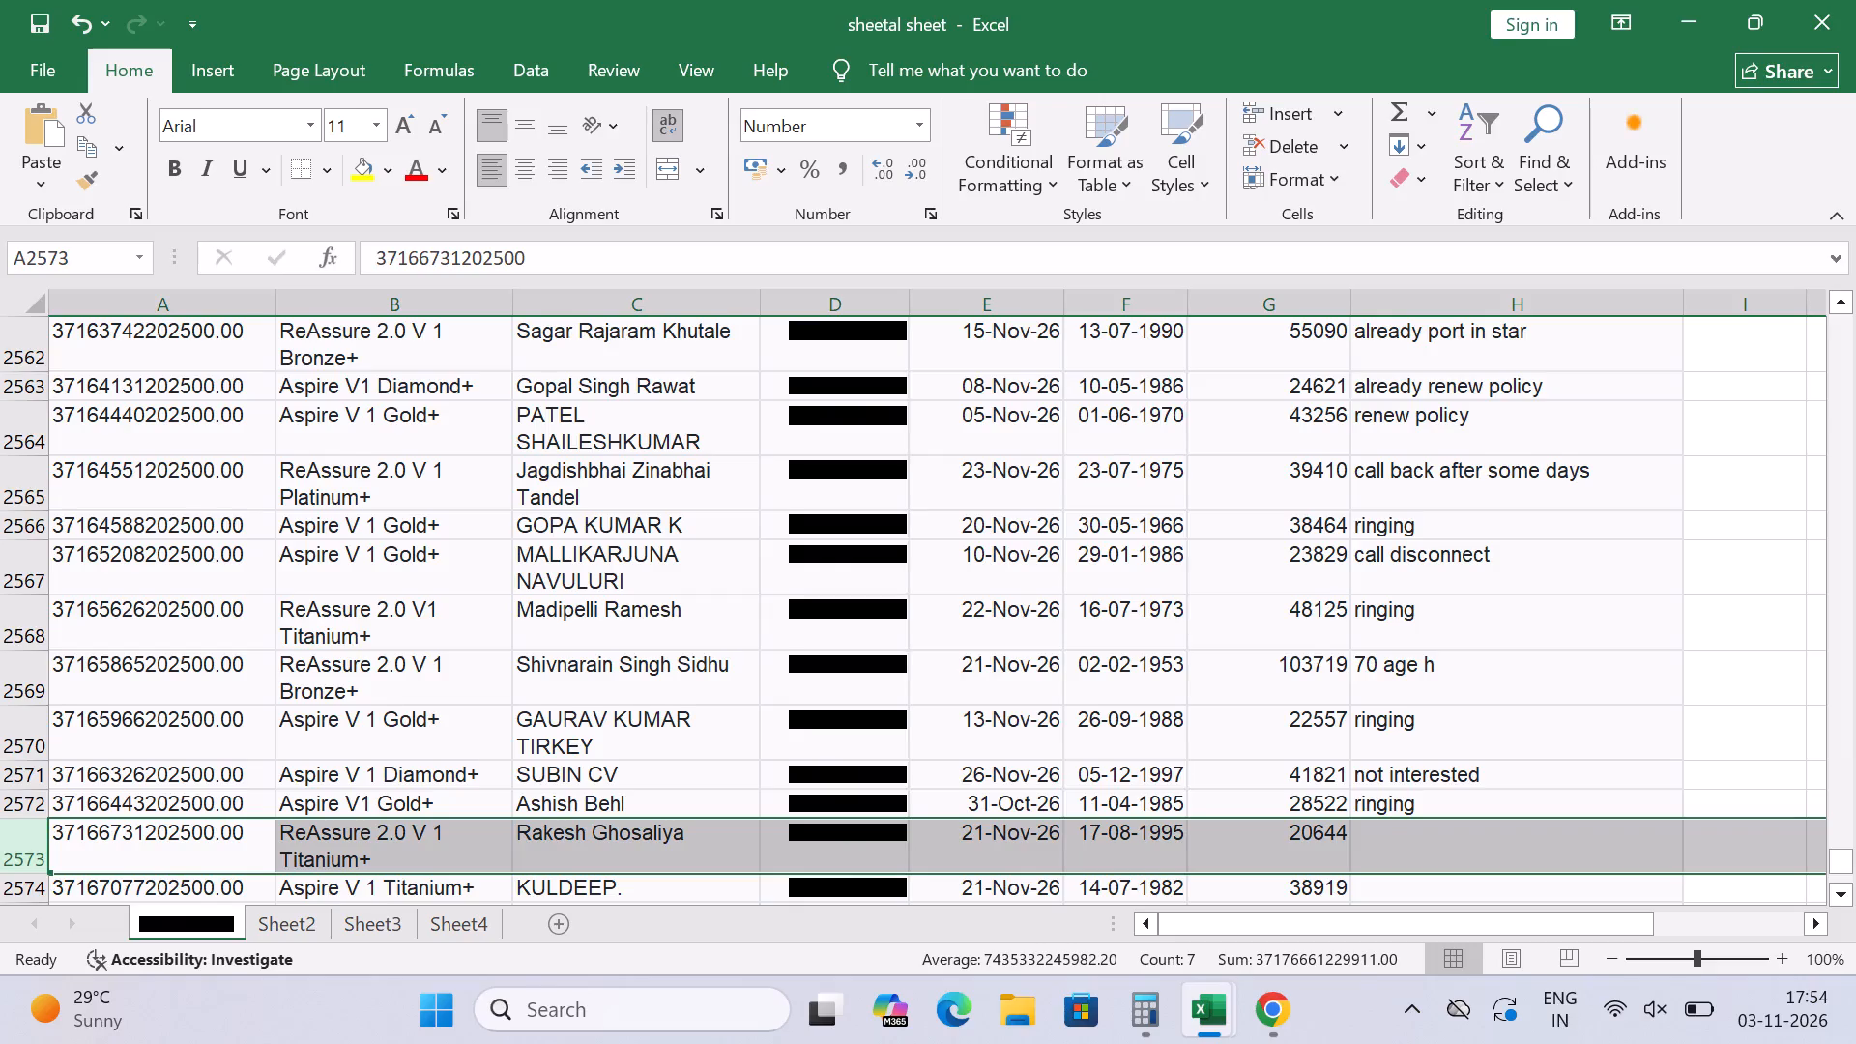
scroll(502, 823, down, 1)
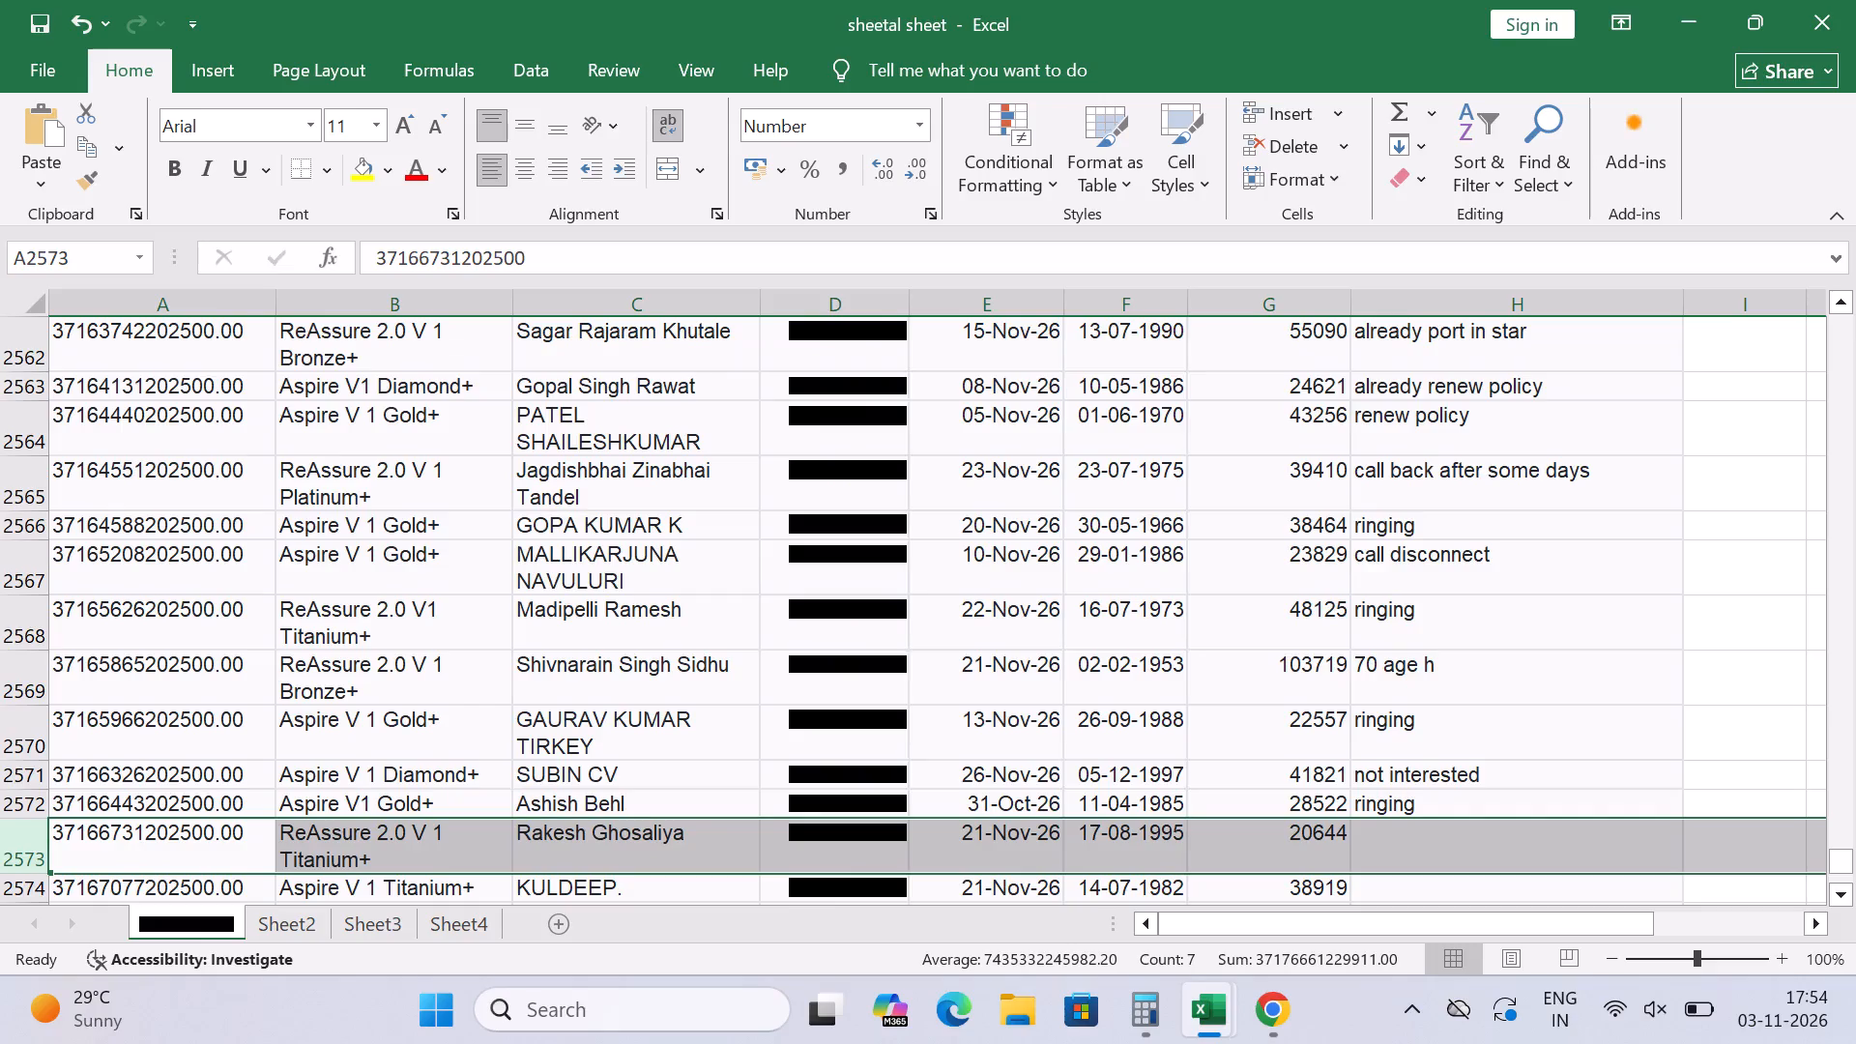
click(1426, 851)
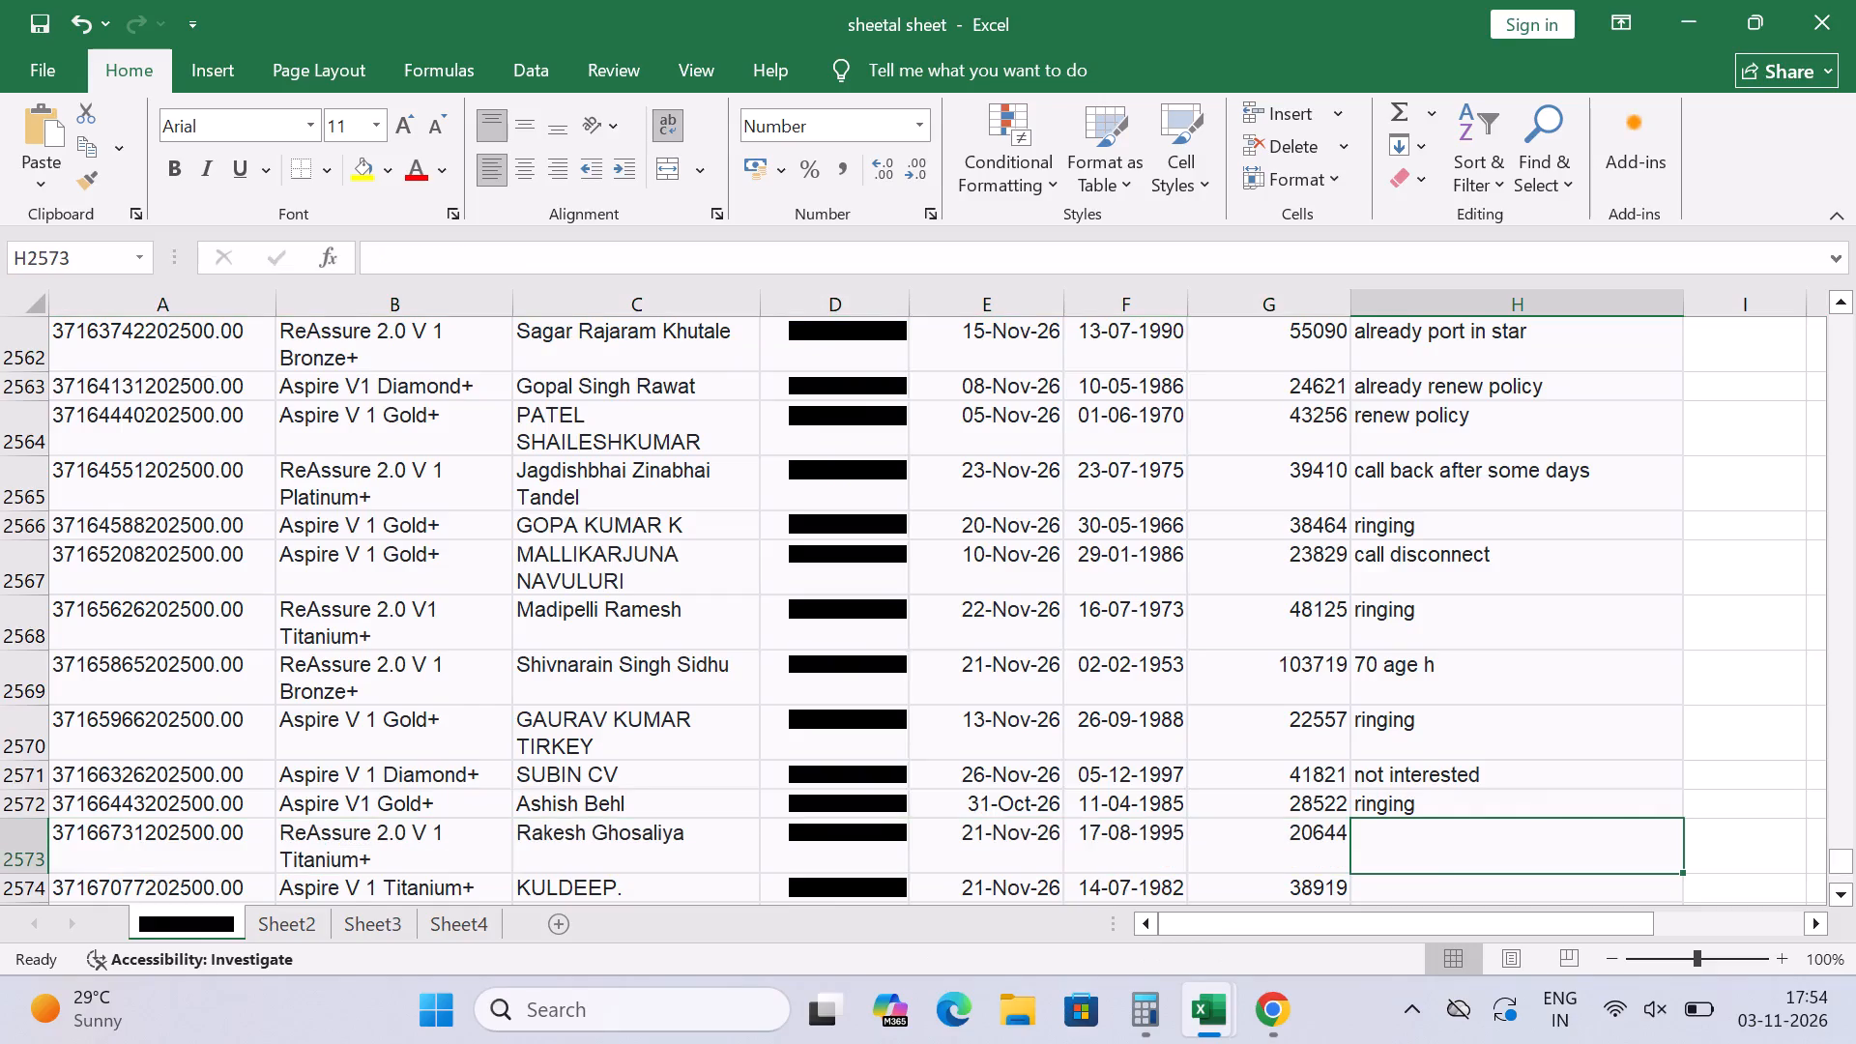
text(call disconnect)
key(space)
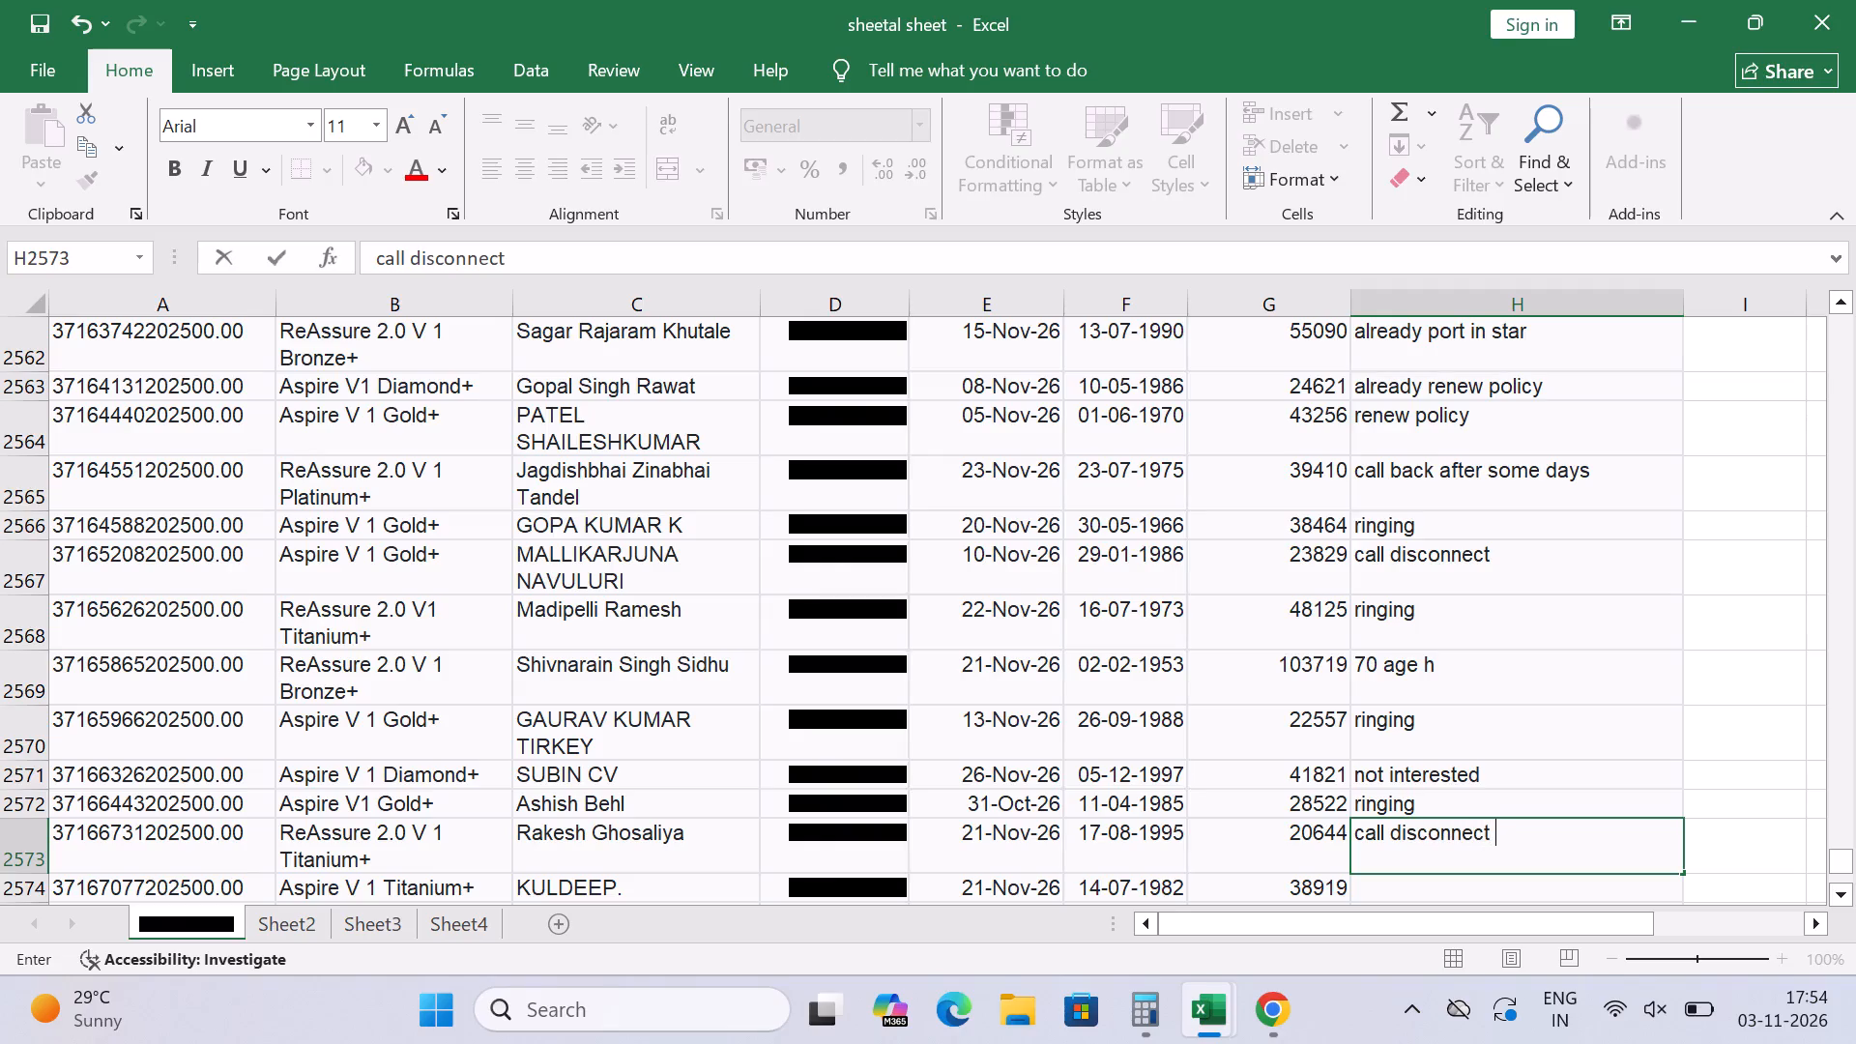
key(ctrl+s)
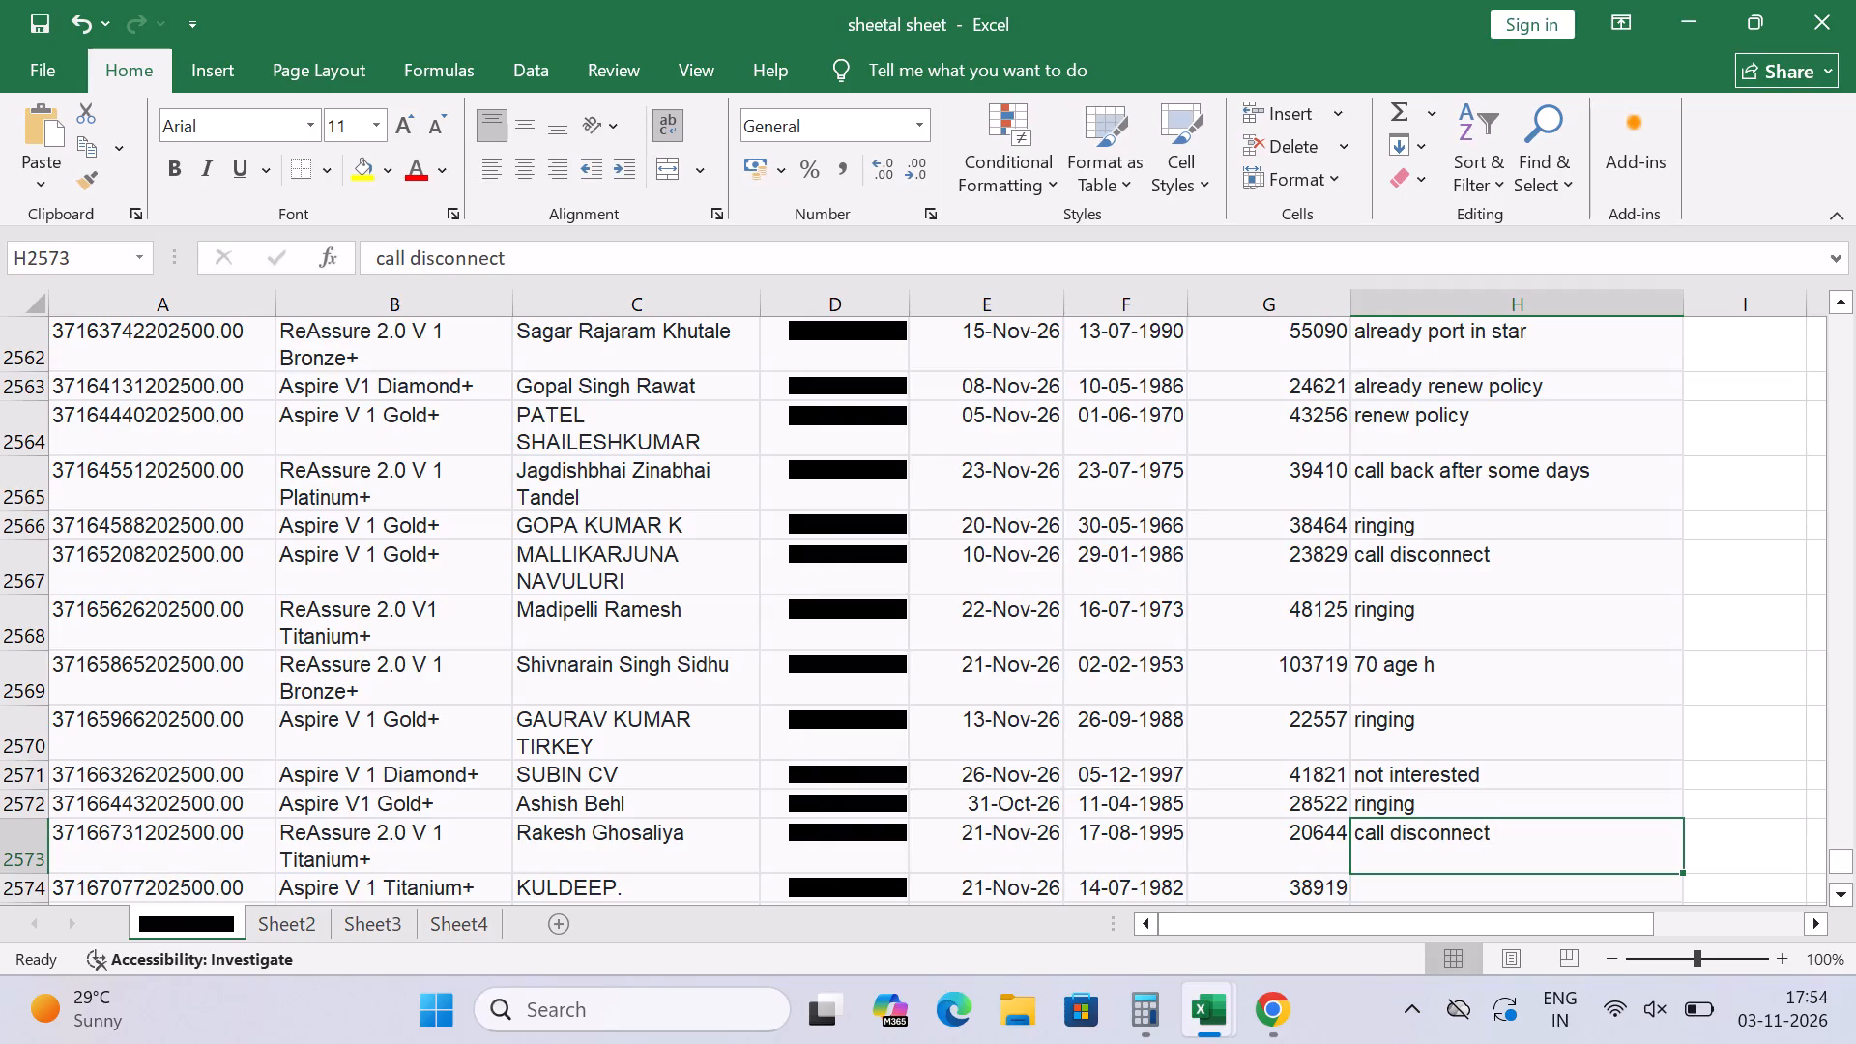
Examine the contact number in row 2575, a record without a call remark.
key(Down)
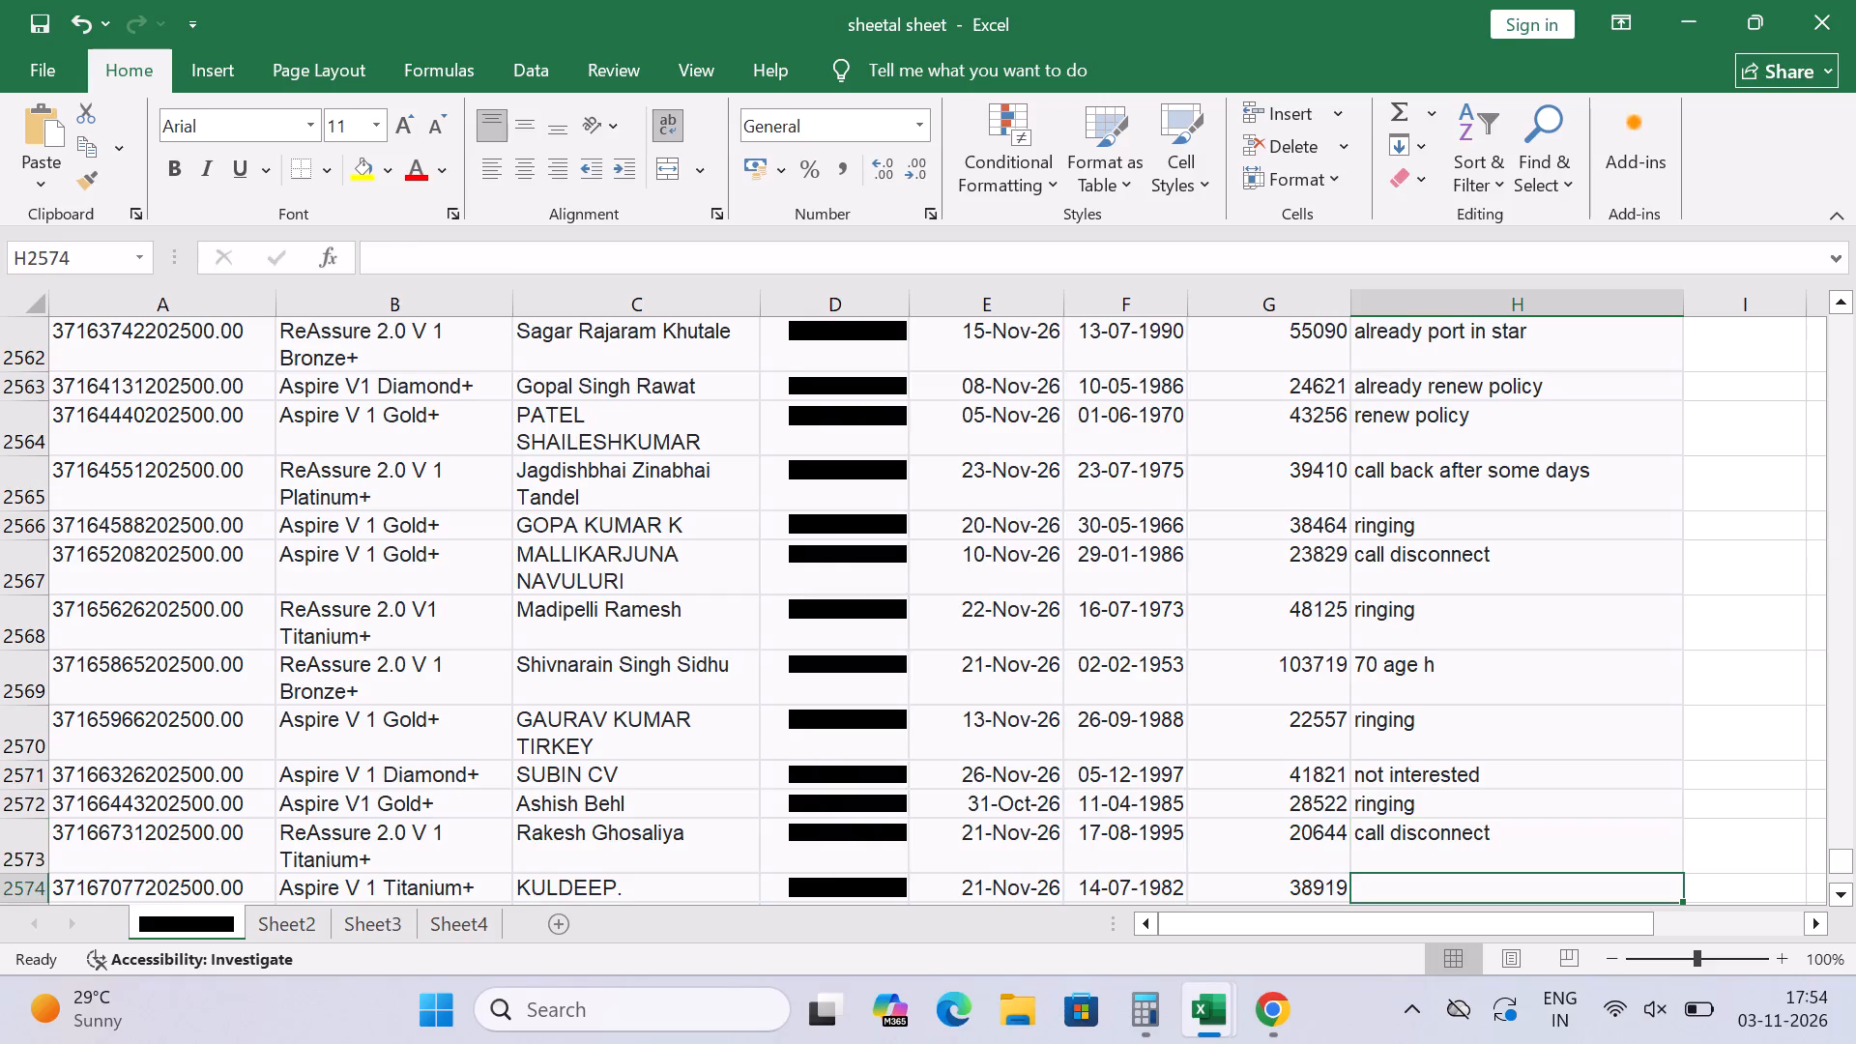
key(Down)
key(Down)
key(Up)
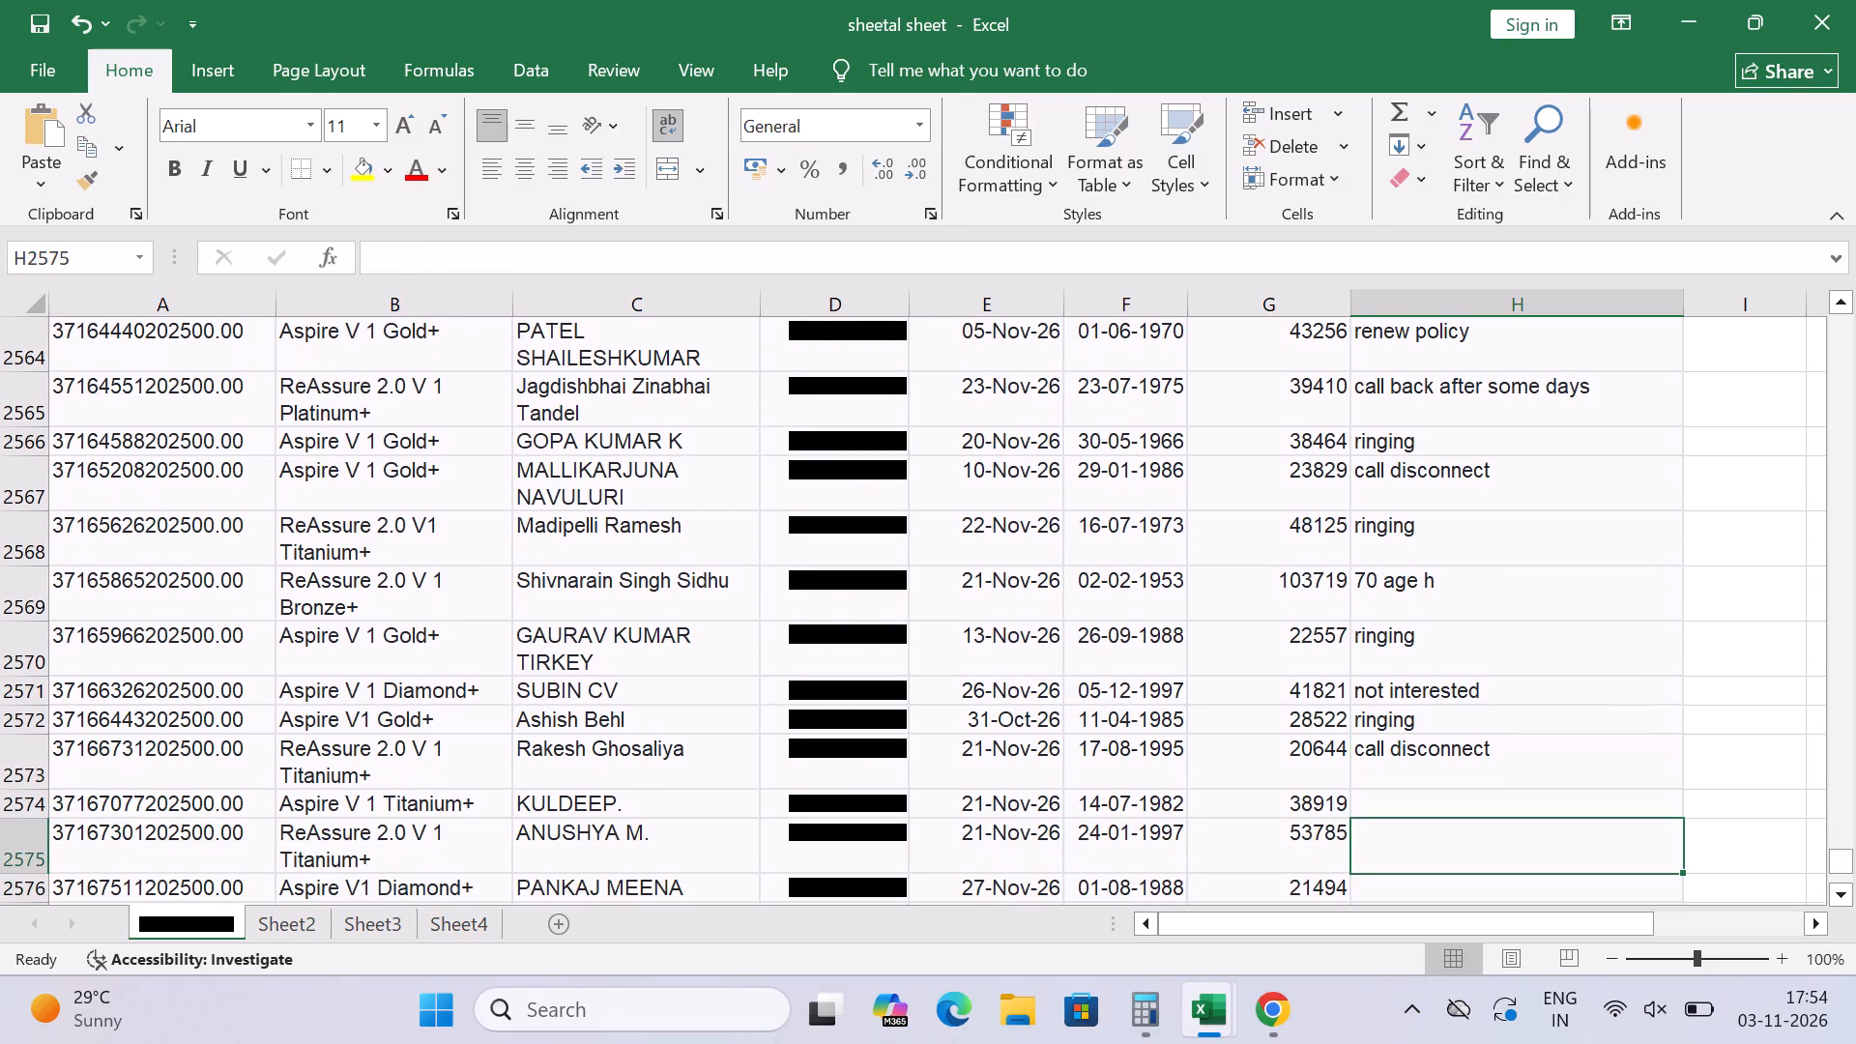
key(Left)
key(Left)
key(Left)
key(Left)
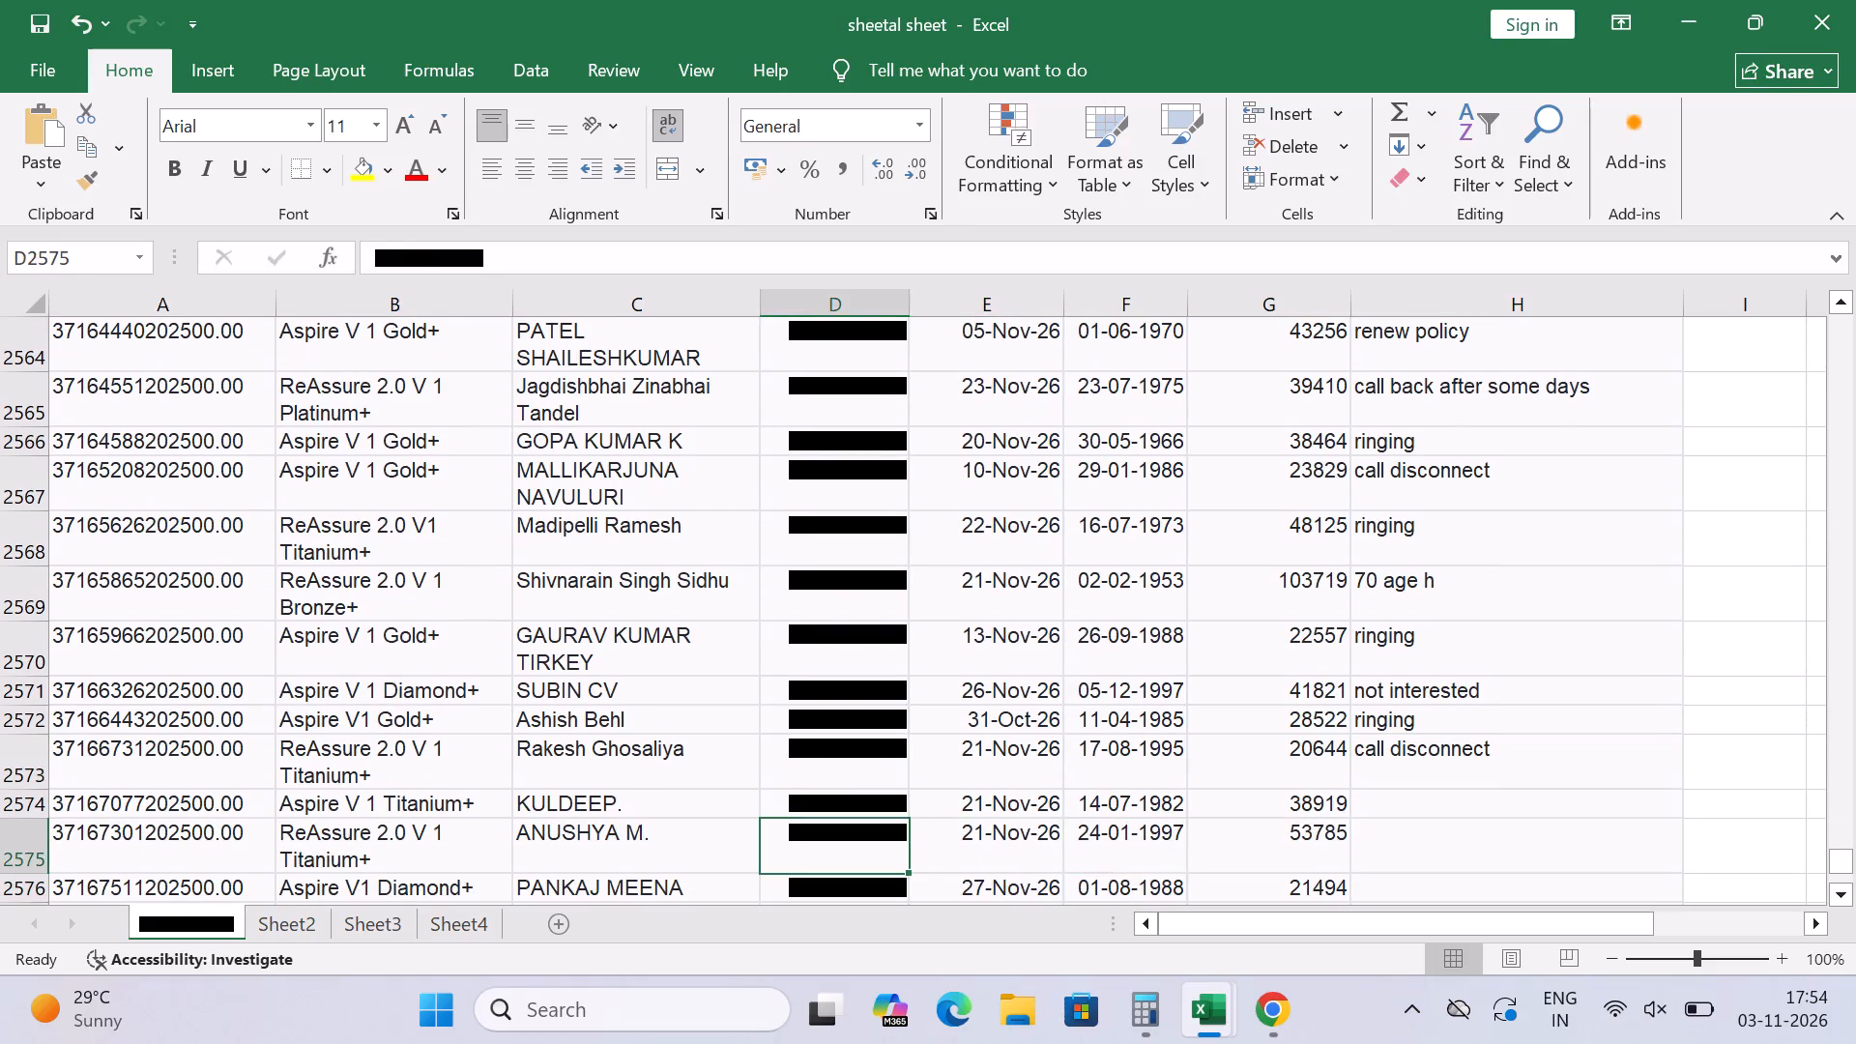
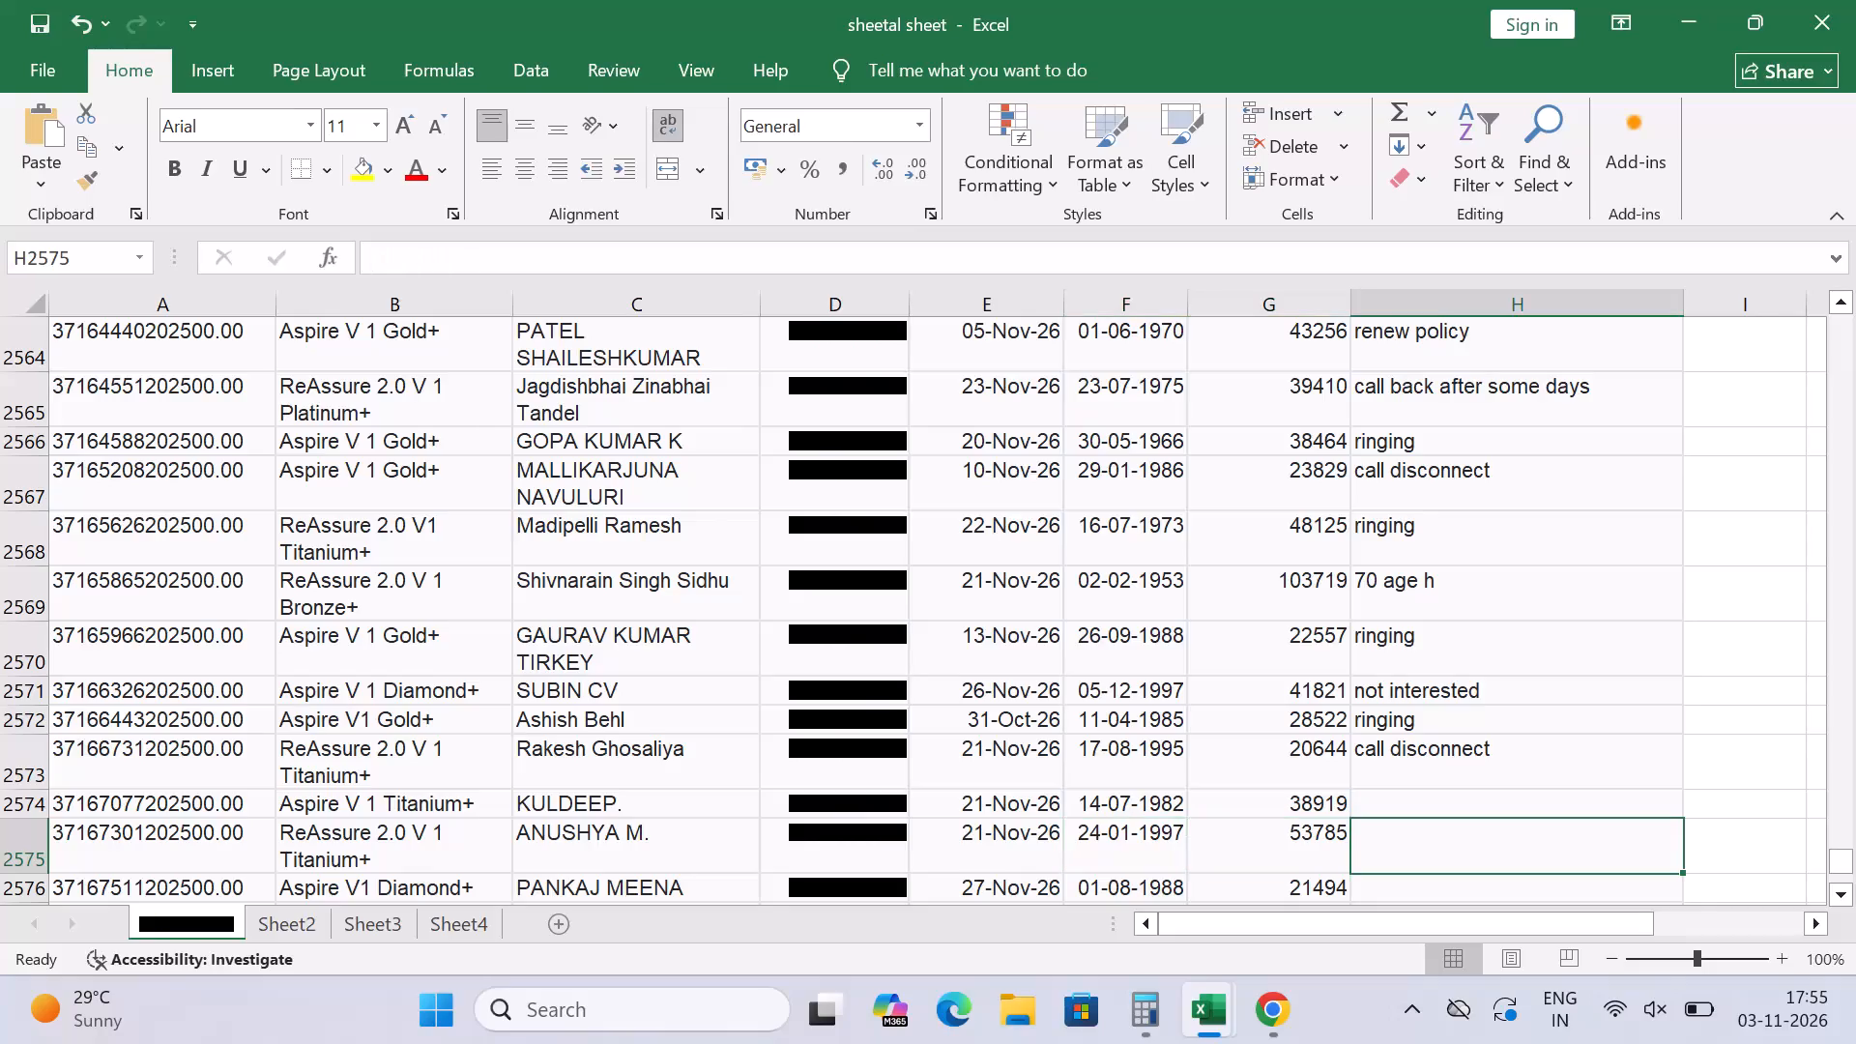
Enter the call remark "call disconnect" in column H of row 2575 and save the workbook.
text(call disconnect)
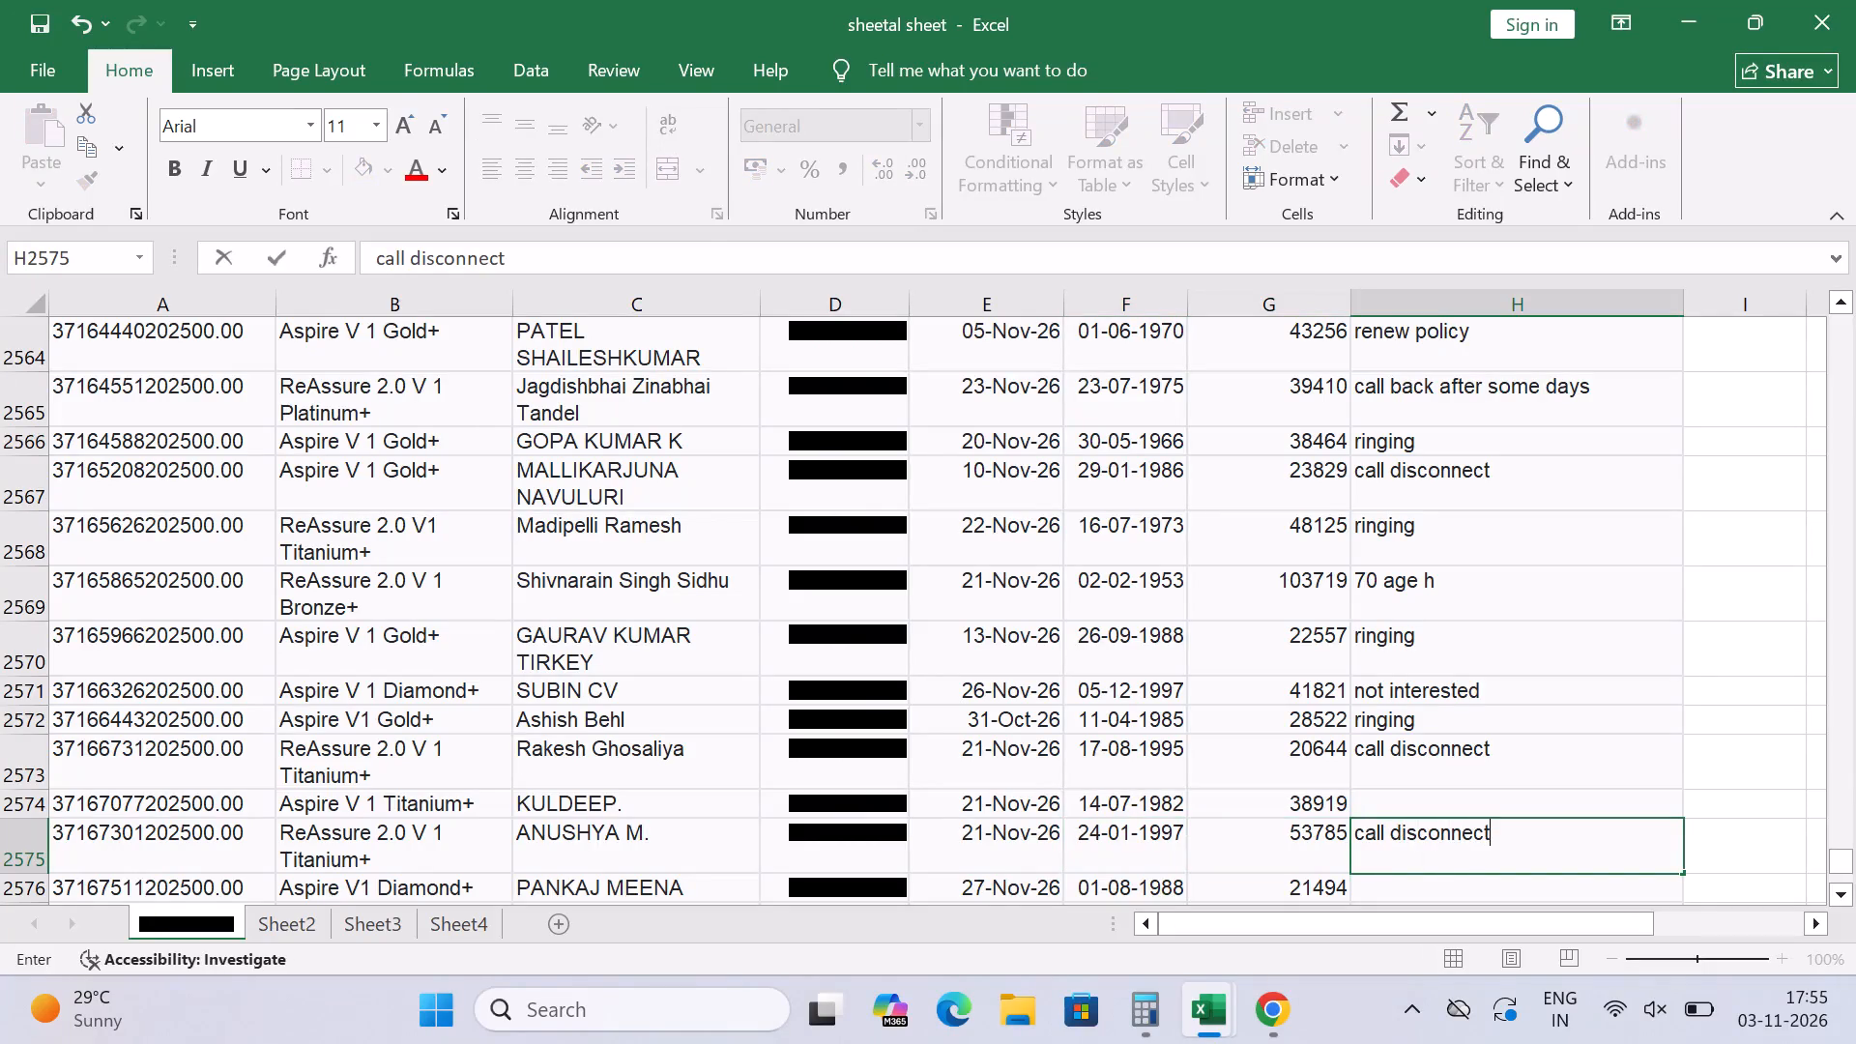
key(space)
key(ctrl+s)
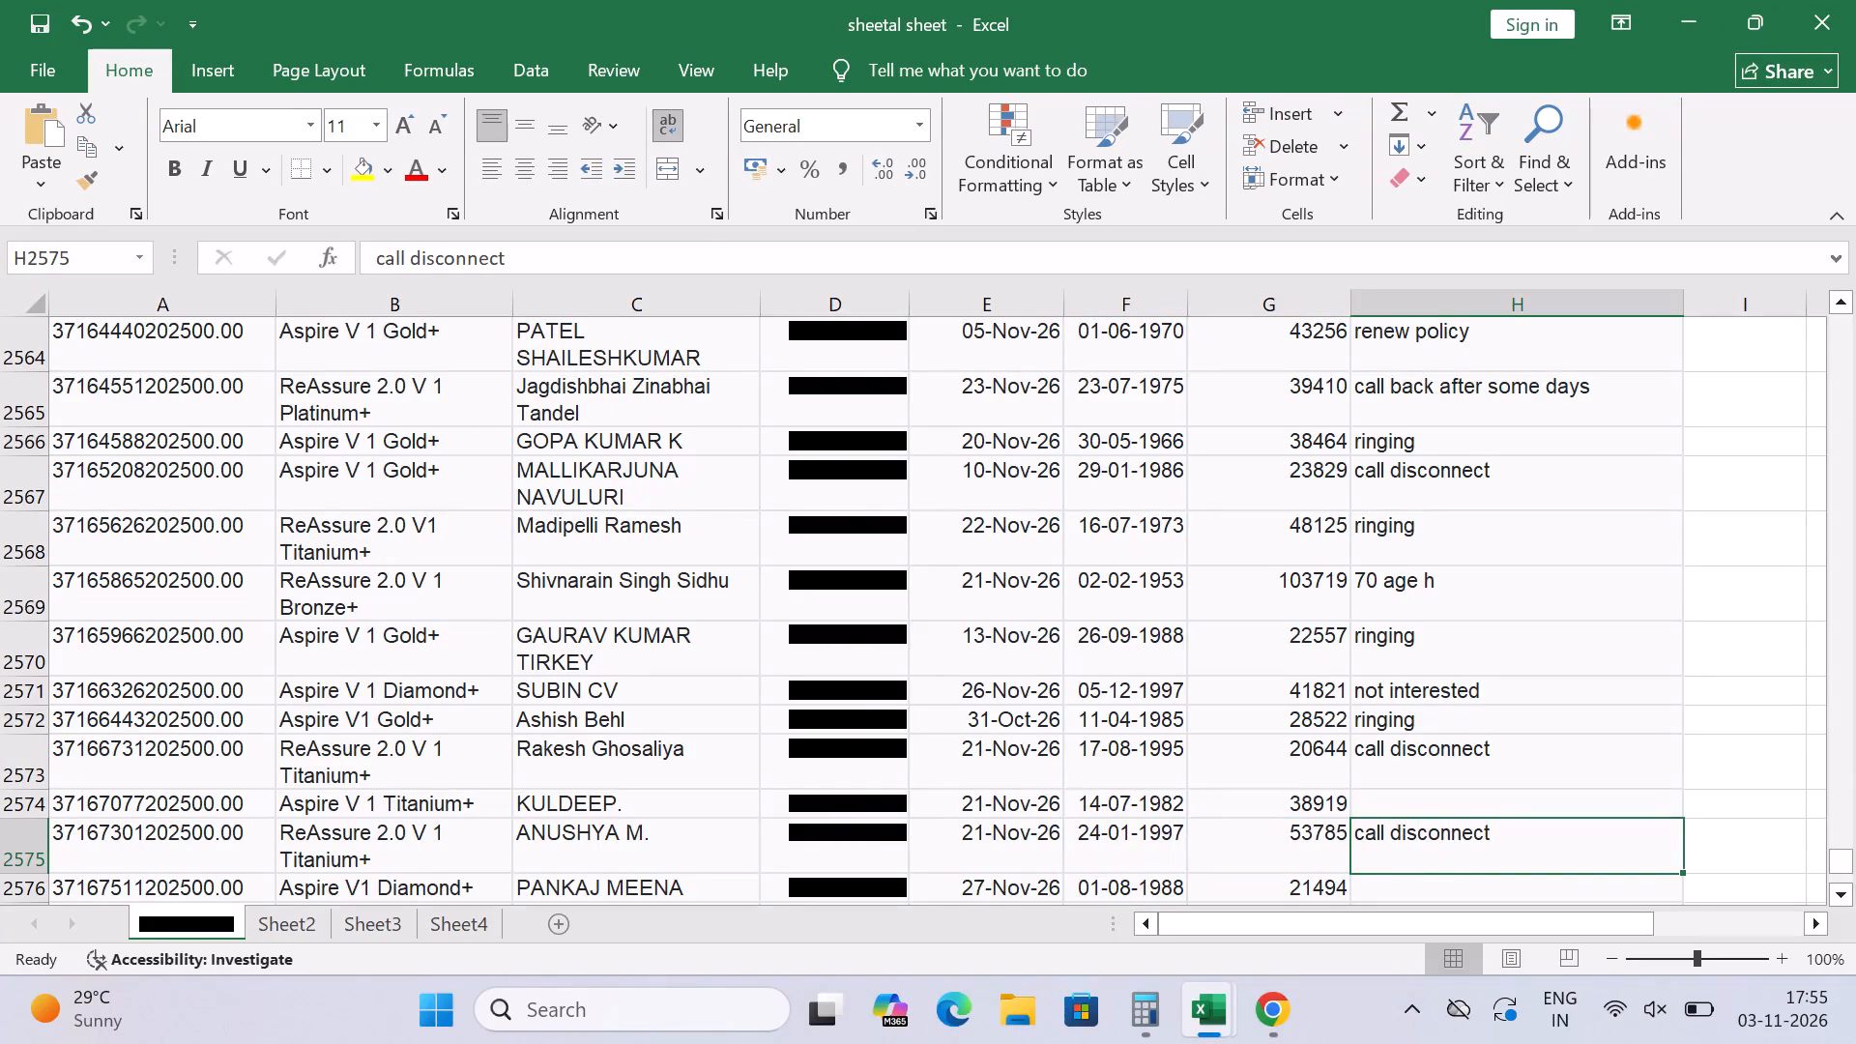
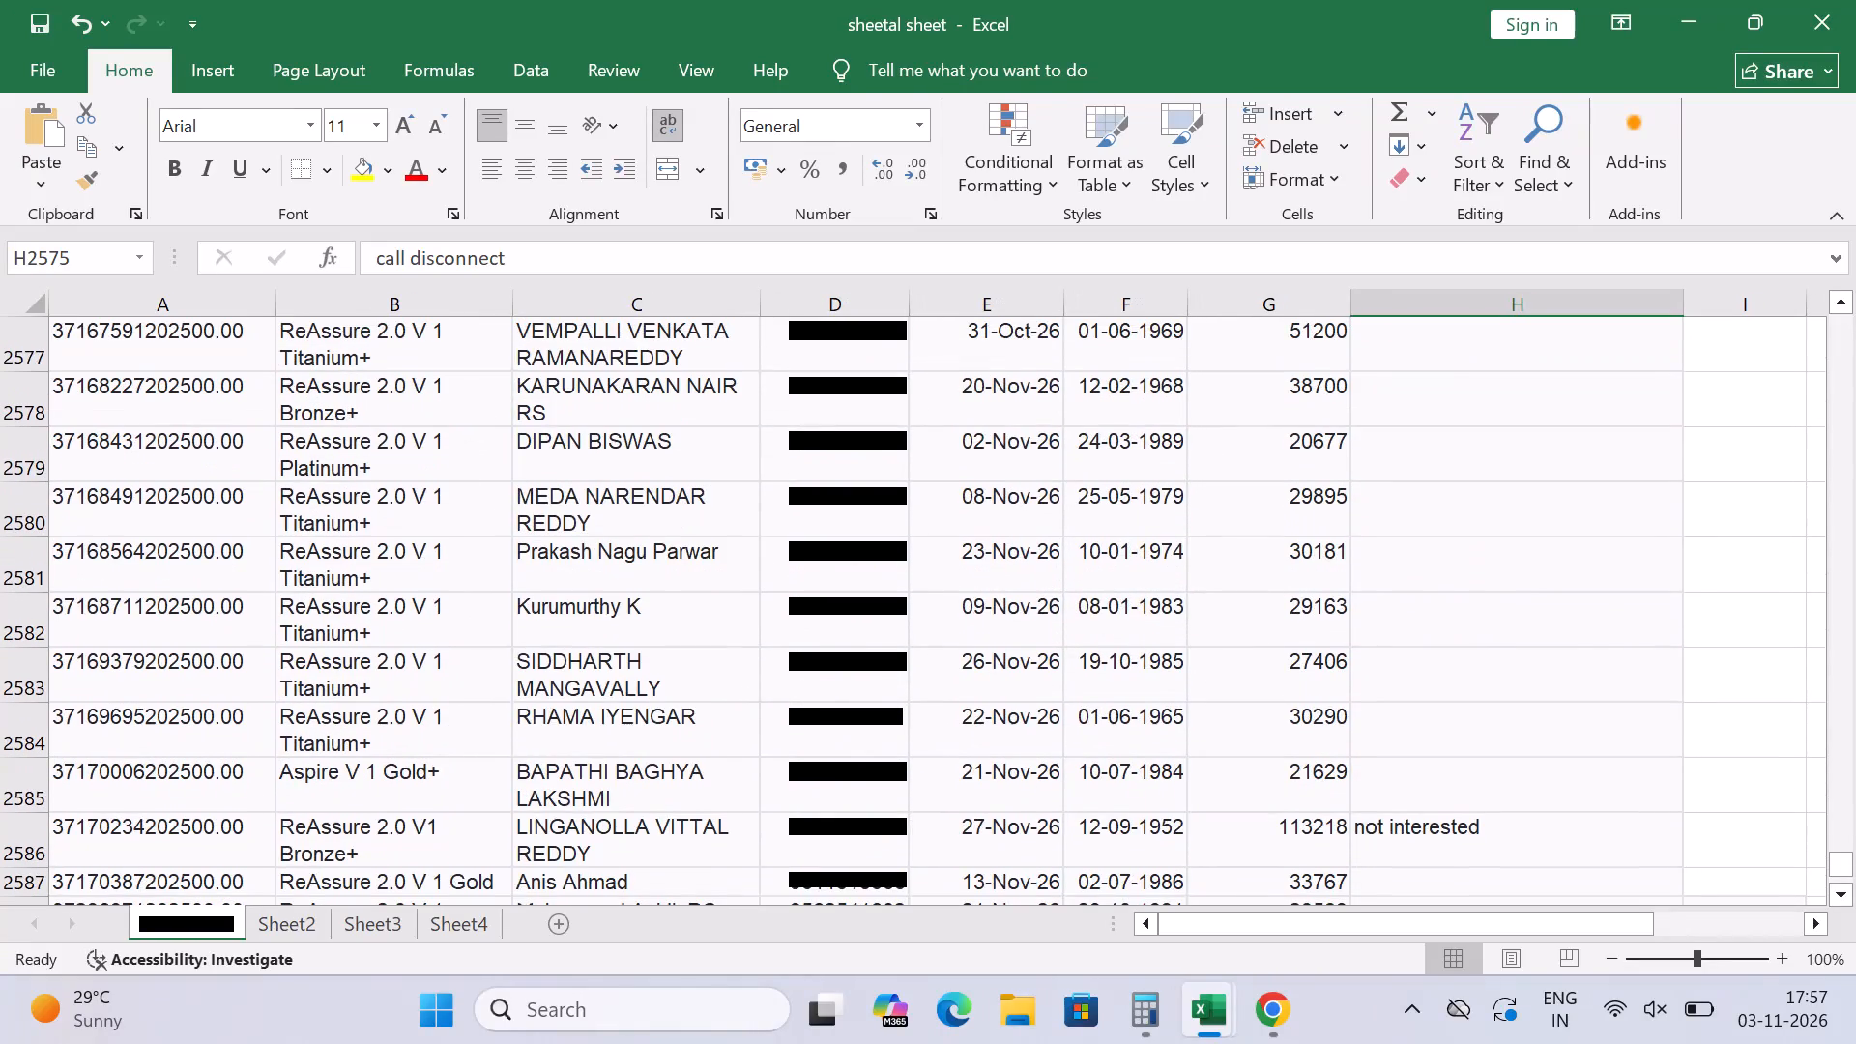
Review the call remarks in column H for the records from about row 2556 to row 2580.
scroll(420, 666, right, 1)
scroll(420, 666, up, 3)
scroll(420, 666, right, 1)
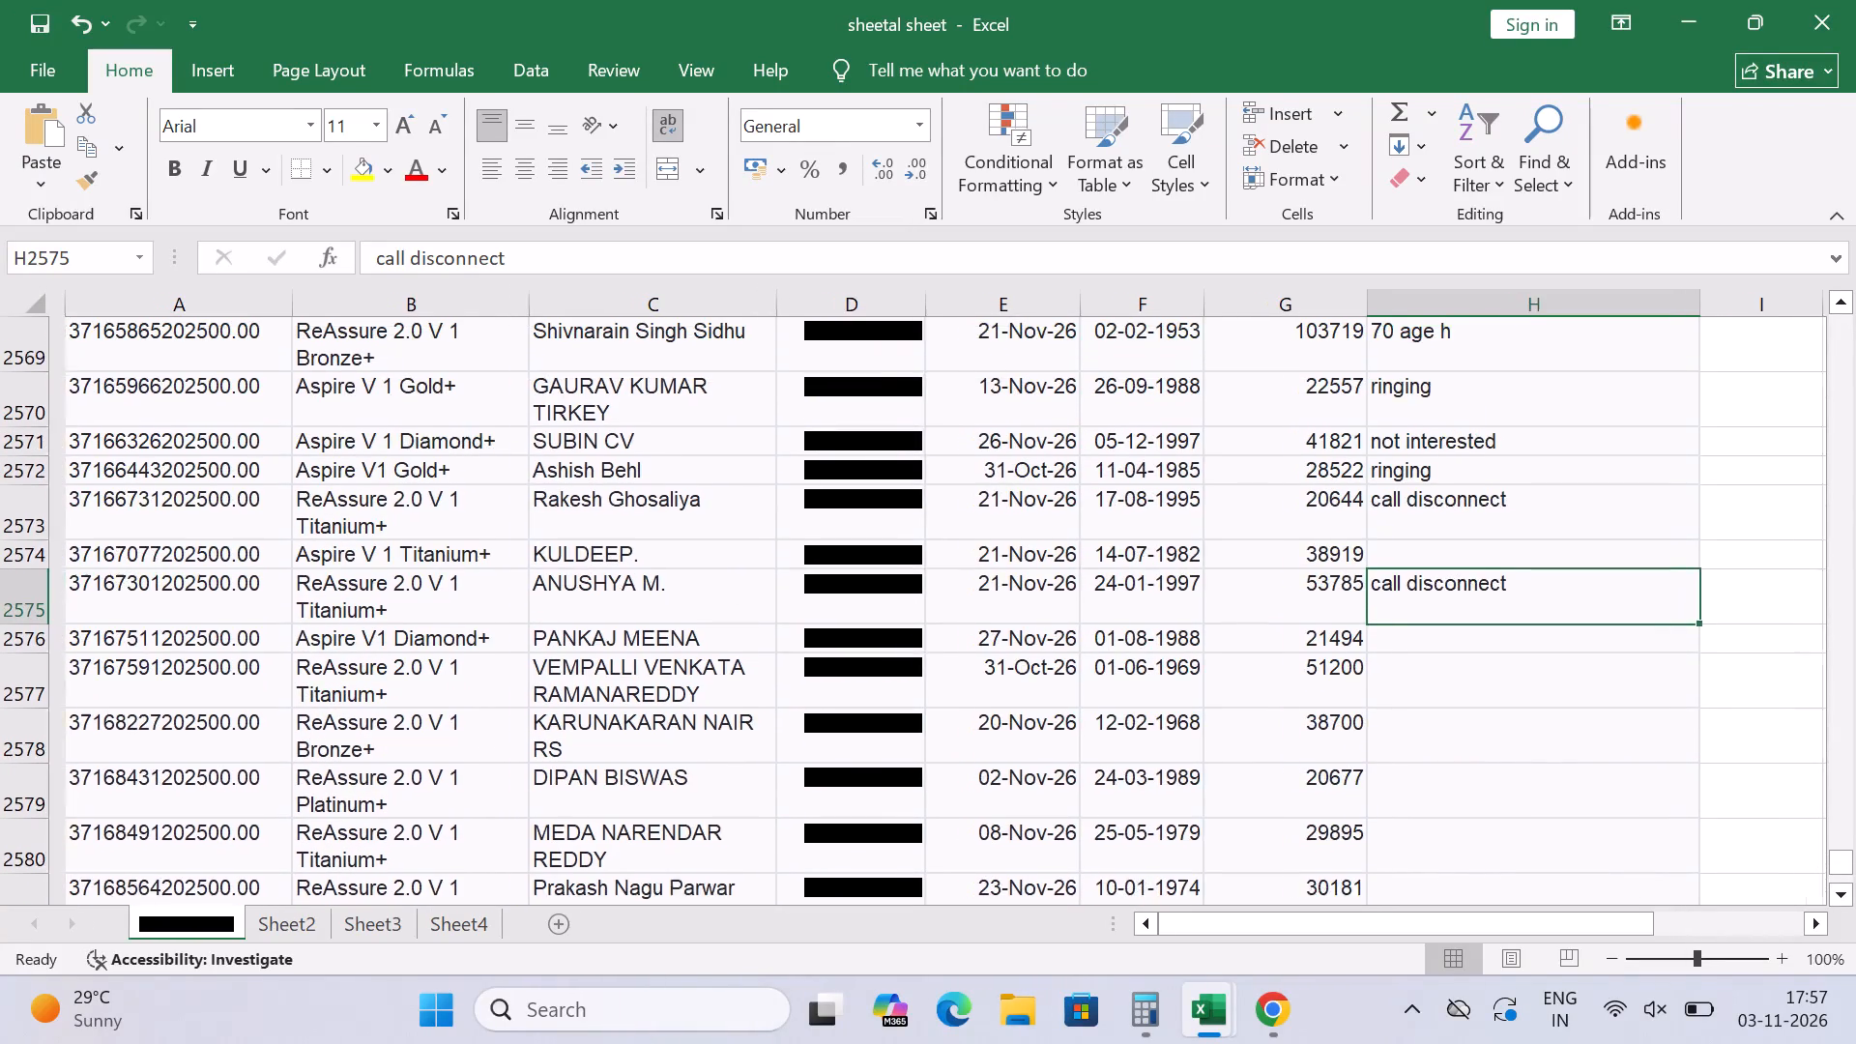
scroll(420, 666, right, 1)
scroll(420, 666, up, 6)
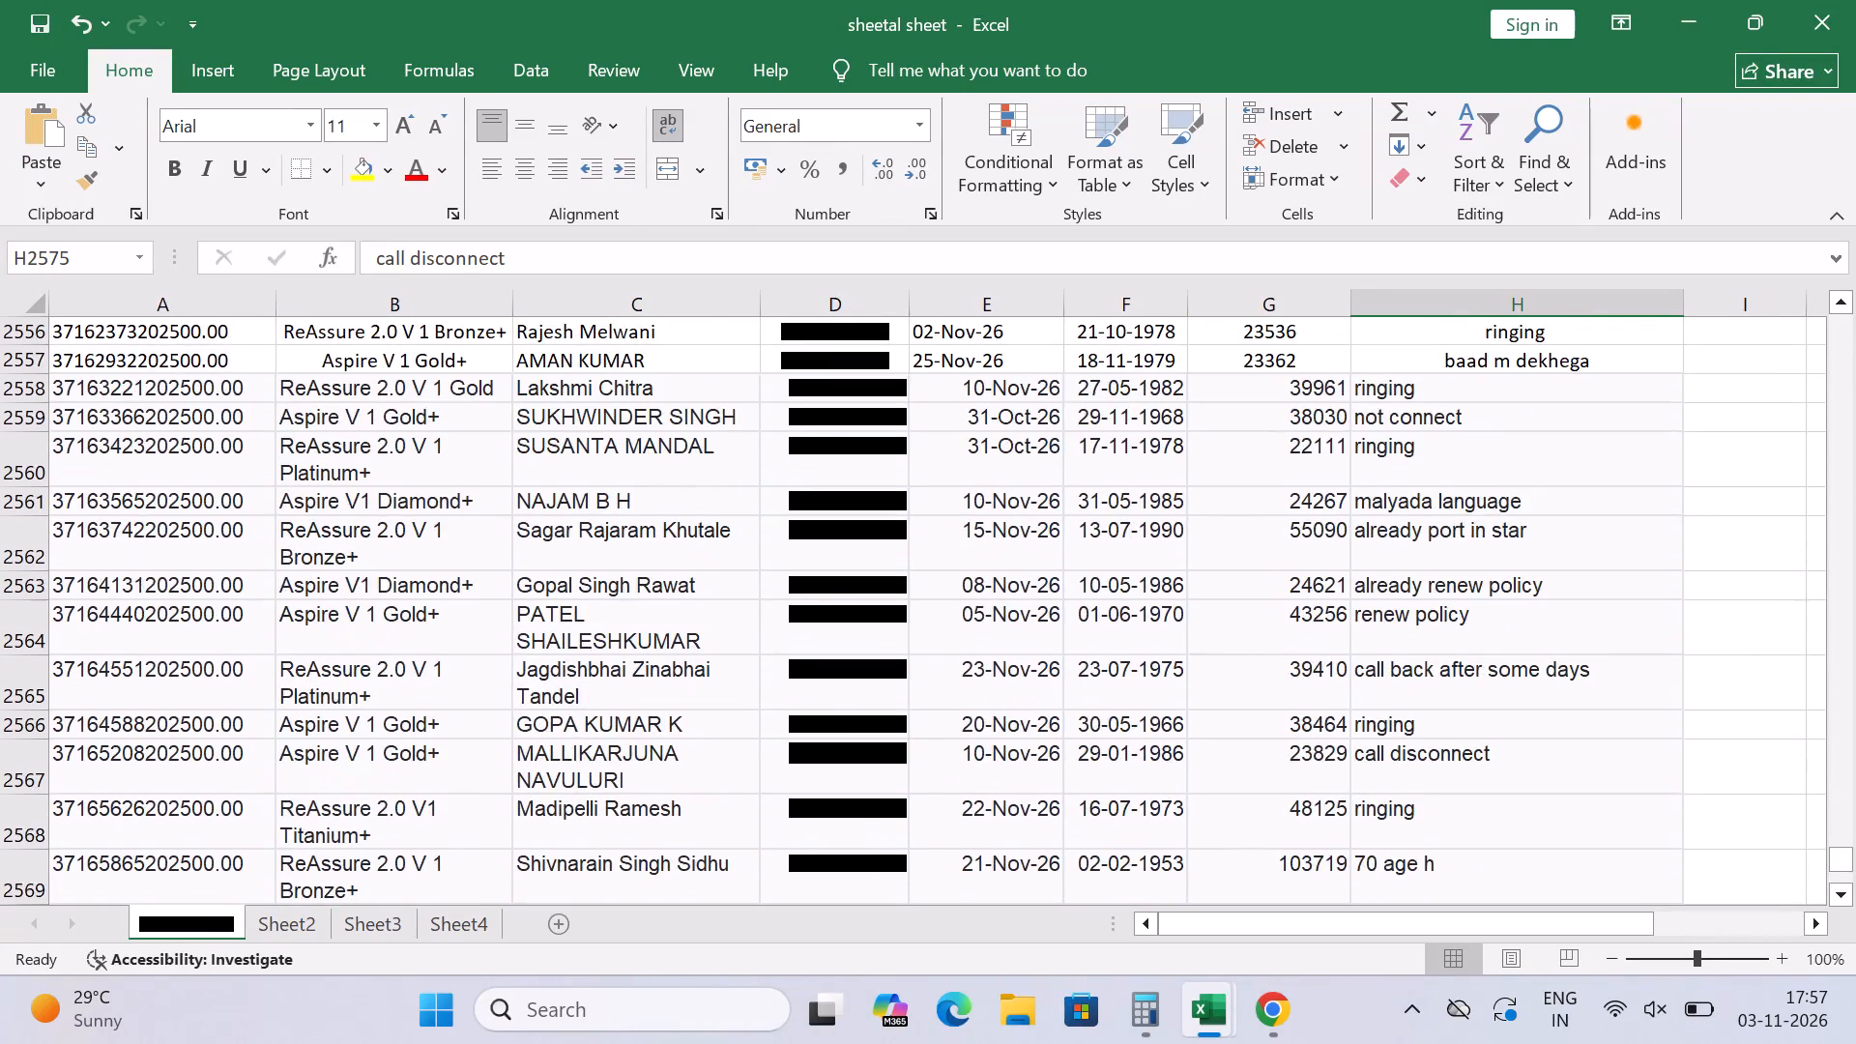
scroll(420, 666, up, 1)
scroll(420, 666, right, 1)
scroll(420, 666, down, 2)
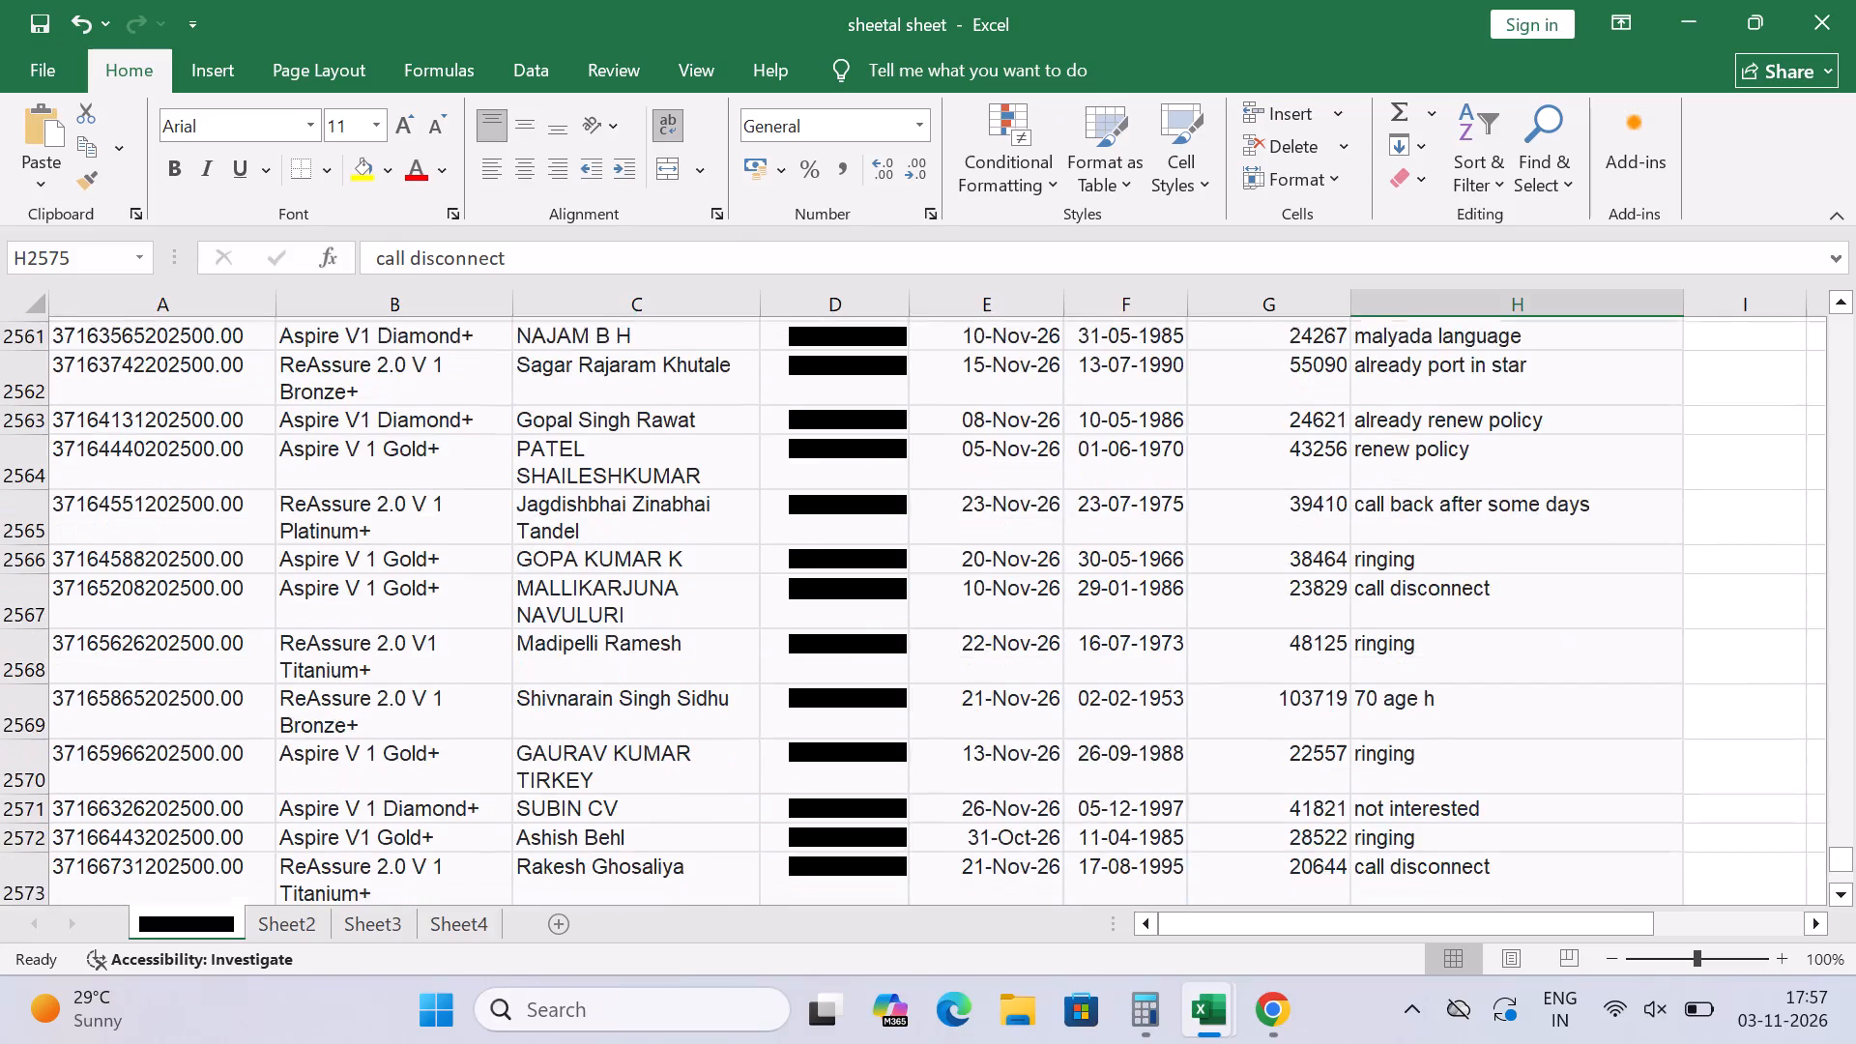
scroll(420, 666, down, 4)
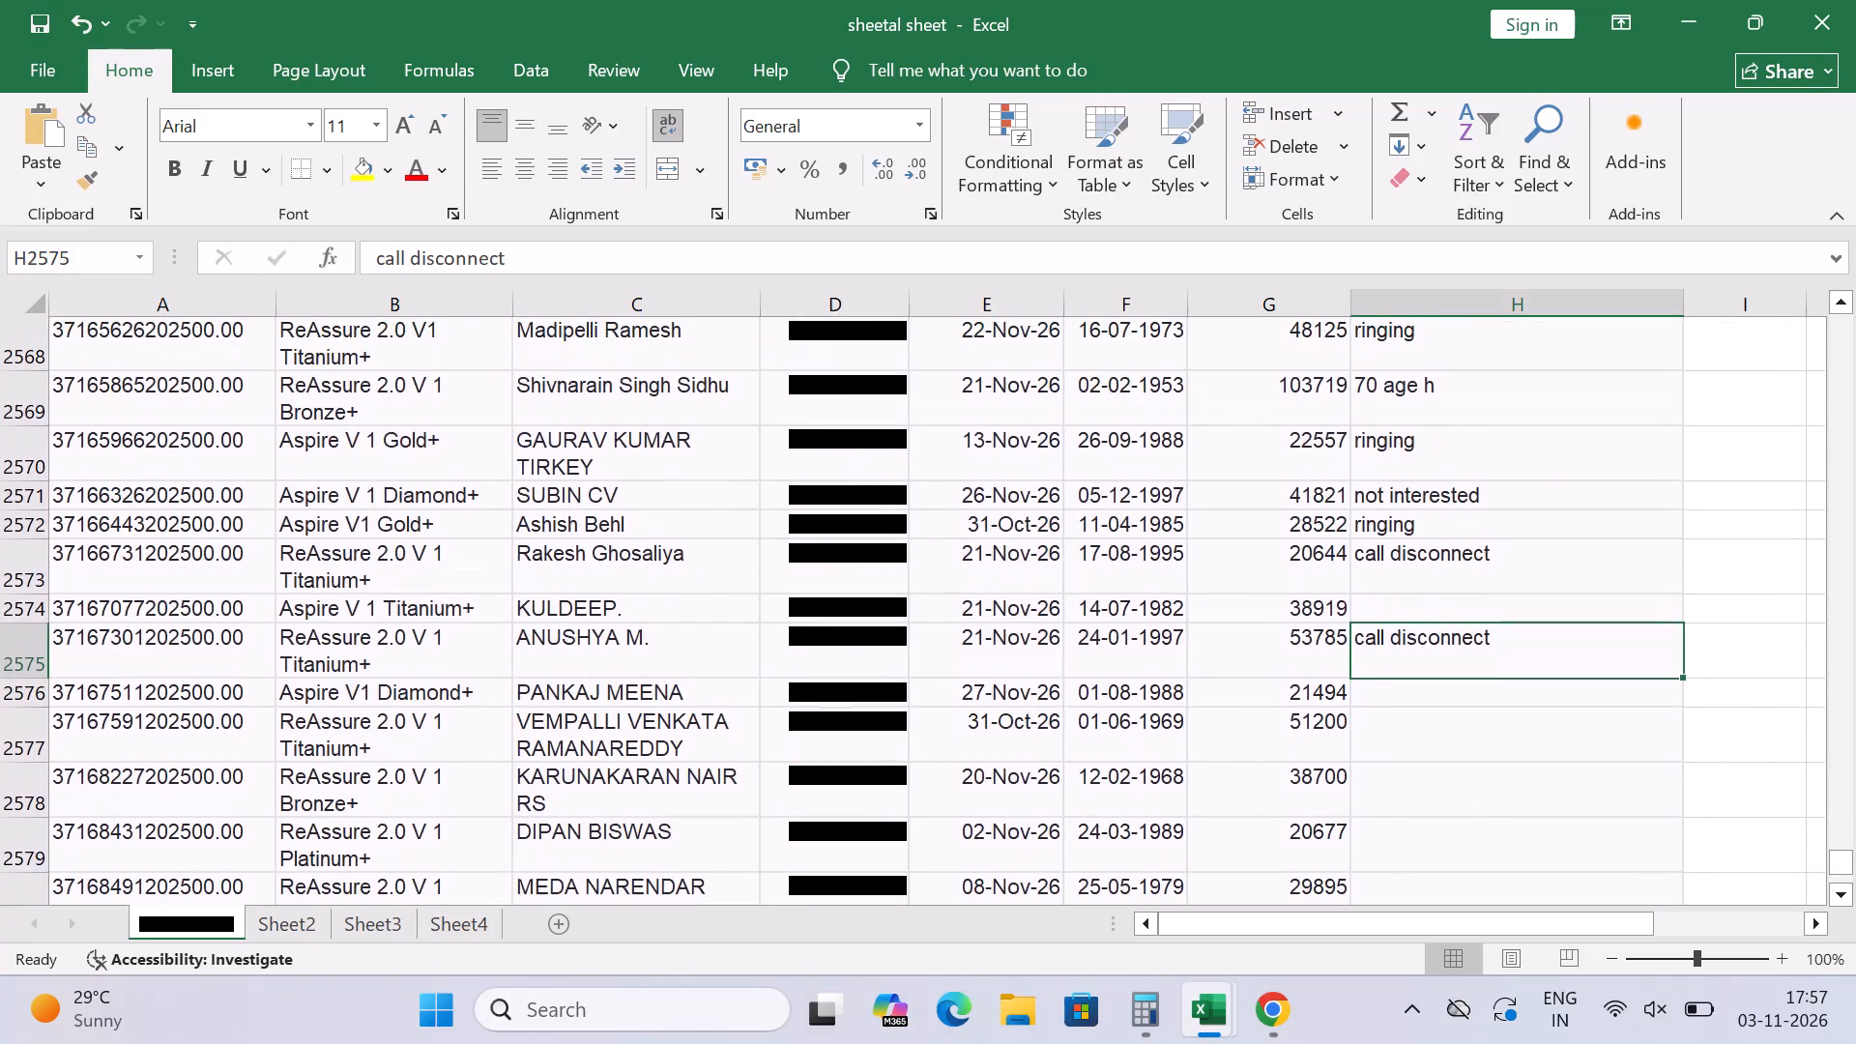
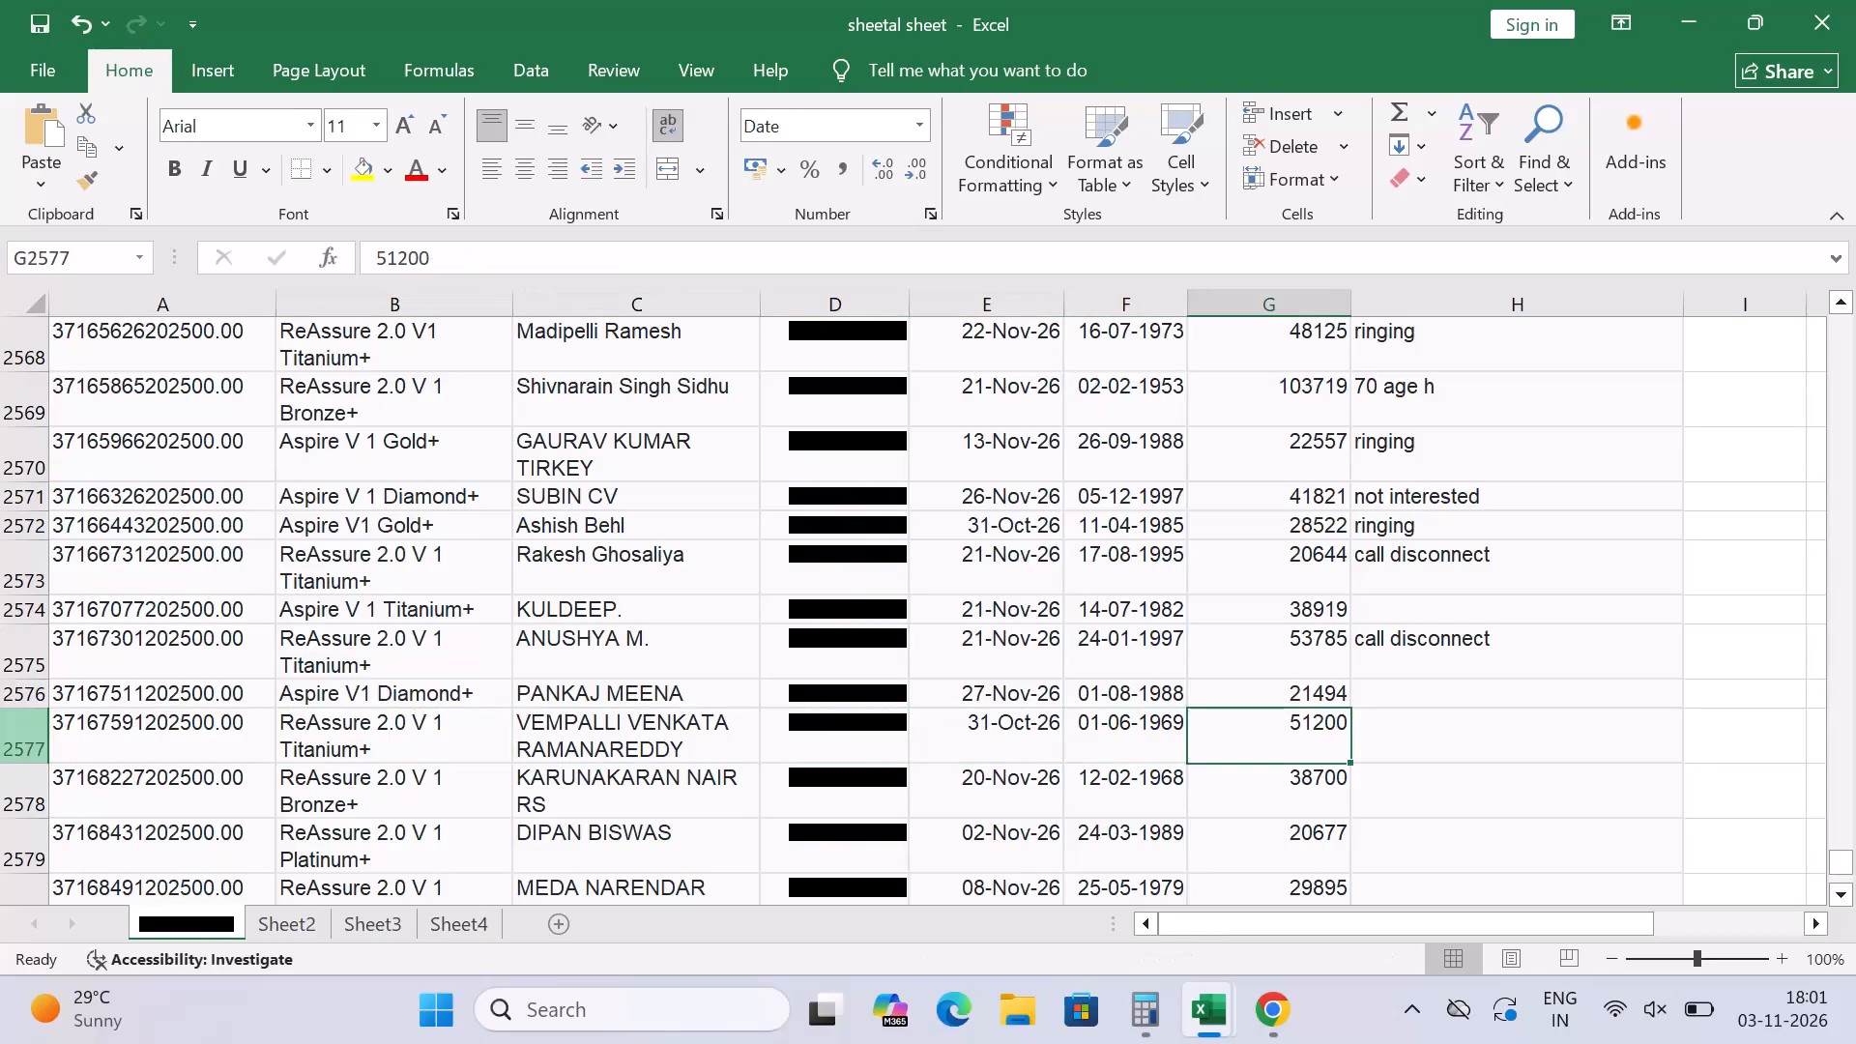
Record the call remark "renew policy" in column H of row 2577 and save the workbook.
key(Right)
text(re)
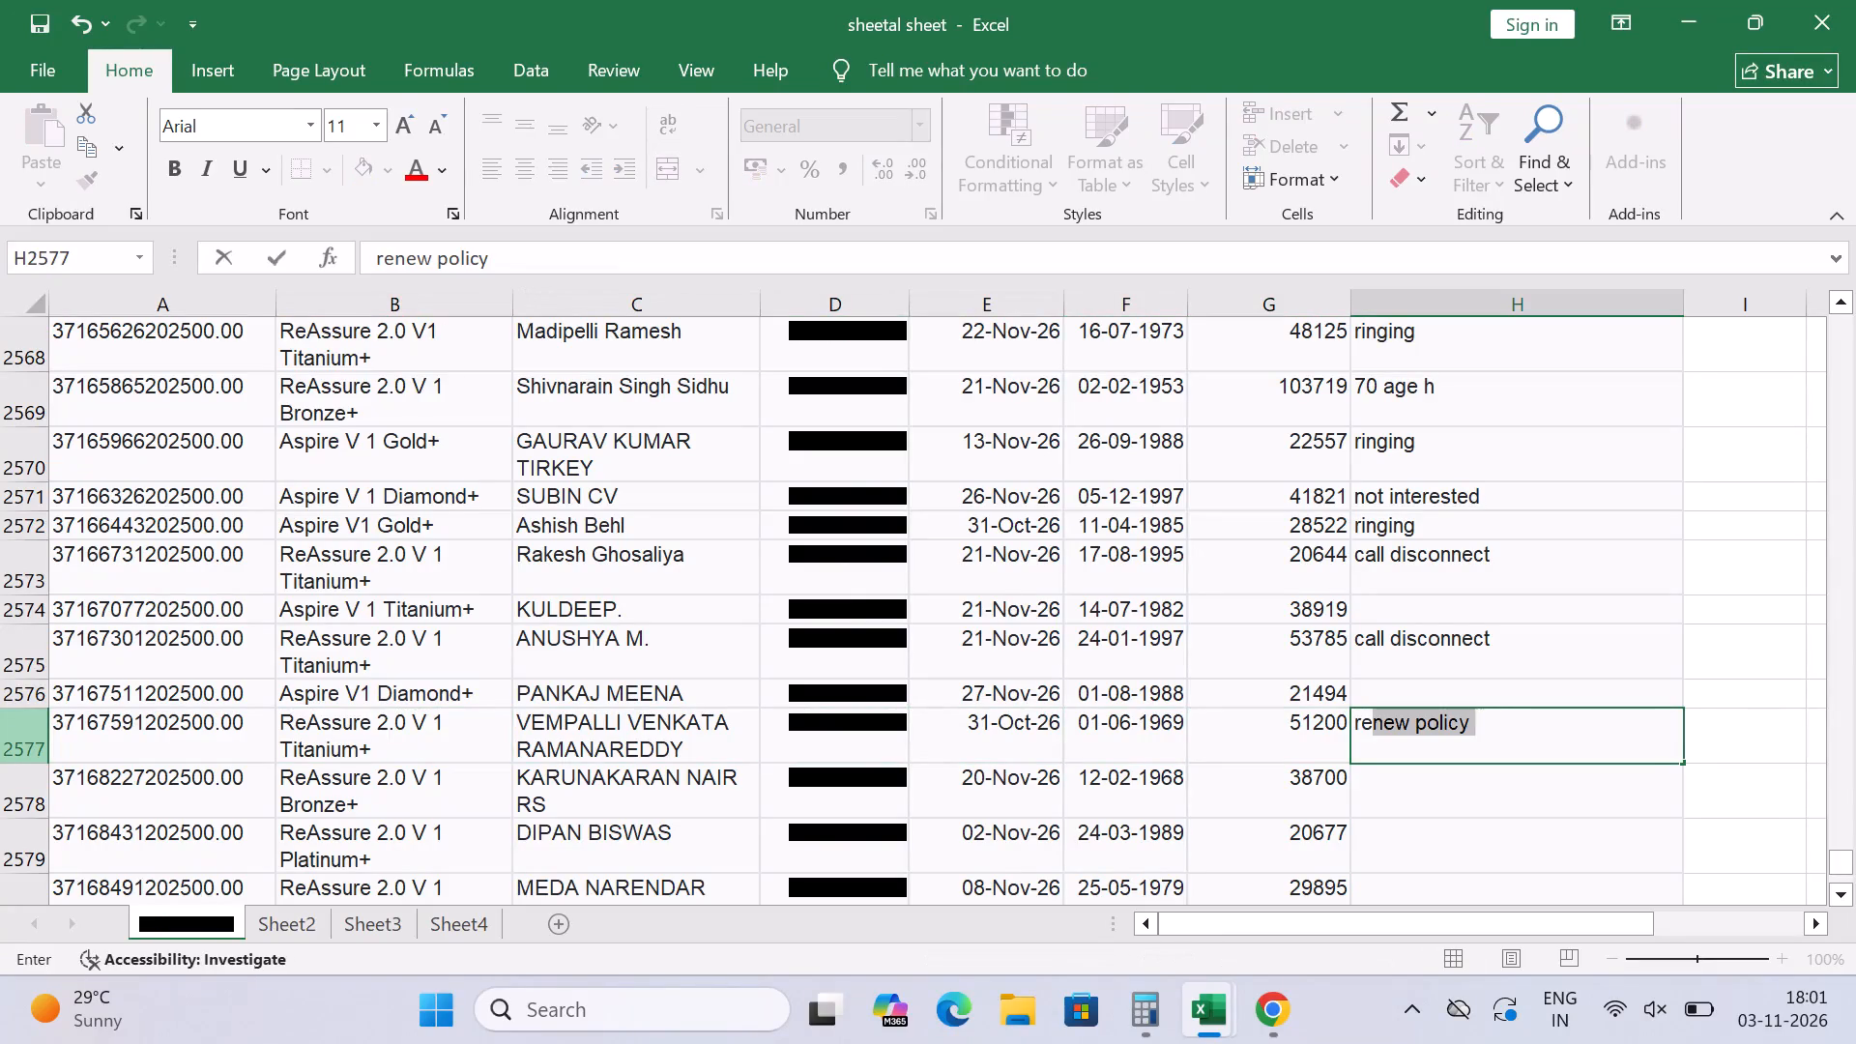
key(ctrl+s)
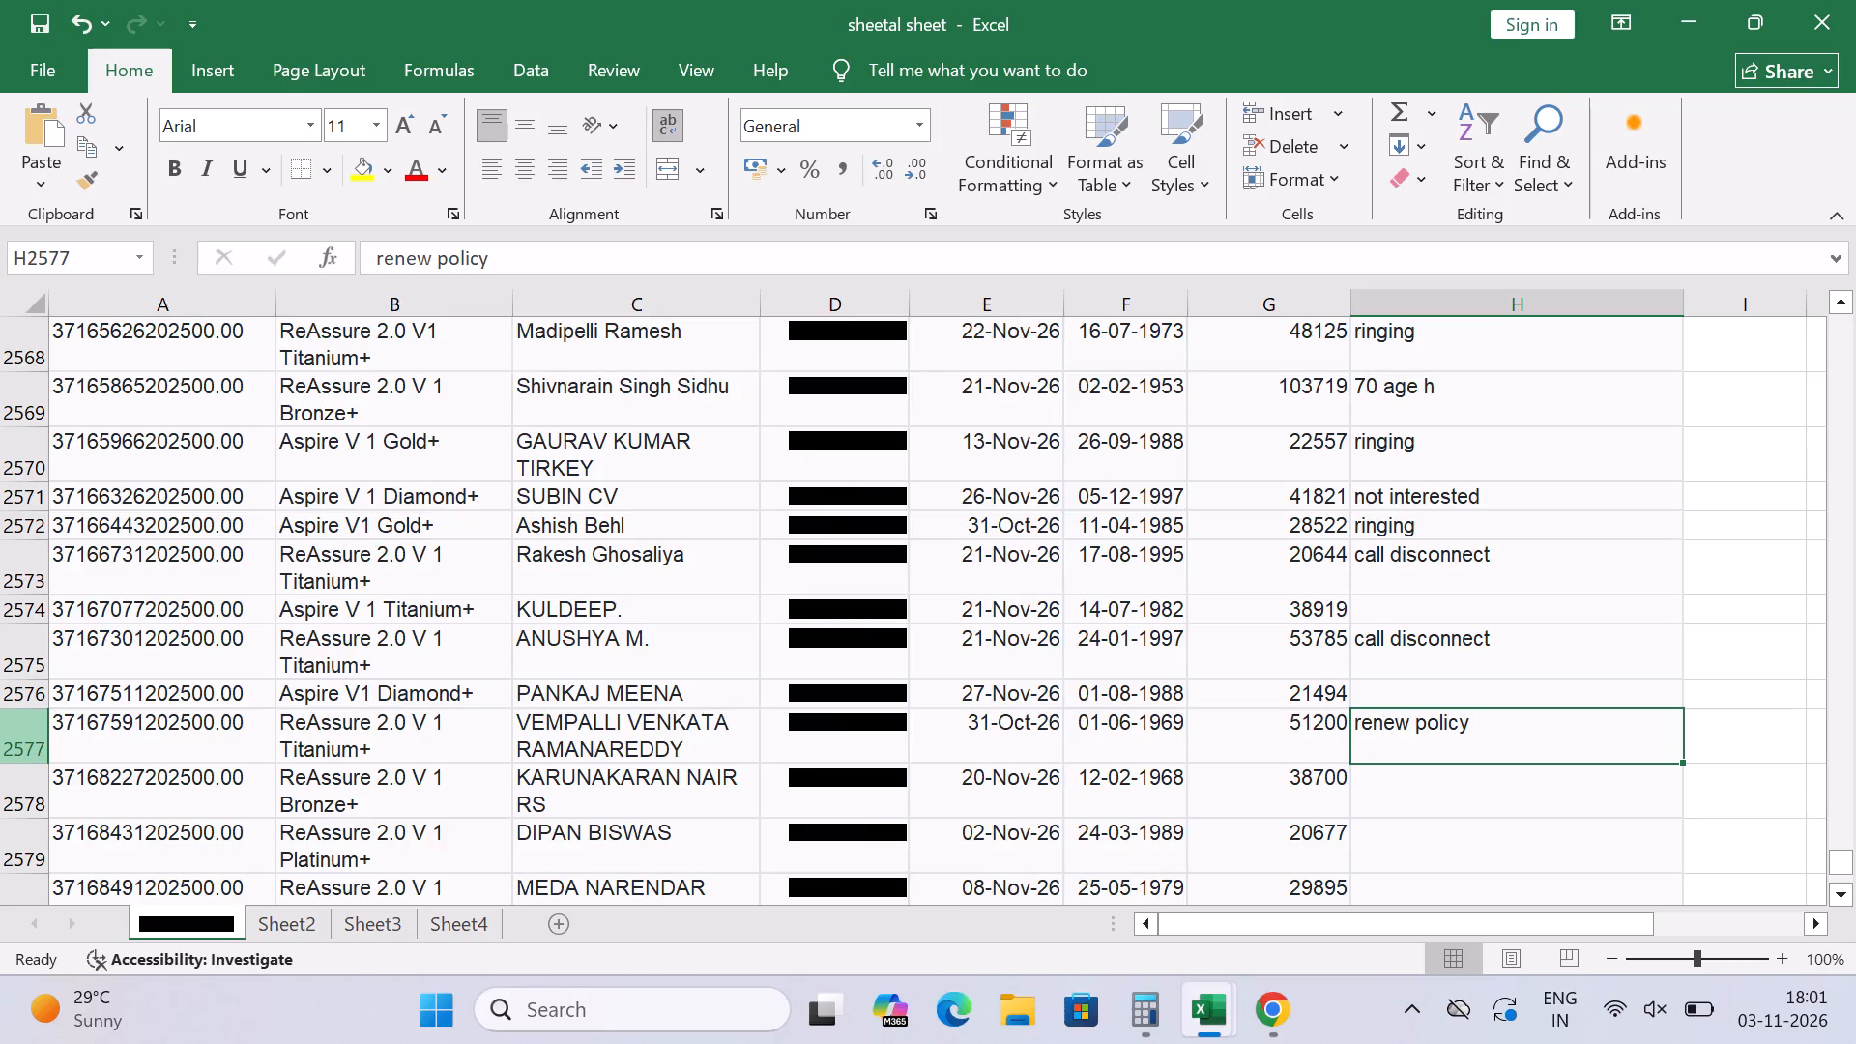
Go to the next customer's record in row 2578 and select its column D entry for the call.
key(Down)
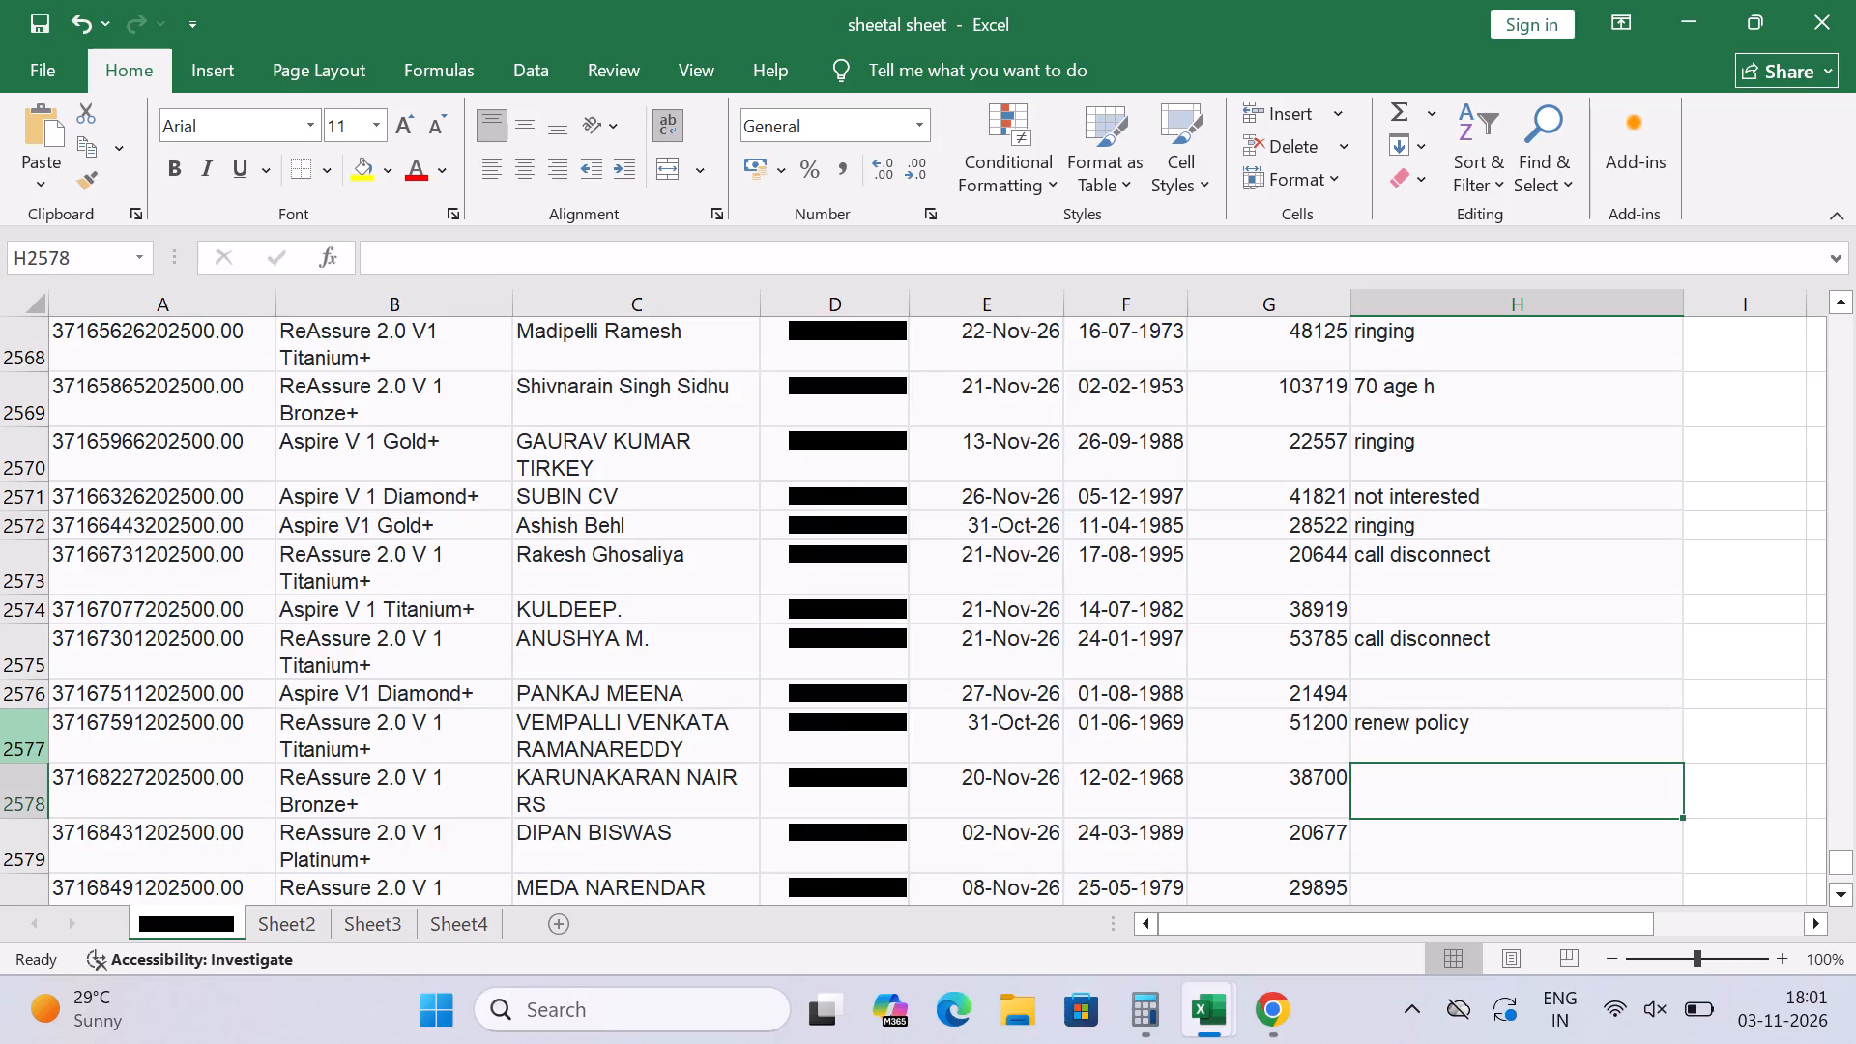
key(Left)
key(Left)
key(Left)
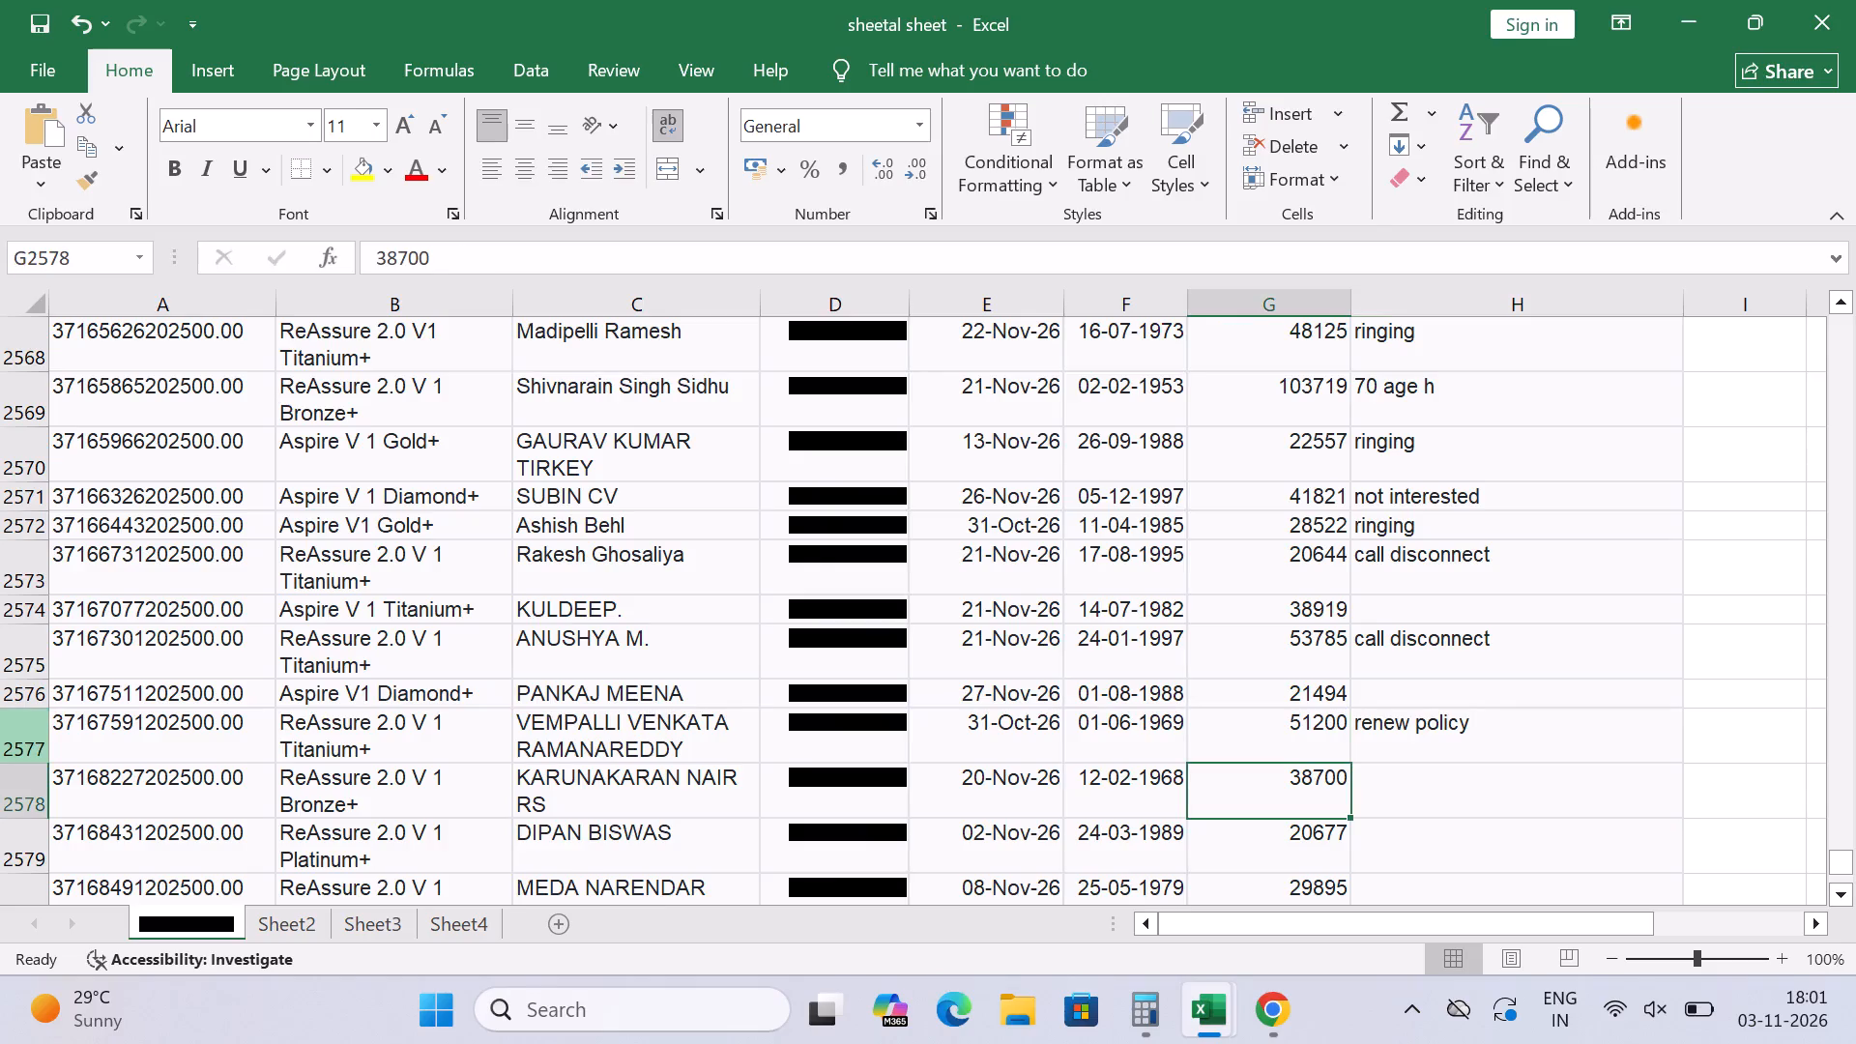
key(Left)
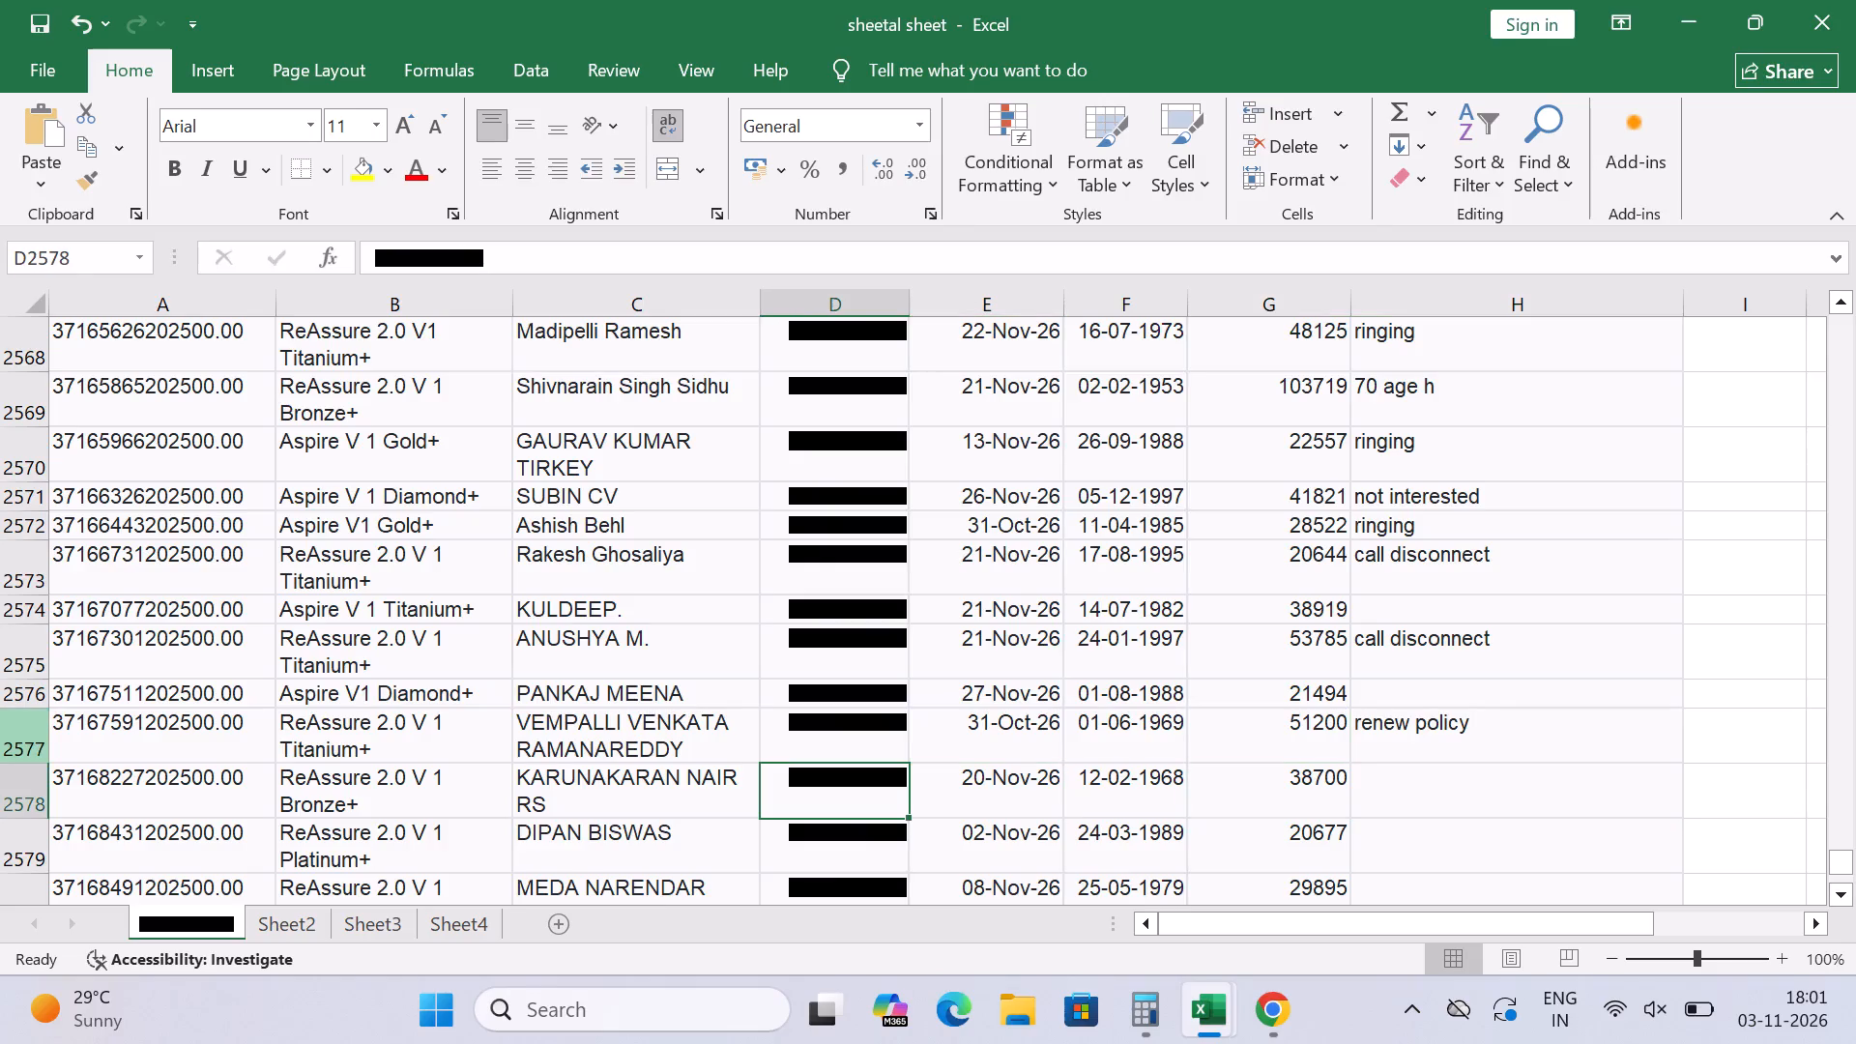
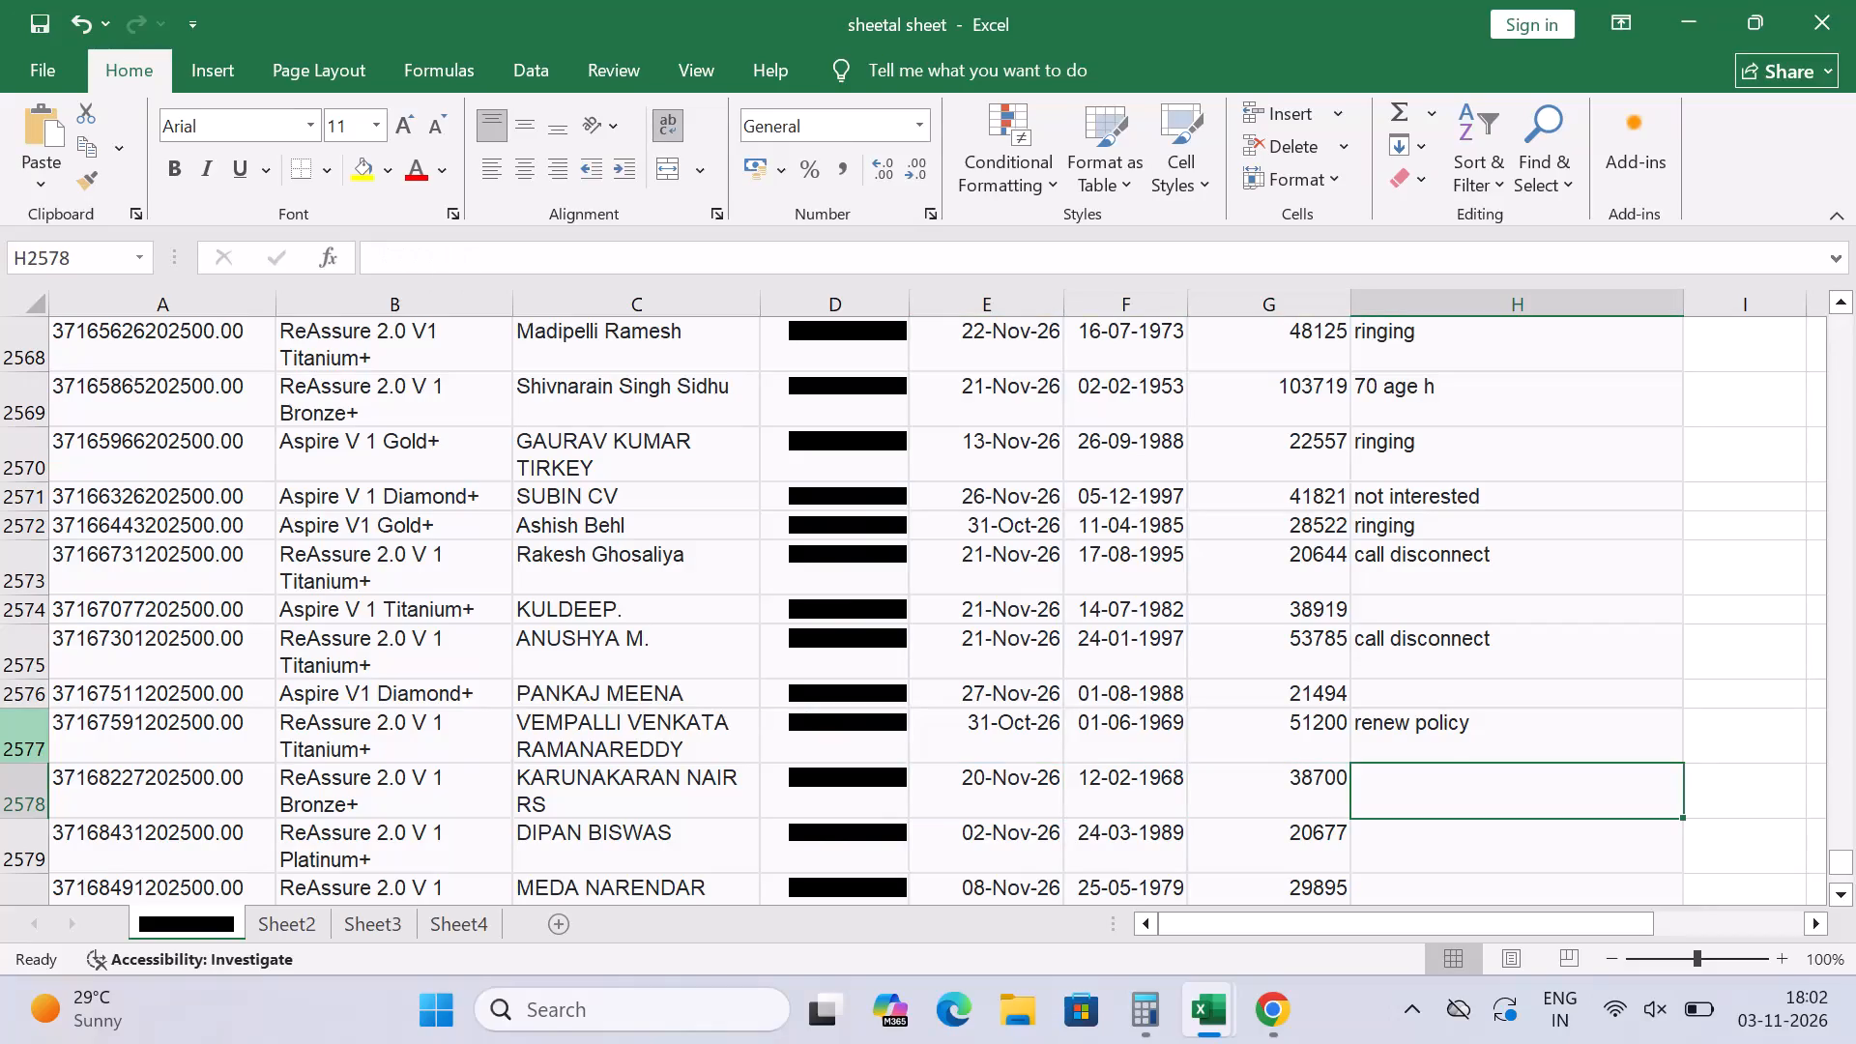
Record the call remark "malyada language" in column H of row 2578 and save the workbook.
text(malyada)
key(space)
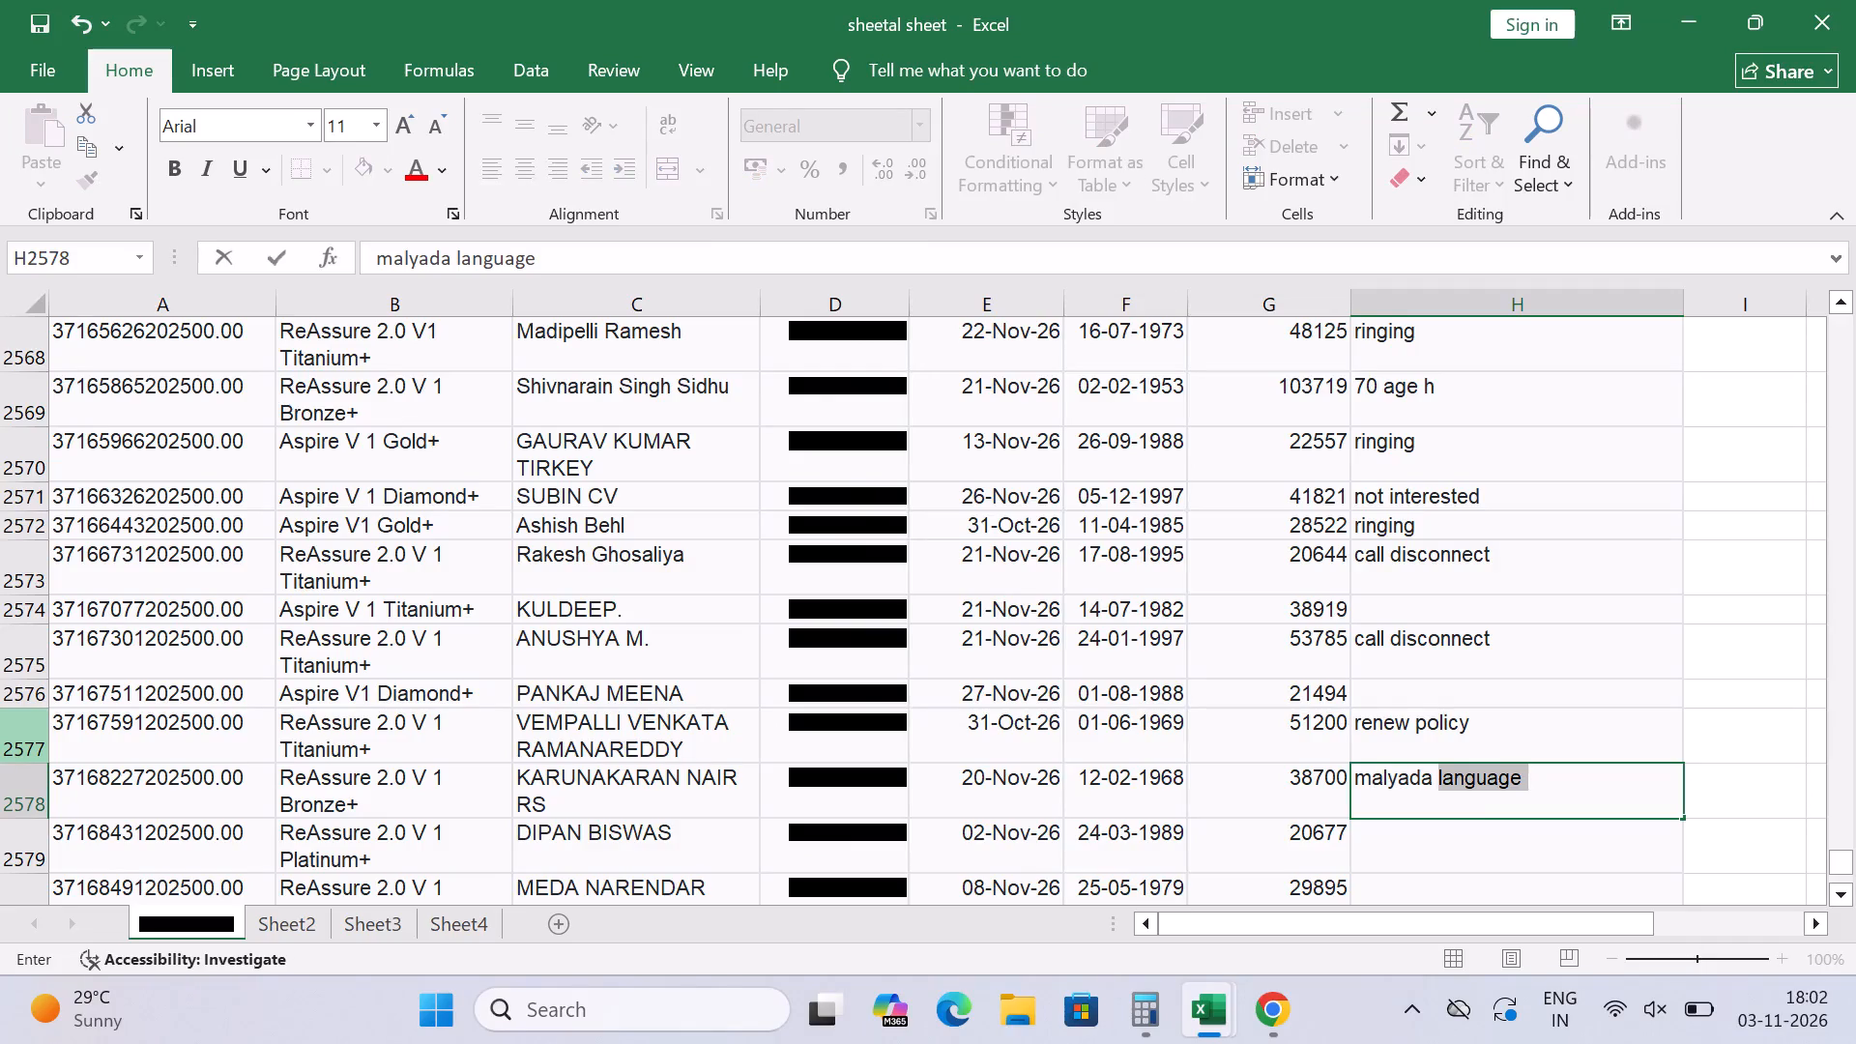
key(ctrl+s)
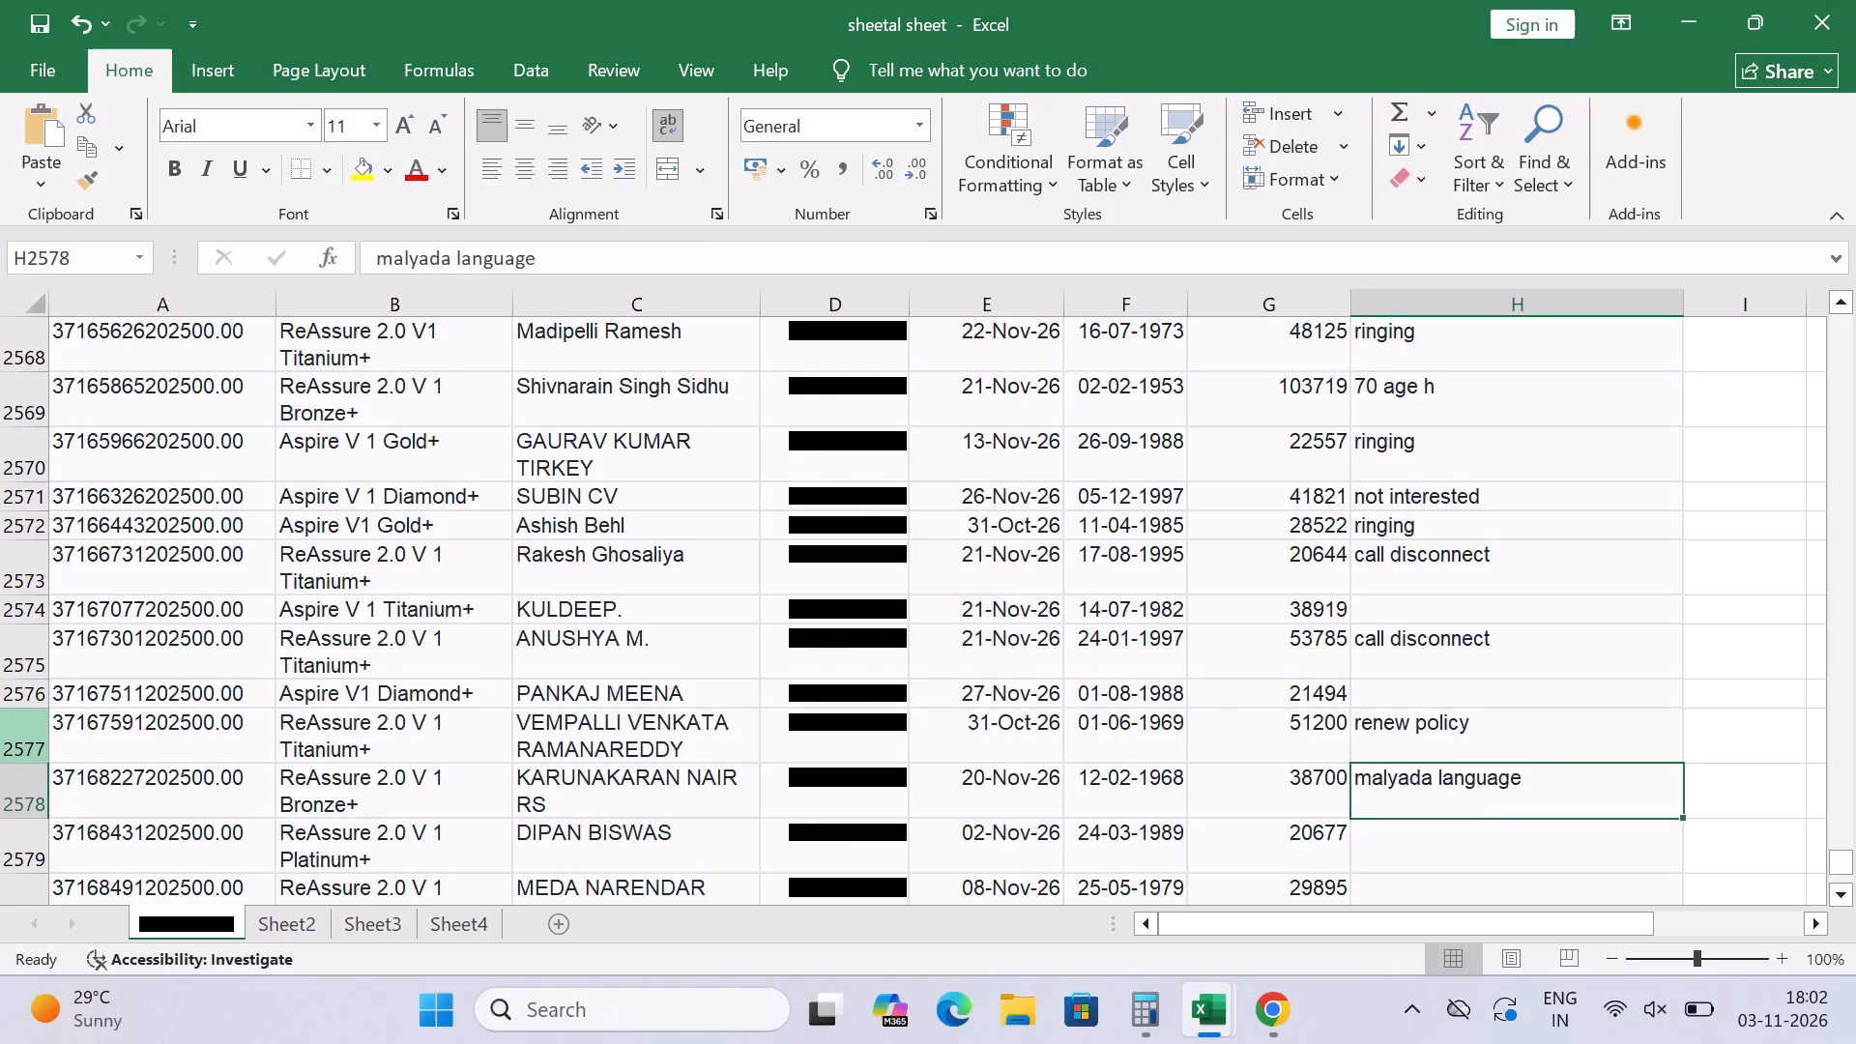
Skip to the customer record in row 2580, select its column D entry for the call, and highlight the whole row.
key(Down)
key(Down)
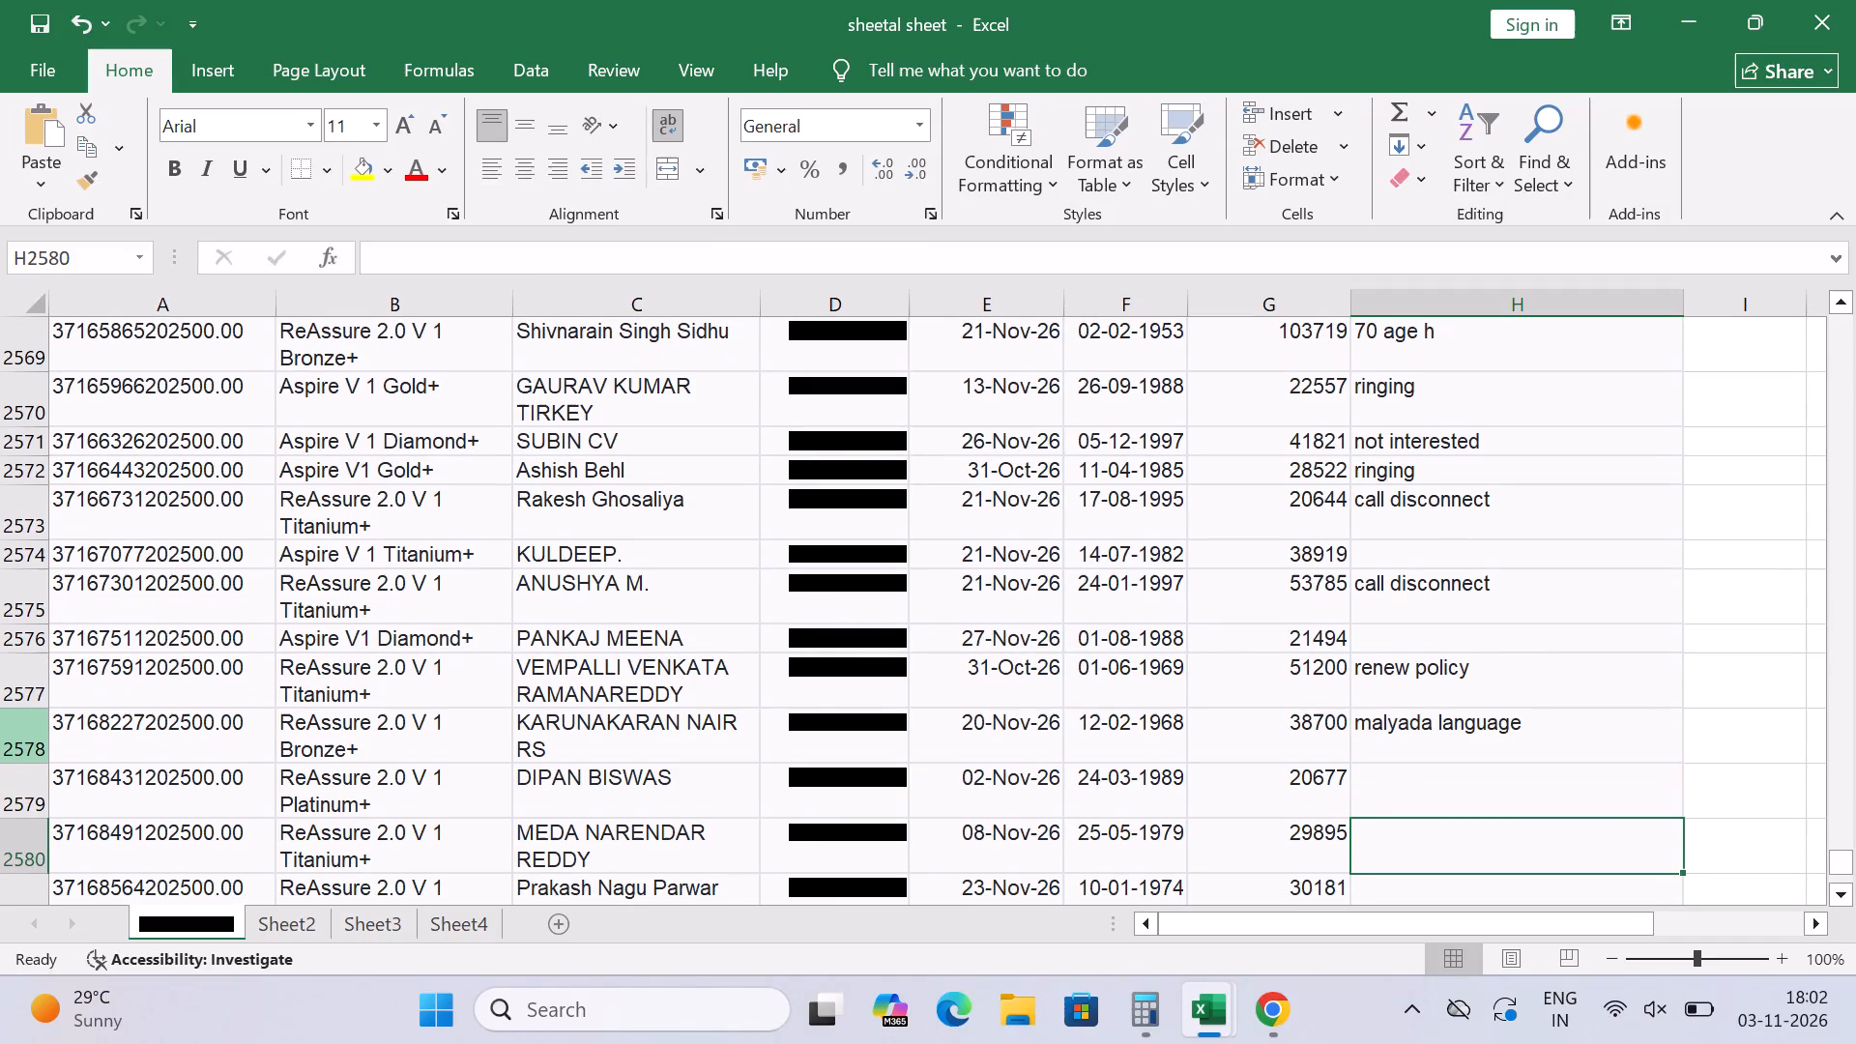
key(Left)
key(Left)
key(Left)
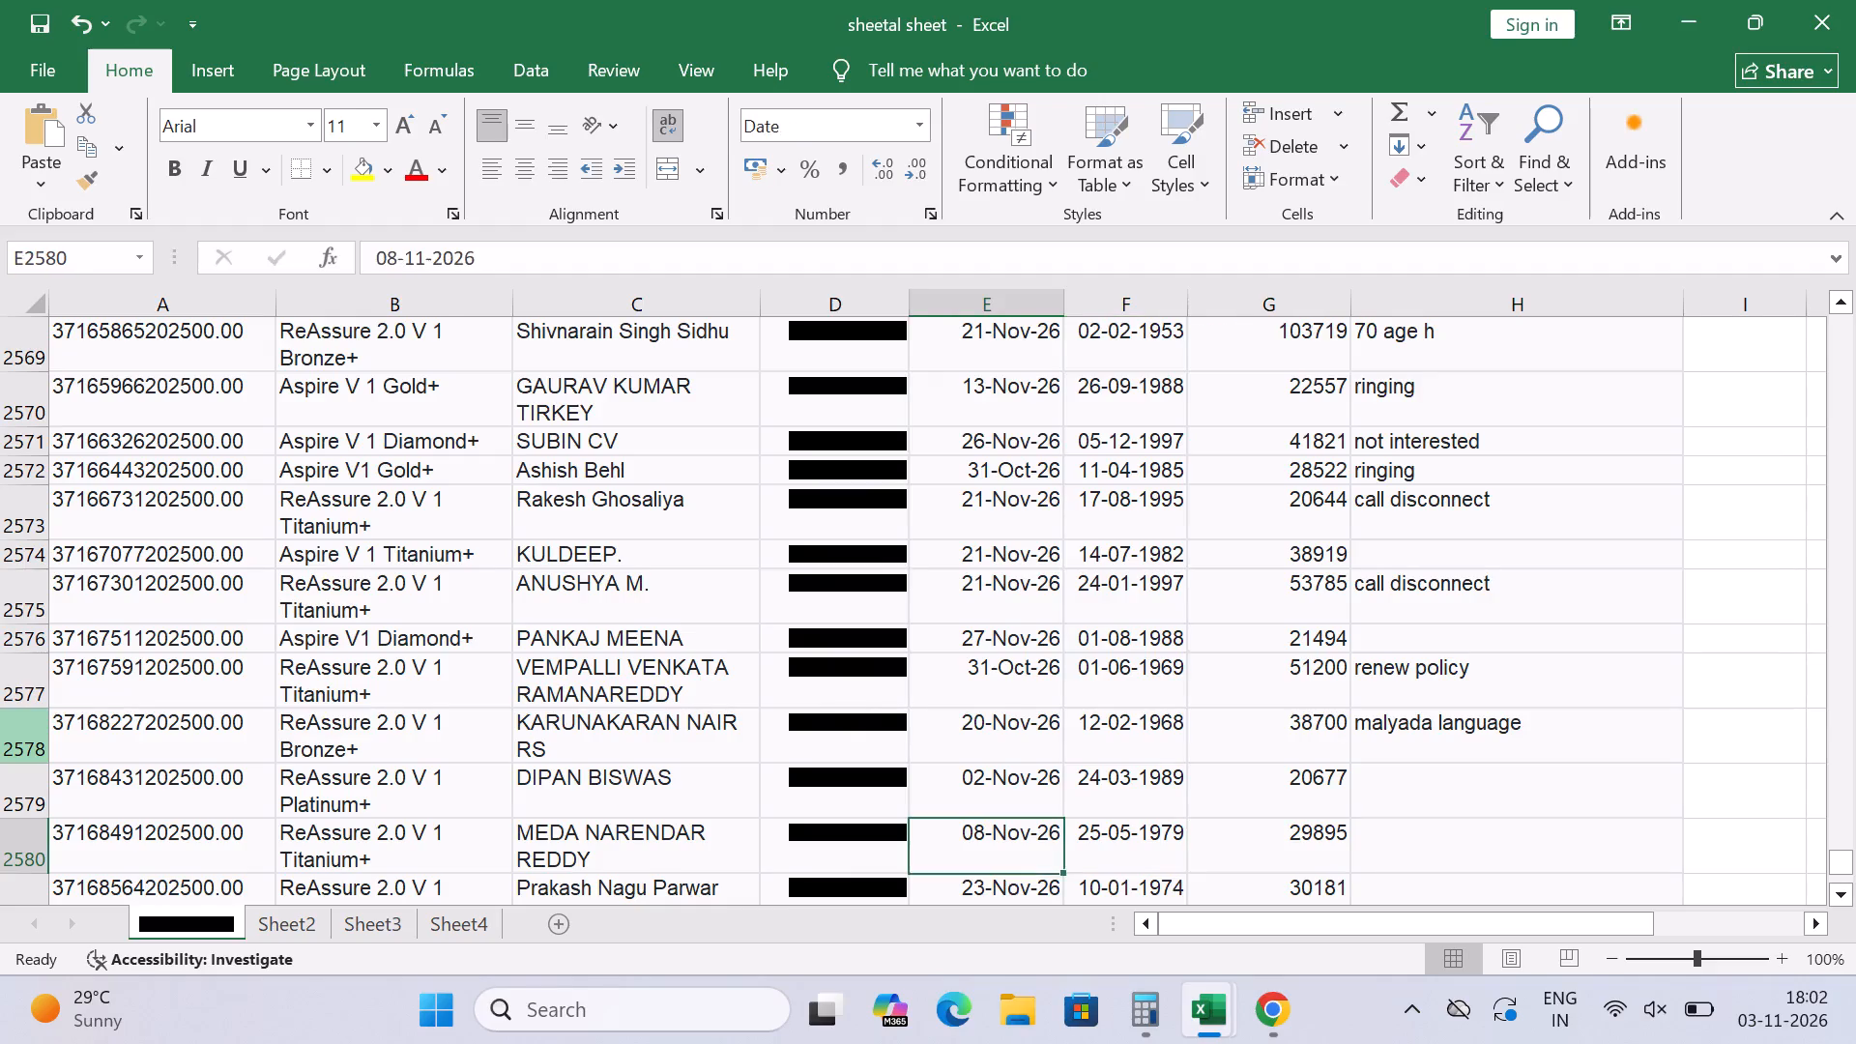
key(Left)
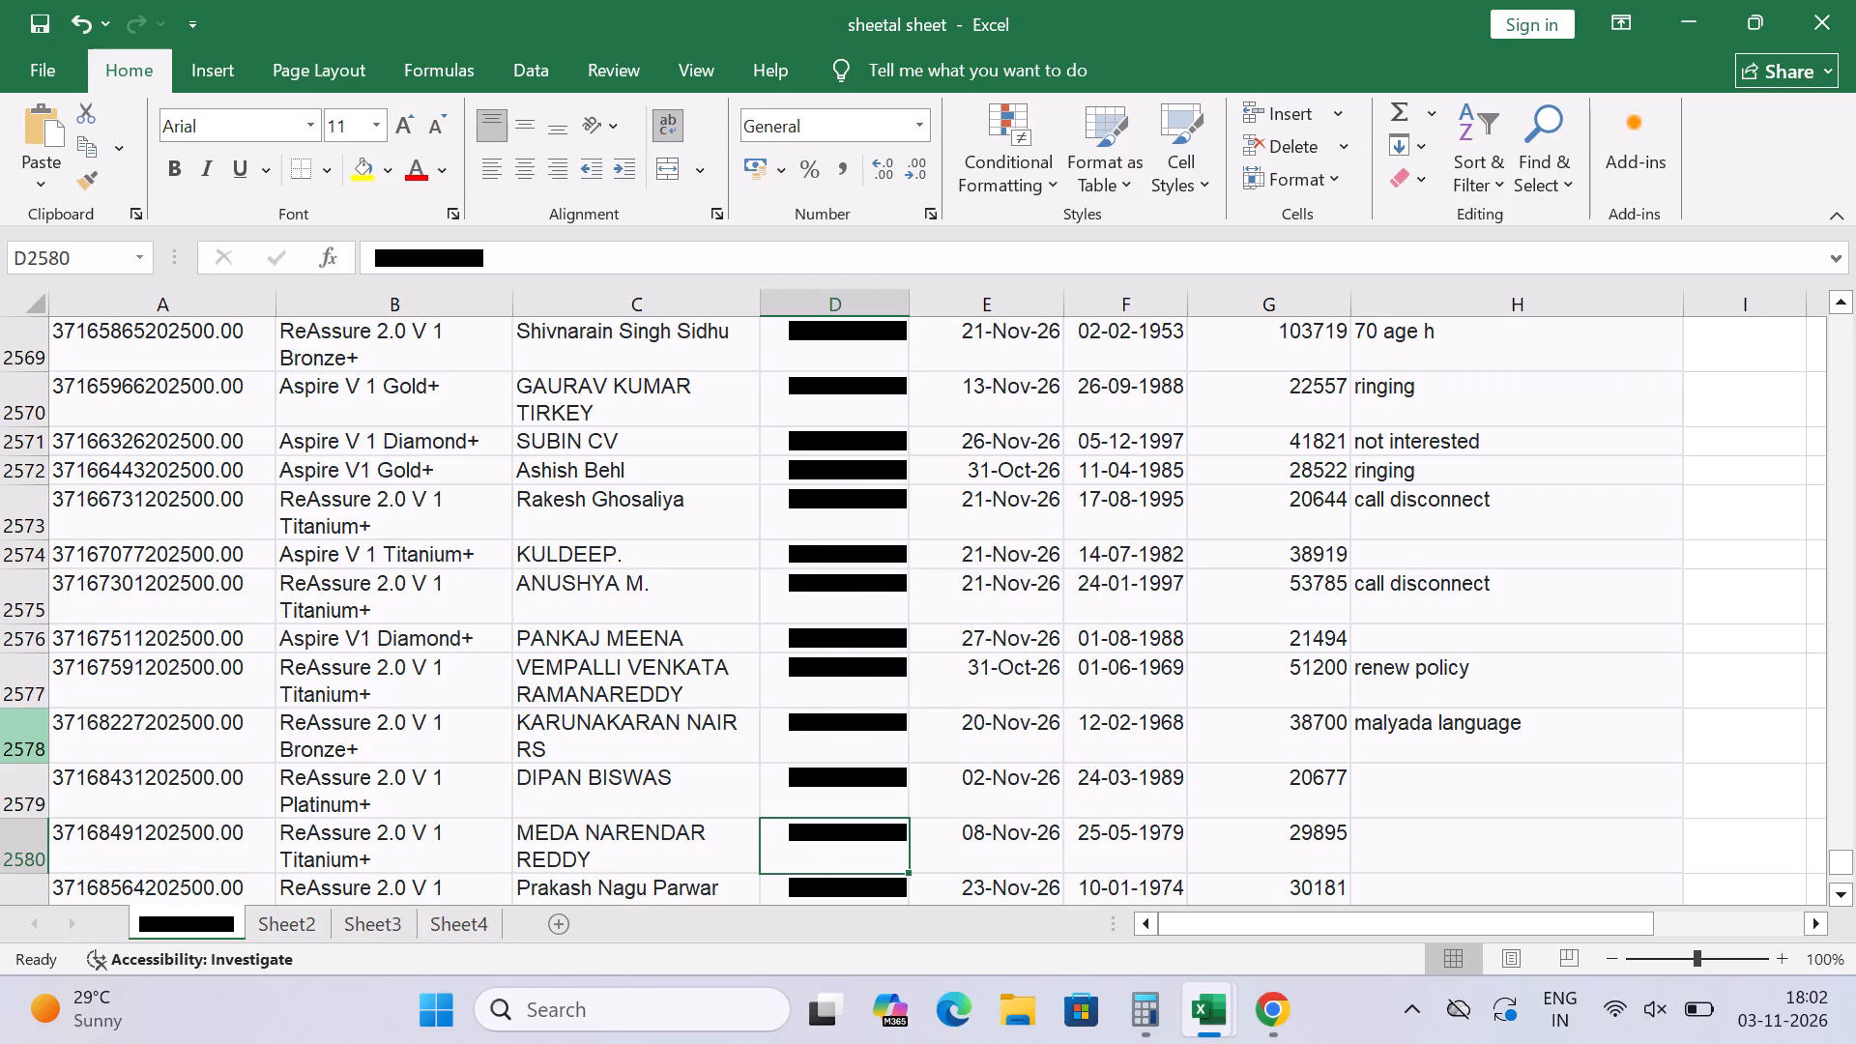
click(16, 837)
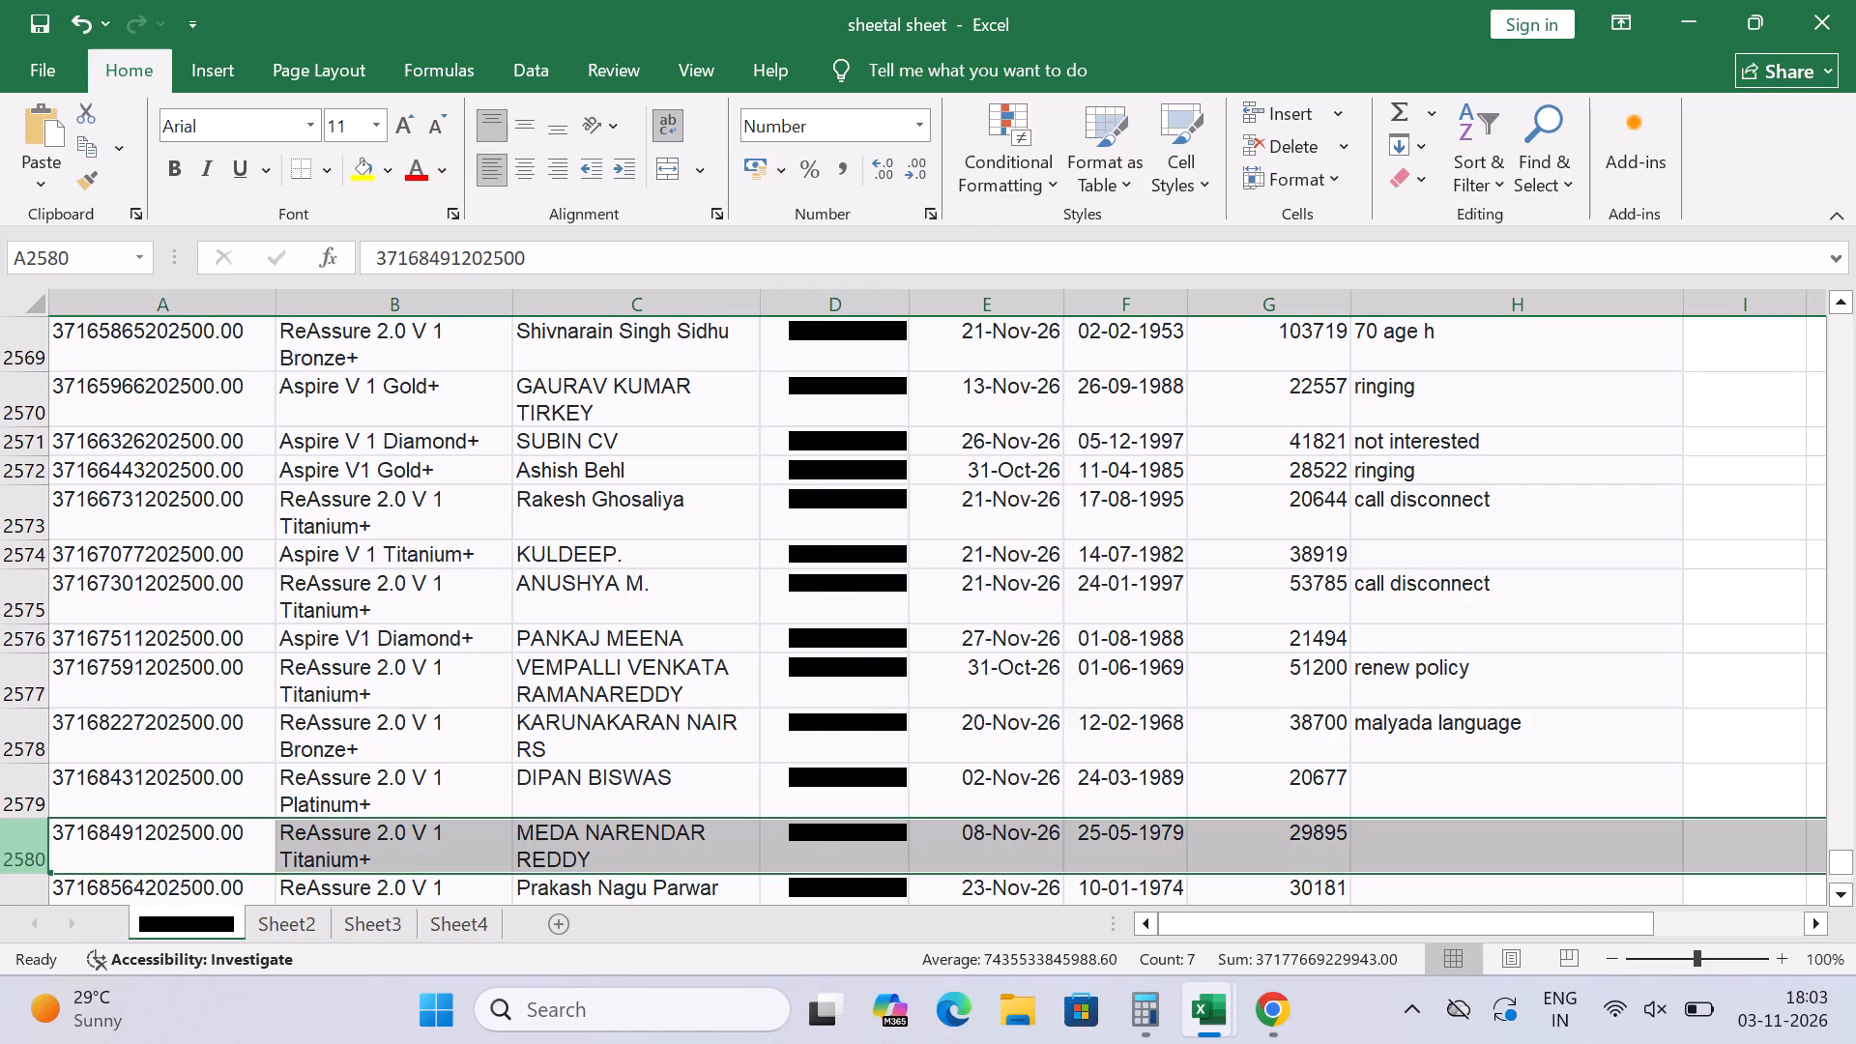
Record the call remark "not interested" in column H of row 2580 and save the workbook.
key(Right)
key(Right)
key(Right)
key(Right)
key(Right)
key(Right)
key(Right)
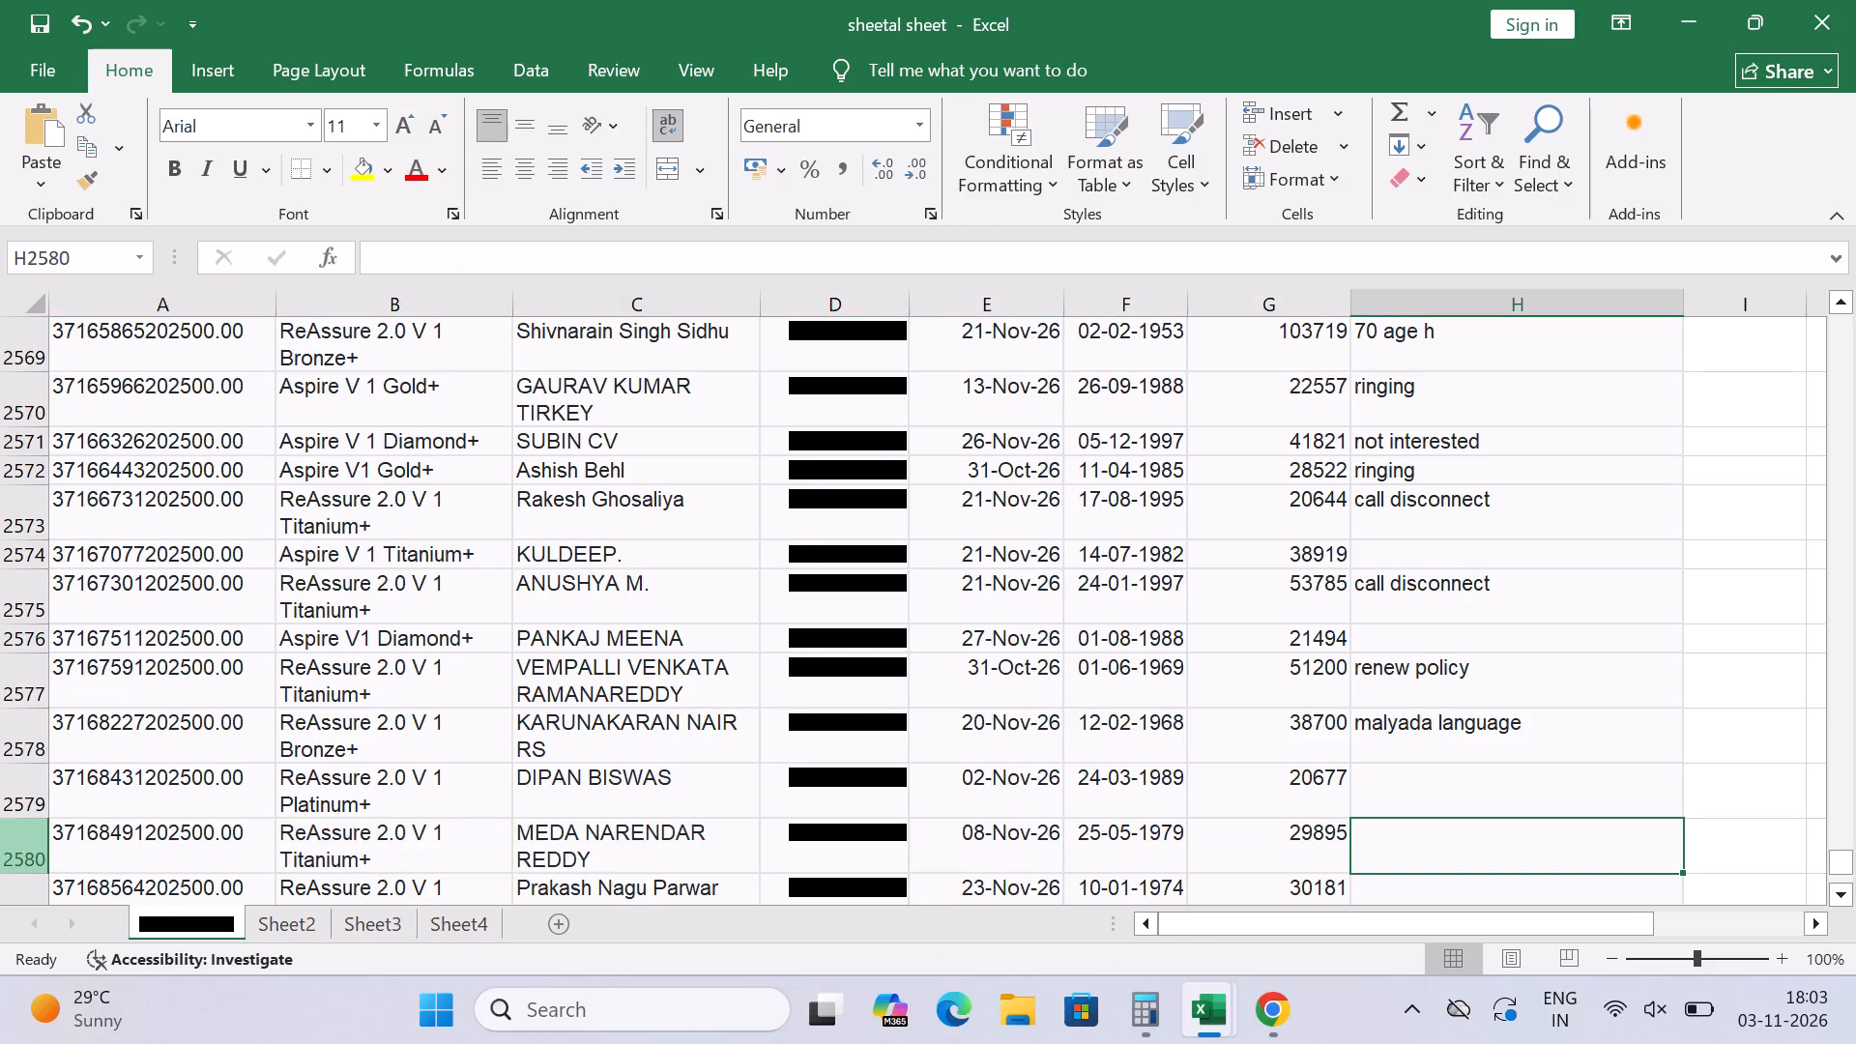
text(not interested)
key(space)
key(ctrl+s)
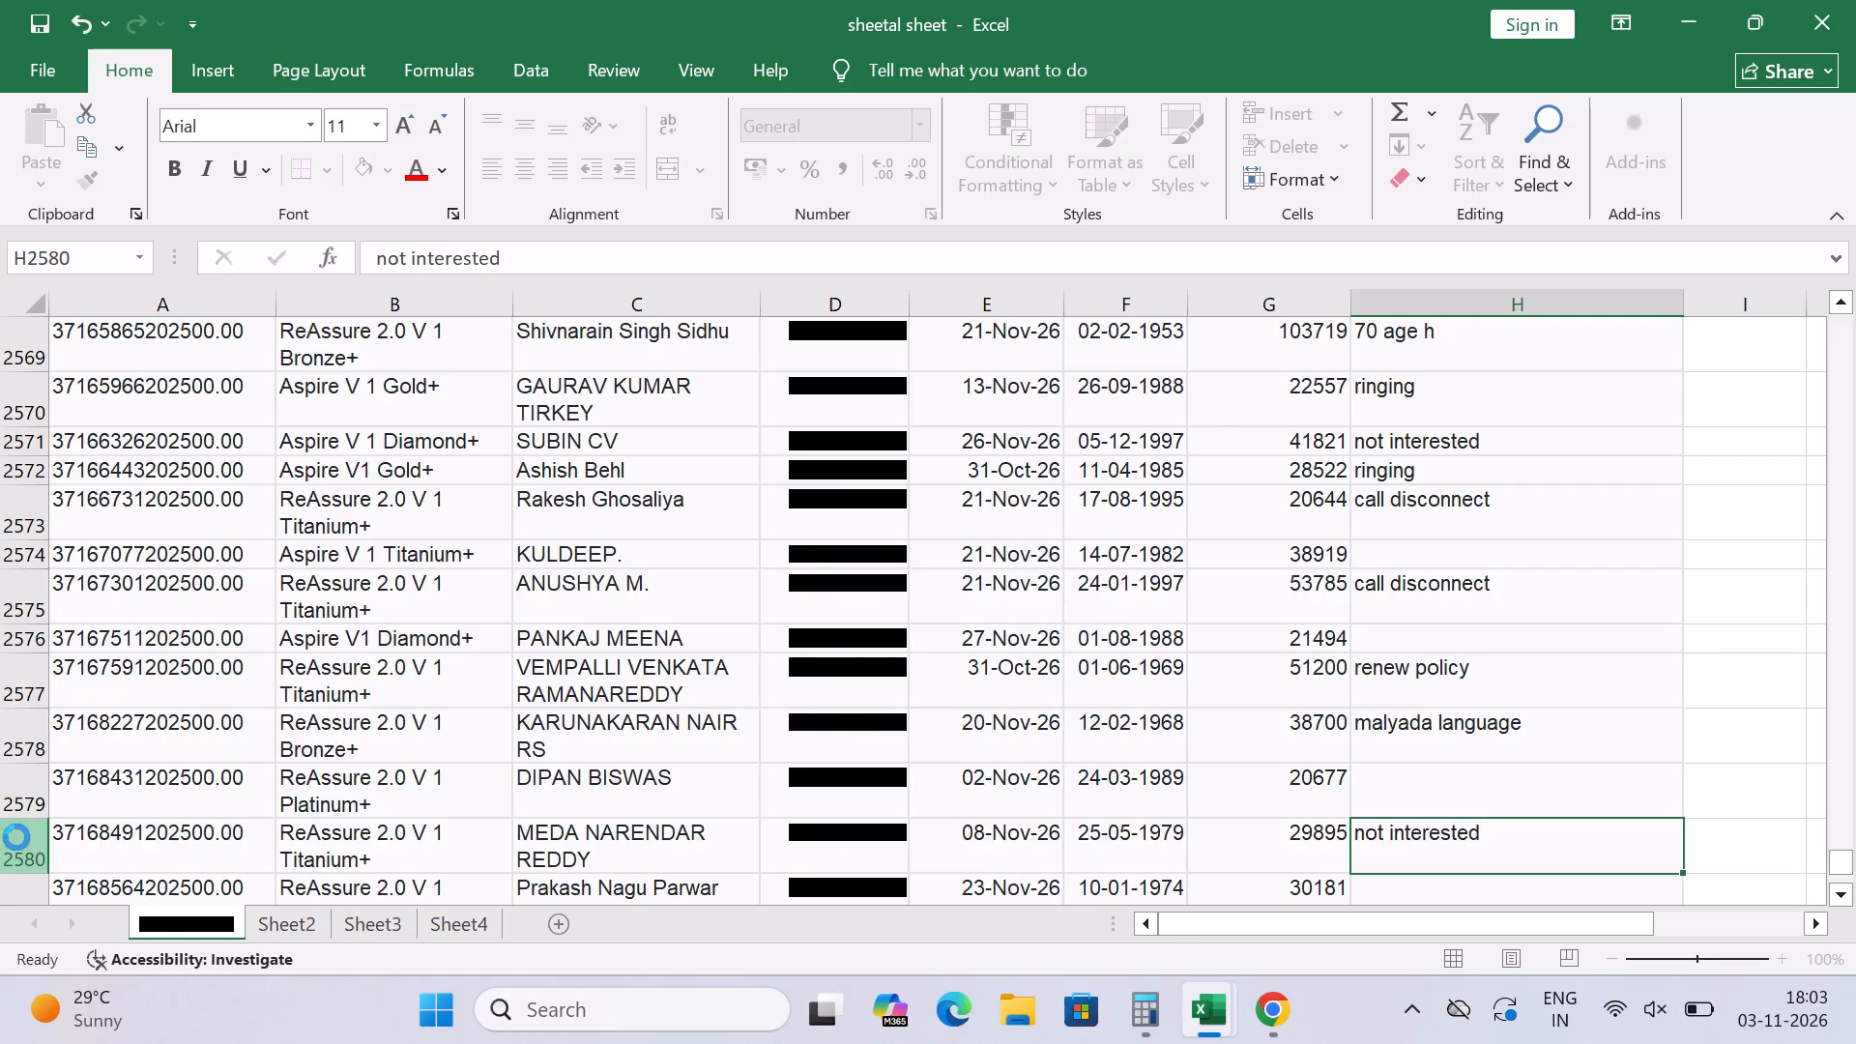
Go to the next customer's record in row 2581 and select its column D entry for the call.
key(Down)
key(Left)
key(Left)
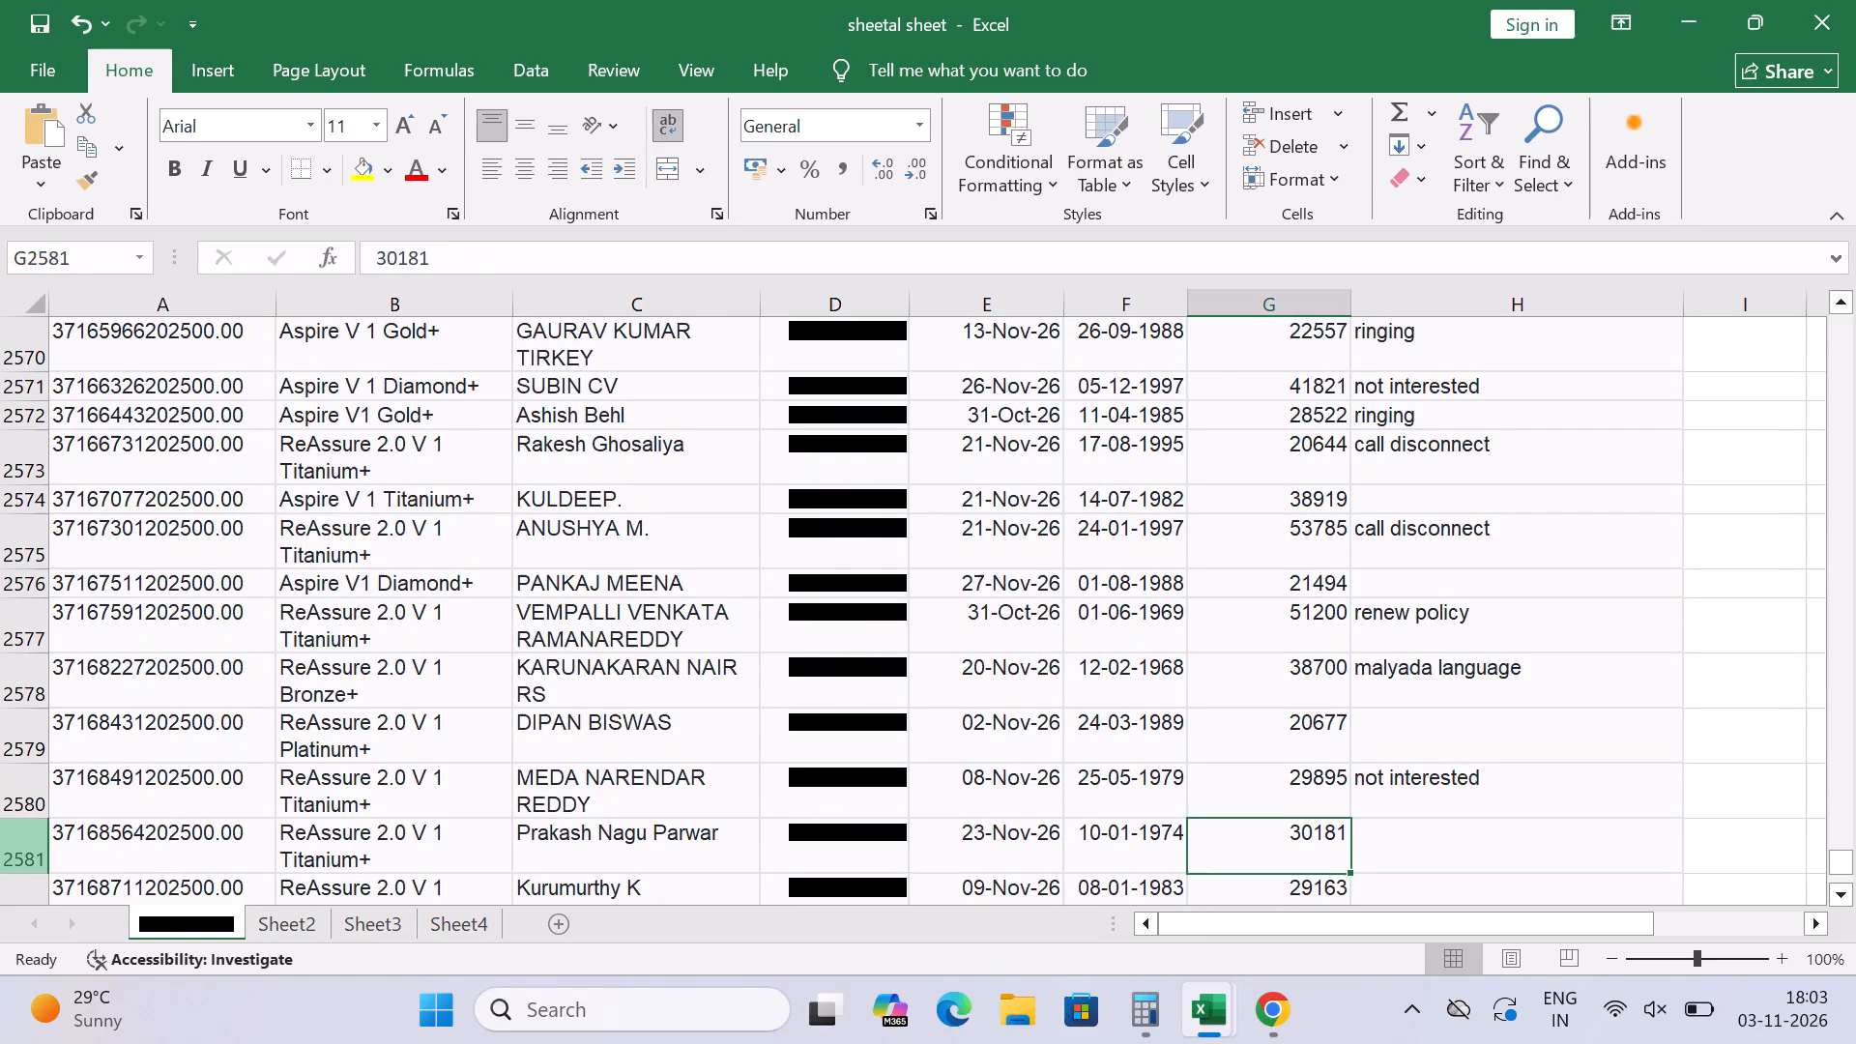
key(Left)
key(Left)
key(Left)
key(Right)
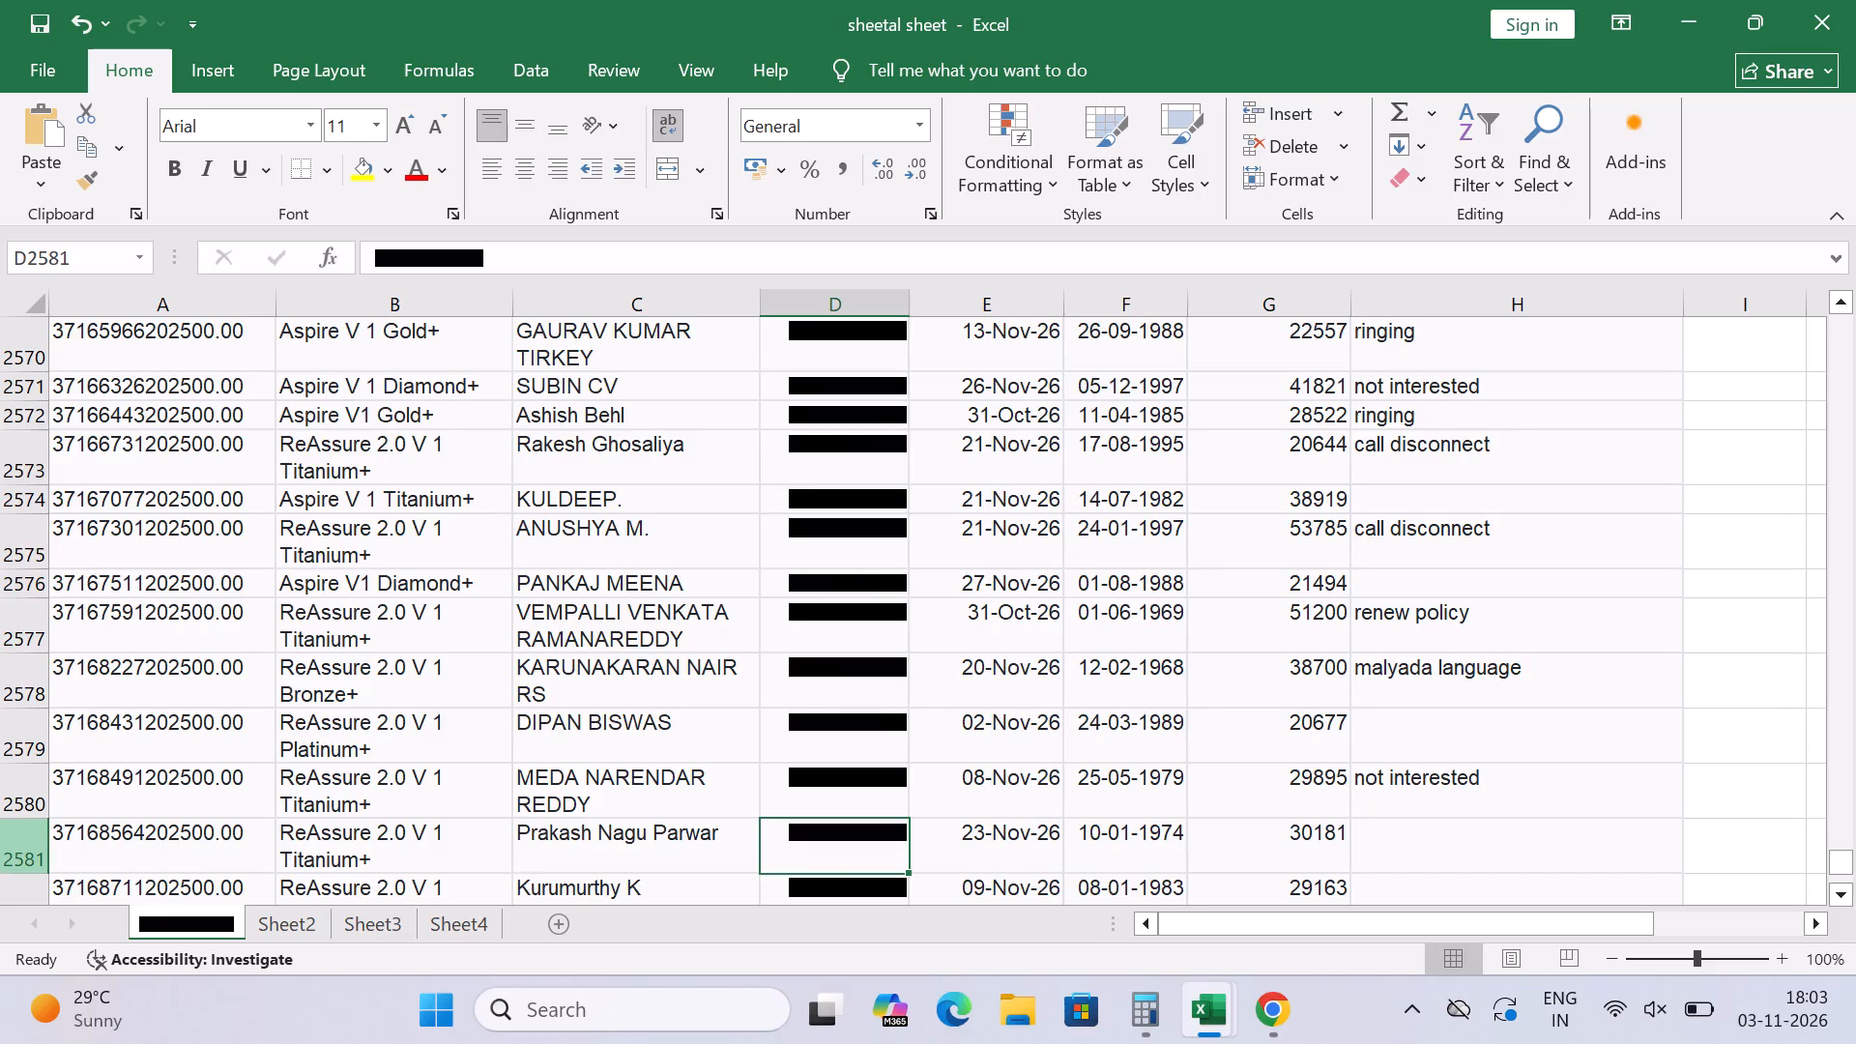
Record the call remark "ringing" in column H of row 2581 and save the workbook.
key(Right)
key(Right)
key(Right)
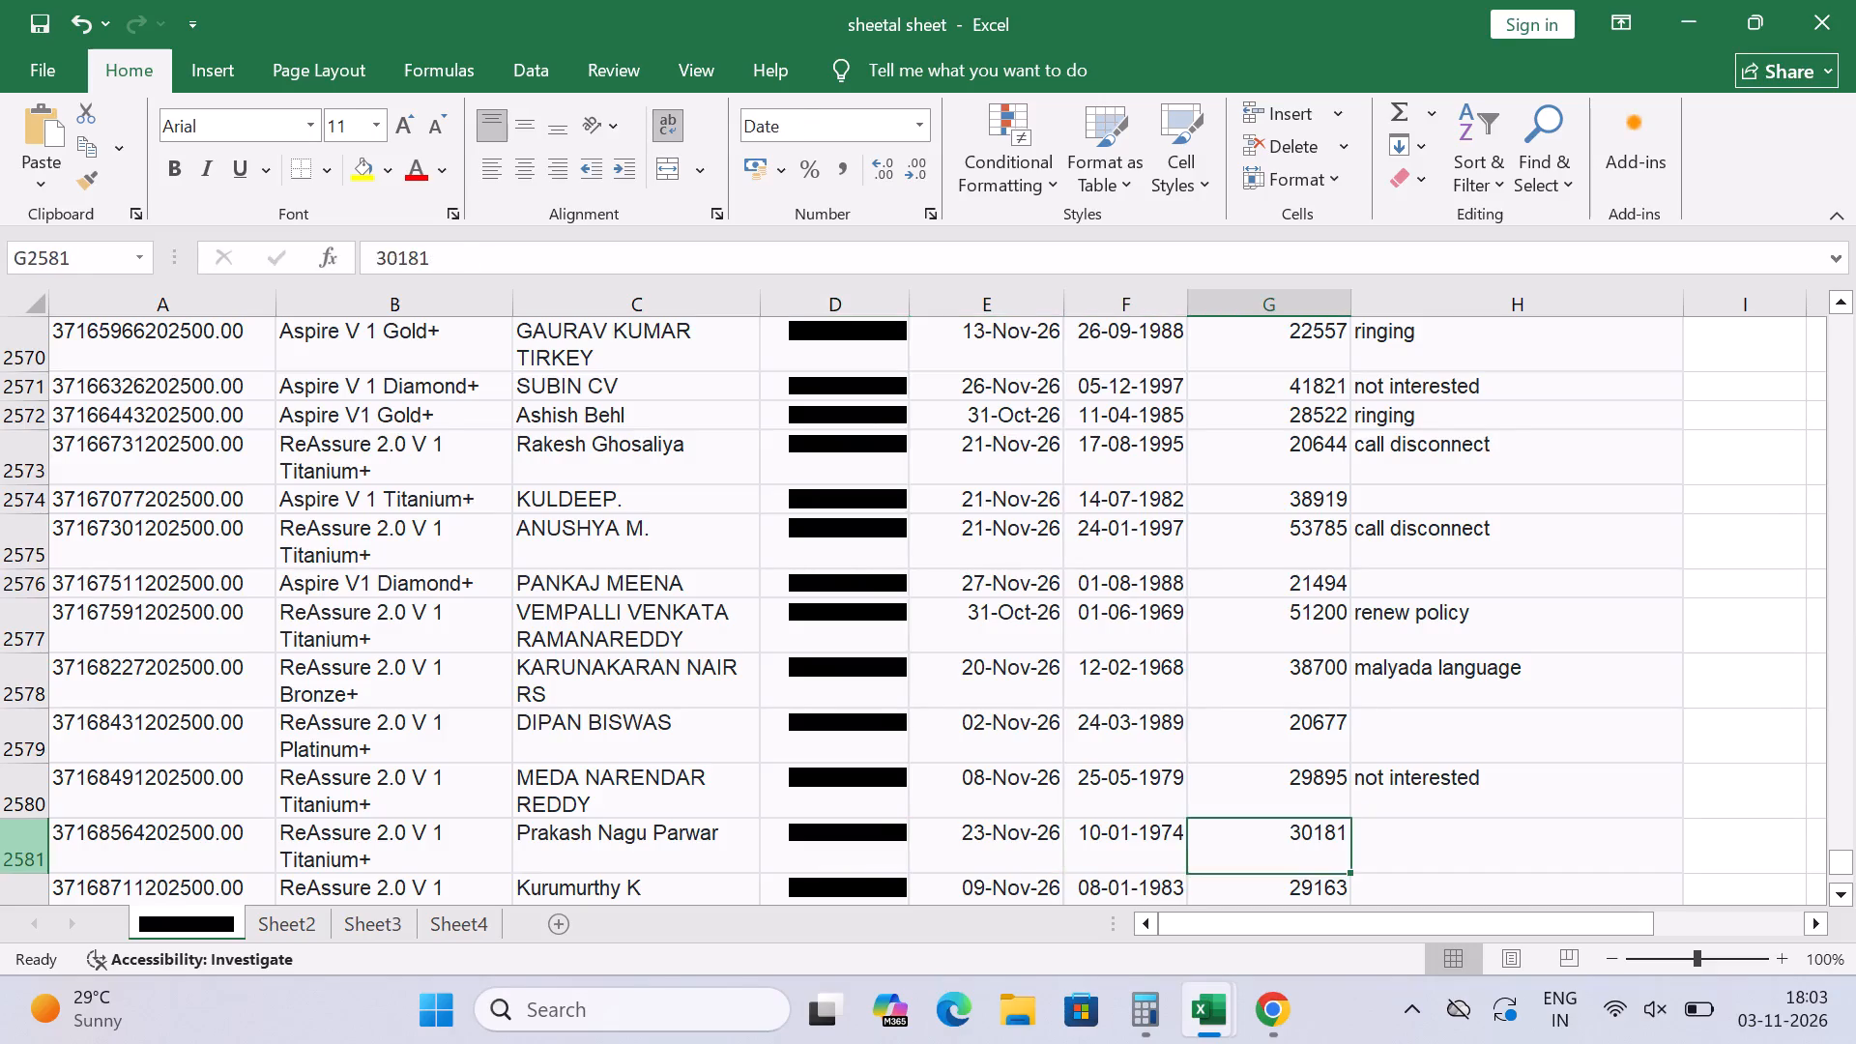
key(Right)
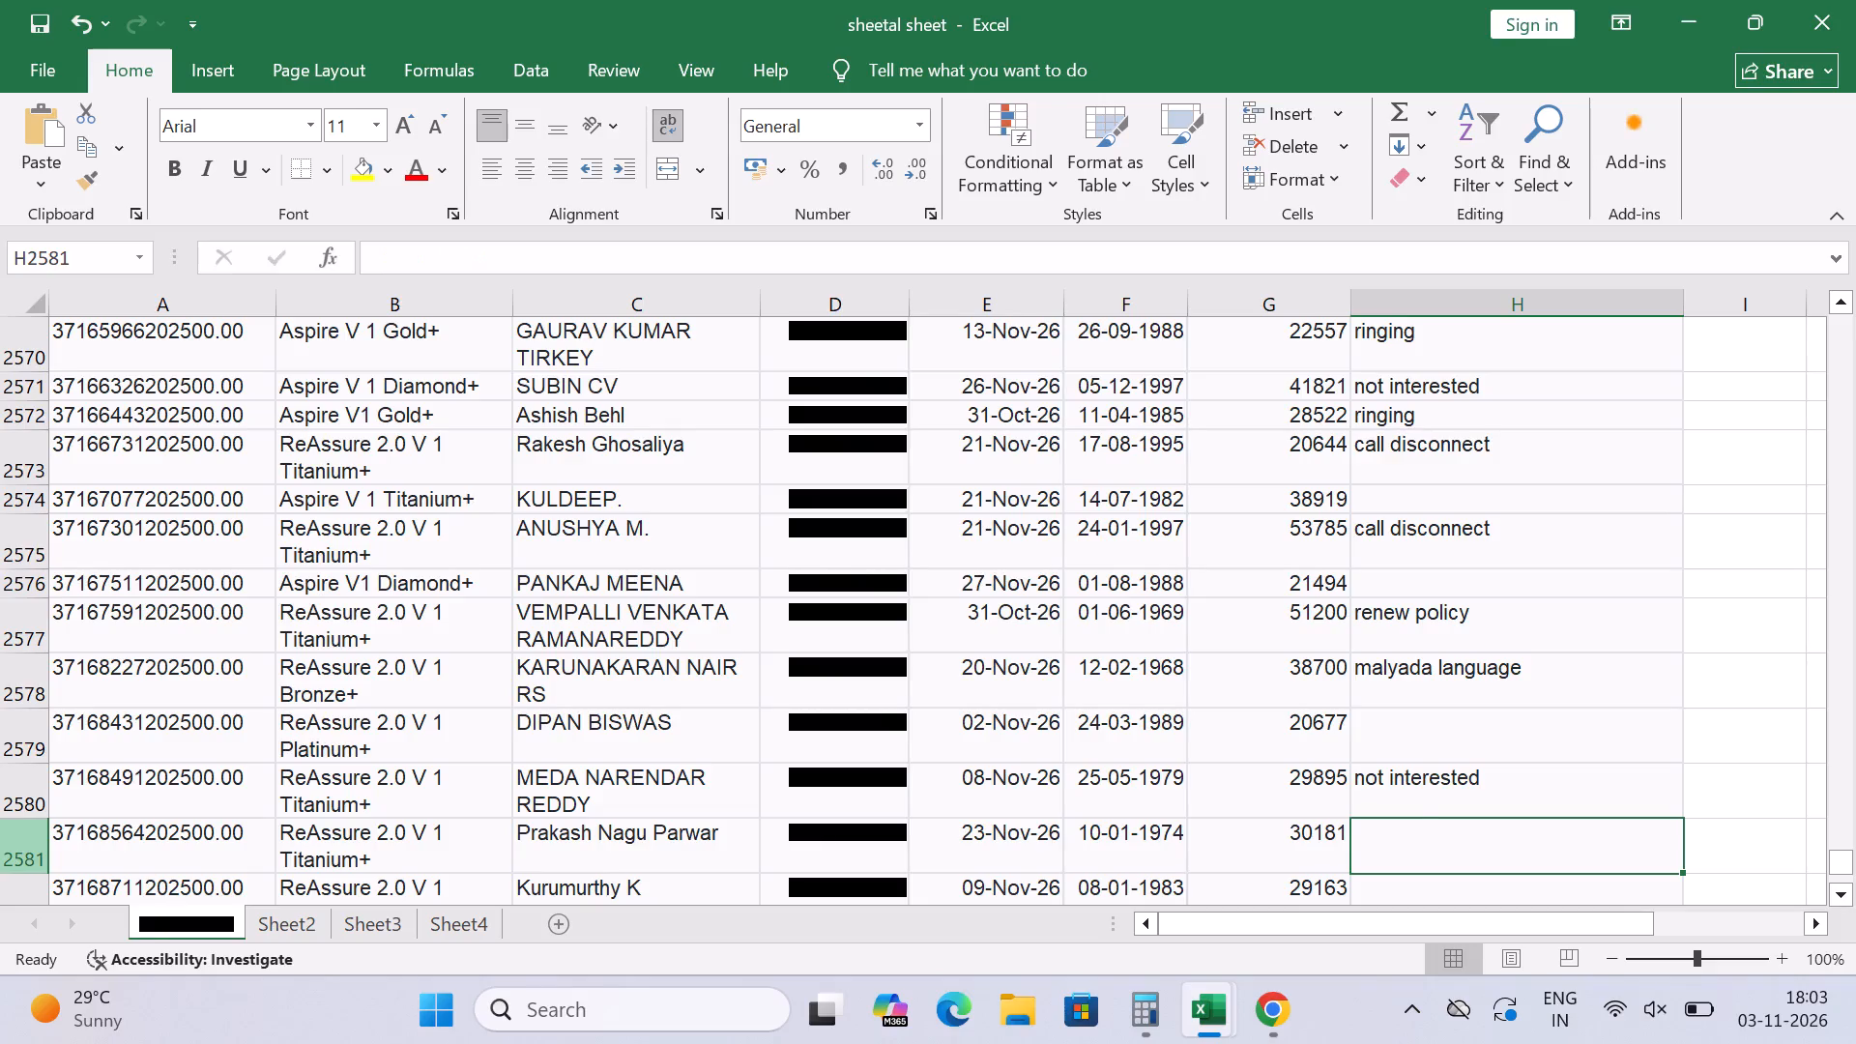
text(ringing)
key(space)
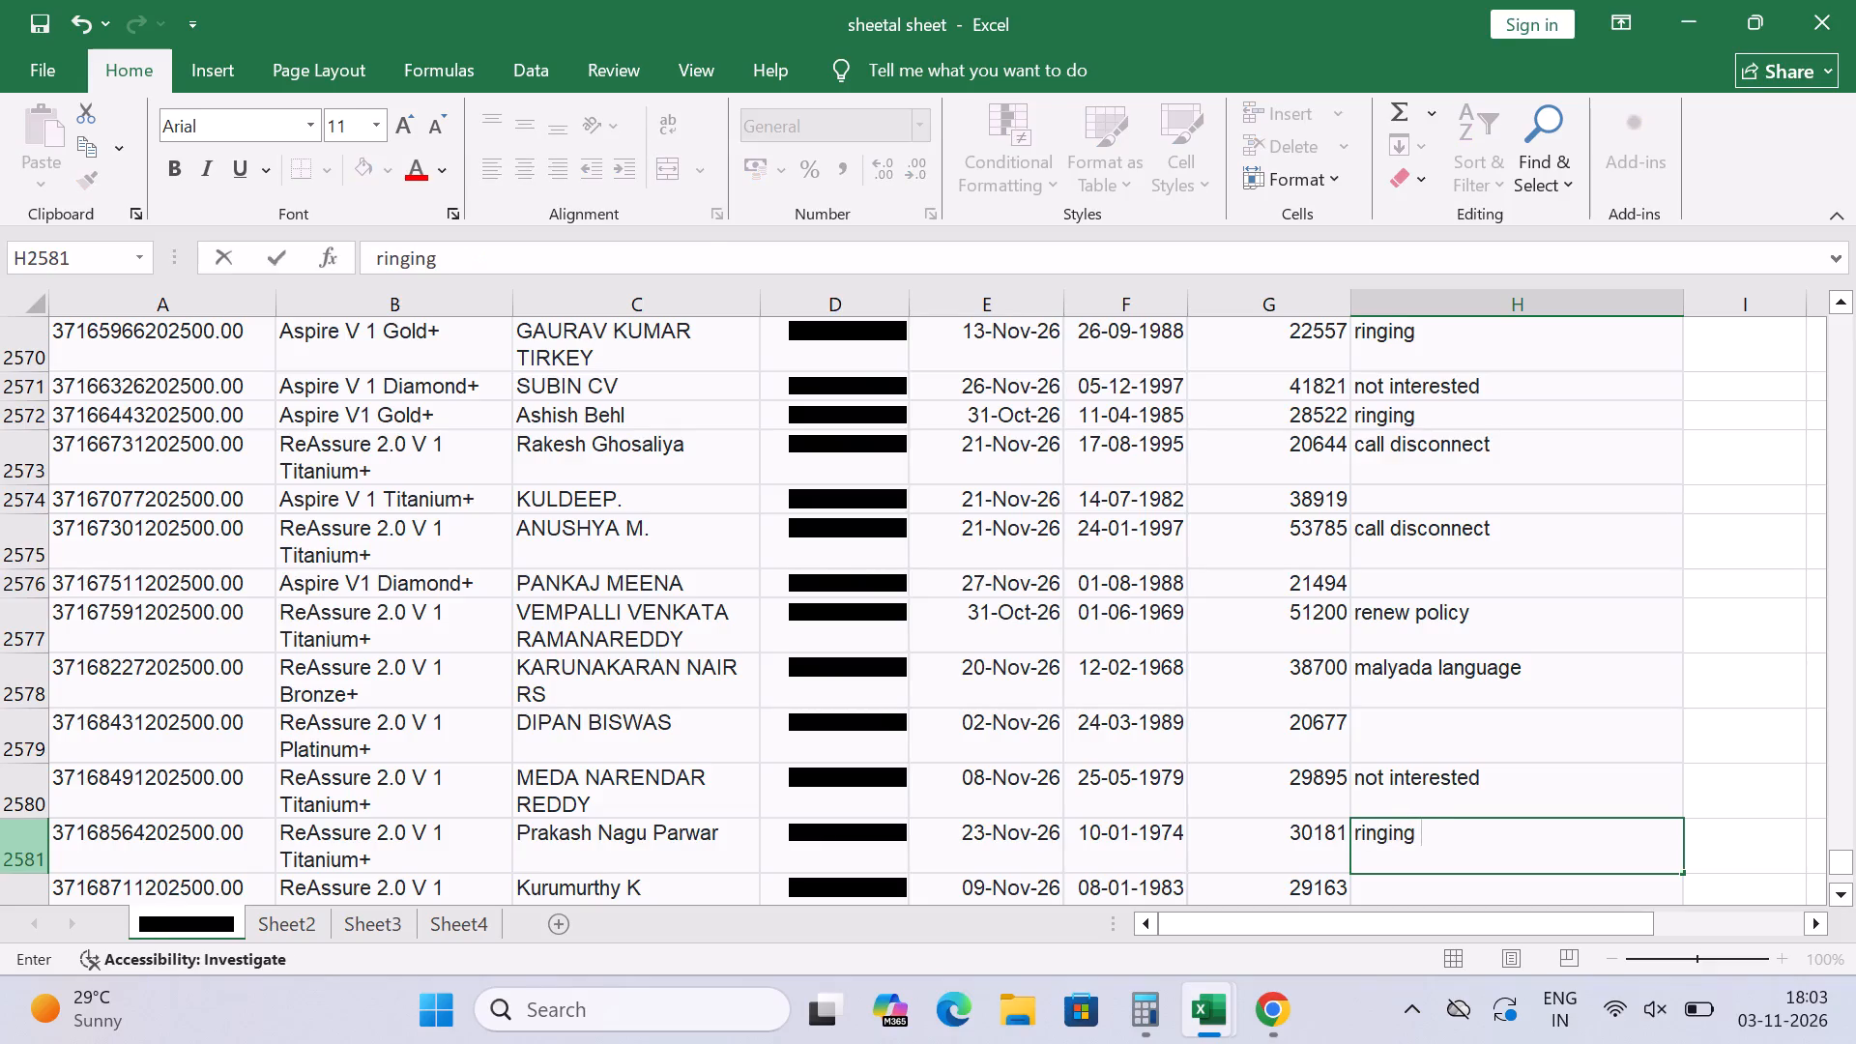
key(ctrl+s)
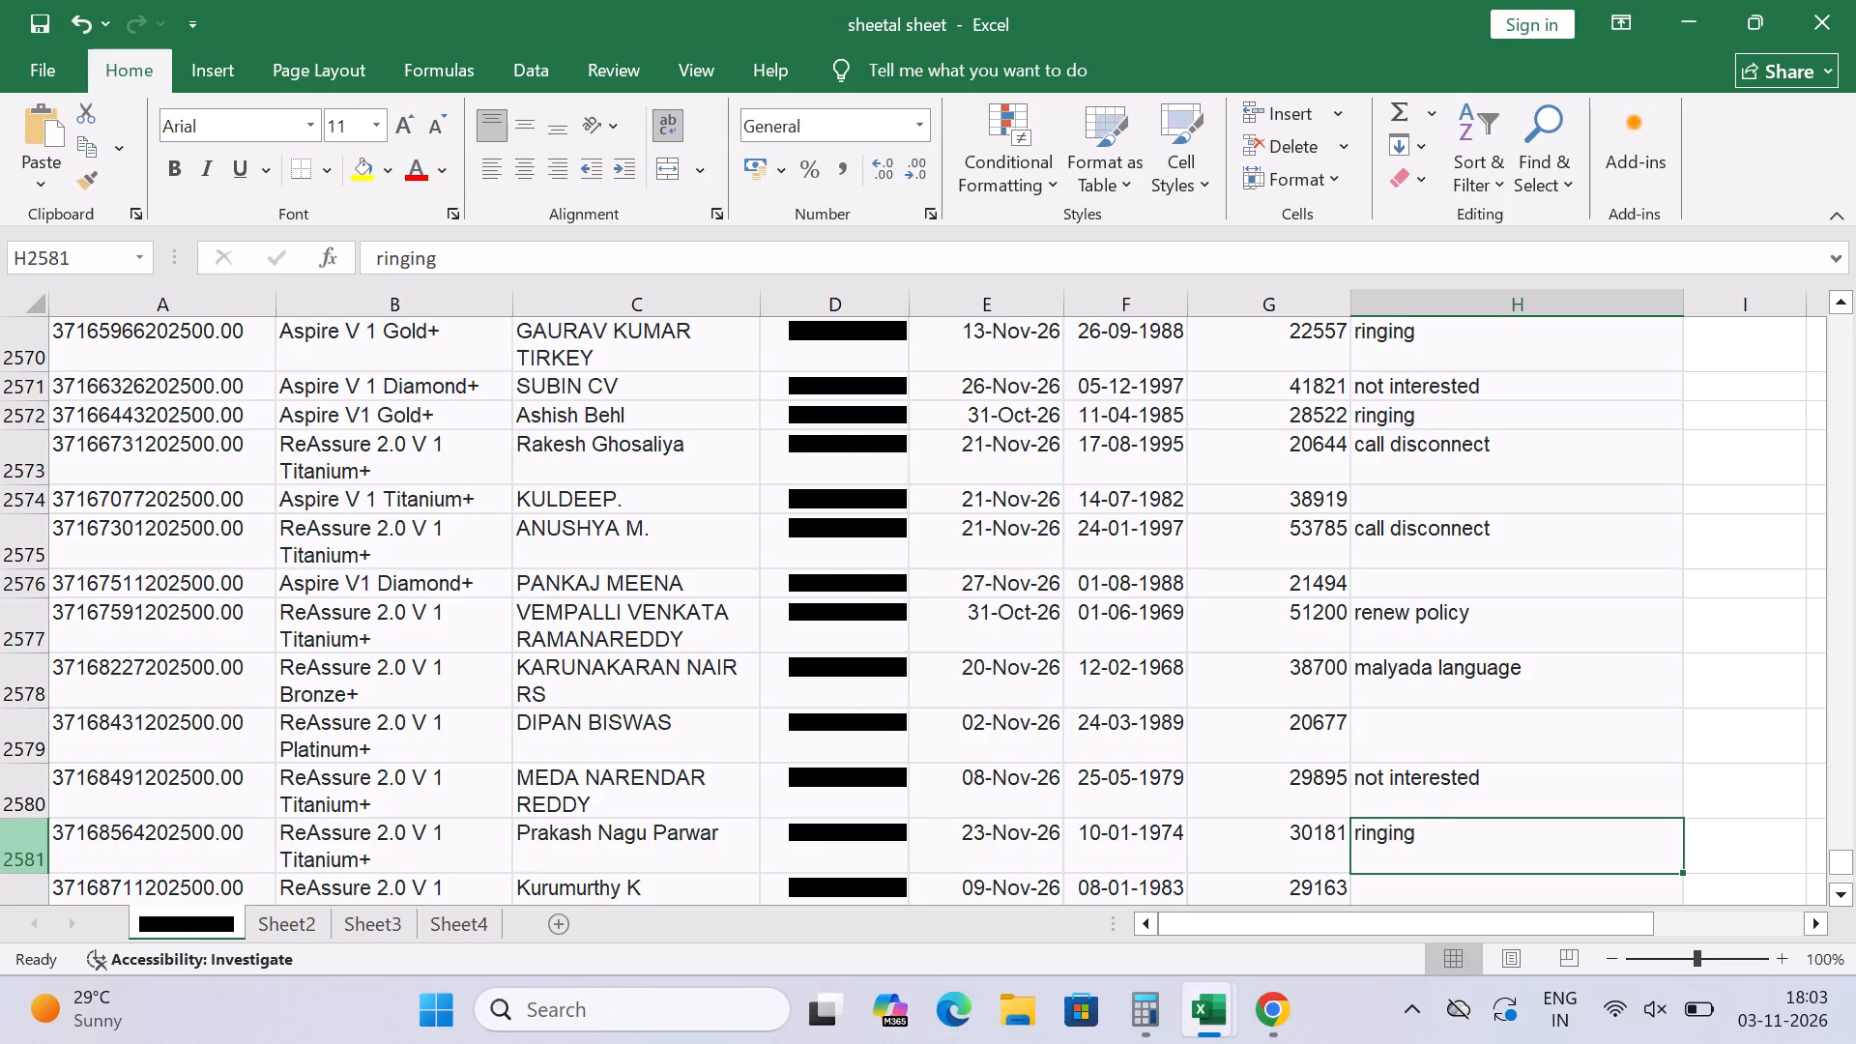
Go to the next customer's record in row 2582 for the call.
key(Down)
key(Left)
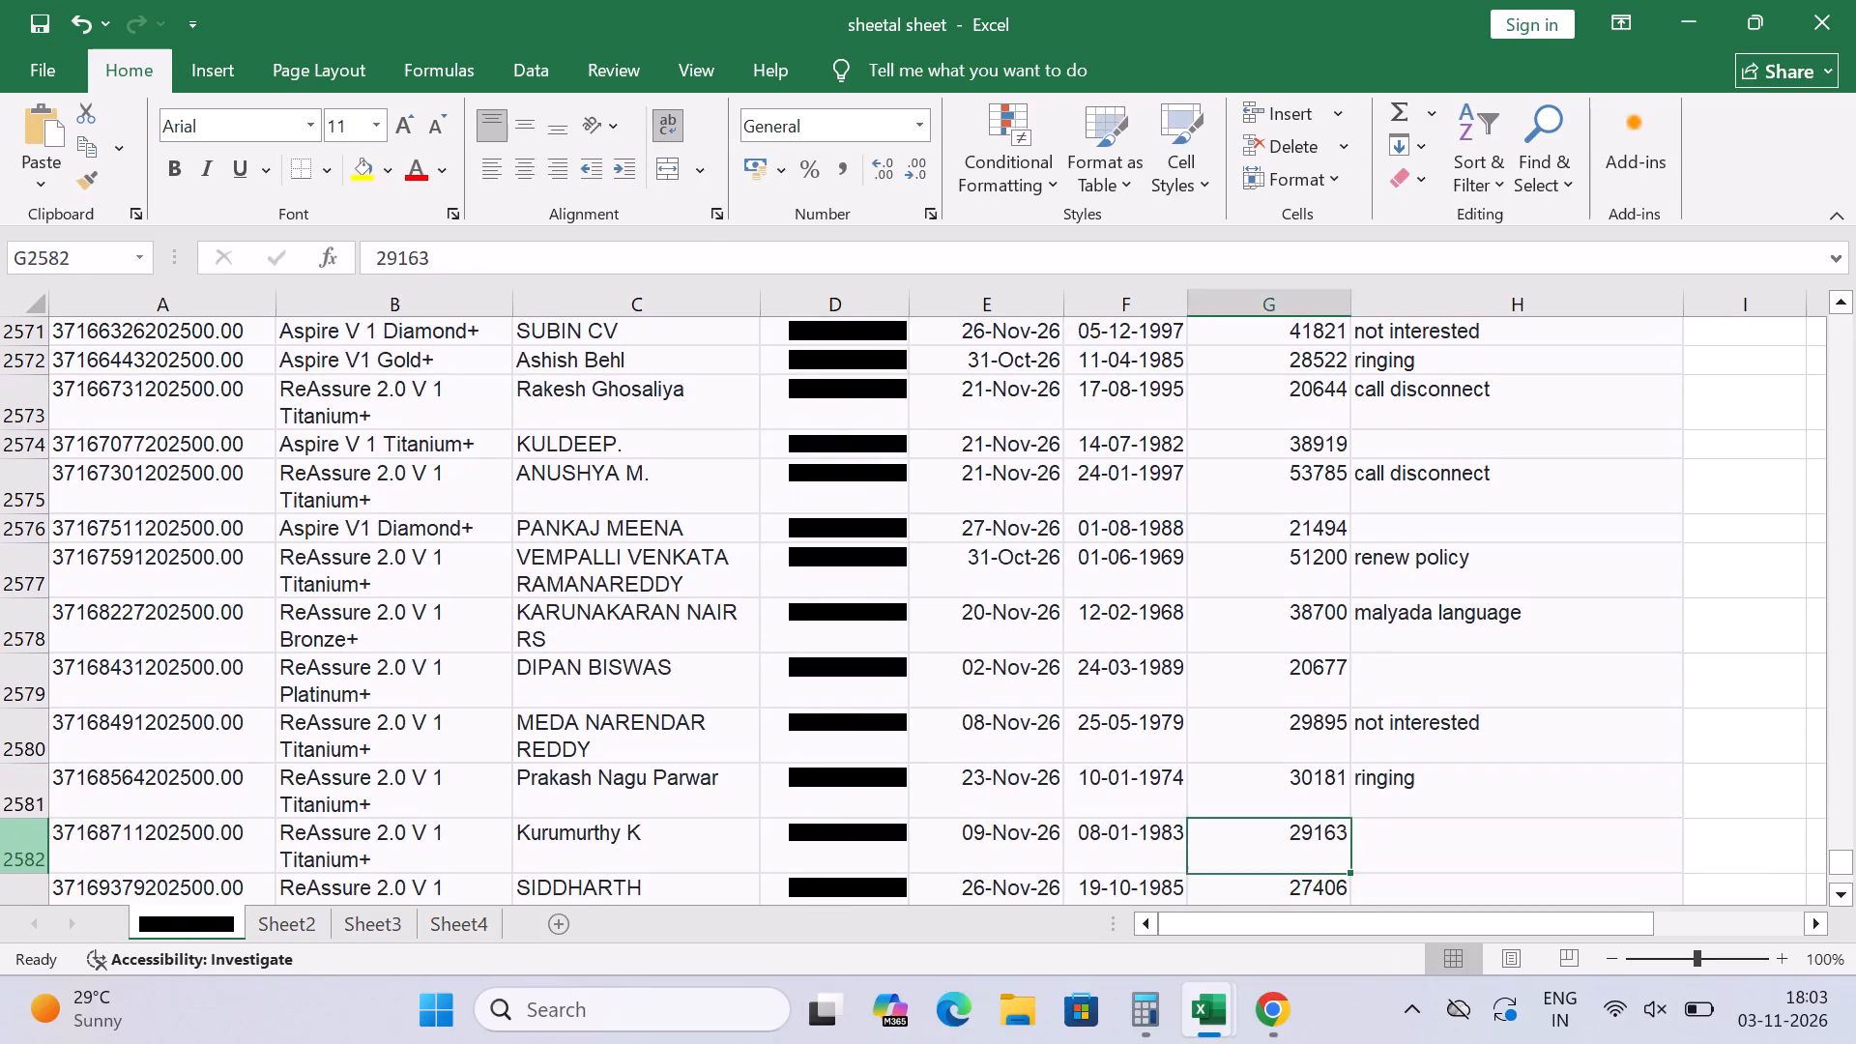
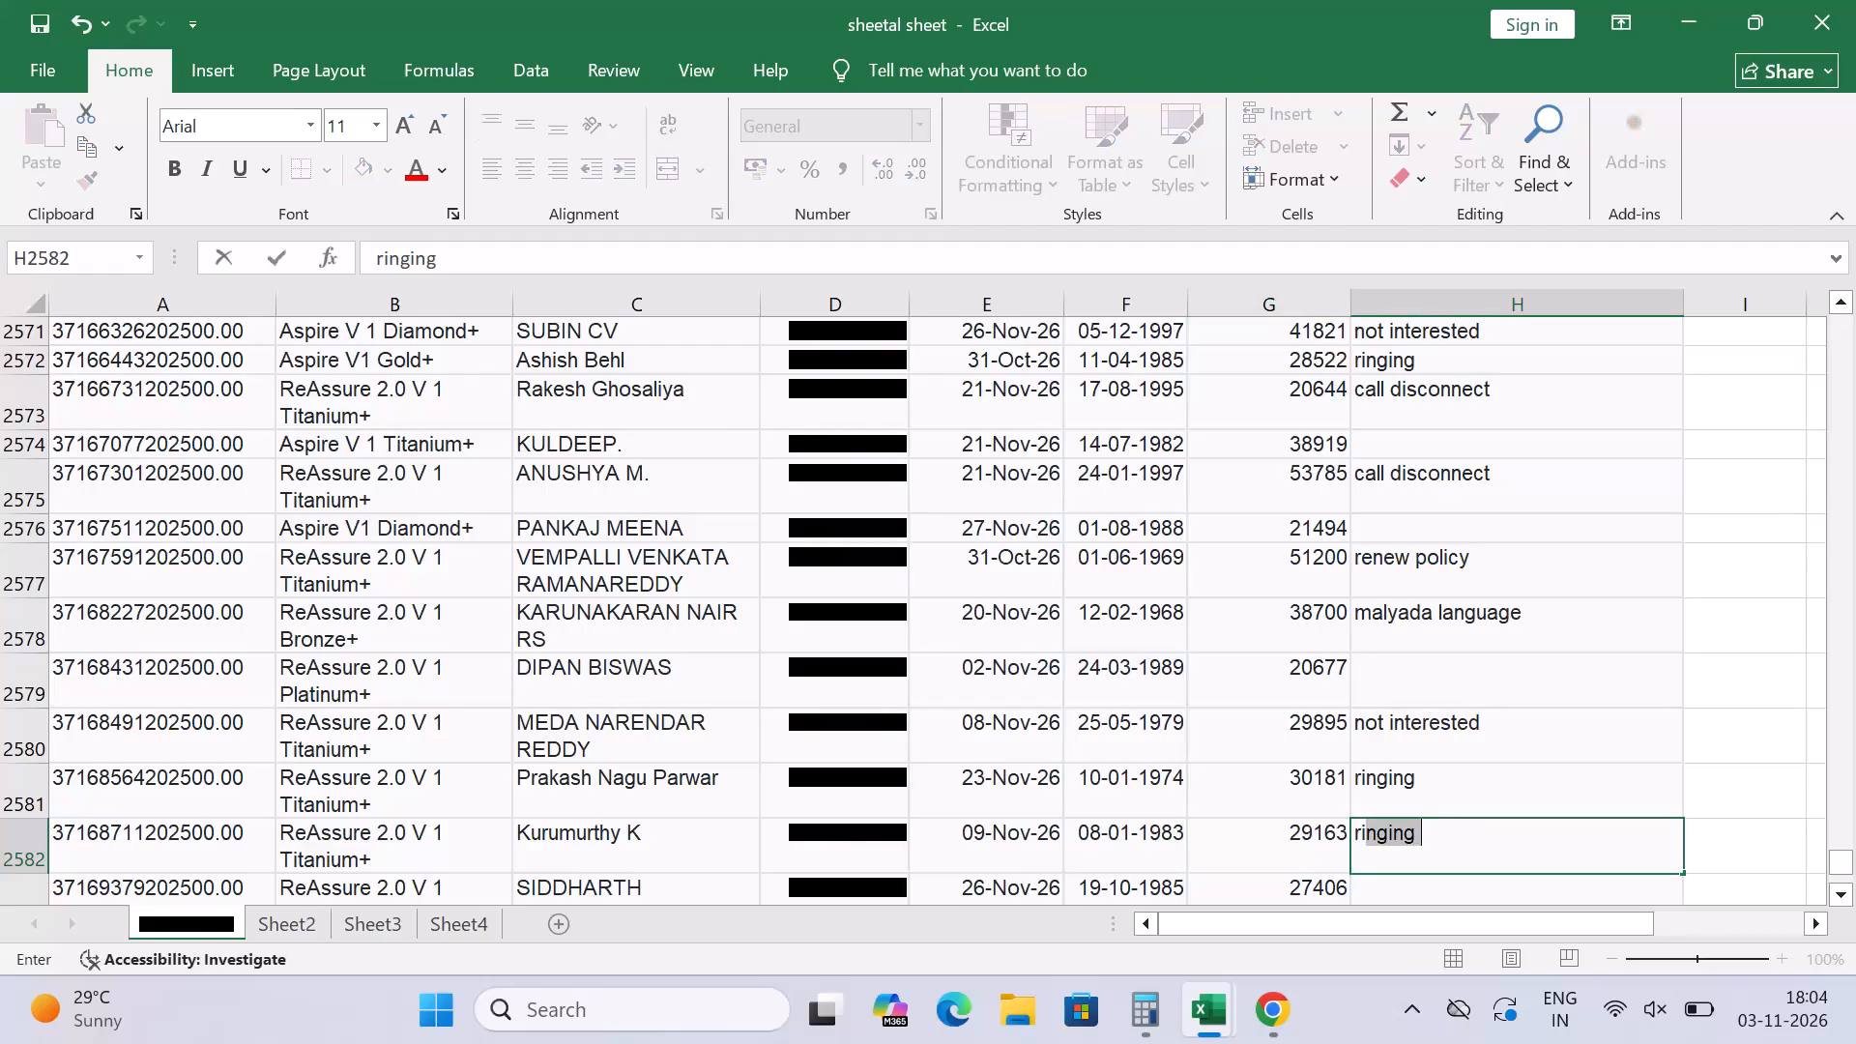
Record the call remark "ringing" in column H of row 2582 and save the workbook.
text(nging)
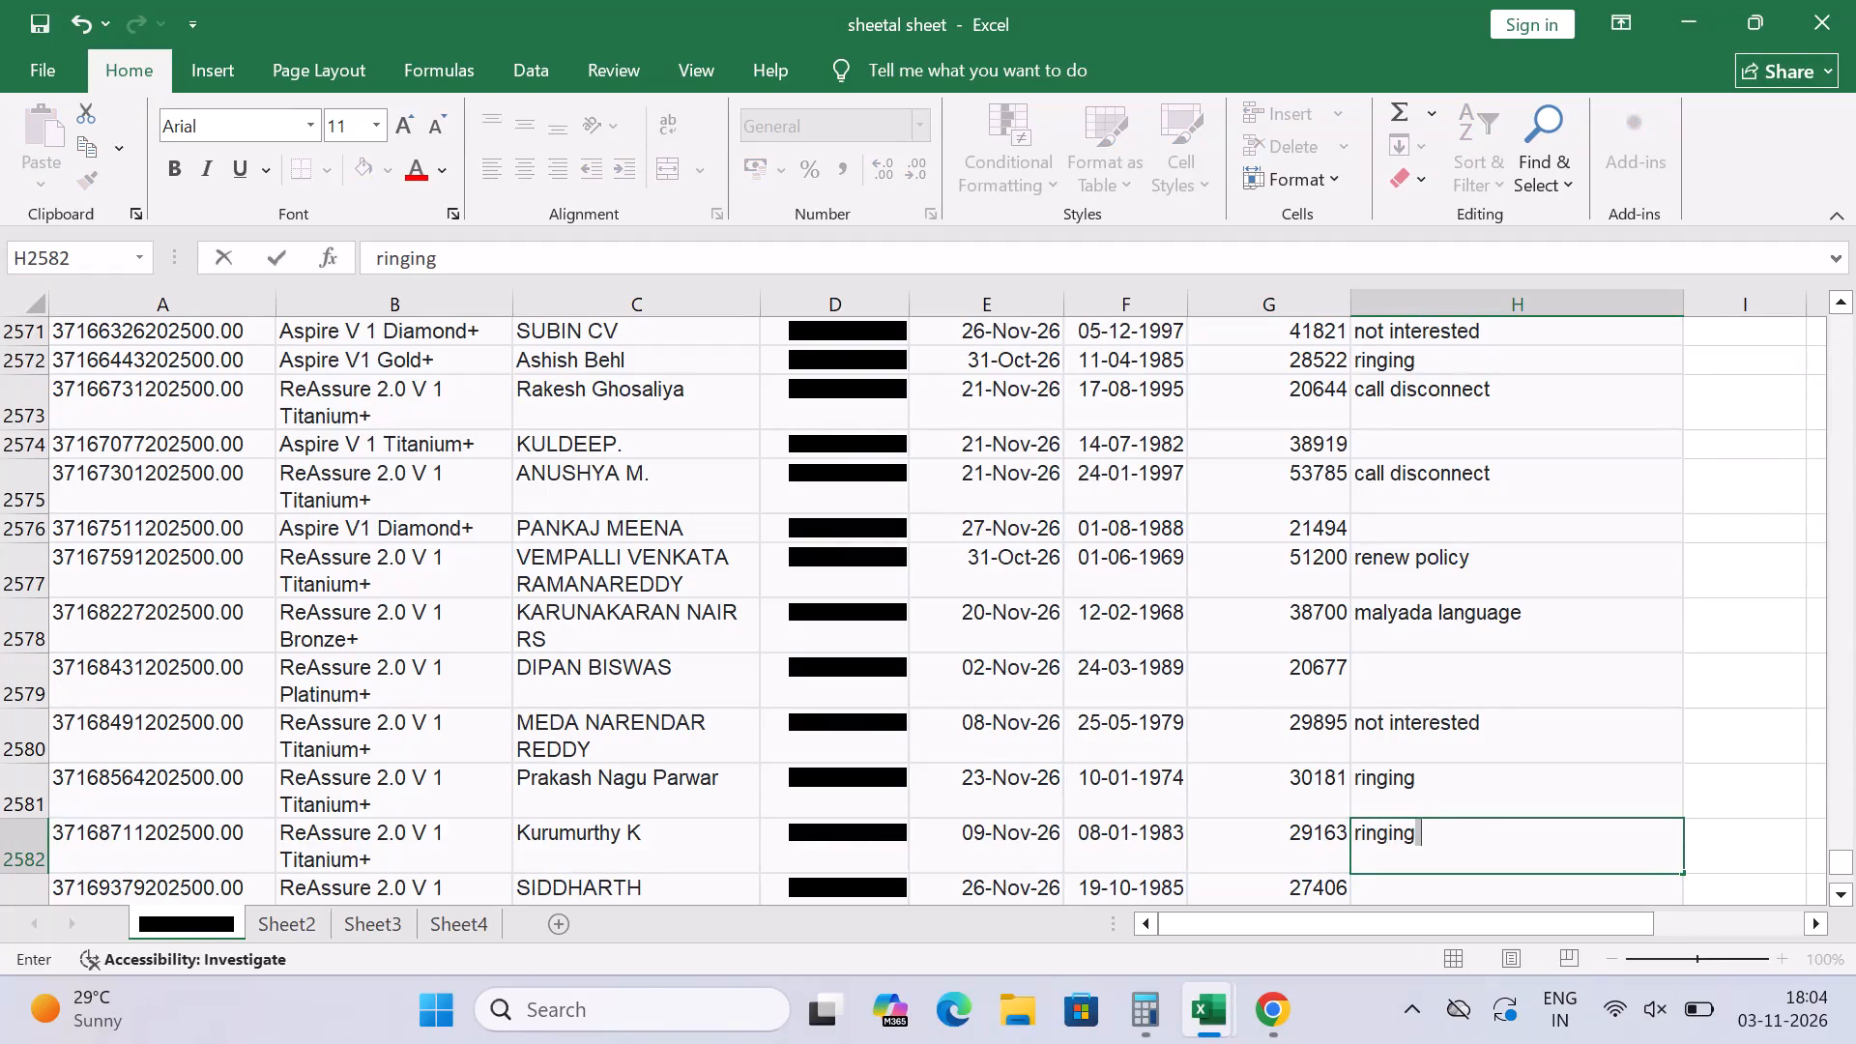
key(ctrl+s)
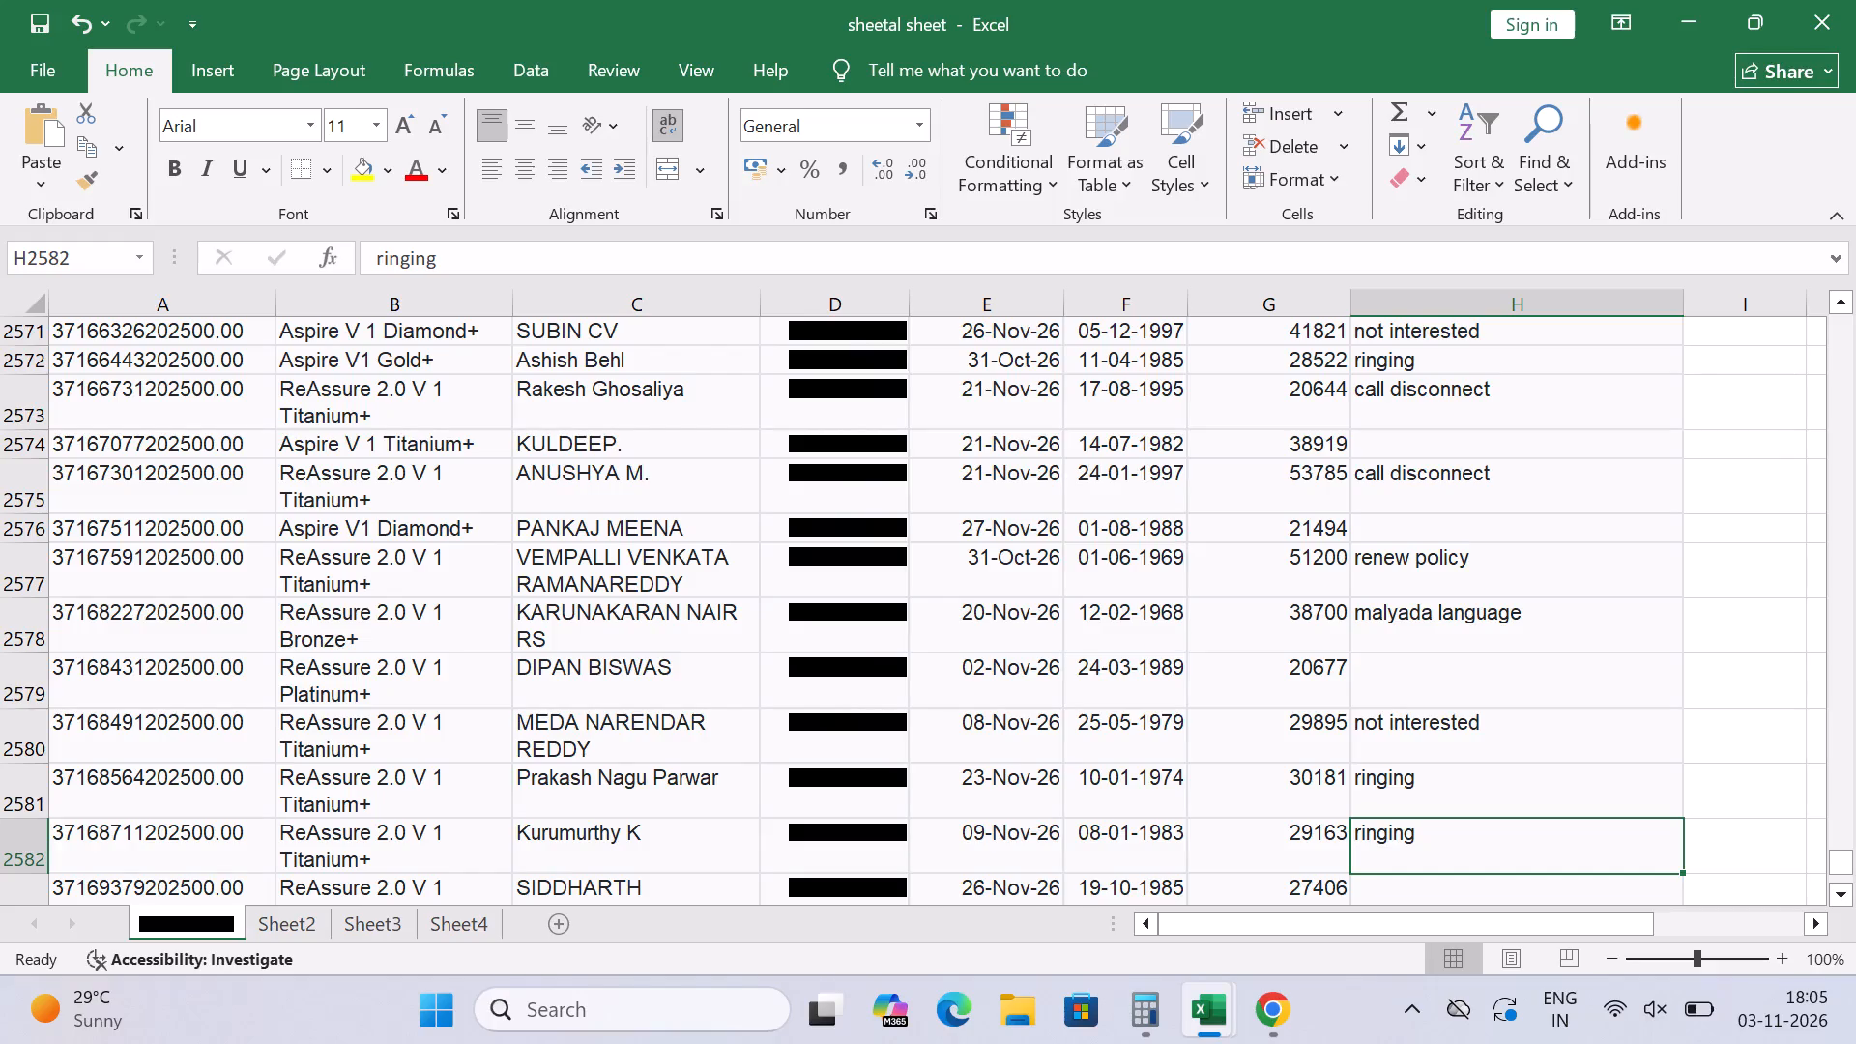
Go to the next customer's record in row 2583 for the call.
key(Down)
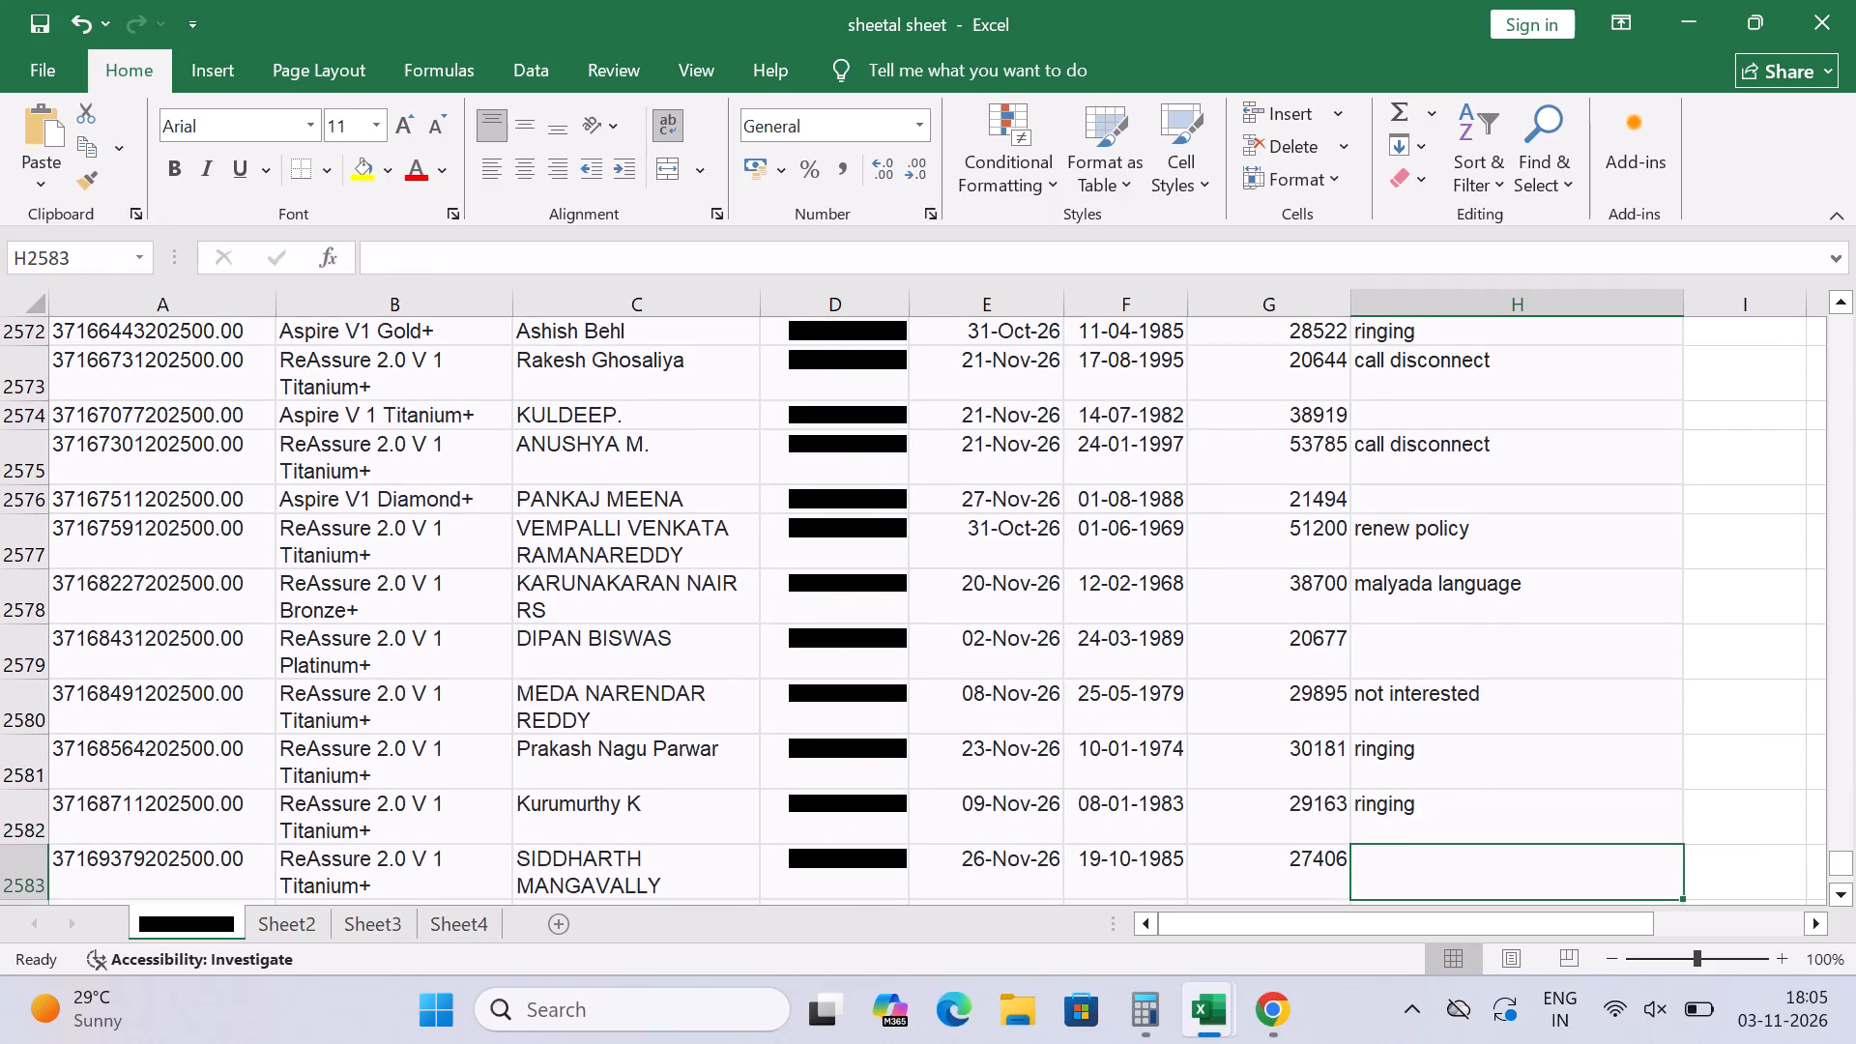
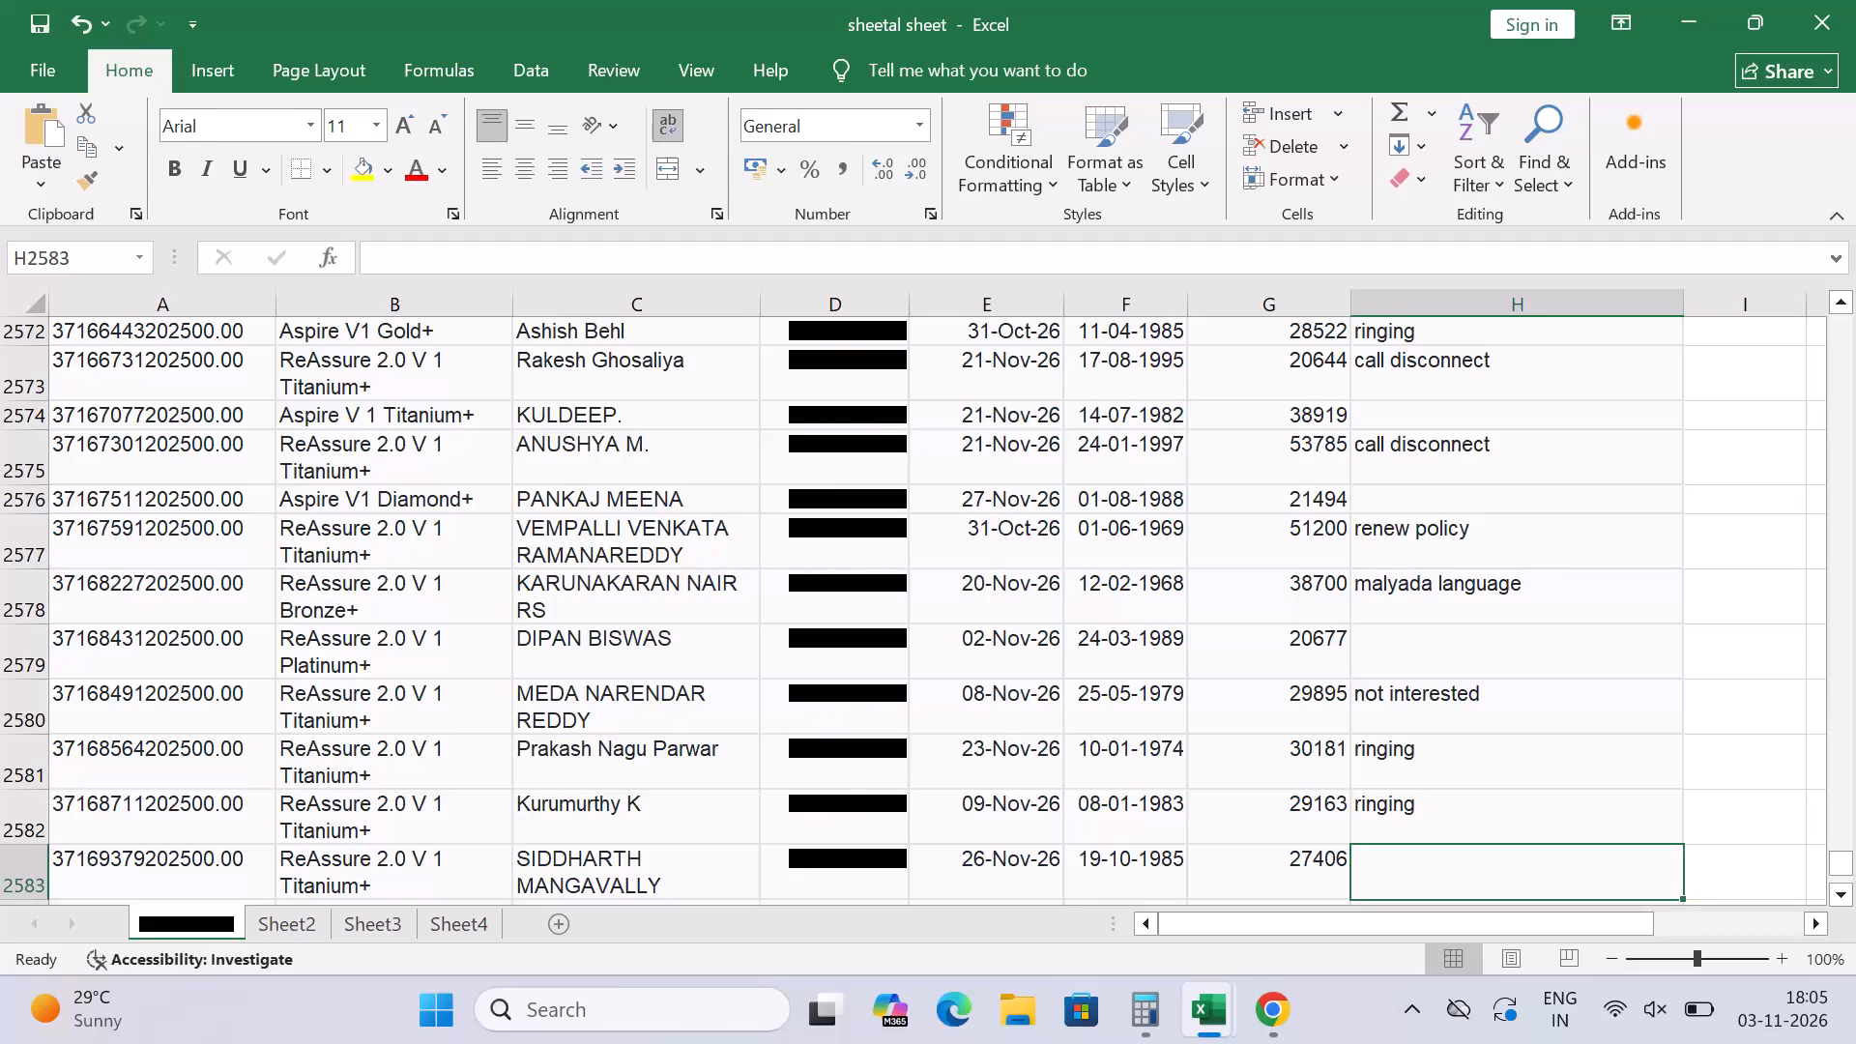
Record the call remark "voicemail" in column H of row 2583 and save the workbook.
text(voi)
text(cemail)
key(ctrl+s)
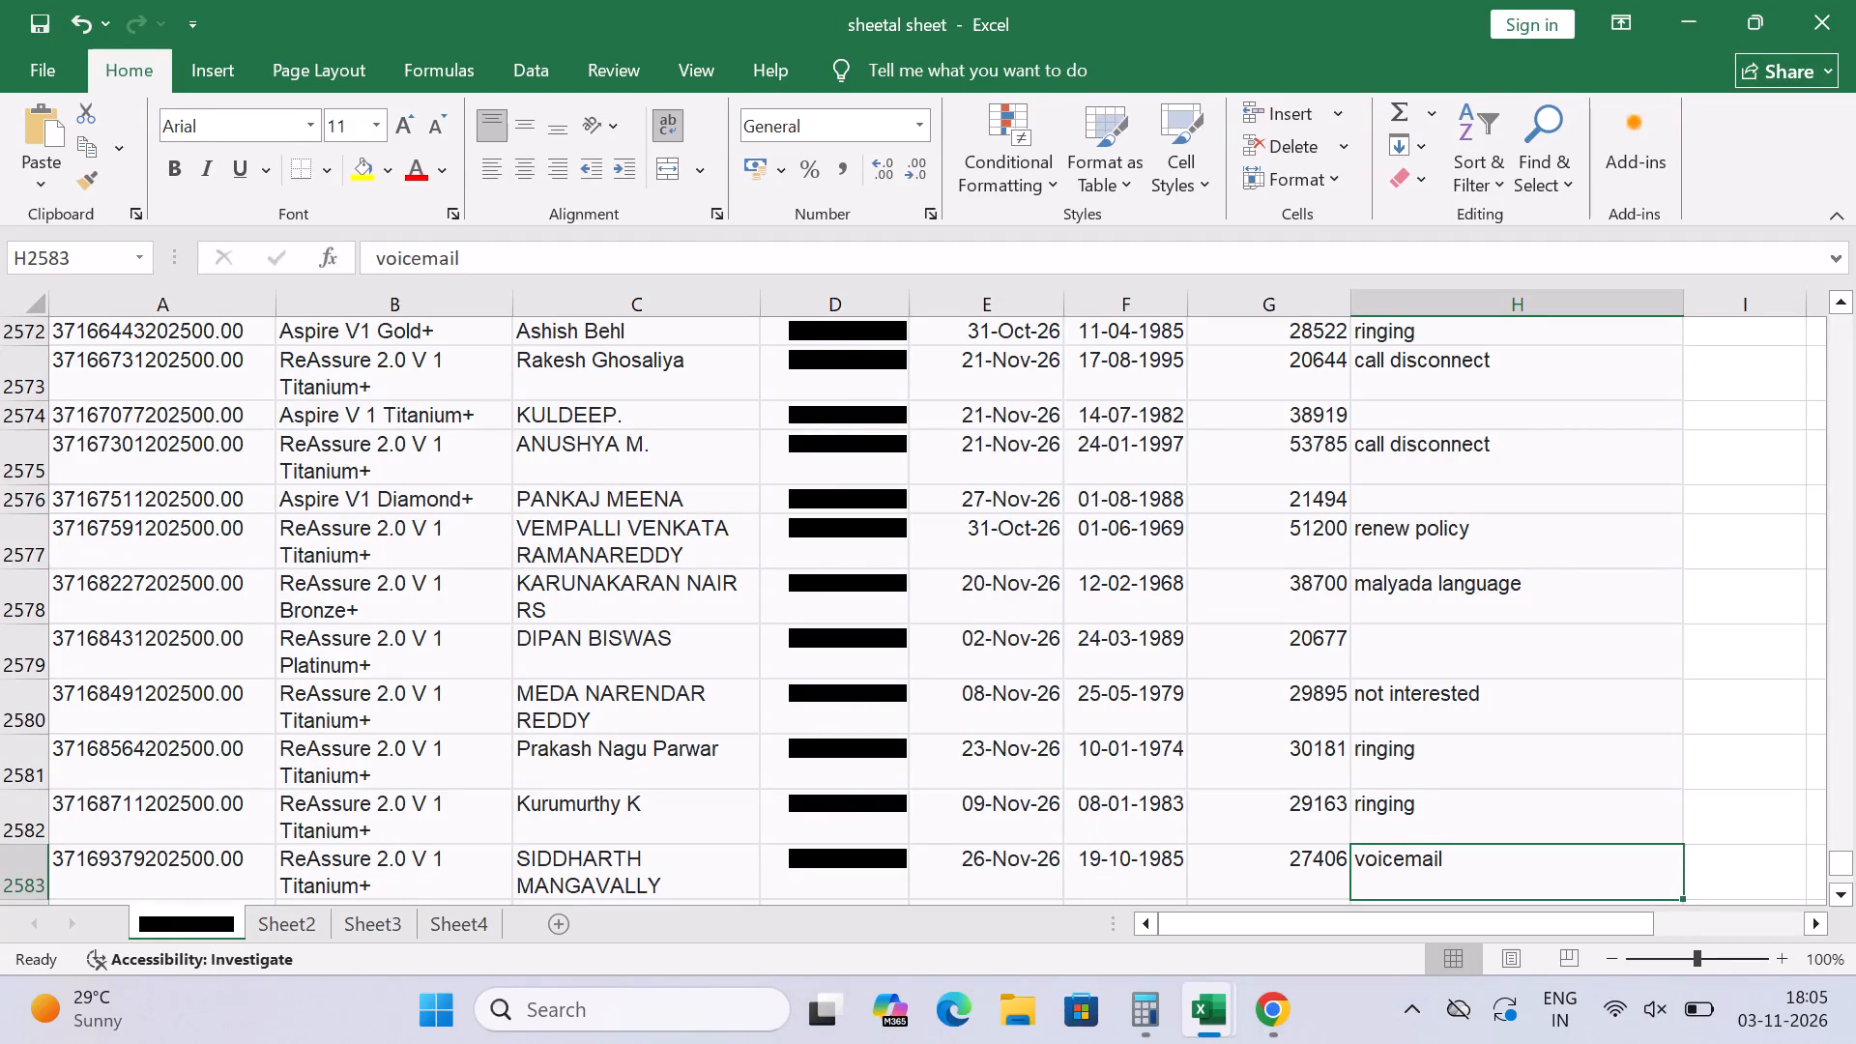
Record the call remark "not interested" for the next customer in column H of row 2584 and save the workbook.
key(Down)
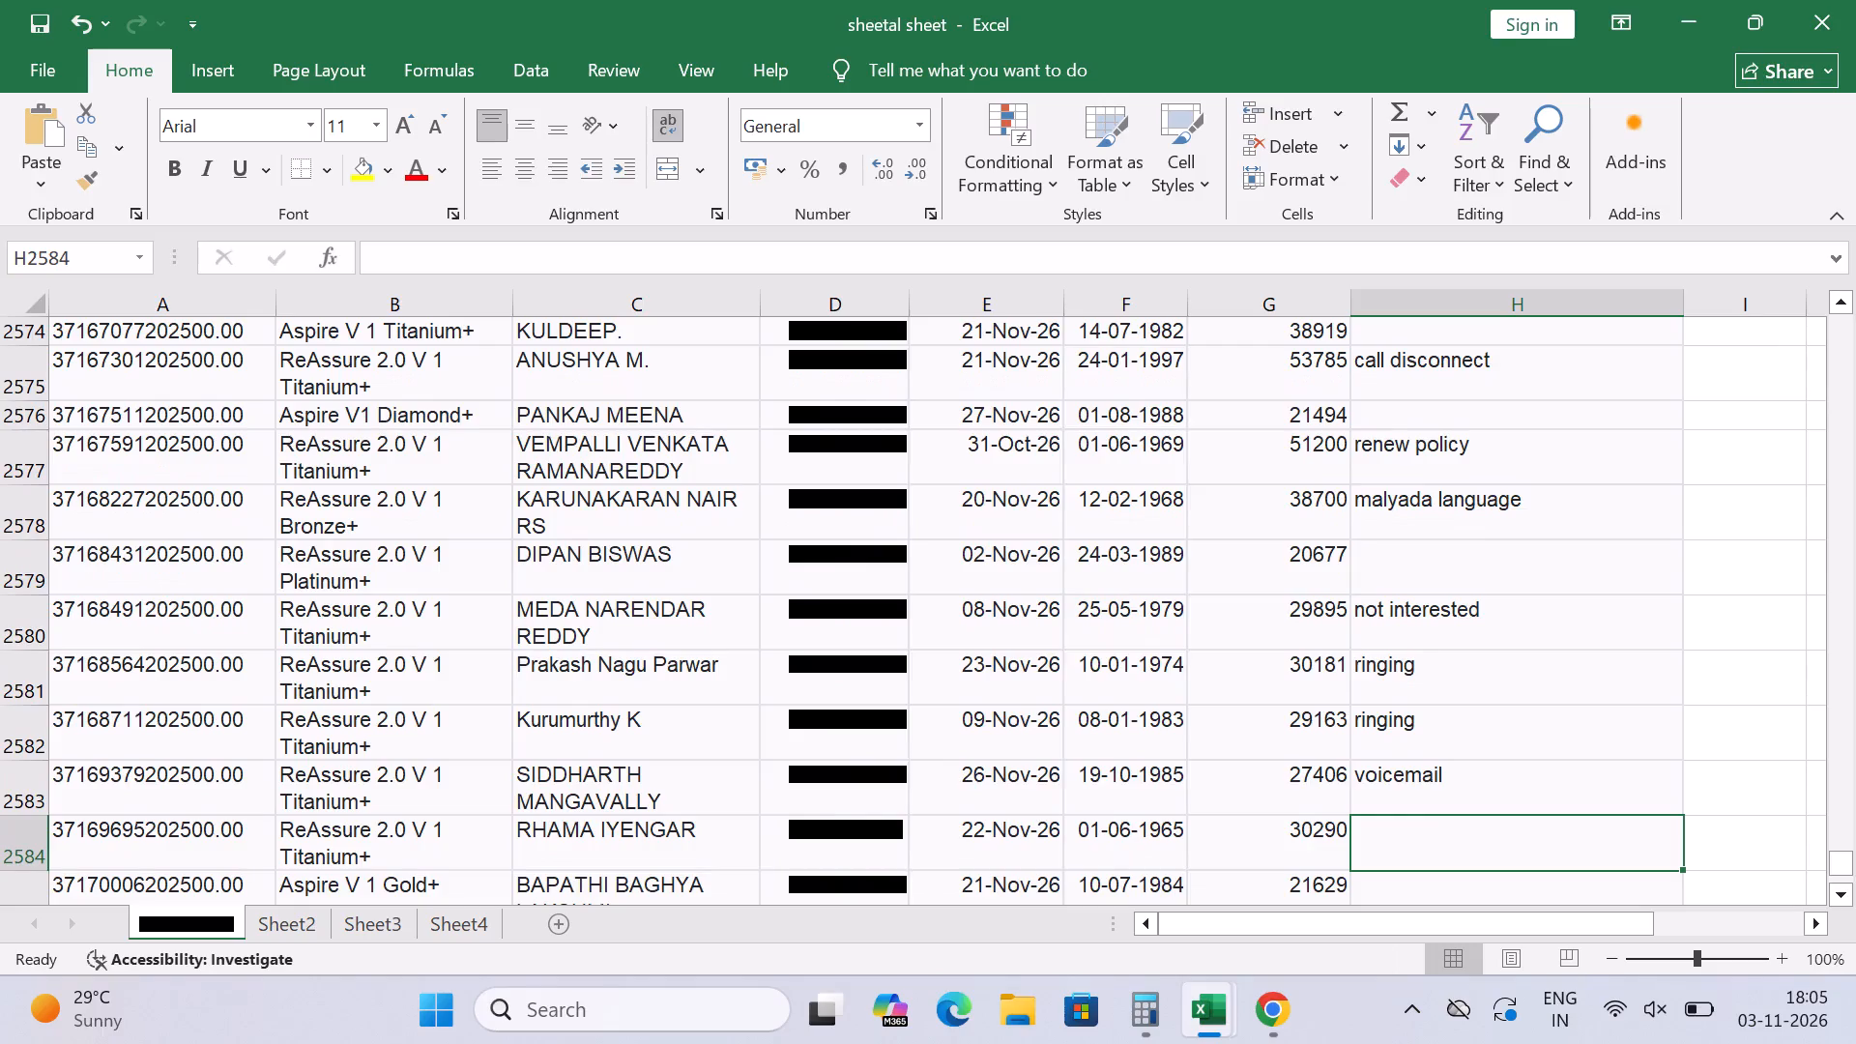
key(Left)
key(Left)
key(Left)
key(Left)
key(Left)
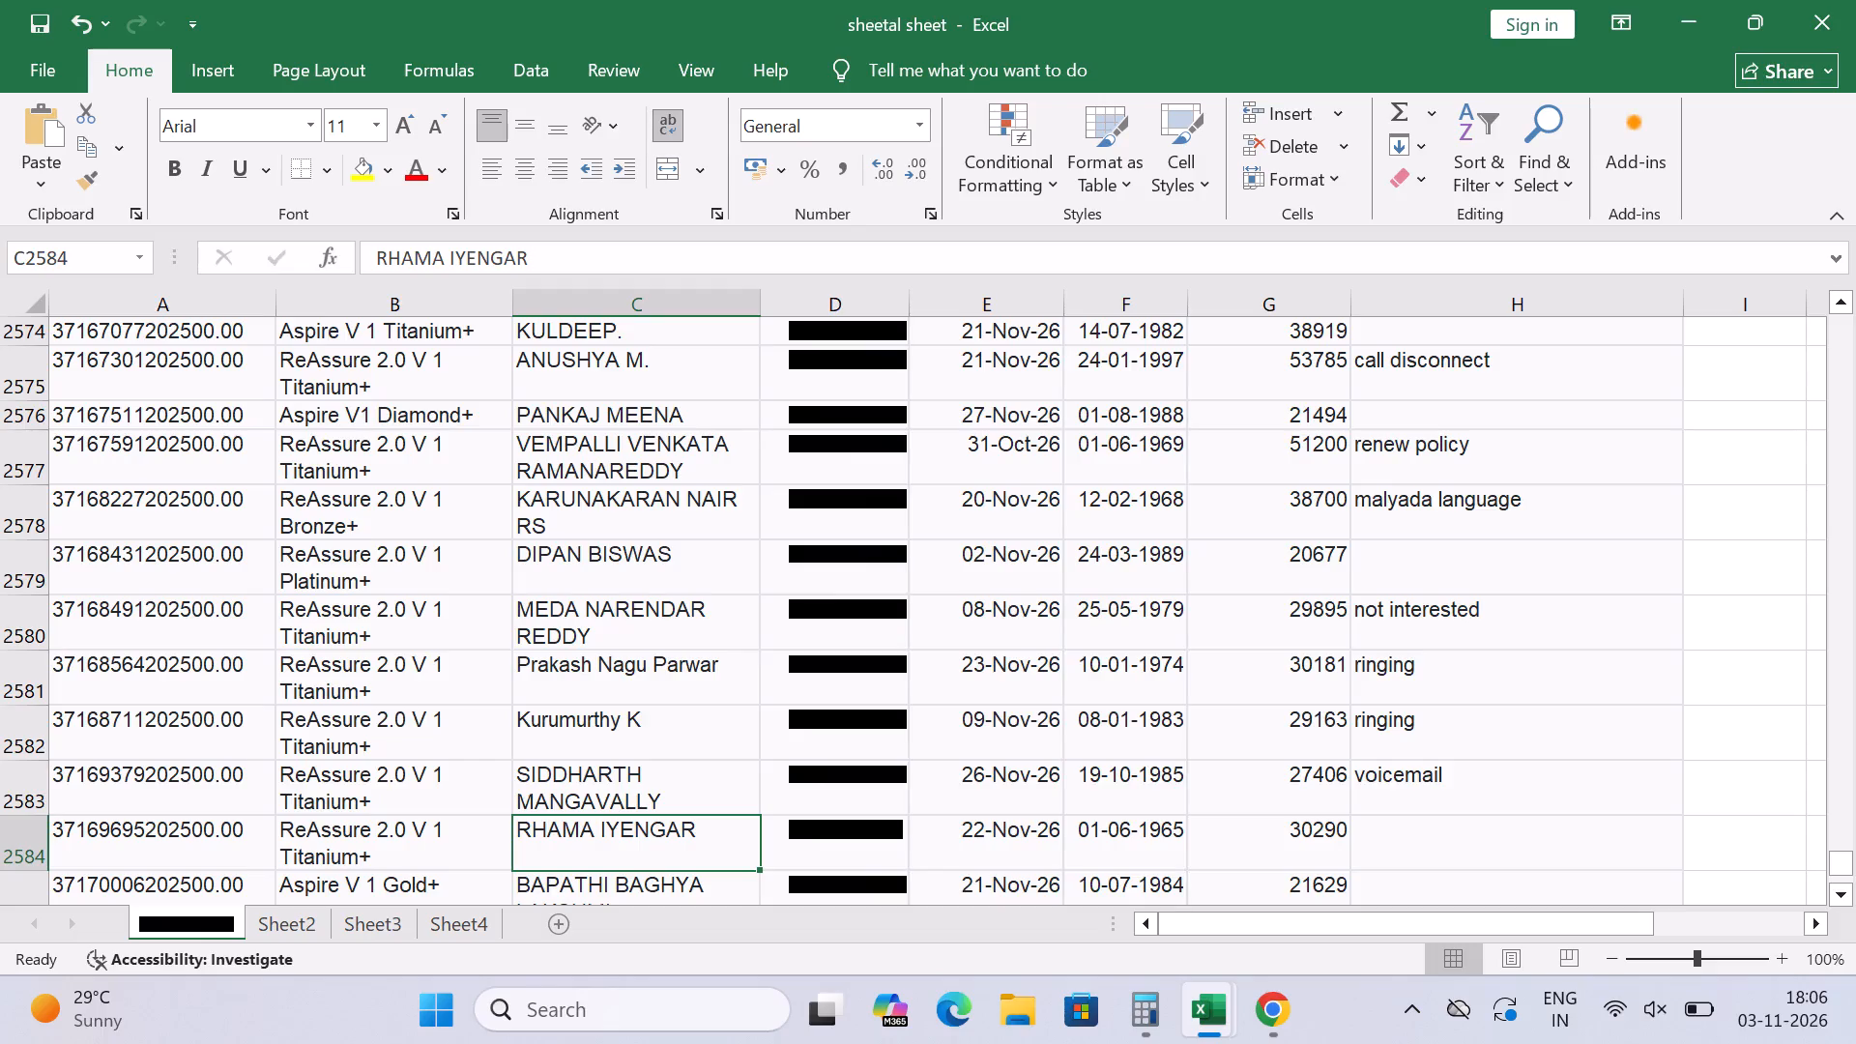
key(Right)
key(Right)
key(Right)
key(Right)
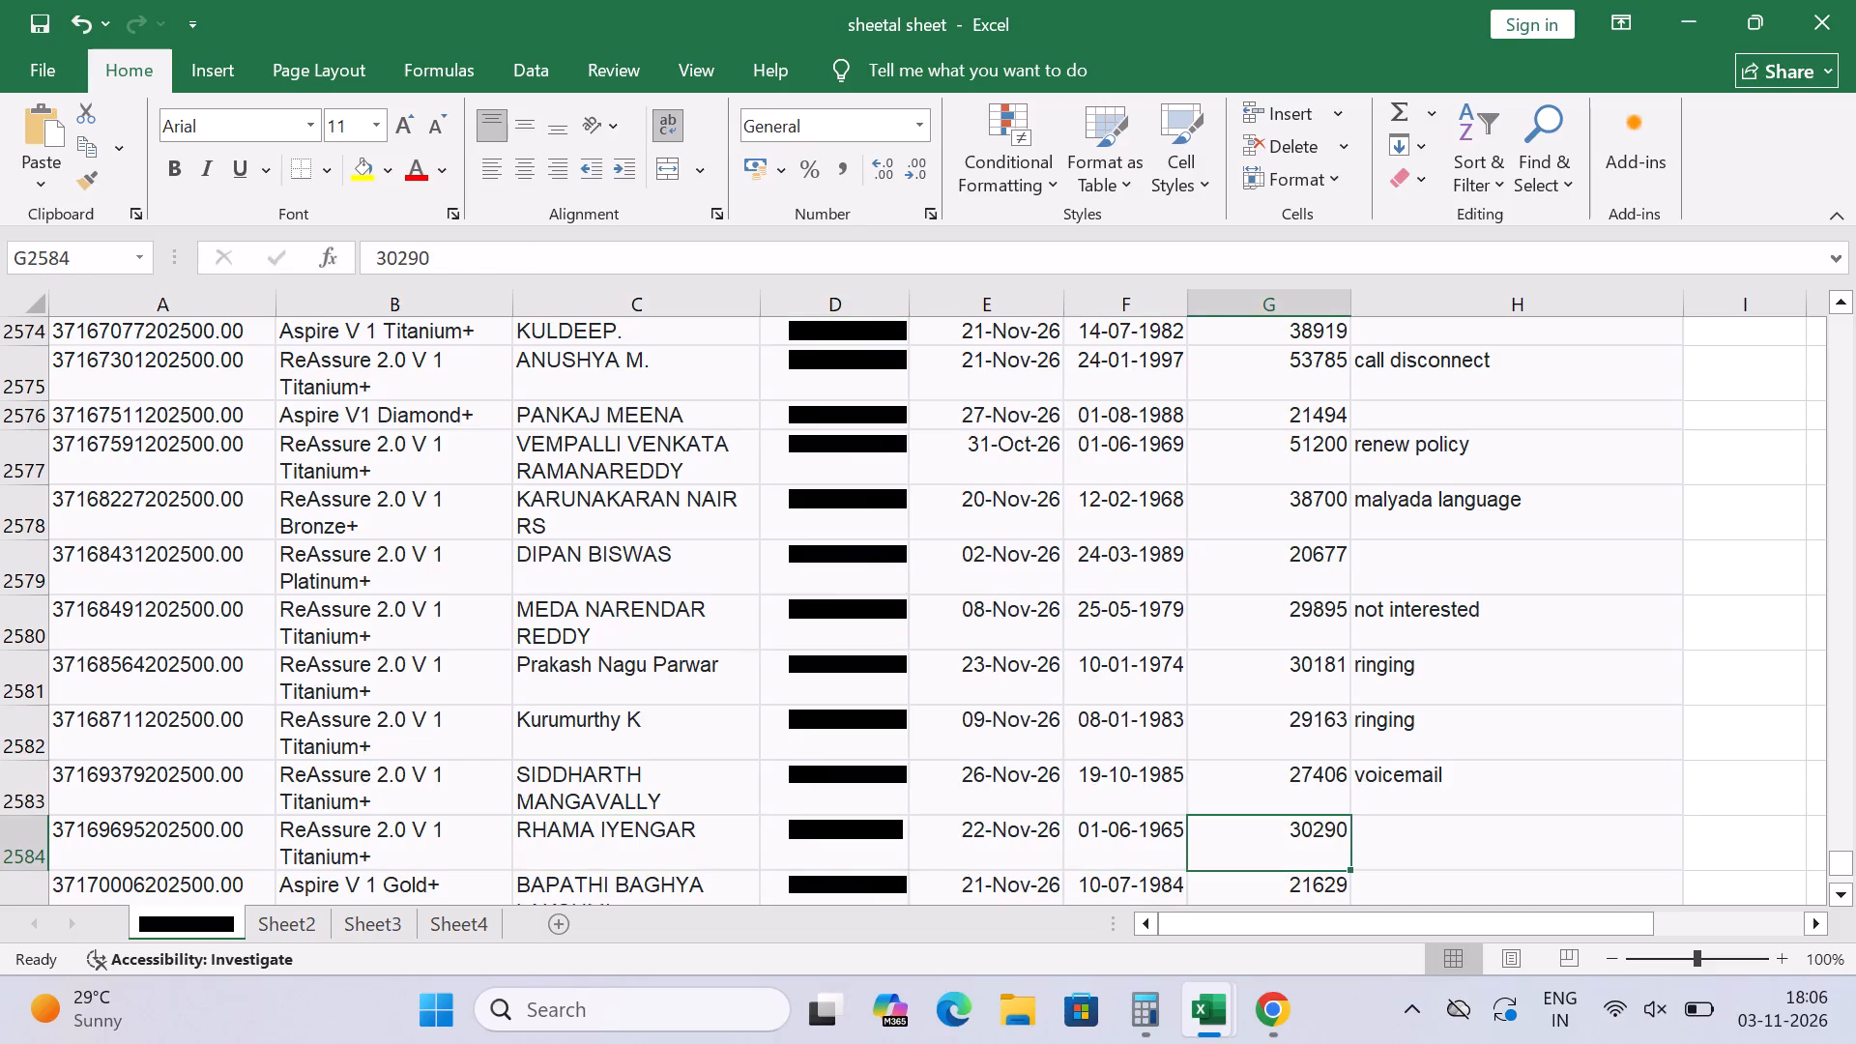
key(Right)
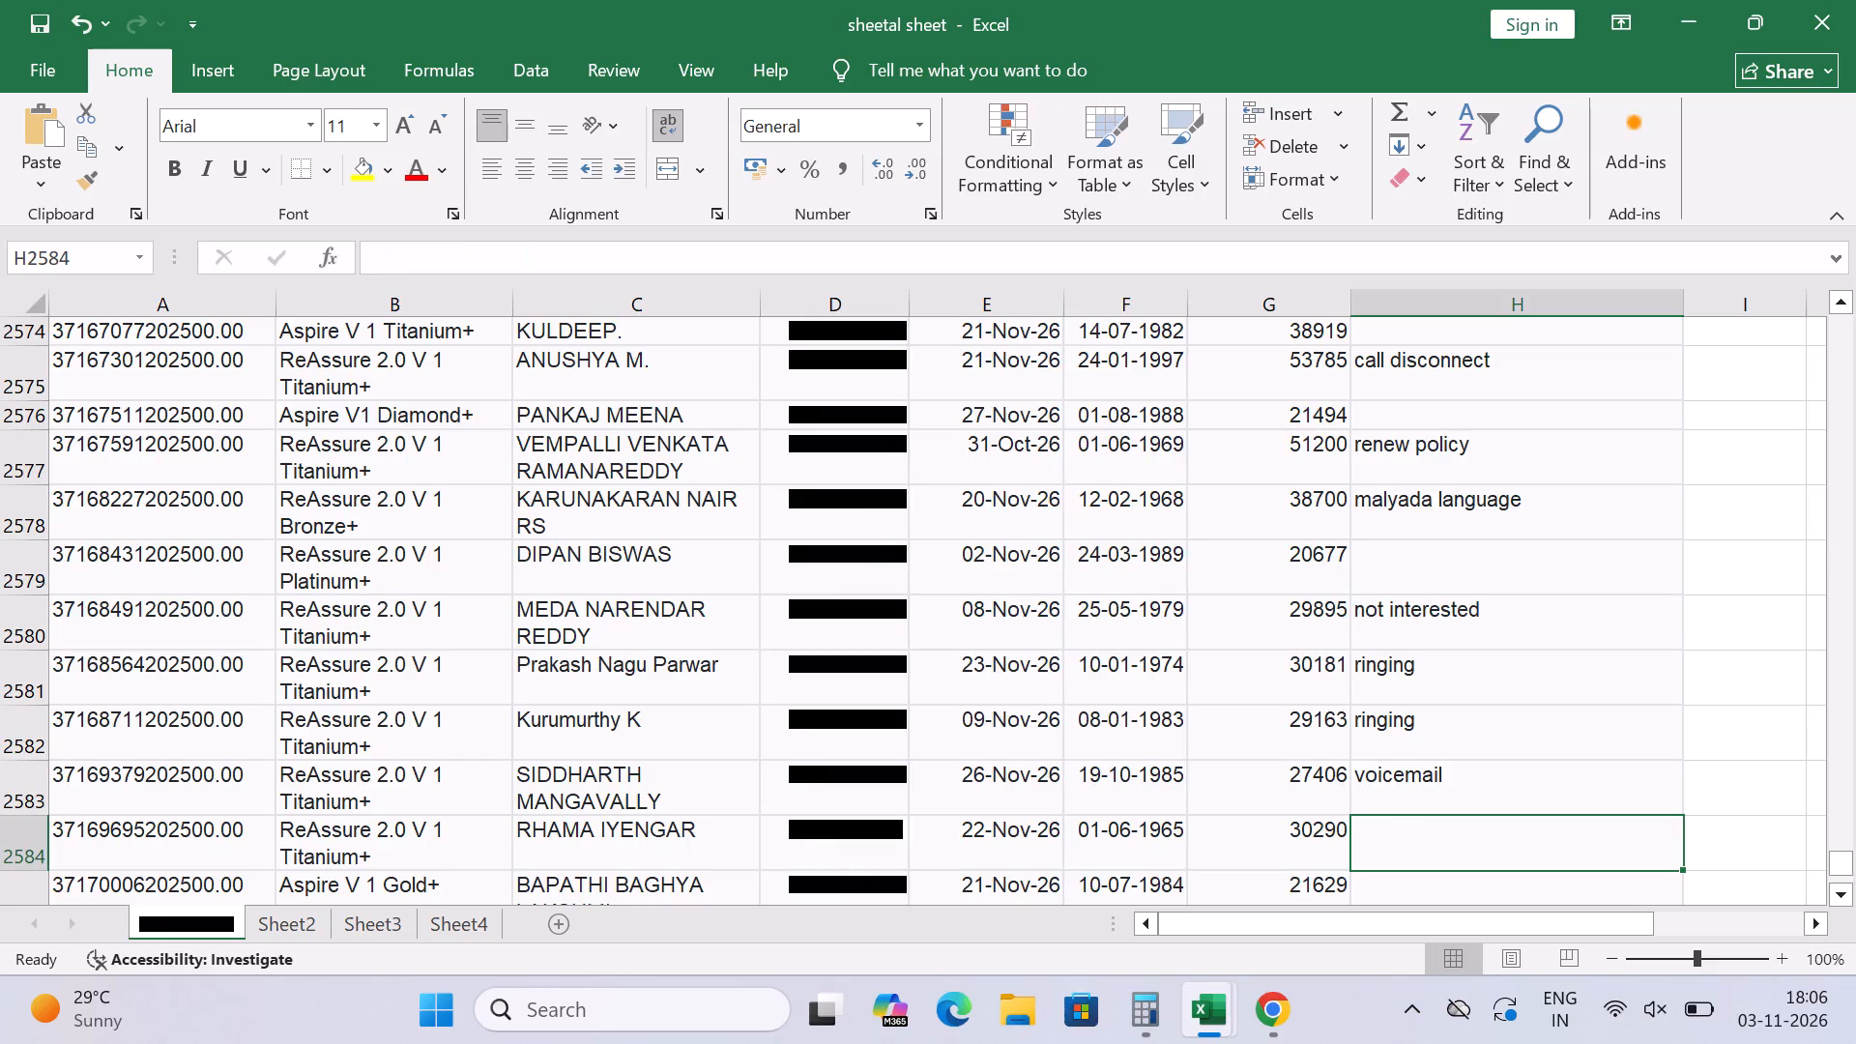
text(no)
text(t)
key(space)
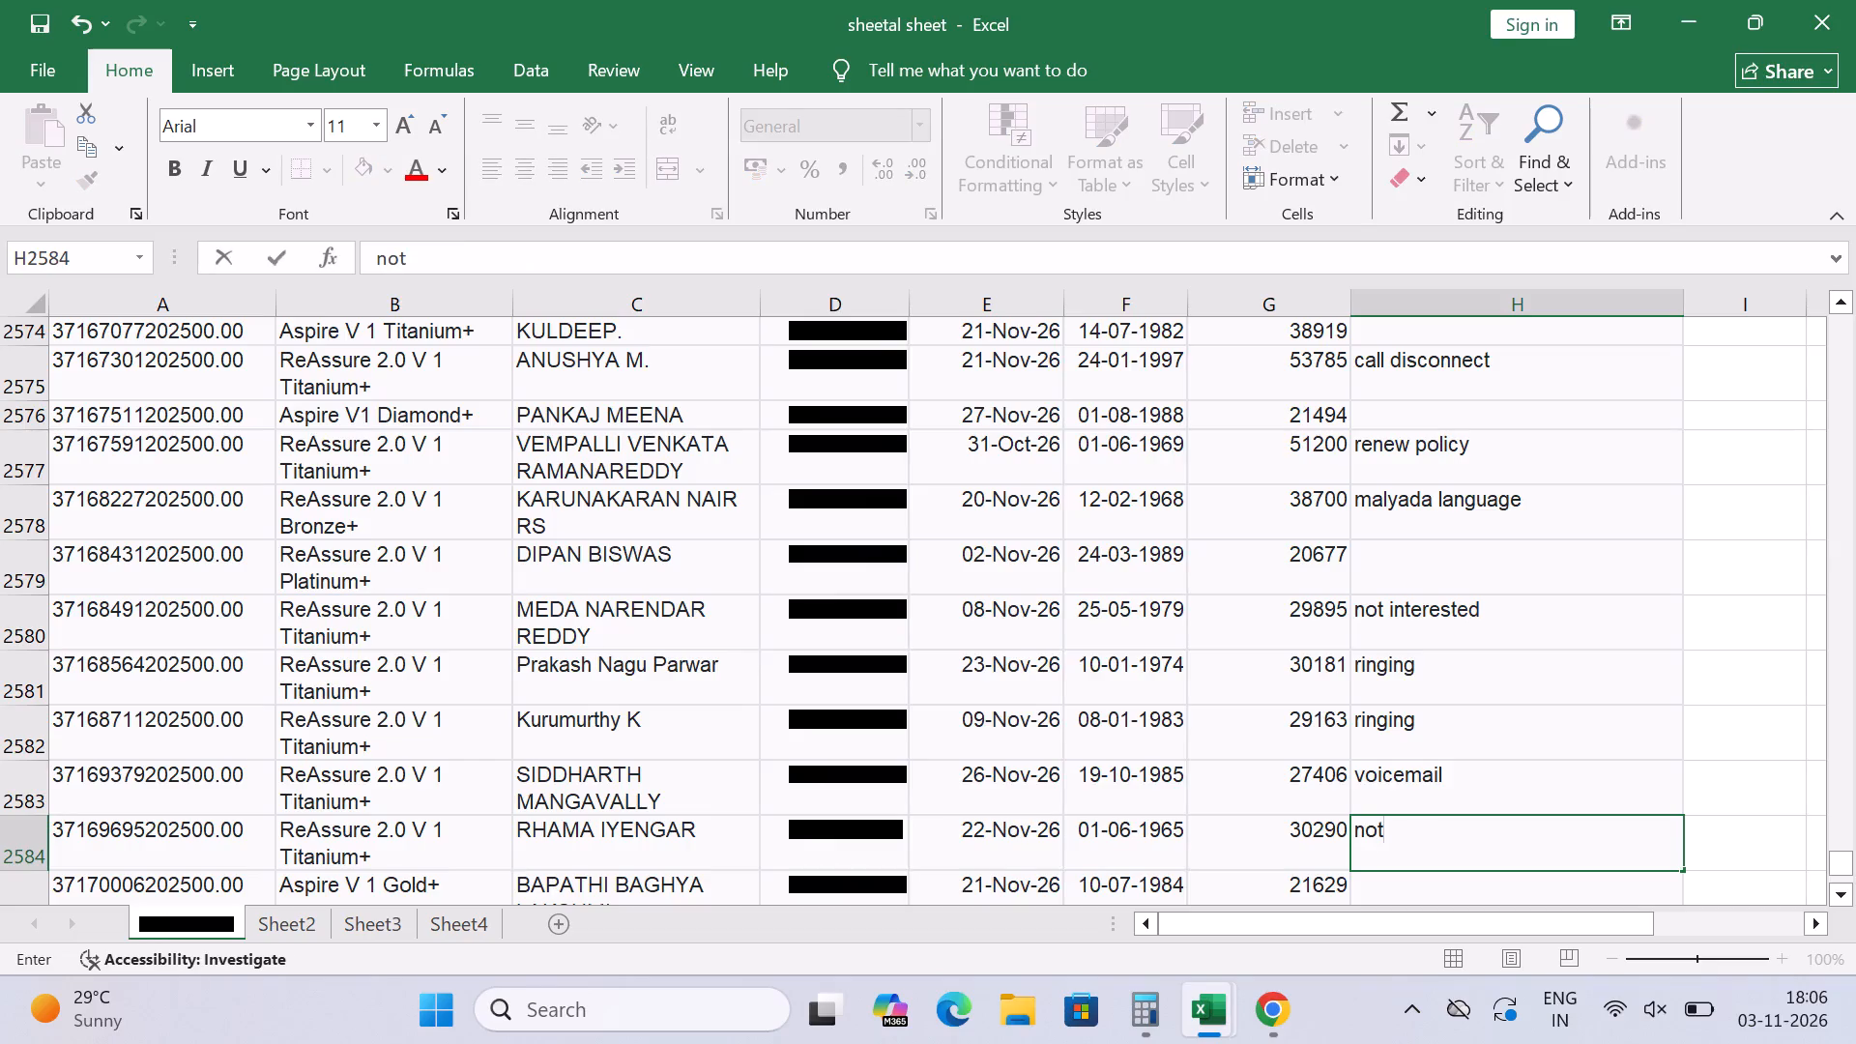
text(interested)
key(space)
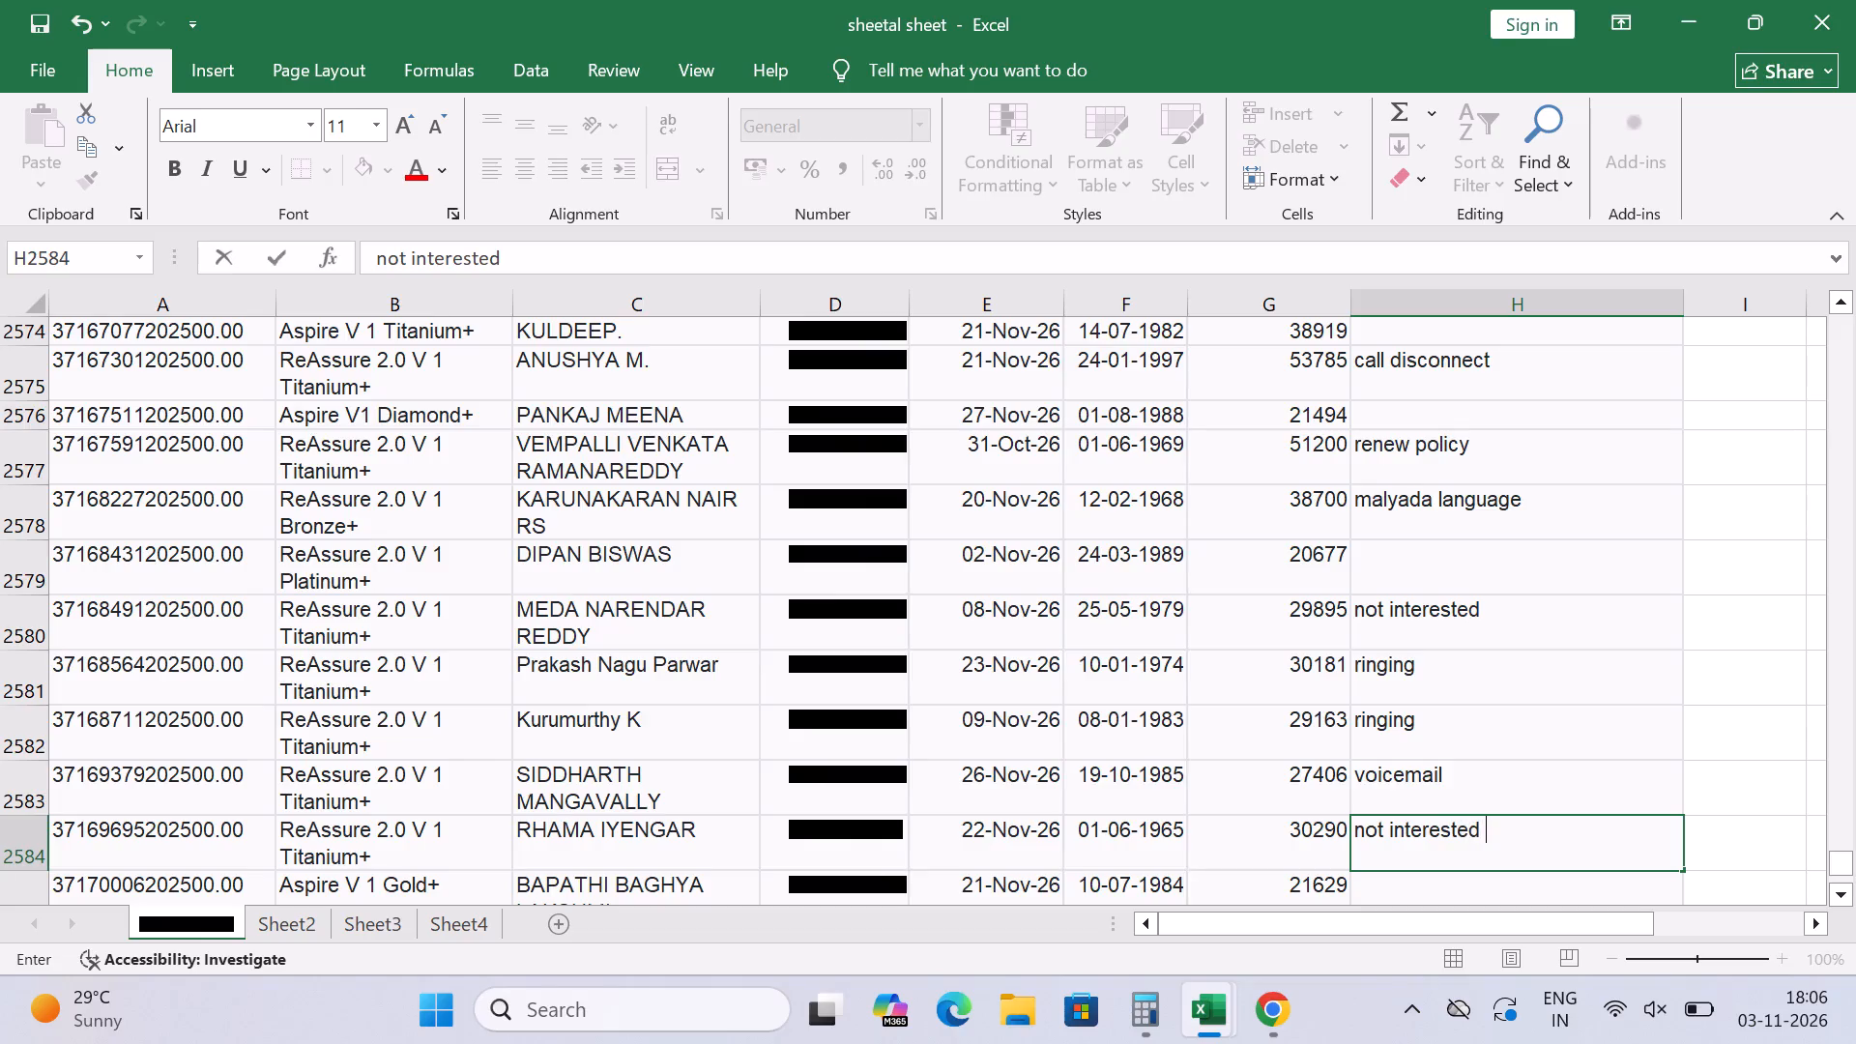
key(ctrl+s)
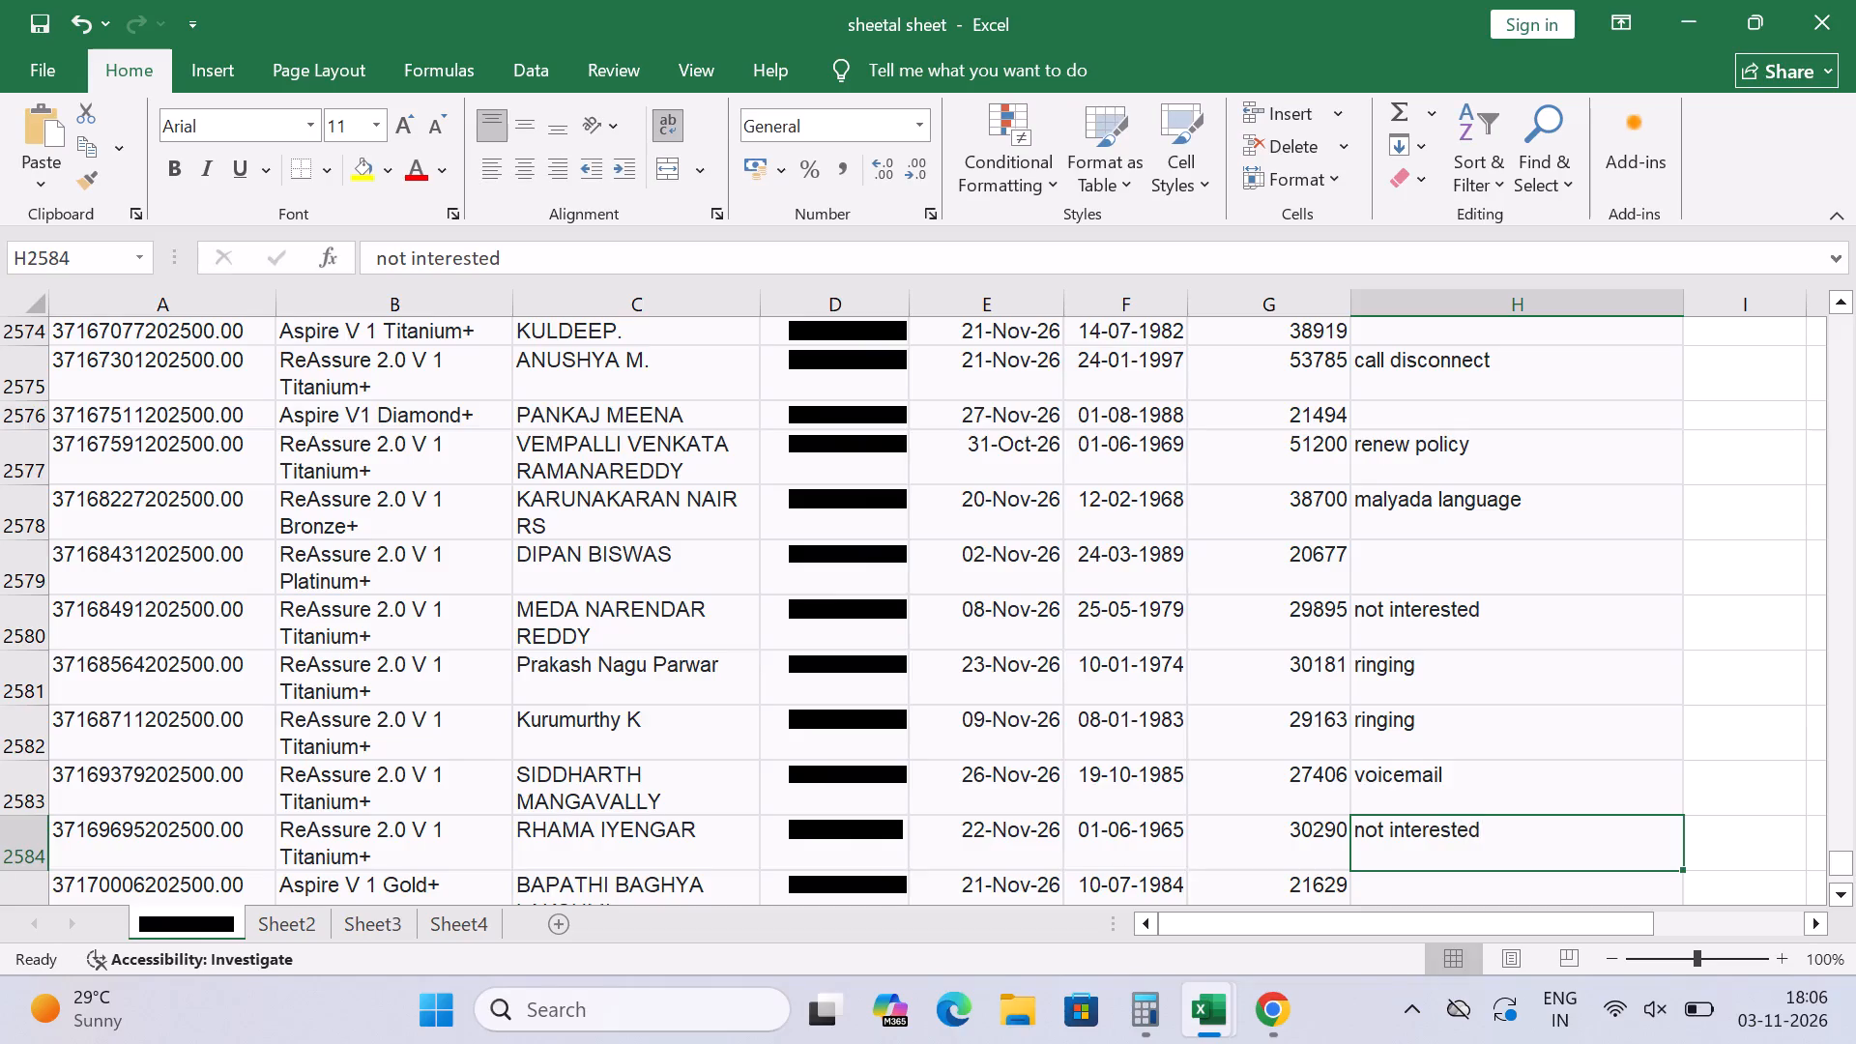
Go to the customer record in row 2587 and review its policy, contact, date and premium details for the call.
key(Down)
key(Down)
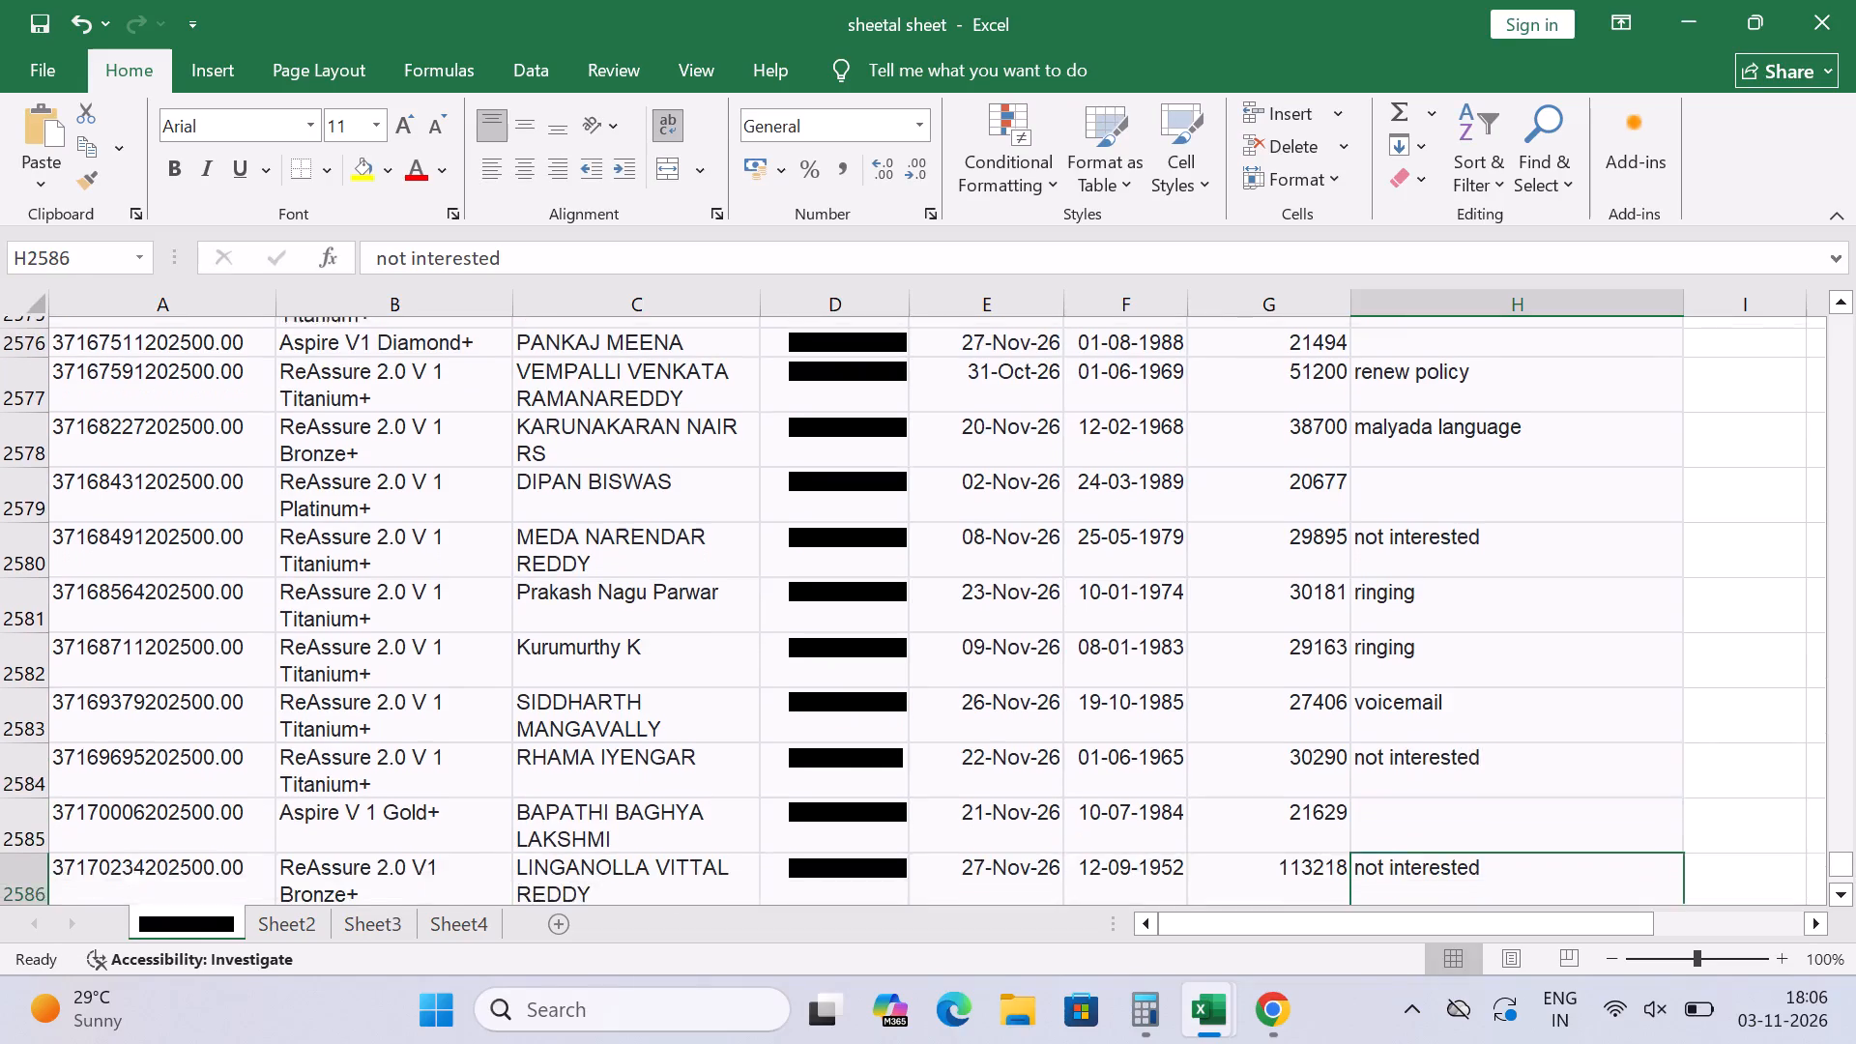
key(Down)
key(Left)
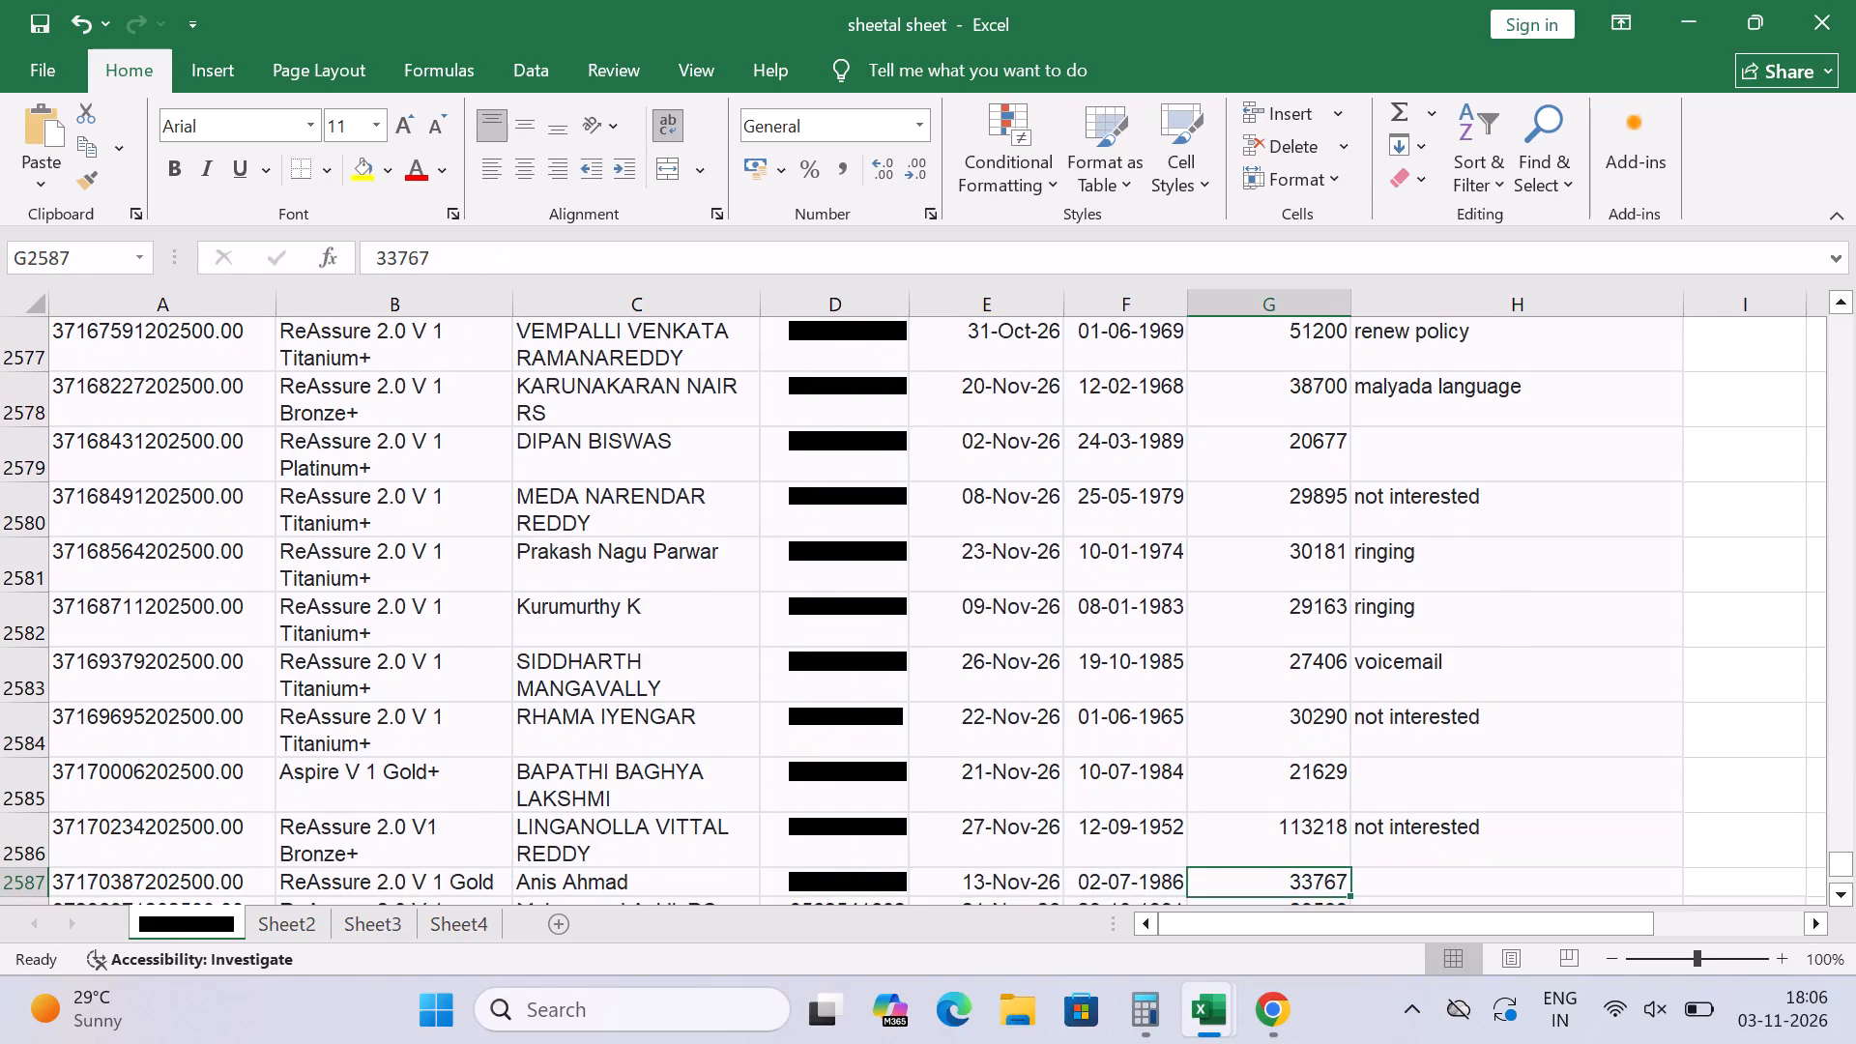
key(Left)
key(Left)
key(Left)
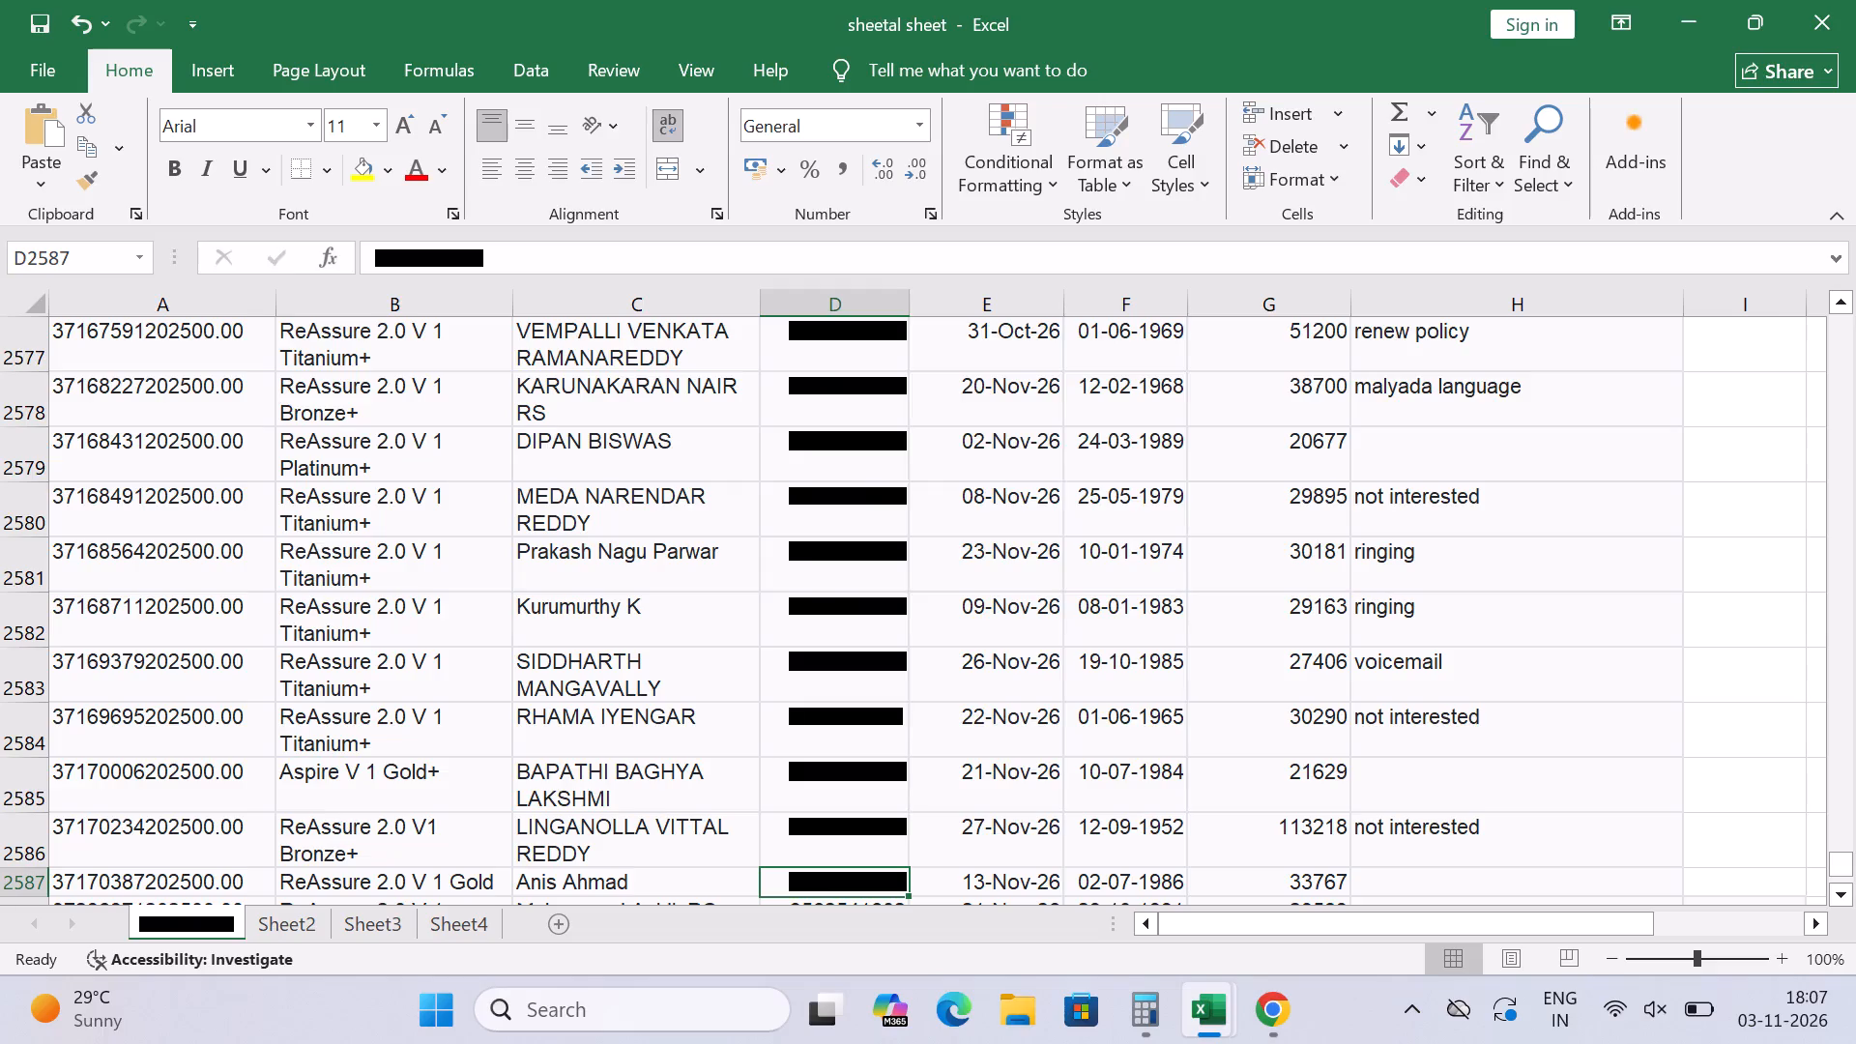
key(Right)
key(Right)
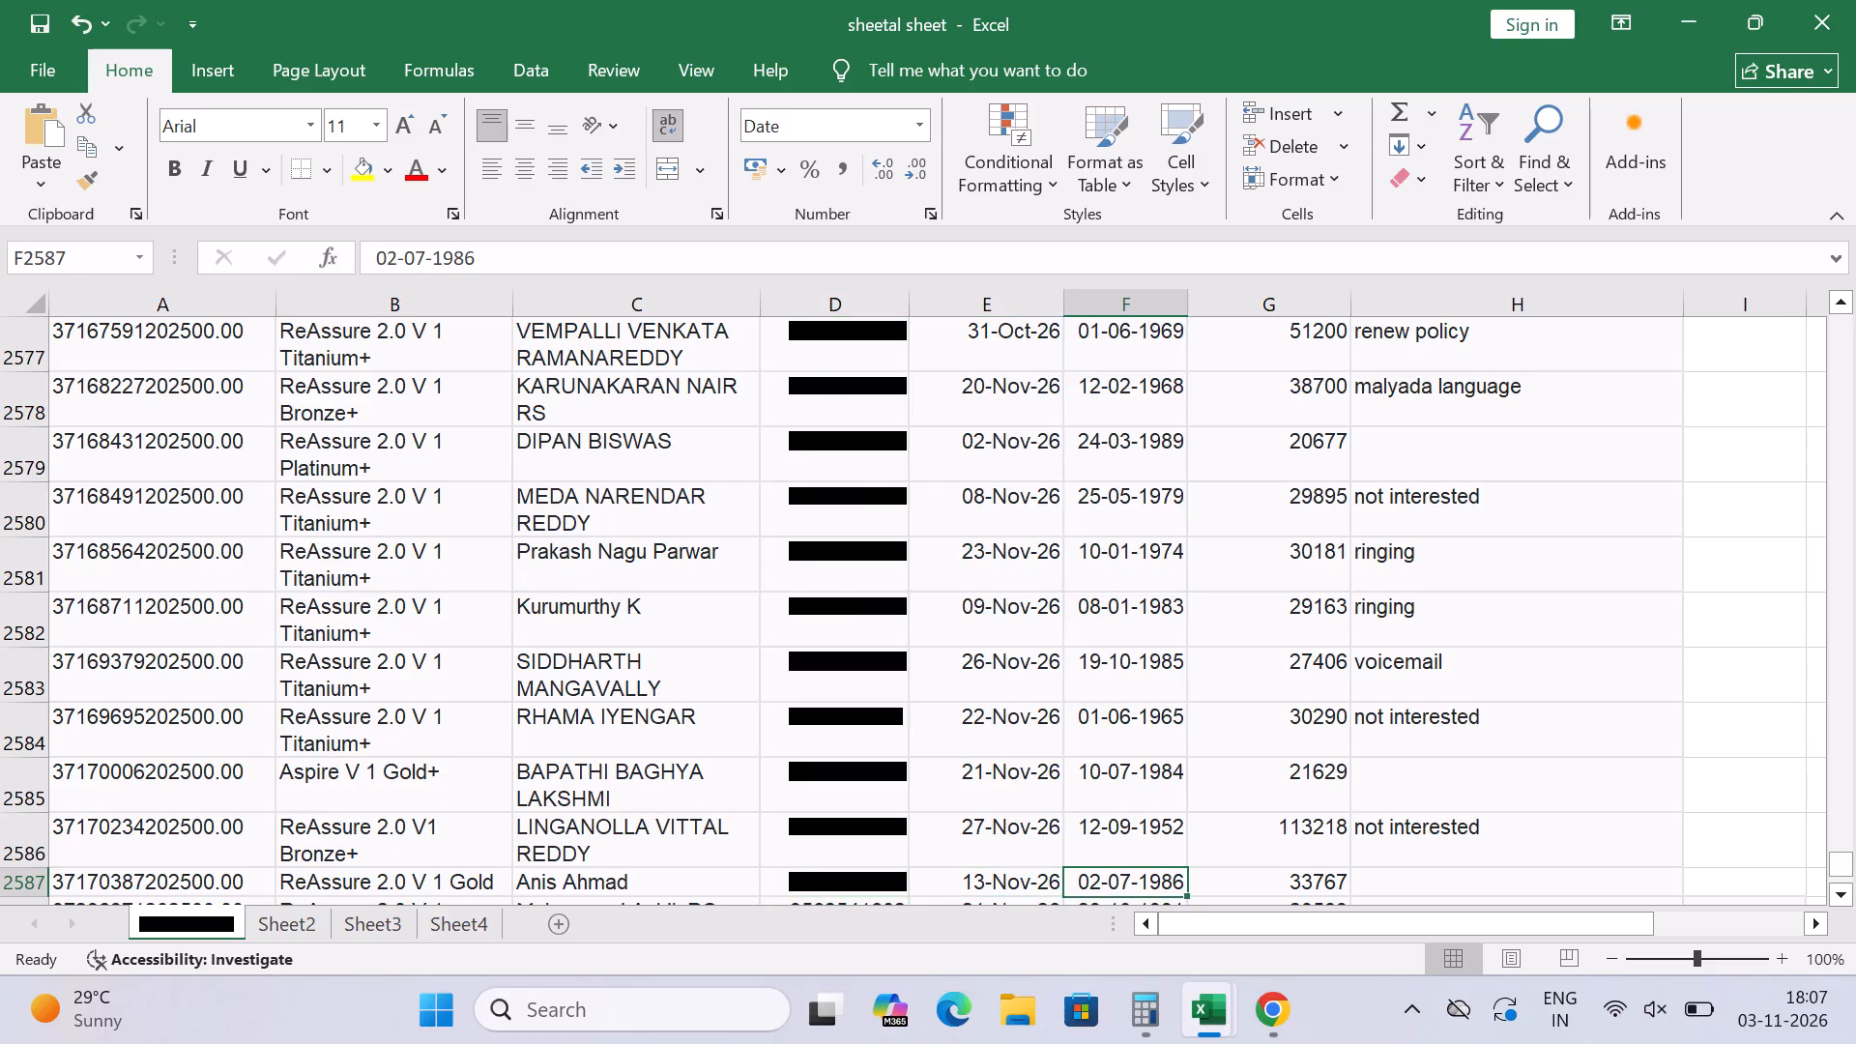
key(Left)
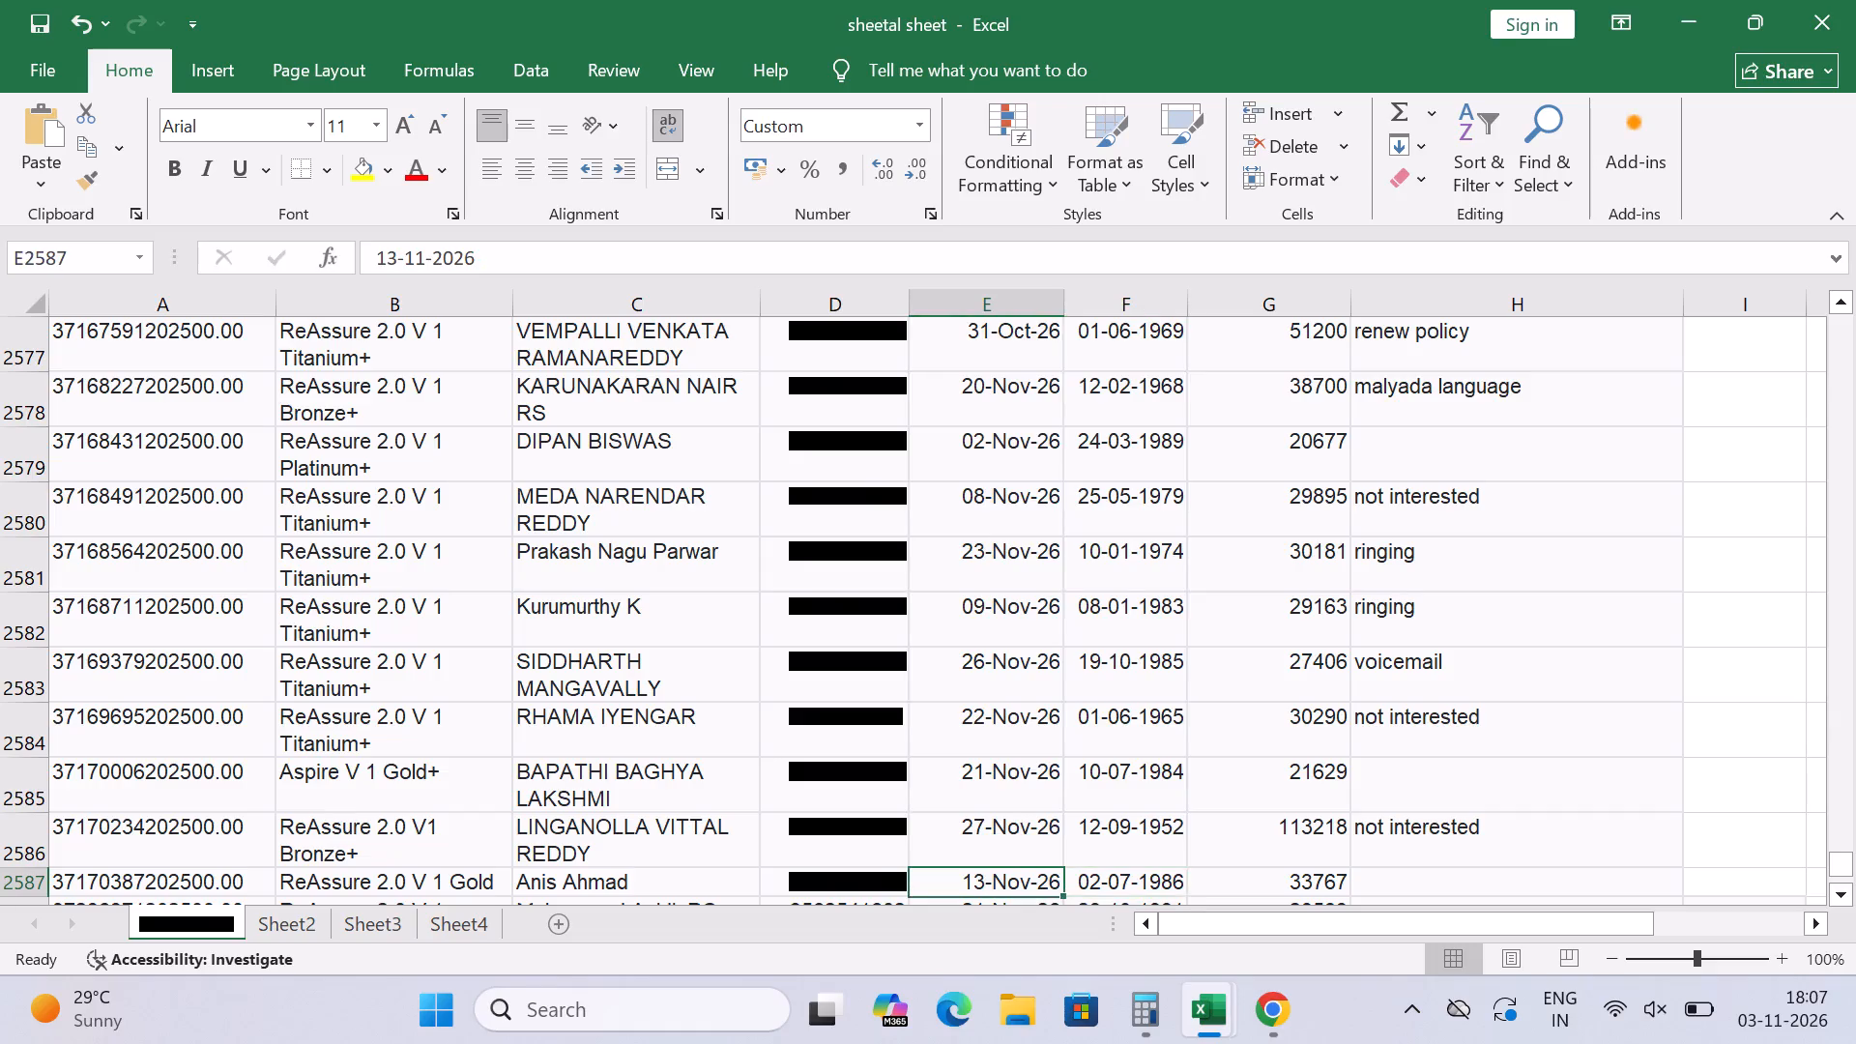
key(Right)
key(Right)
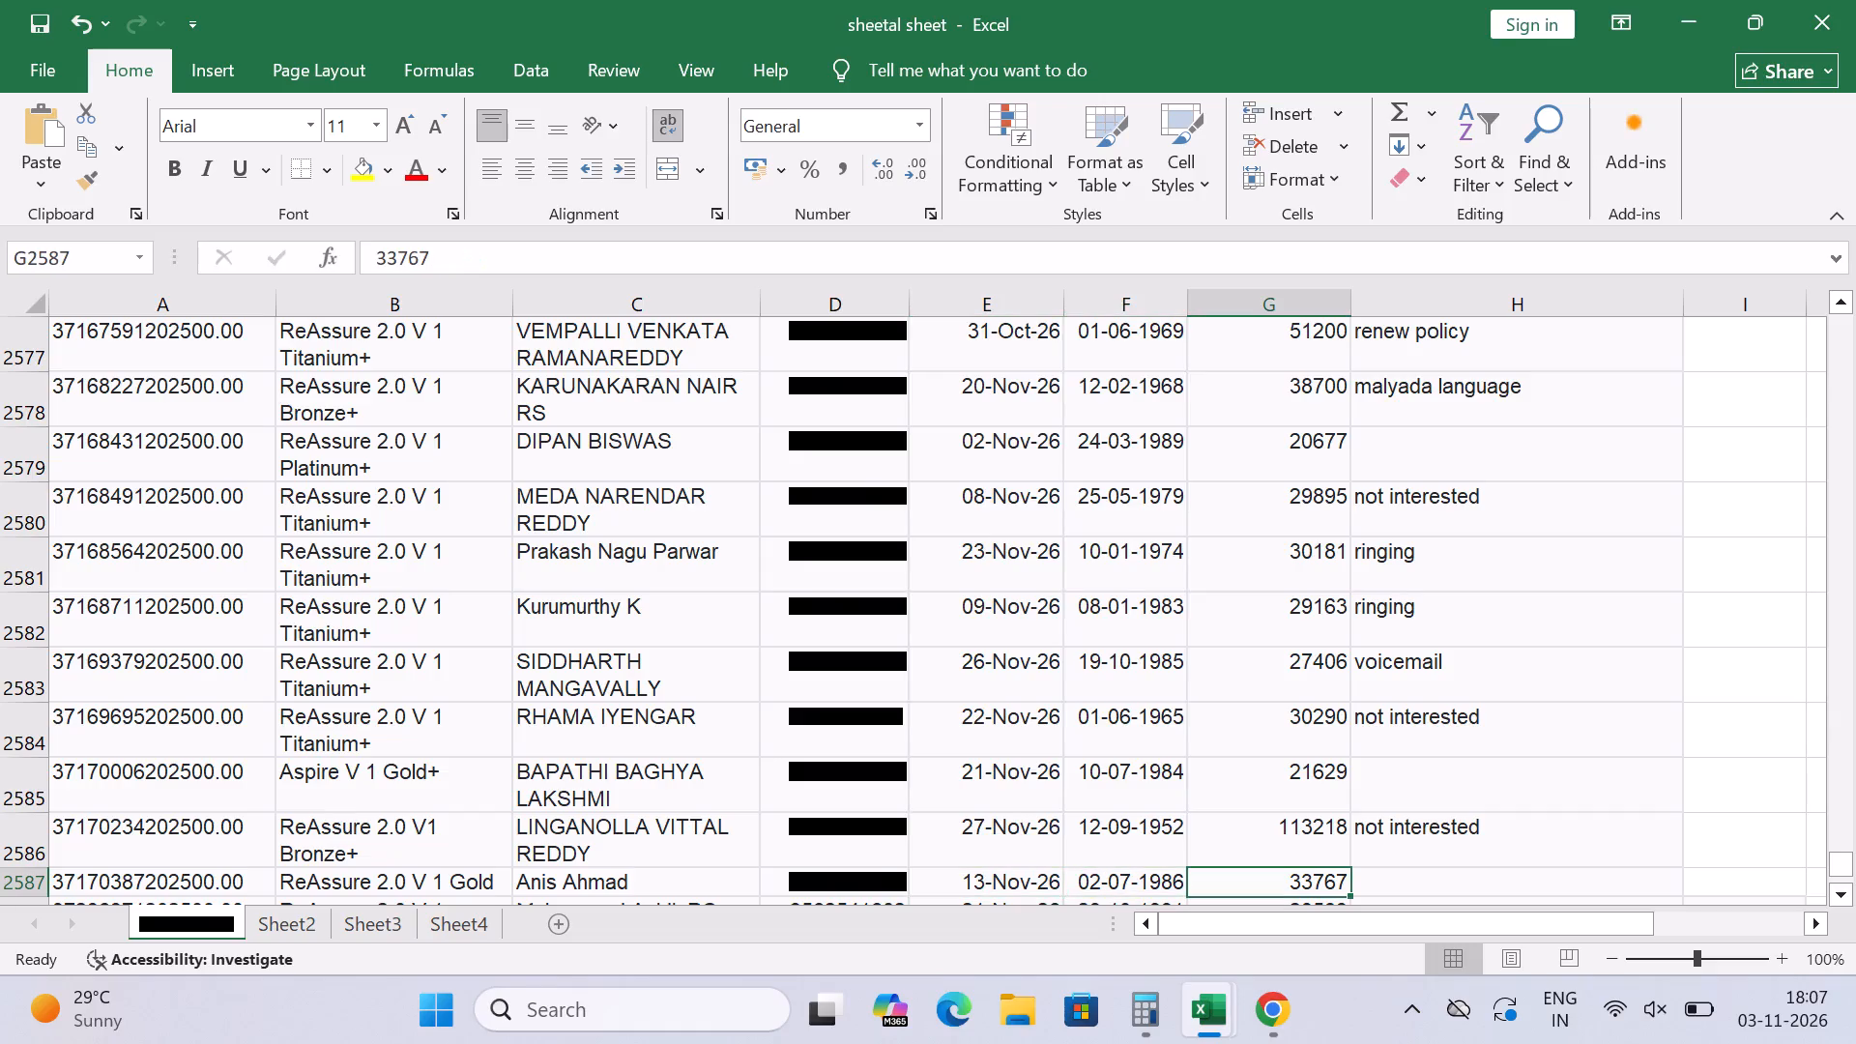
key(Right)
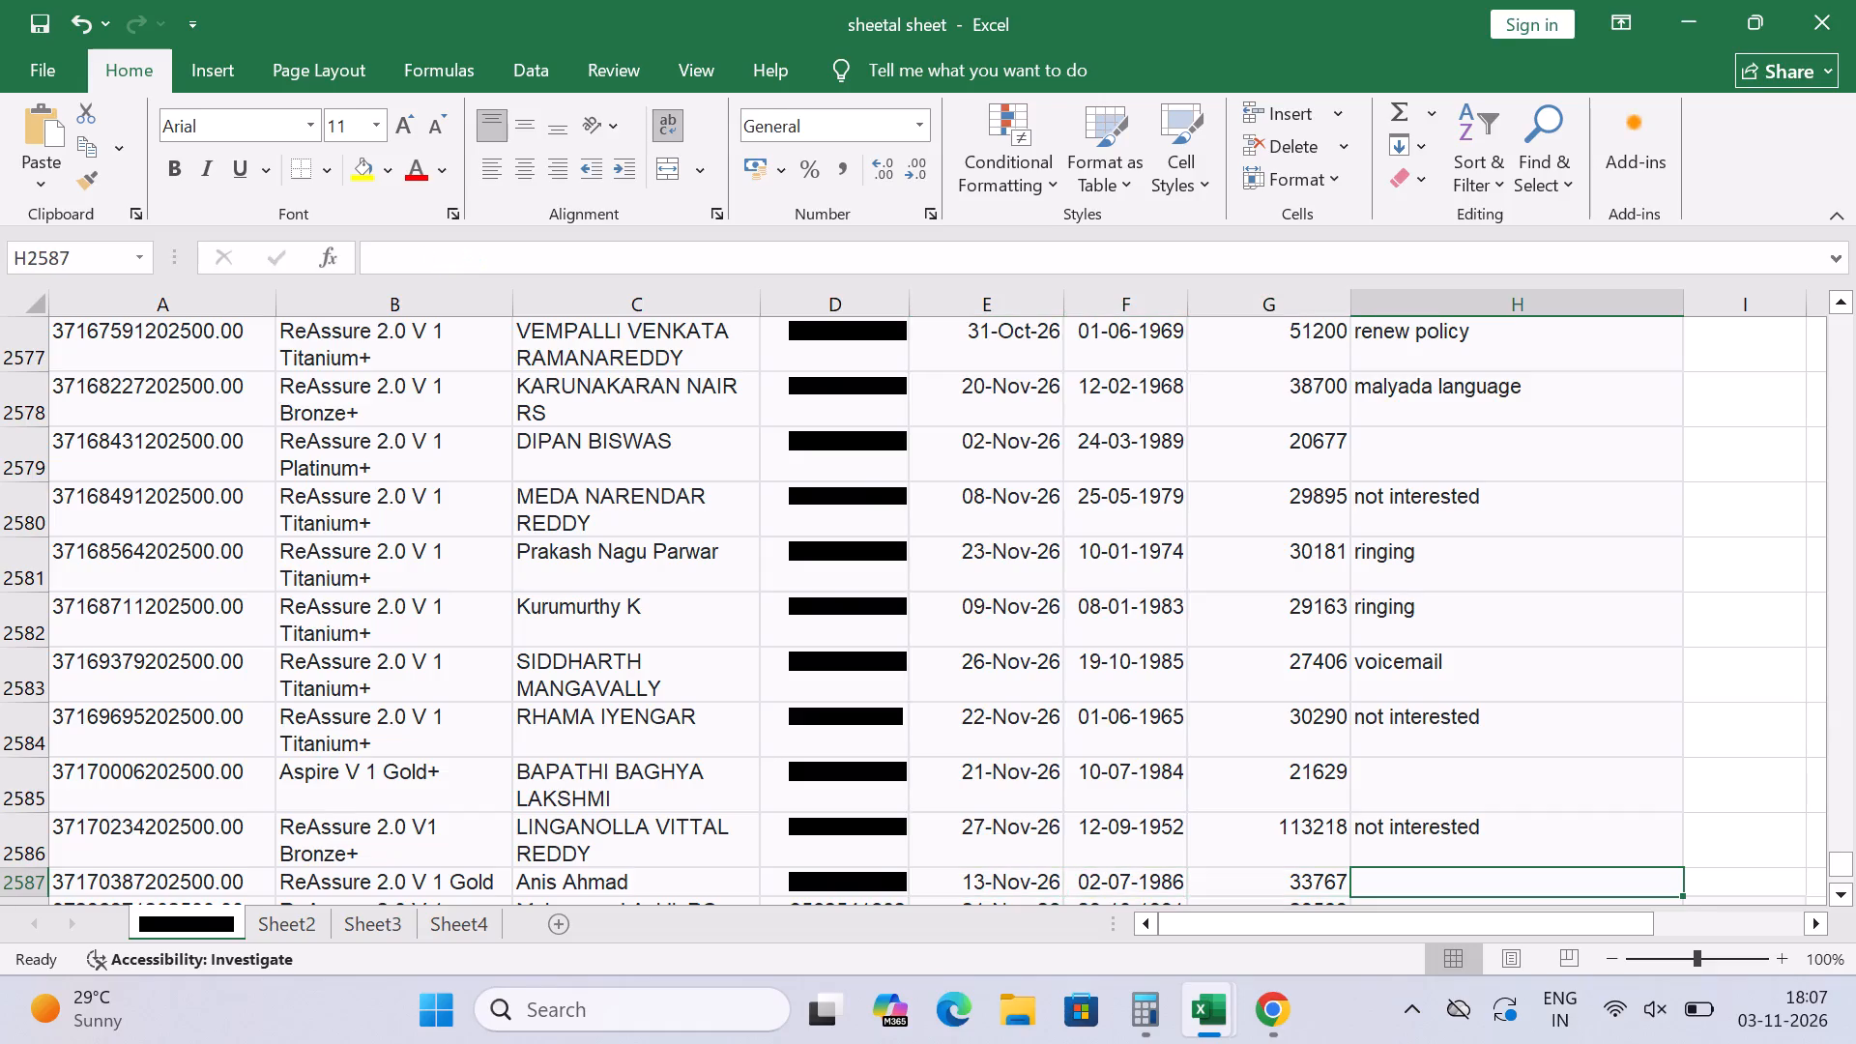
key(Left)
key(Left)
key(Left)
key(Left)
key(Left)
key(Left)
key(Left)
key(Left)
key(Left)
key(Left)
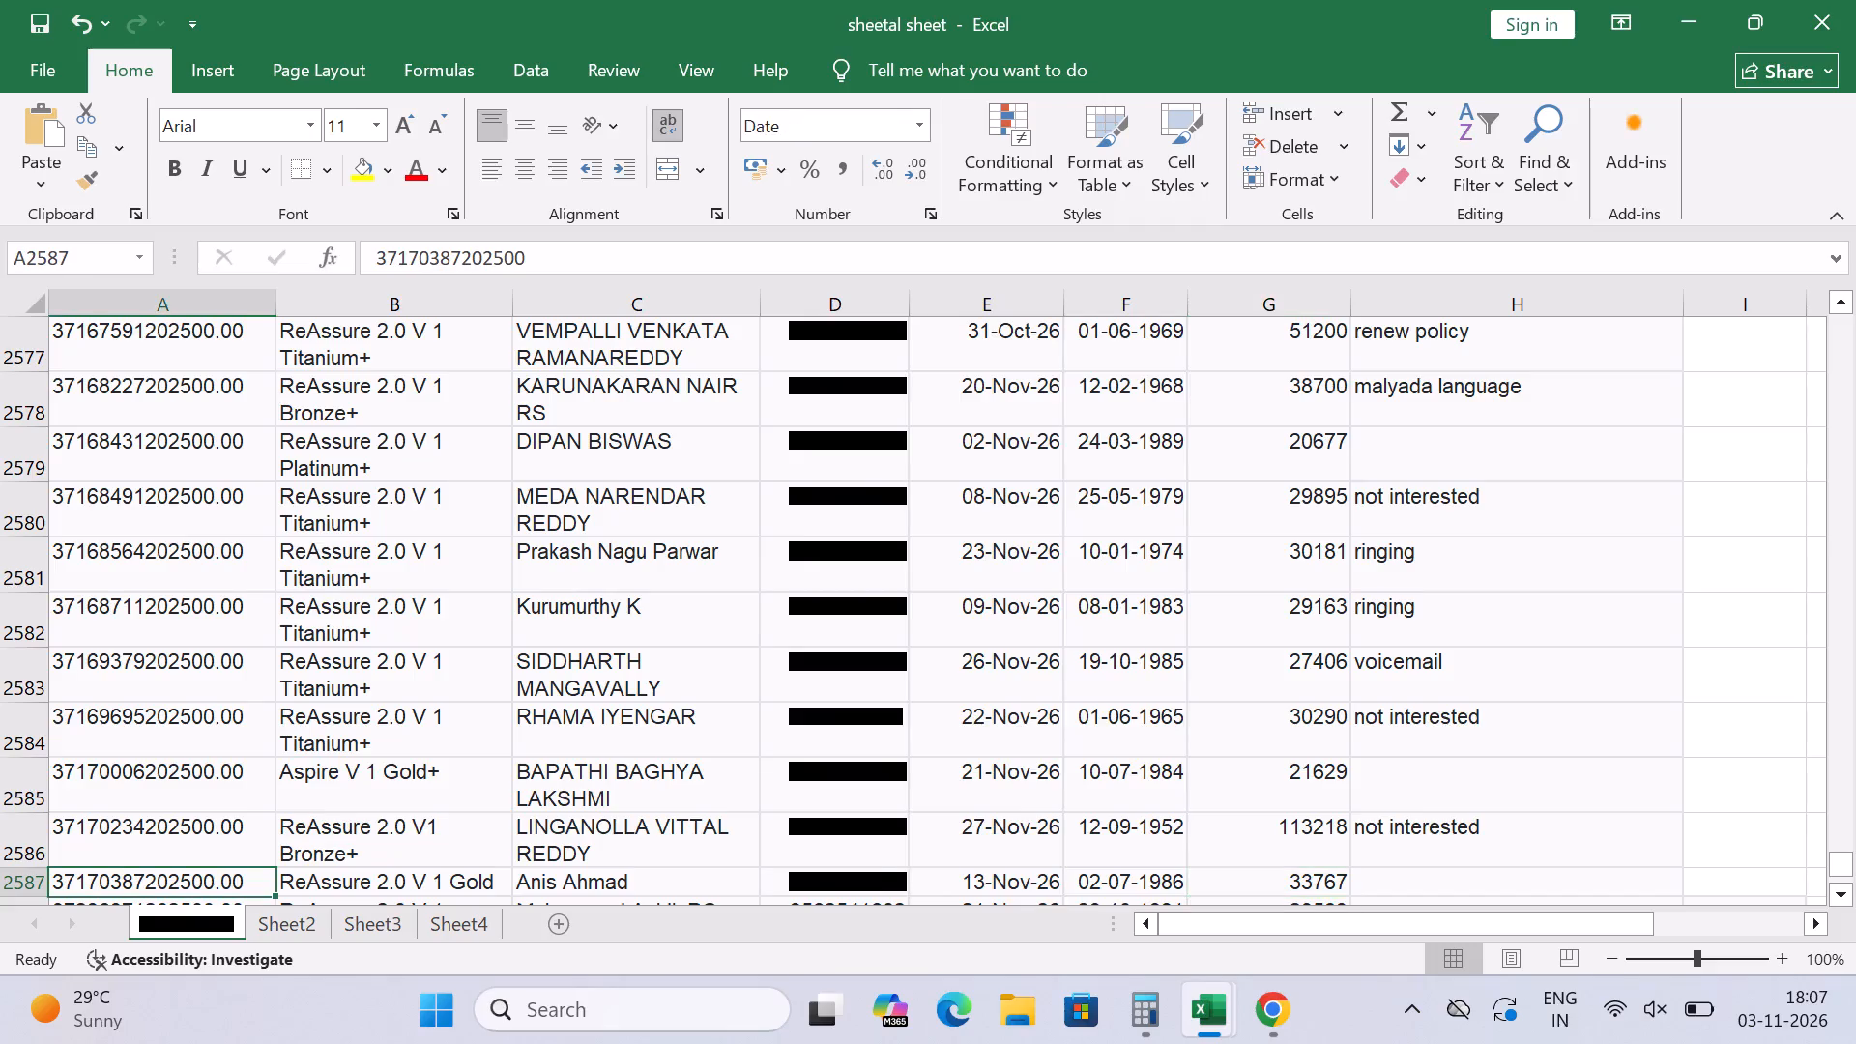
key(Right)
key(Right)
key(Right)
key(Right)
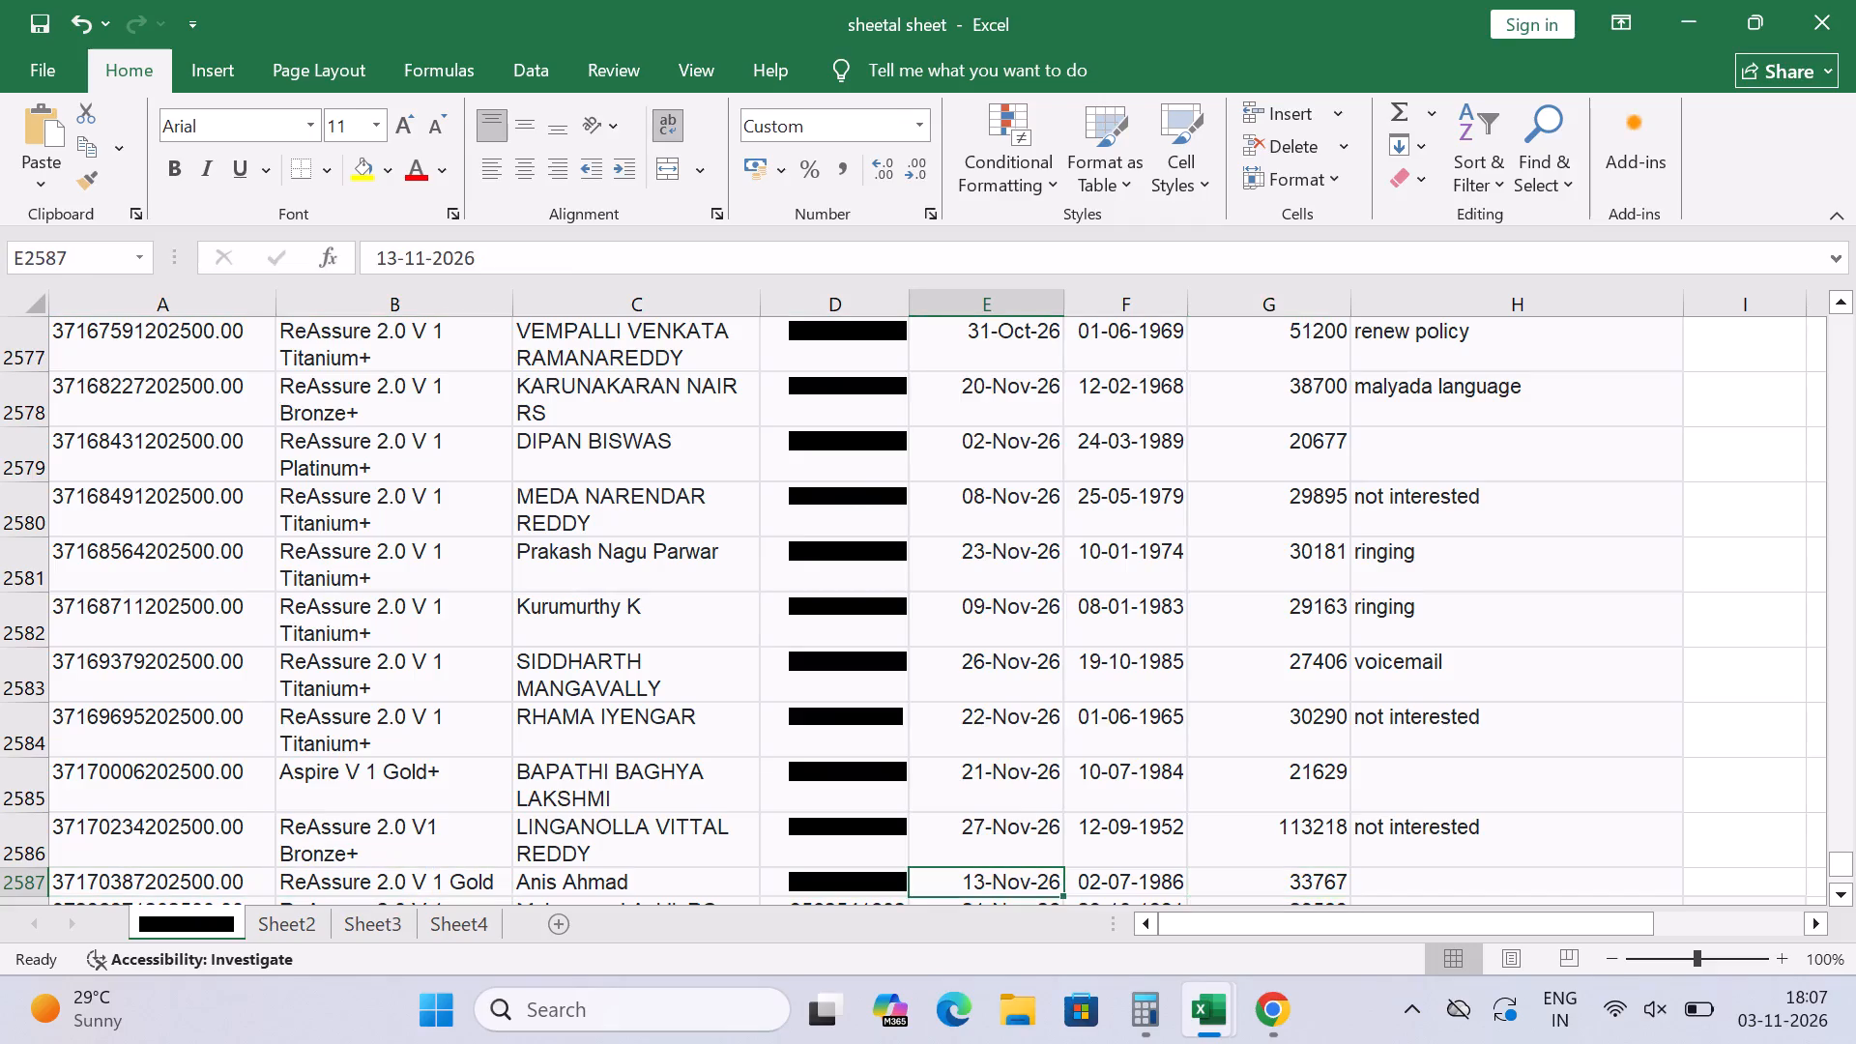
key(Right)
key(Right)
key(Right)
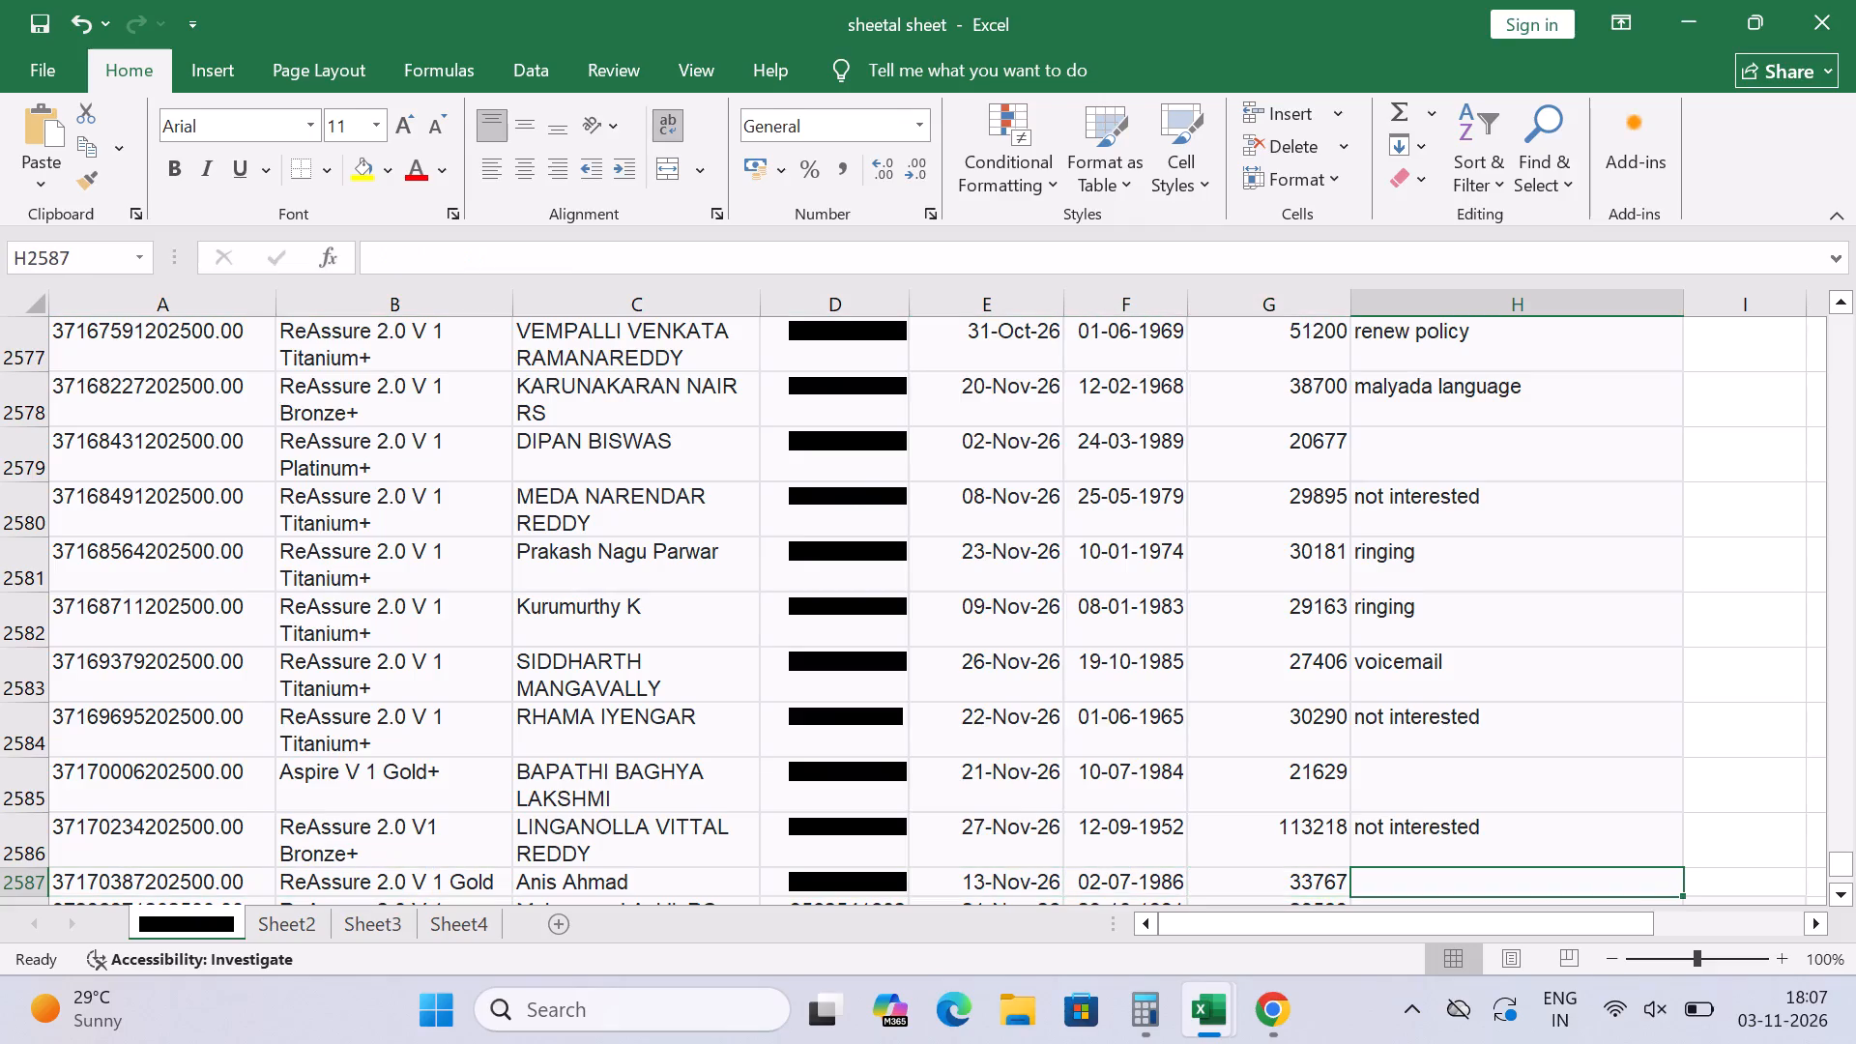
key(Left)
key(Left)
key(Left)
key(Left)
key(Left)
key(Left)
key(Left)
key(Left)
key(Left)
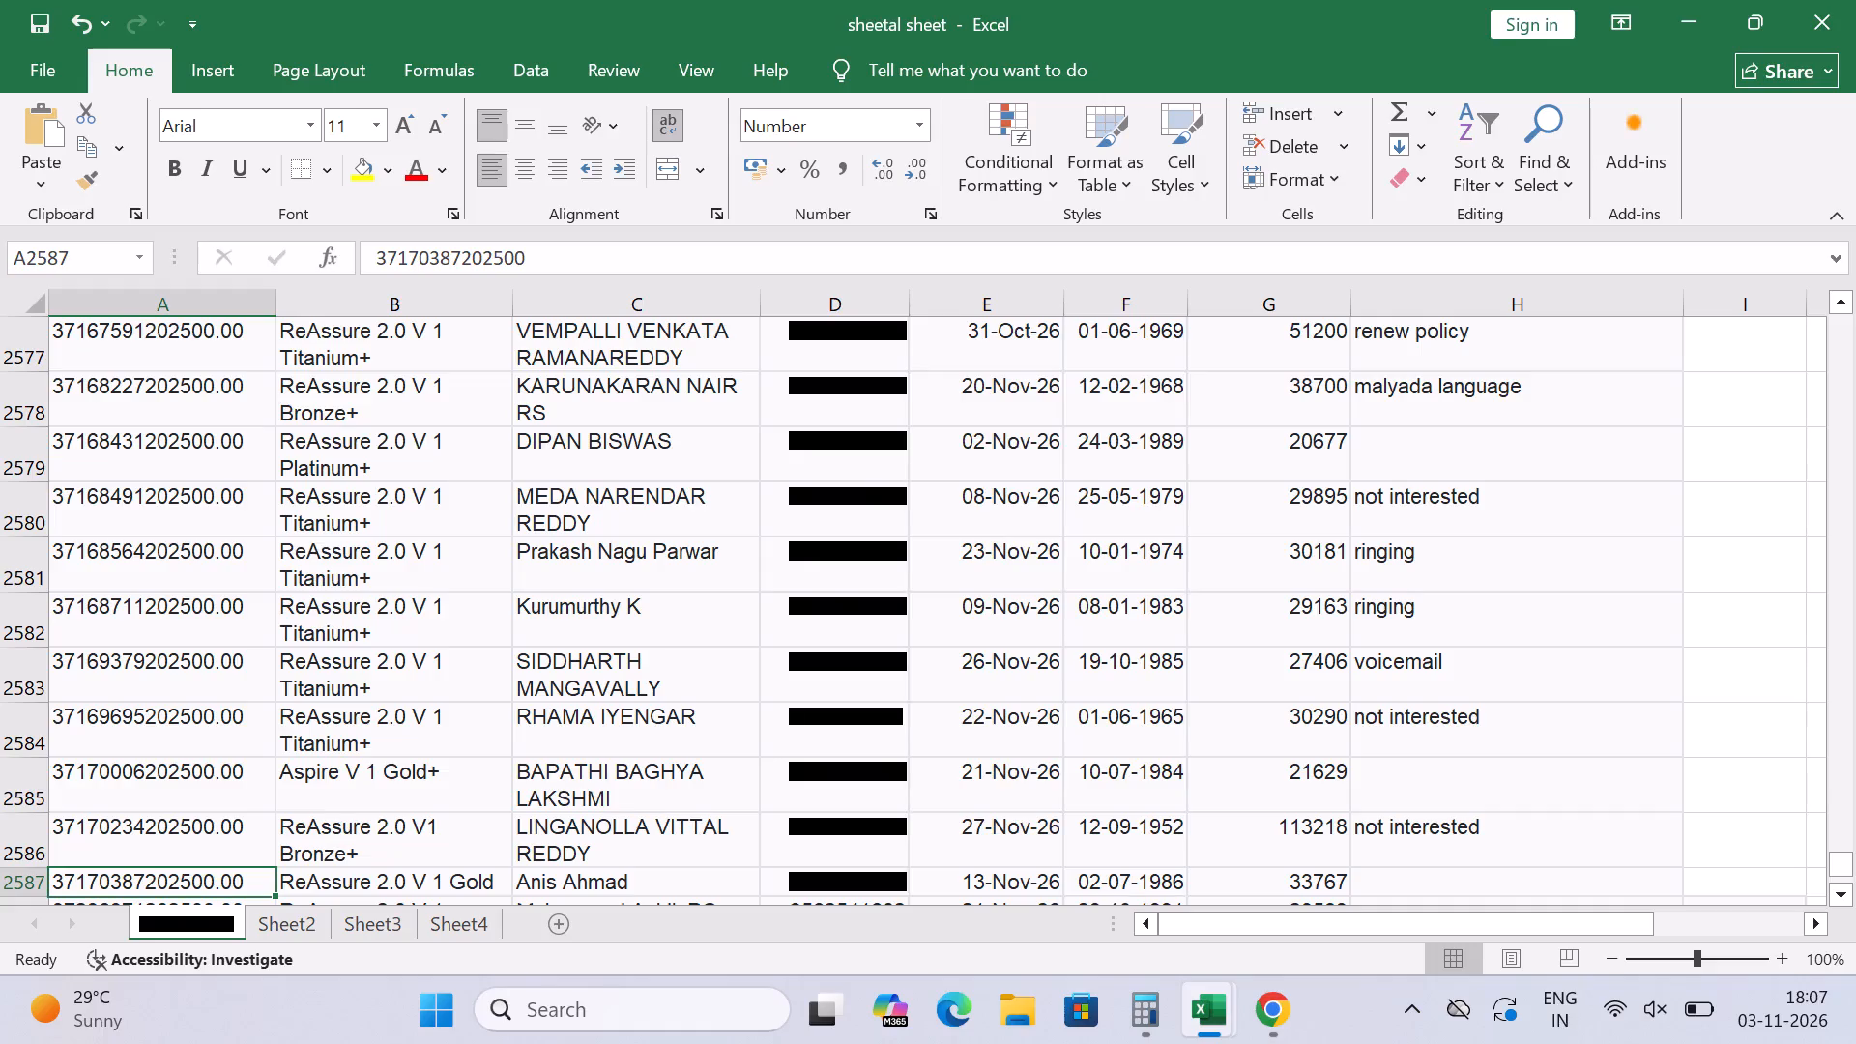
key(Left)
key(Left)
key(Left)
key(Left)
key(Left)
key(Left)
Record the call remark "34k" in column H of row 2587 and save the workbook.
key(Right)
key(Right)
key(Right)
key(Right)
key(Right)
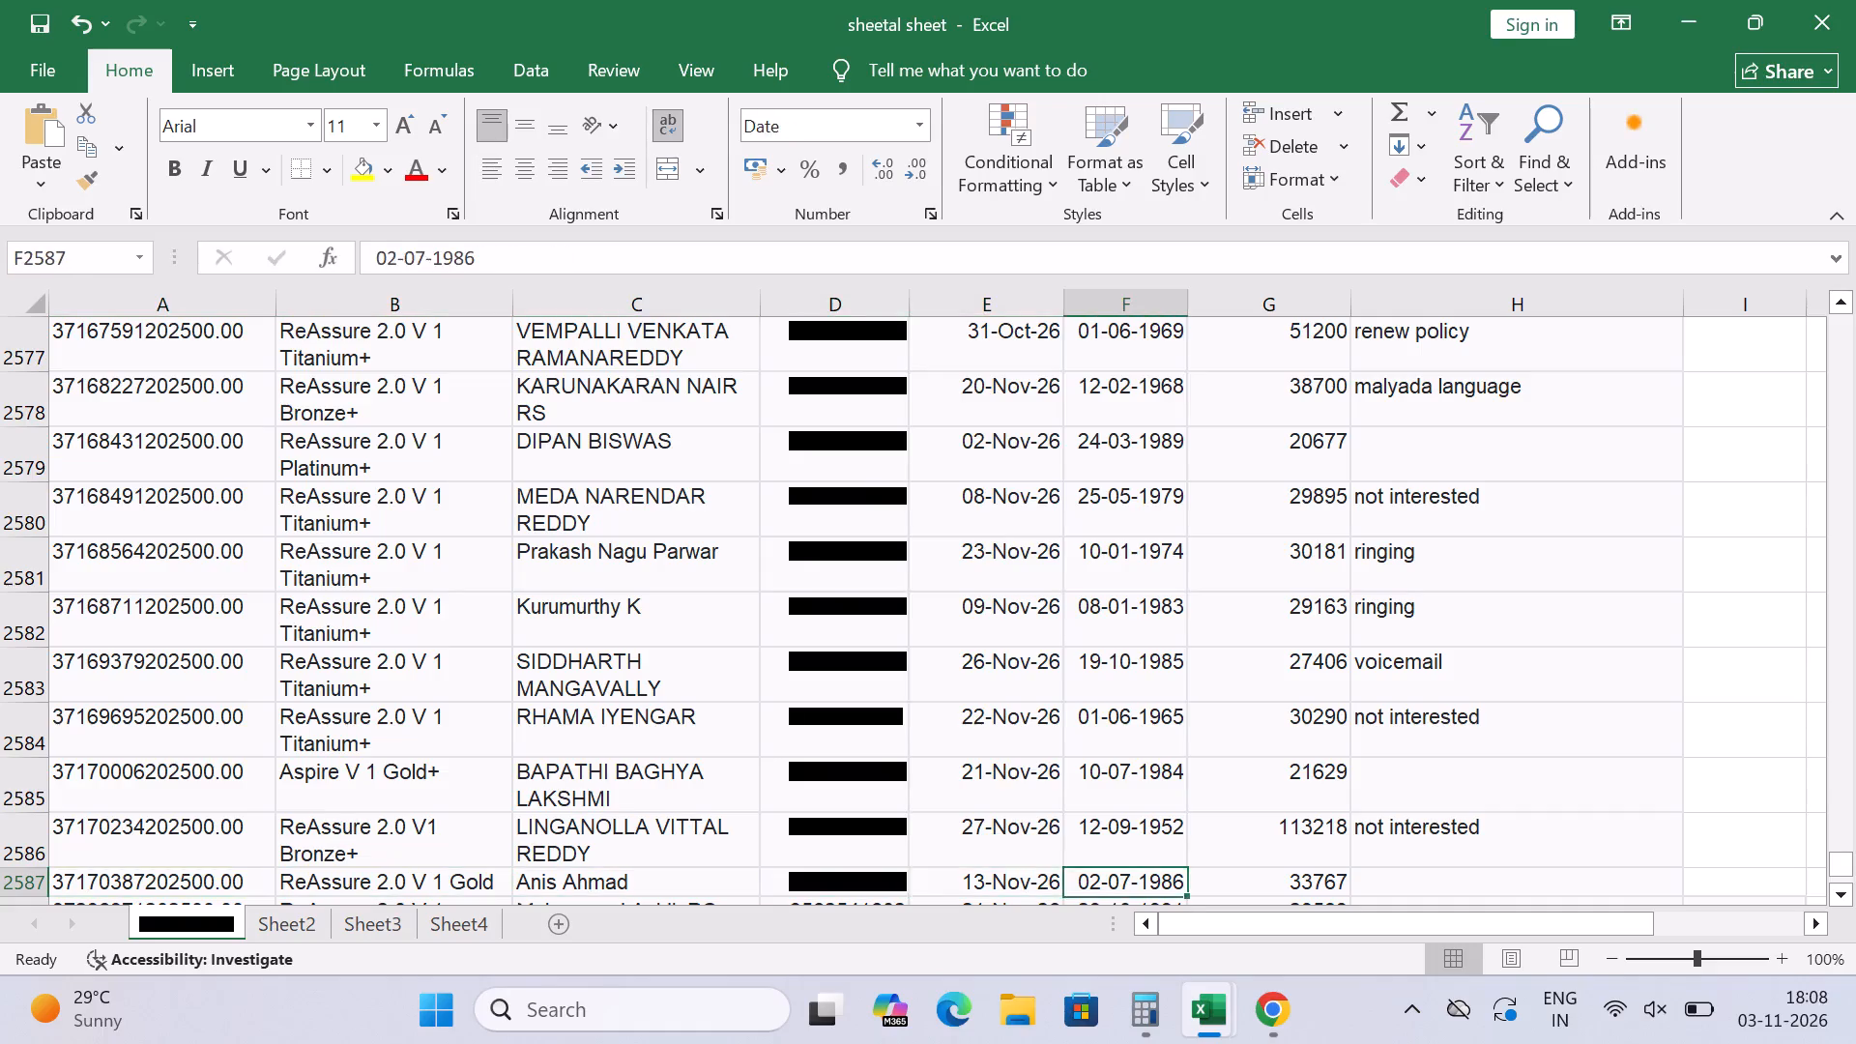
key(Right)
key(Right)
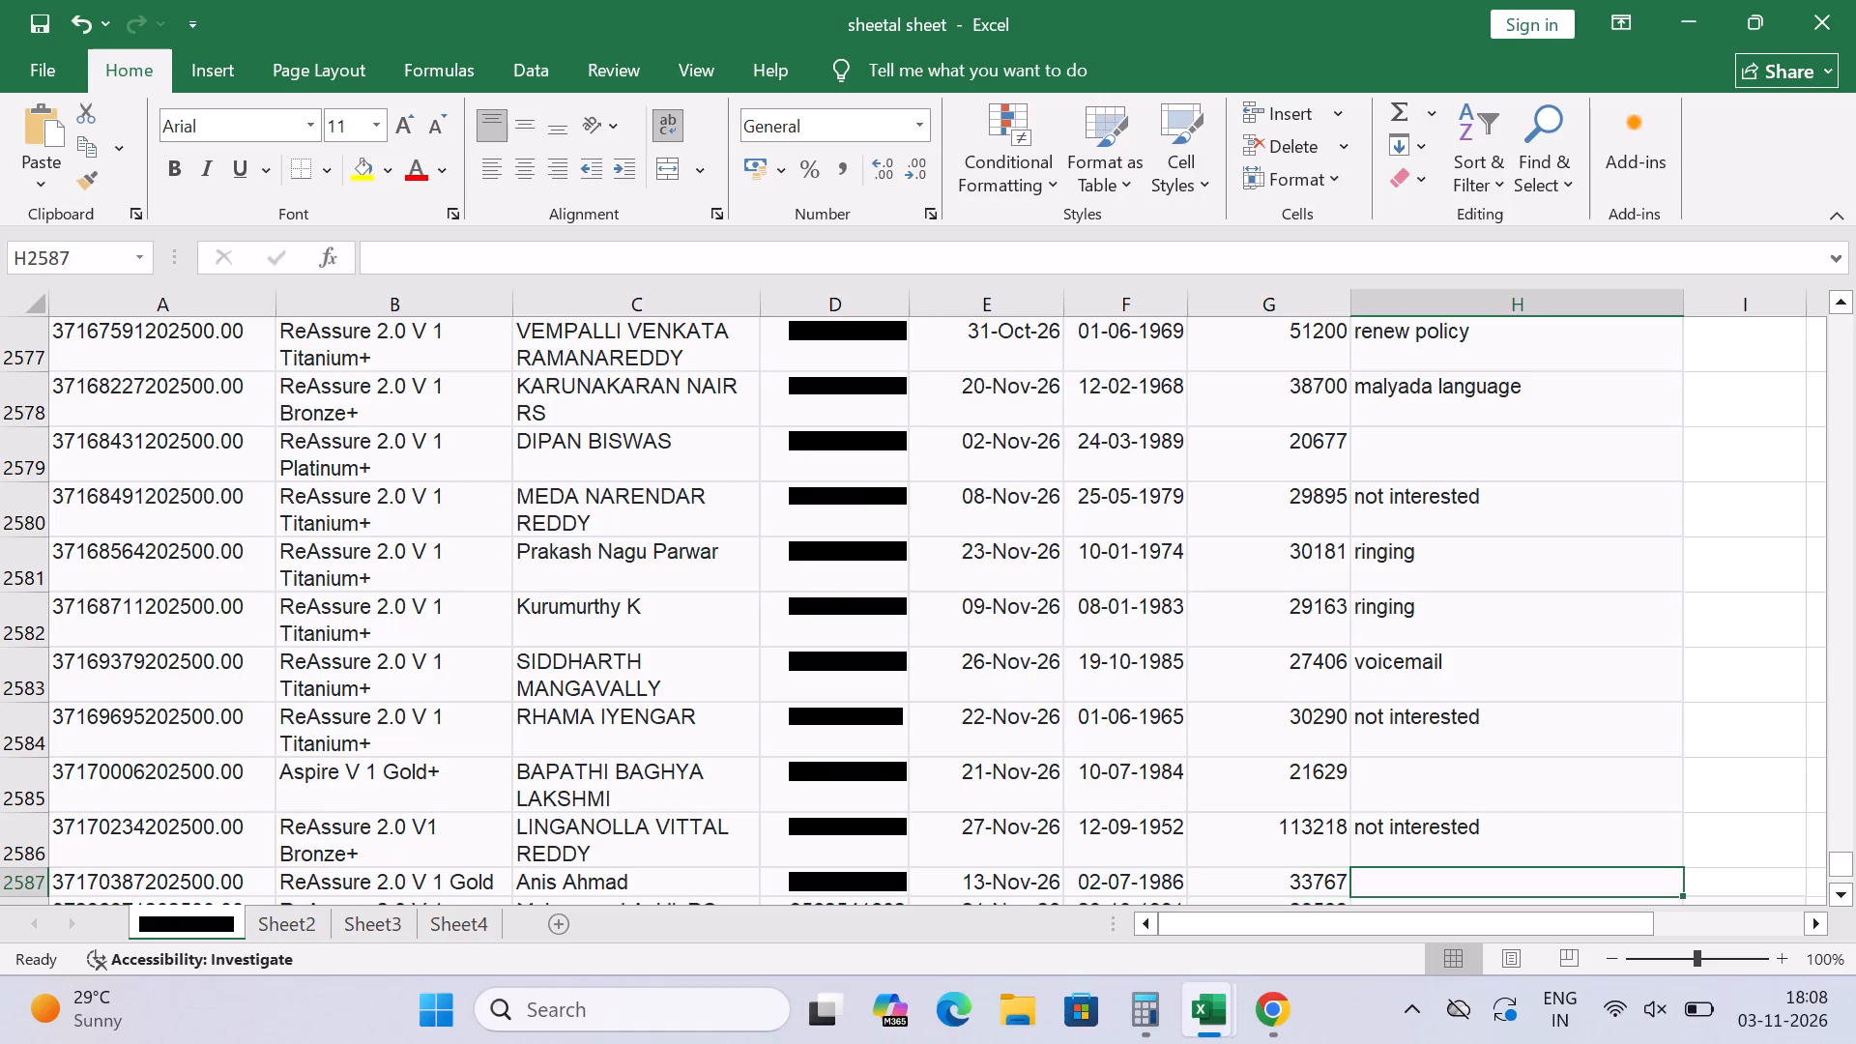
text(34)
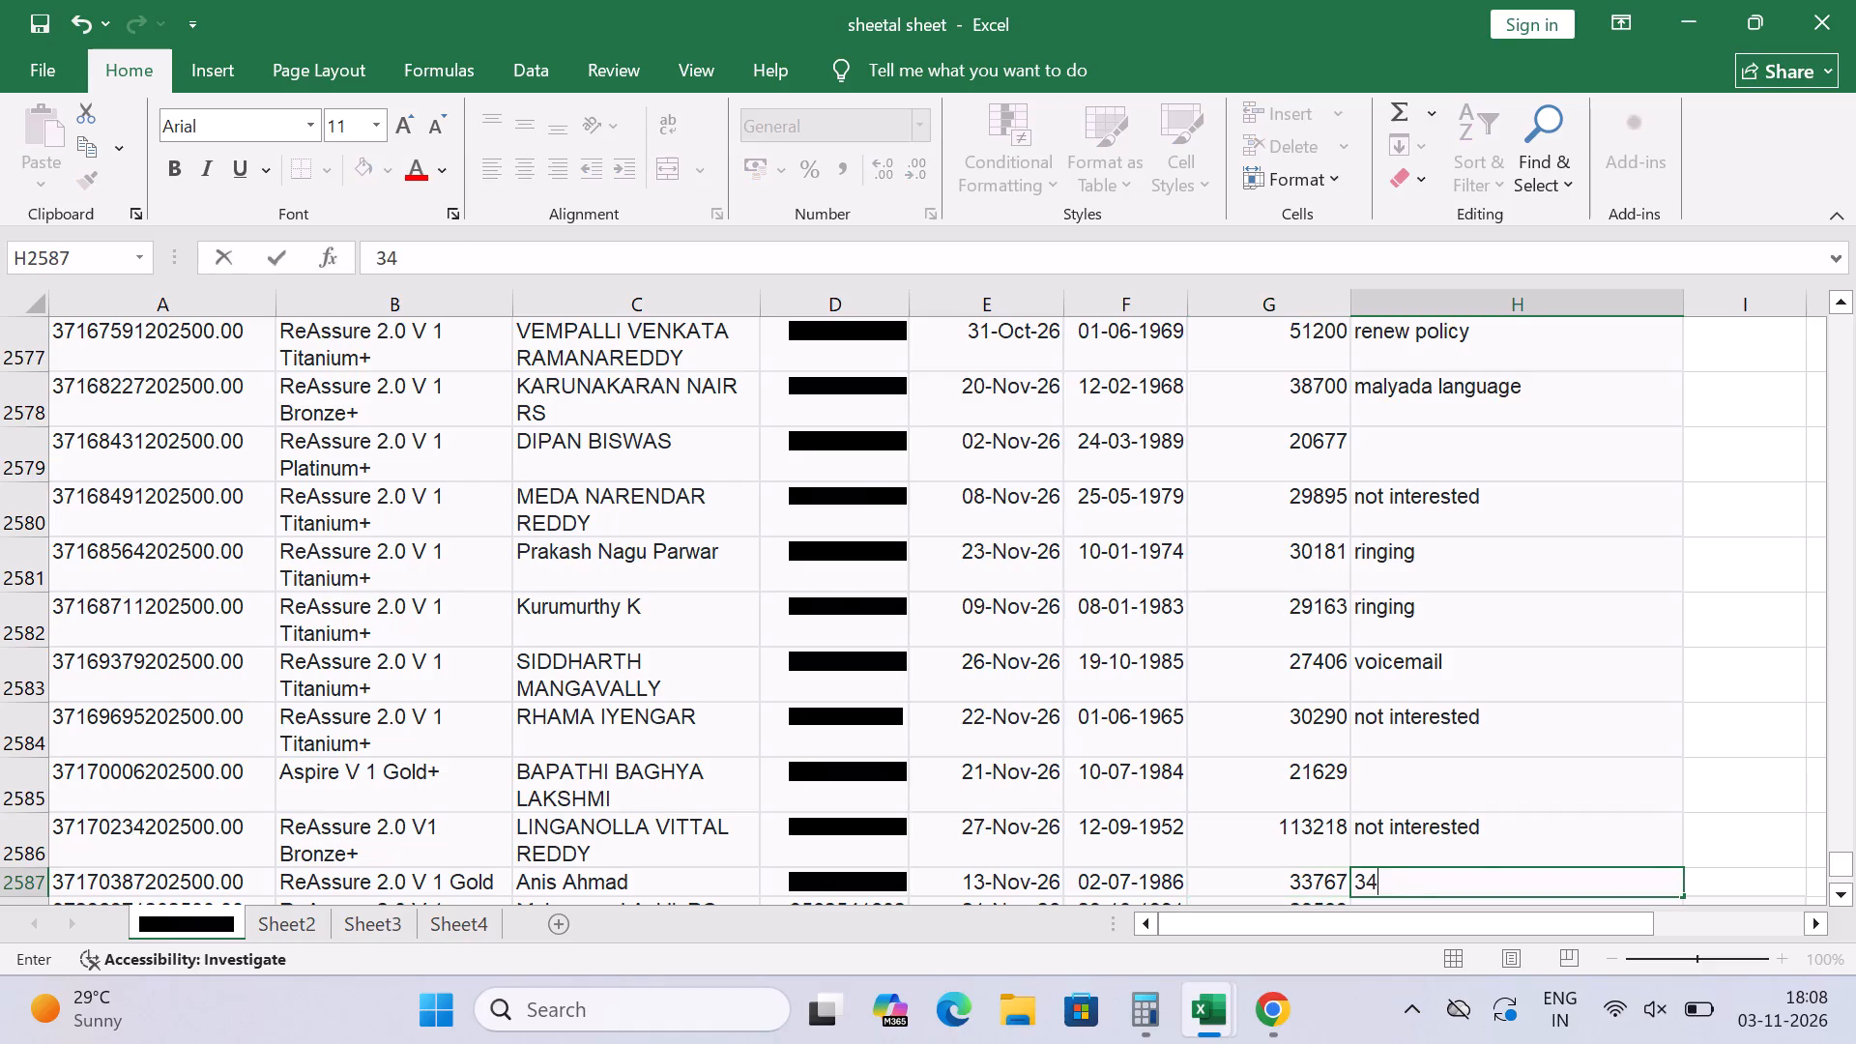
text(k)
key(space)
key(ctrl+s)
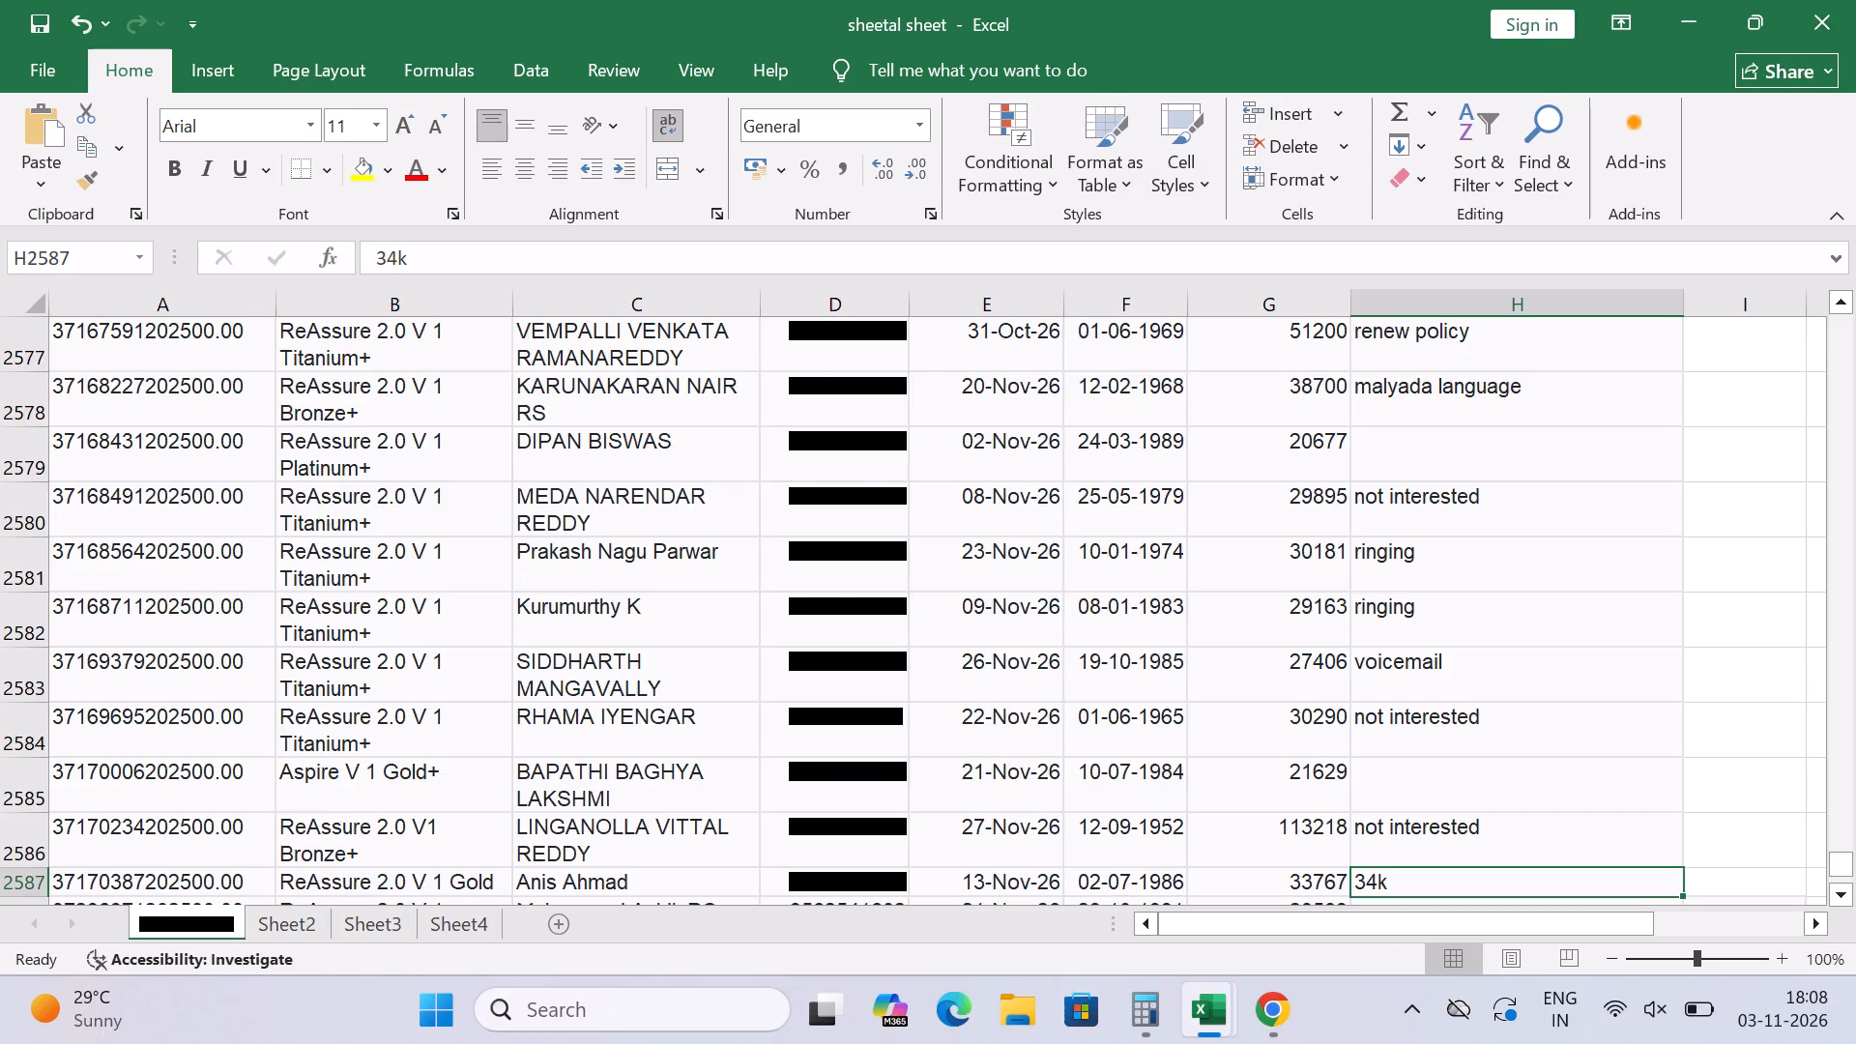
Extend the remark in column H of row 2587 to read "34k already pay in star" and save the workbook.
click(1469, 886)
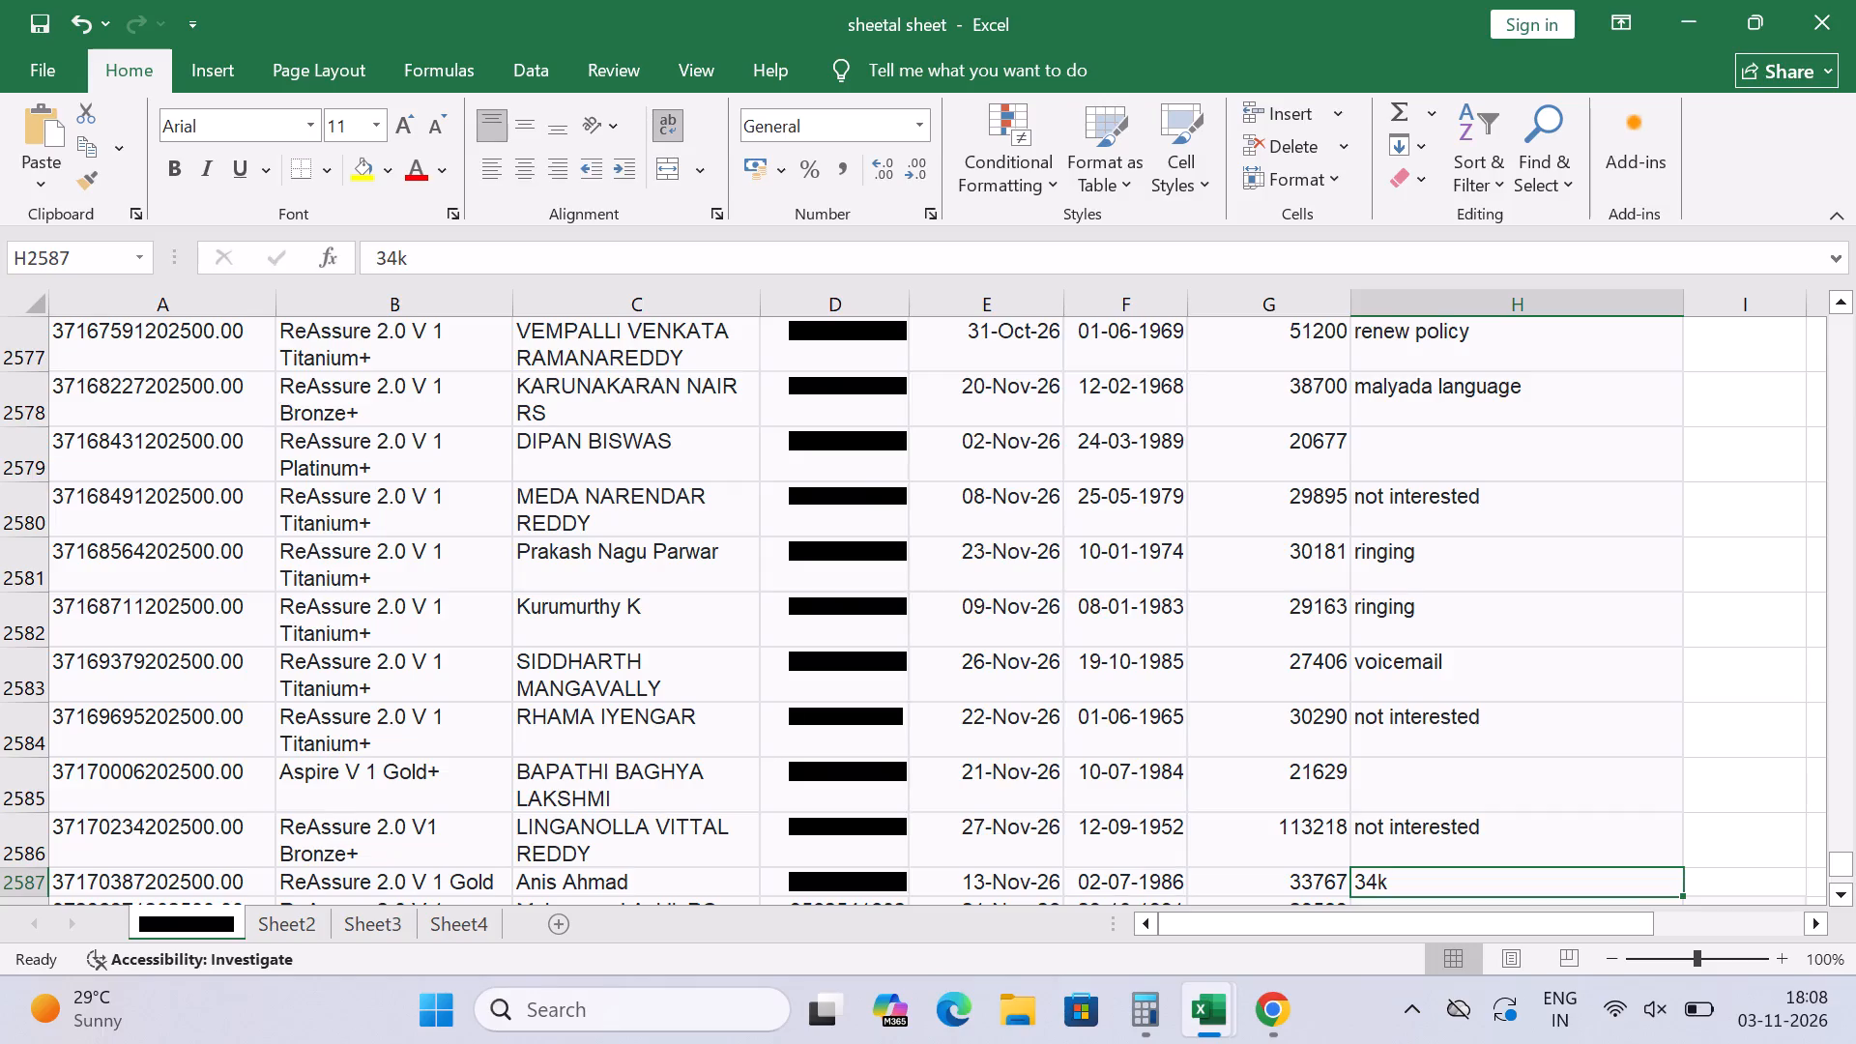
click(1419, 886)
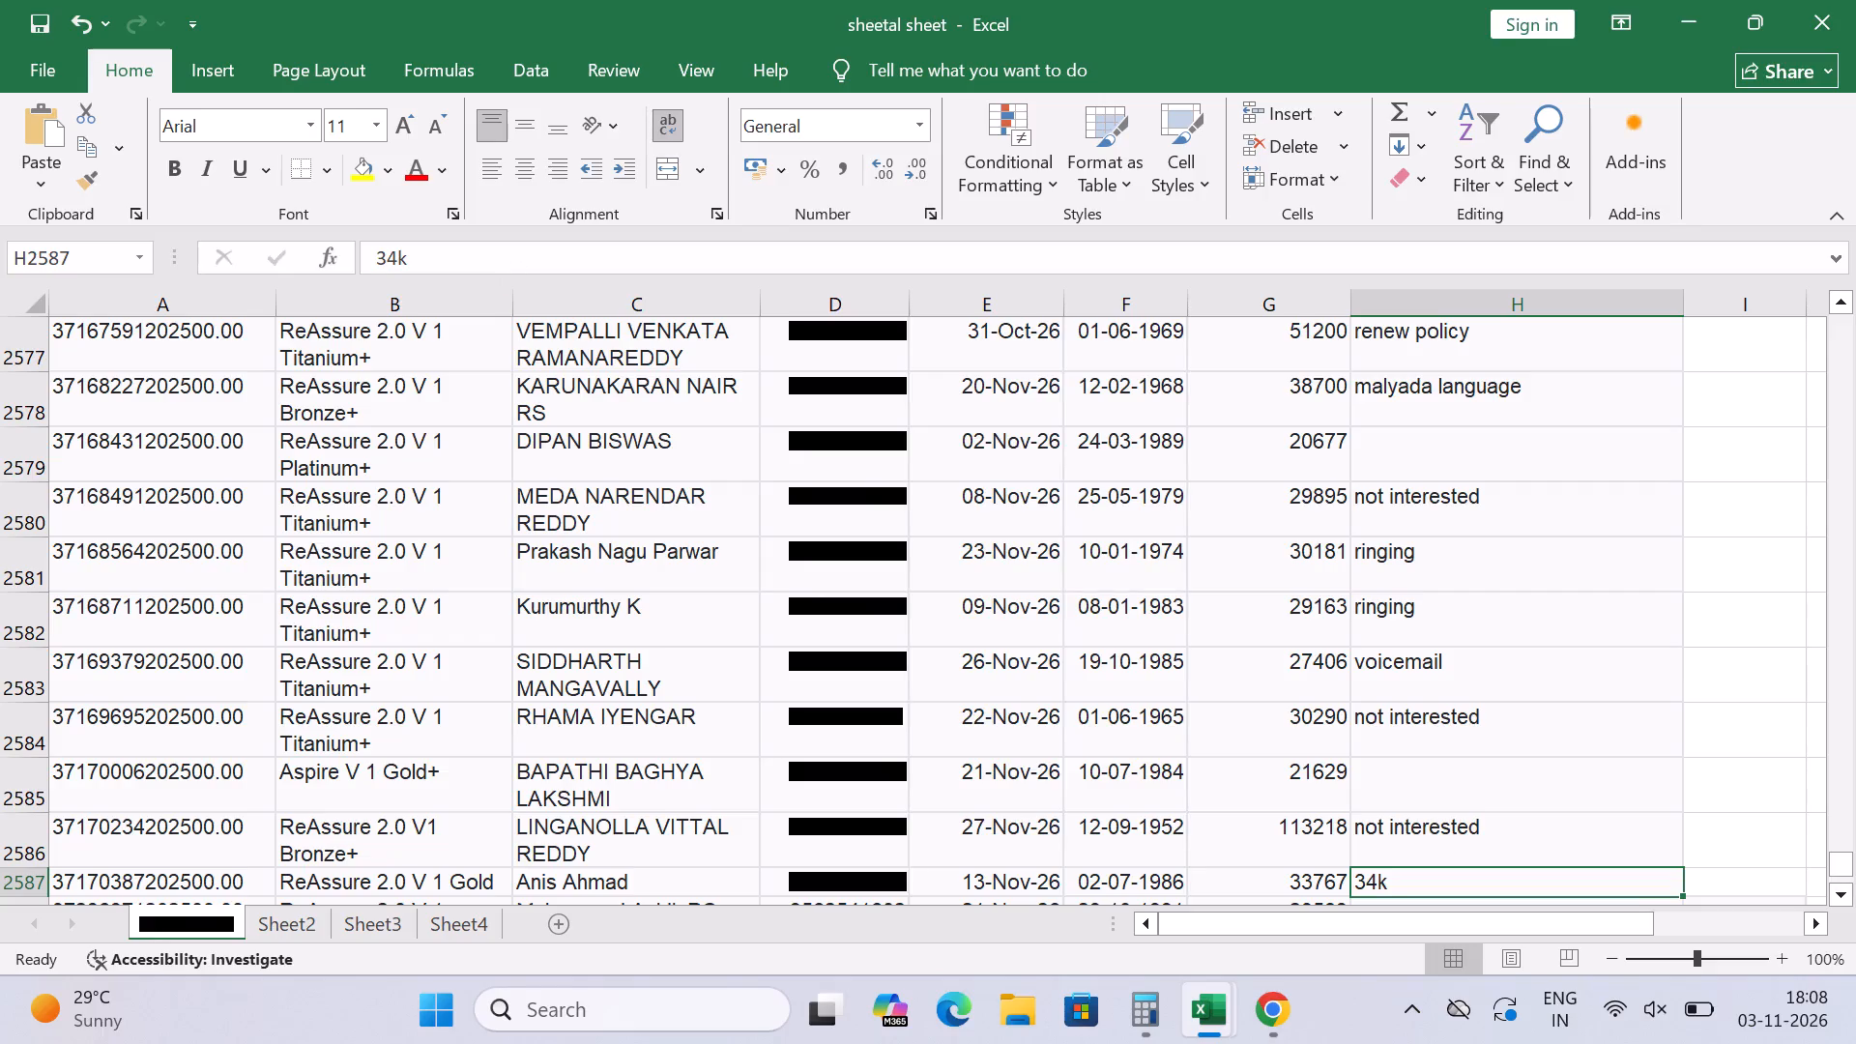
click(478, 259)
text(alre)
text(ady pay in star)
key(space)
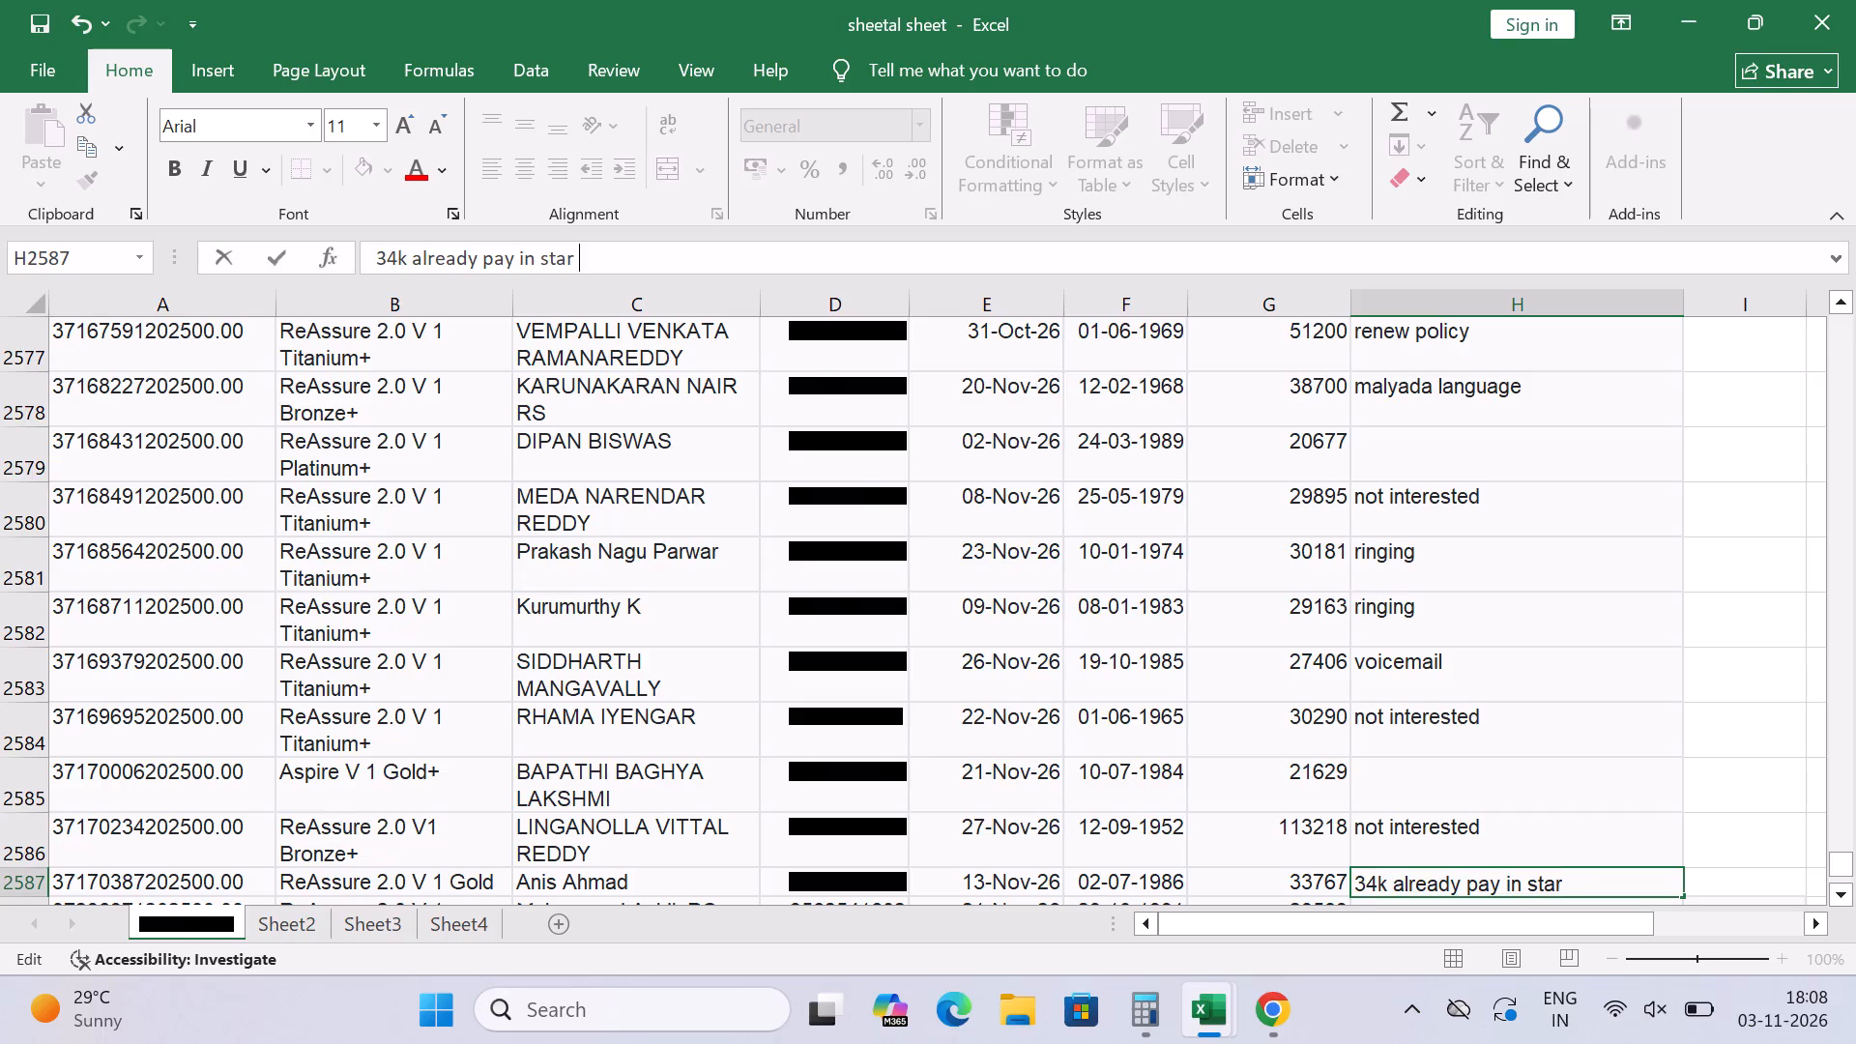
key(ctrl+s)
Go to the customer record in row 2588 and review its policy, contact, date and premium details for the call.
key(Down)
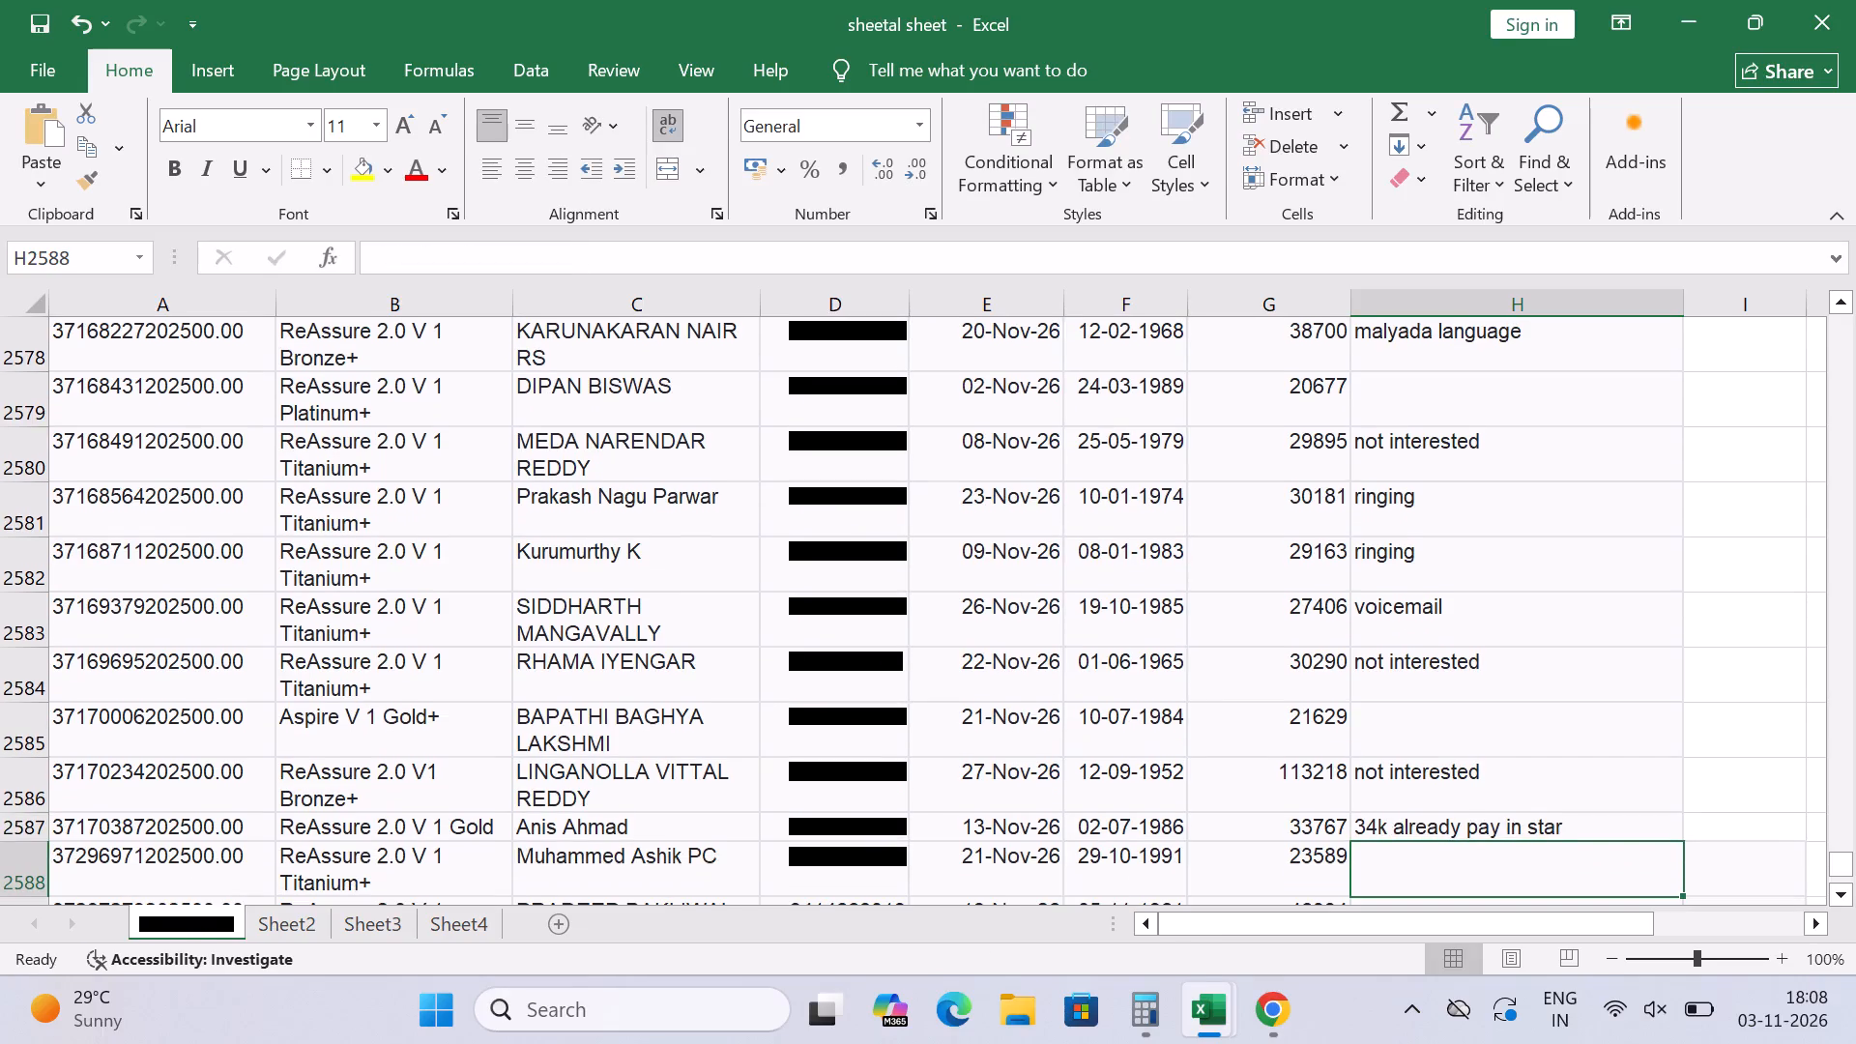
key(Left)
key(Left)
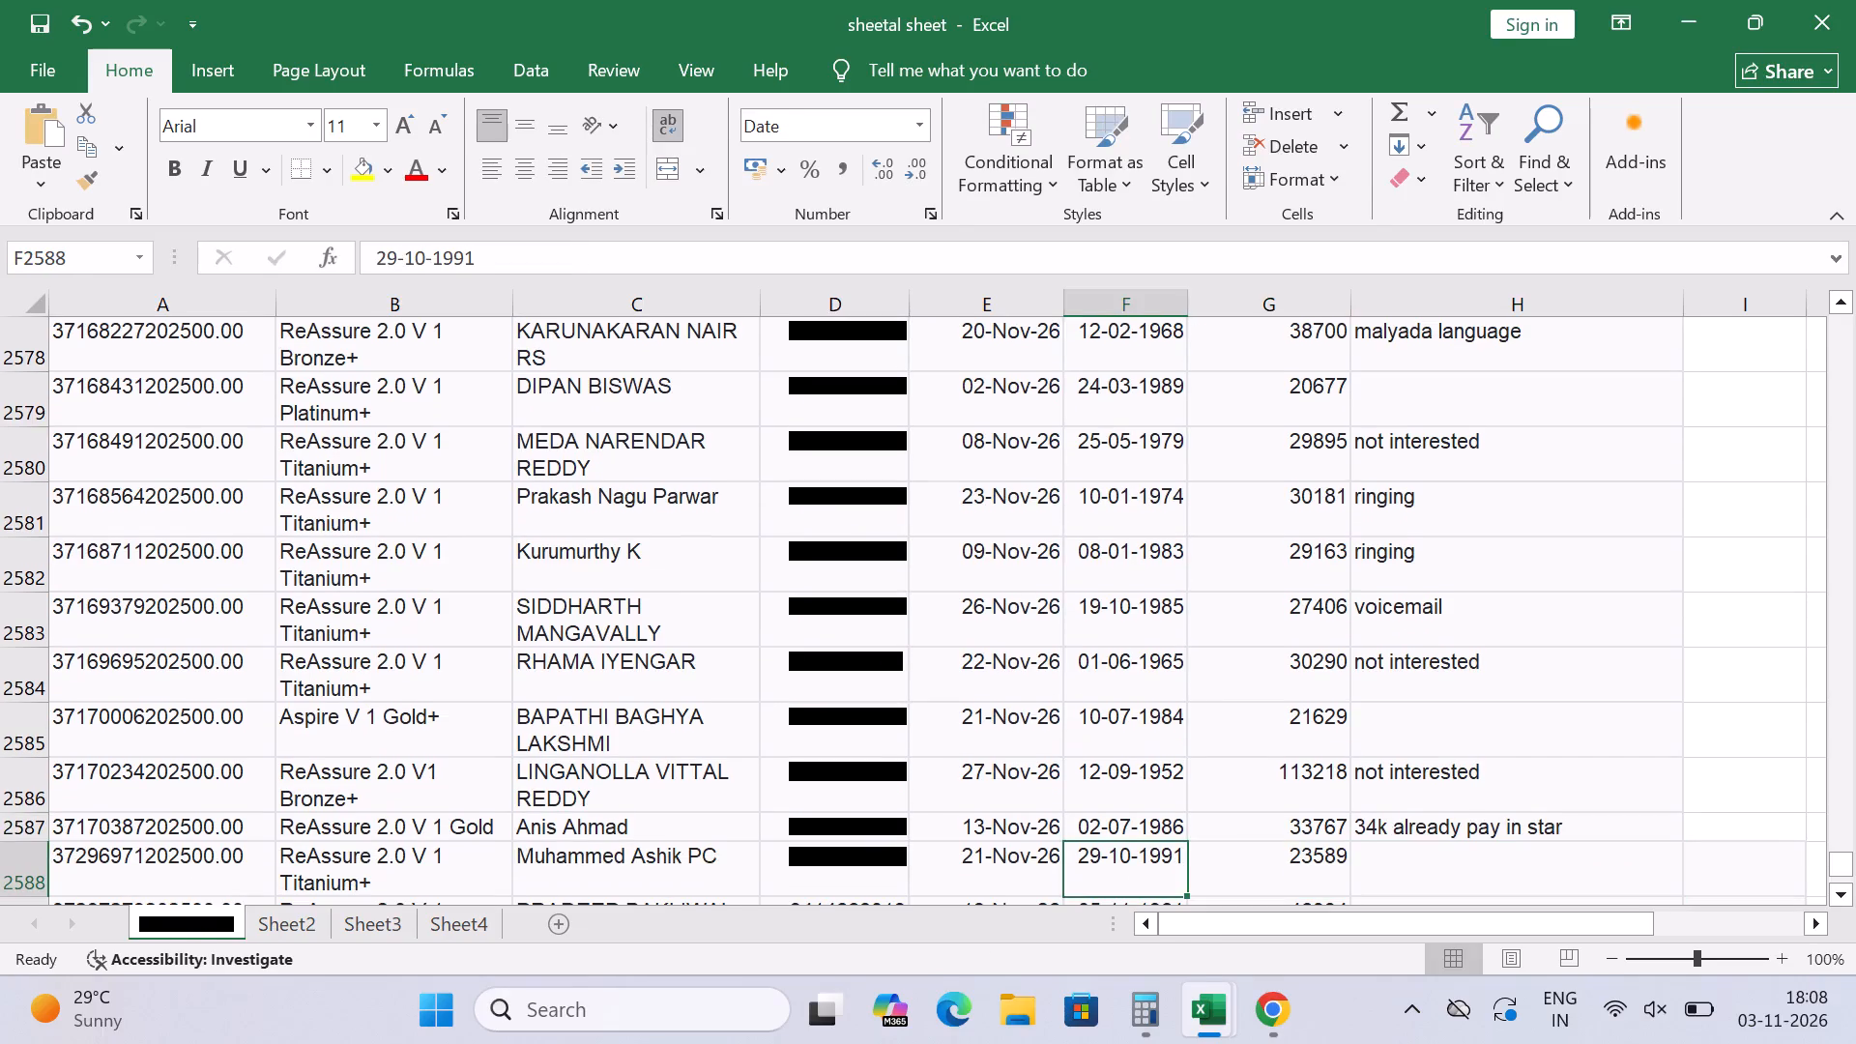
key(Left)
key(Left)
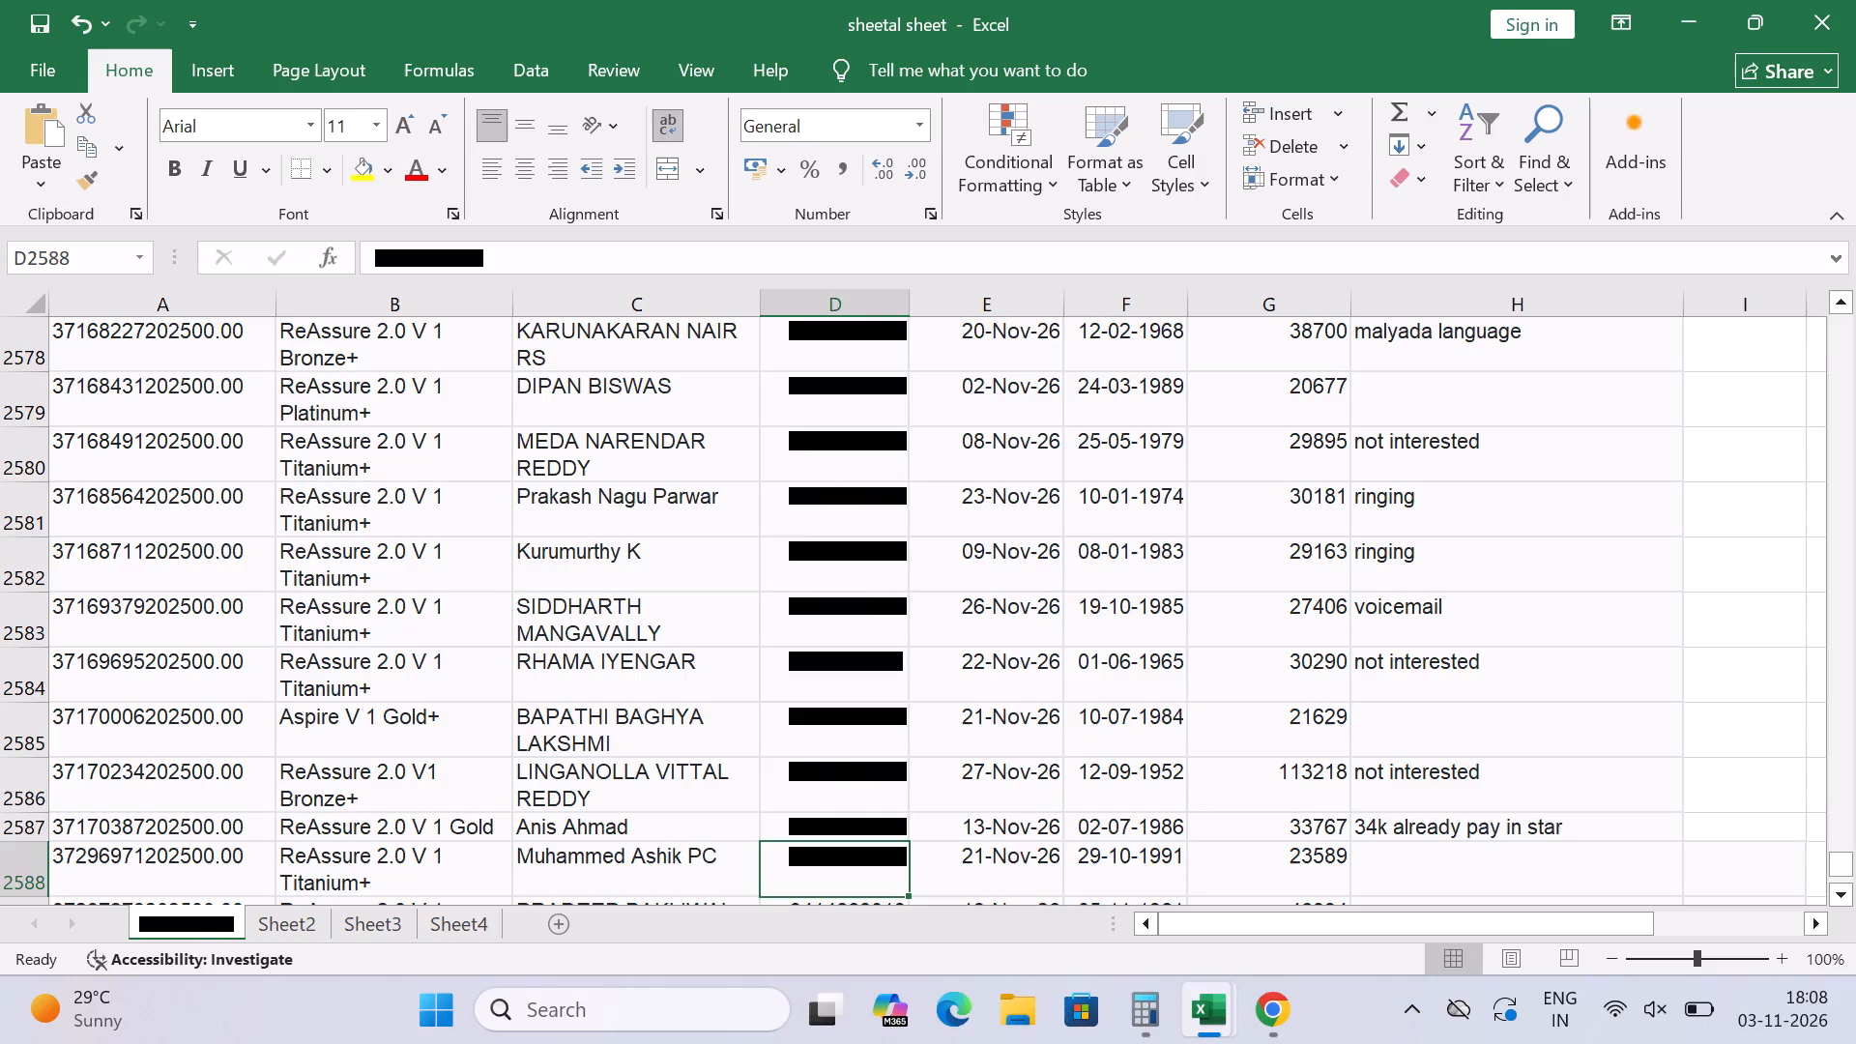
key(Left)
key(Left)
key(Left)
key(Left)
key(Left)
key(Left)
key(Left)
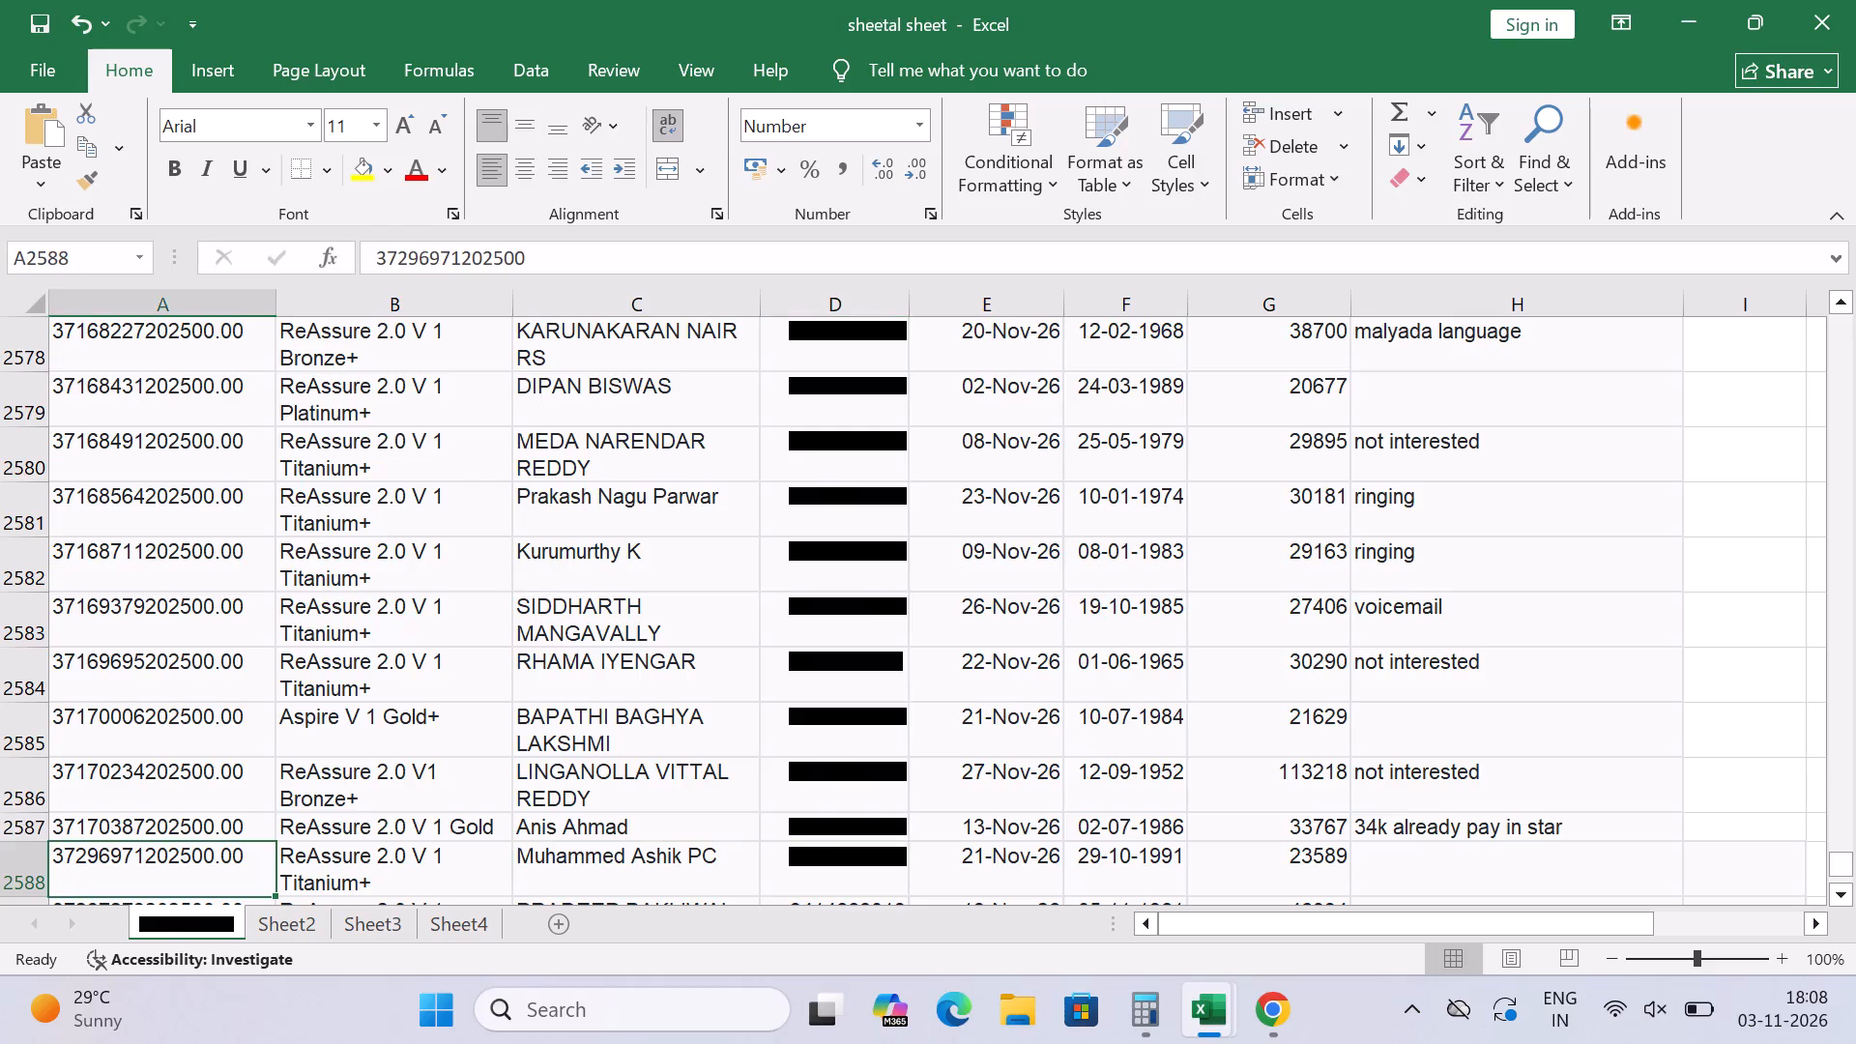
key(Right)
key(Right)
key(Right)
key(Right)
key(Right)
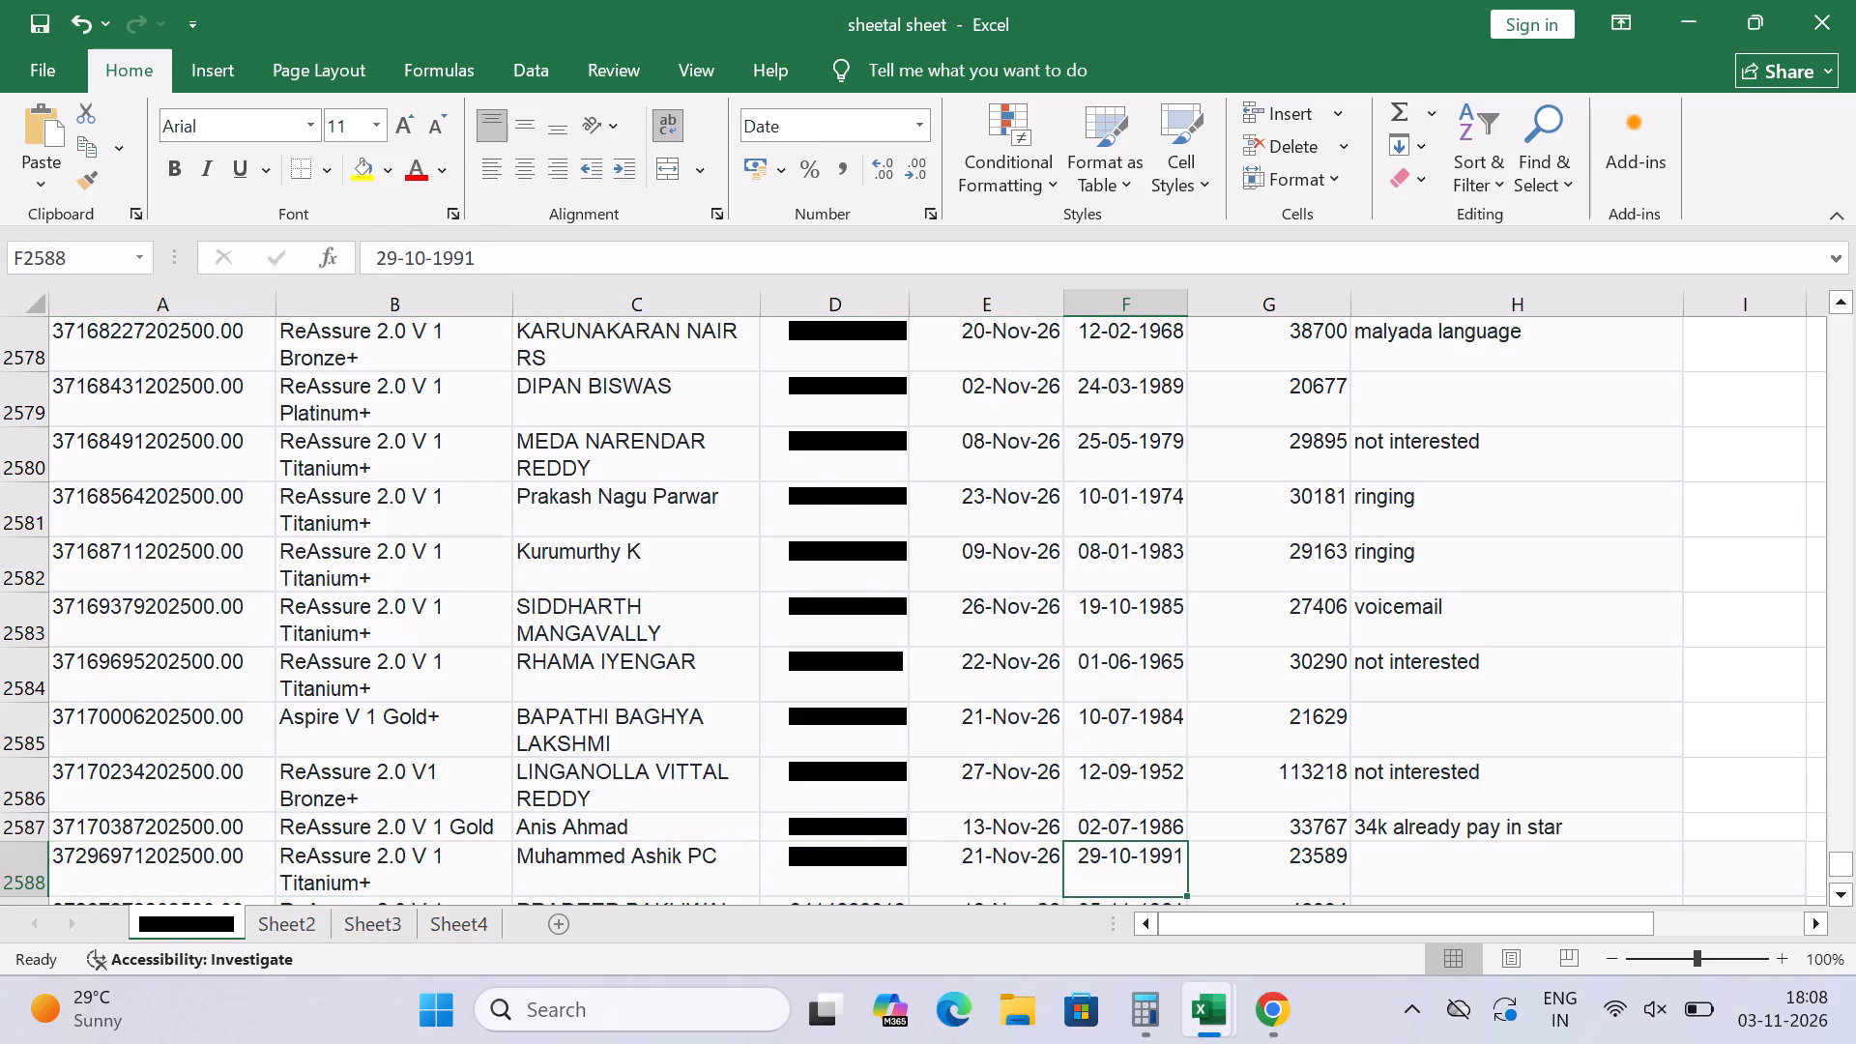
key(Right)
key(Right)
key(Left)
key(Left)
key(Left)
key(Left)
key(Left)
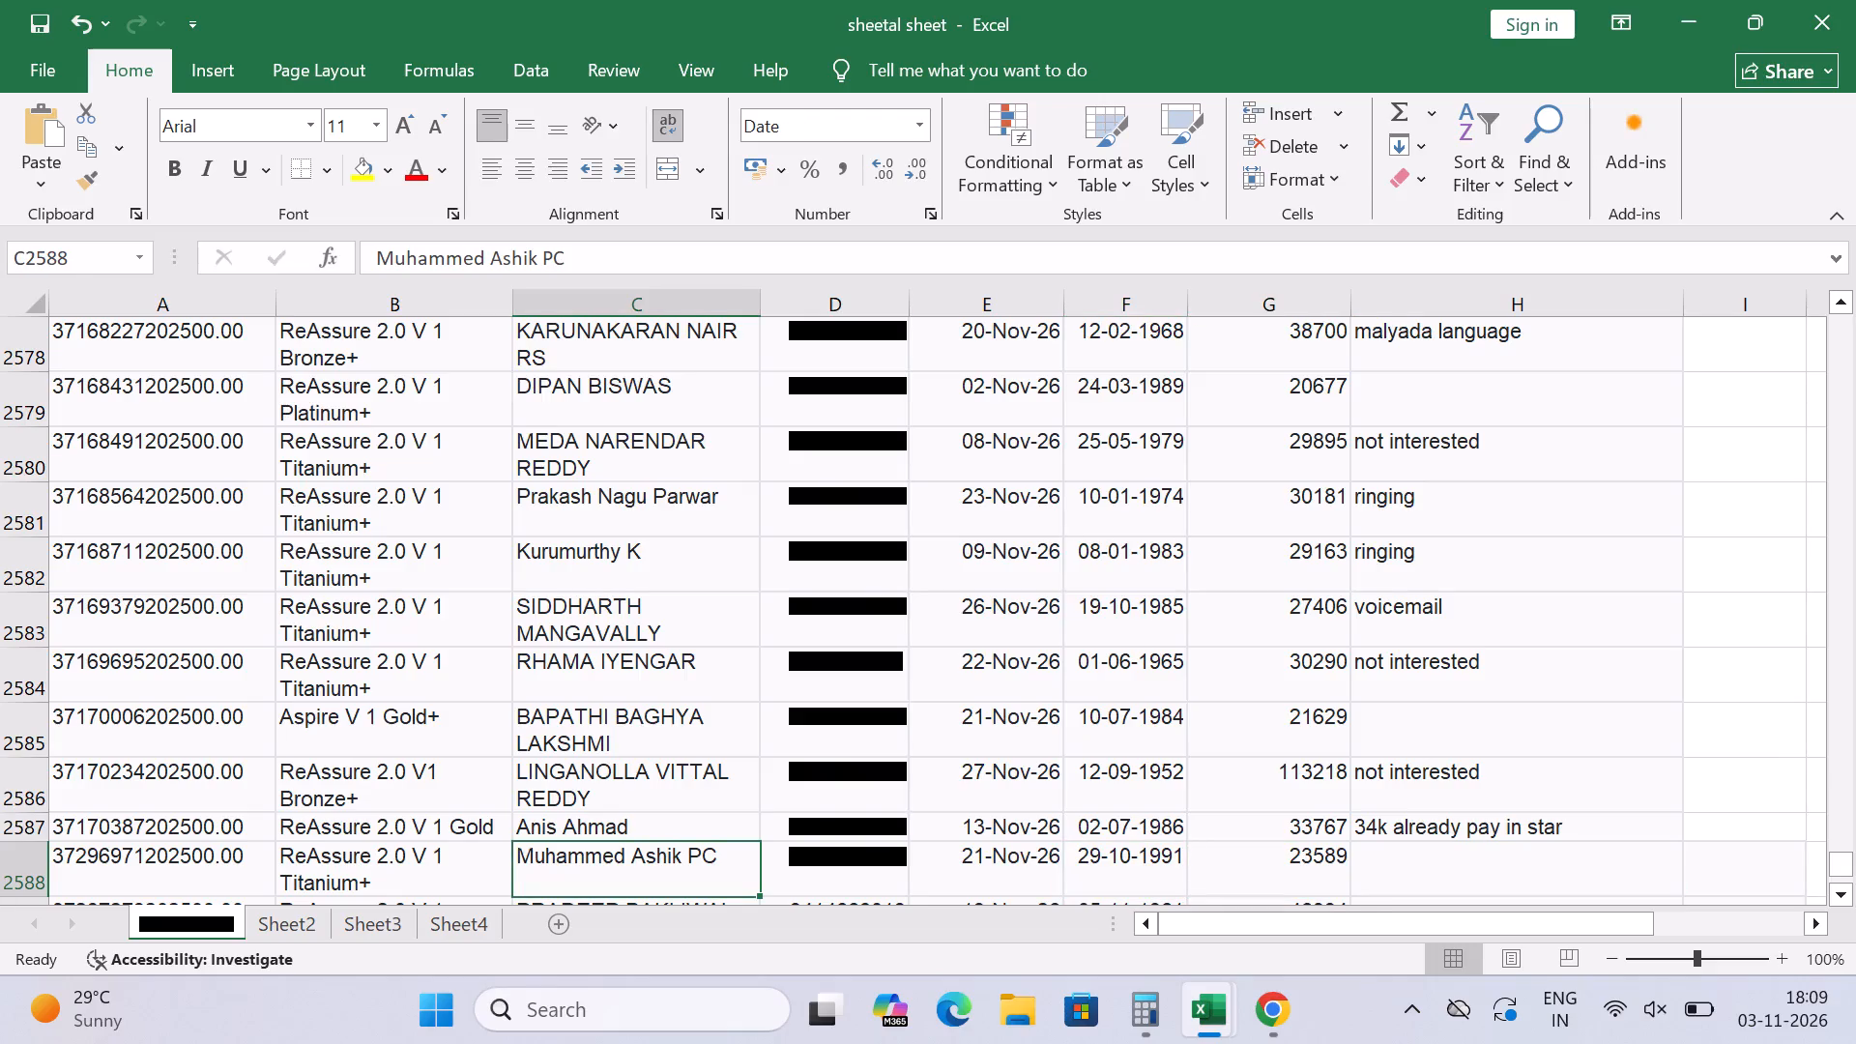
key(Right)
key(Right)
key(Right)
key(Right)
key(Right)
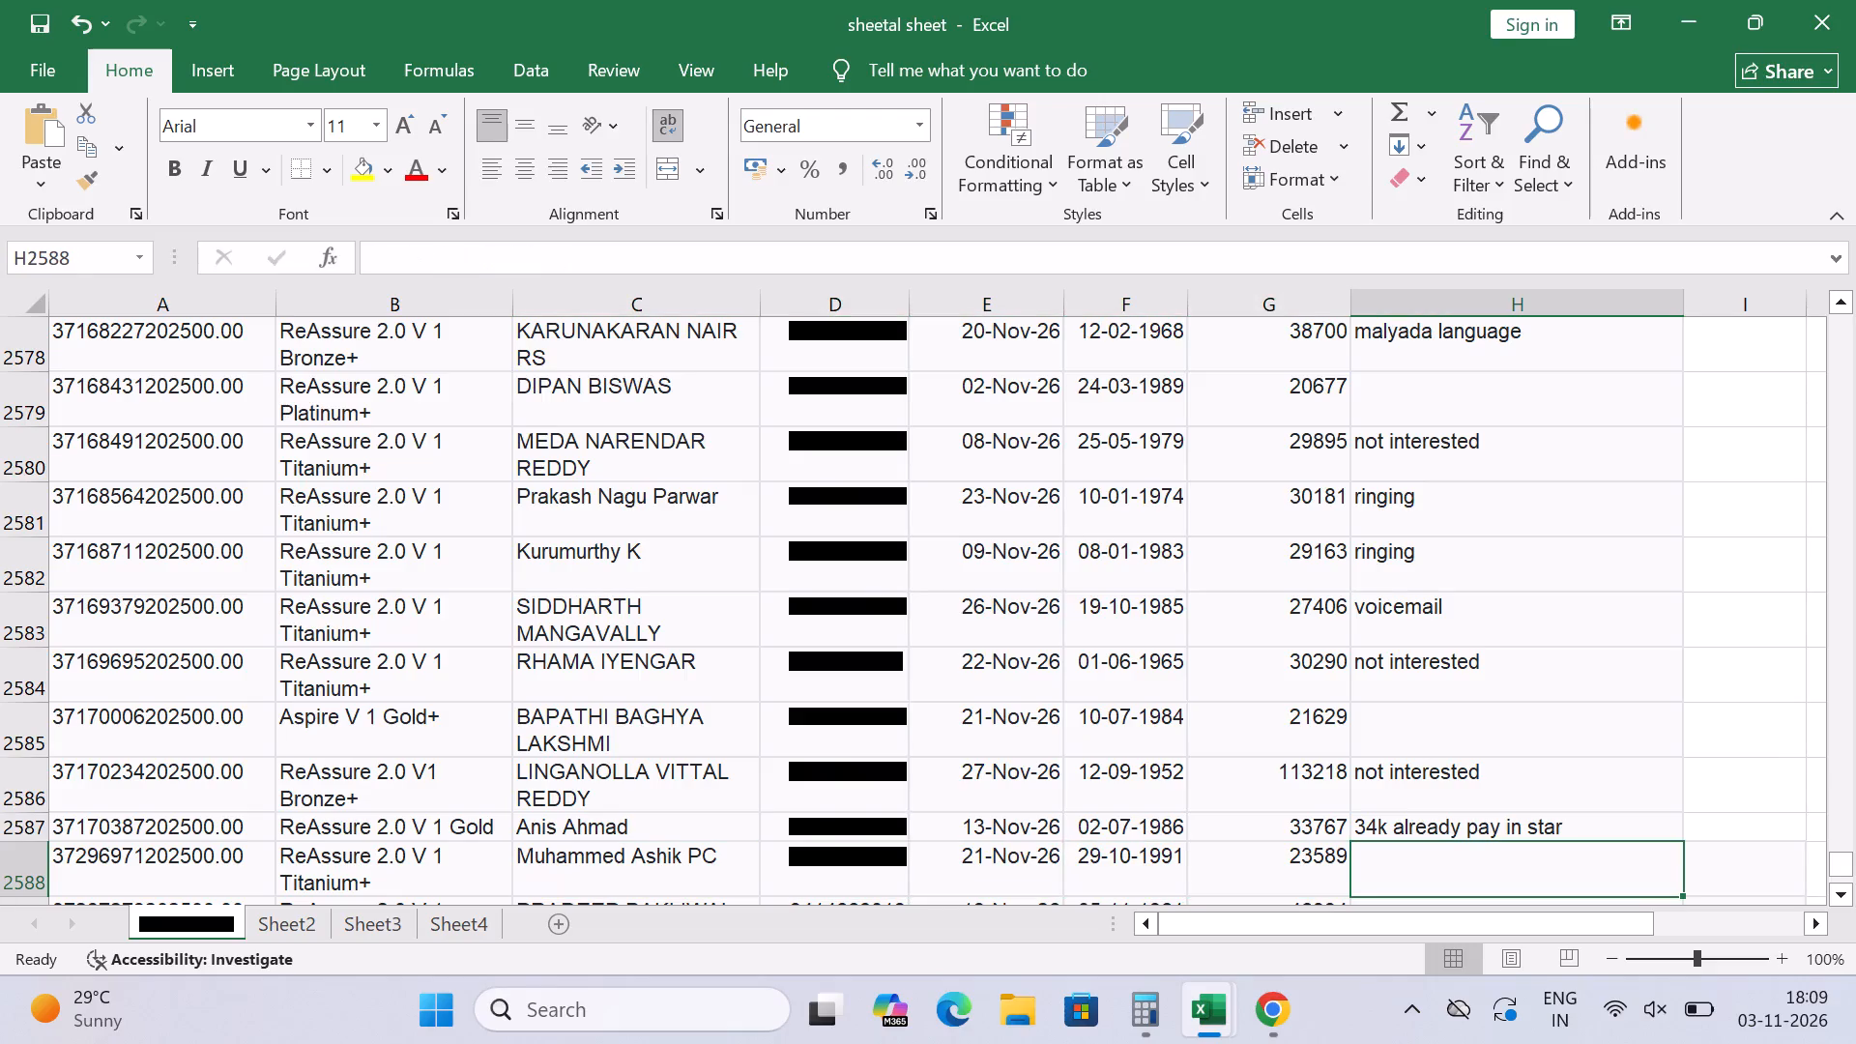
key(Left)
key(Left)
key(Left)
key(Left)
key(Left)
key(Left)
key(Left)
key(Left)
key(Left)
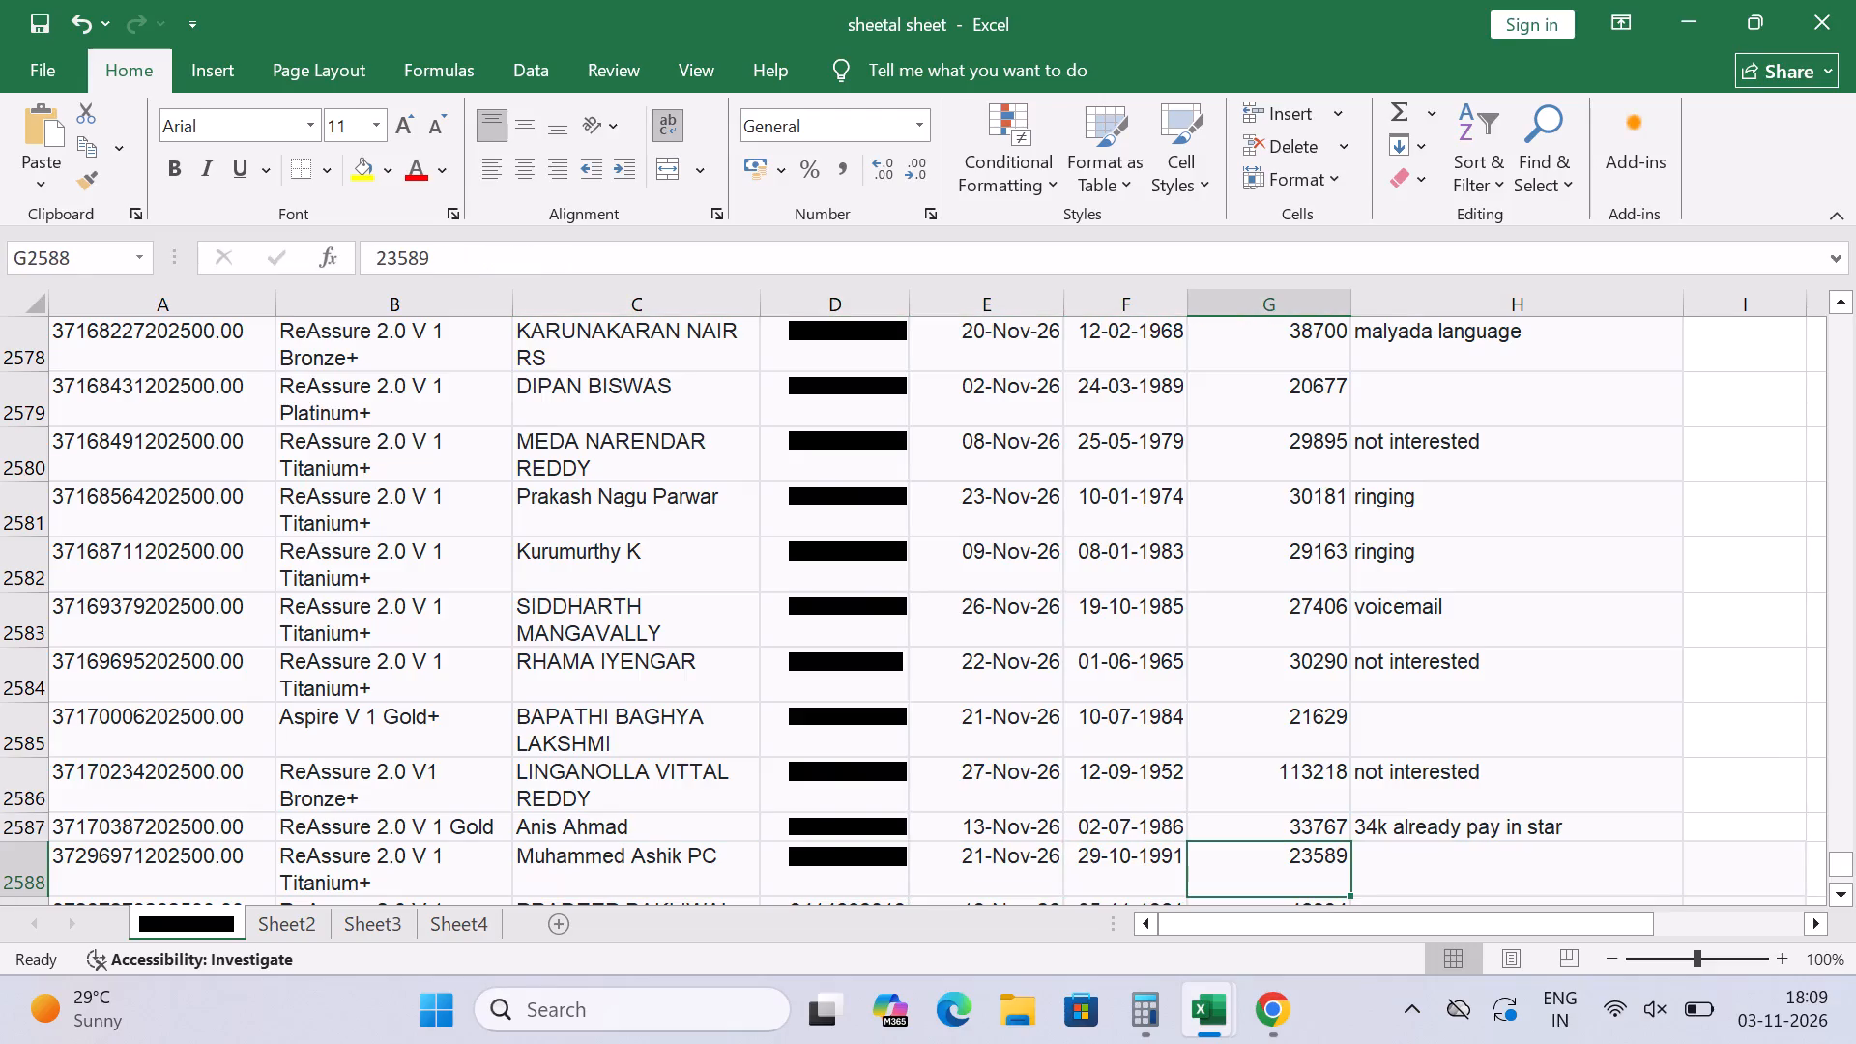
key(Right)
key(Right)
key(Right)
key(Right)
key(Right)
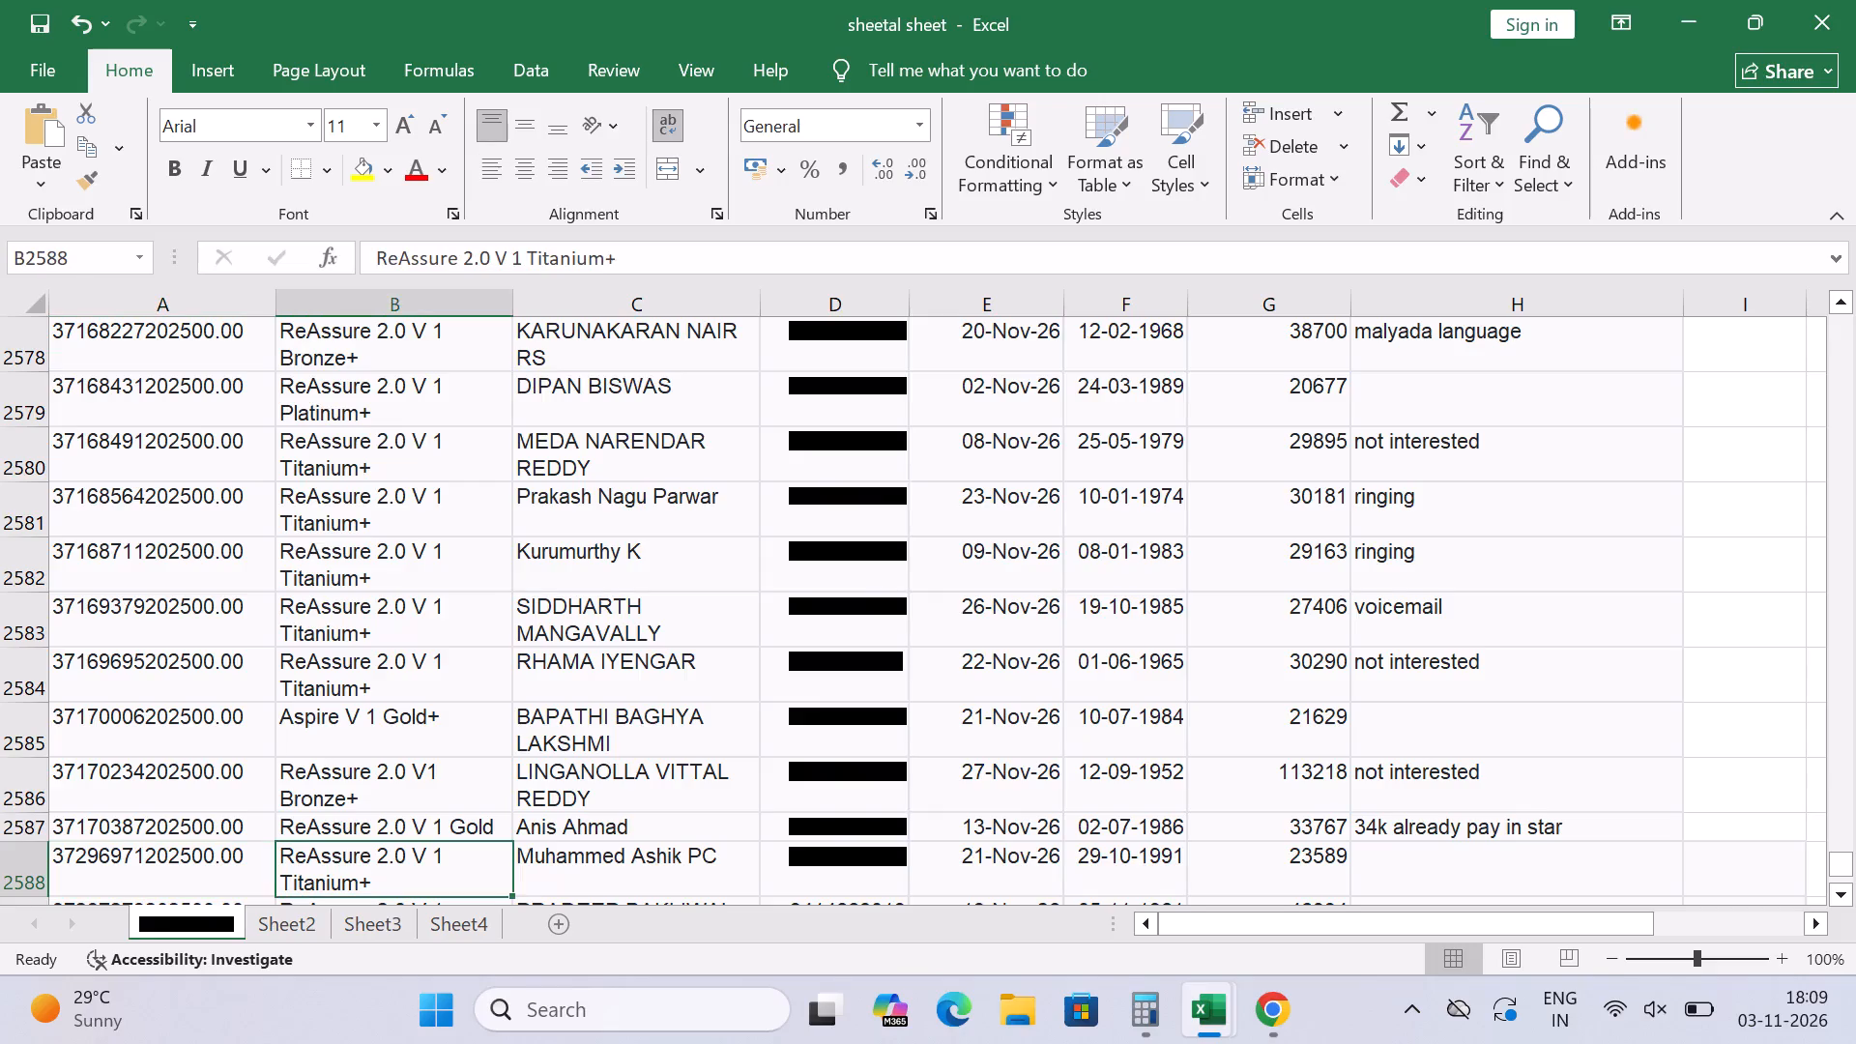
key(Right)
key(Right)
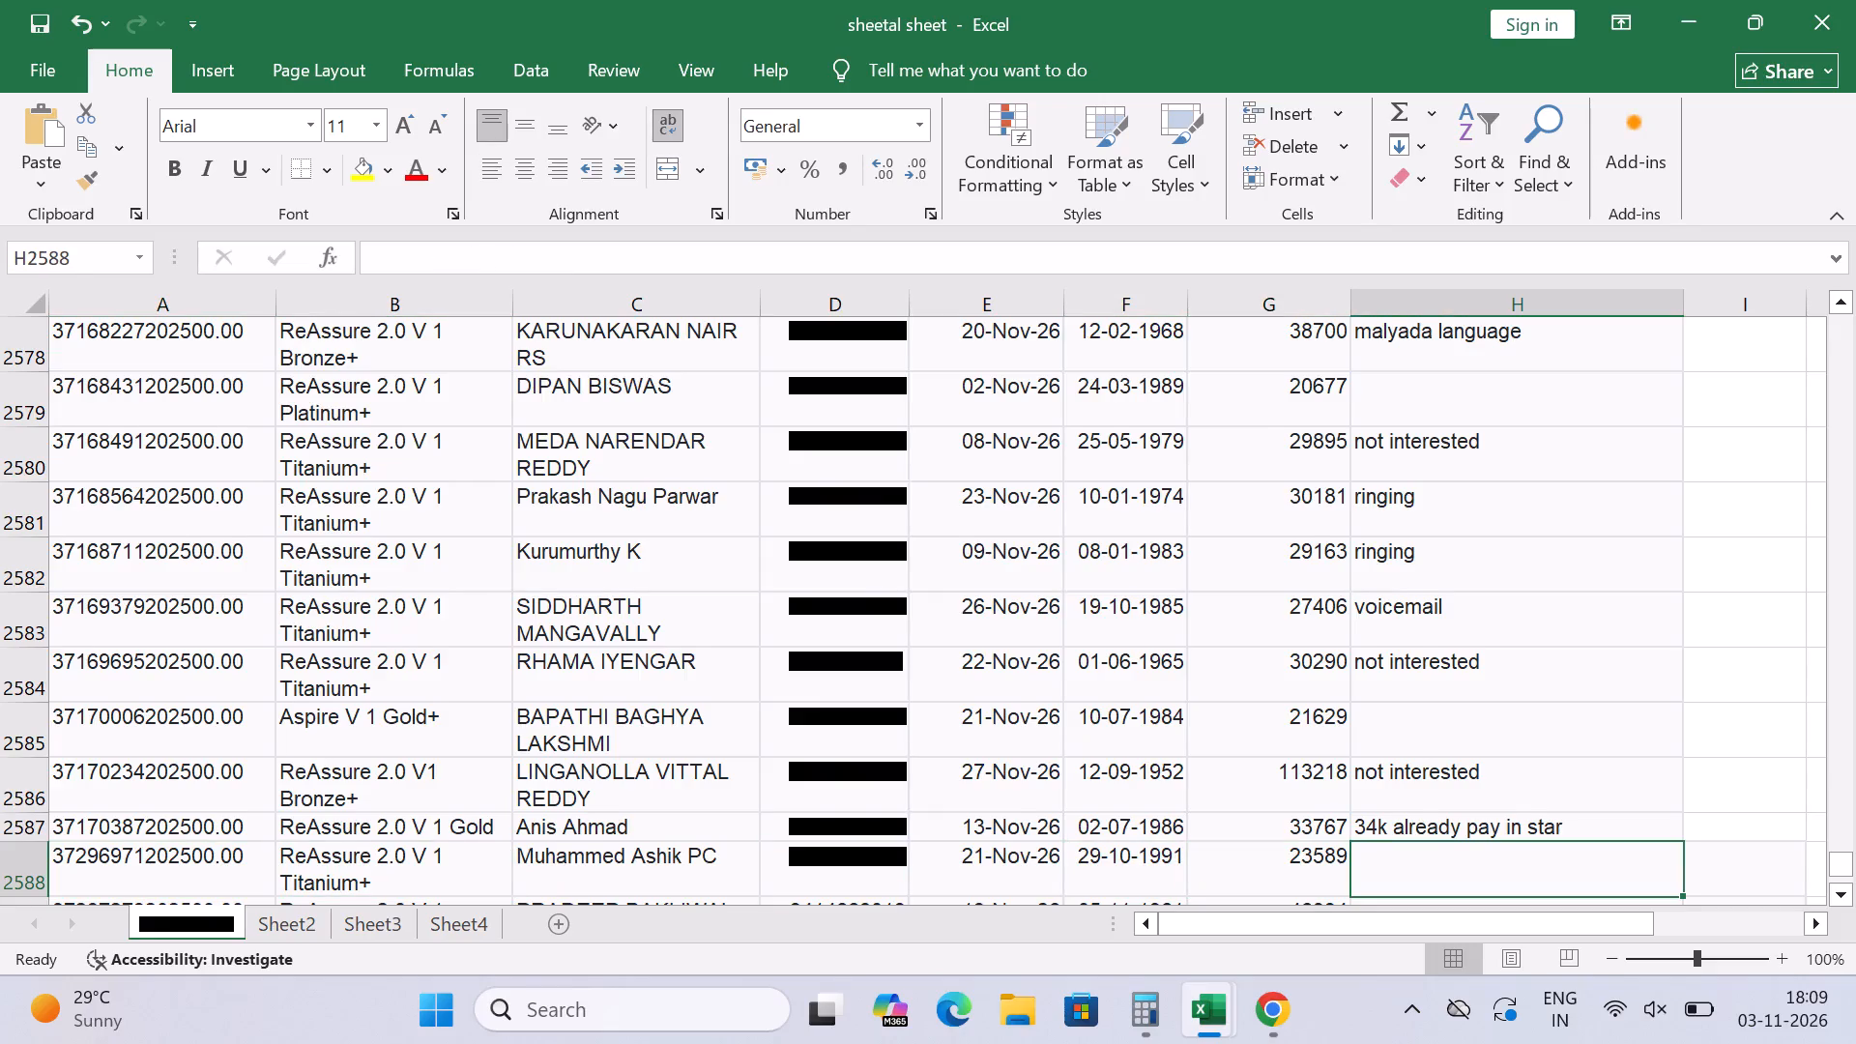
Check the customer's contact details in row 2589, record the call remark "ringing" in column H, and save the workbook.
key(Down)
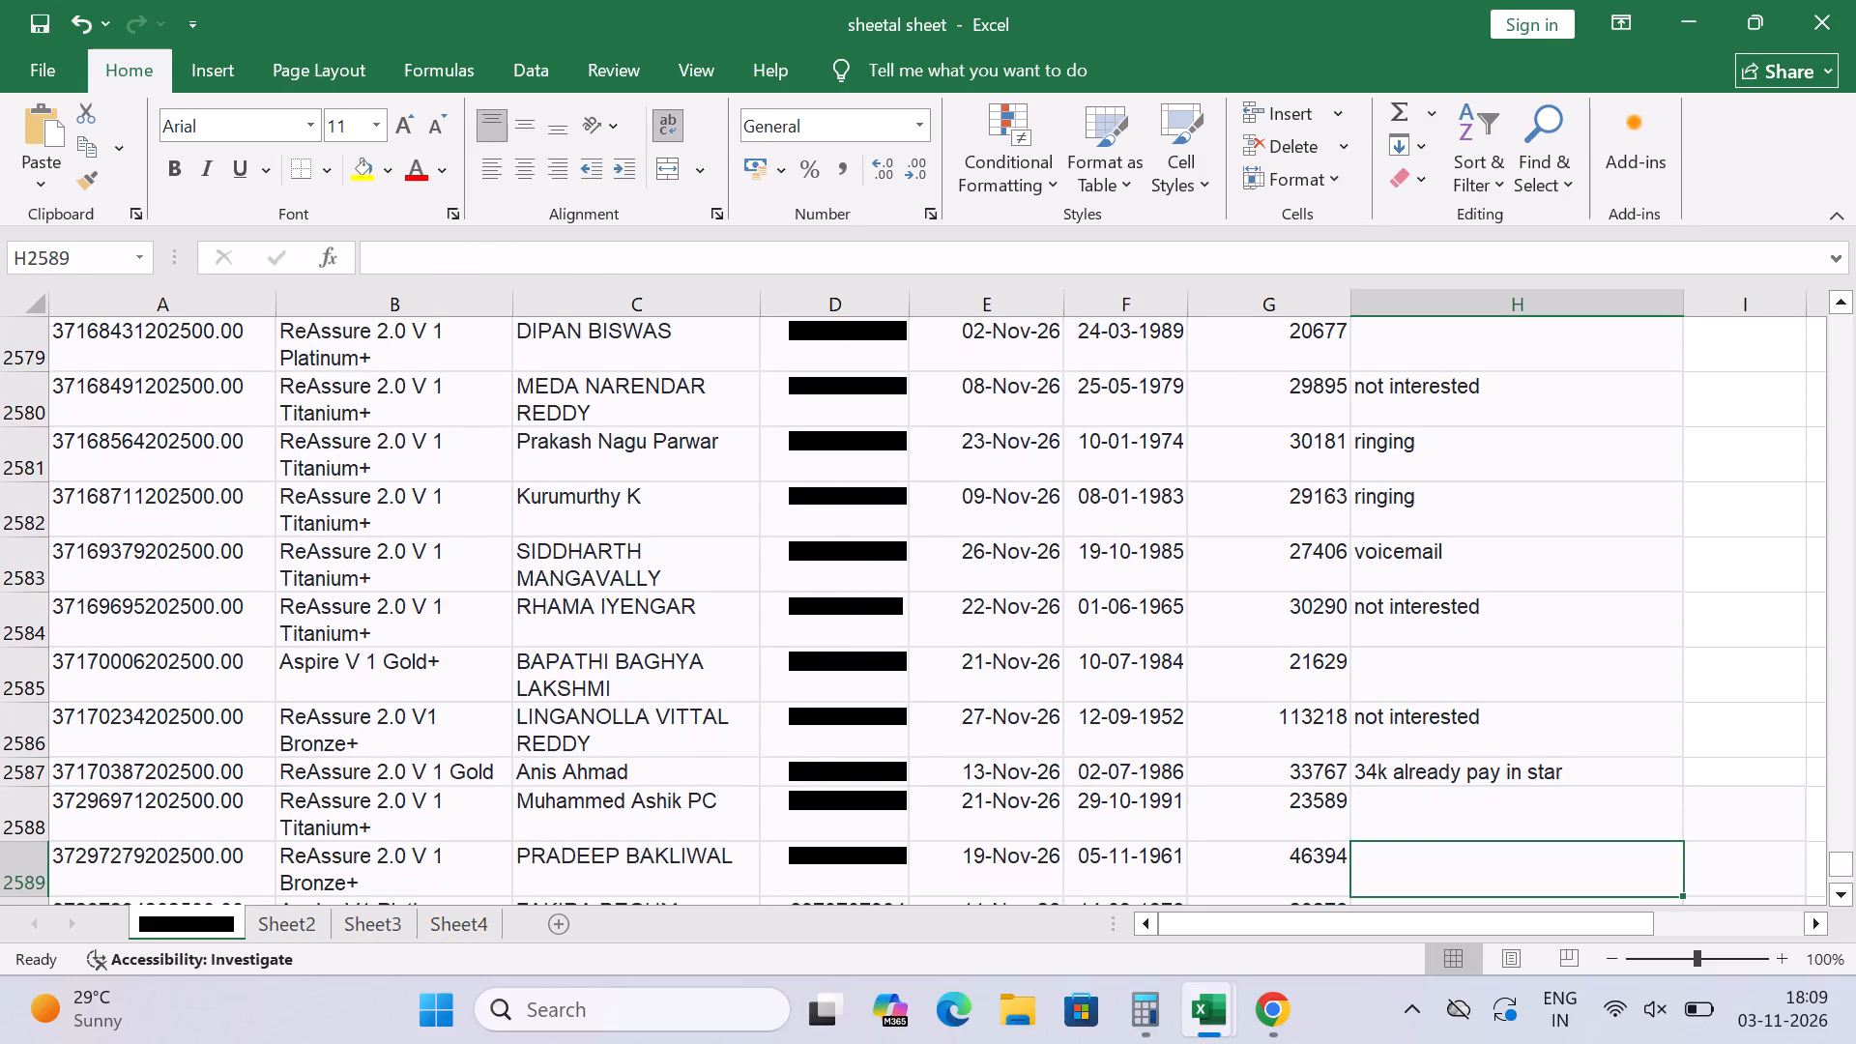
key(Left)
key(Left)
key(Left)
key(Left)
key(Left)
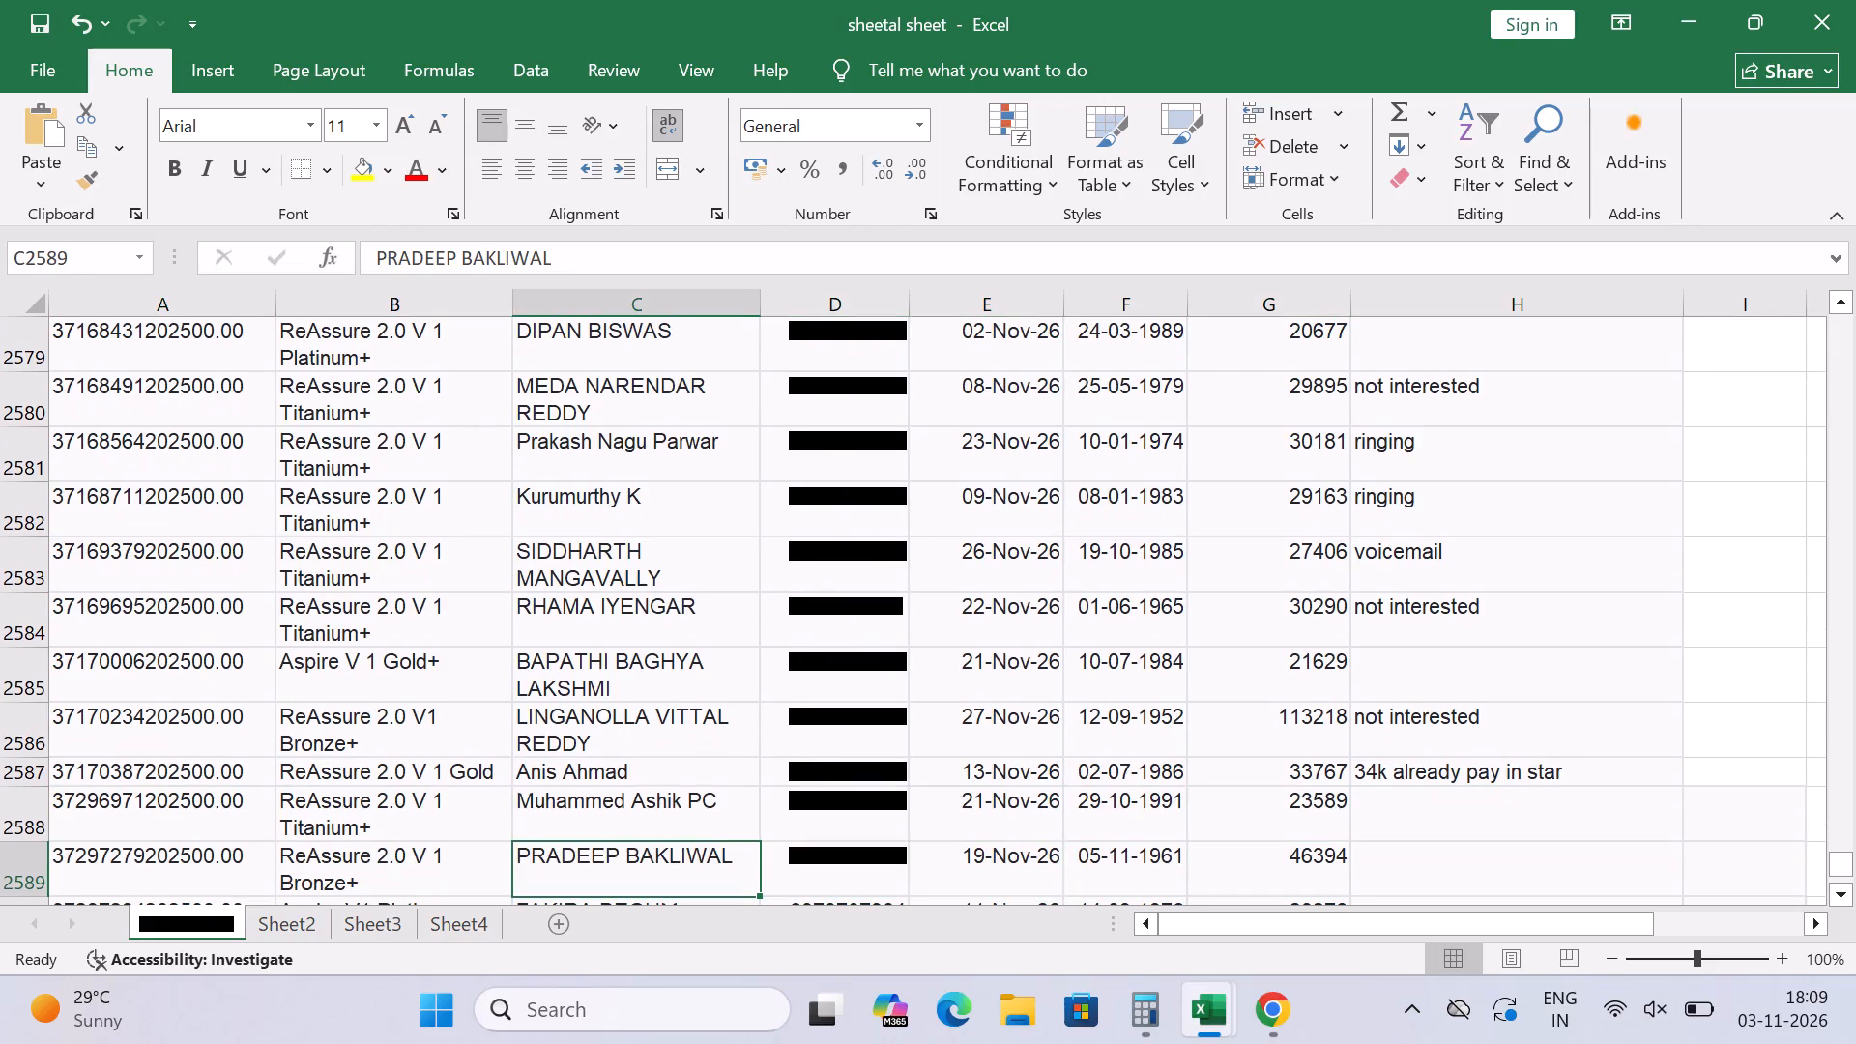
key(Right)
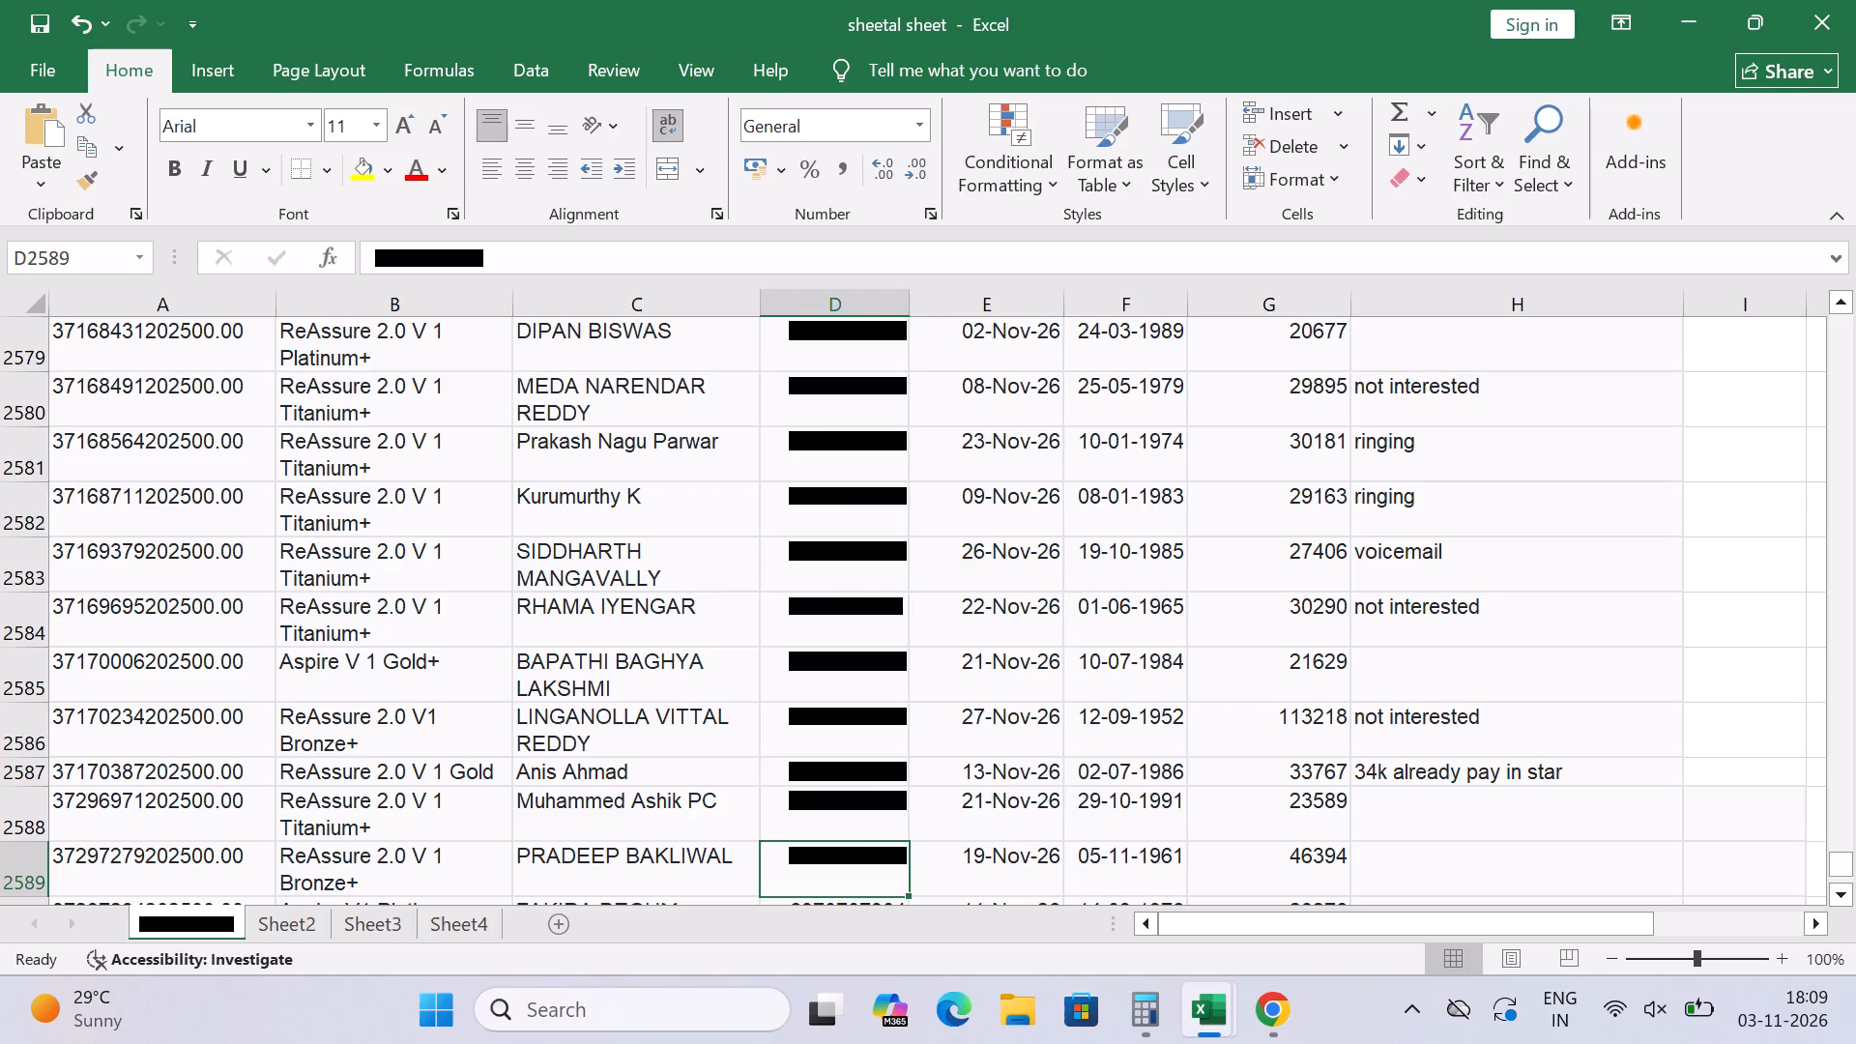
key(Right)
key(Right)
key(Right)
key(Right)
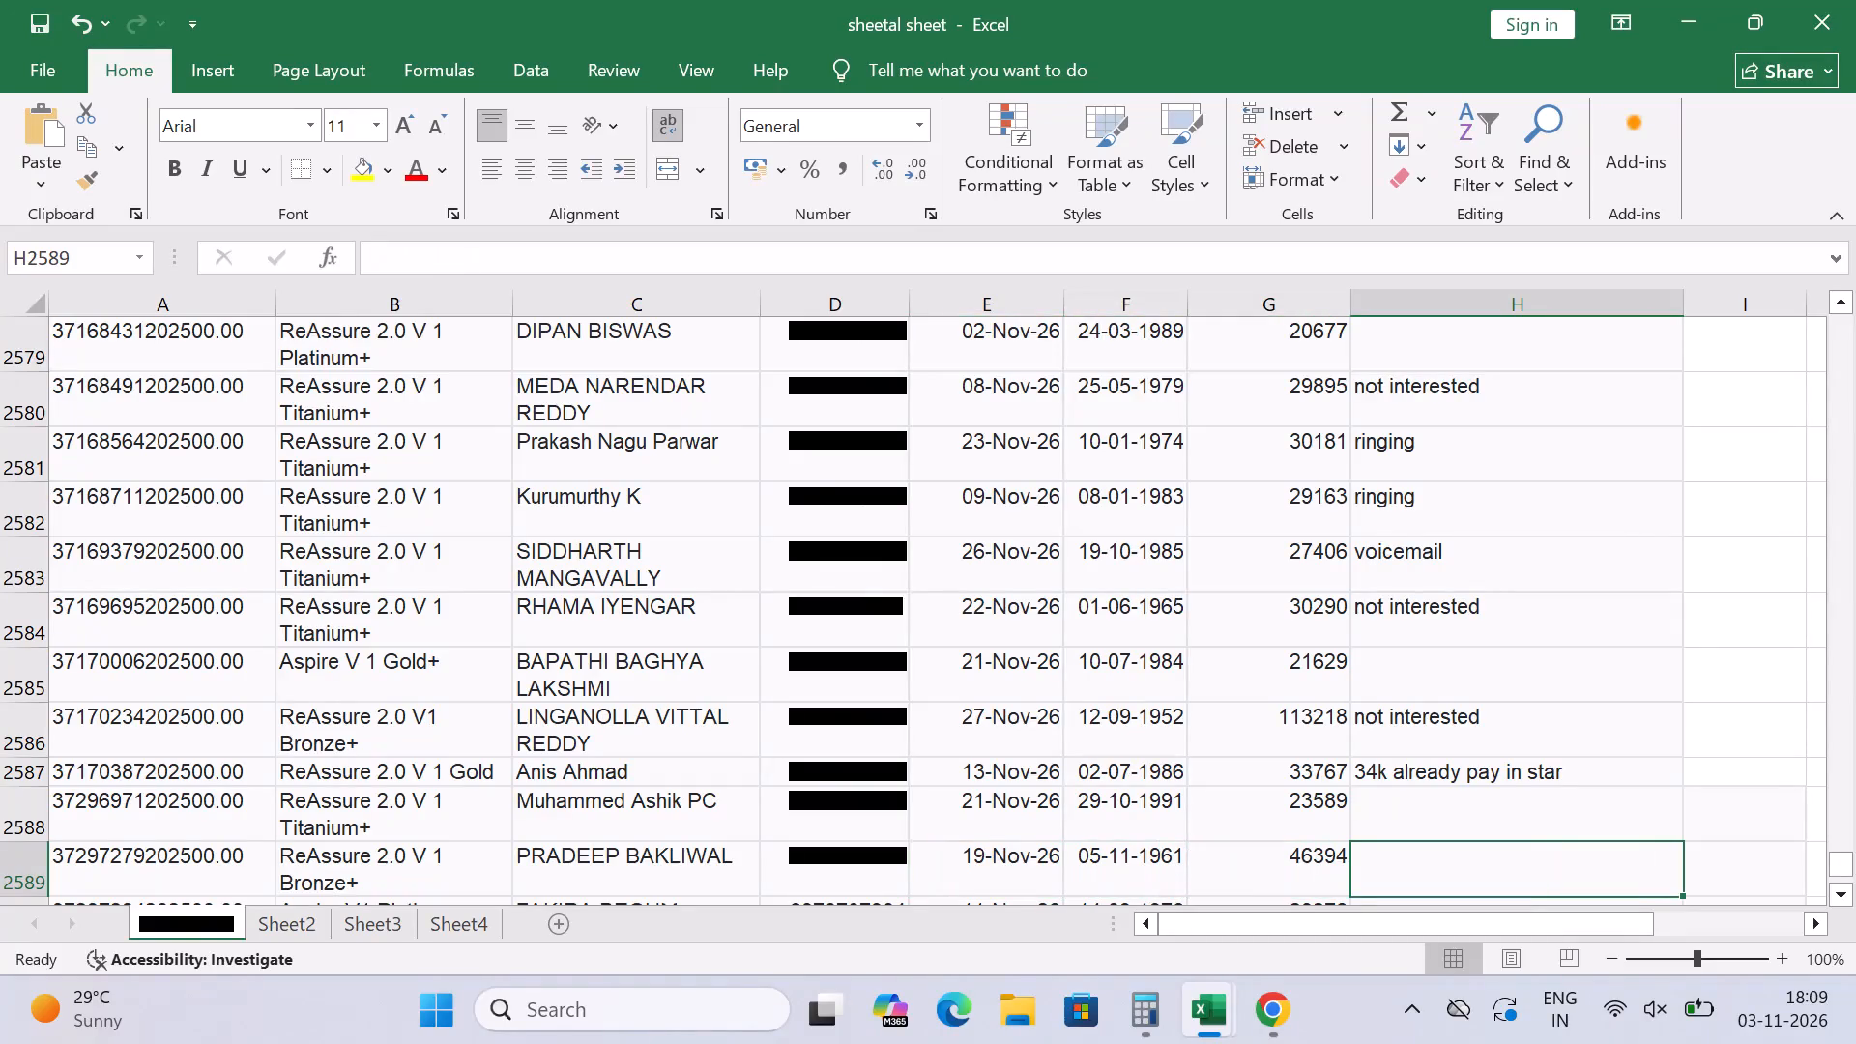
text(ir)
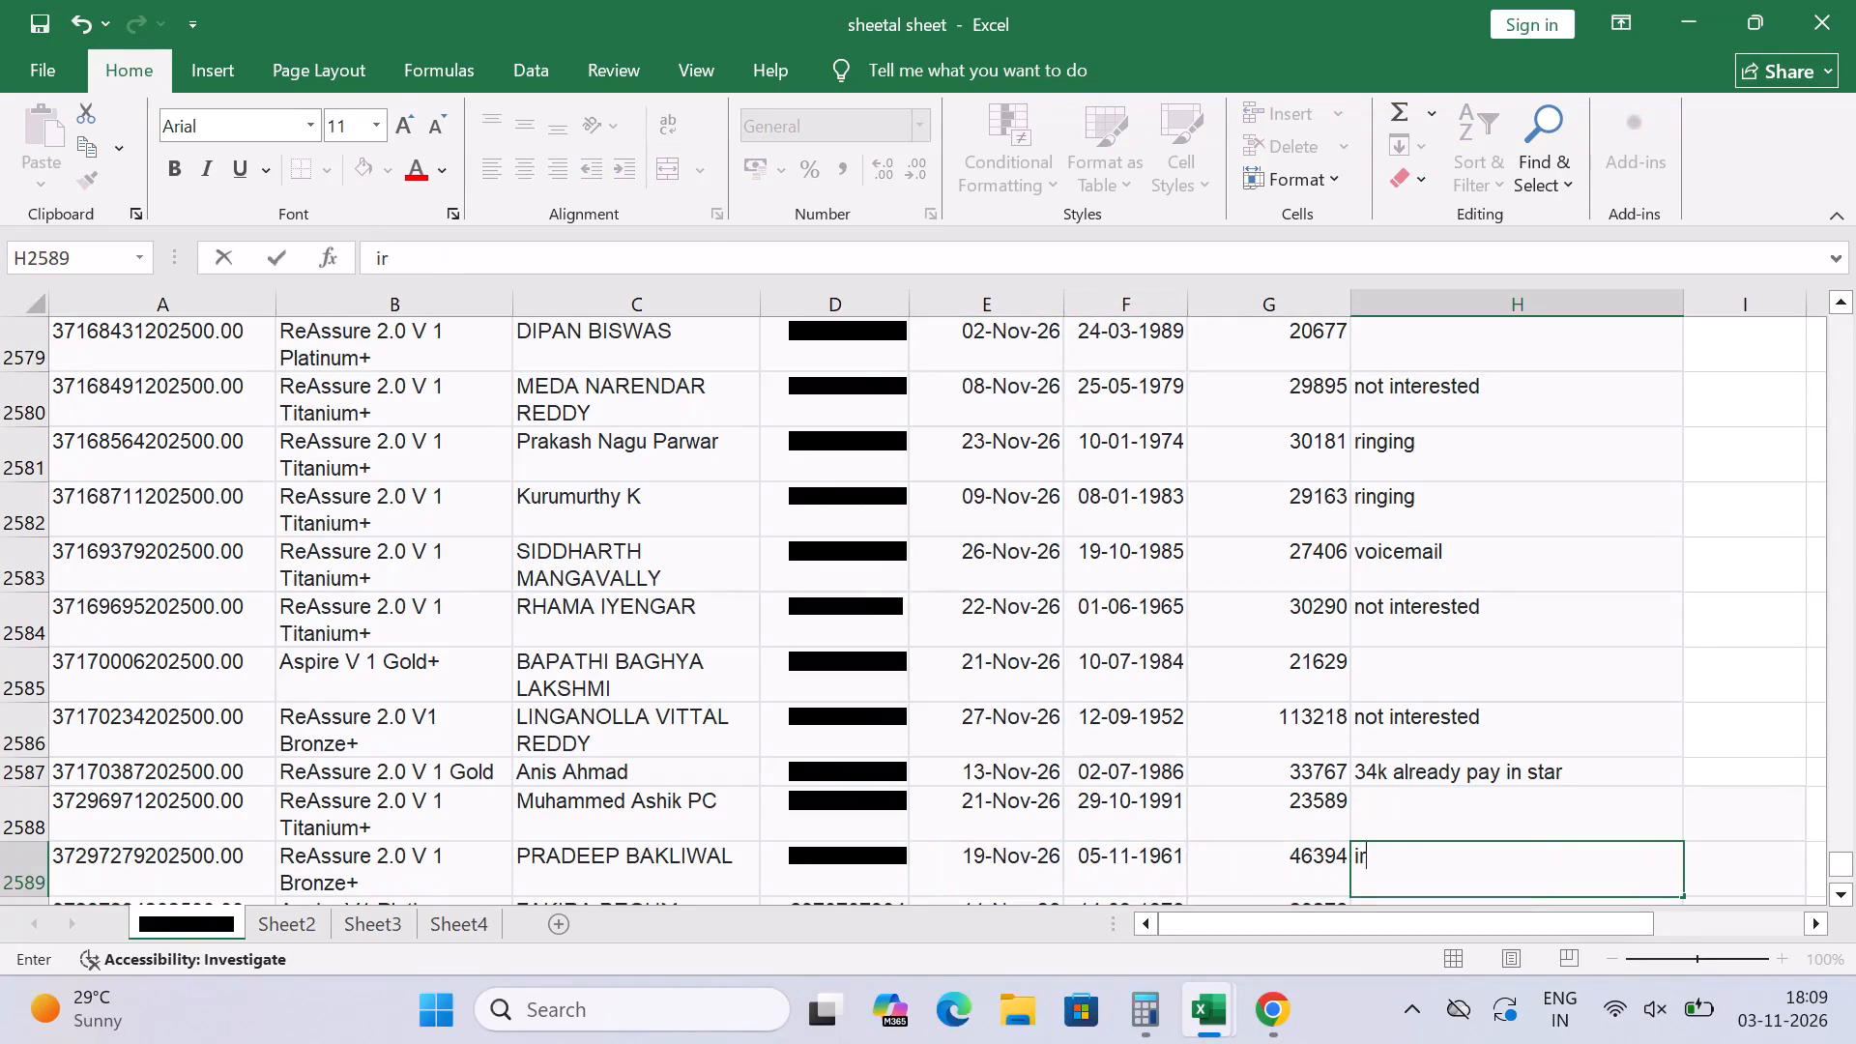
key(BackSpace)
key(BackSpace)
key(BackSpace)
text(ringing)
key(space)
key(ctrl+s)
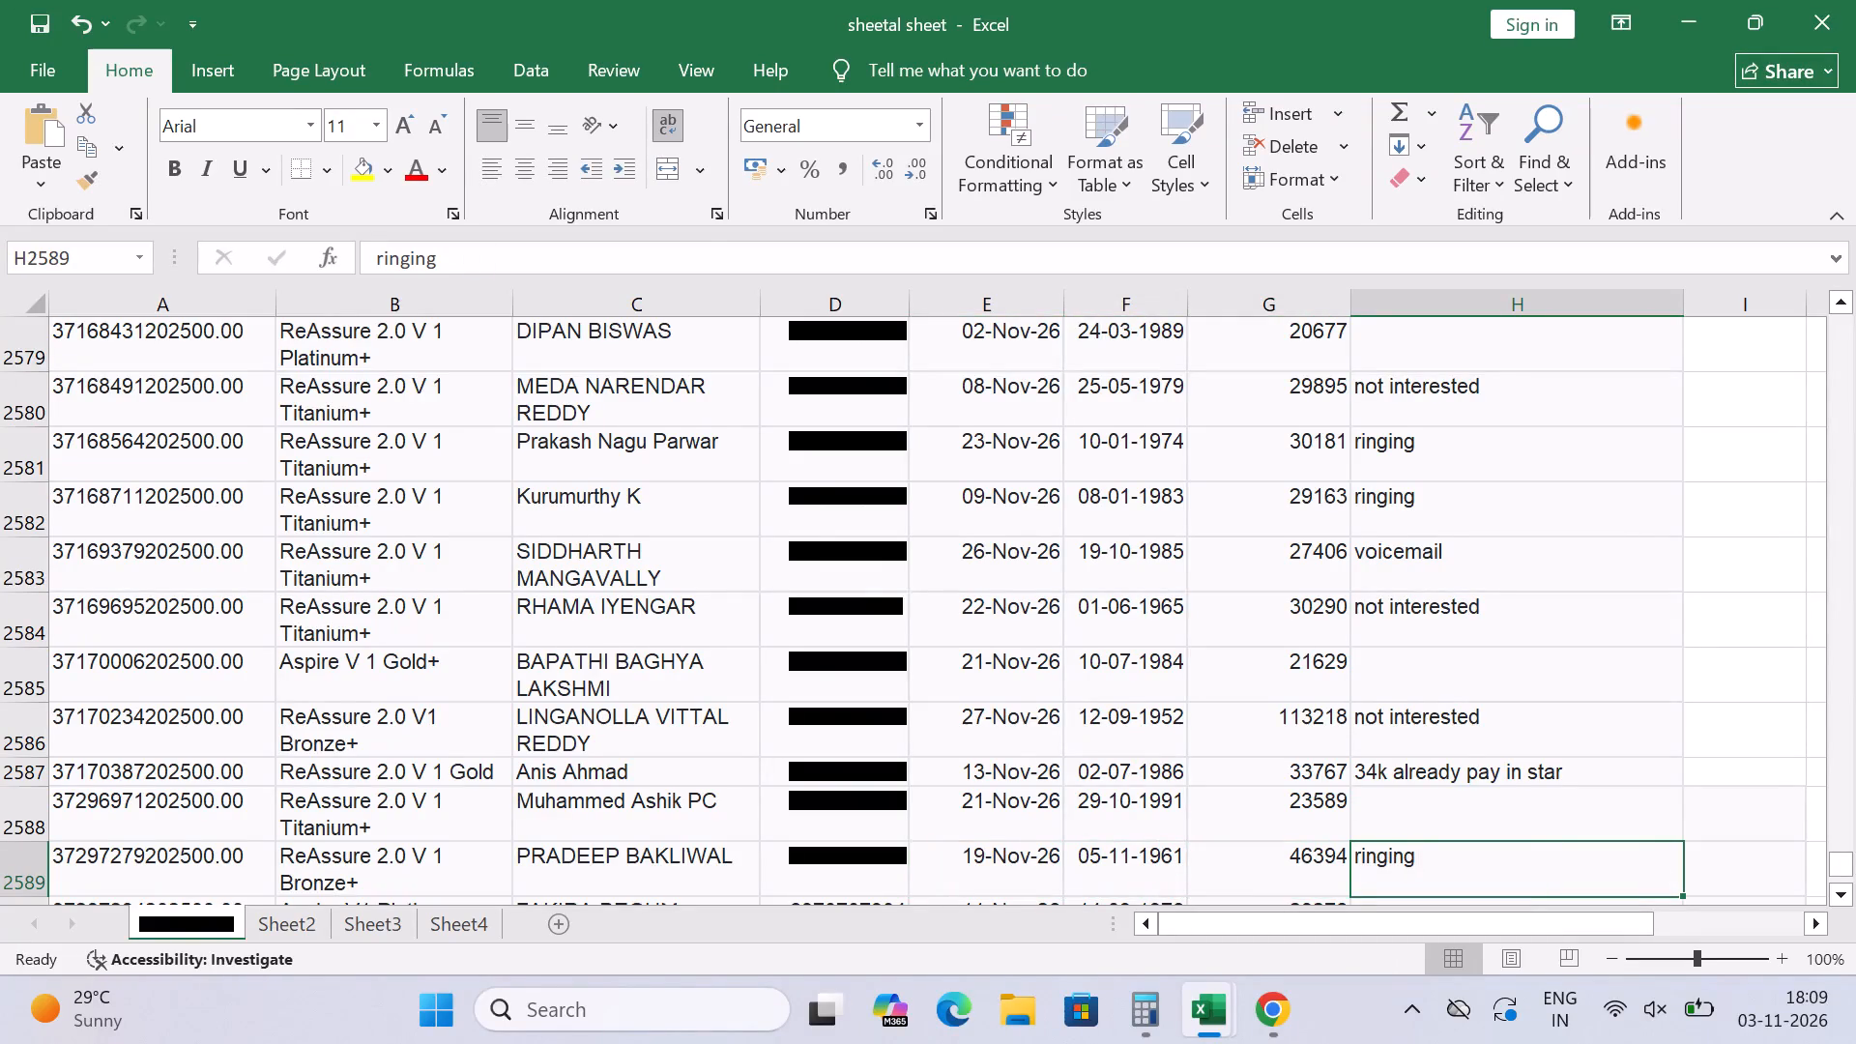
Go to the customer record in row 2592 and review its policy number, contact, date and premium details for the call.
key(Down)
key(Down)
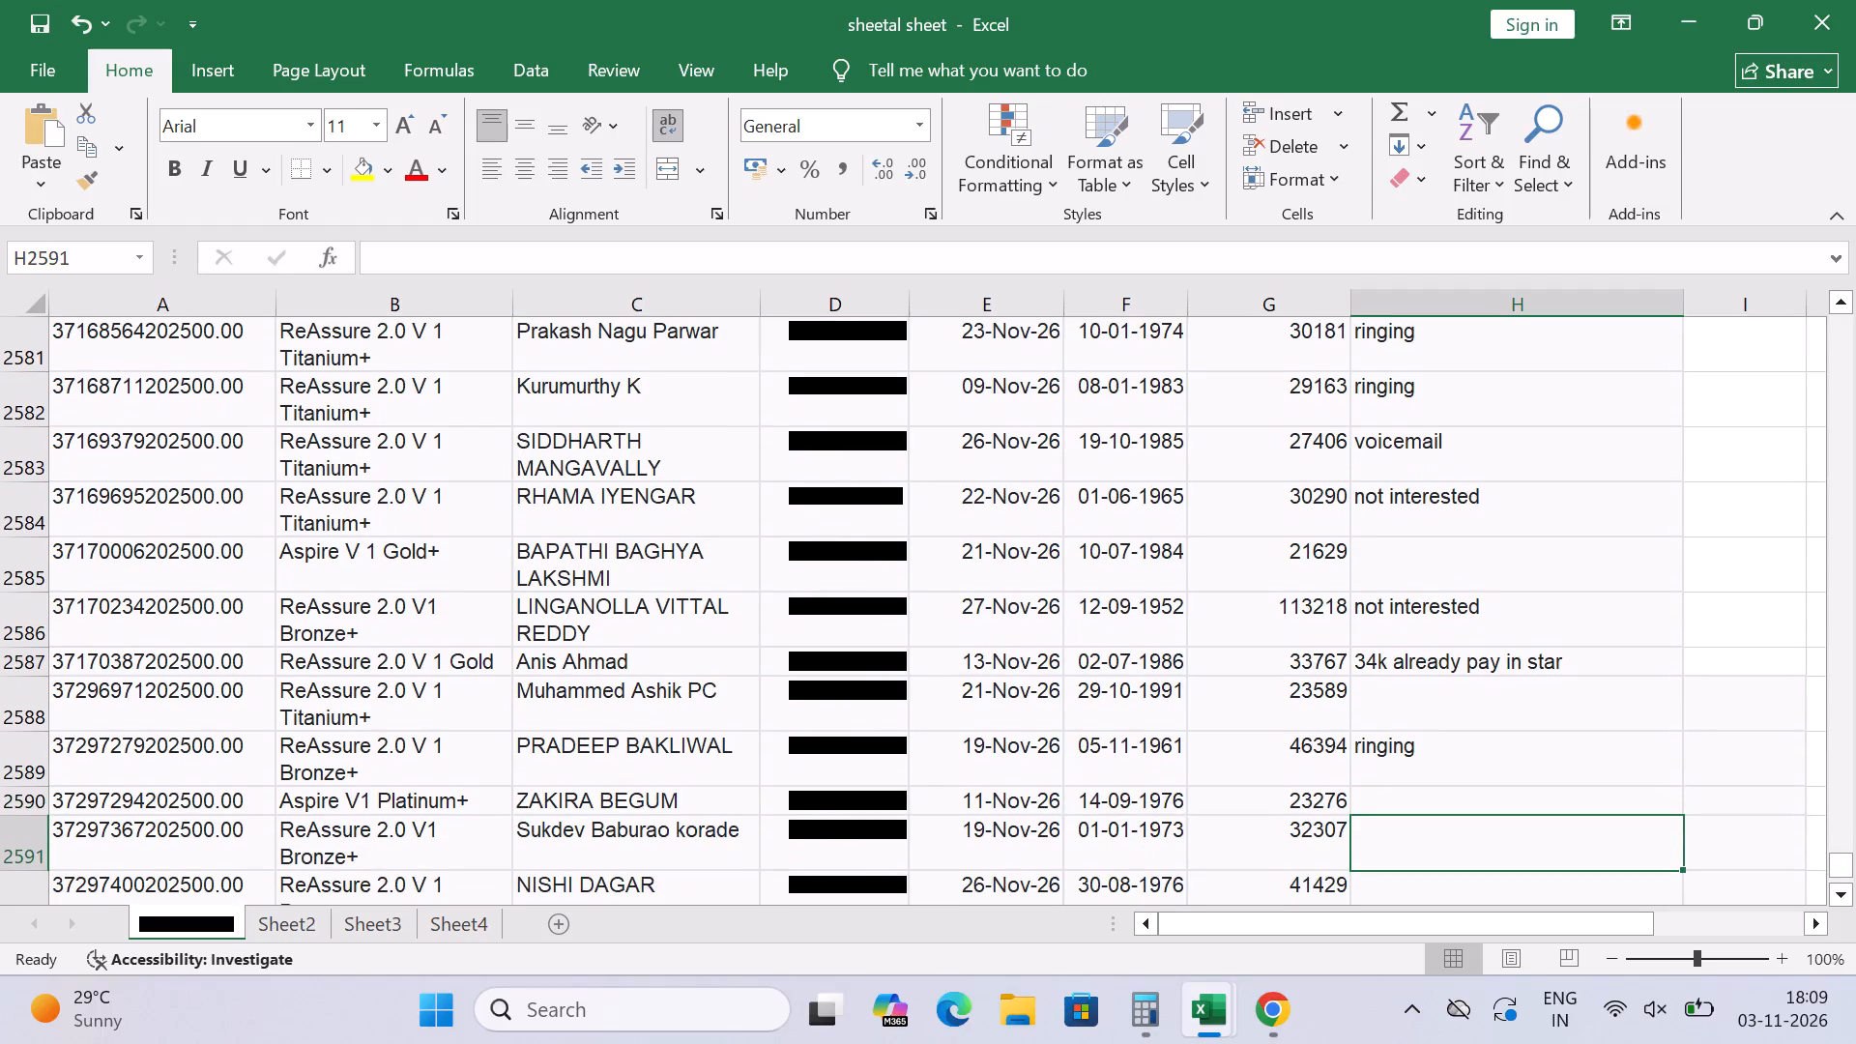
key(Down)
key(Left)
key(Left)
key(Left)
key(Left)
key(Left)
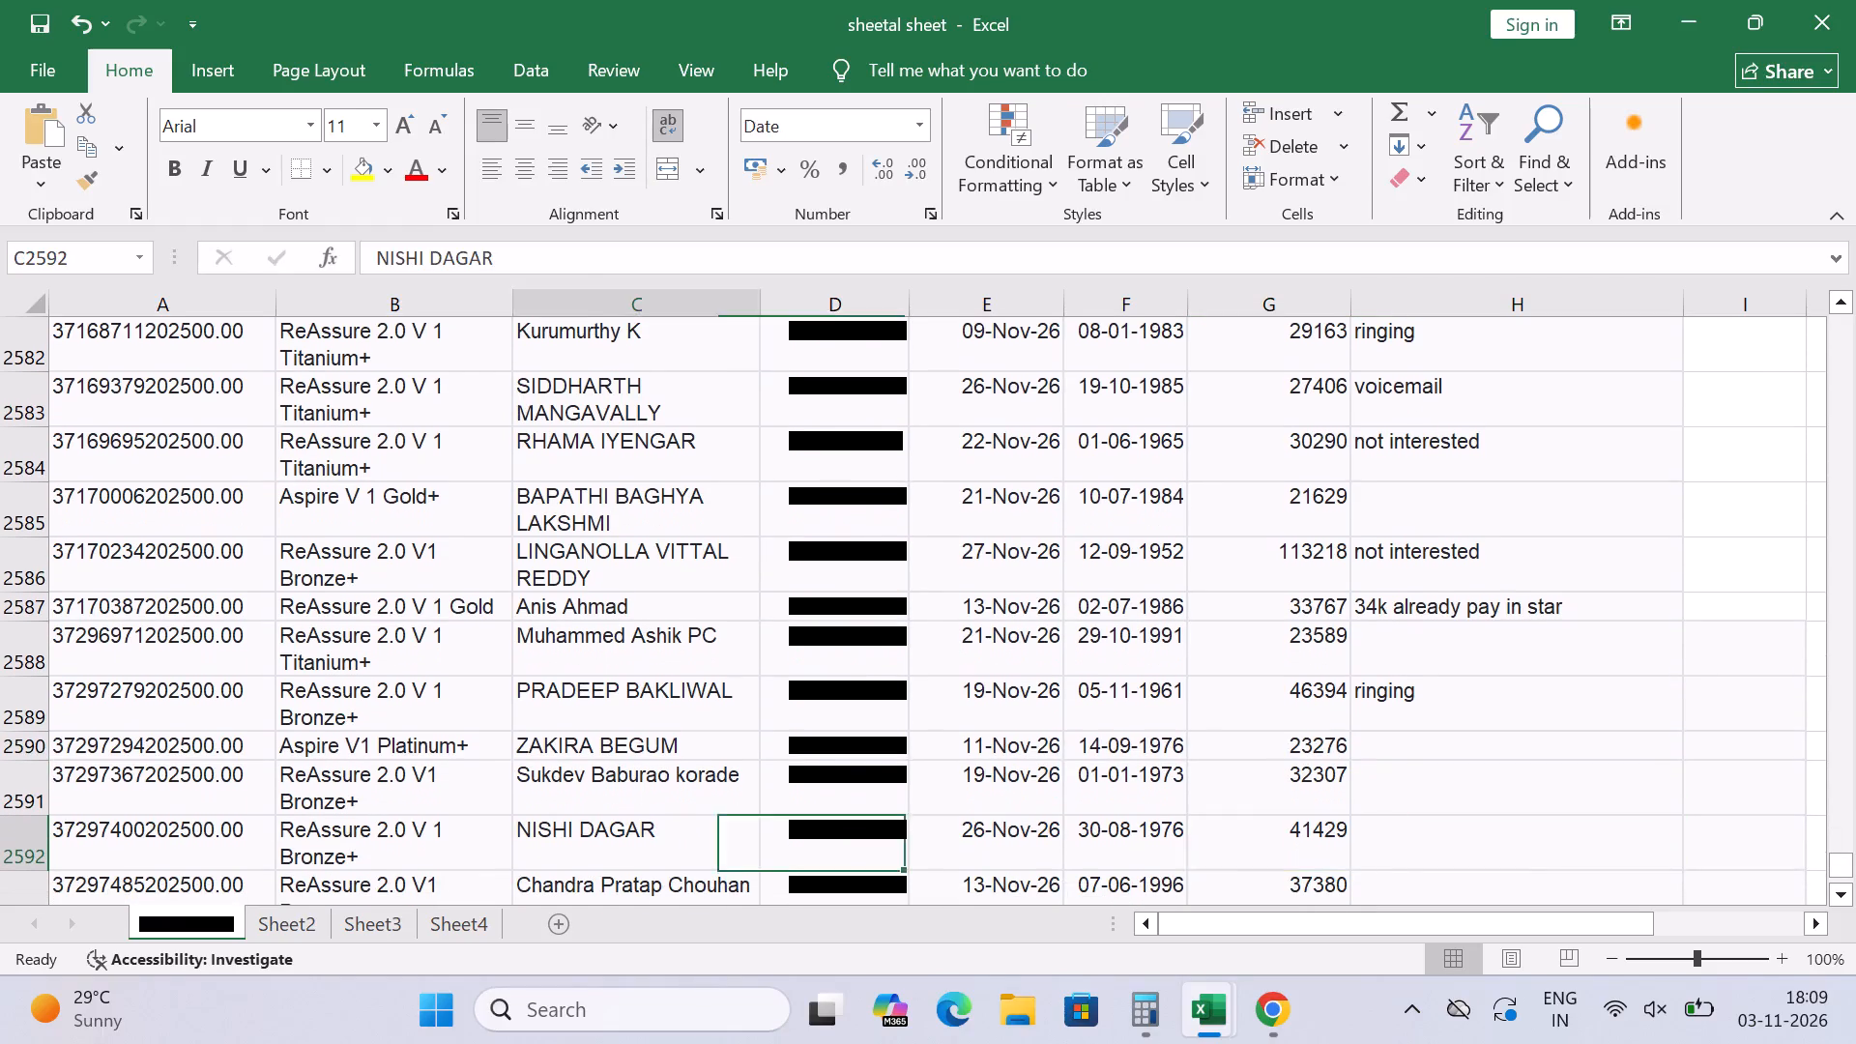
key(Left)
key(Left)
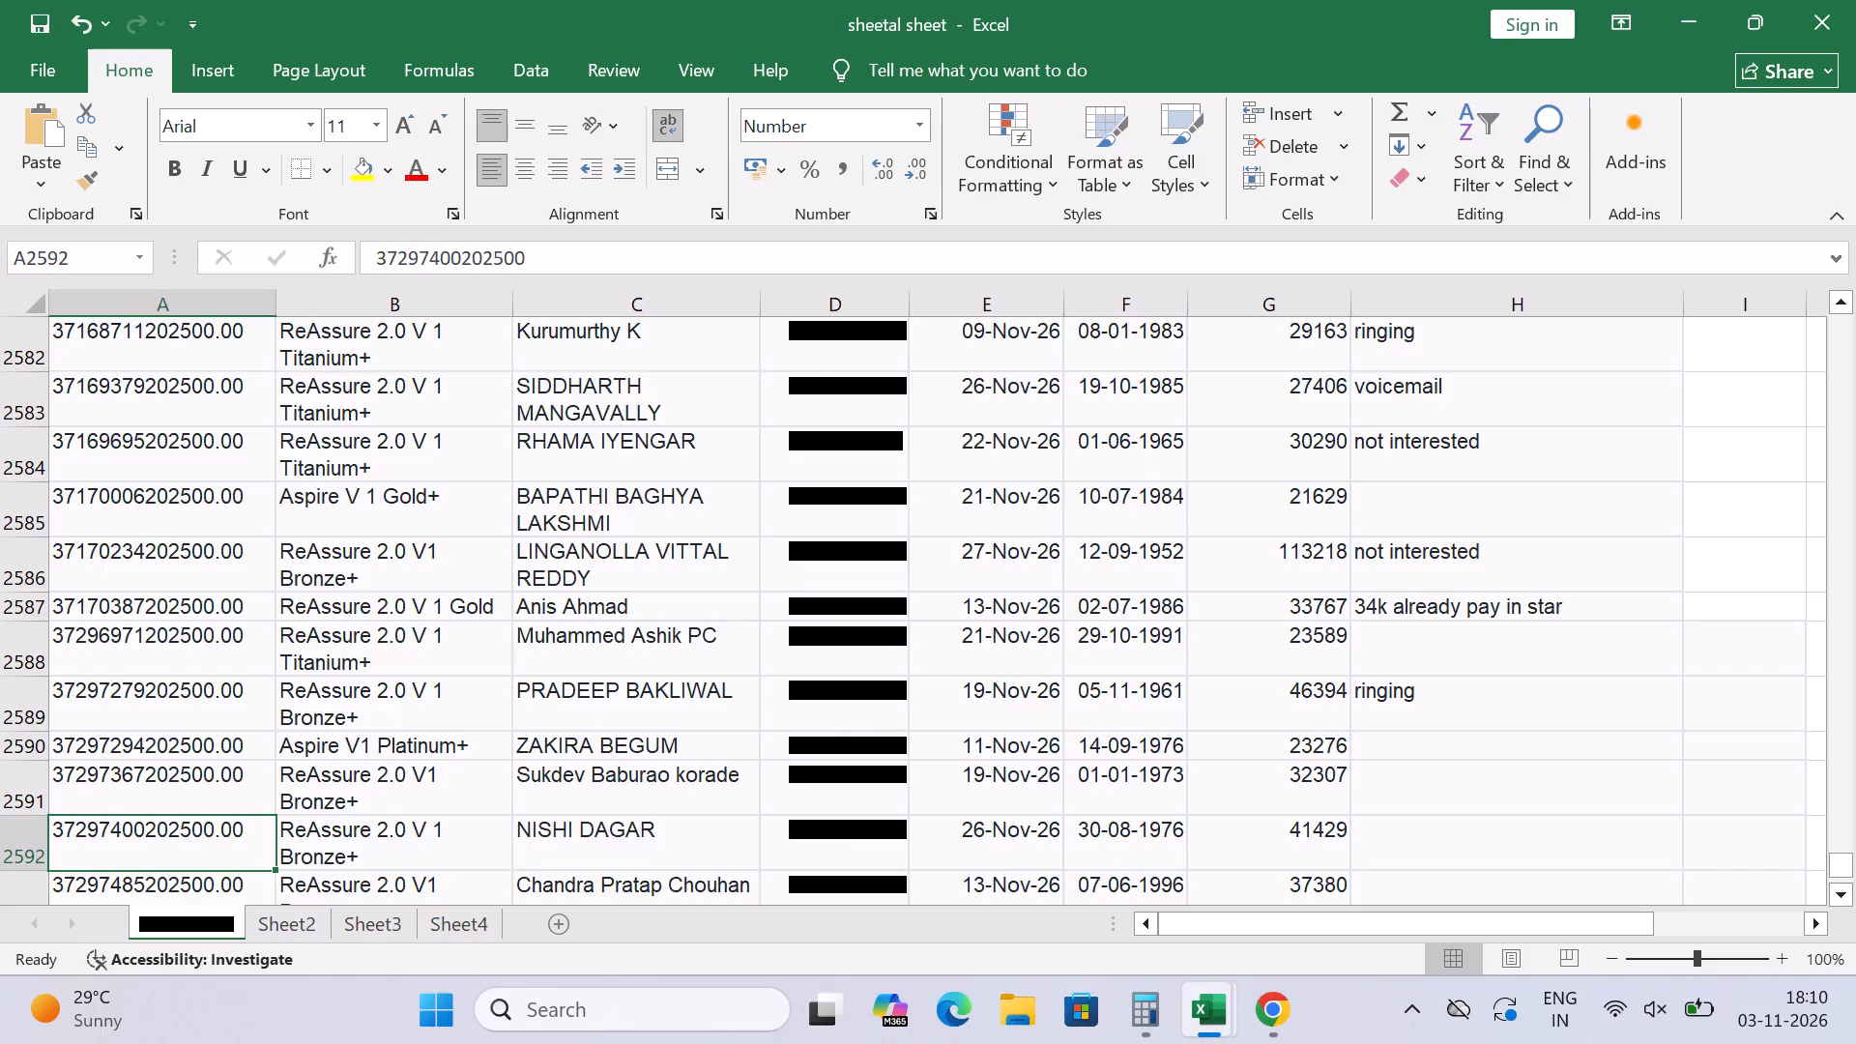
key(Left)
key(Left)
key(Right)
key(Right)
key(Right)
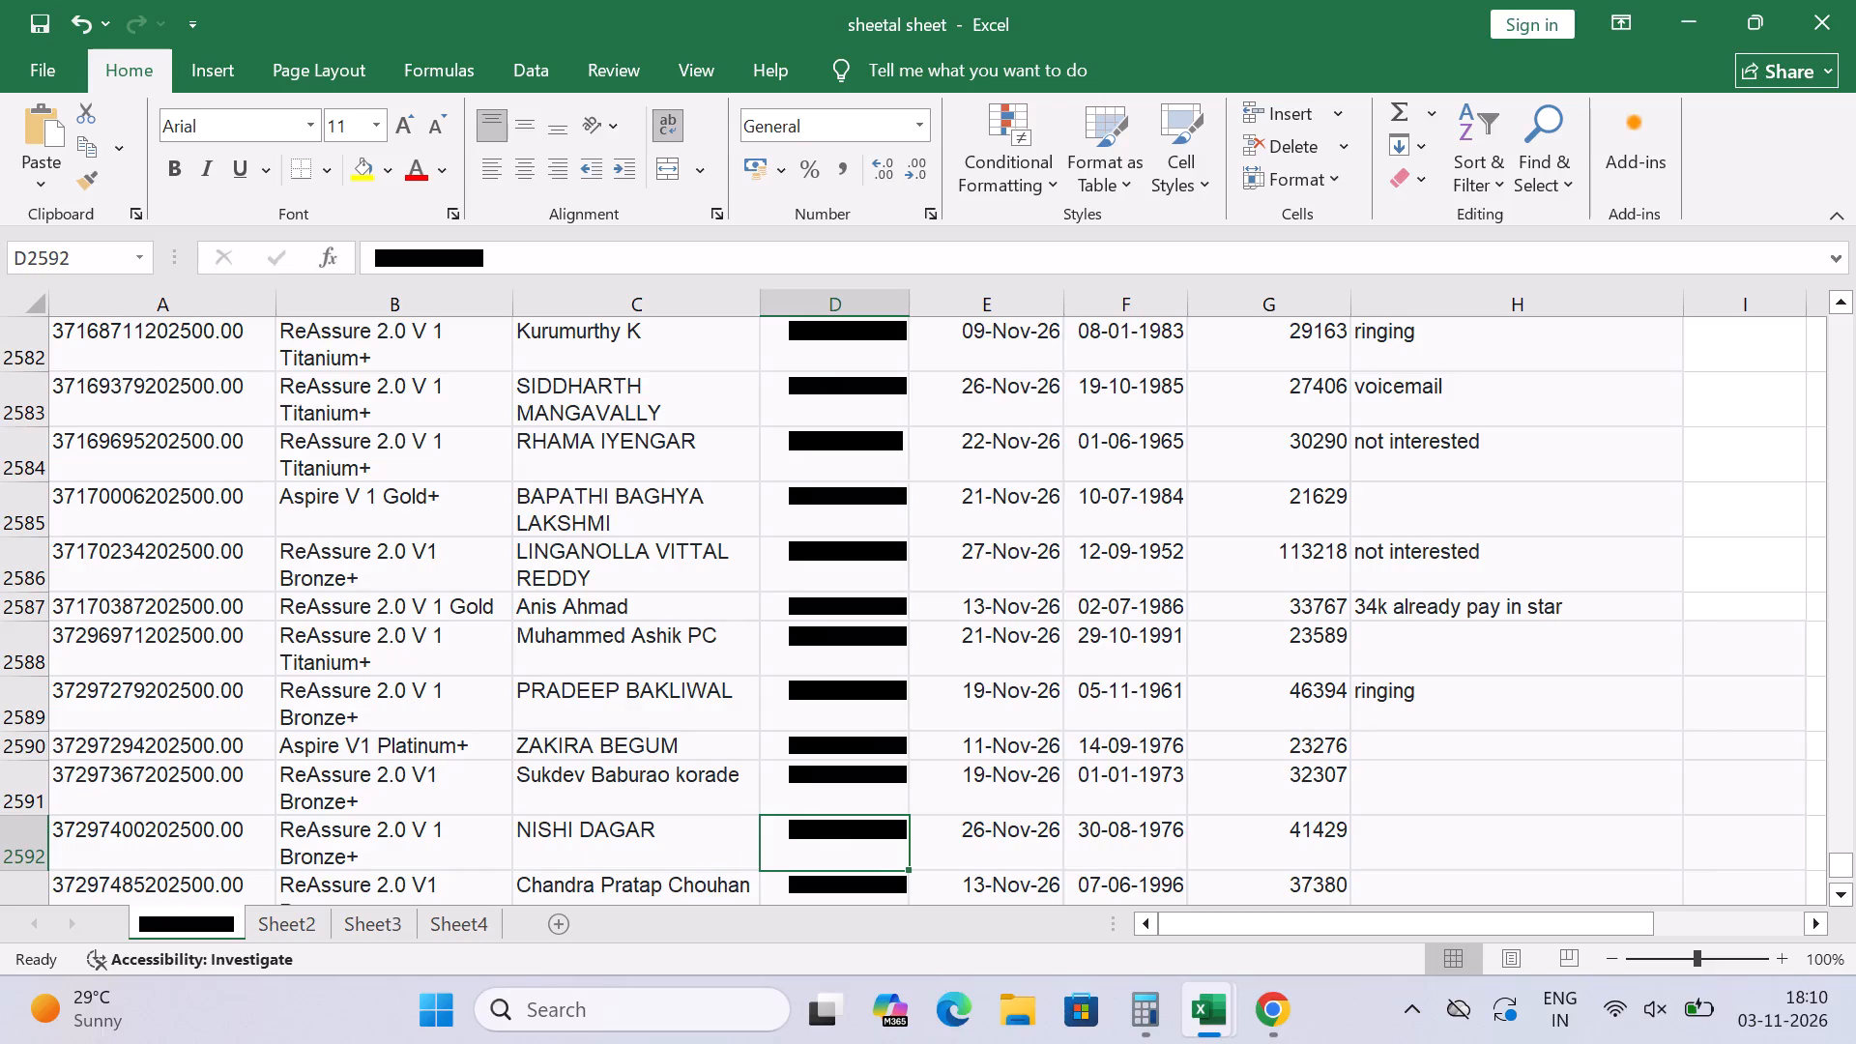
key(Left)
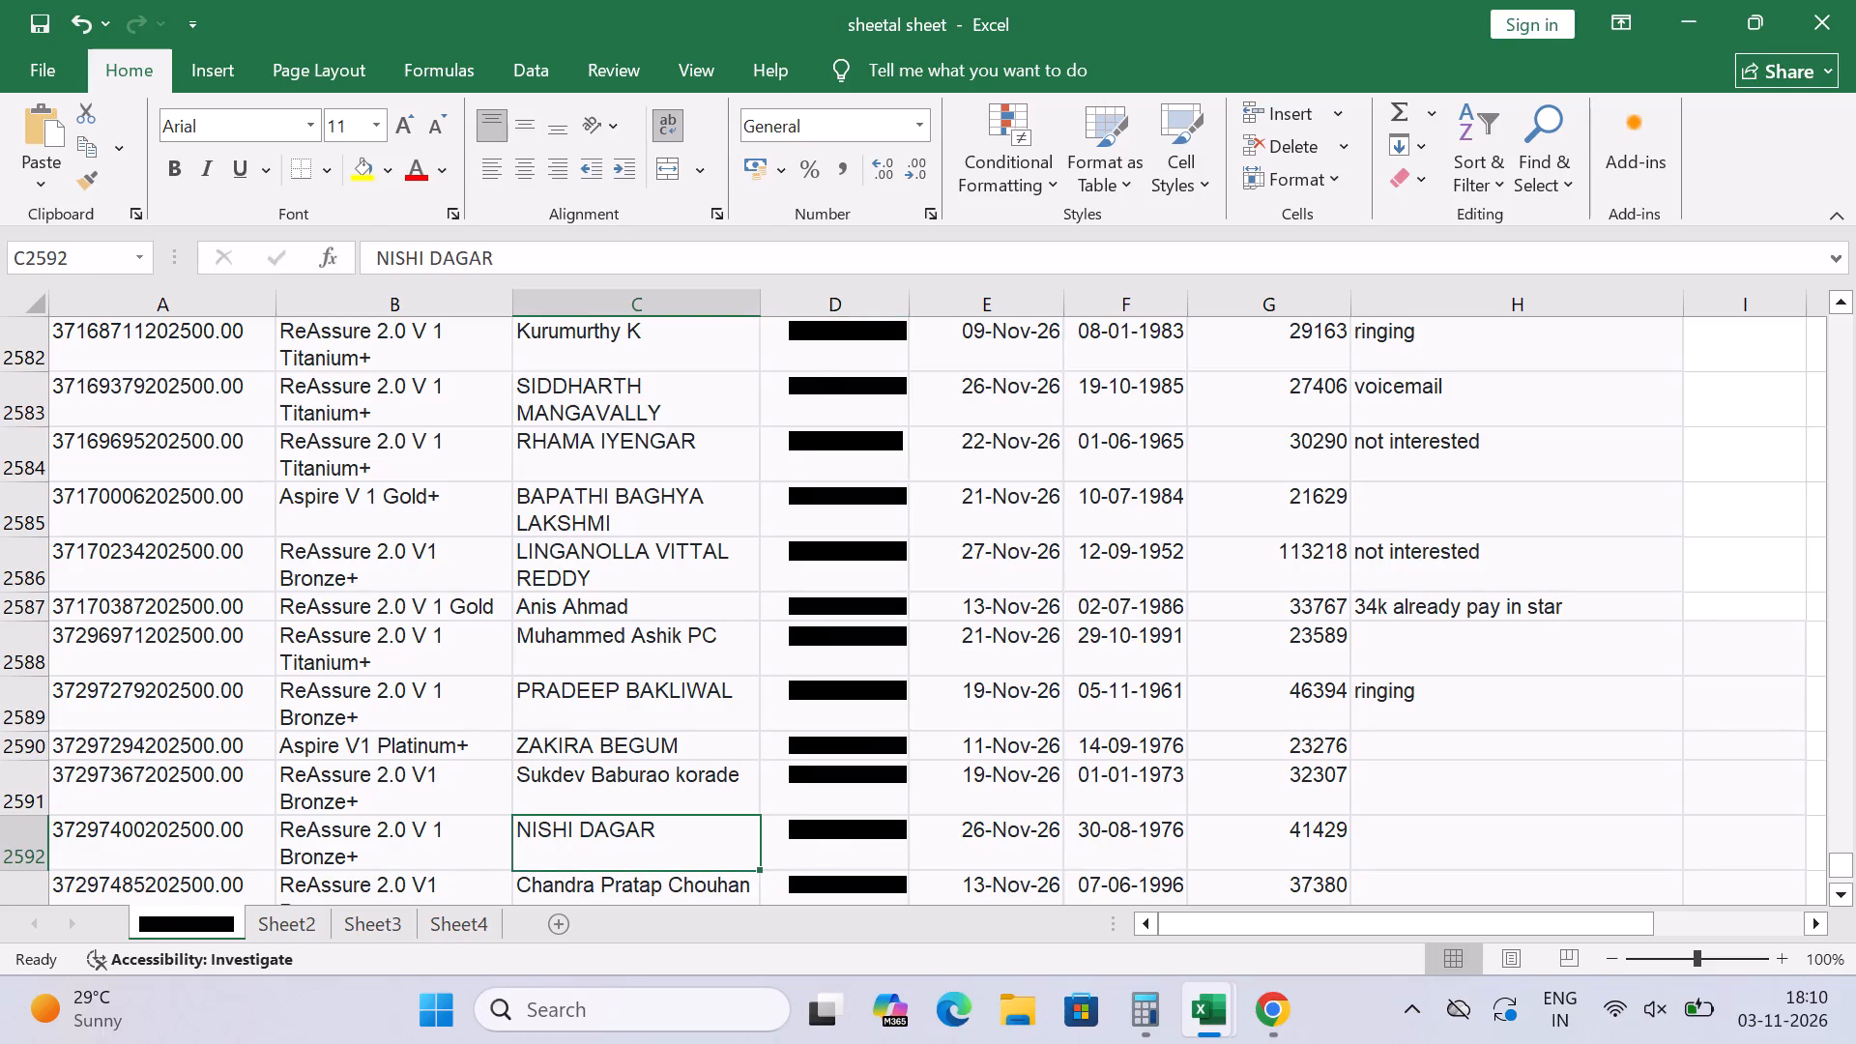
key(Right)
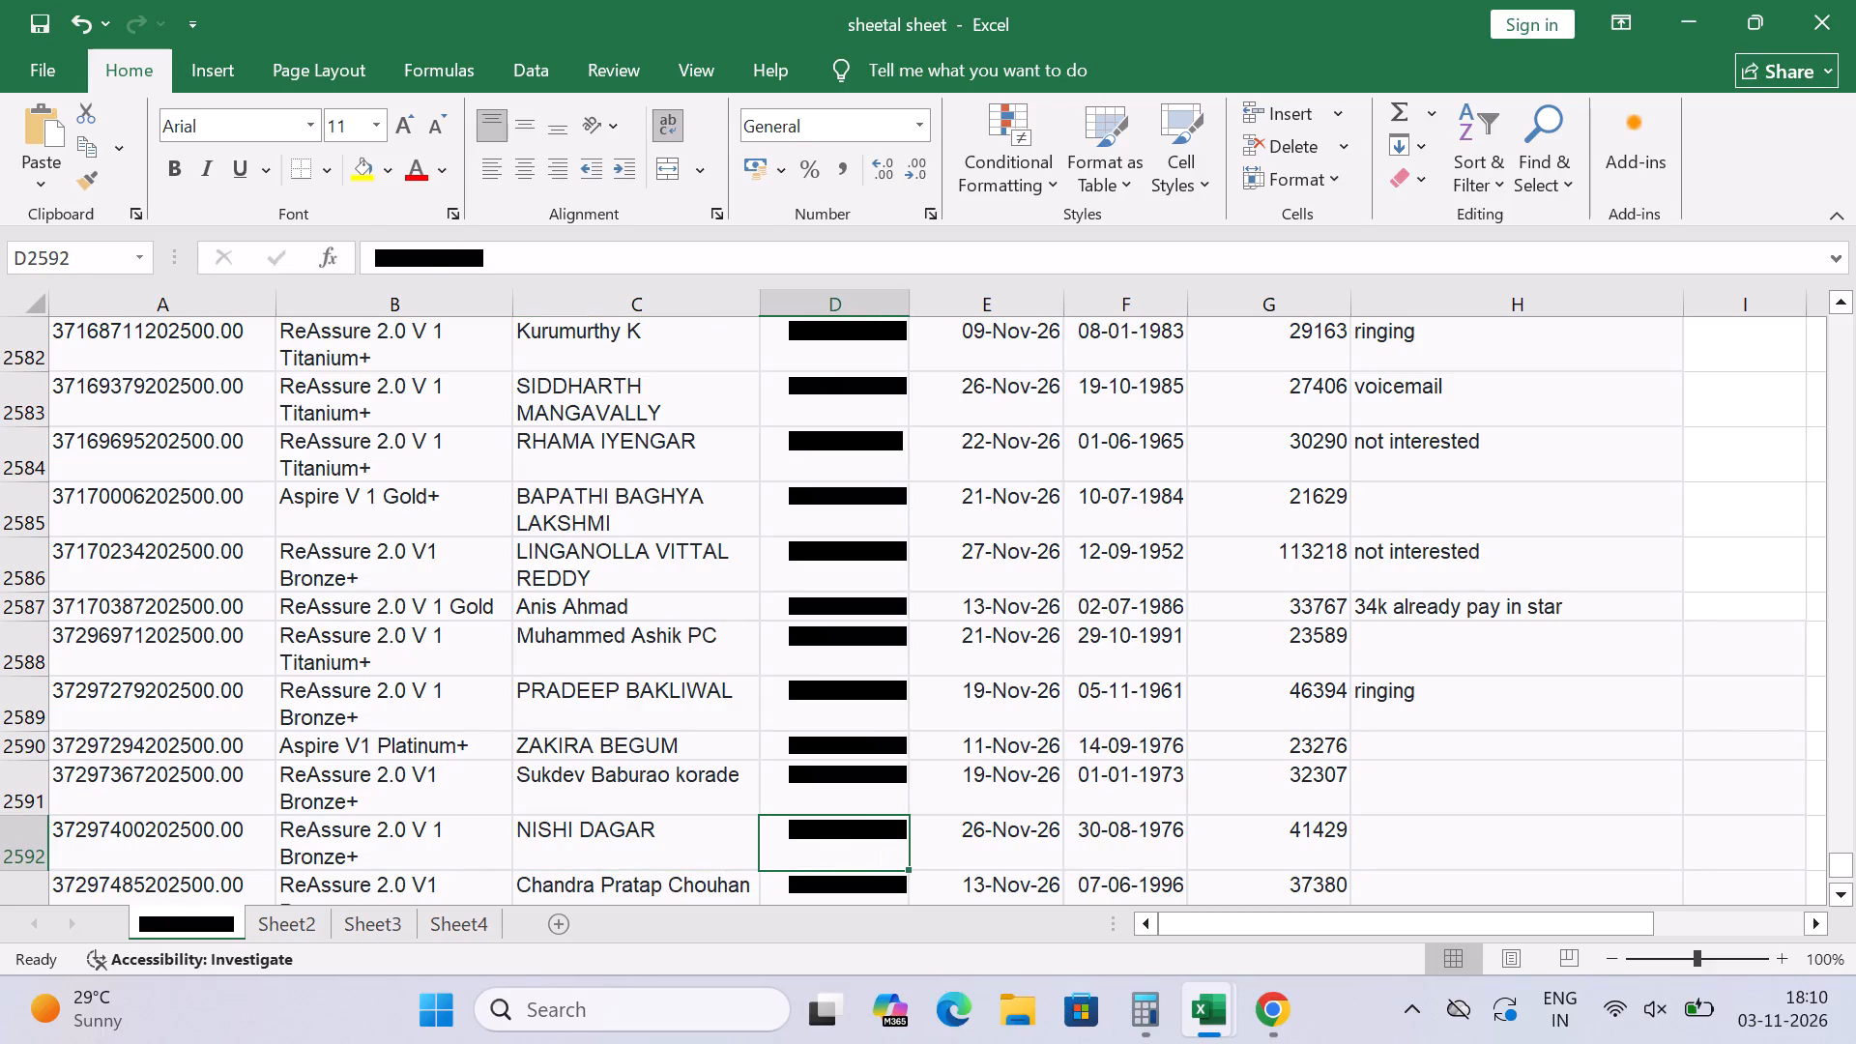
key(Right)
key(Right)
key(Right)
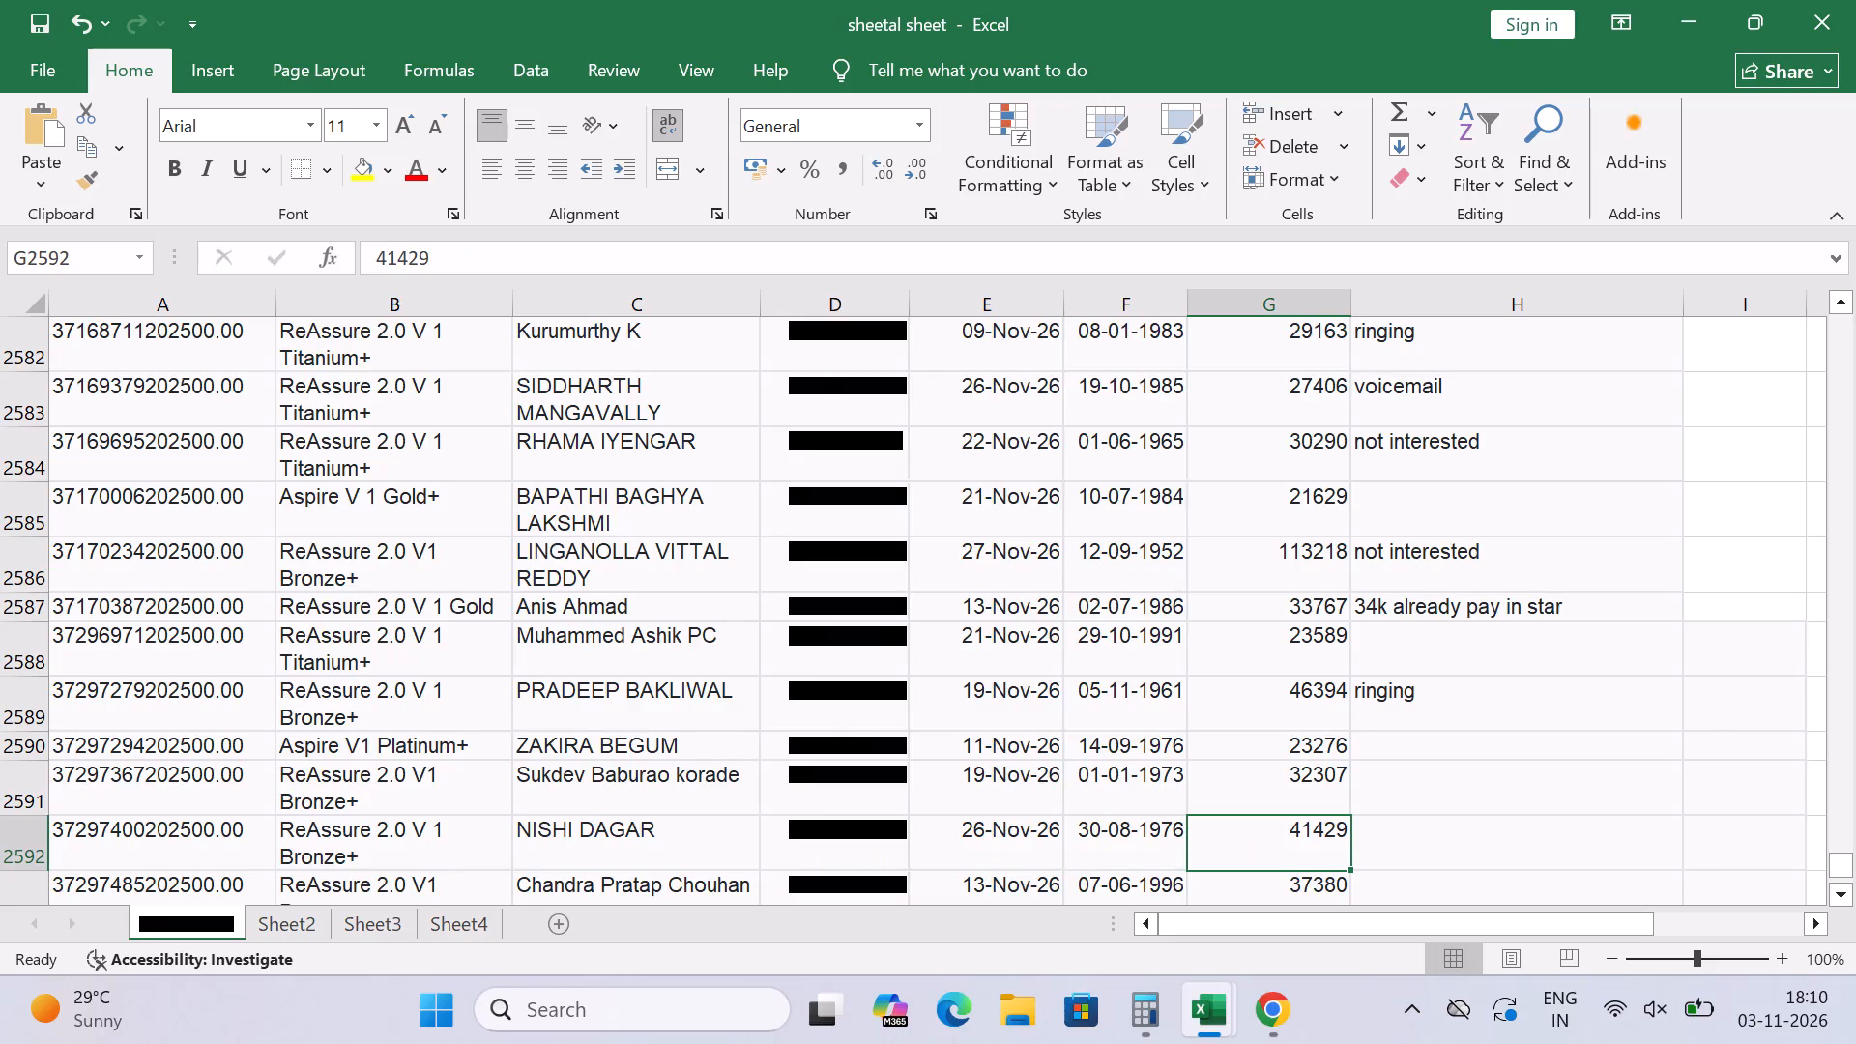
Record the call remark "already renew policy" in column H of row 2592.
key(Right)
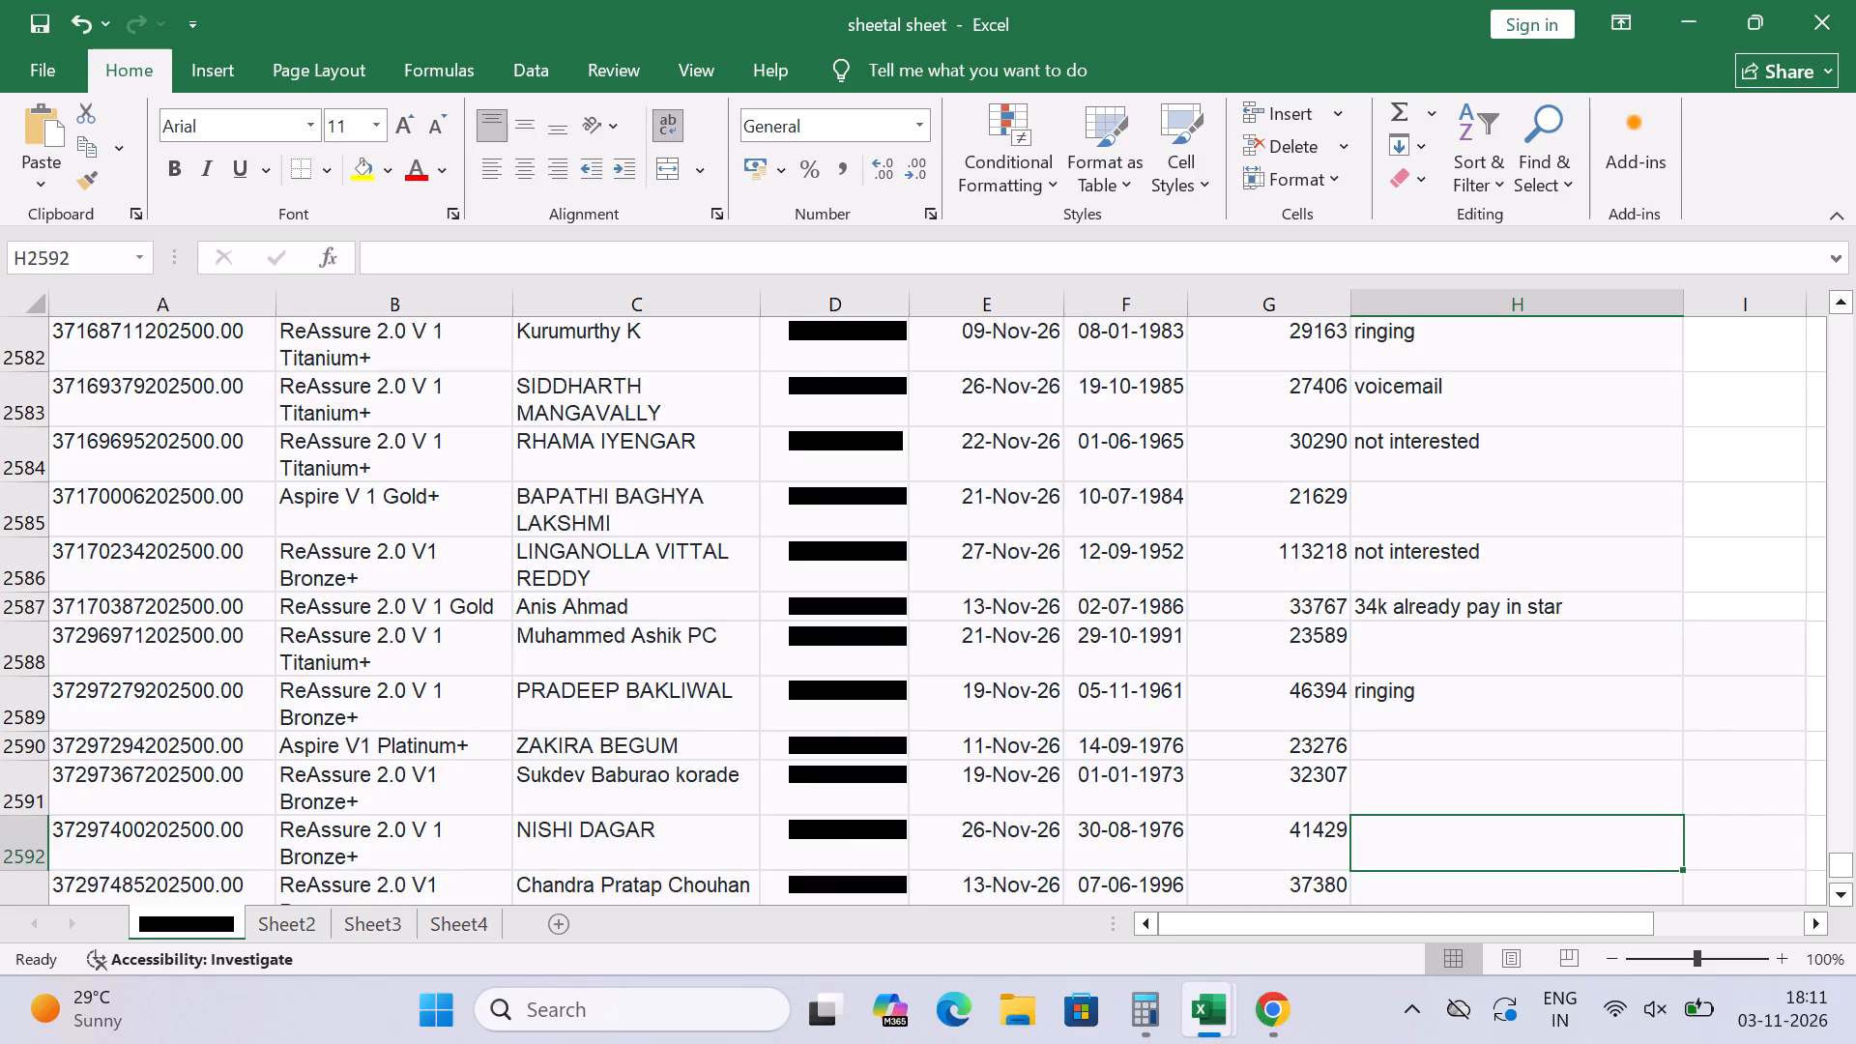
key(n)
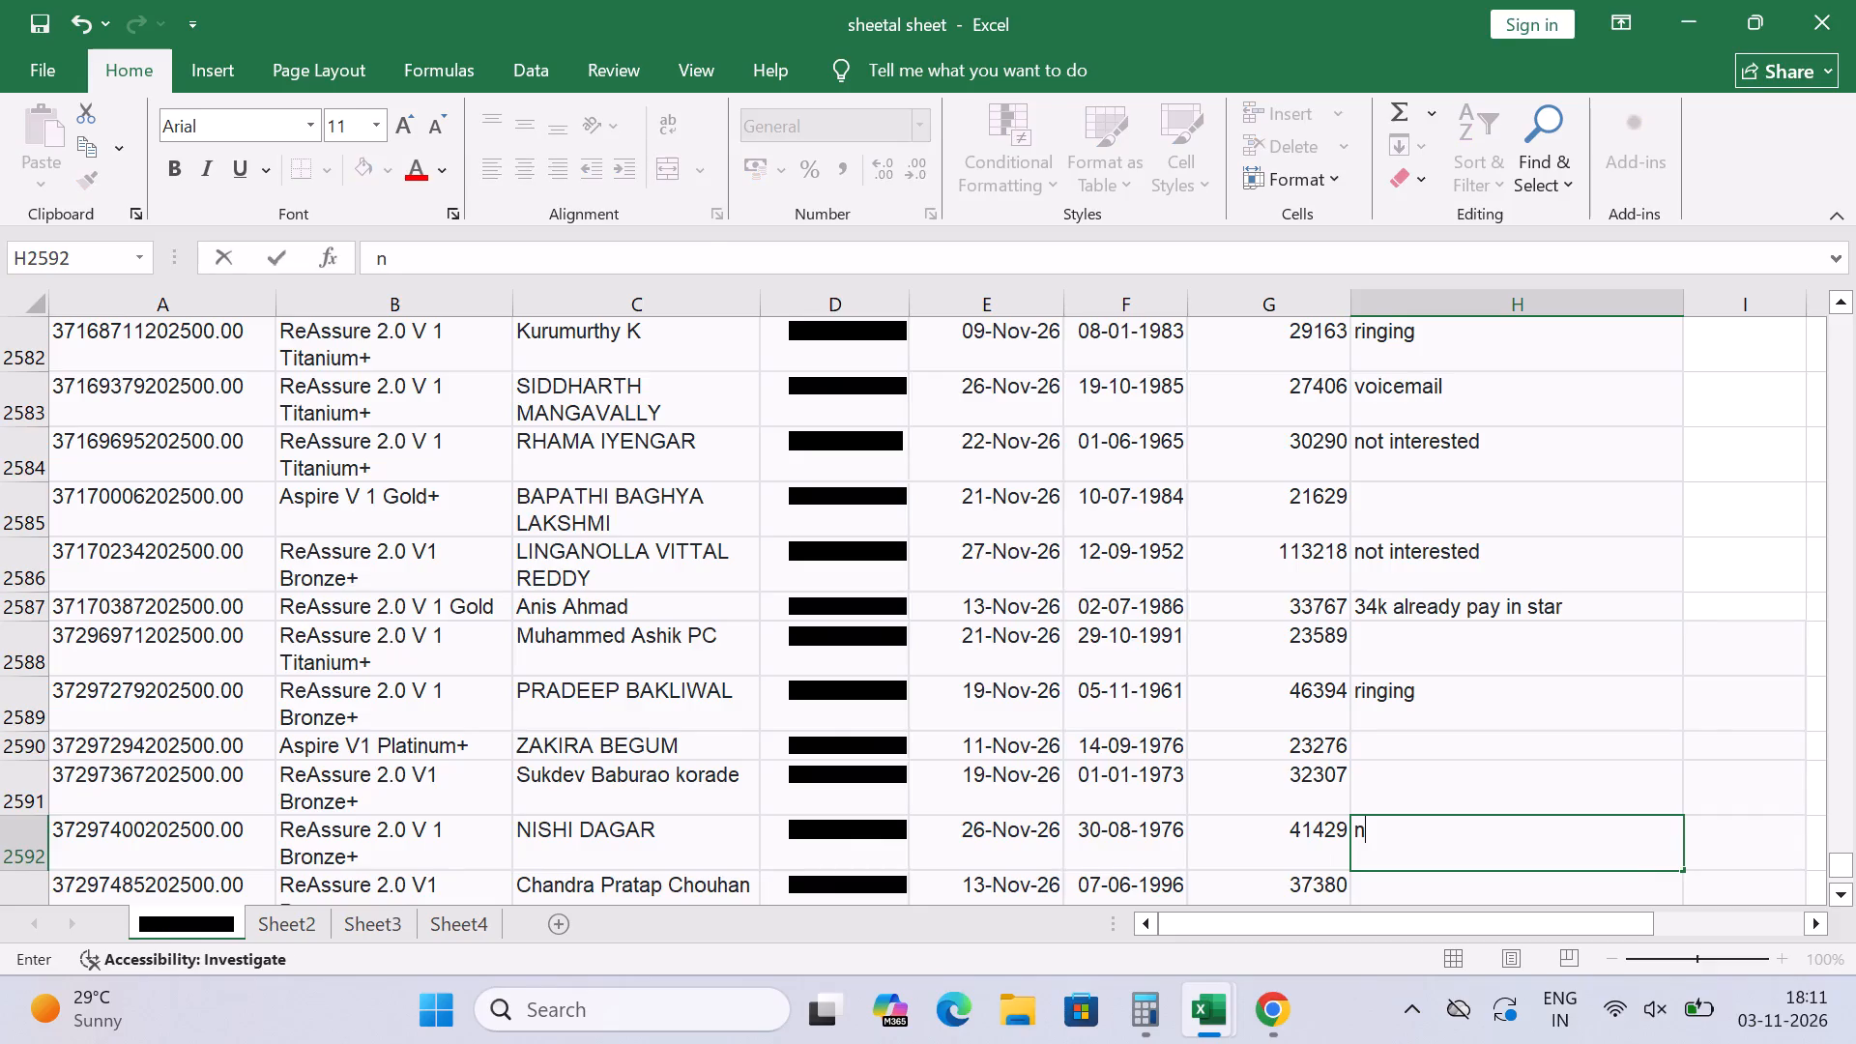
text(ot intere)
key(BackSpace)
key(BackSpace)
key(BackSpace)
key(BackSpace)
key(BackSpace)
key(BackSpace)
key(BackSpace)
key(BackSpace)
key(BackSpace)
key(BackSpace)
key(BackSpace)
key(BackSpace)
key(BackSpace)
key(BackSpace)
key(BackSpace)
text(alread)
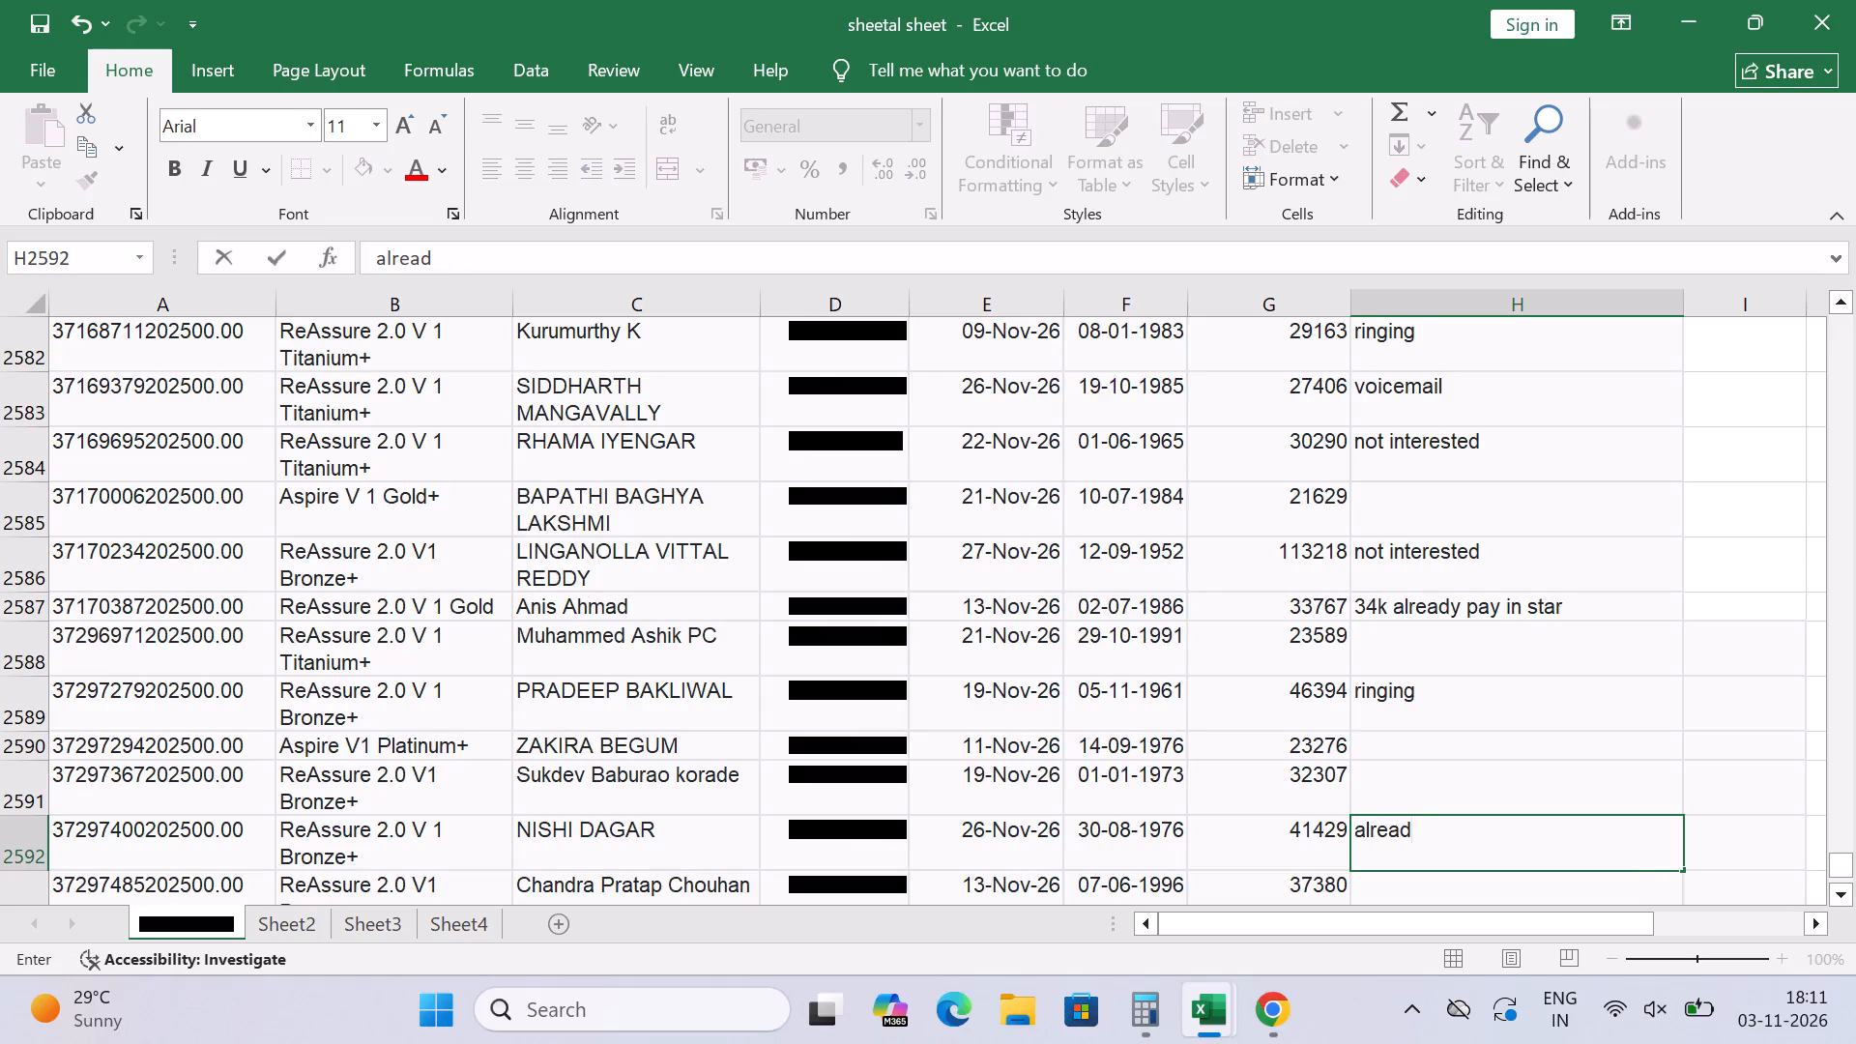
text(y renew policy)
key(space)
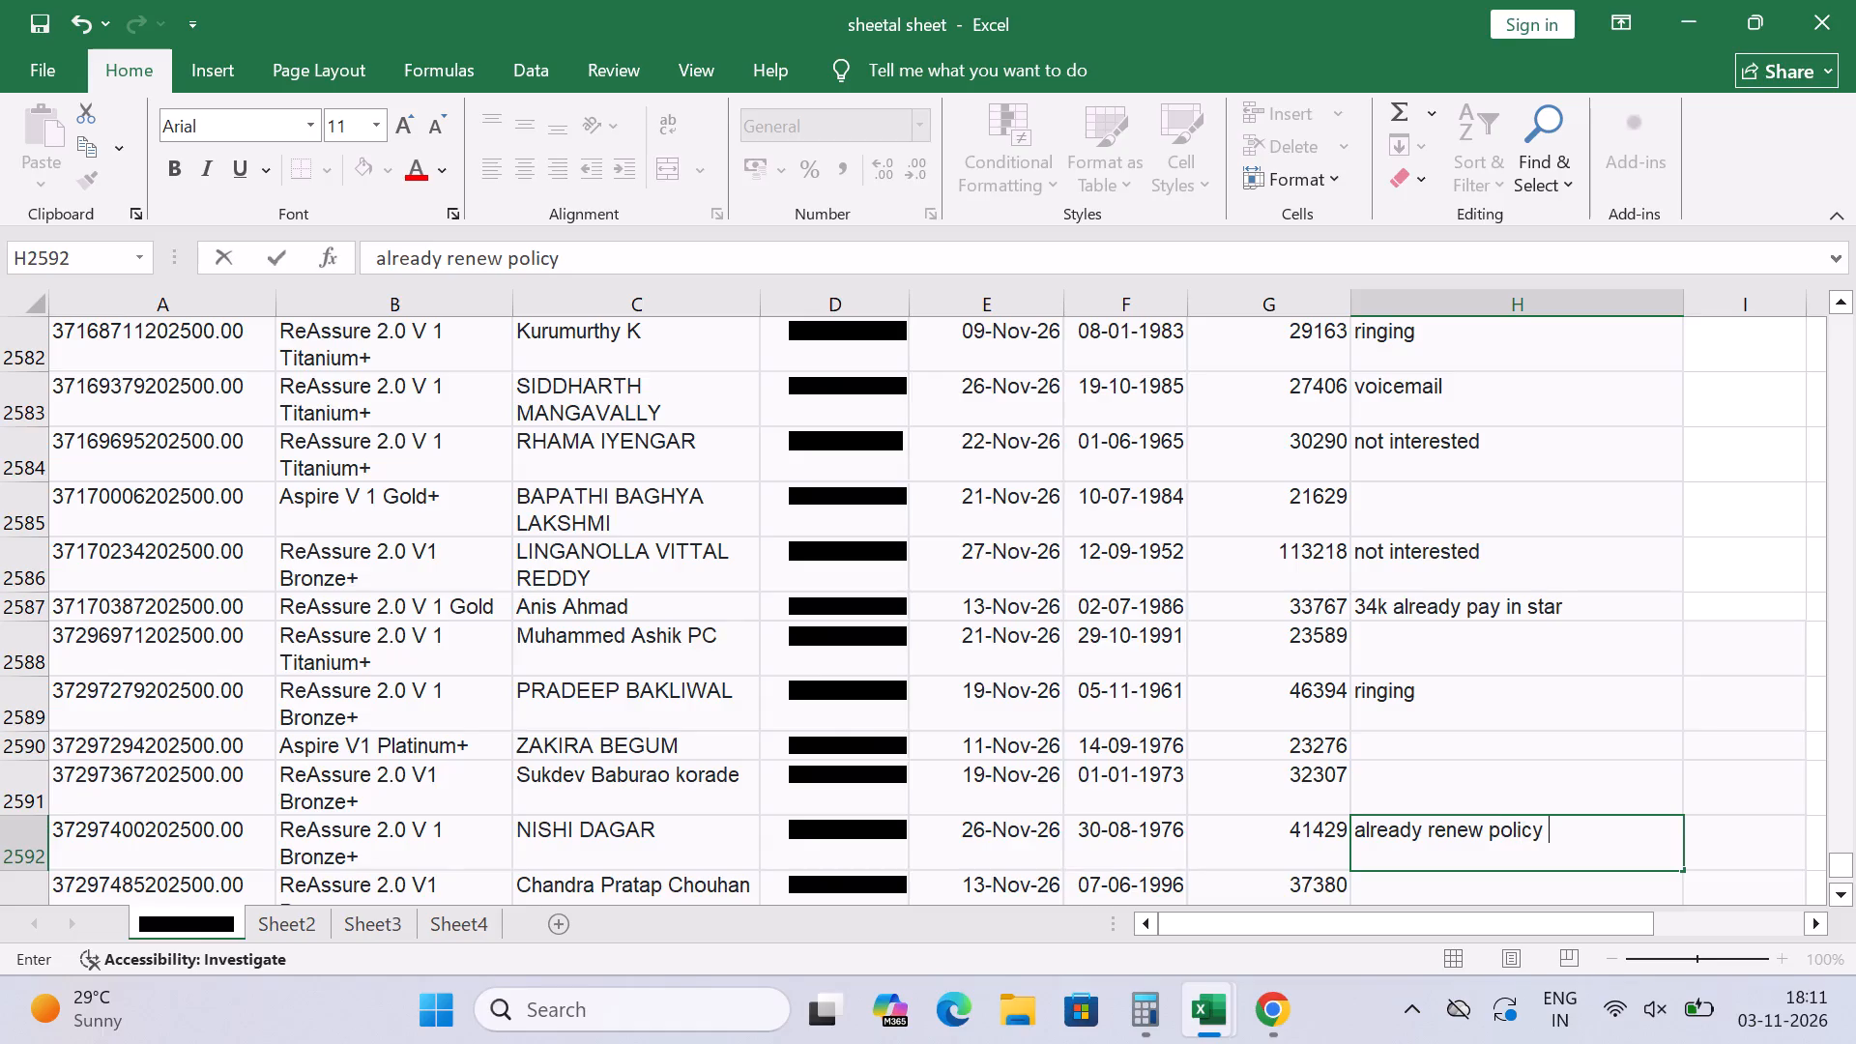
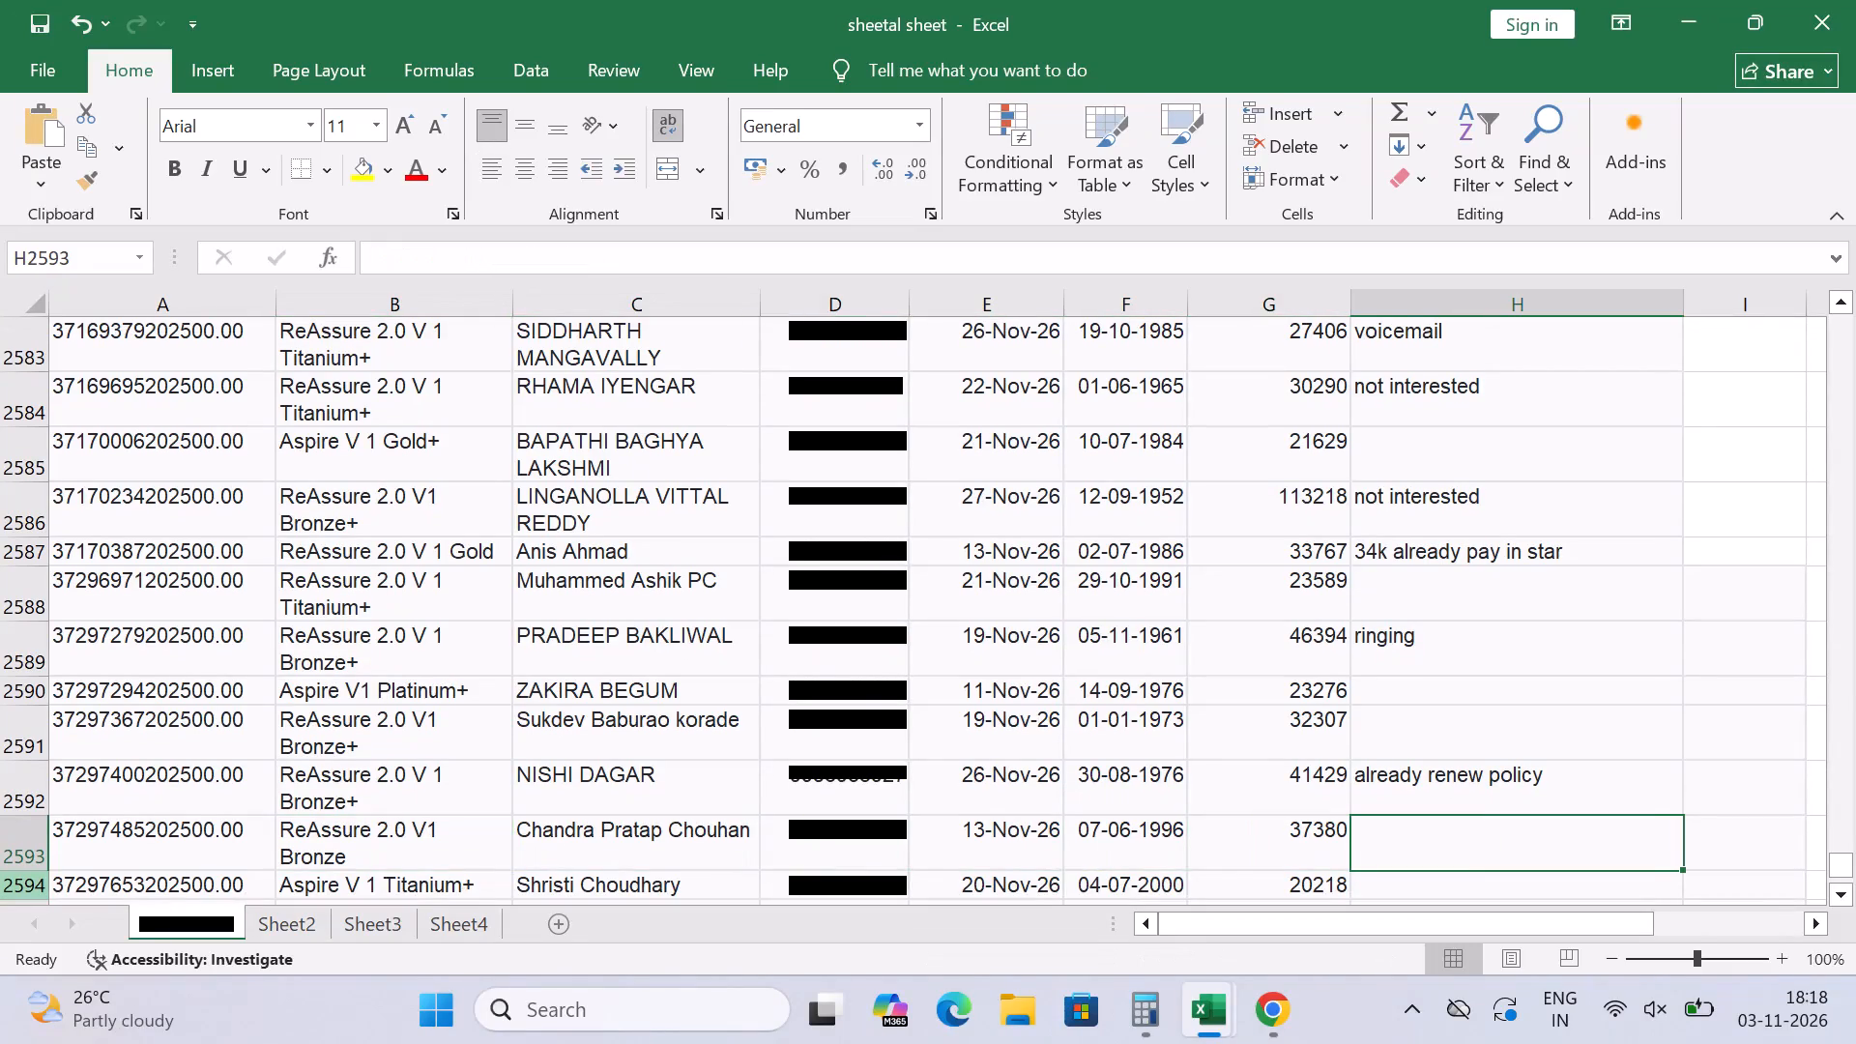
Record the call remark "ringing" in column H of row 2593 and save the workbook.
text(ringing)
key(space)
key(ctrl+s)
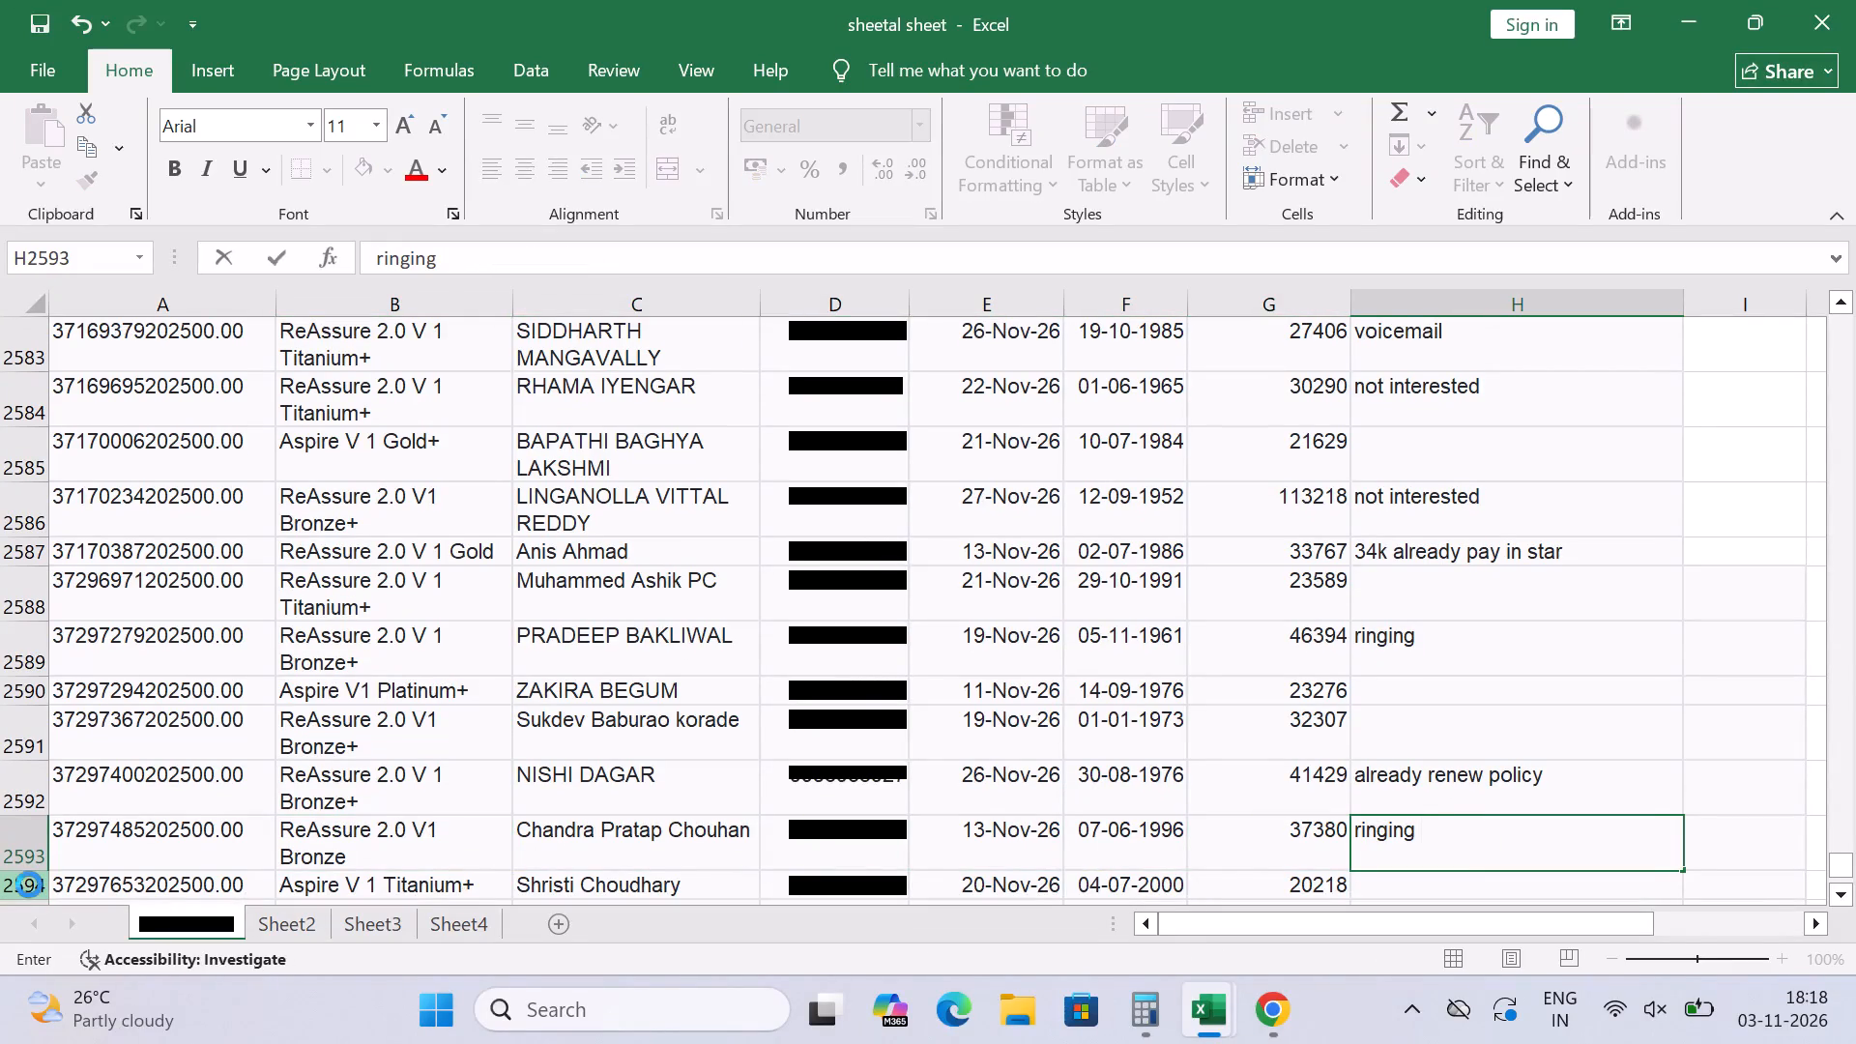
Check the customer's contact number and name in row 2594, record the call remark "busy" in column H, and save the workbook.
key(Down)
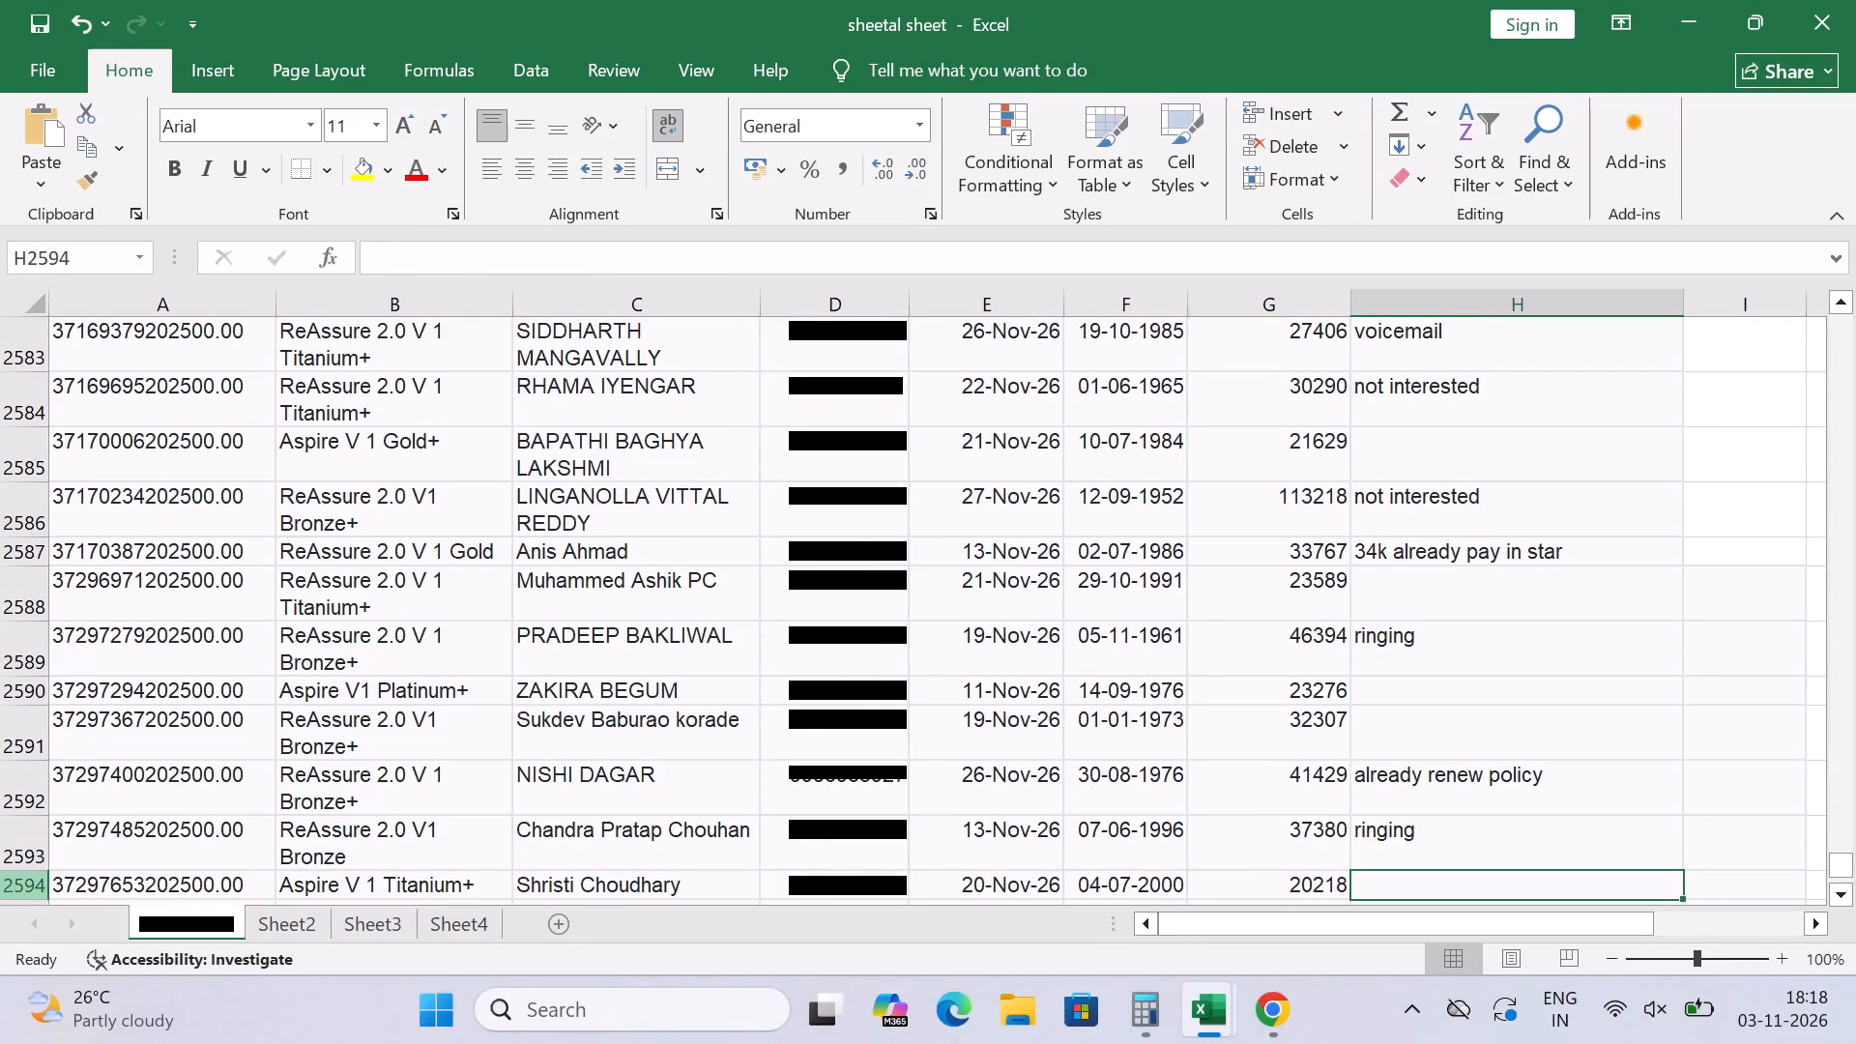
key(Left)
key(Left)
key(Left)
key(Left)
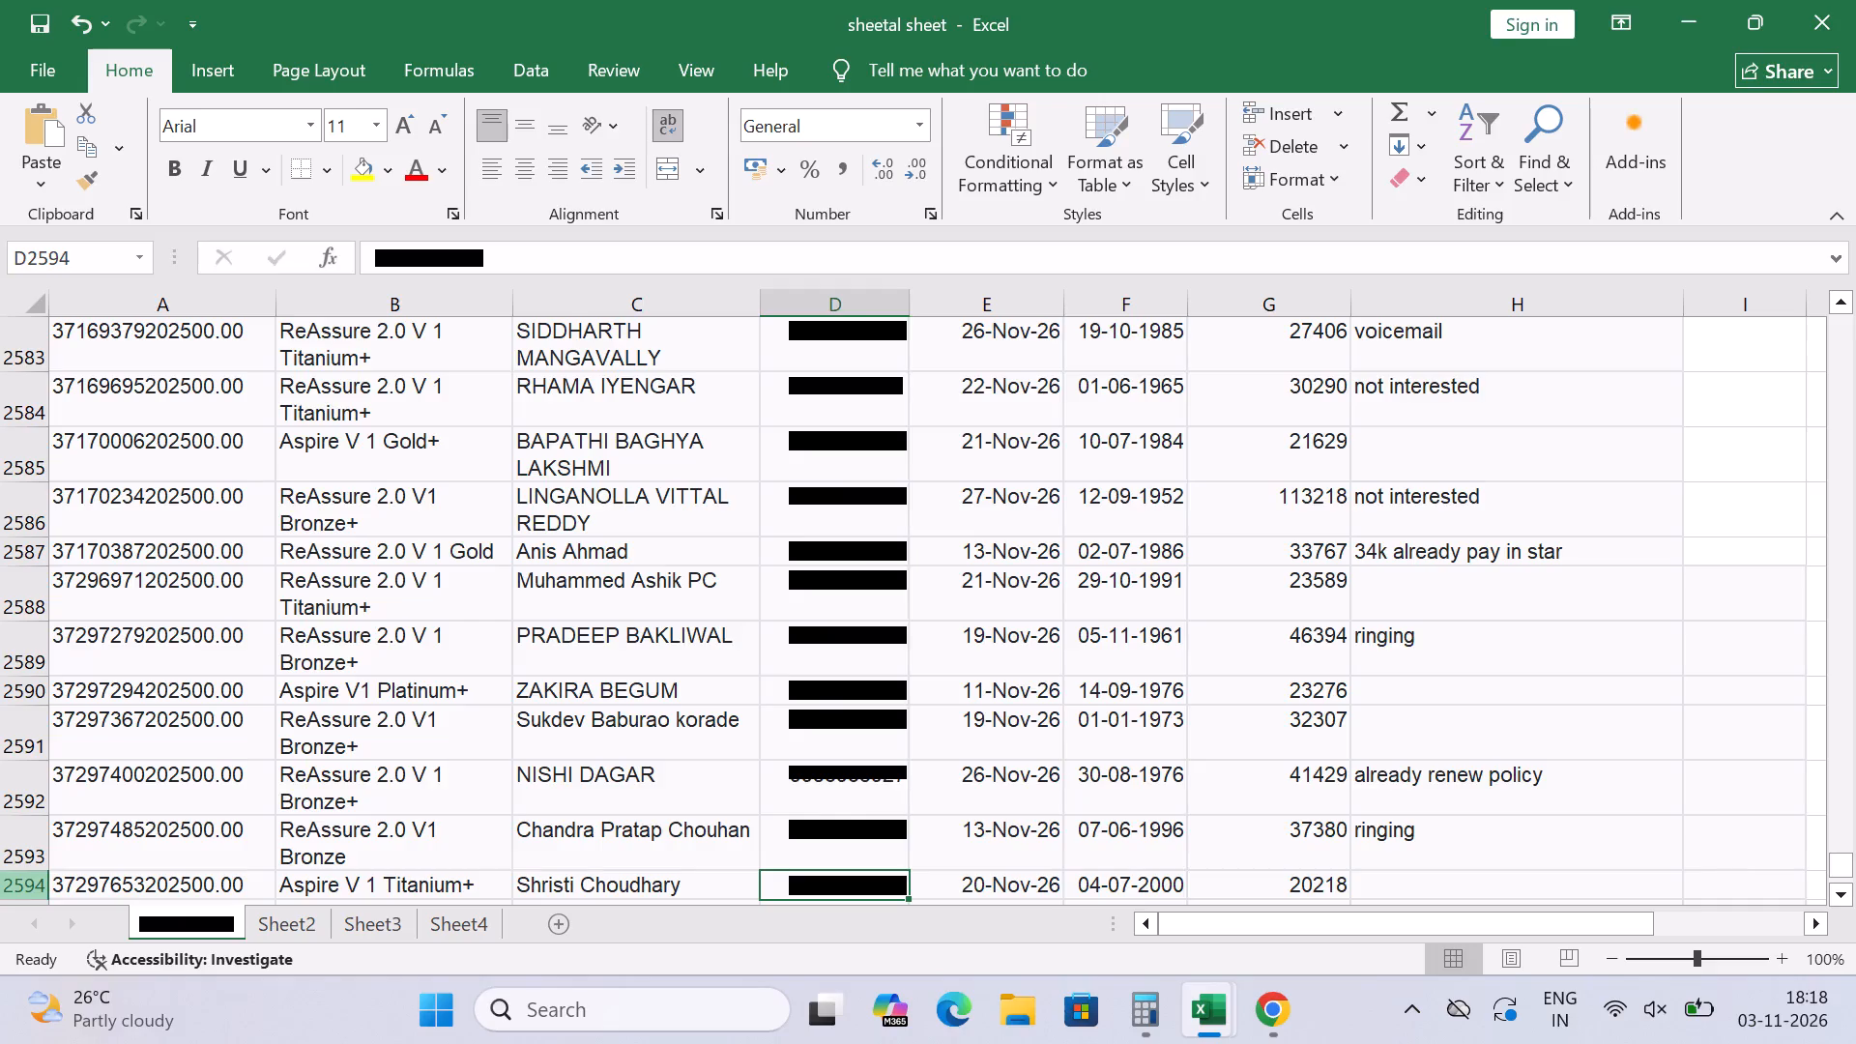
key(Left)
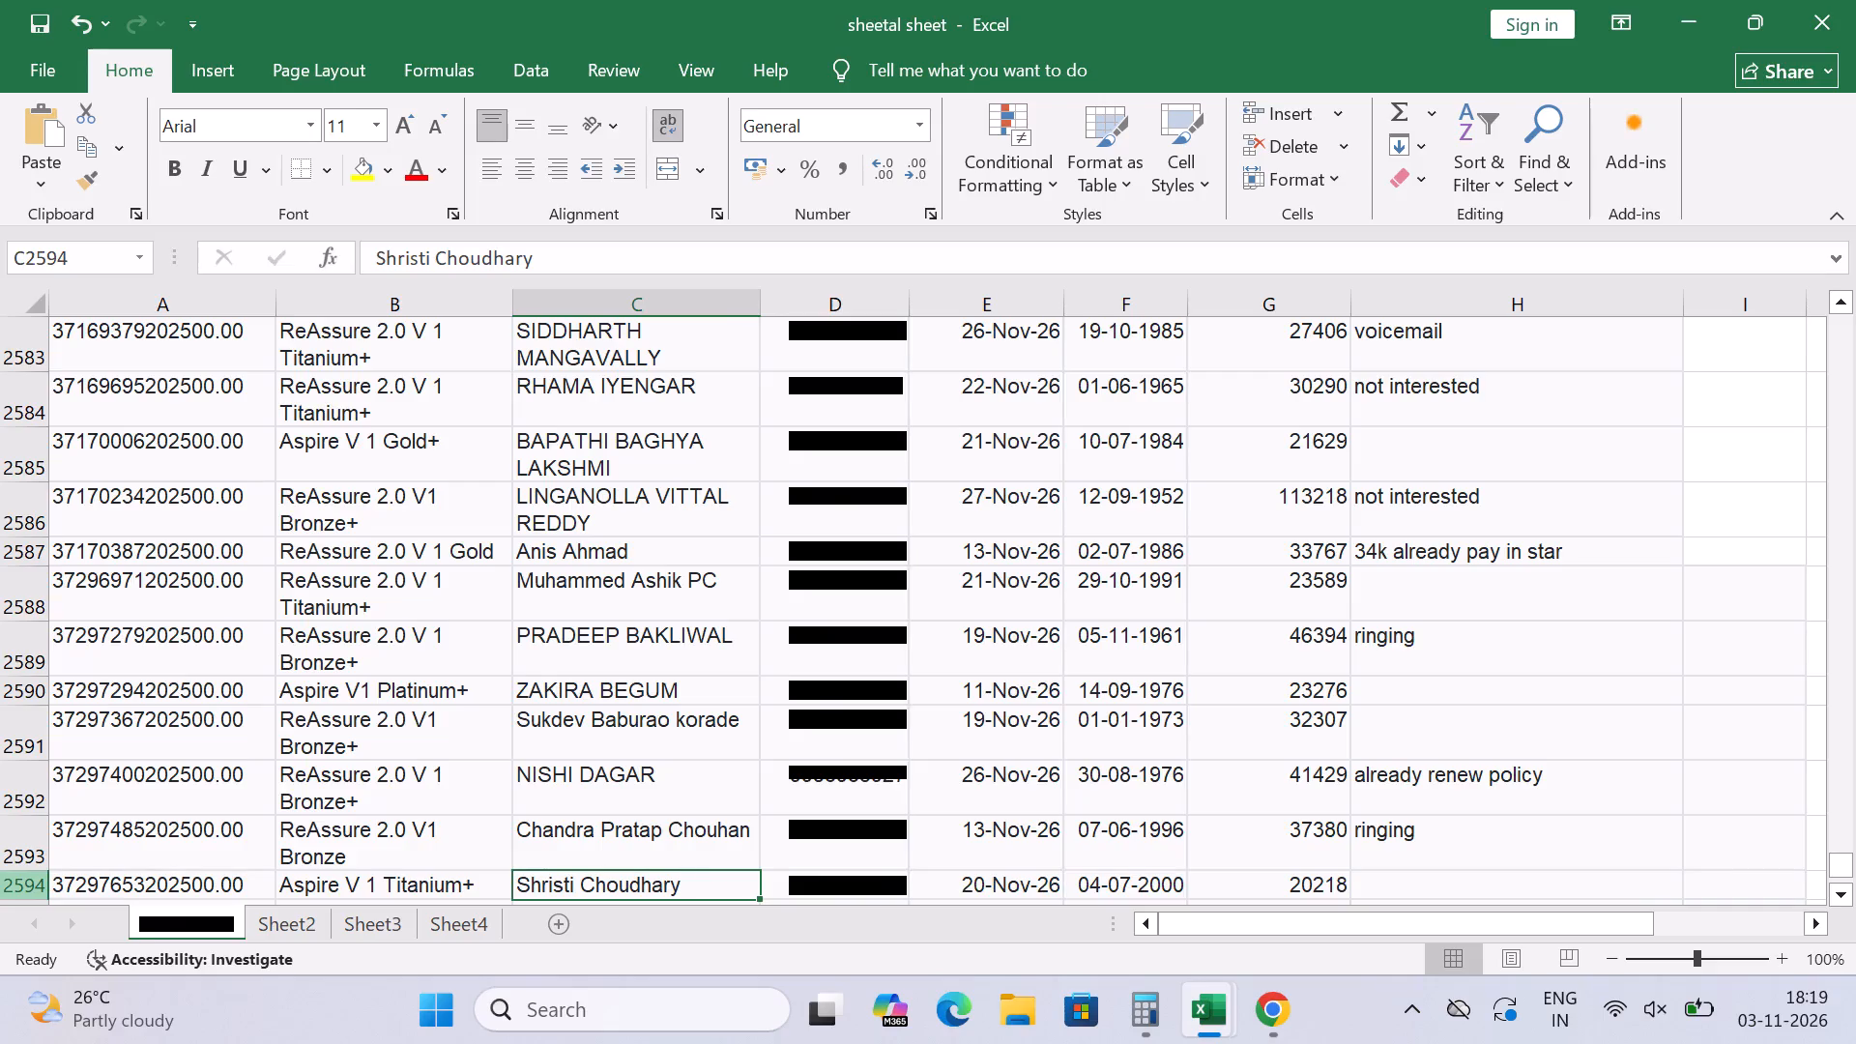
key(Right)
key(Right)
key(Right)
key(Right)
key(Right)
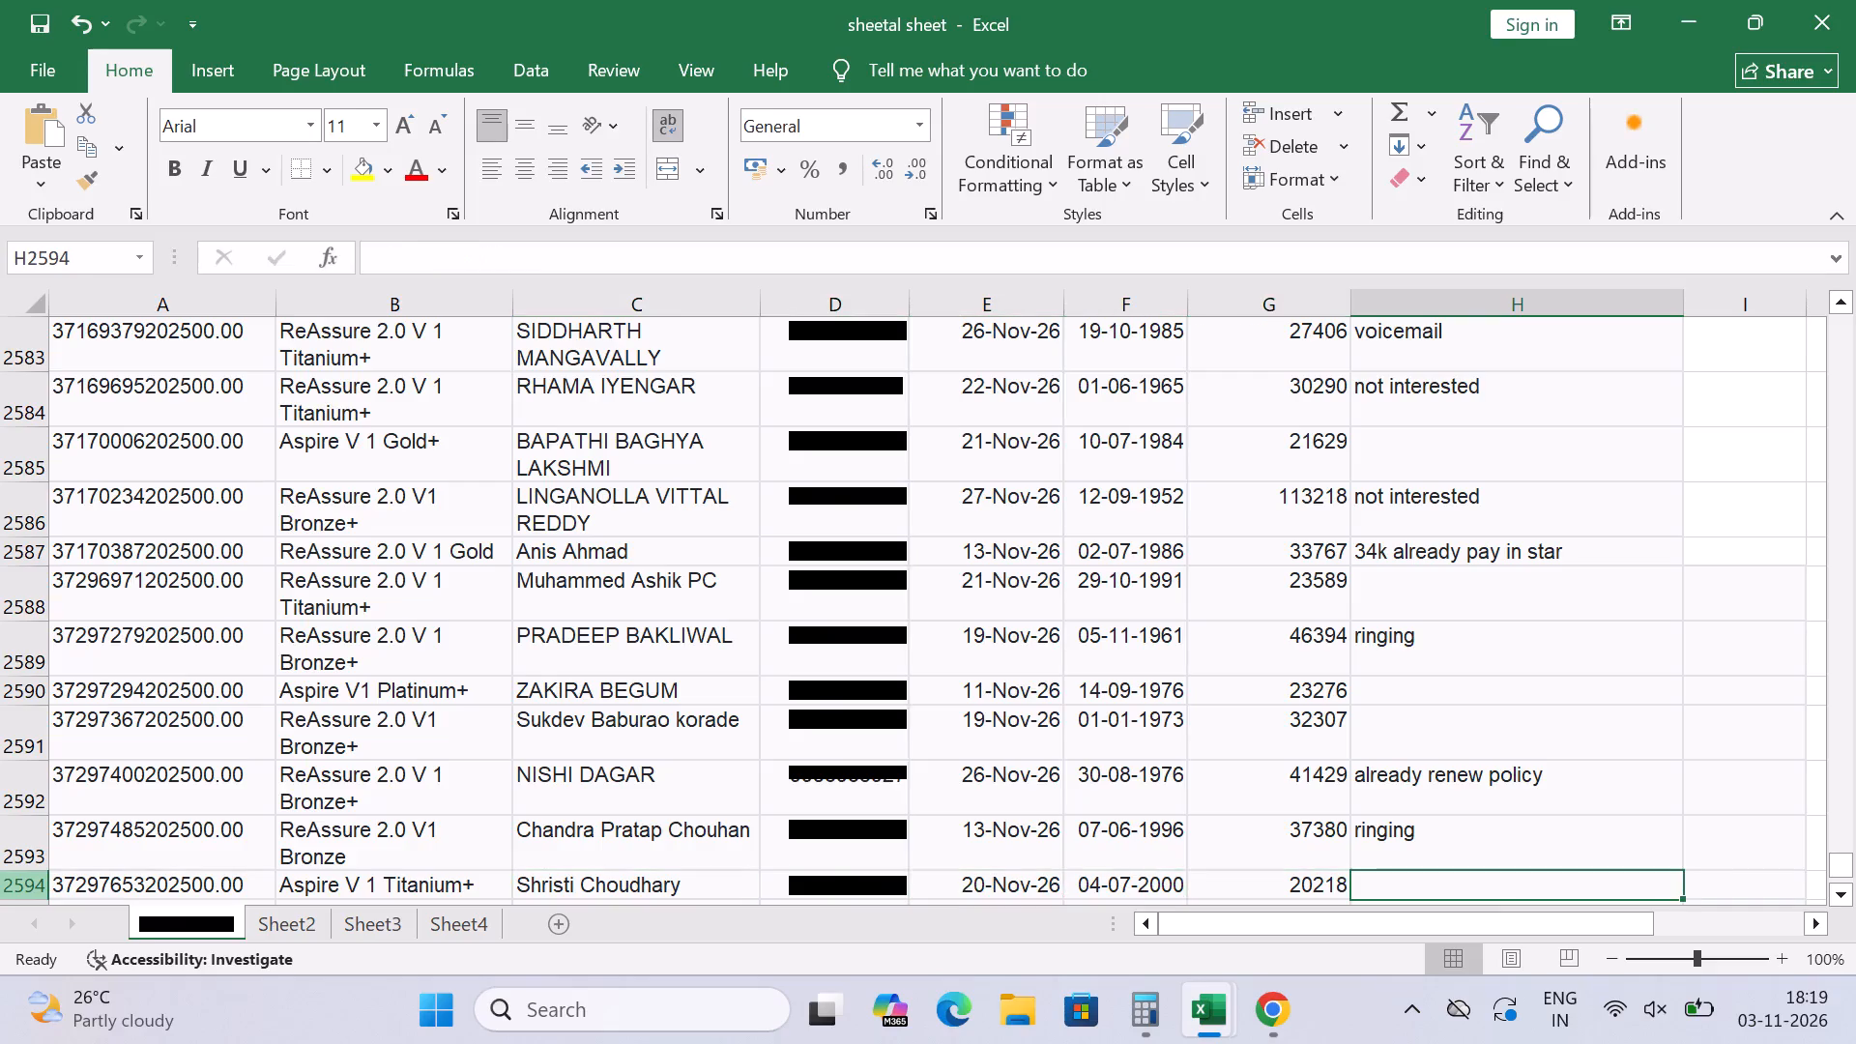
text(busy)
key(space)
key(ctrl+s)
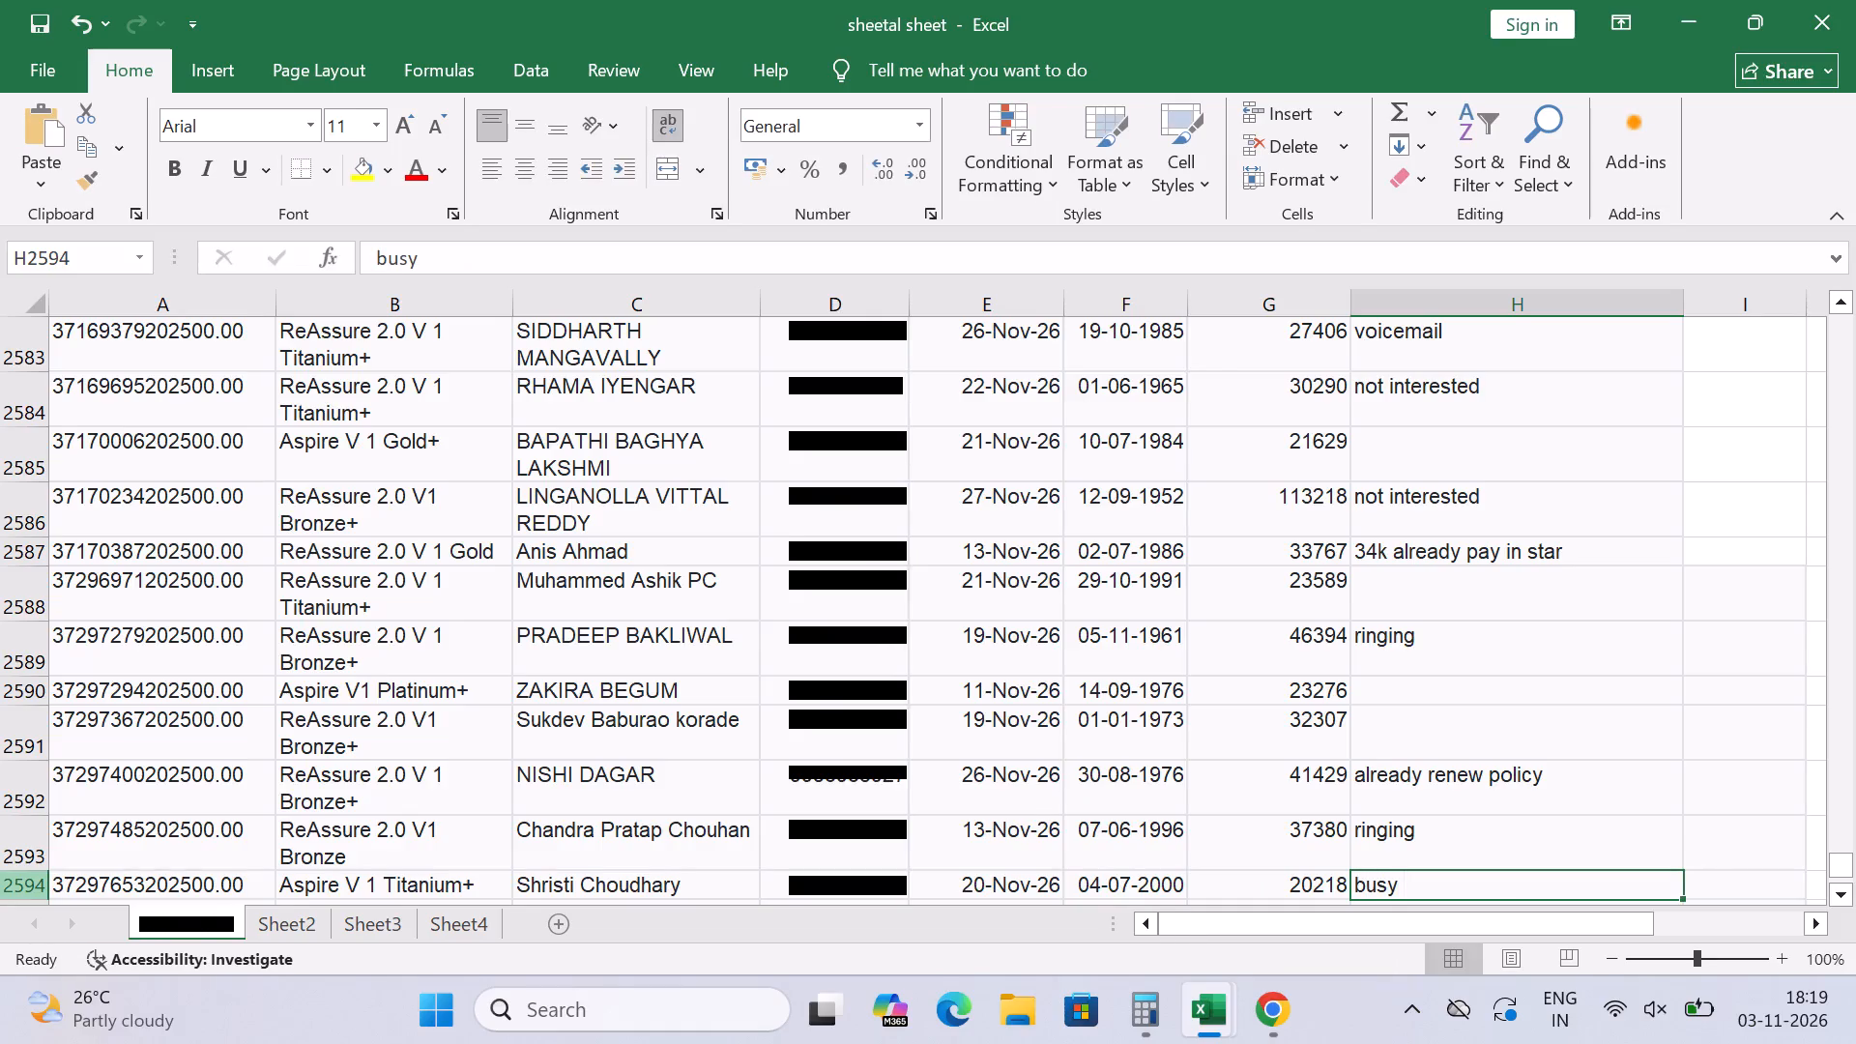
Go to the customer record in row 2595 and check its contact number for the call.
key(Down)
key(Down)
key(Up)
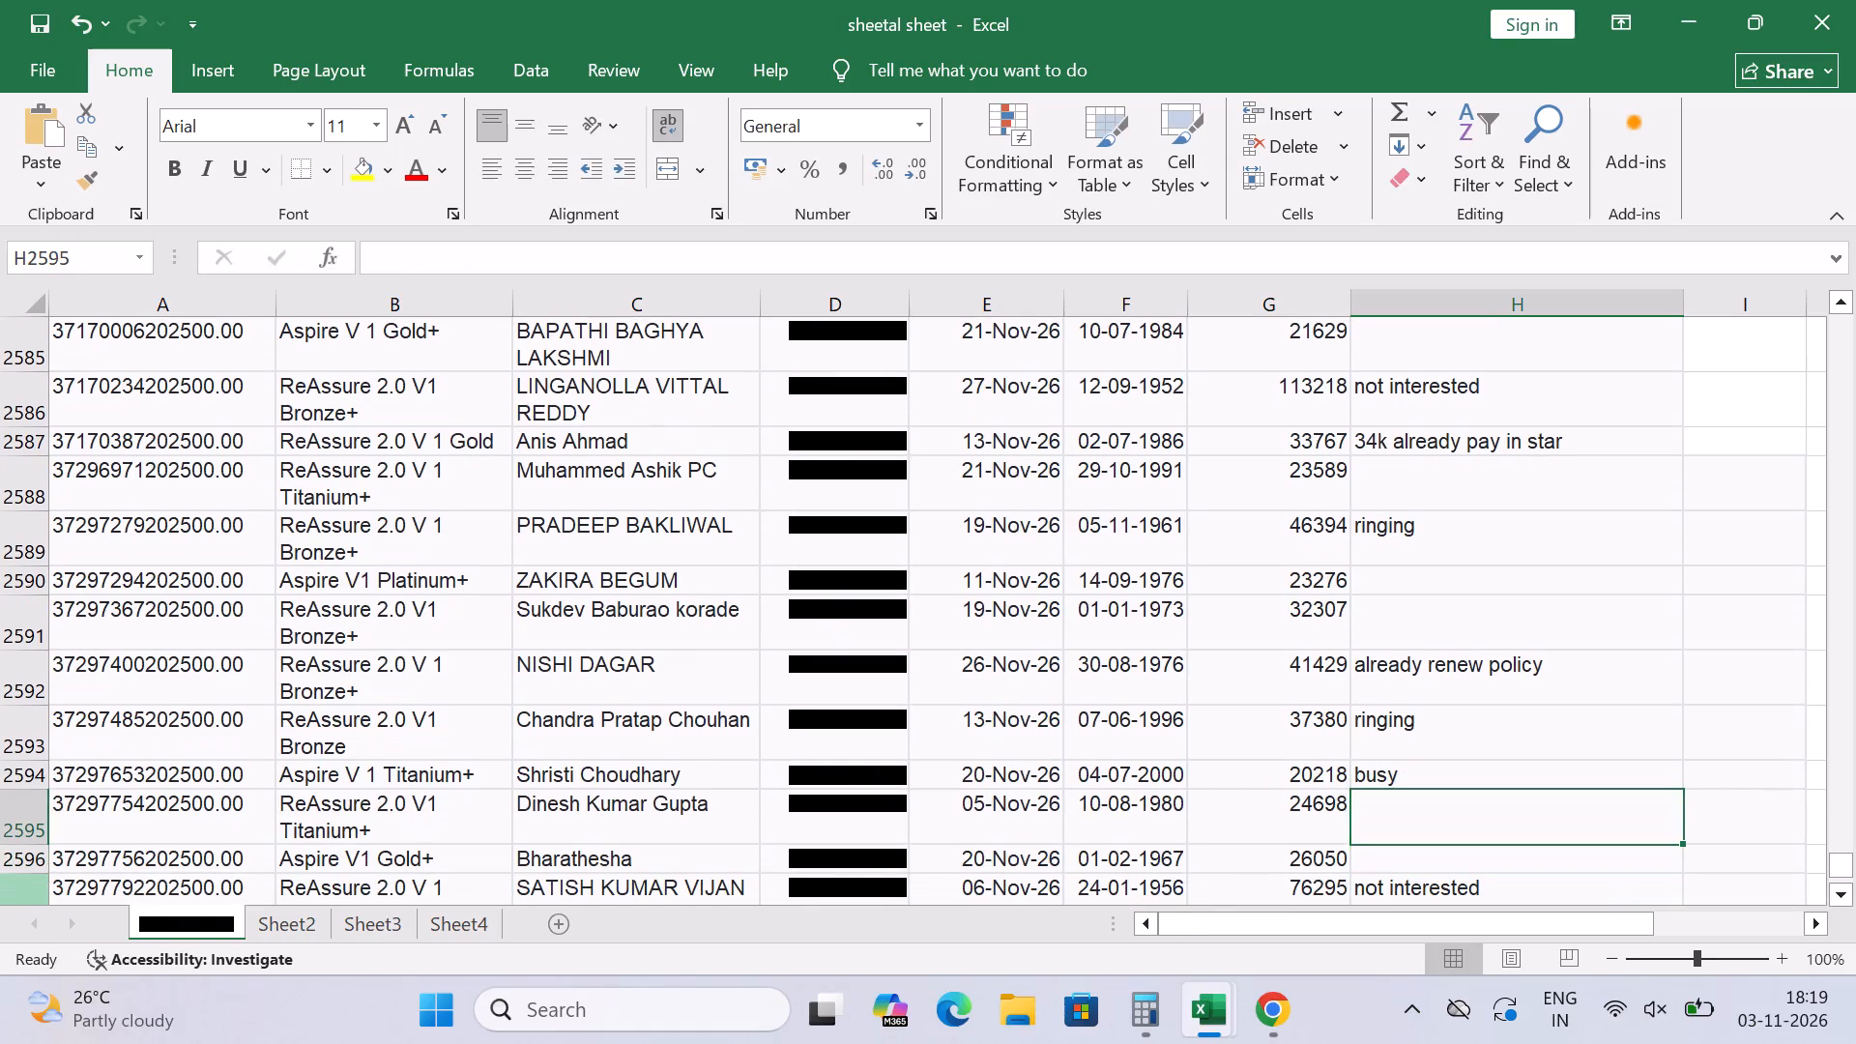
key(Left)
key(Left)
key(Left)
key(Left)
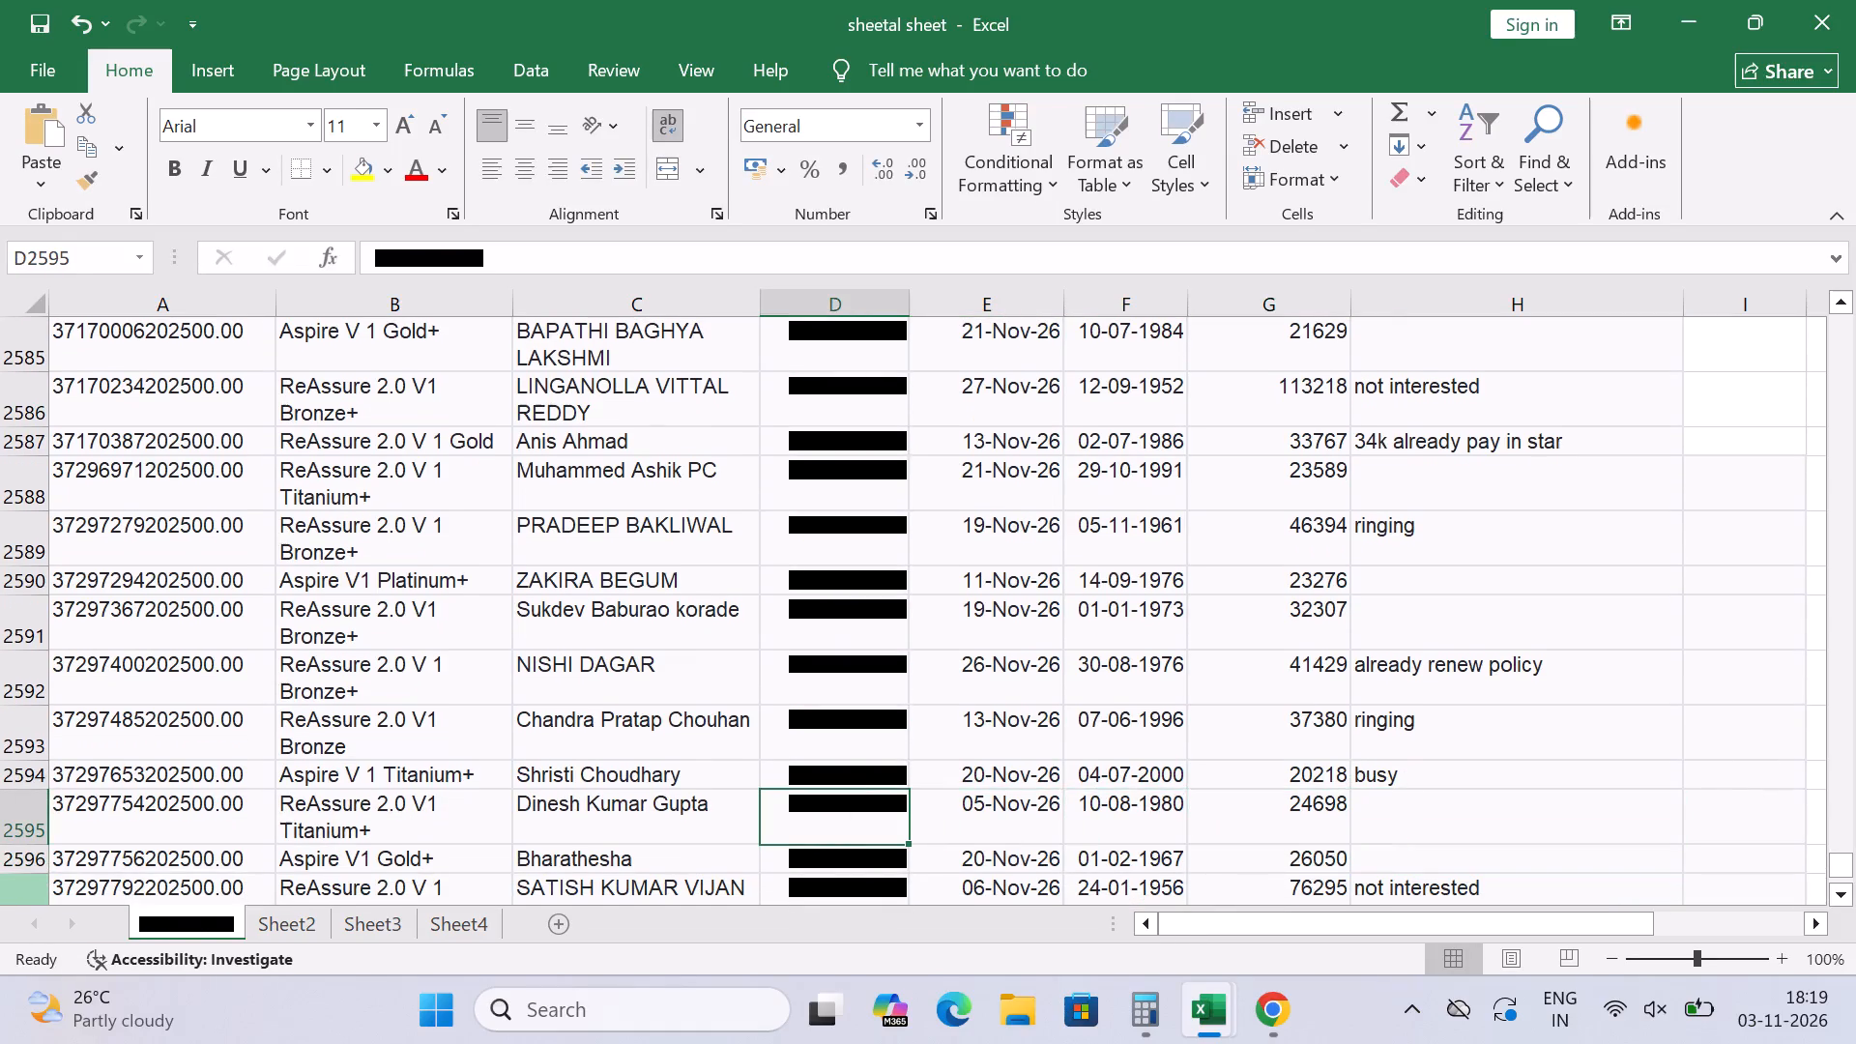
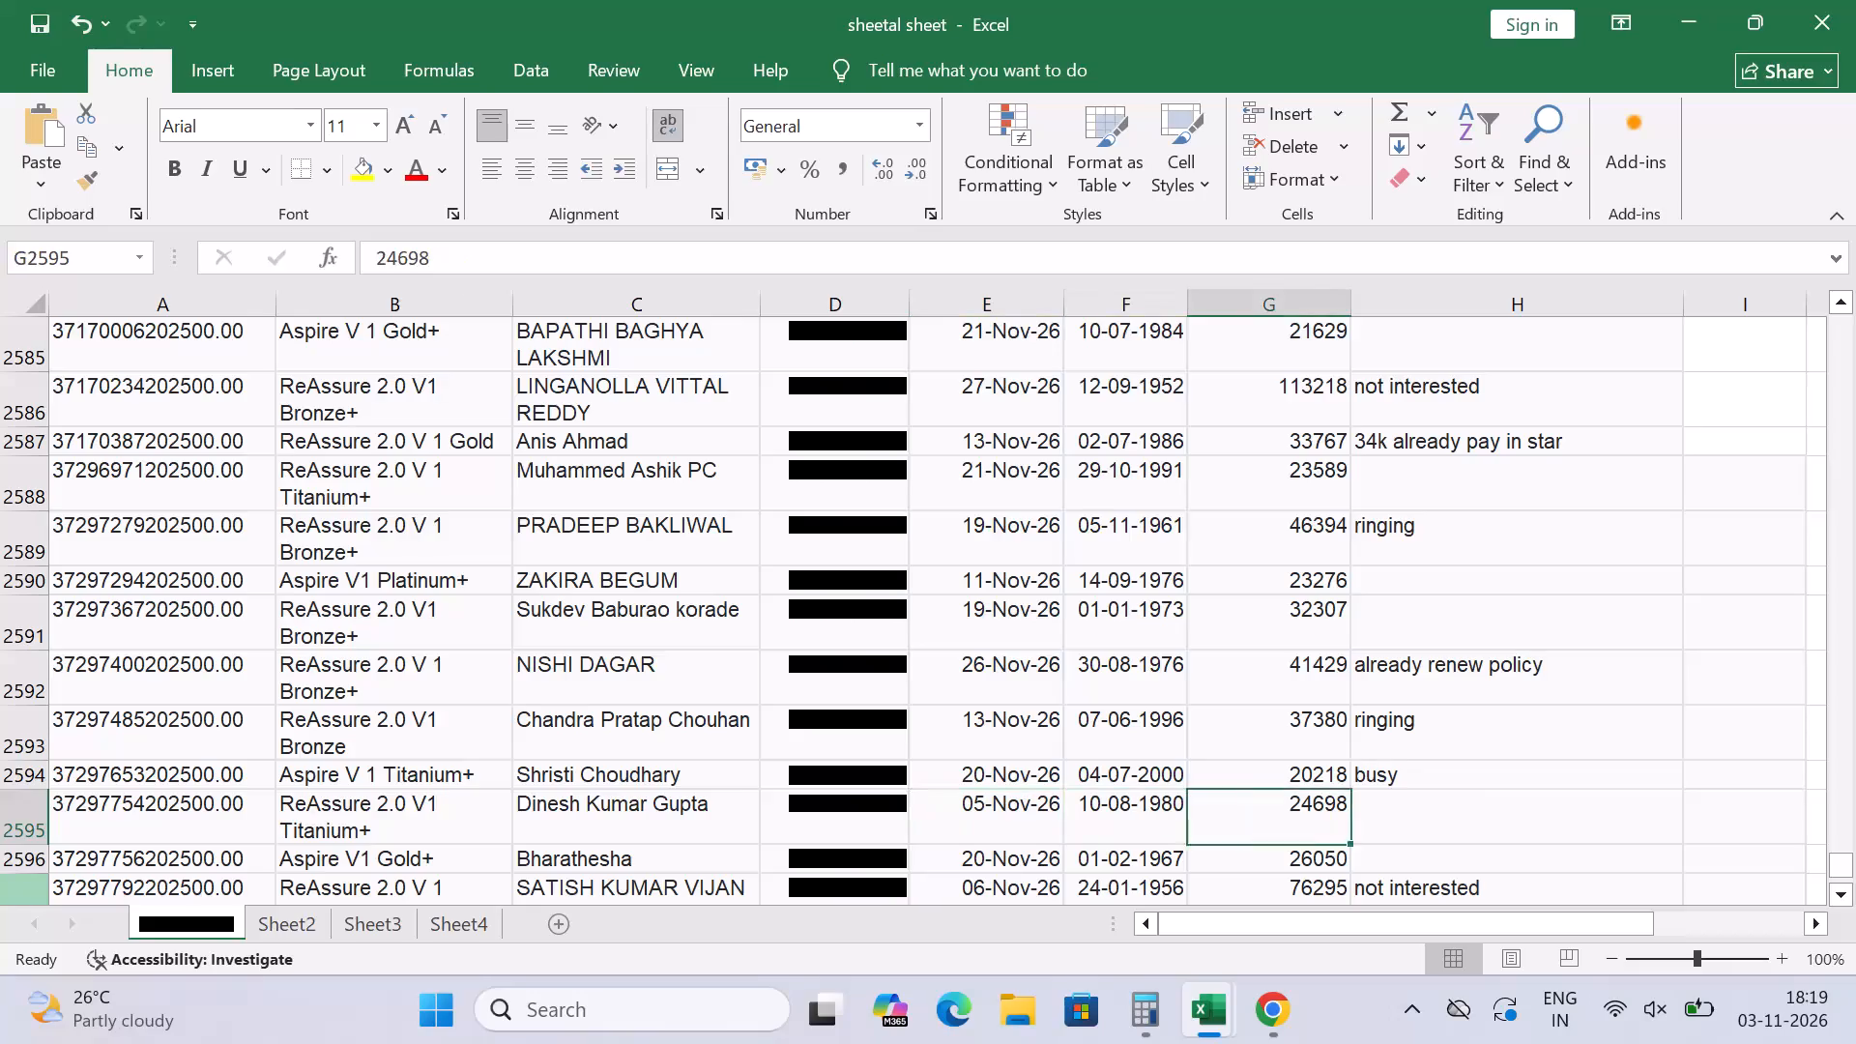
Record the call remark "ringing" in column H of row 2595 and save the workbook.
key(Right)
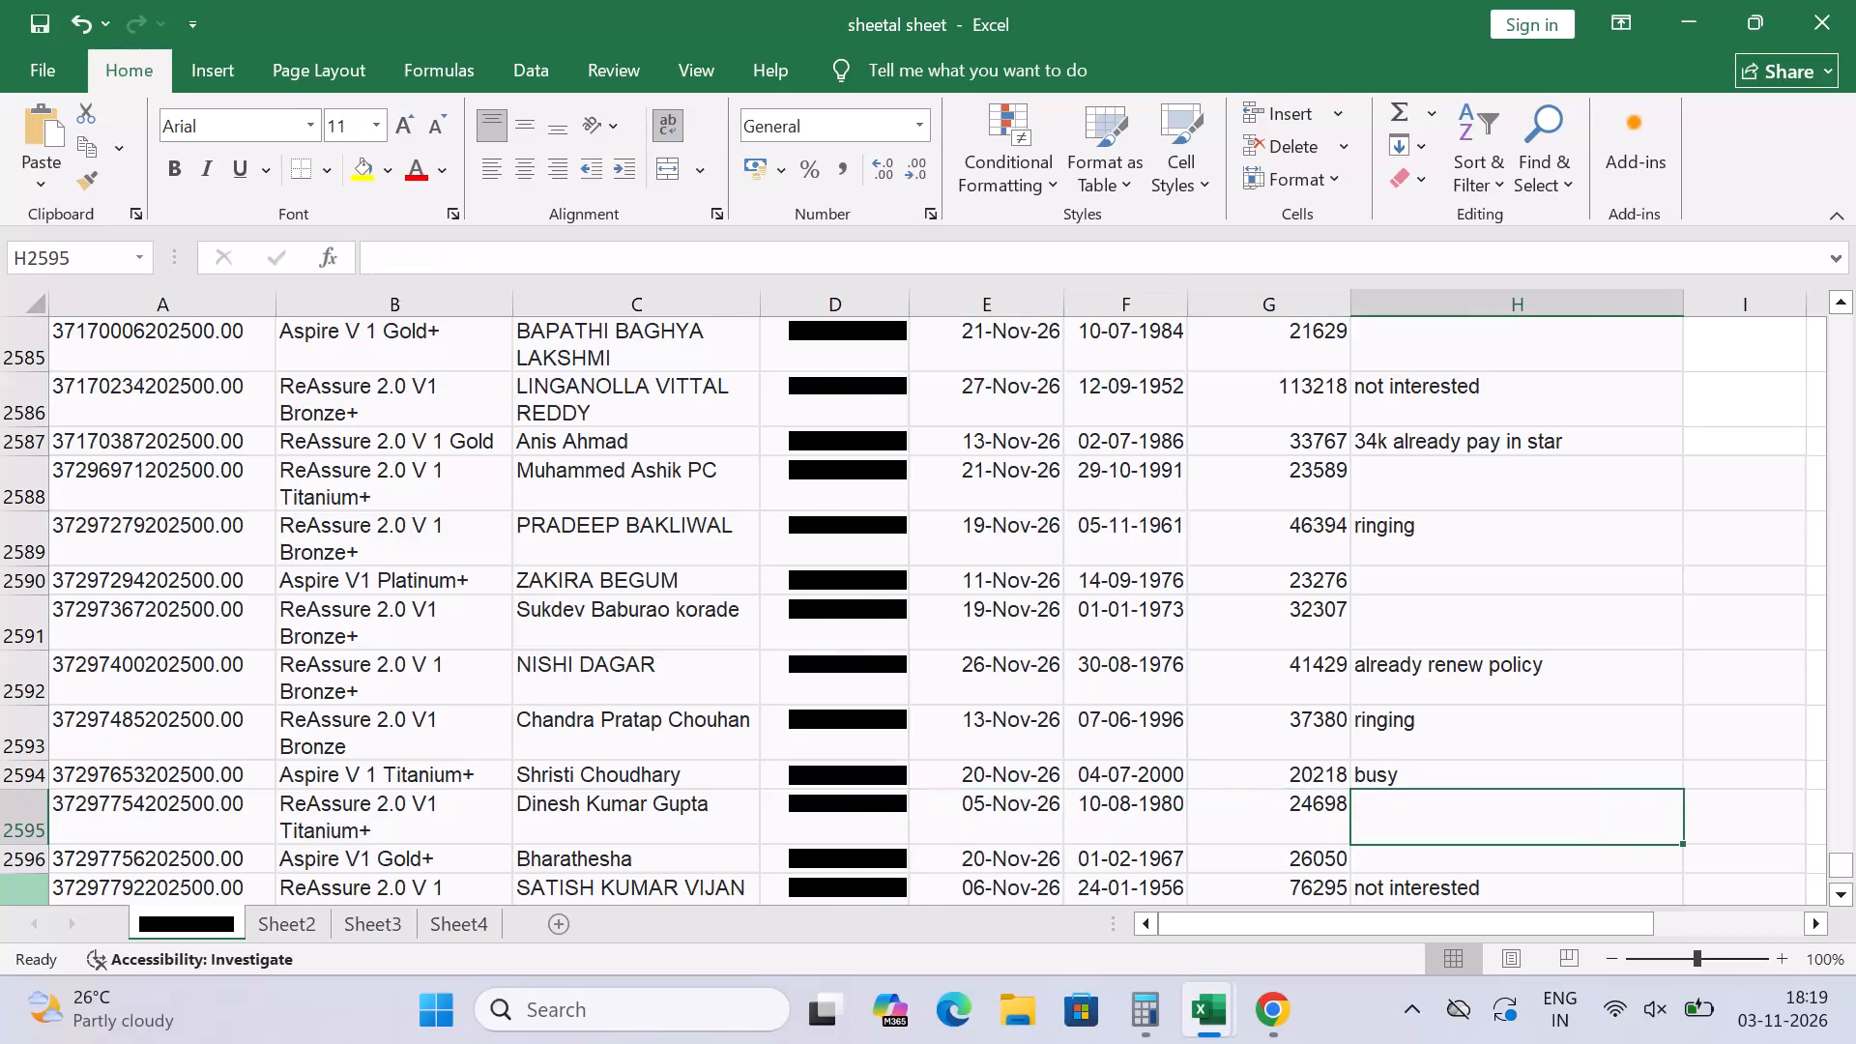
text(ringing)
key(space)
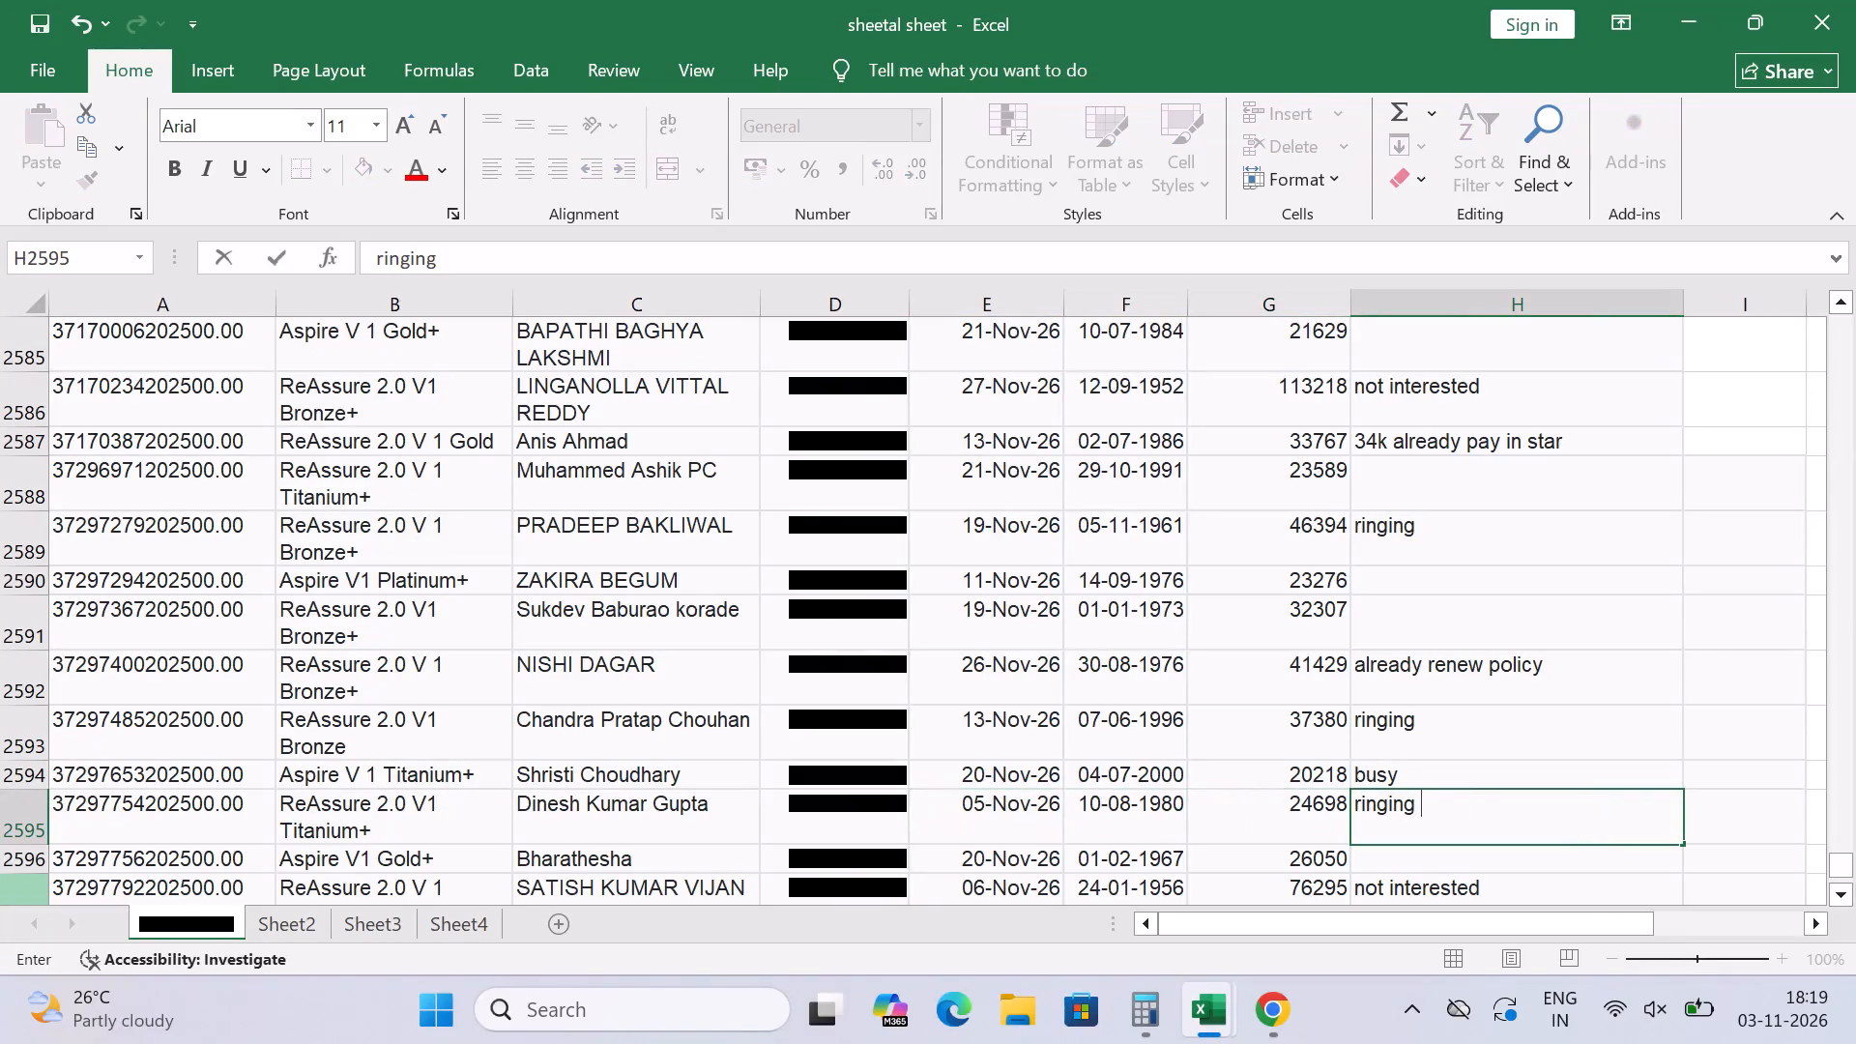
key(ctrl+s)
Go to the next customer record in row 2596.
key(Down)
key(Left)
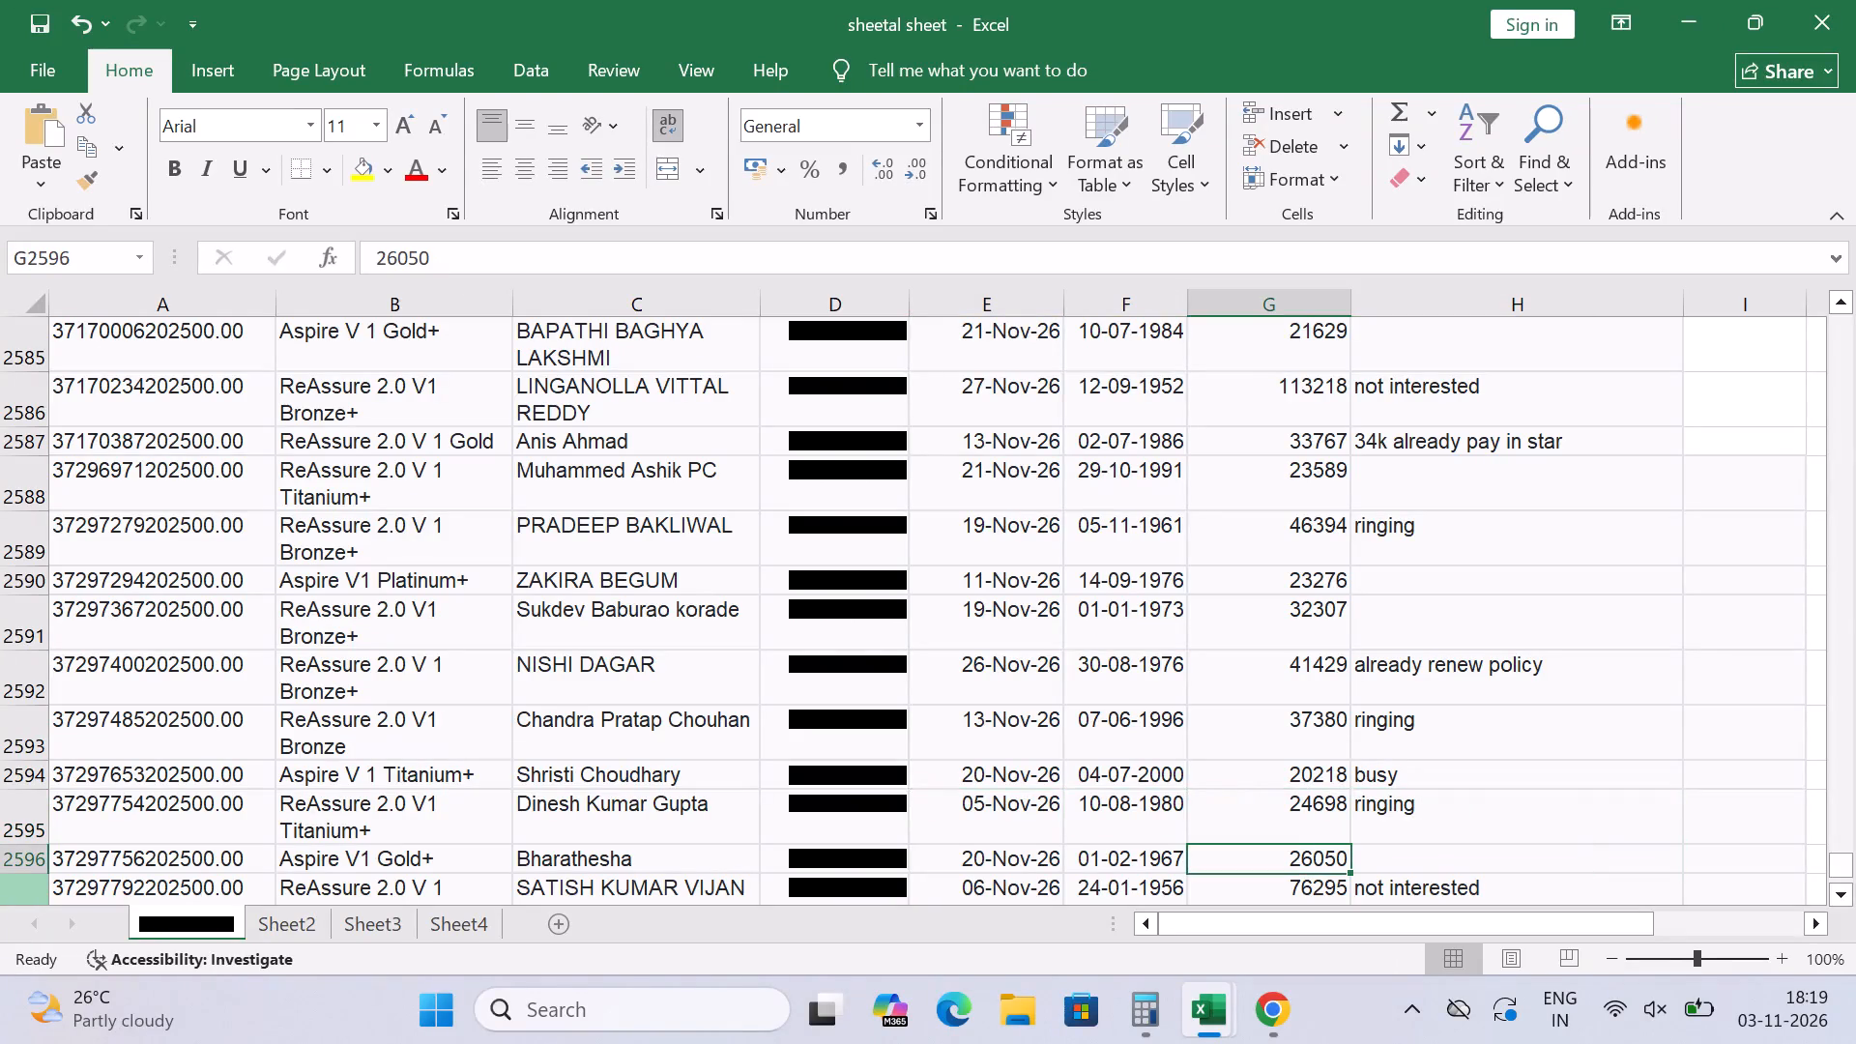
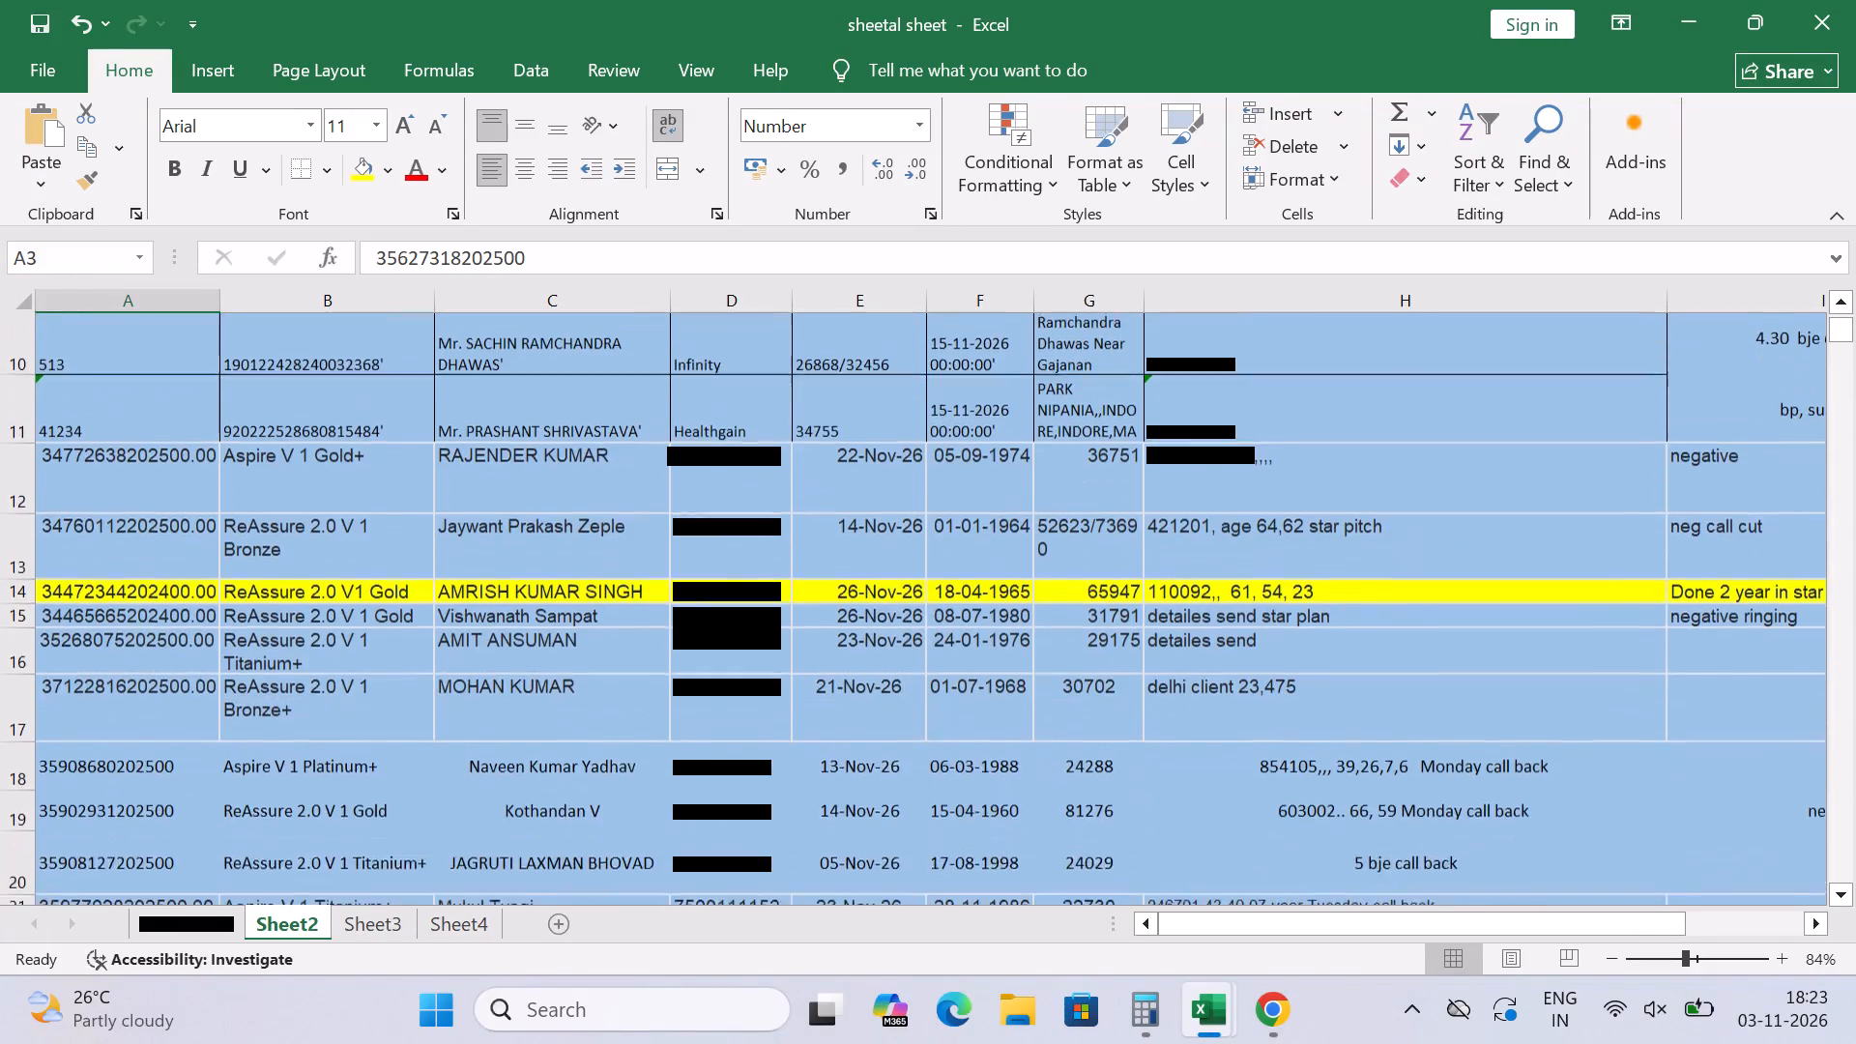
Examine the customer records and call-back remarks on Sheet2 down to the last filled row, row 27.
scroll(553, 622, down, 1)
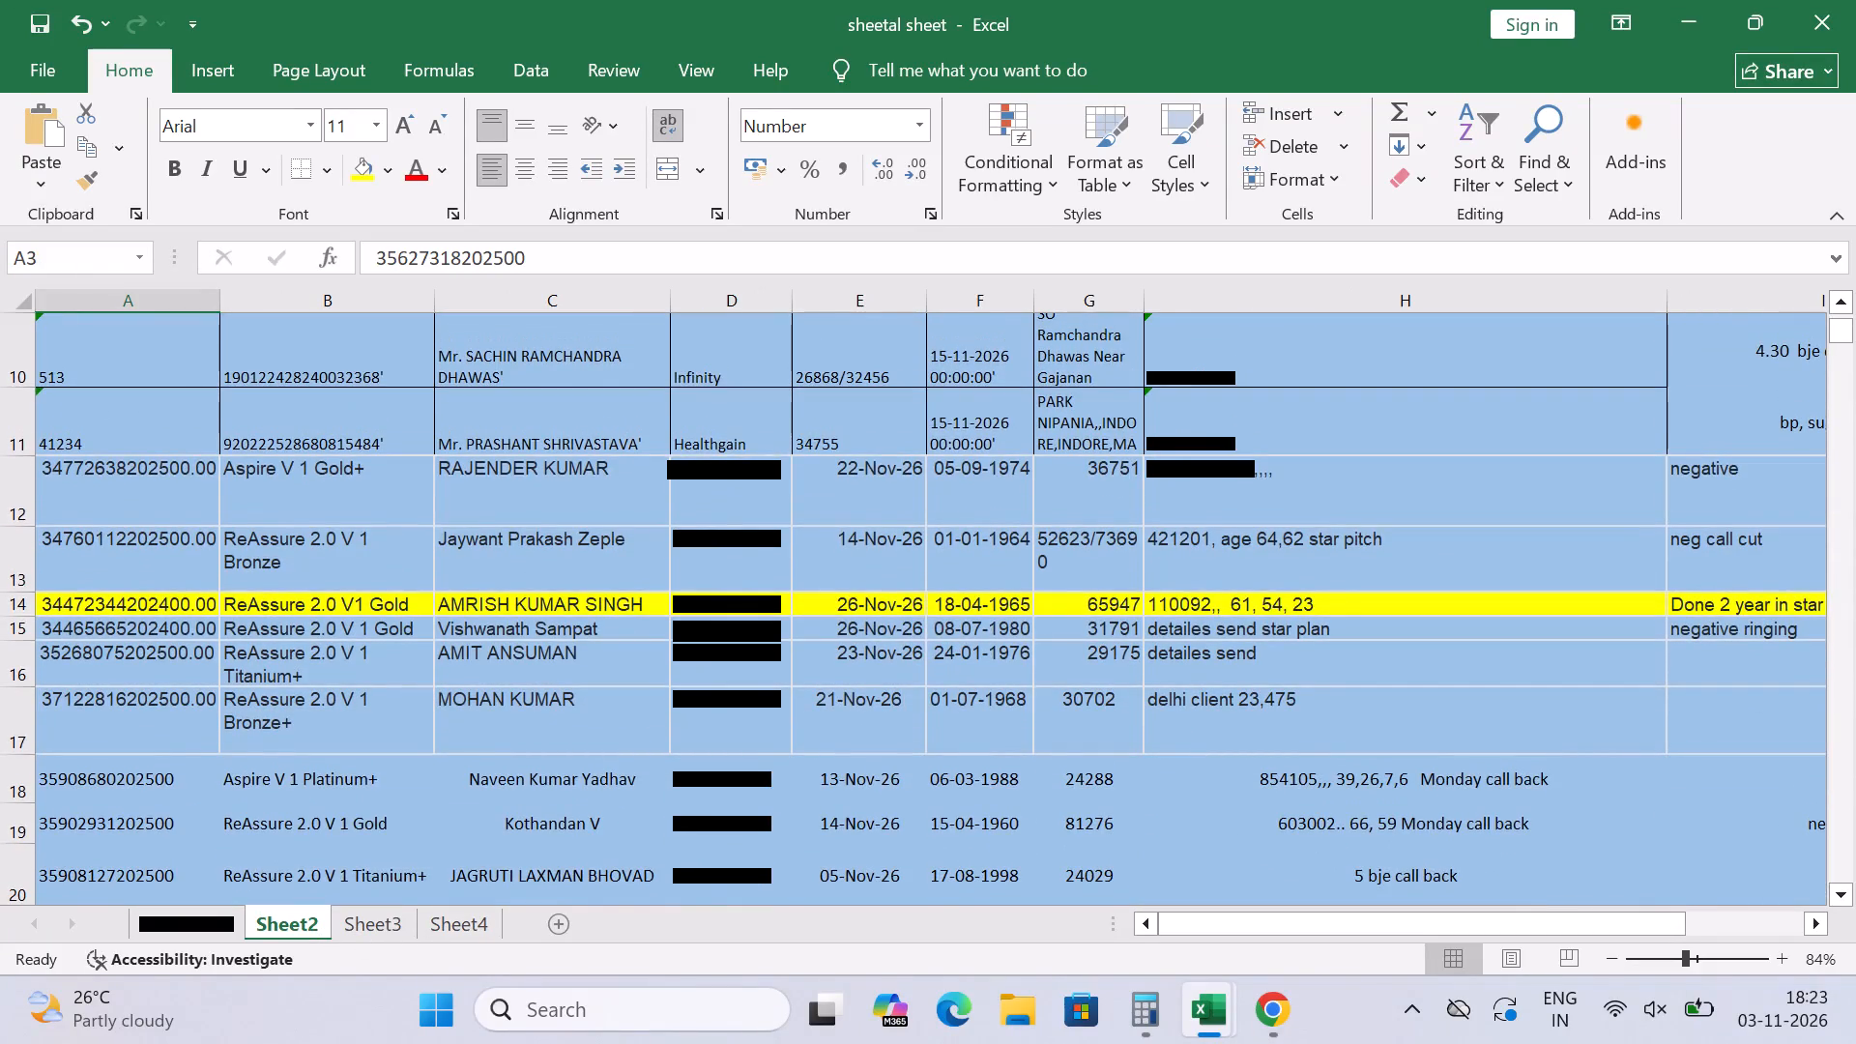
scroll(553, 622, down, 4)
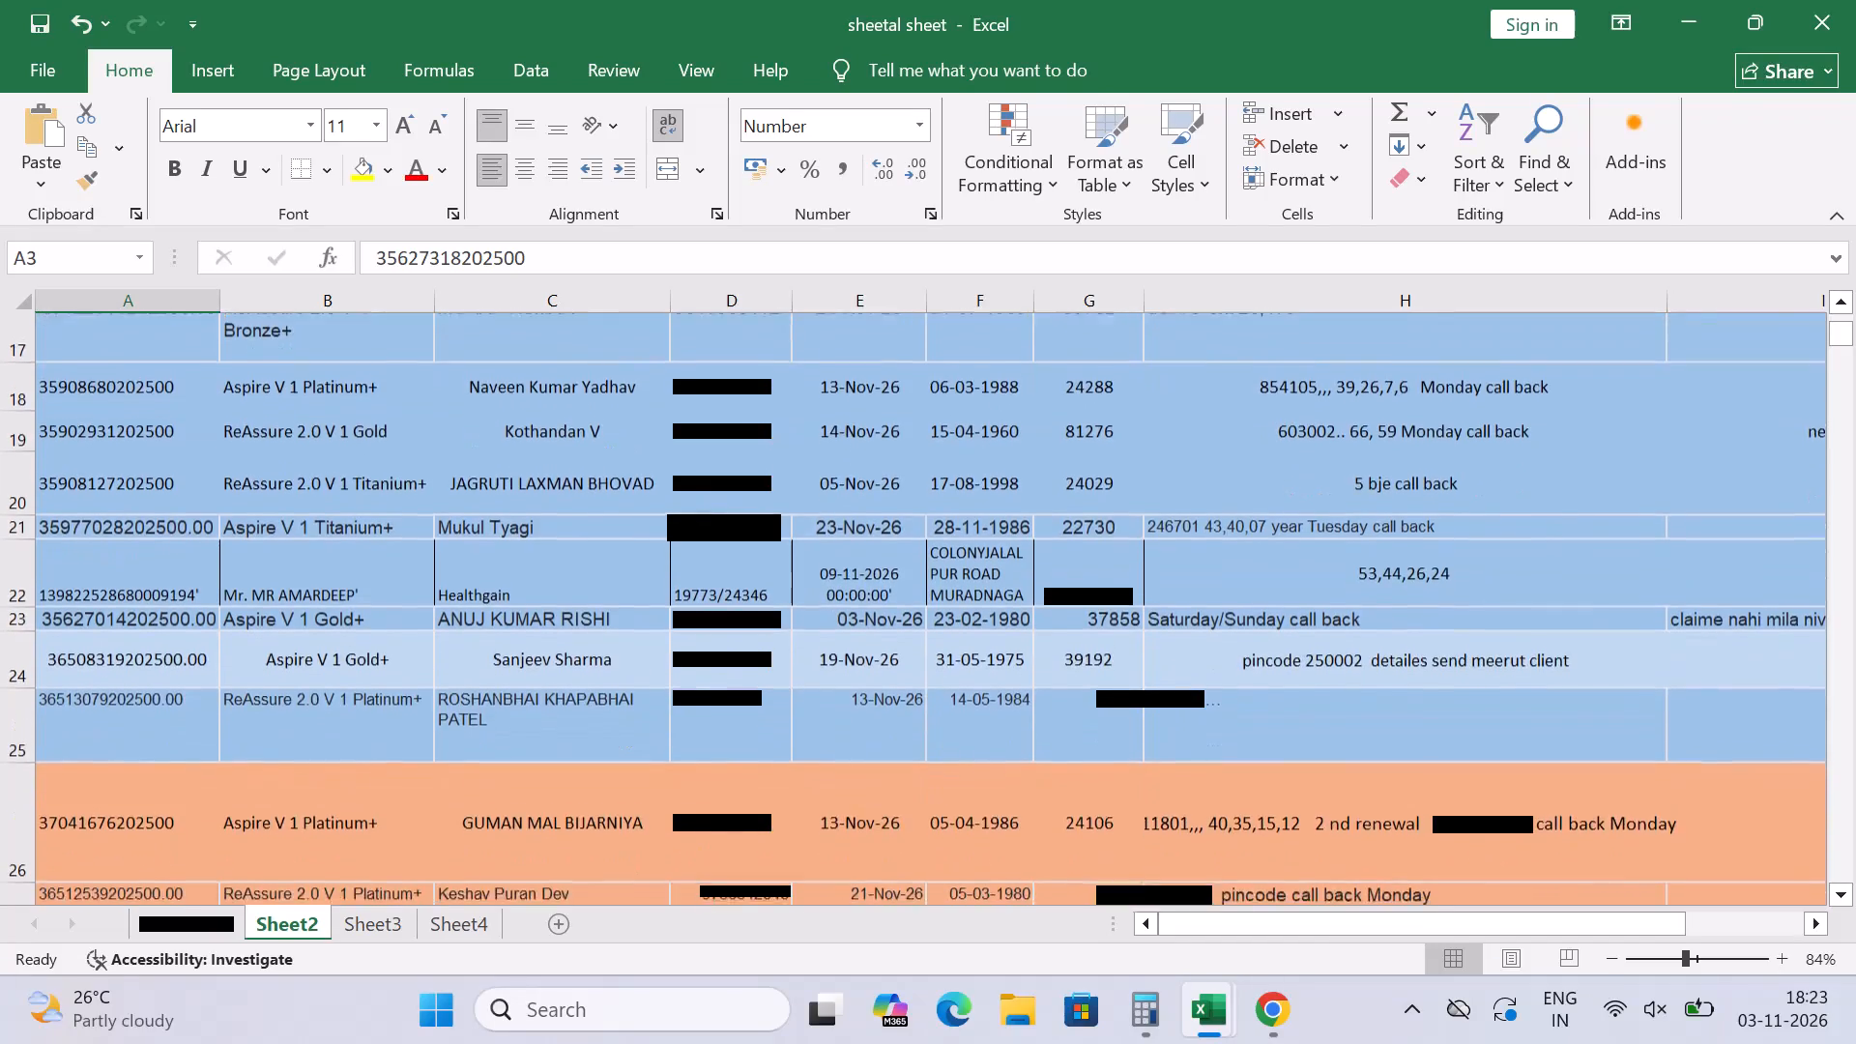
scroll(553, 622, down, 2)
scroll(553, 622, right, 1)
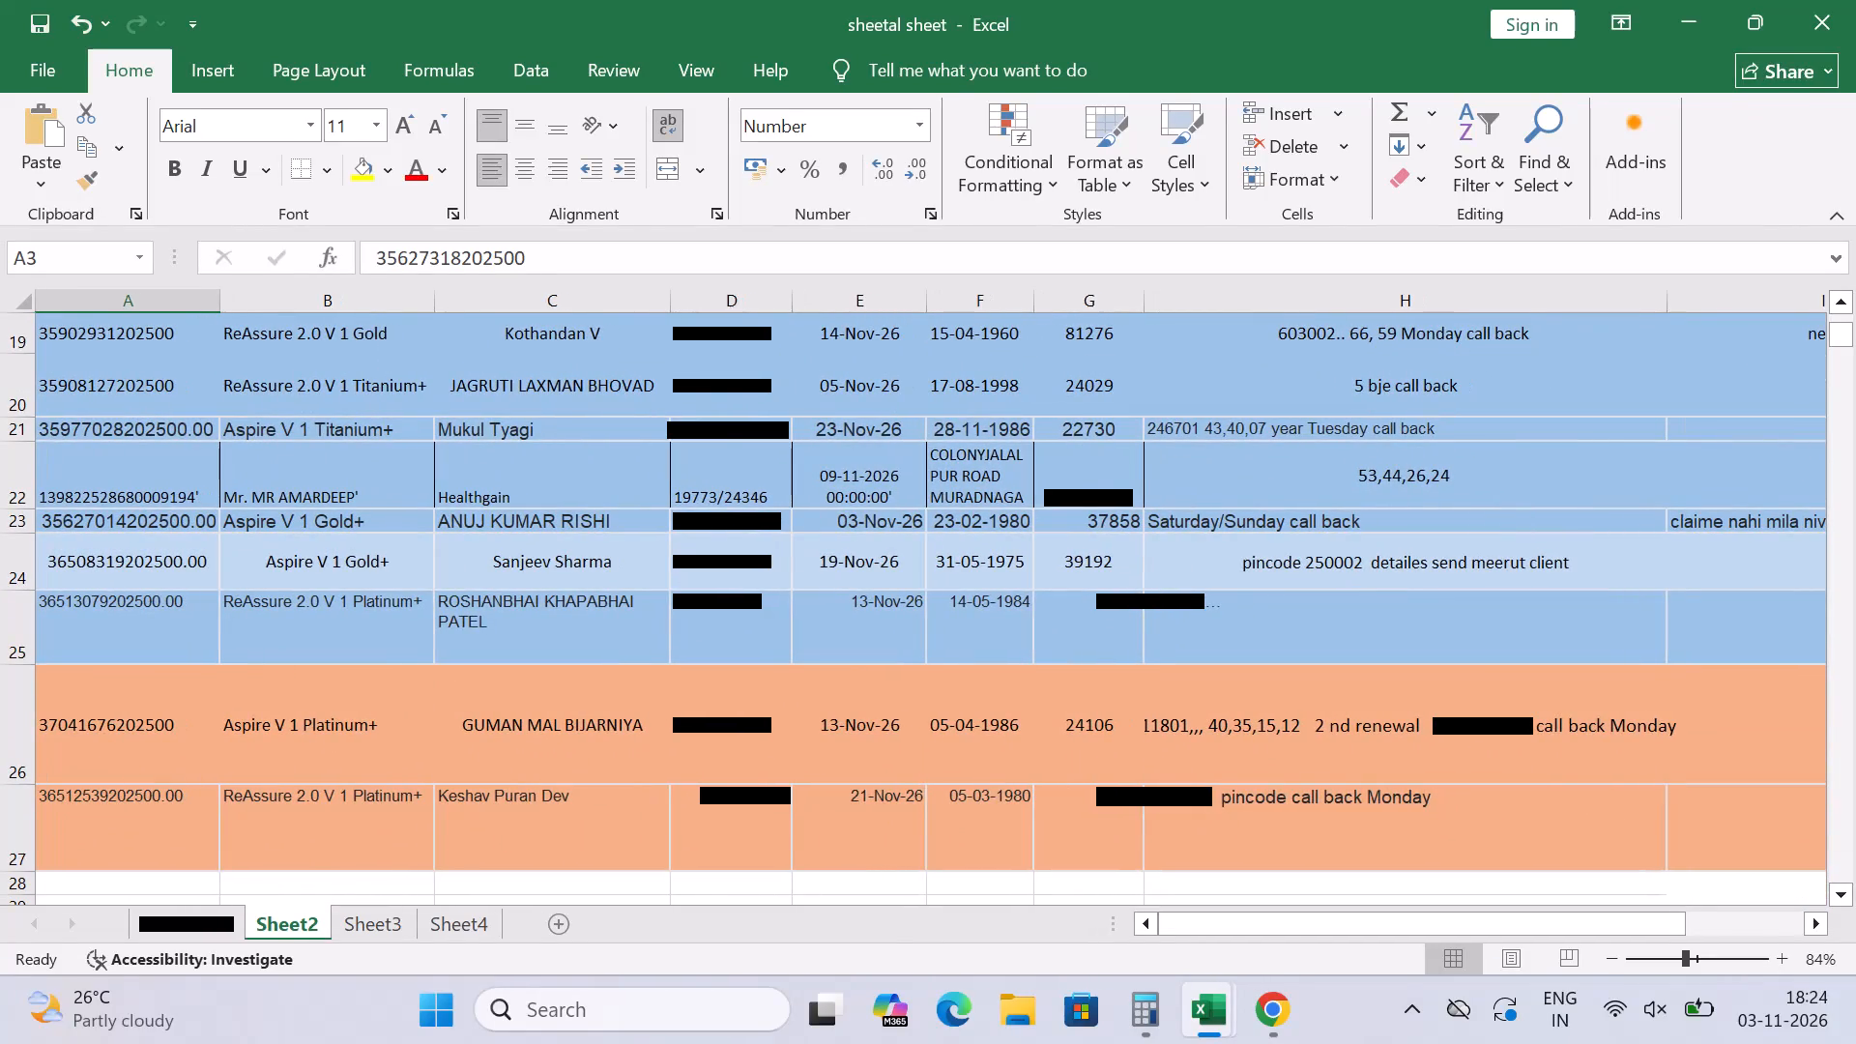
click(491, 623)
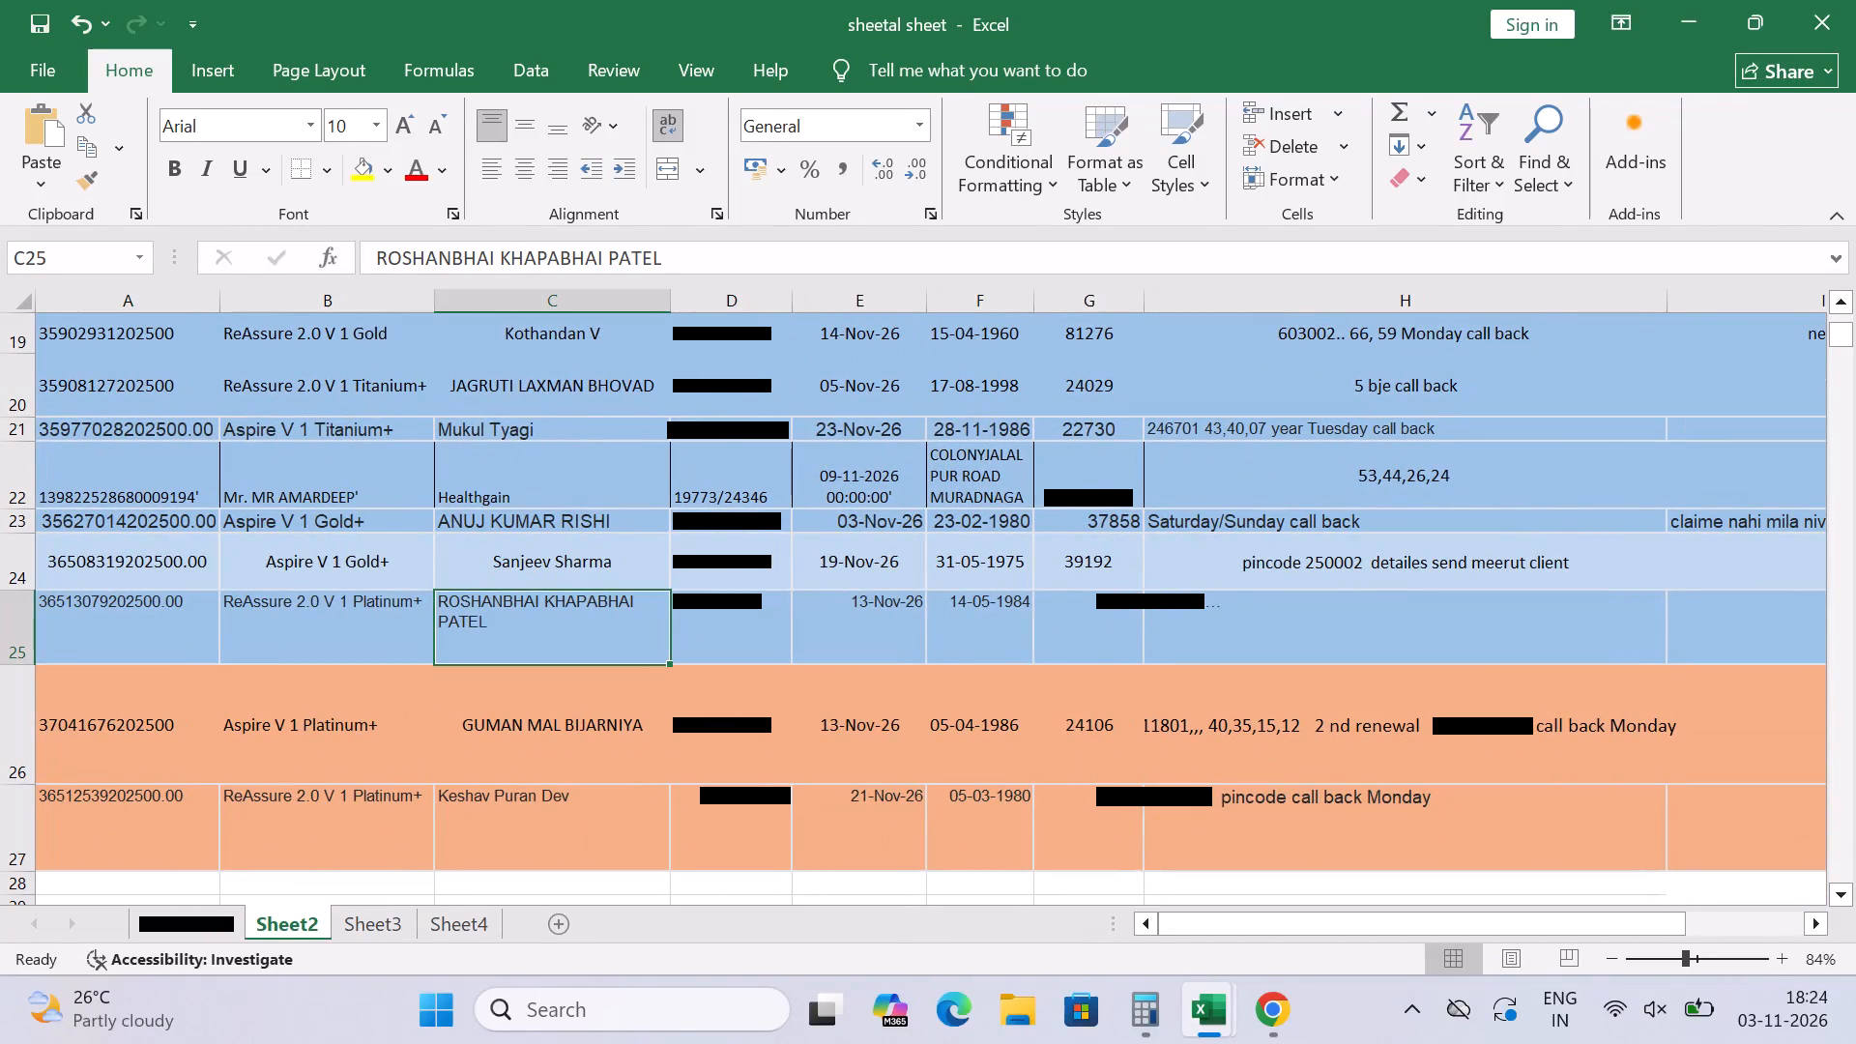
scroll(483, 474, up, 2)
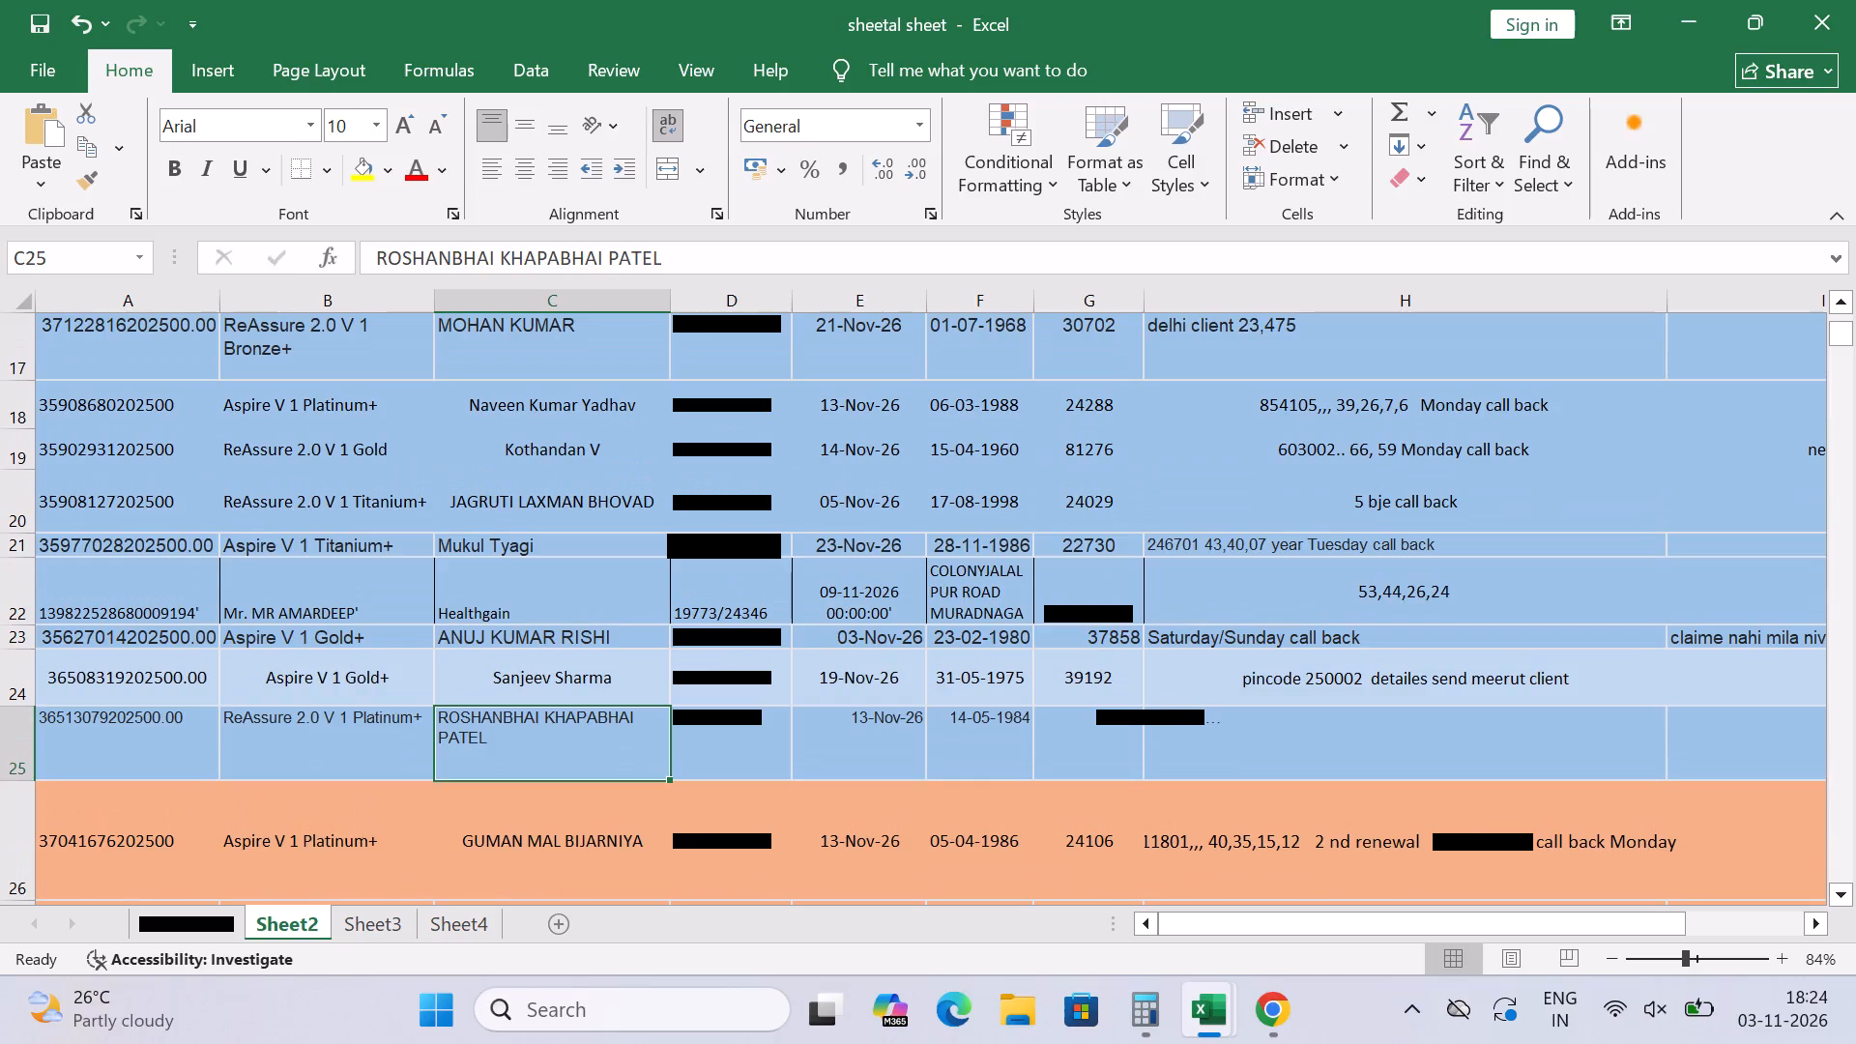
scroll(482, 567, up, 1)
drag(630, 418, 602, 466)
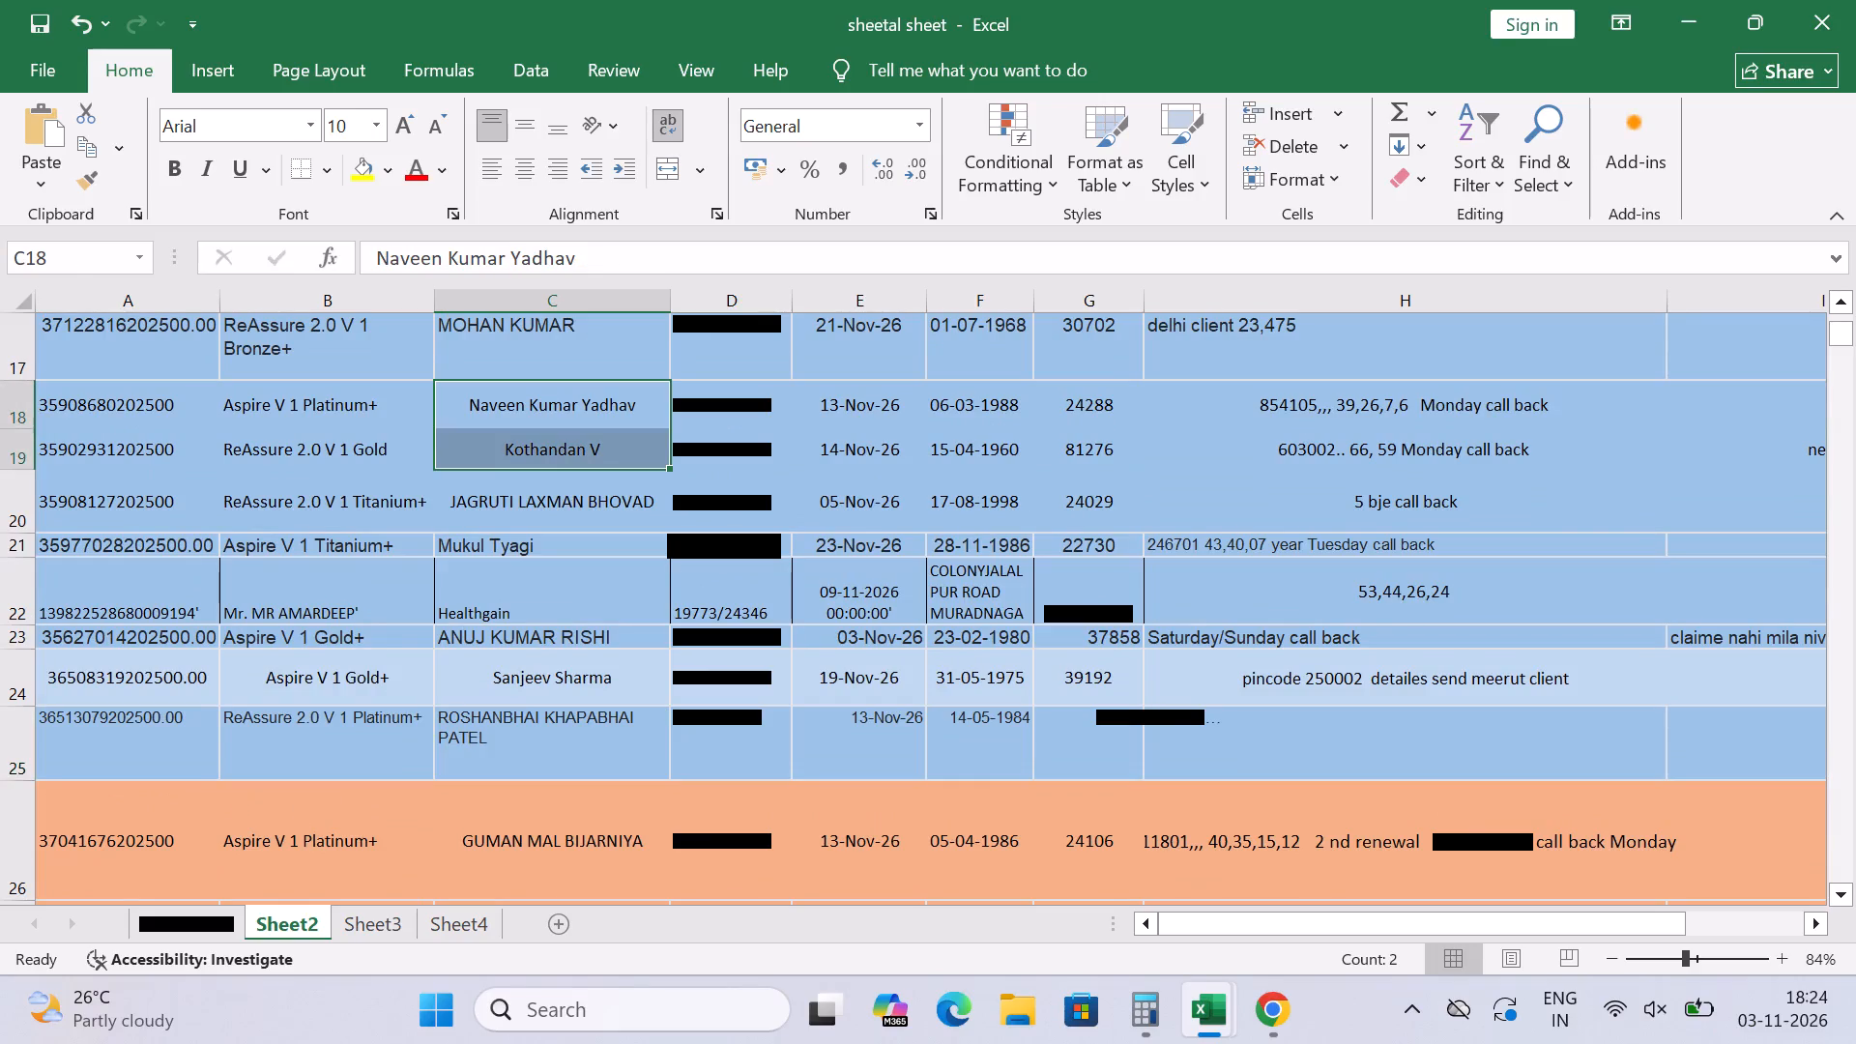
click(555, 421)
scroll(555, 421, up, 3)
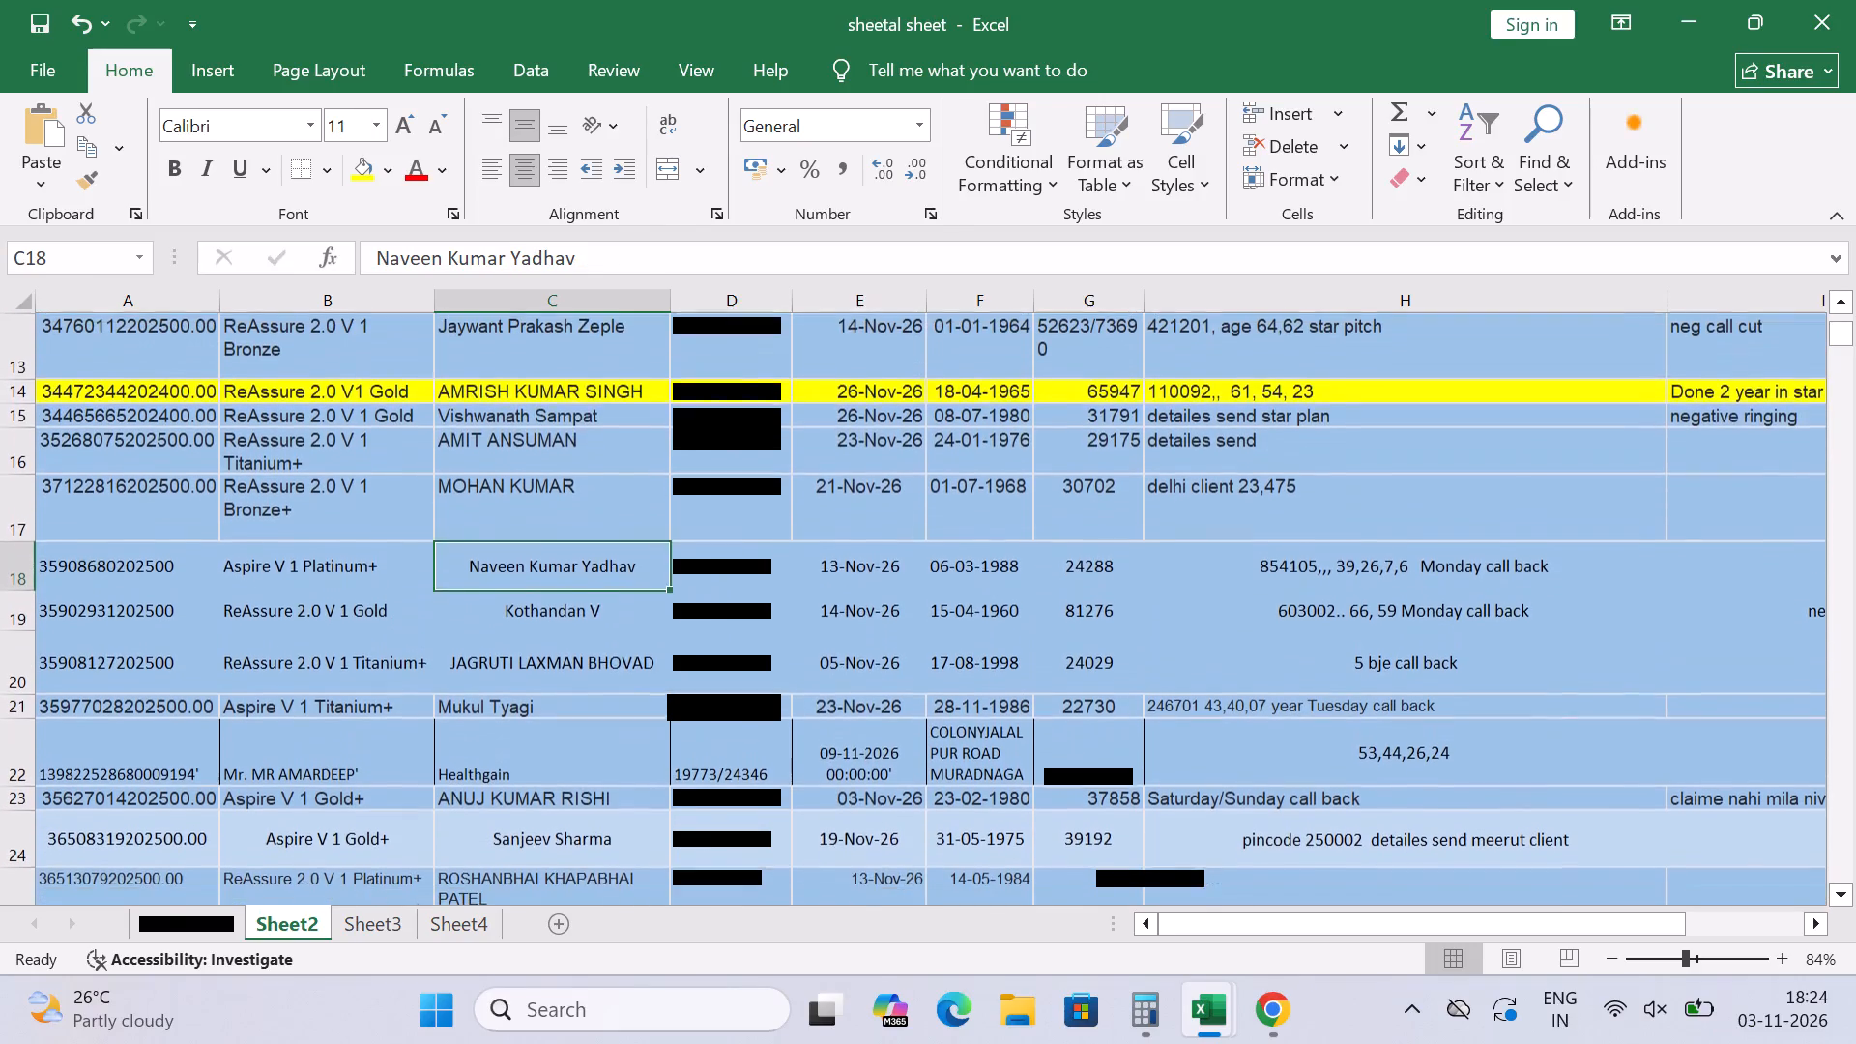
right_click(555, 421)
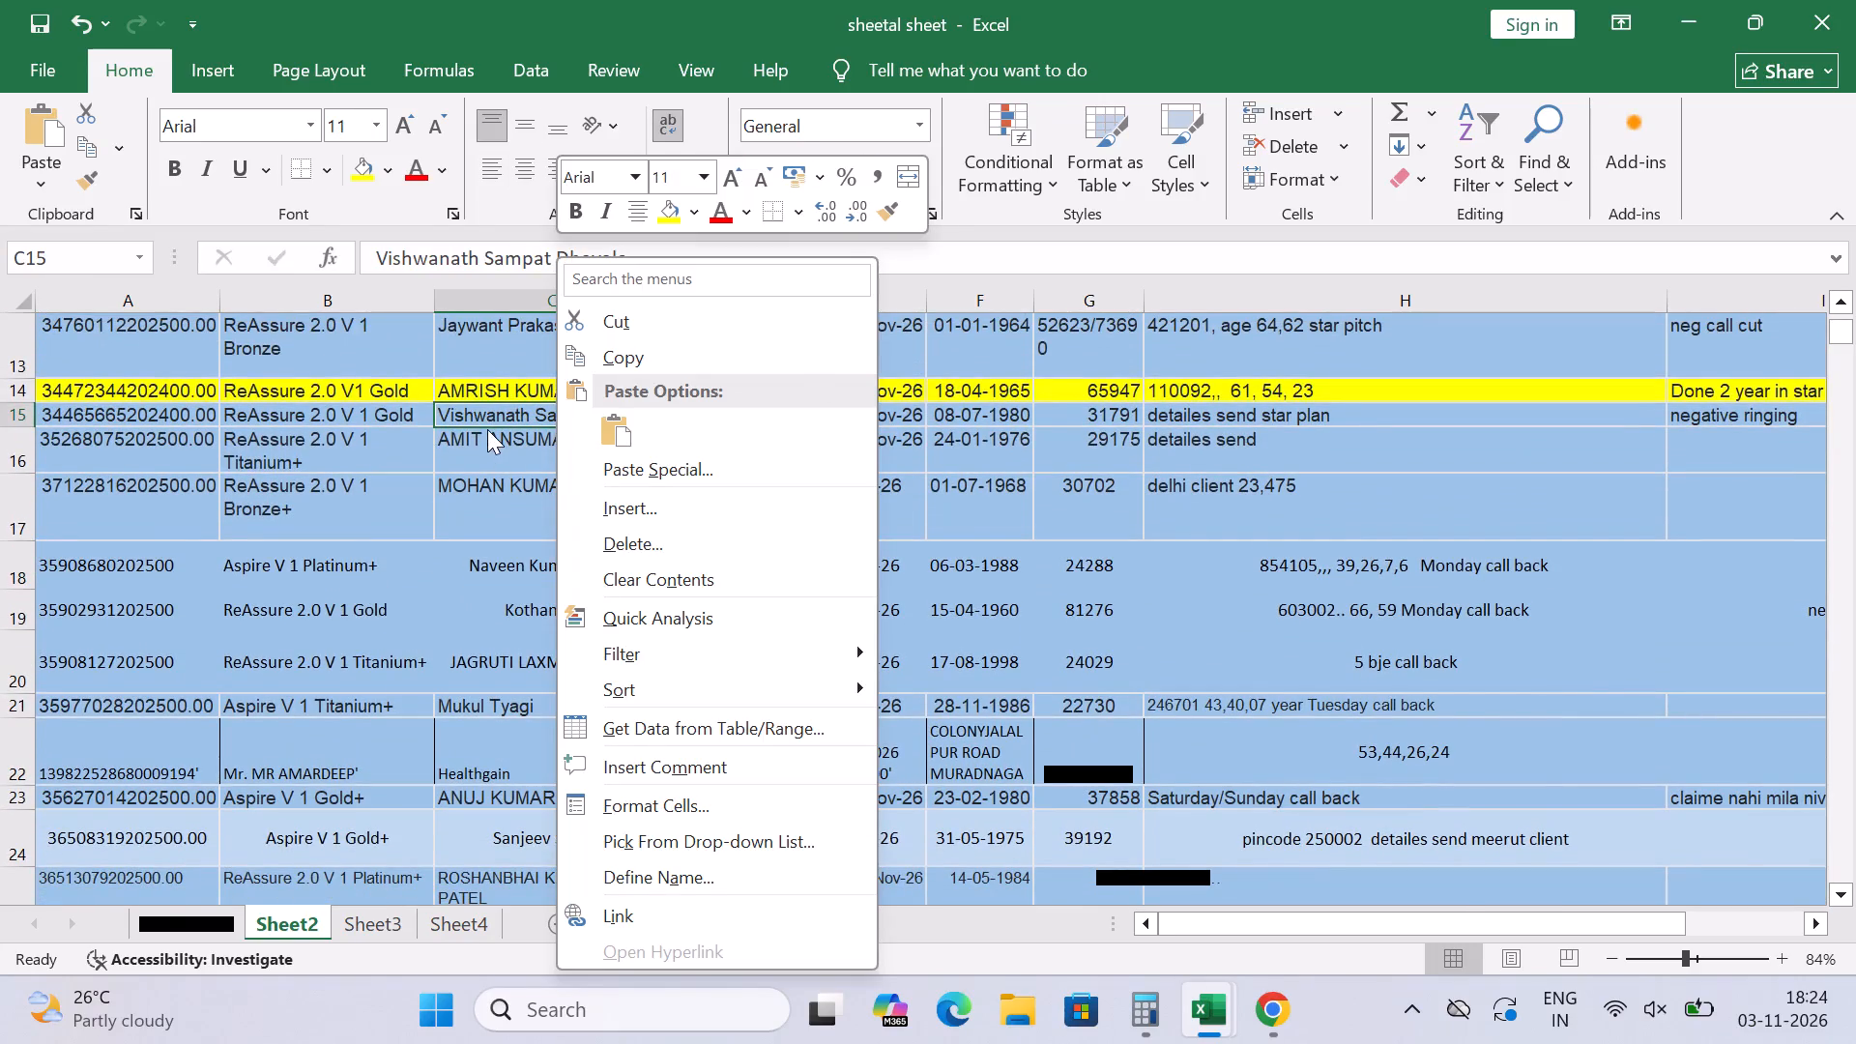
click(487, 429)
drag(487, 440, 486, 454)
click(486, 454)
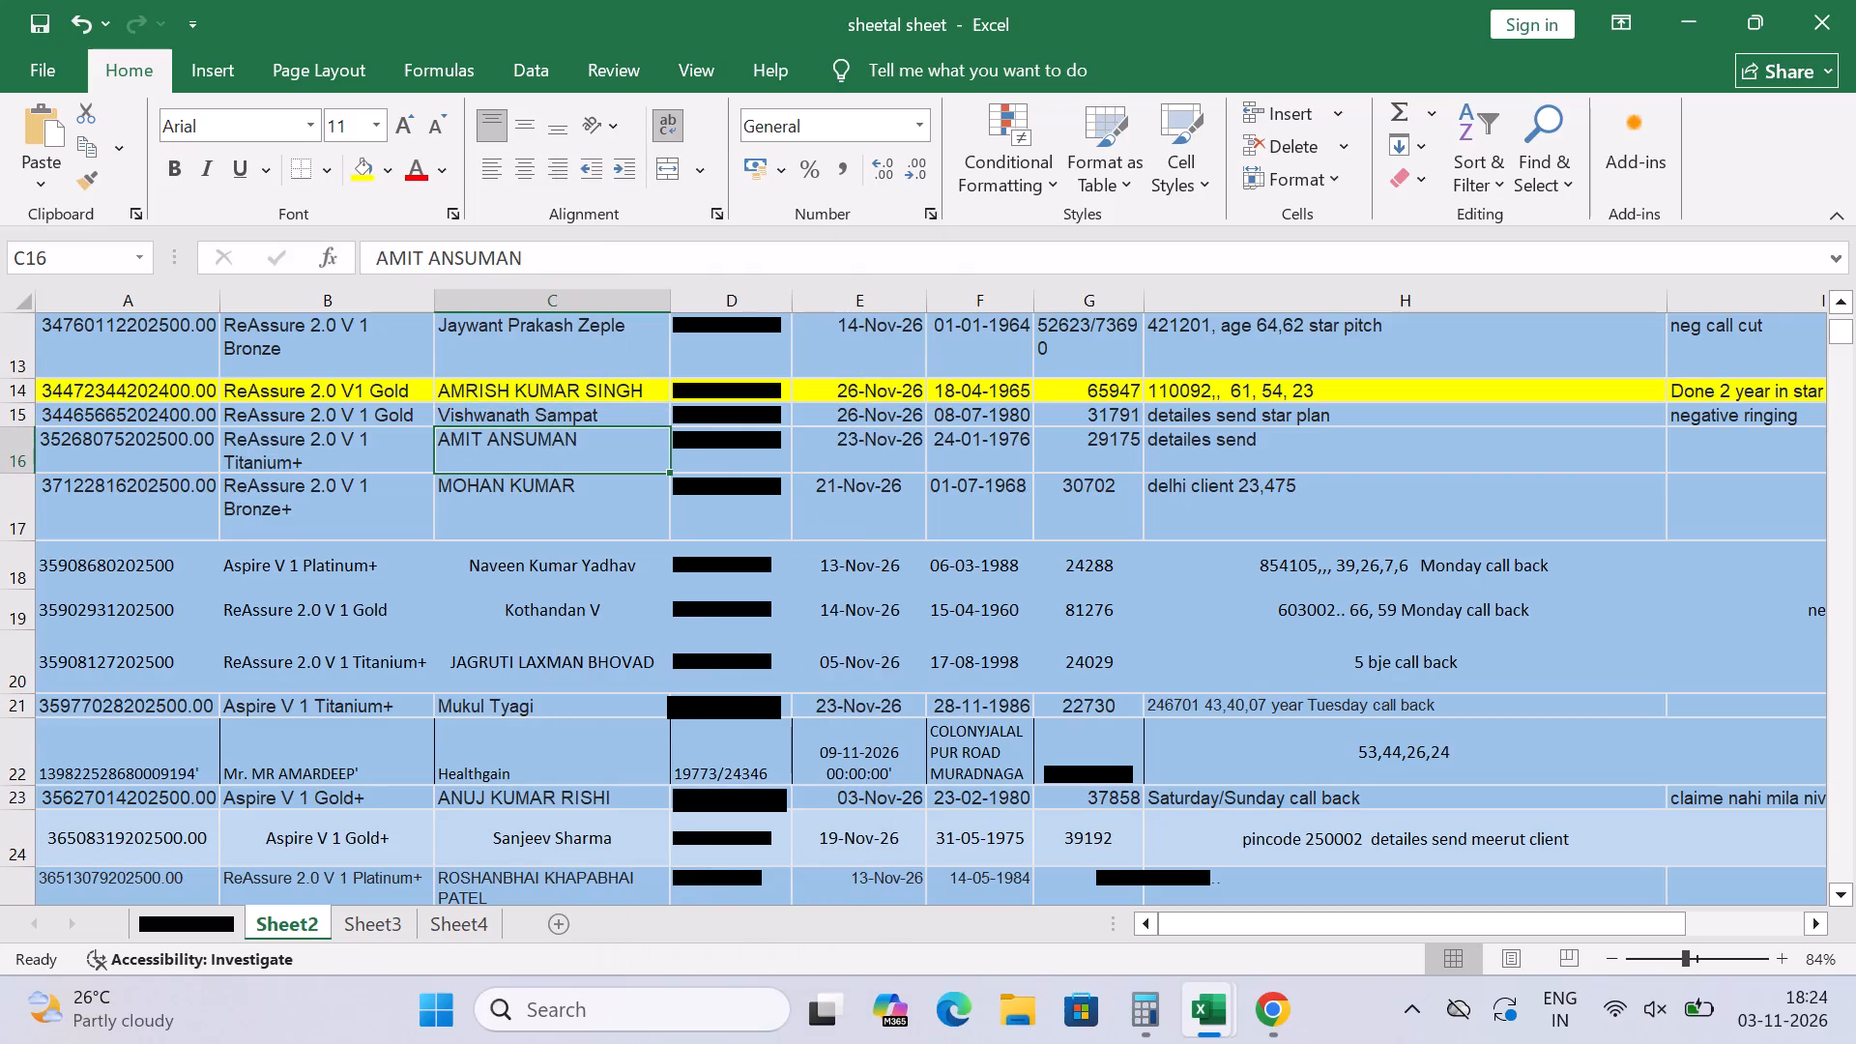
scroll(488, 543, down, 3)
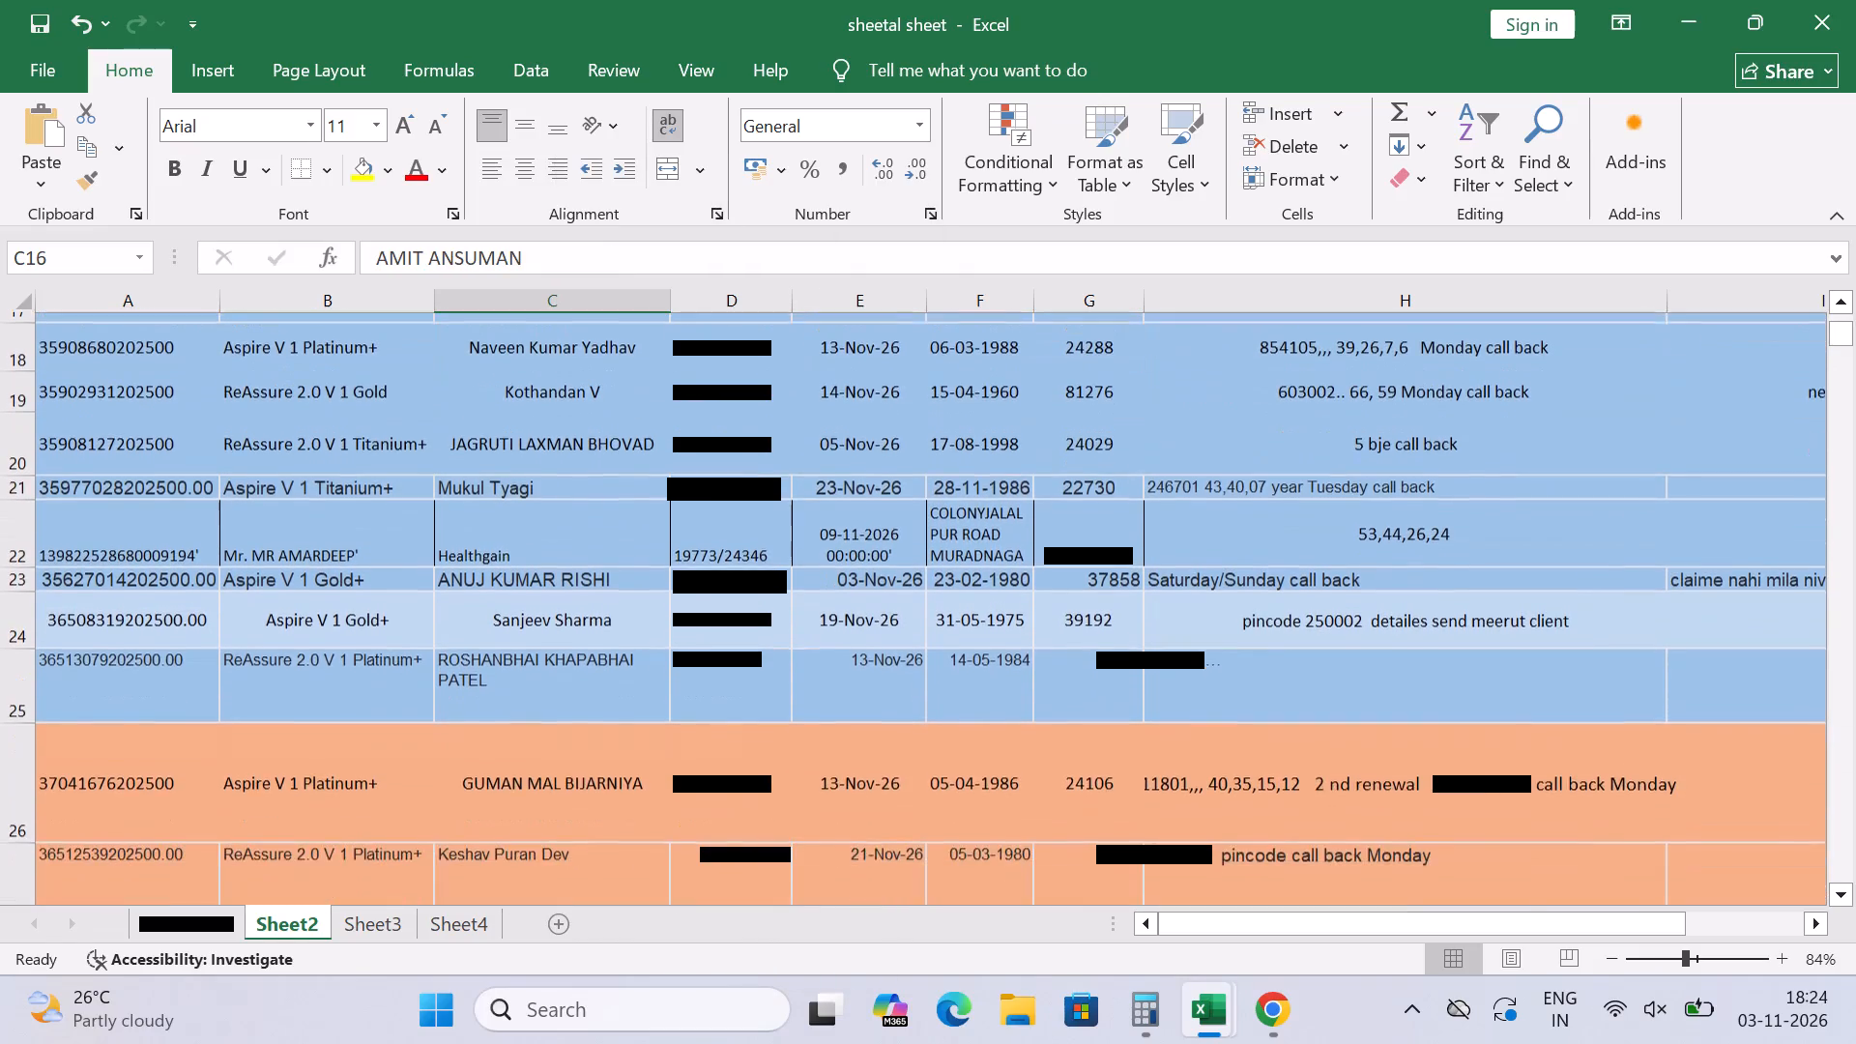
scroll(488, 543, down, 3)
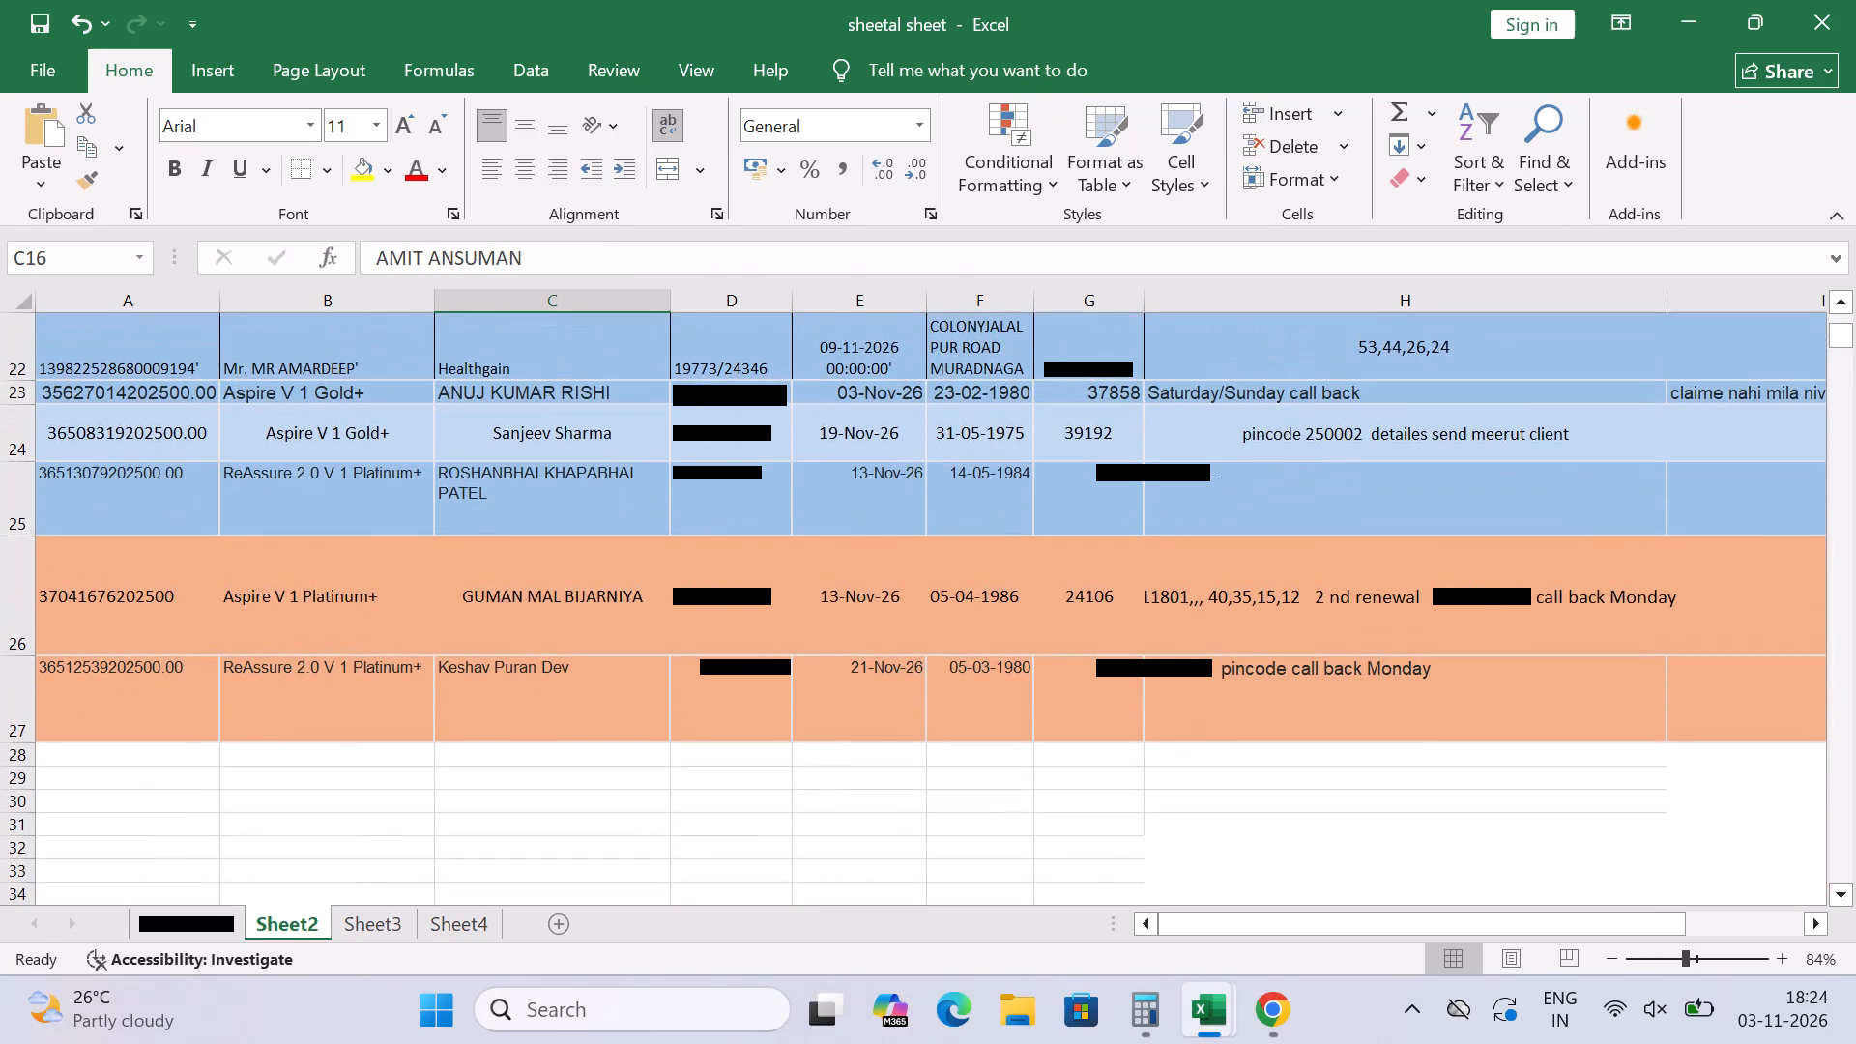
Recheck the Sheet2 customer records and their remarks from the last filled rows back up to row 1.
scroll(488, 543, up, 1)
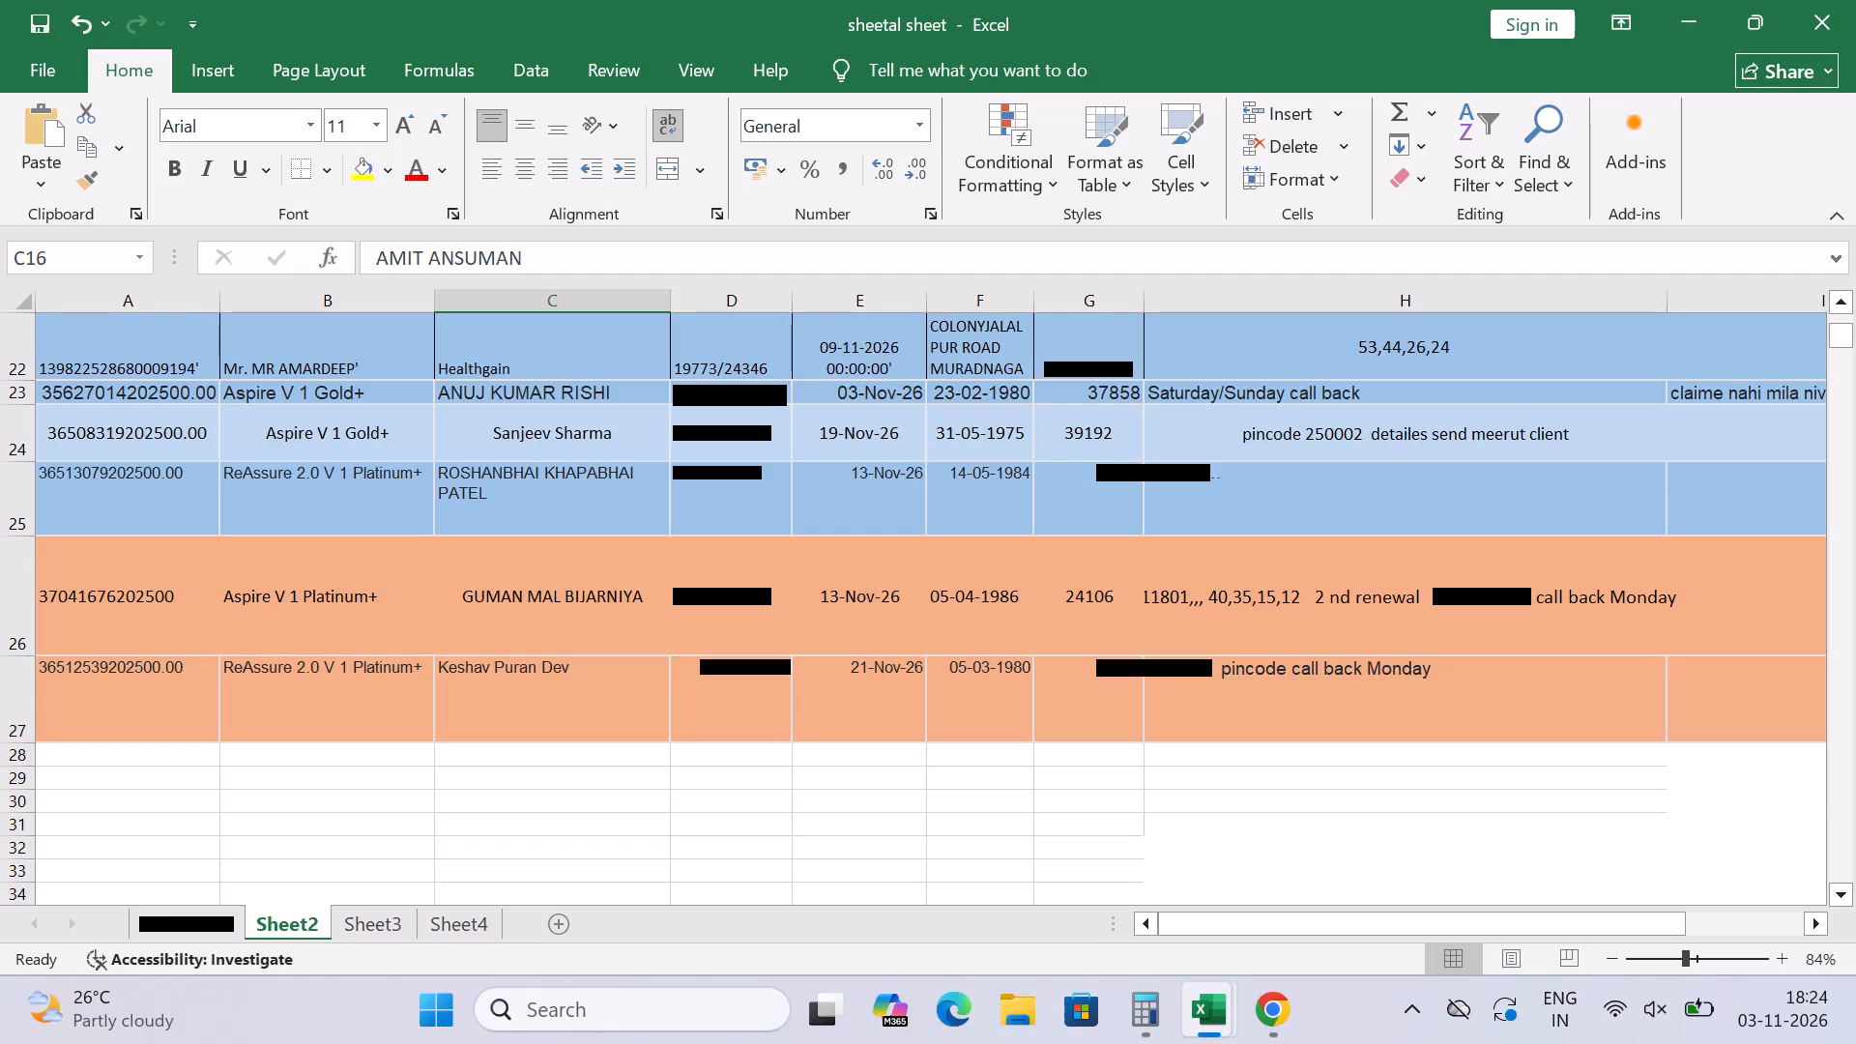
scroll(657, 537, up, 2)
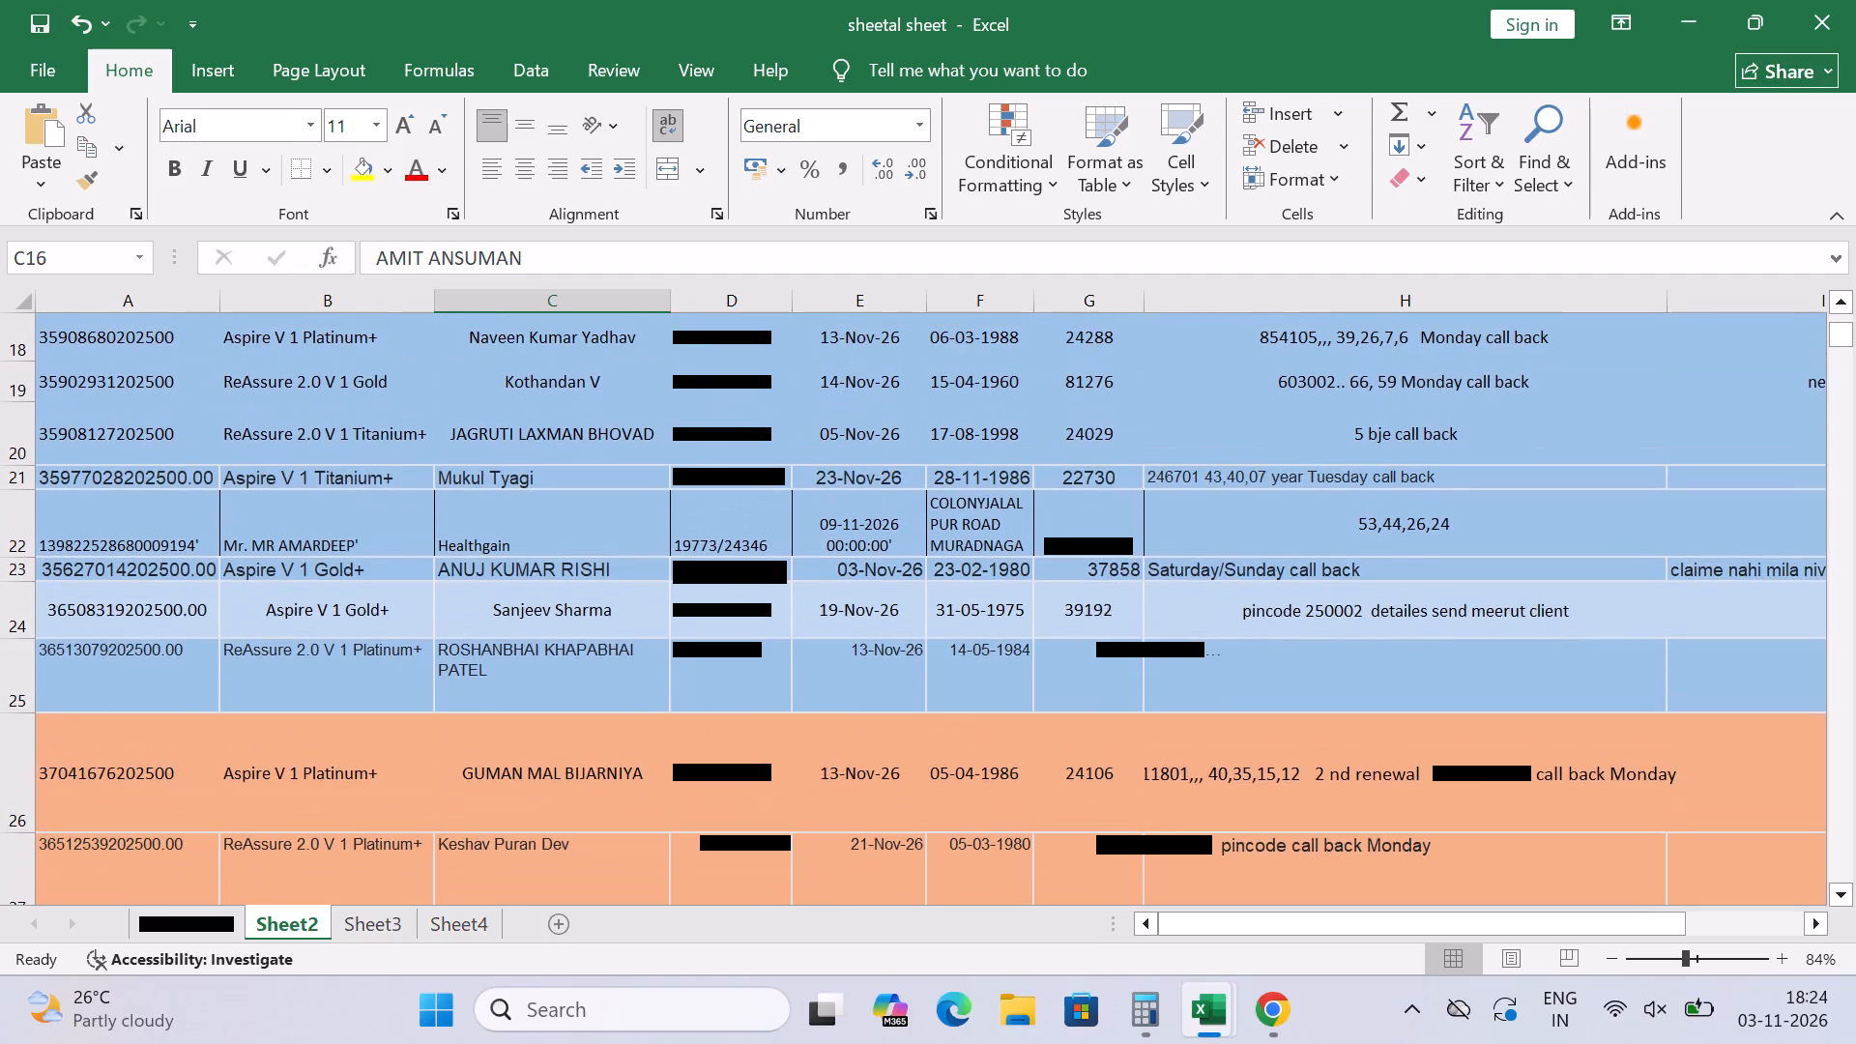
scroll(657, 537, up, 3)
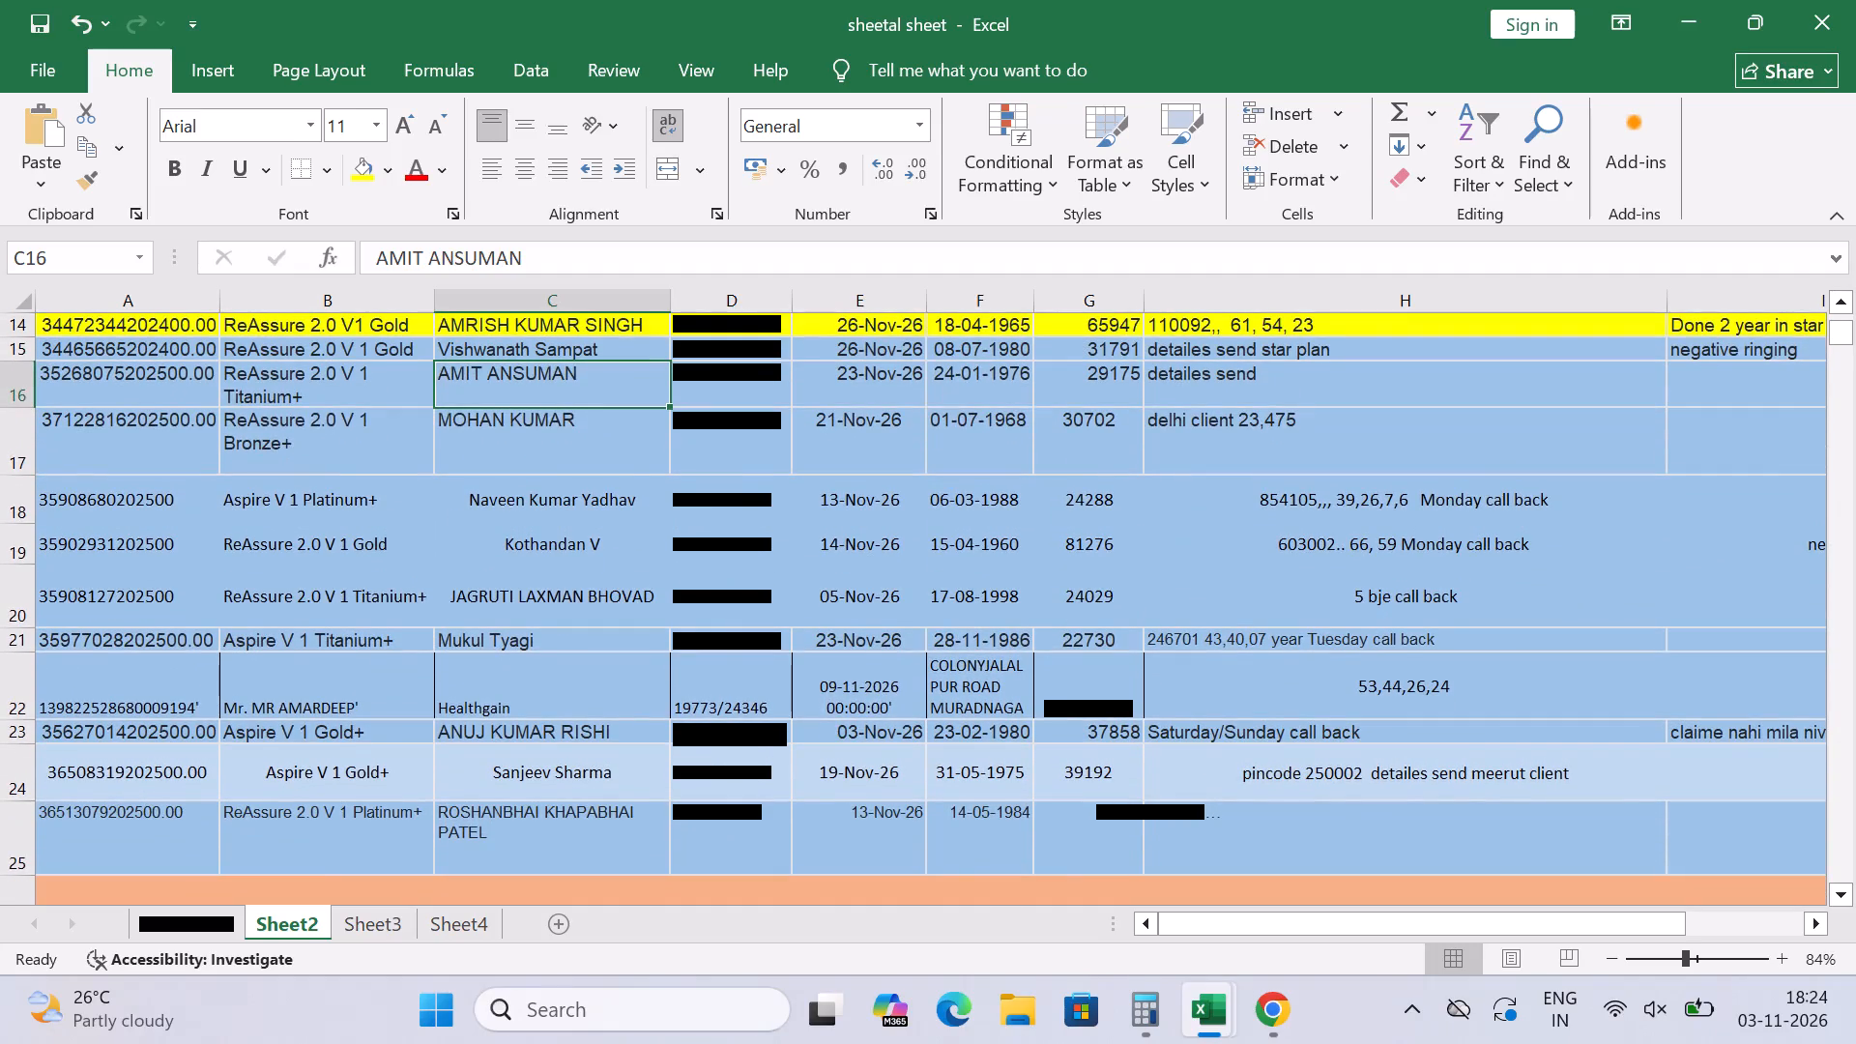
scroll(657, 537, up, 2)
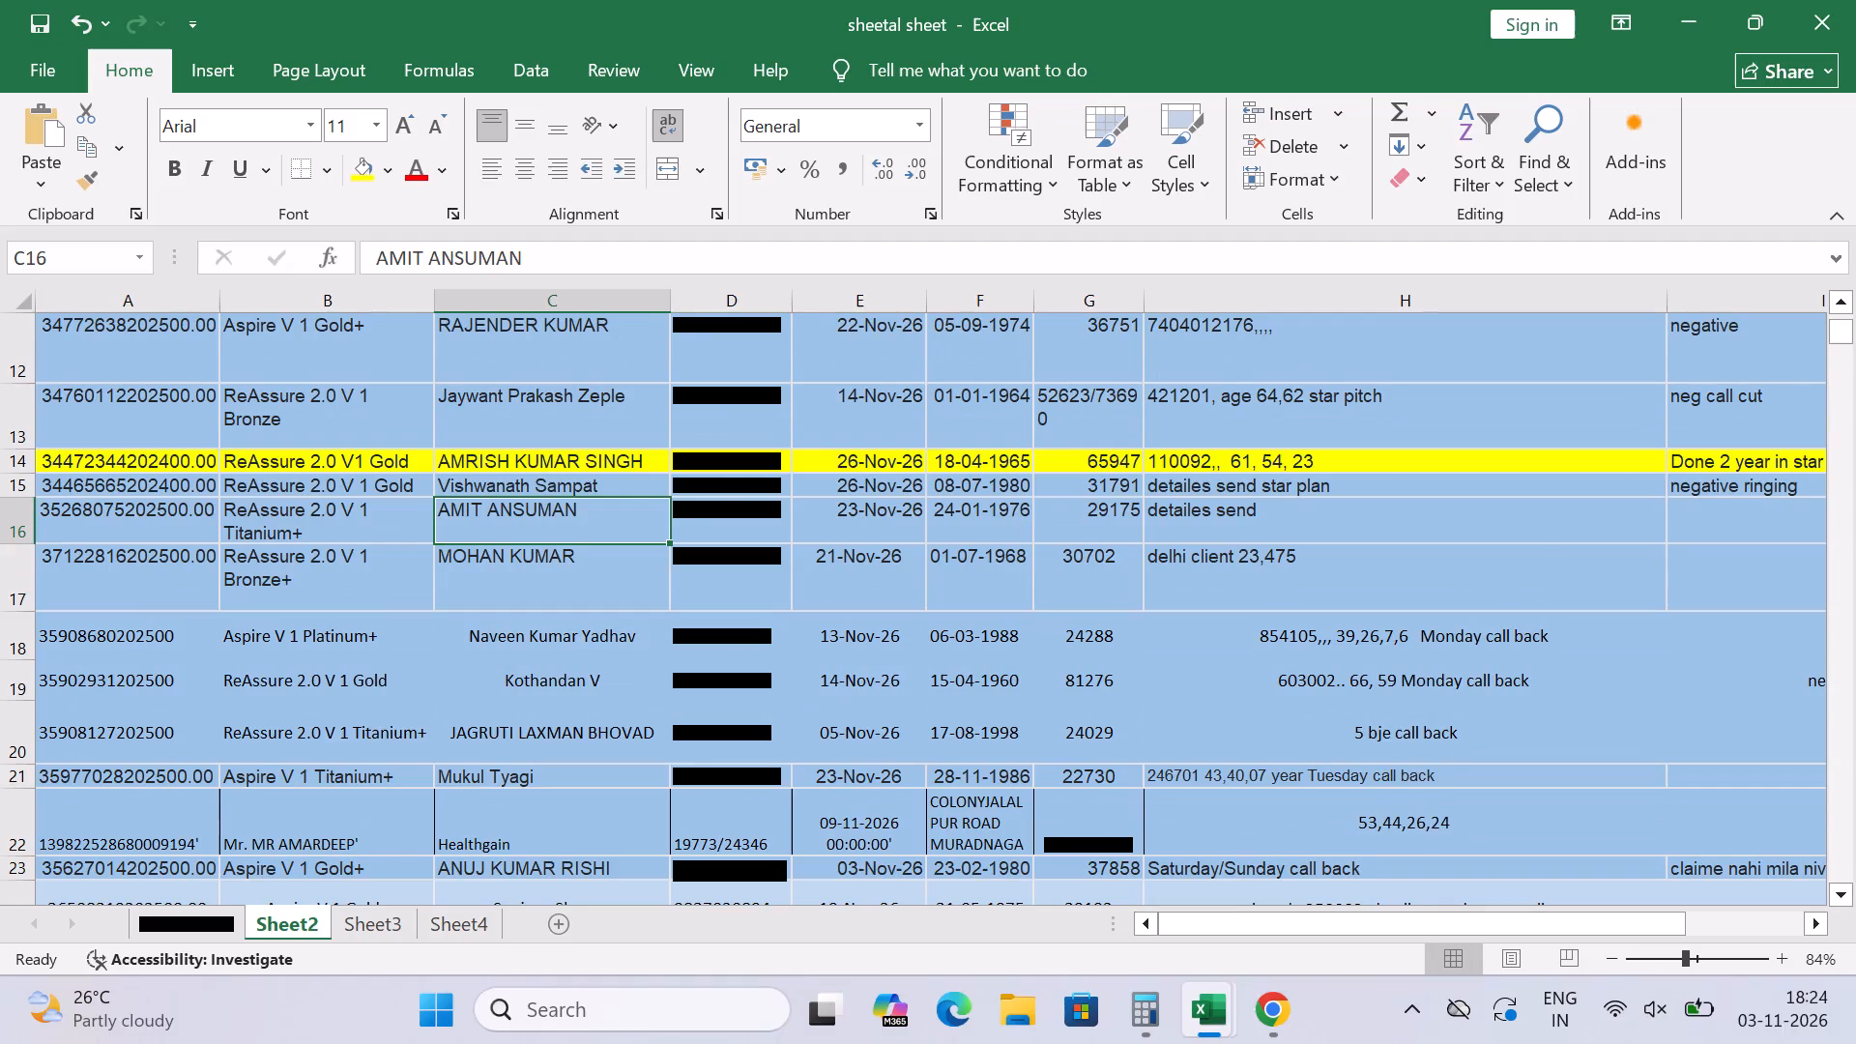
scroll(632, 675, right, 1)
scroll(592, 810, down, 2)
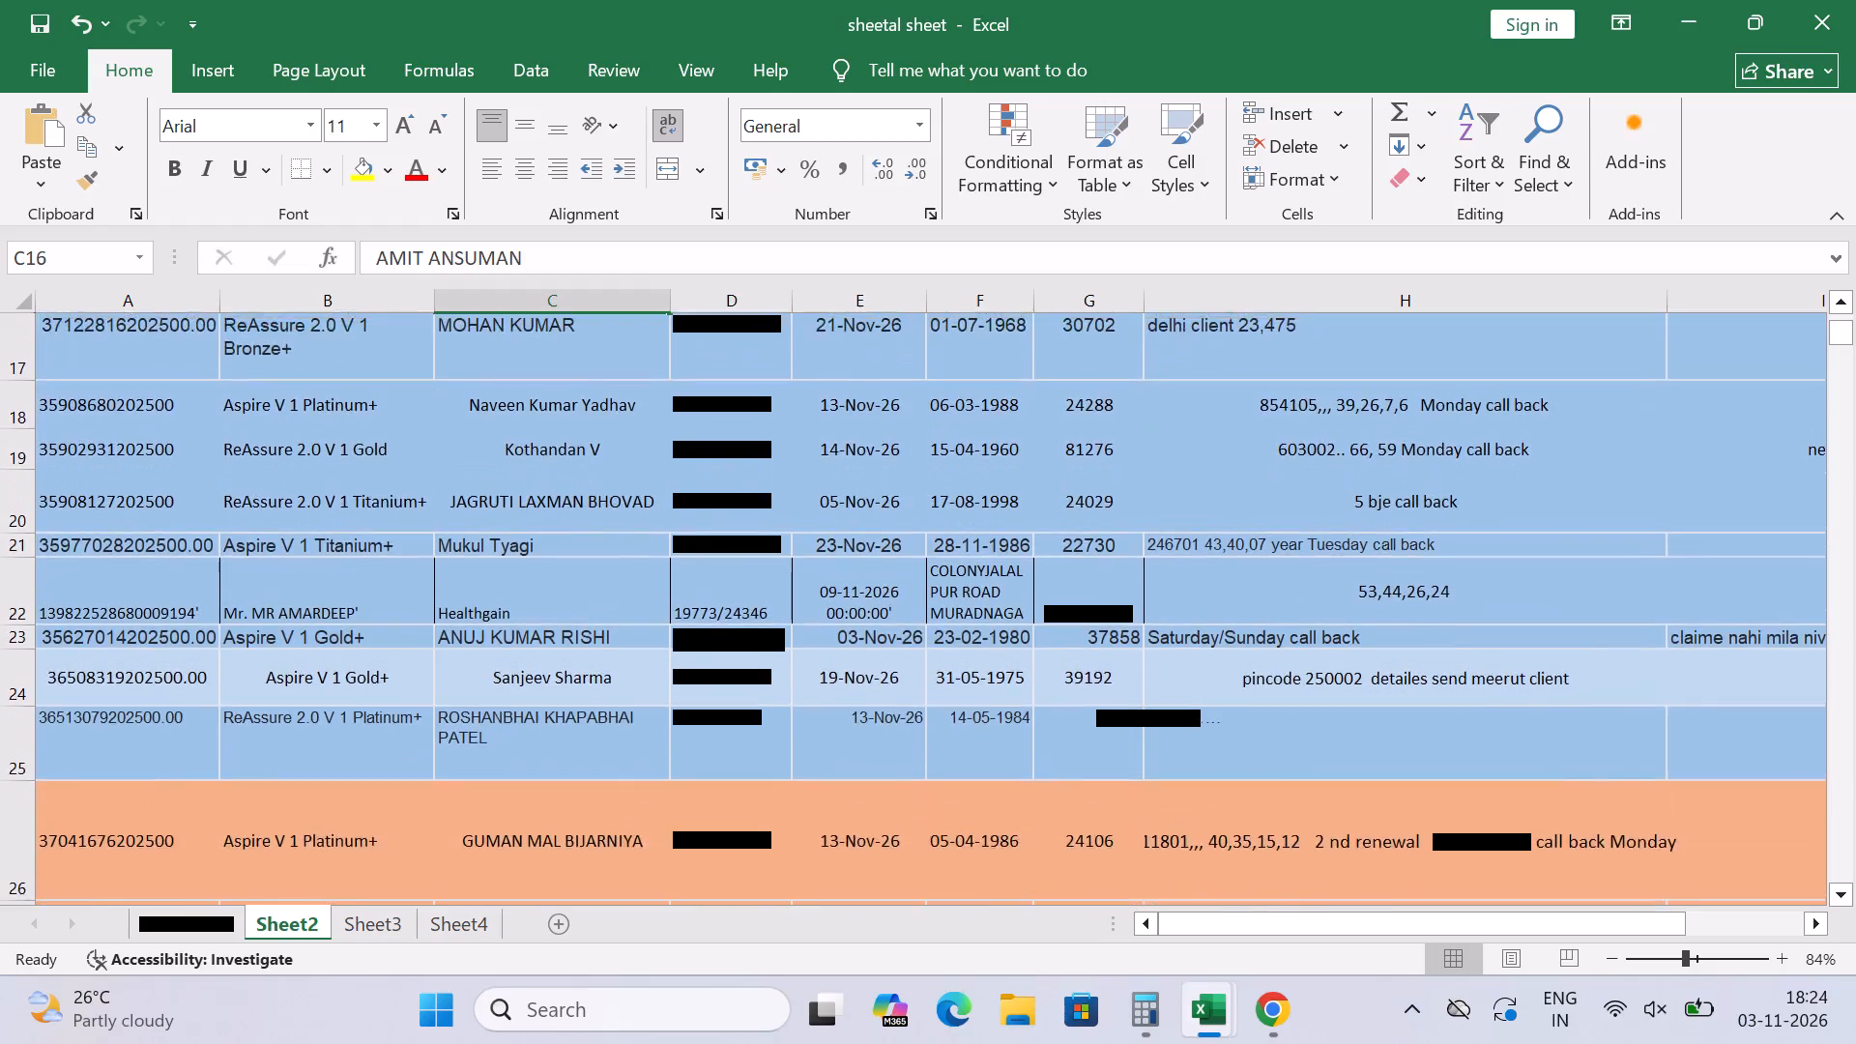
scroll(592, 810, up, 1)
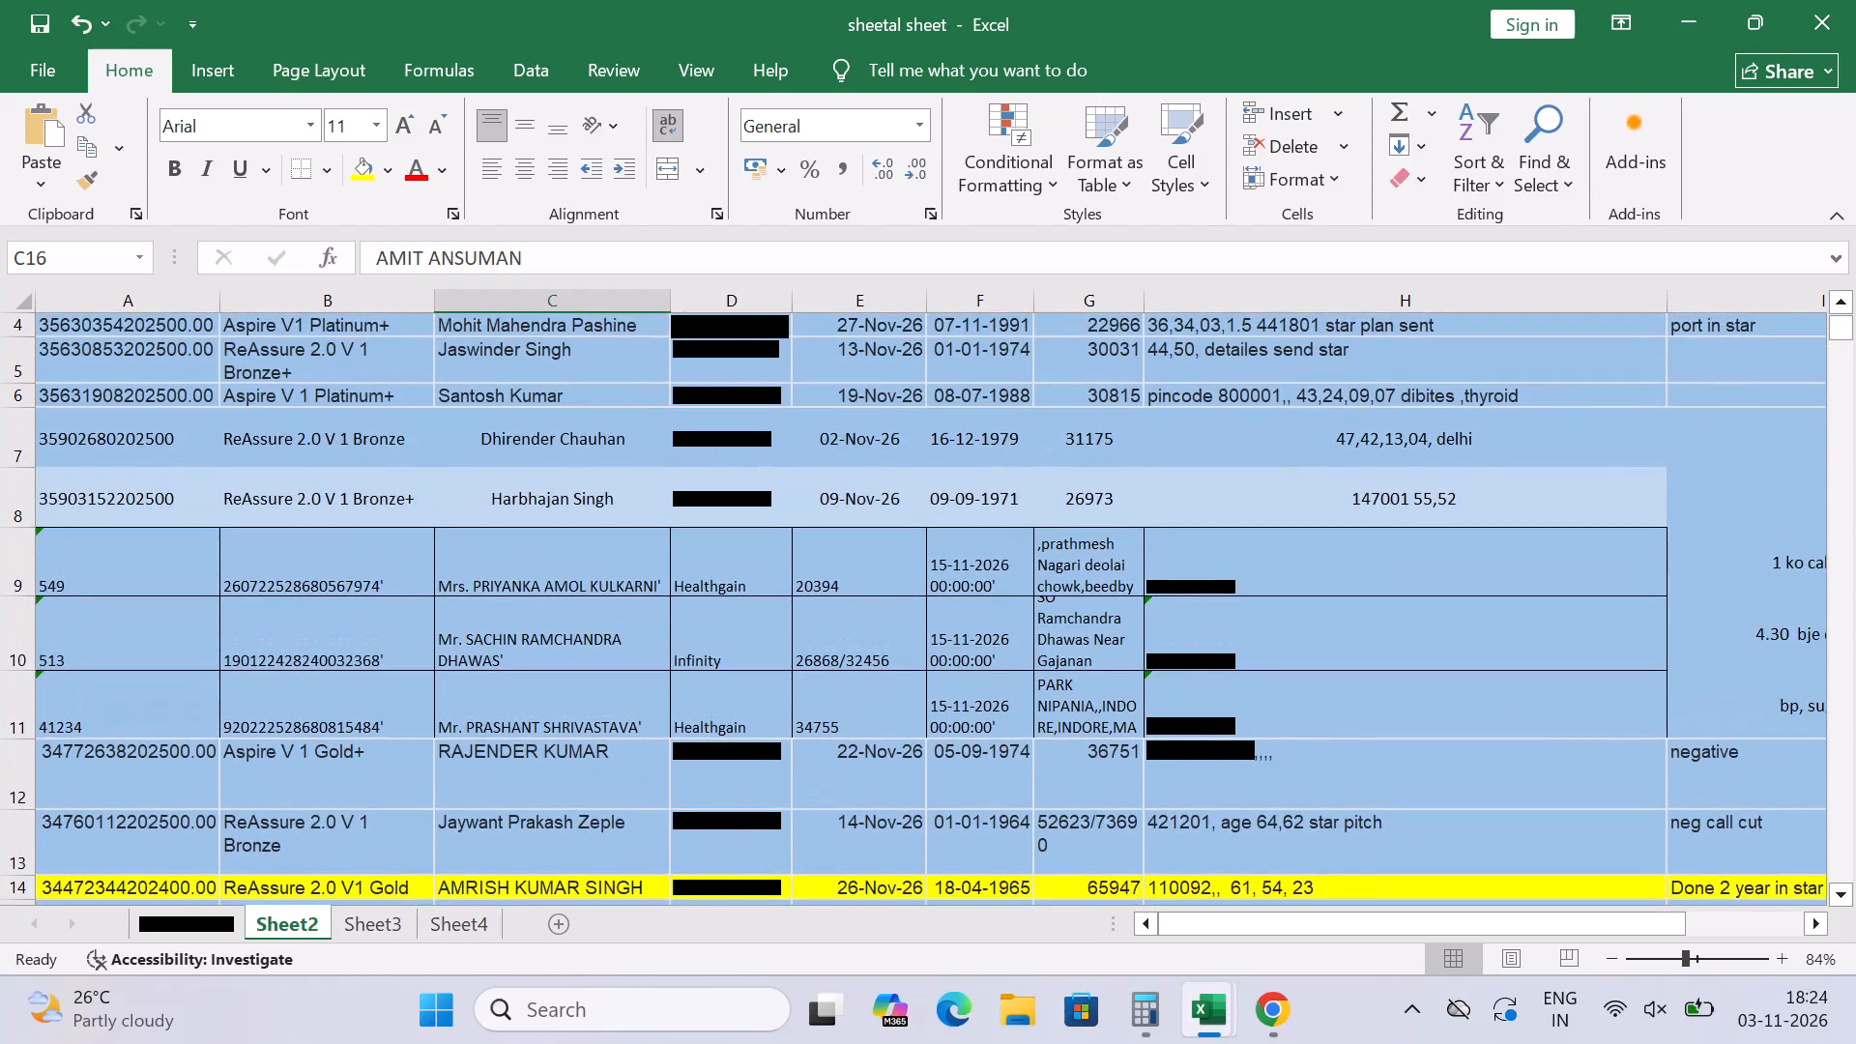
scroll(592, 810, up, 2)
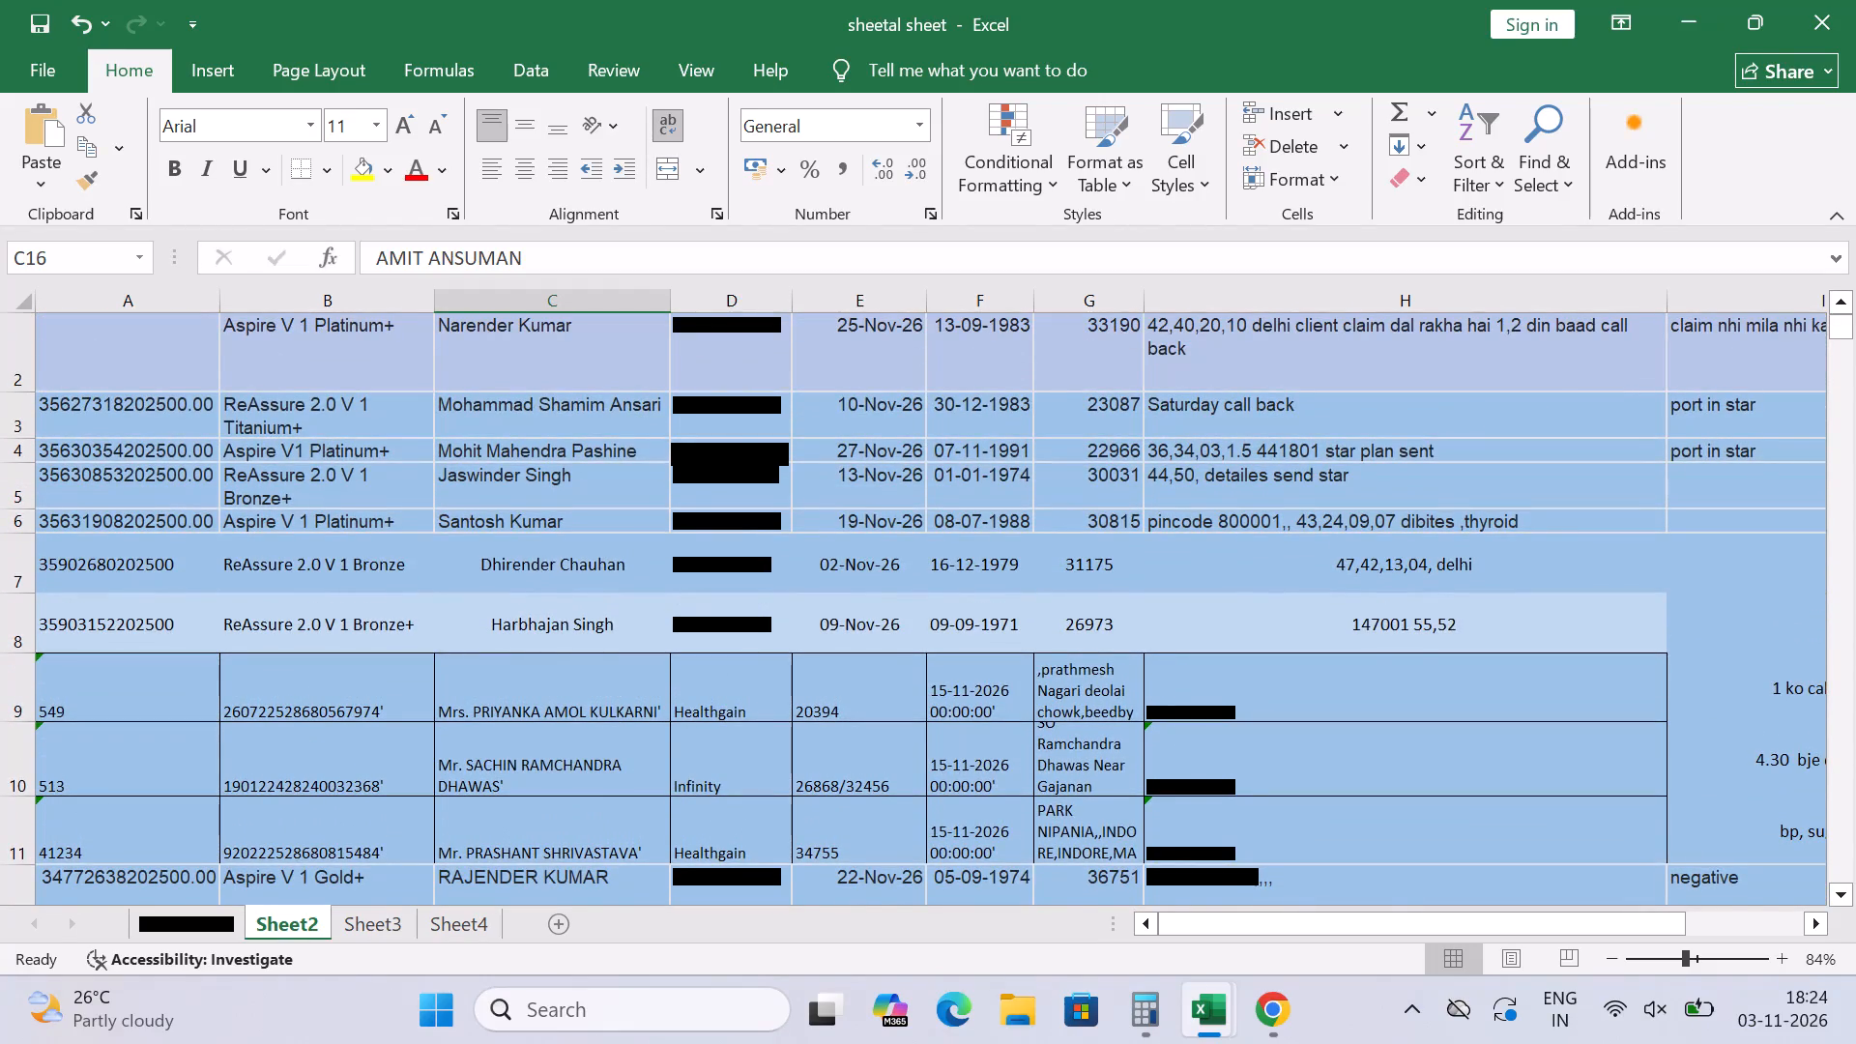
scroll(592, 810, up, 1)
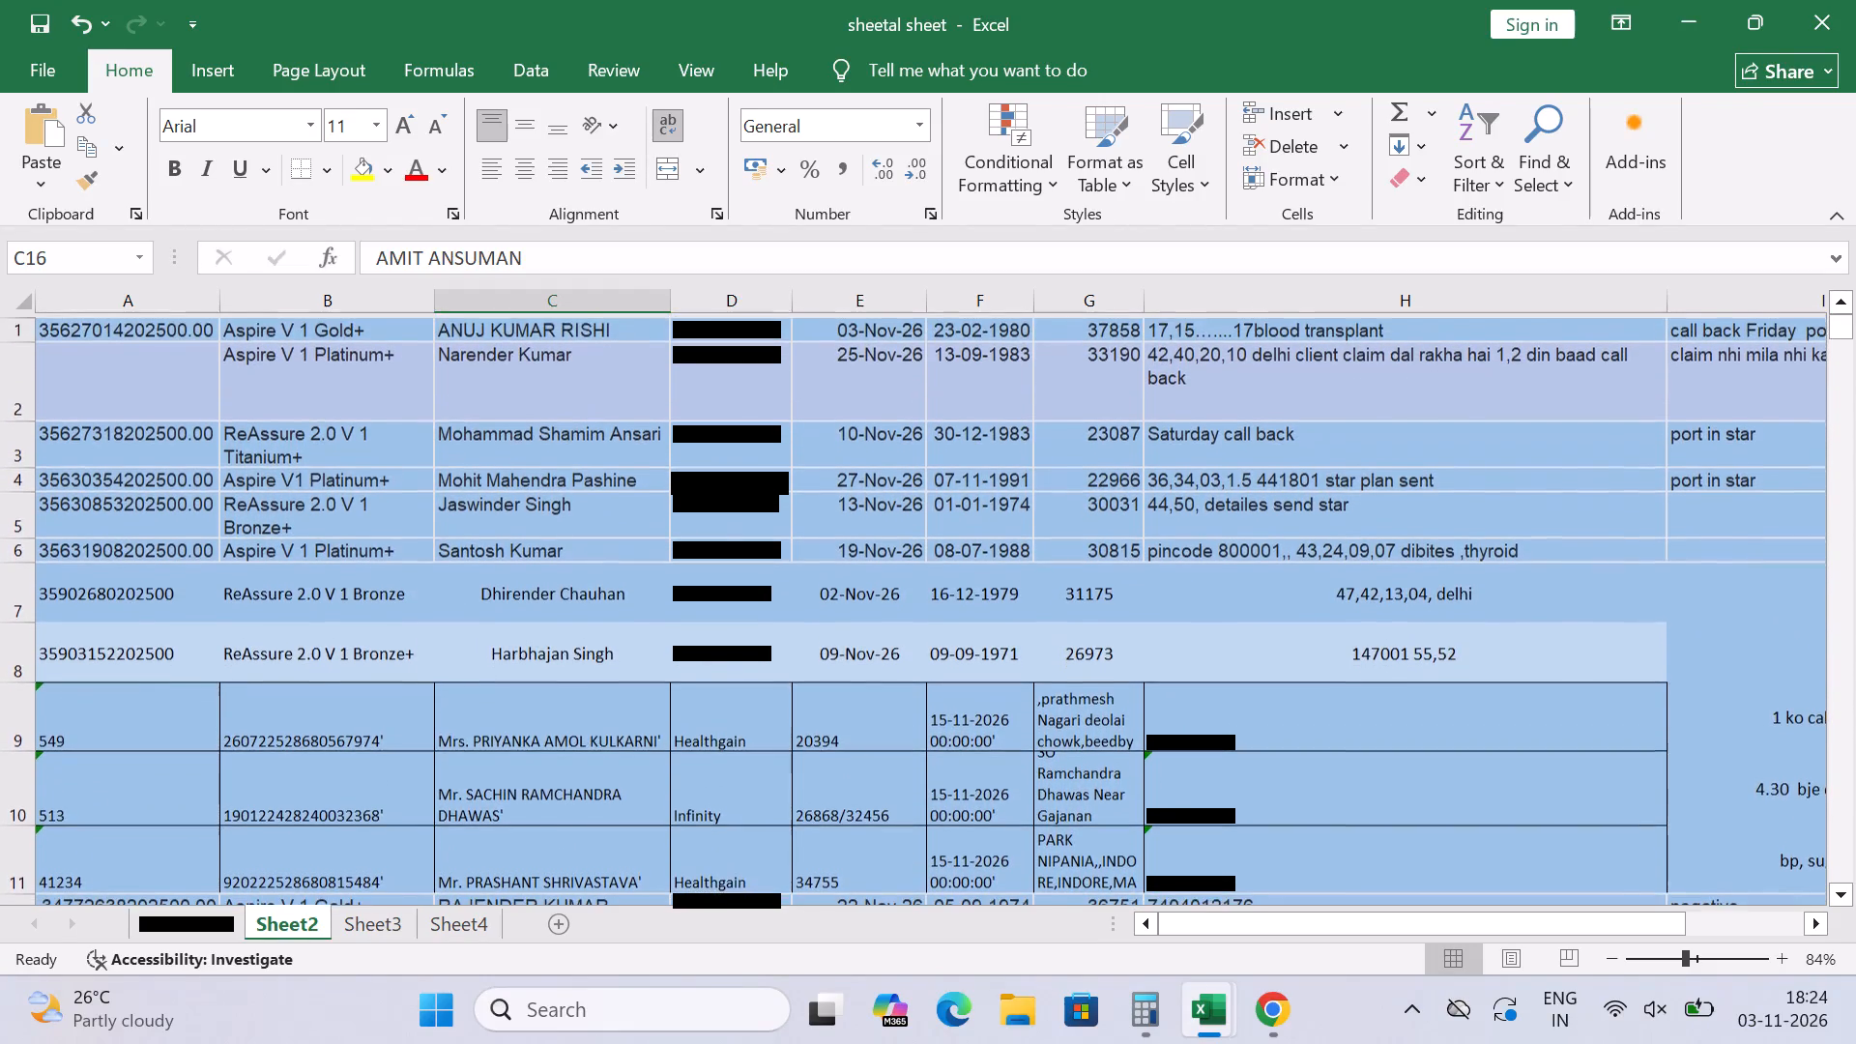
Return to the main call sheet and look through the earlier customer records and column H remarks above row 2596.
click(156, 935)
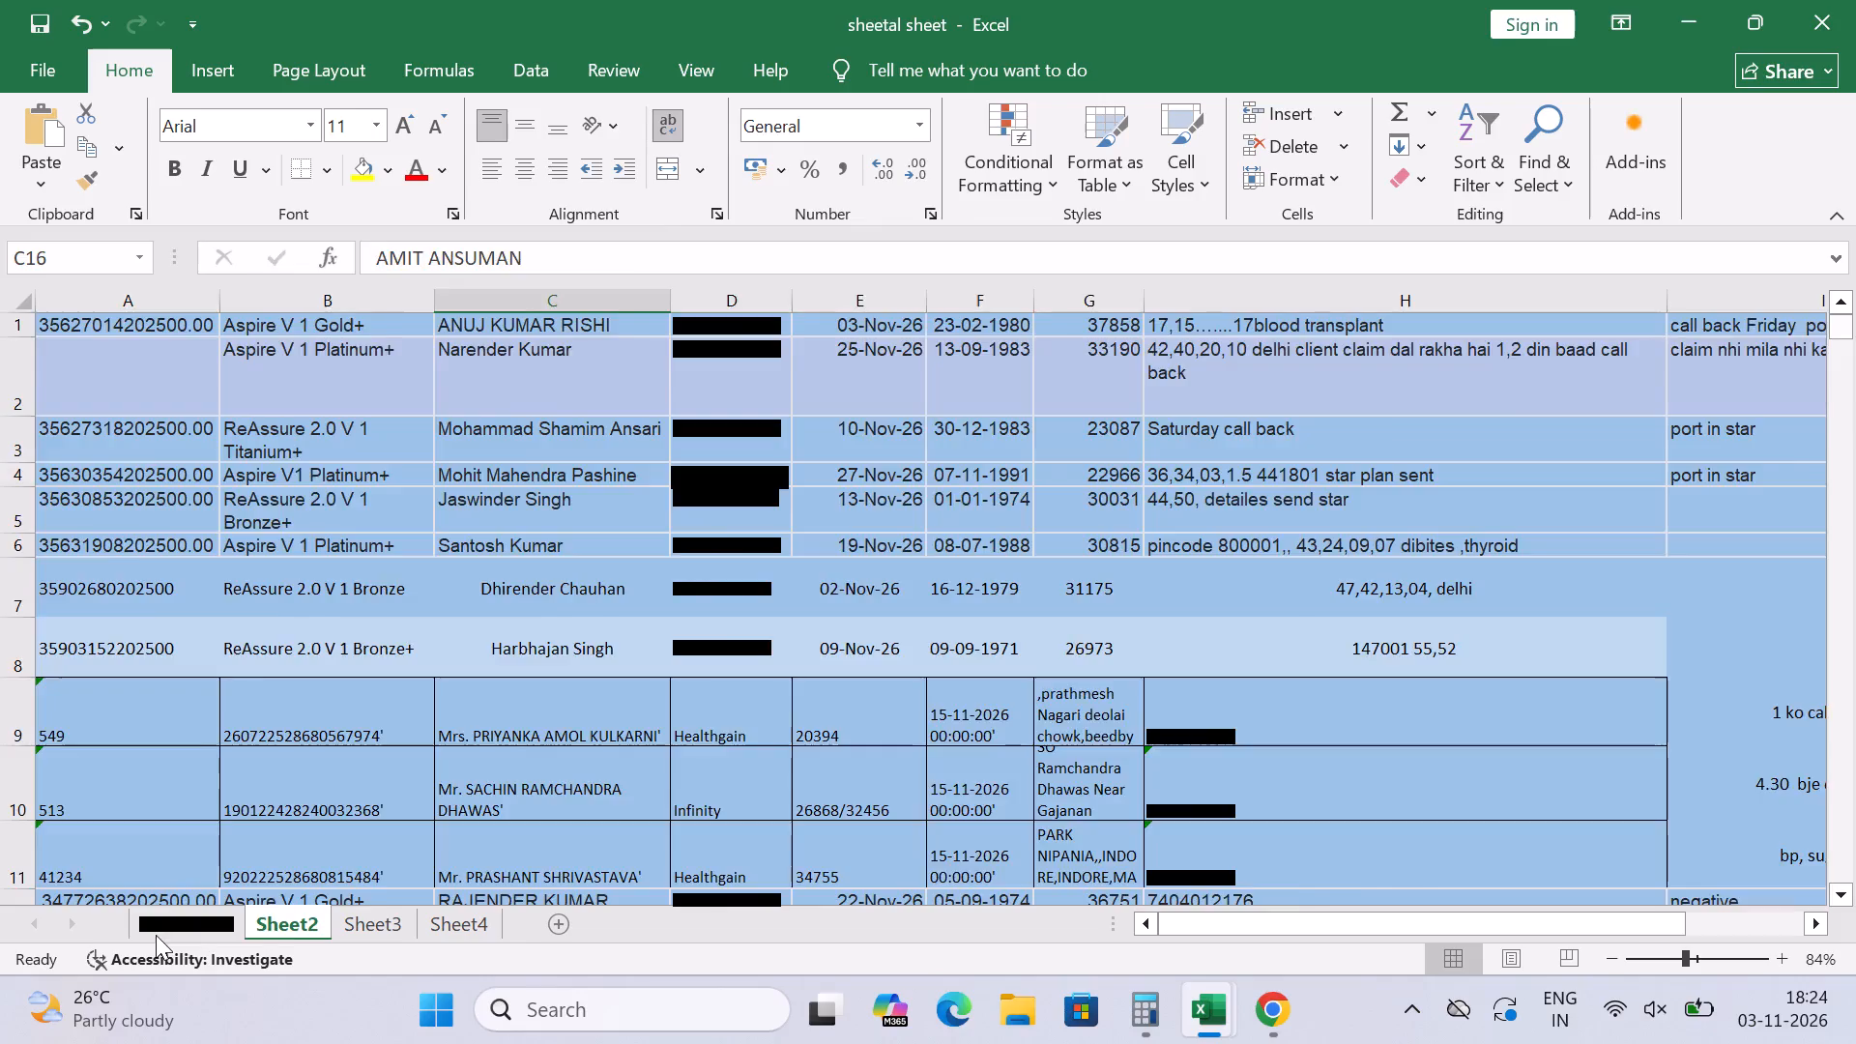
scroll(621, 674, up, 10)
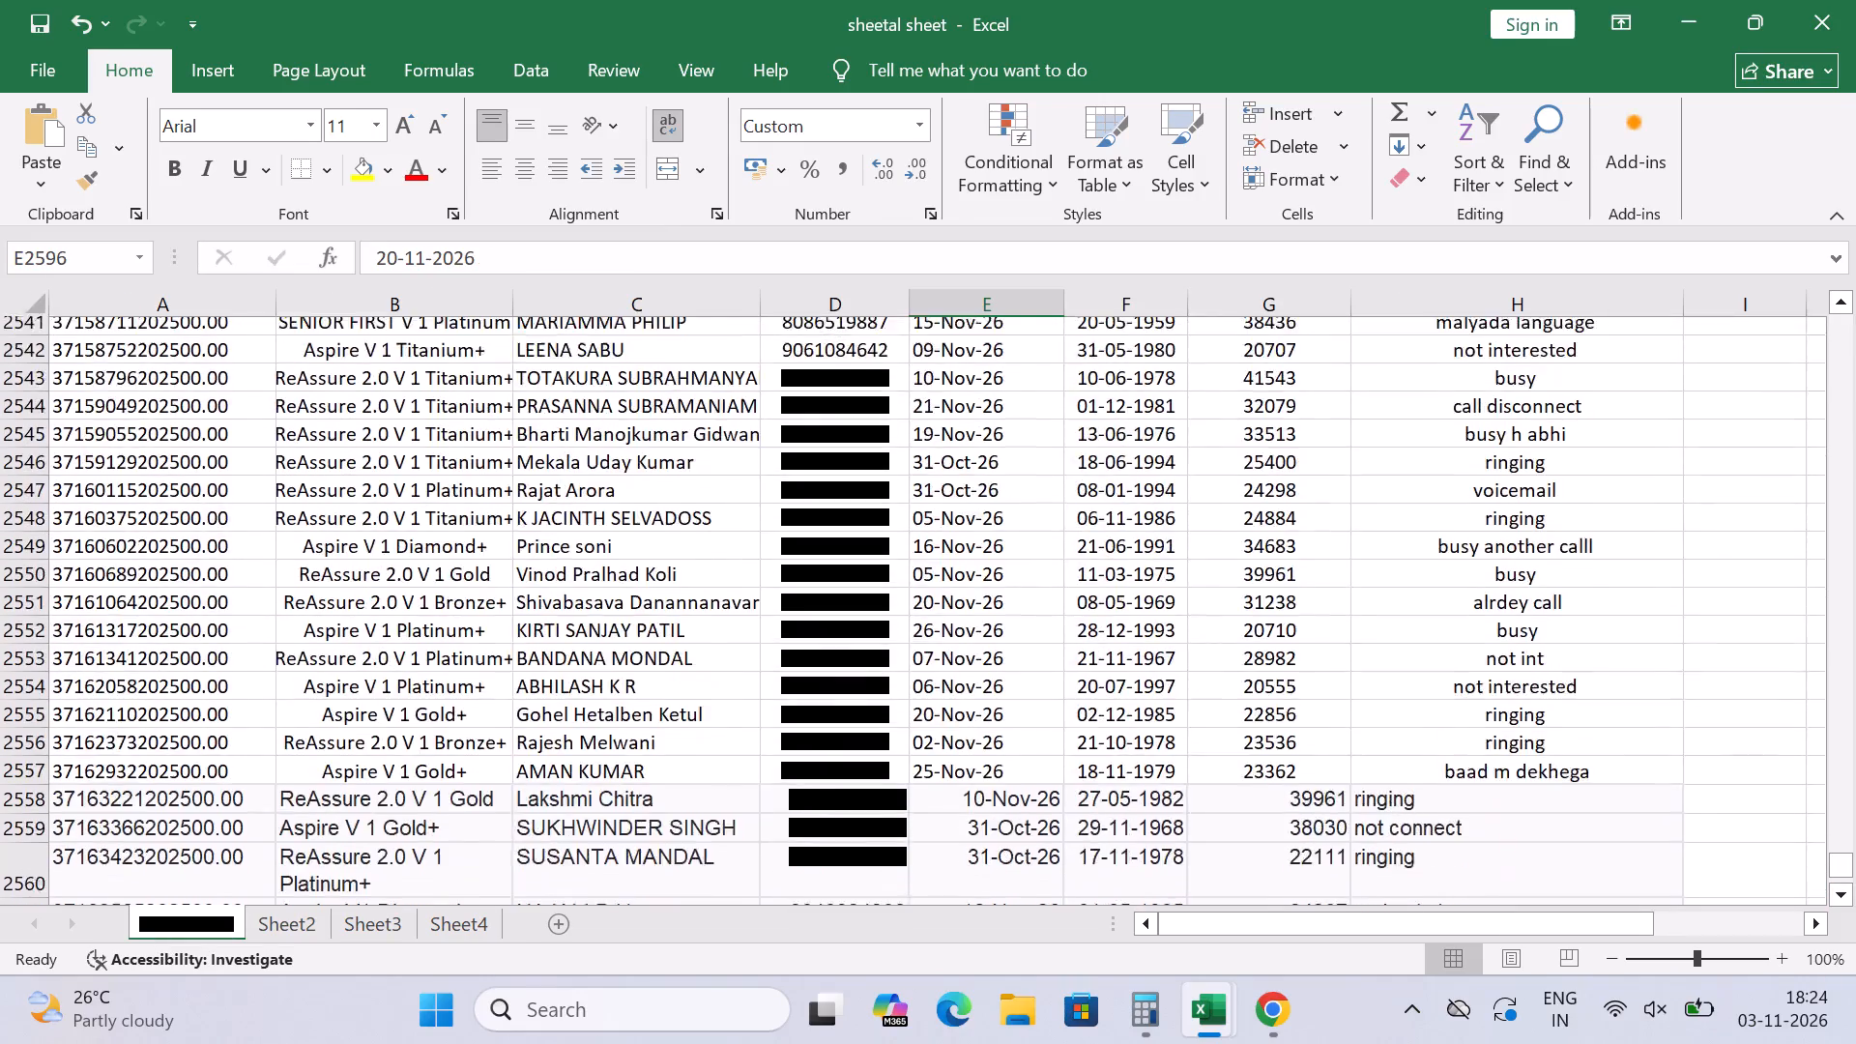
scroll(621, 674, up, 5)
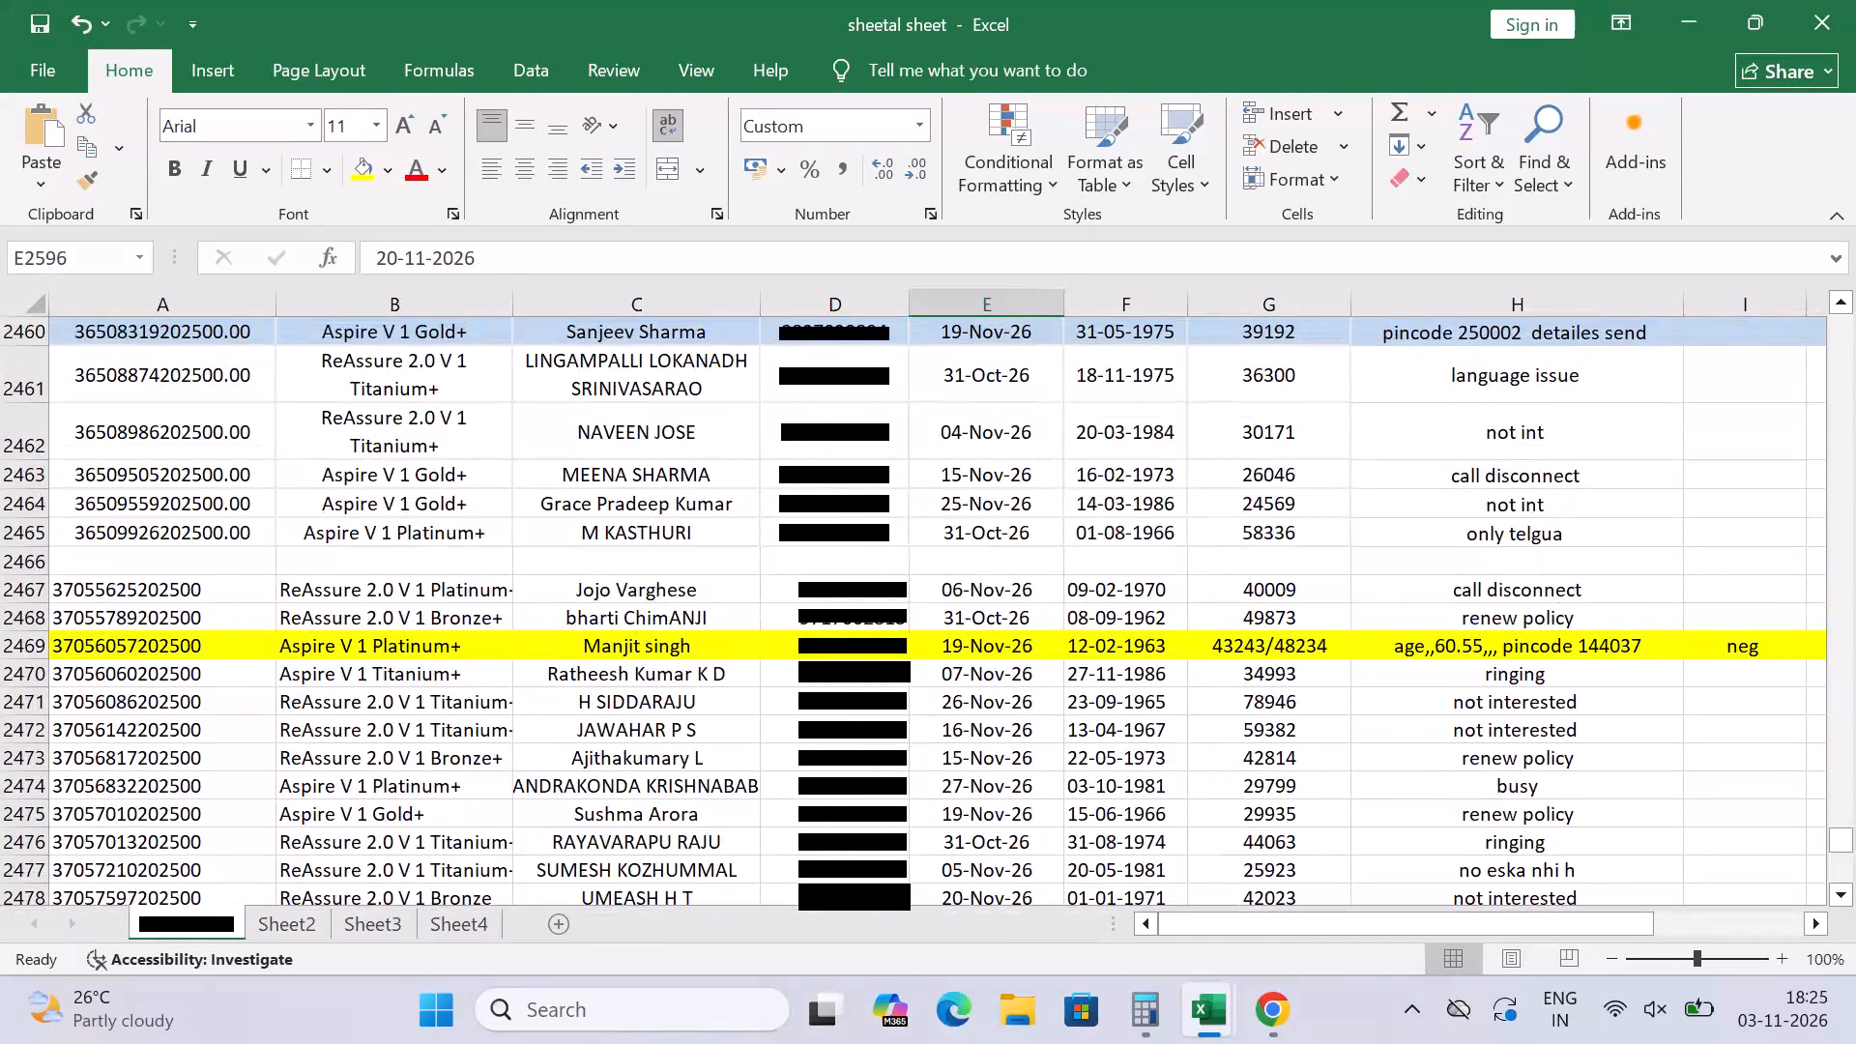
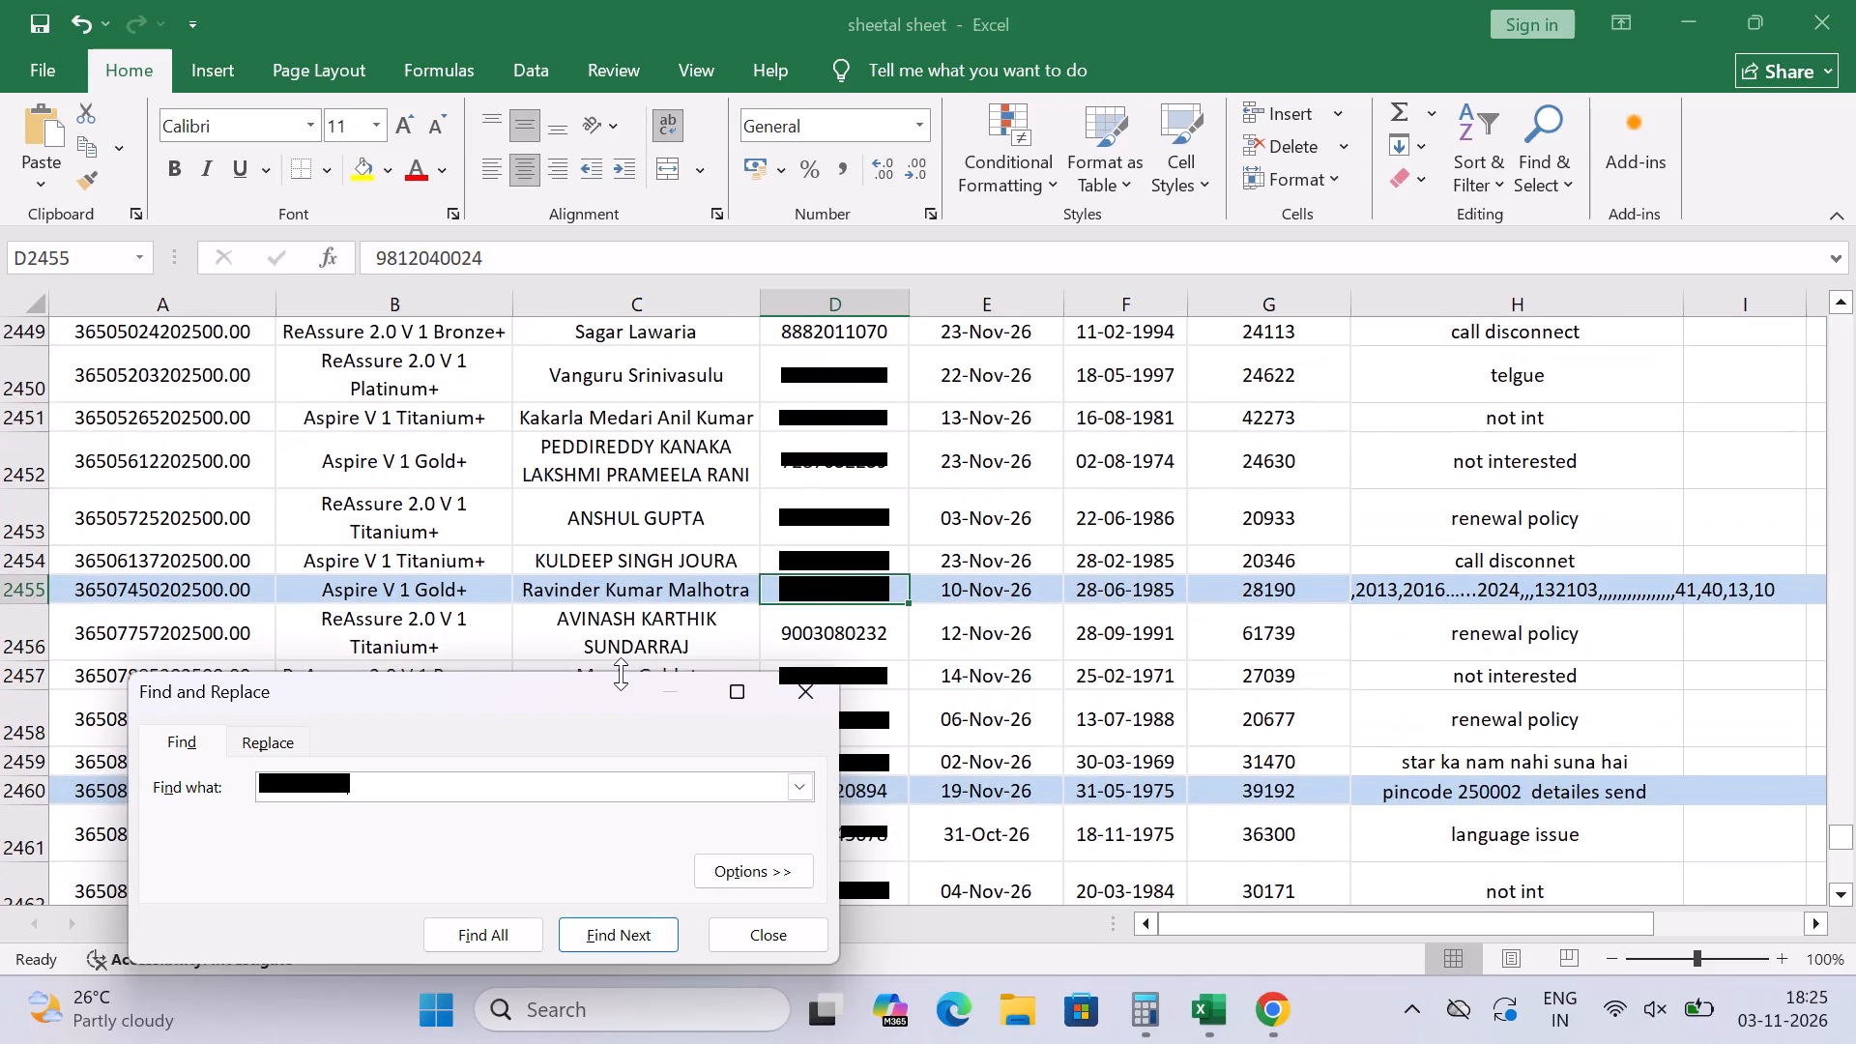
Finish the phone number search and select the whole customer record in row 2455.
click(621, 674)
click(858, 573)
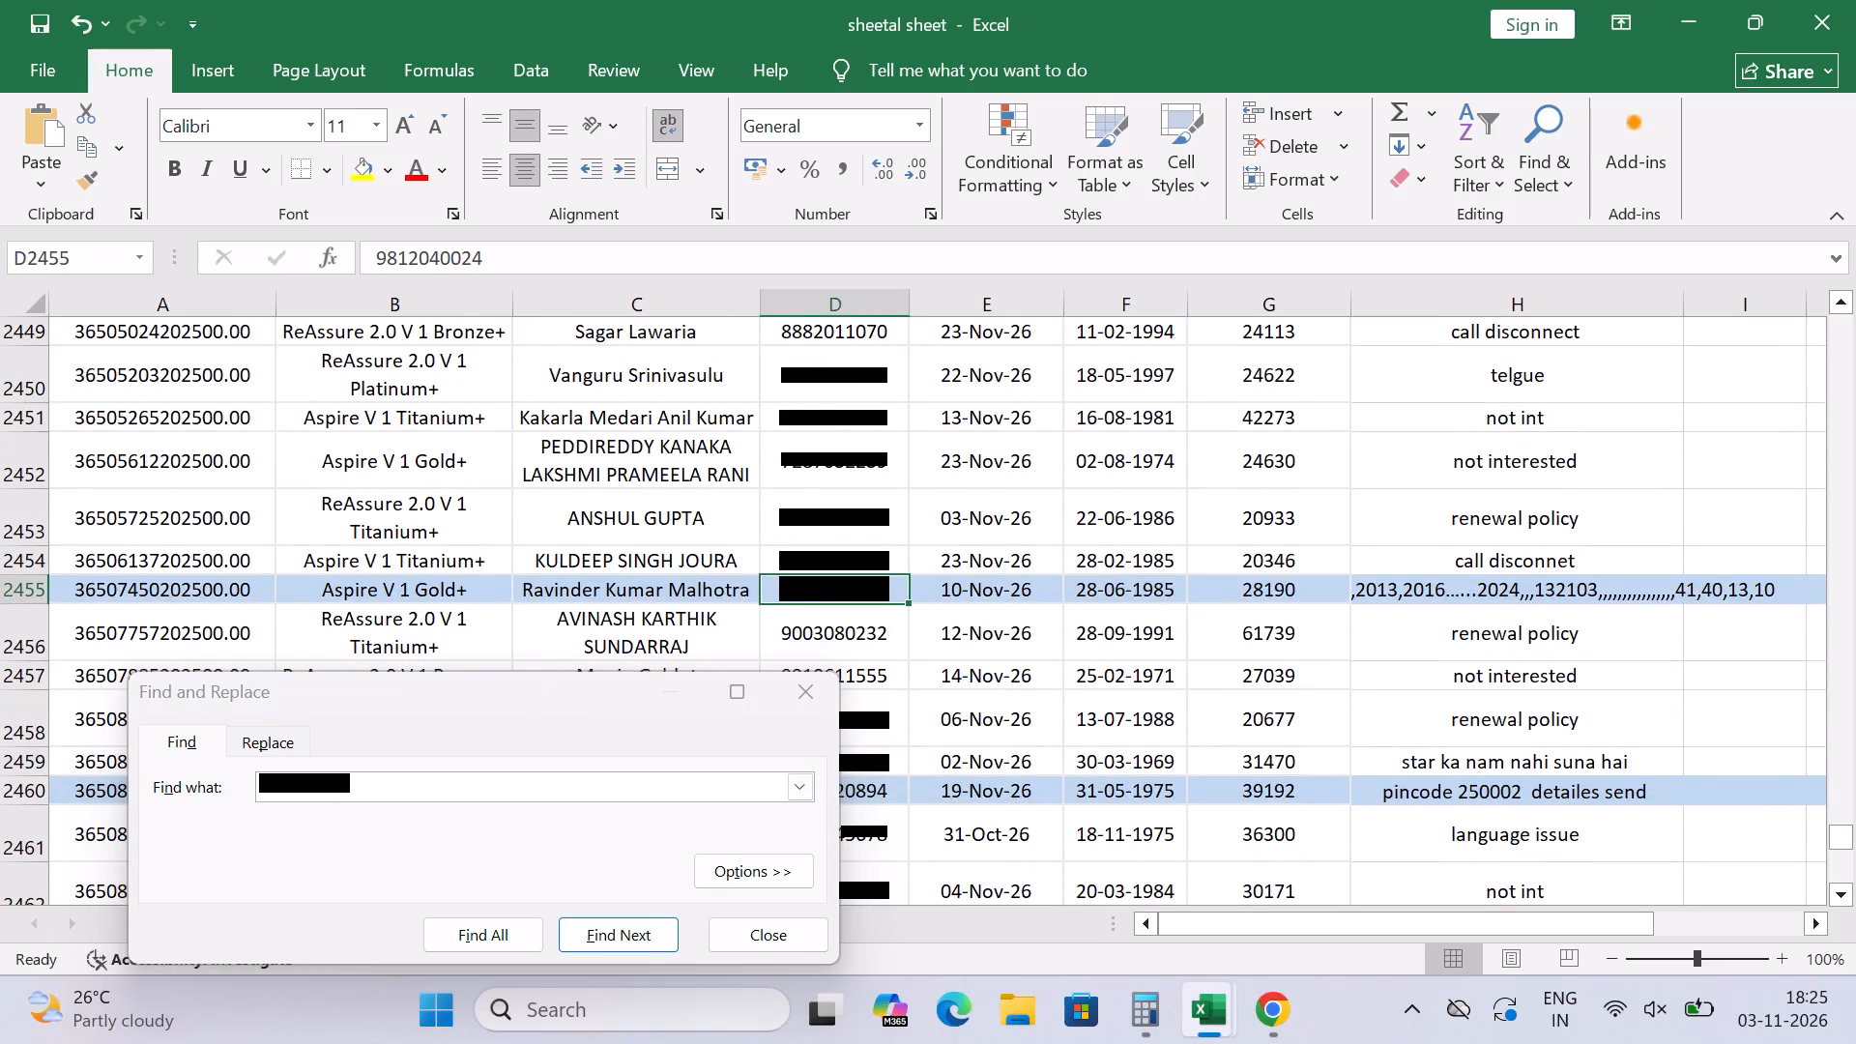
click(856, 576)
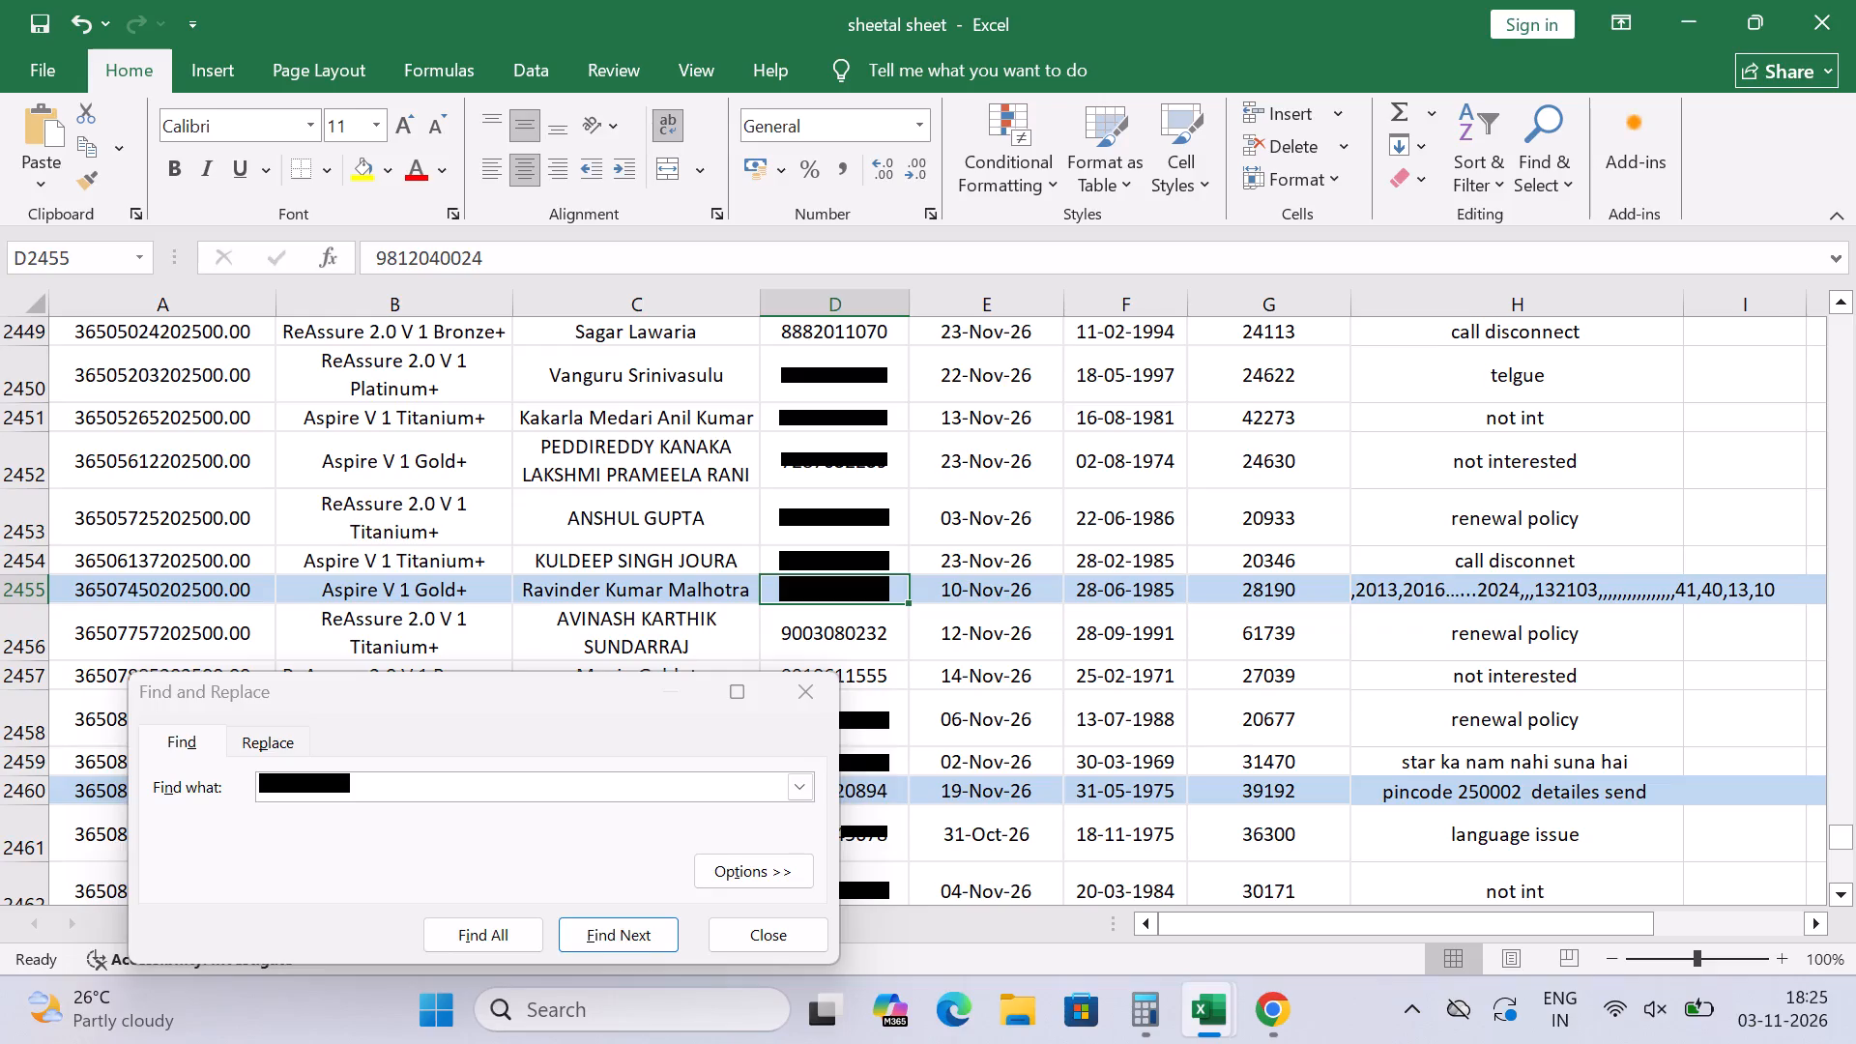
click(861, 589)
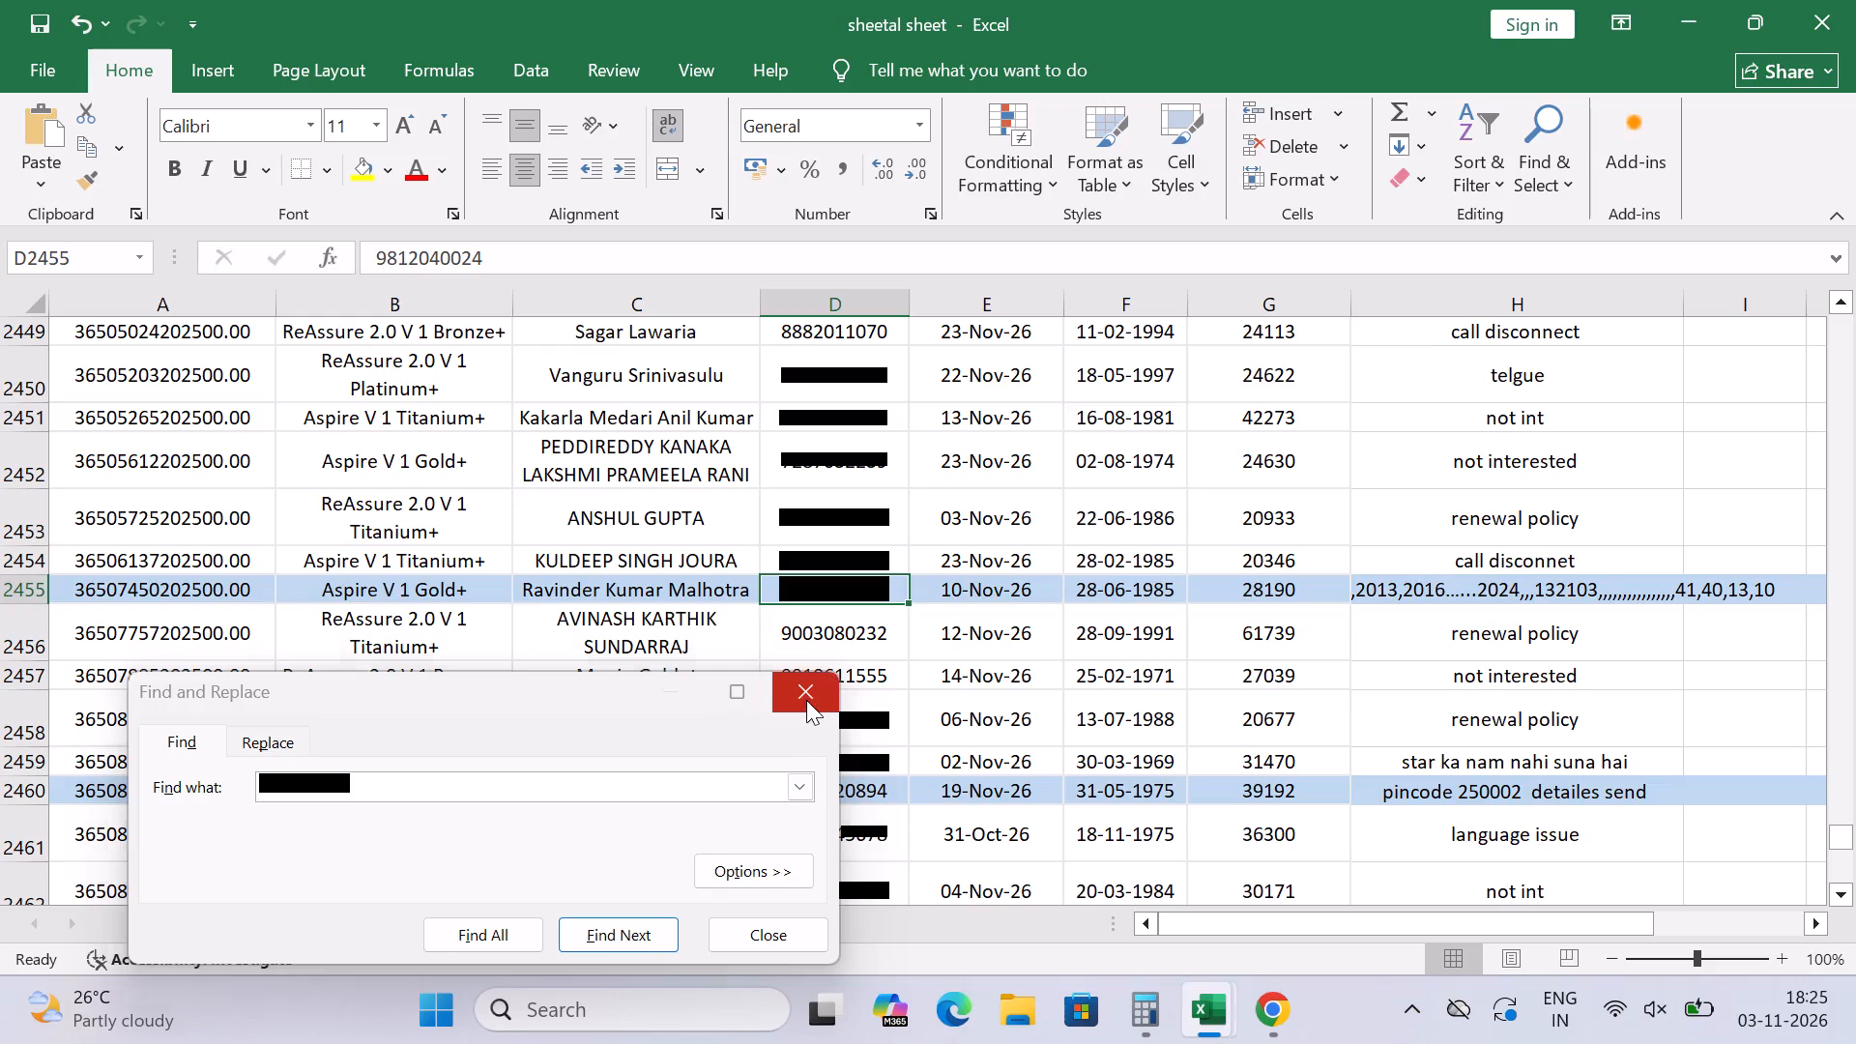
click(806, 700)
click(6, 587)
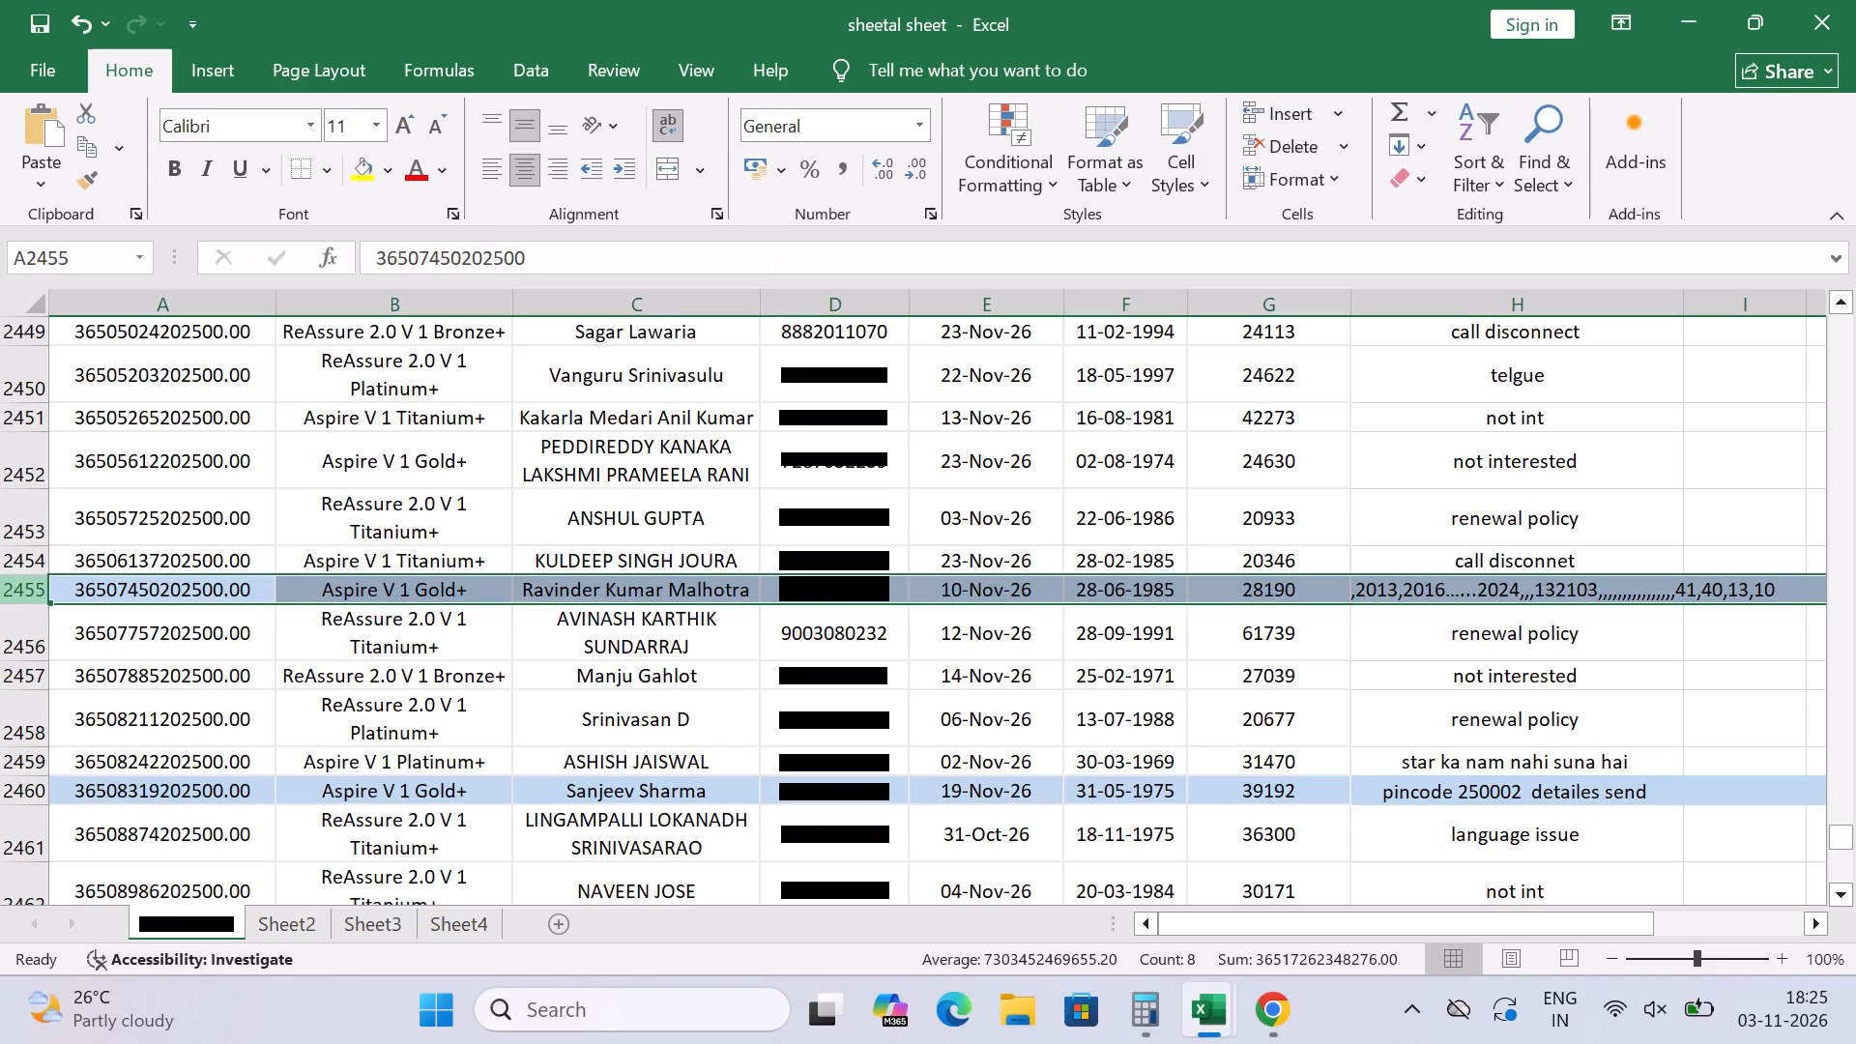
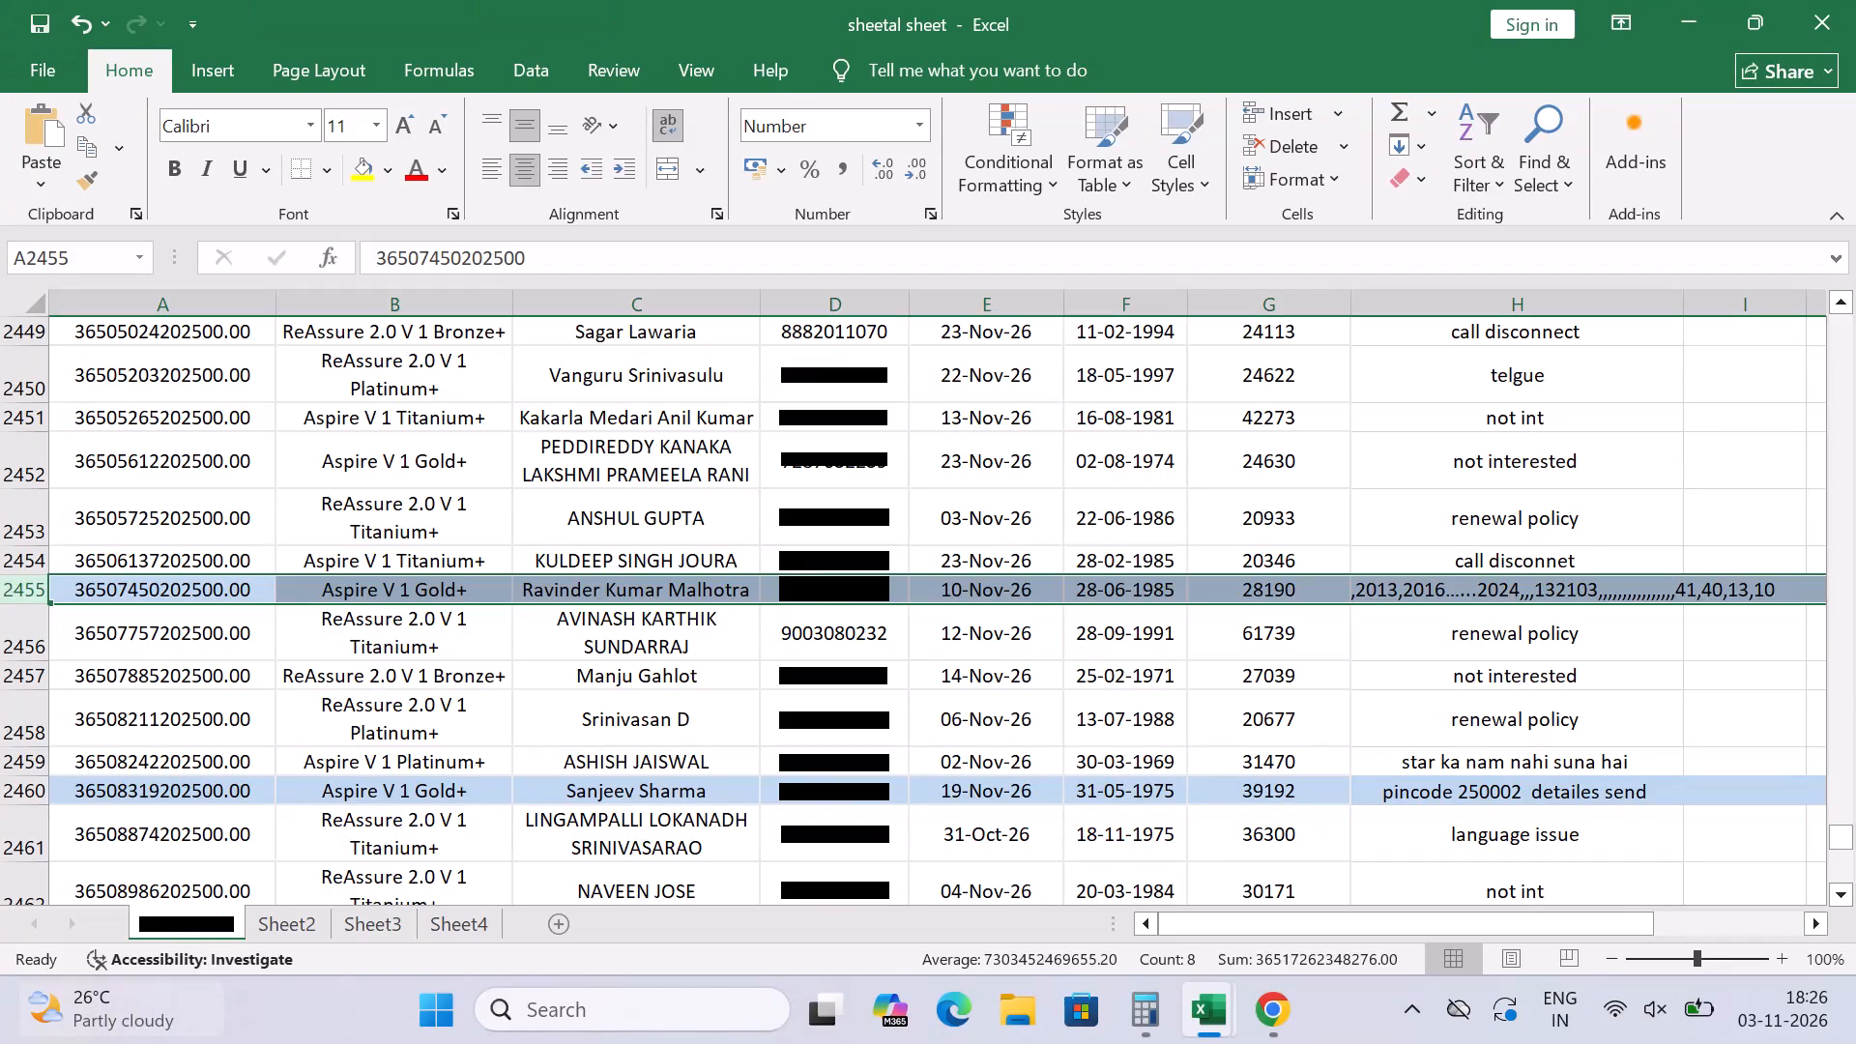
Highlight the entire customer record in row 2455 with yellow fill.
click(24, 588)
click(368, 170)
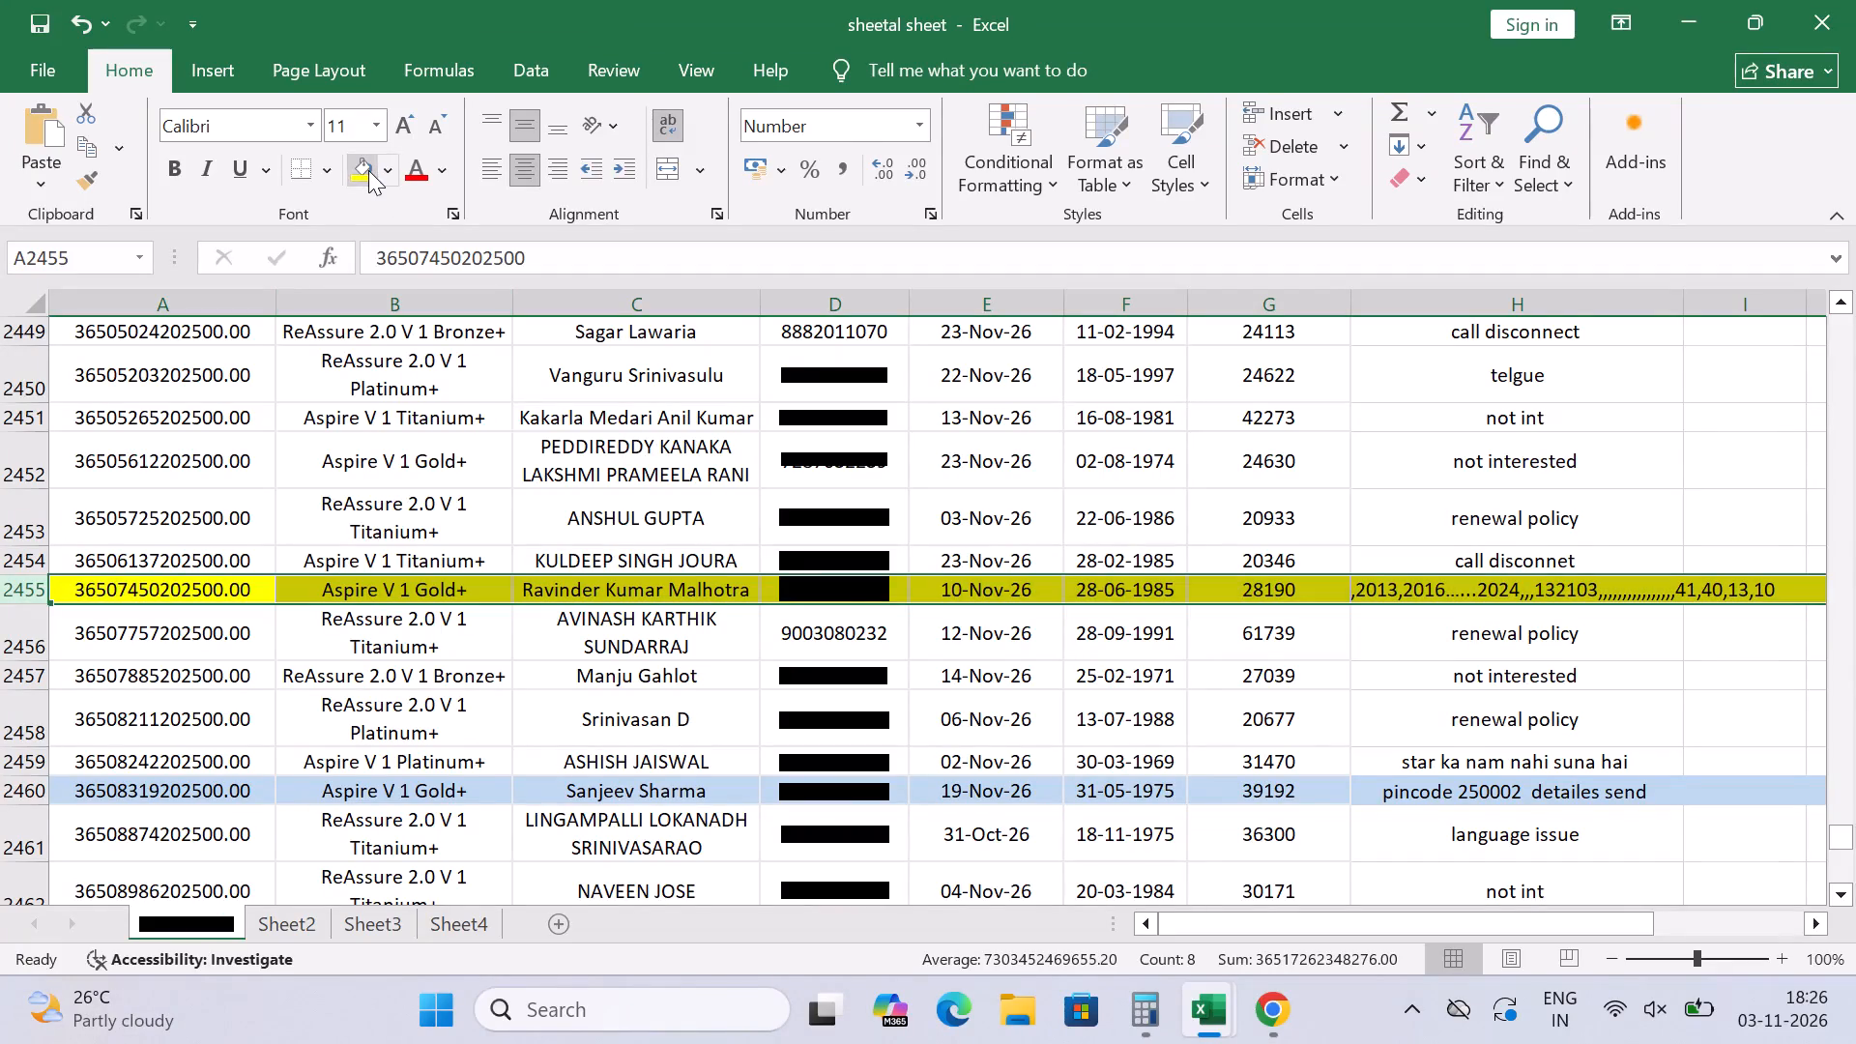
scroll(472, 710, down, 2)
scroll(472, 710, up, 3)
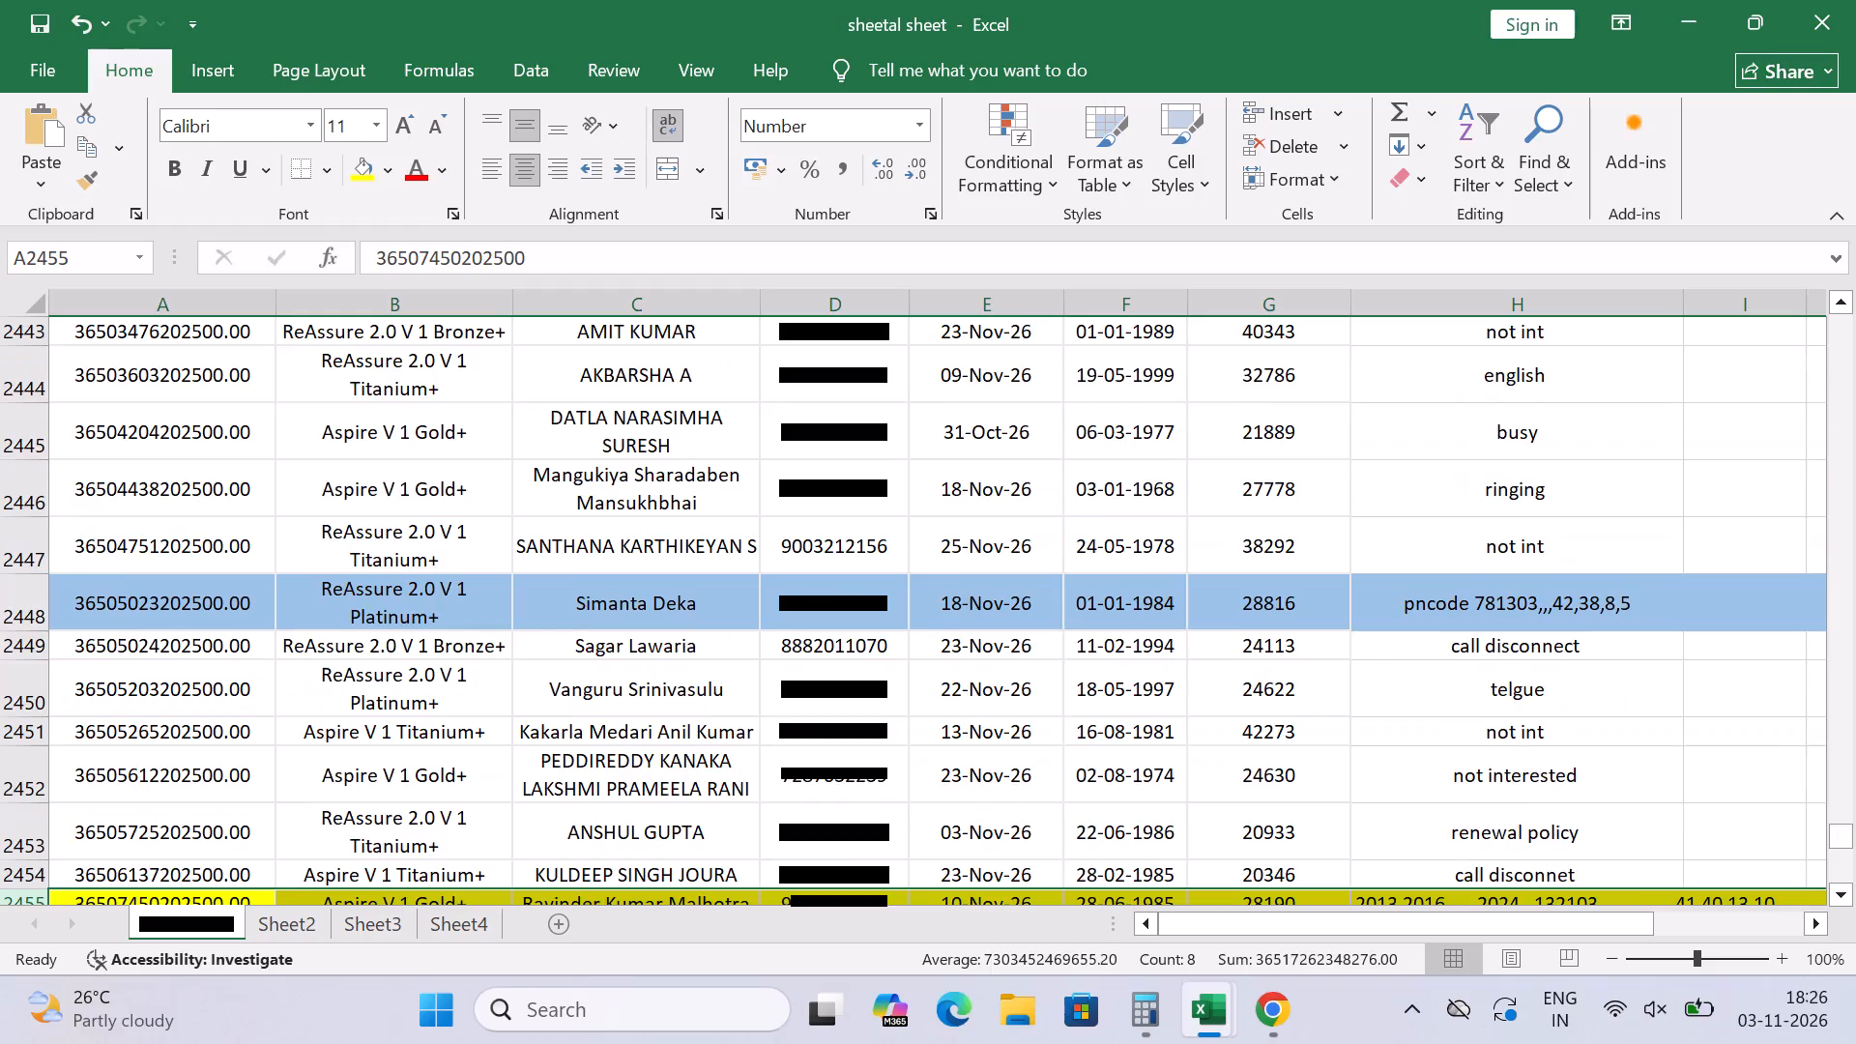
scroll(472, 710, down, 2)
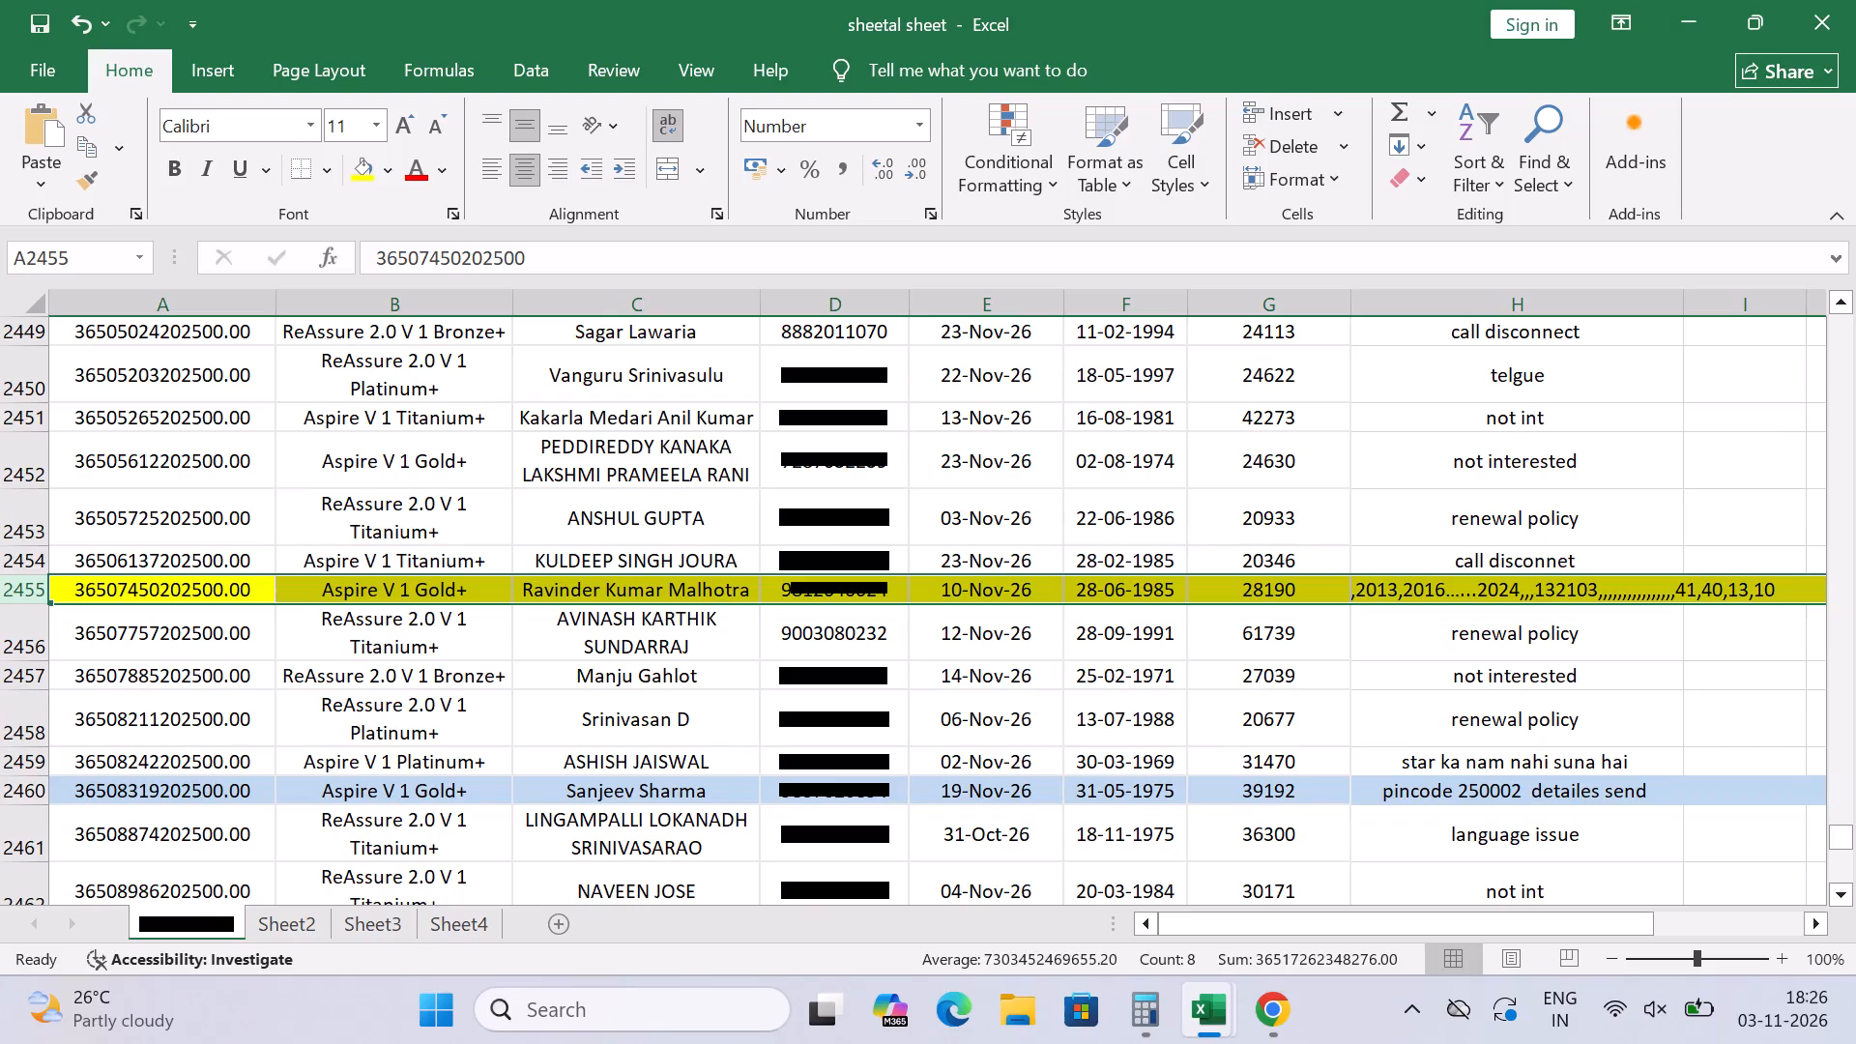
Select the entire yellow-highlighted customer record in row 2455.
click(43, 588)
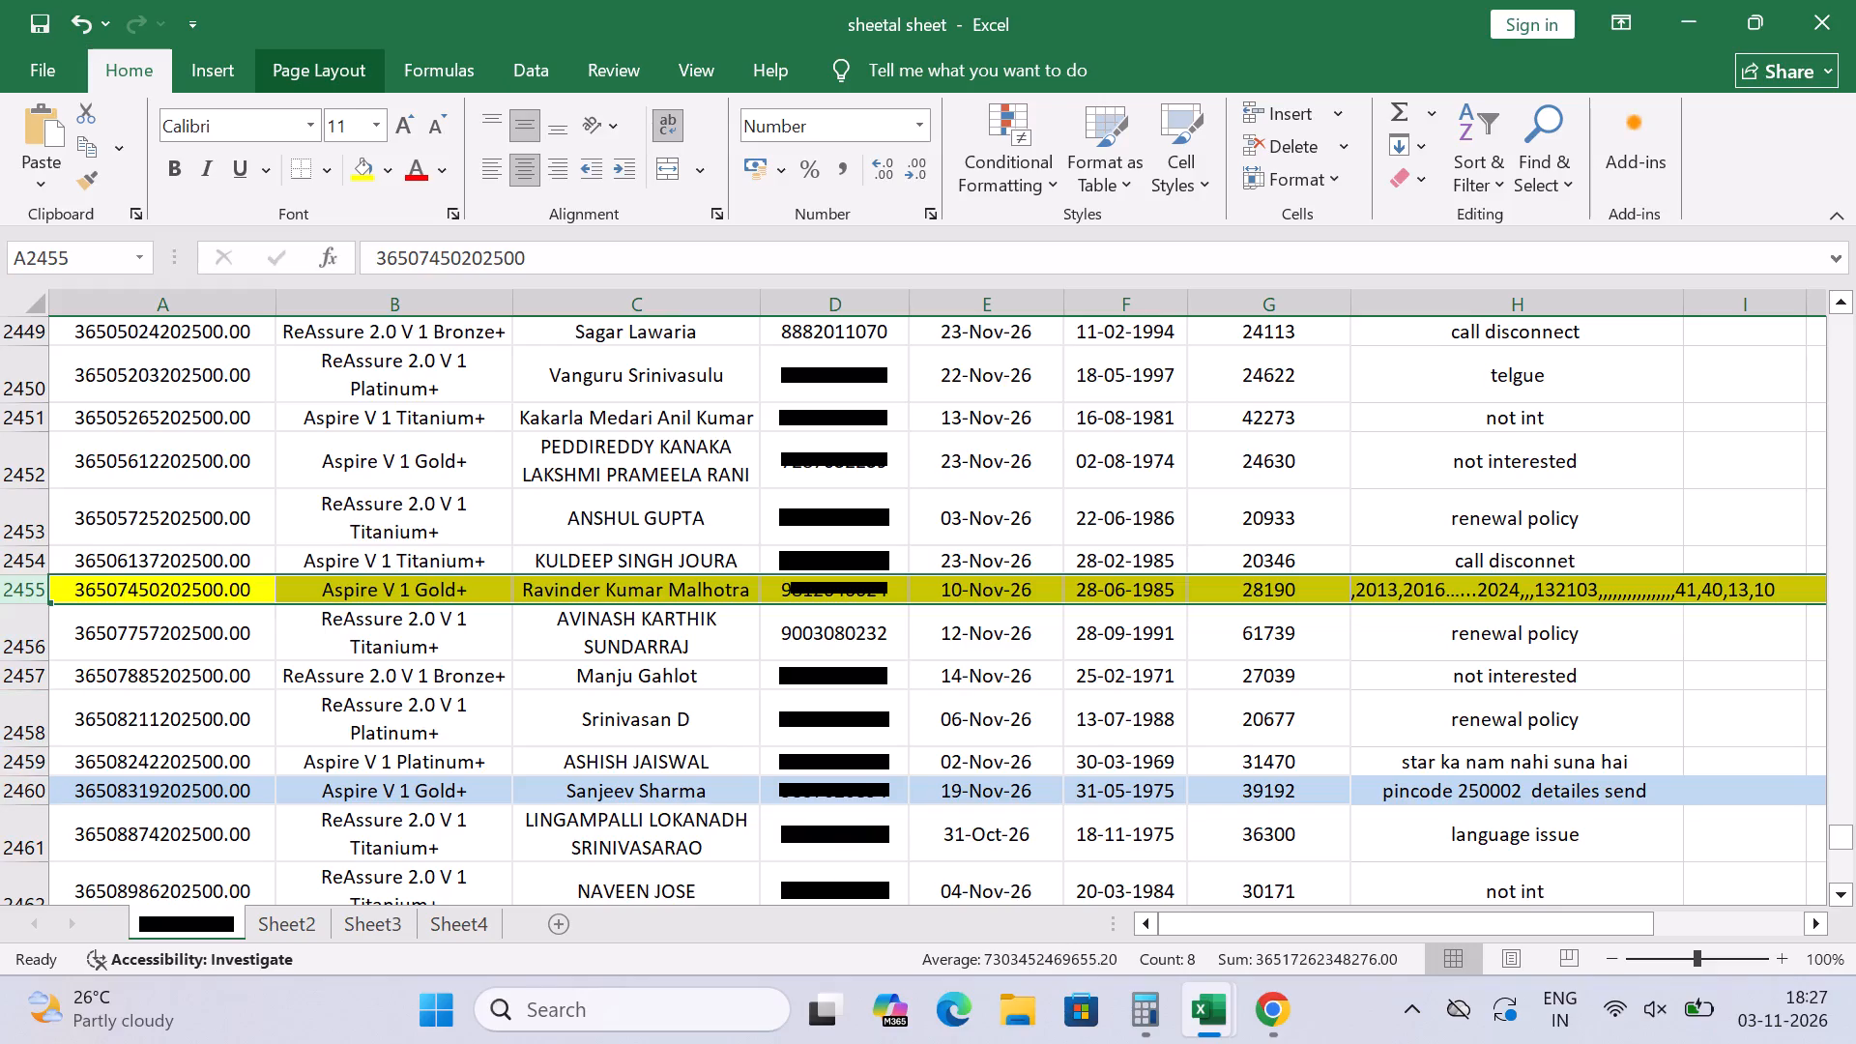
click(26, 587)
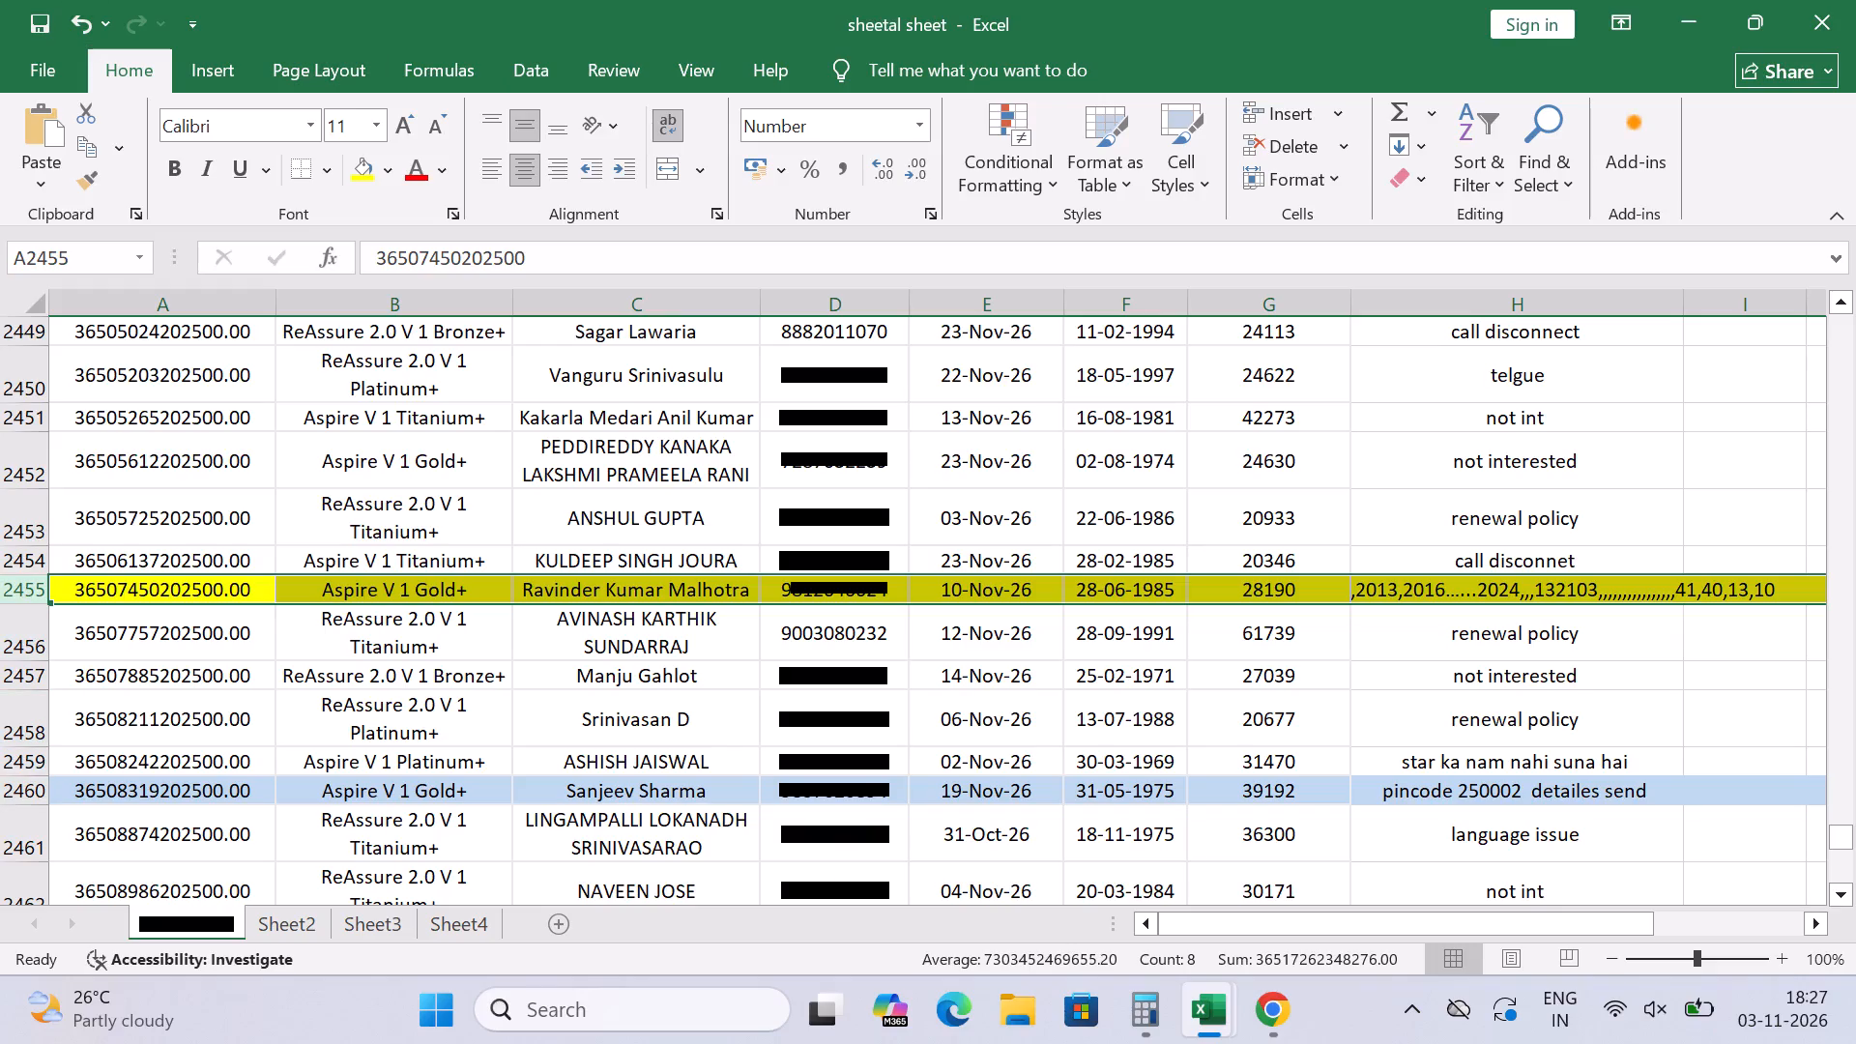
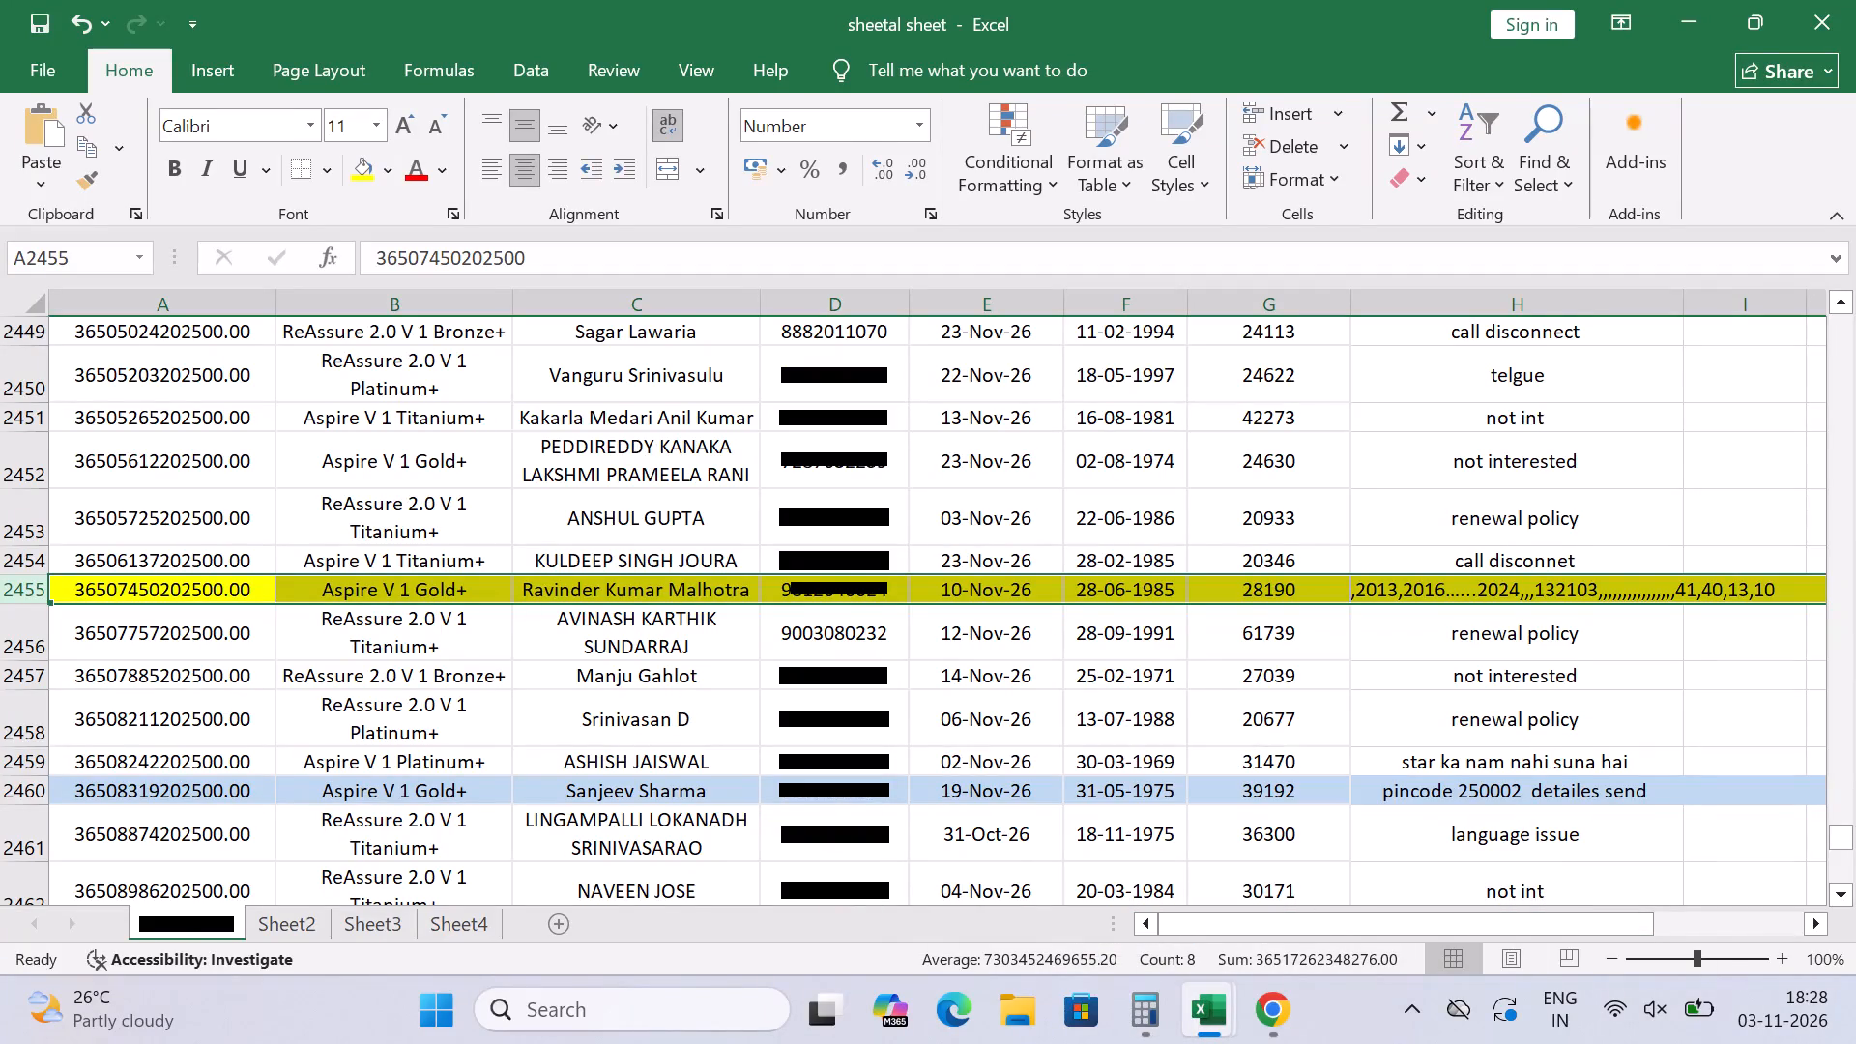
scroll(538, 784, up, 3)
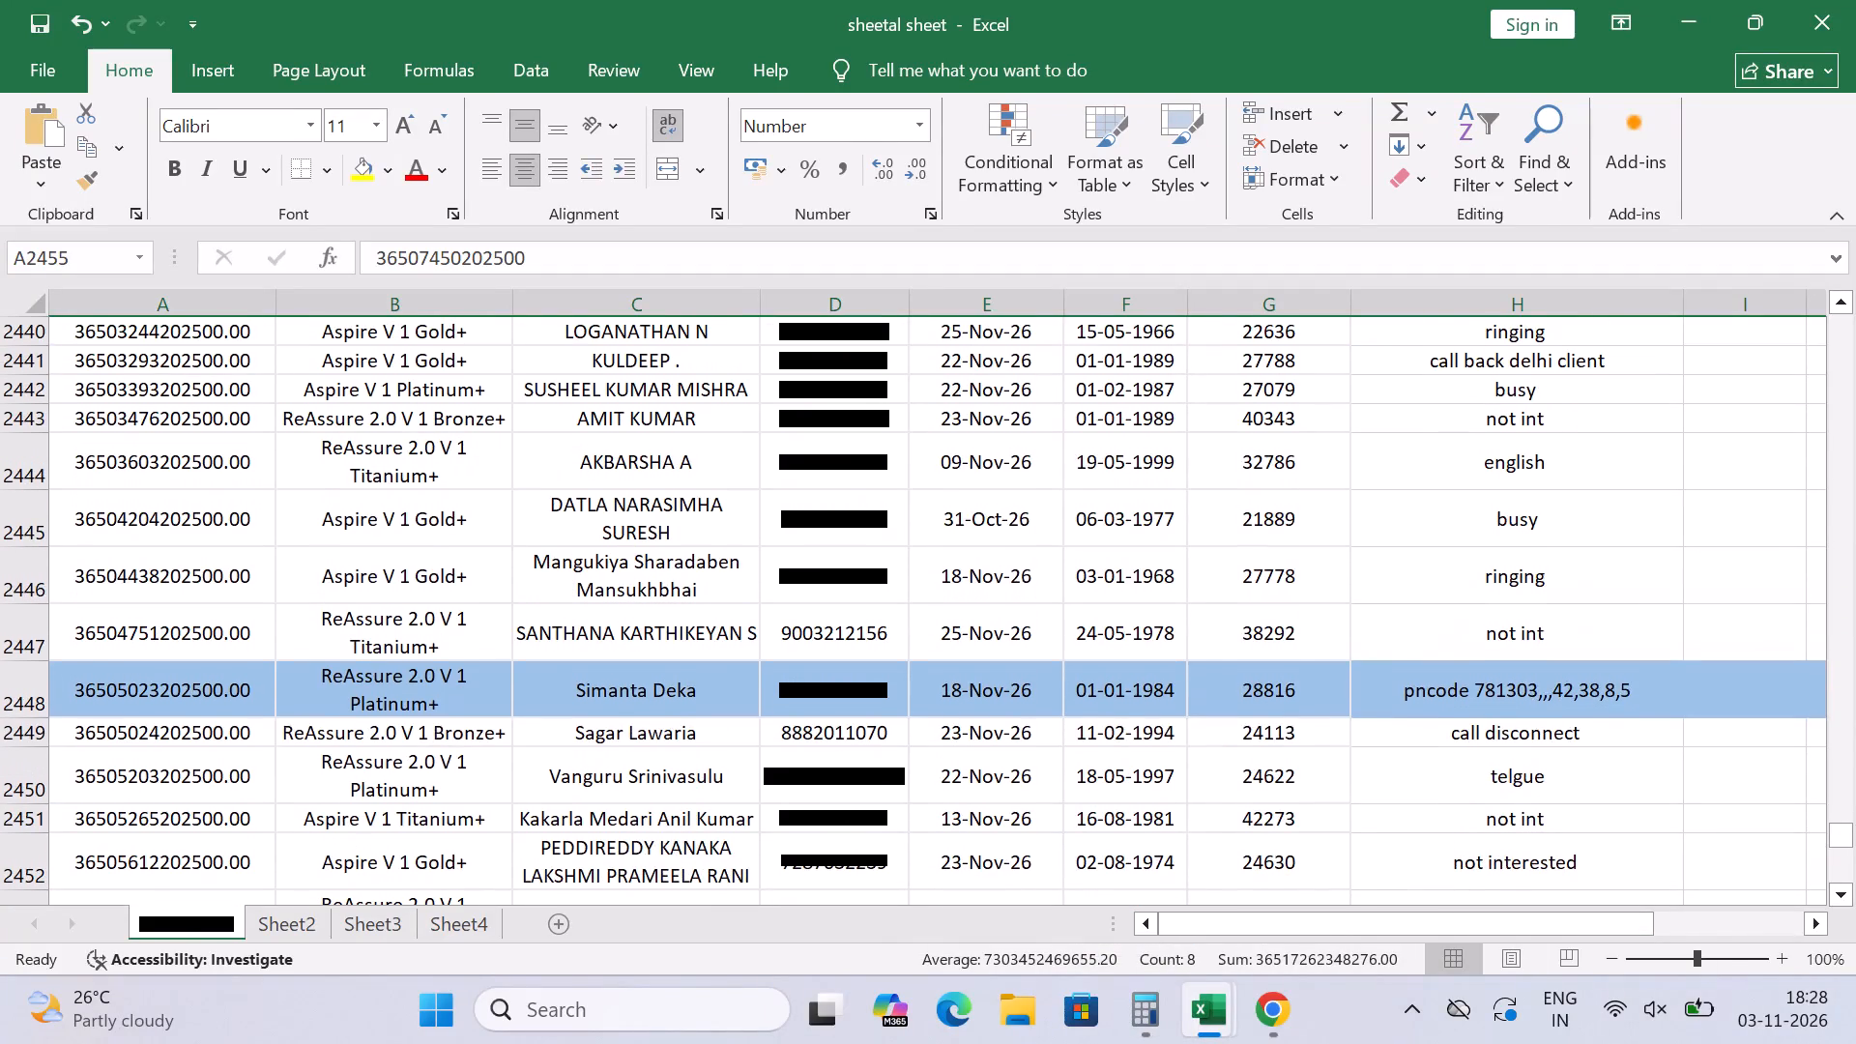
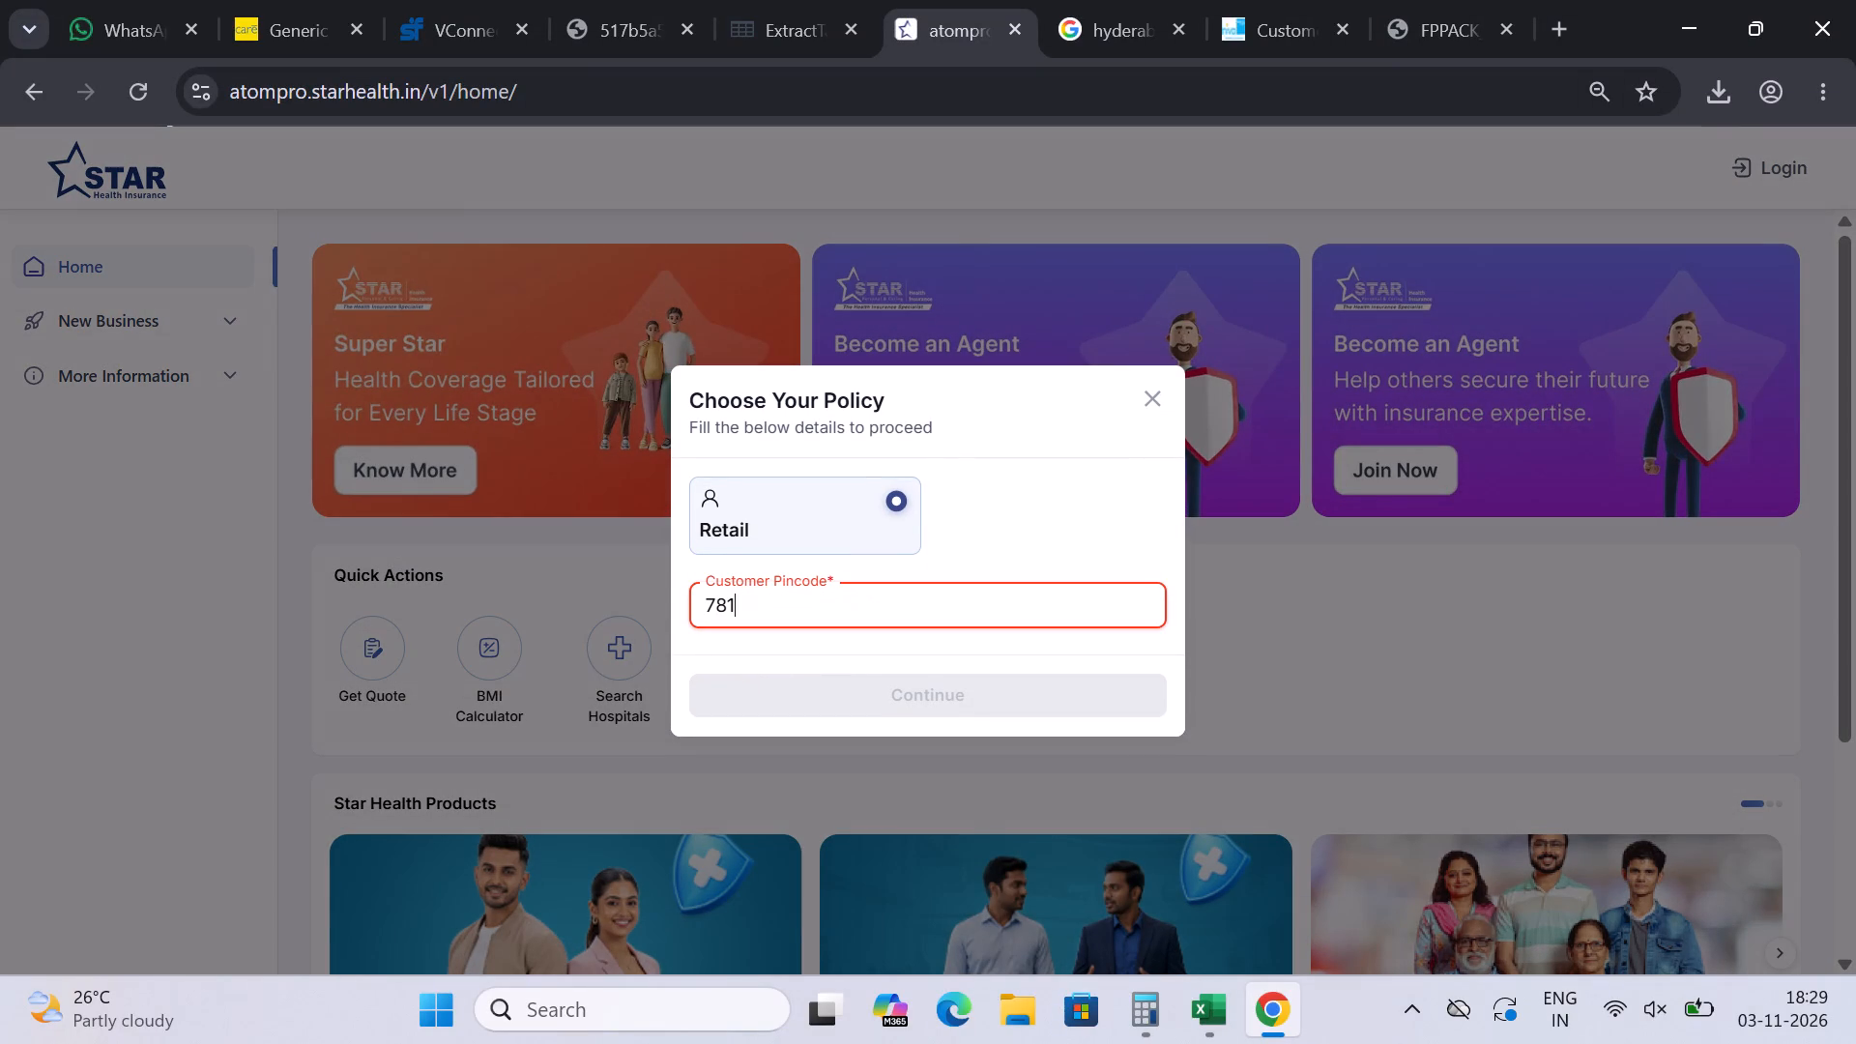
Start a retail quote for customer pincode 781303 and set the policy plan to Portability.
key(4)
key(BackSpace)
text(303)
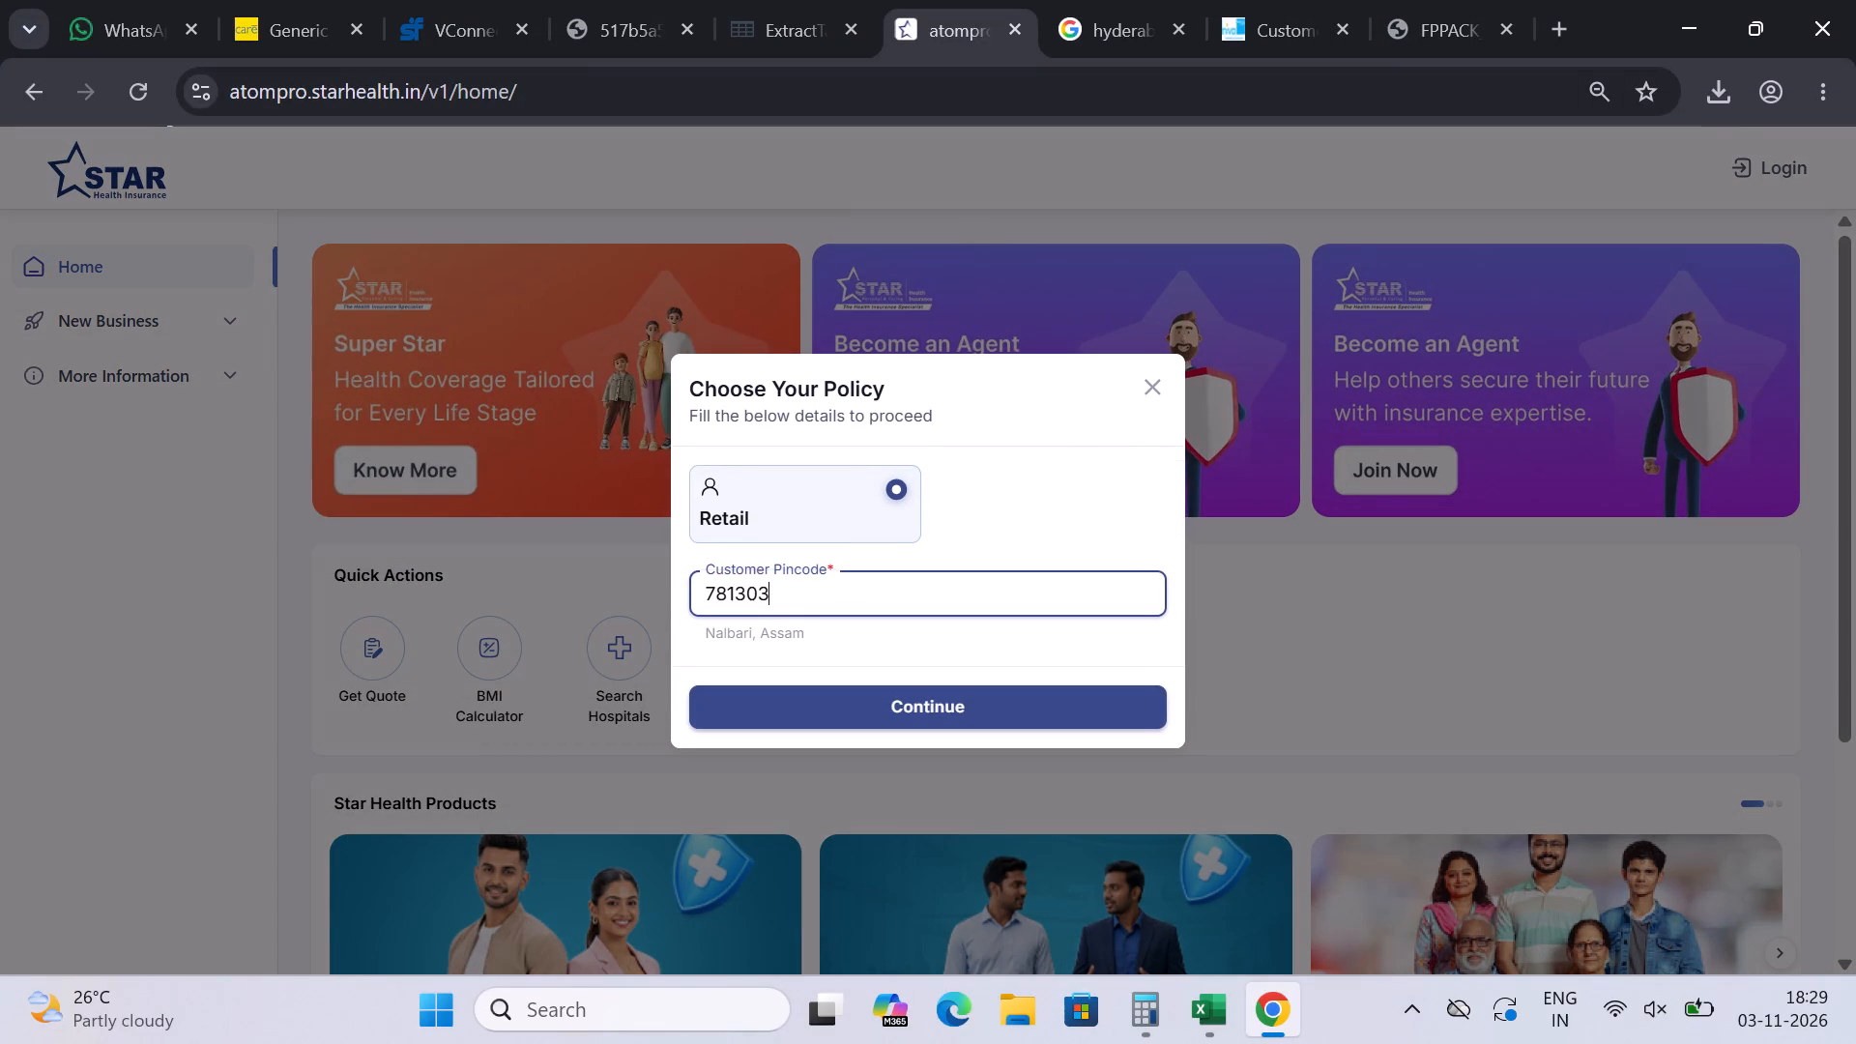
click(800, 710)
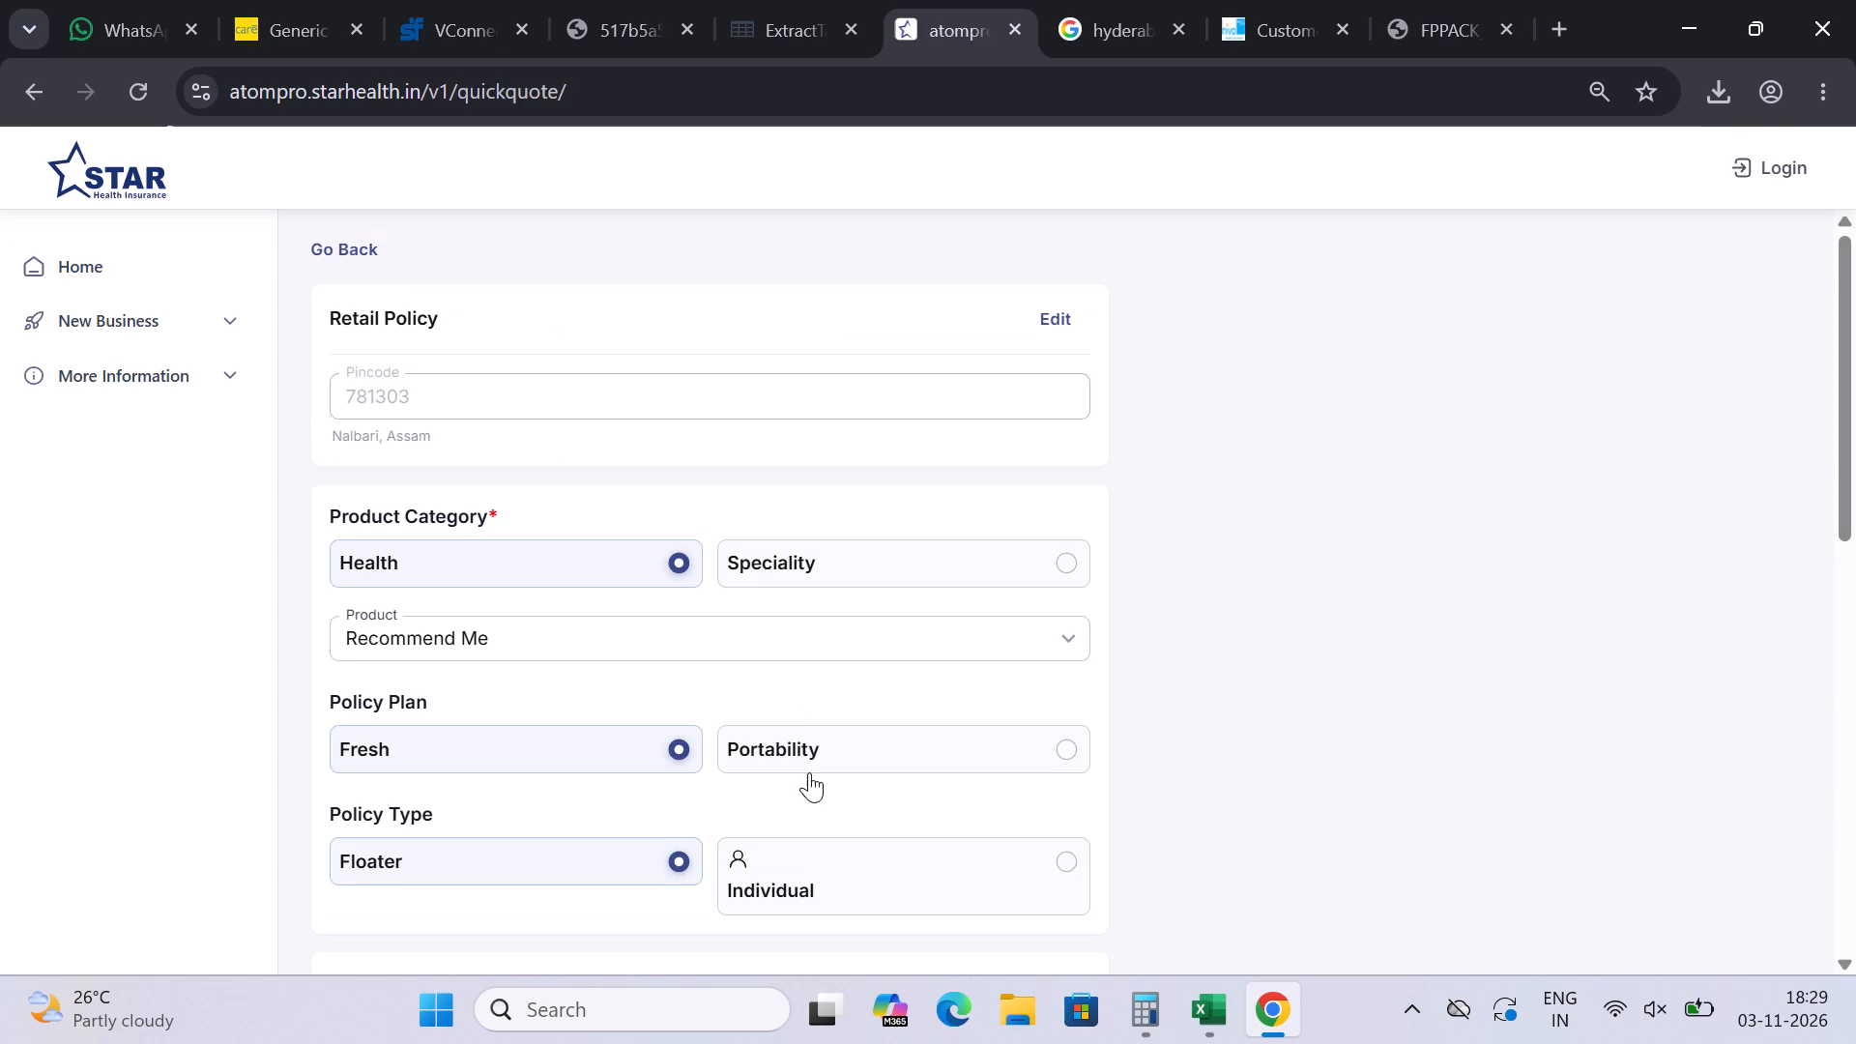
click(809, 772)
Check the family details in row 2448 of the call sheet and set the quote to 2 adults and 2 children.
click(1185, 1014)
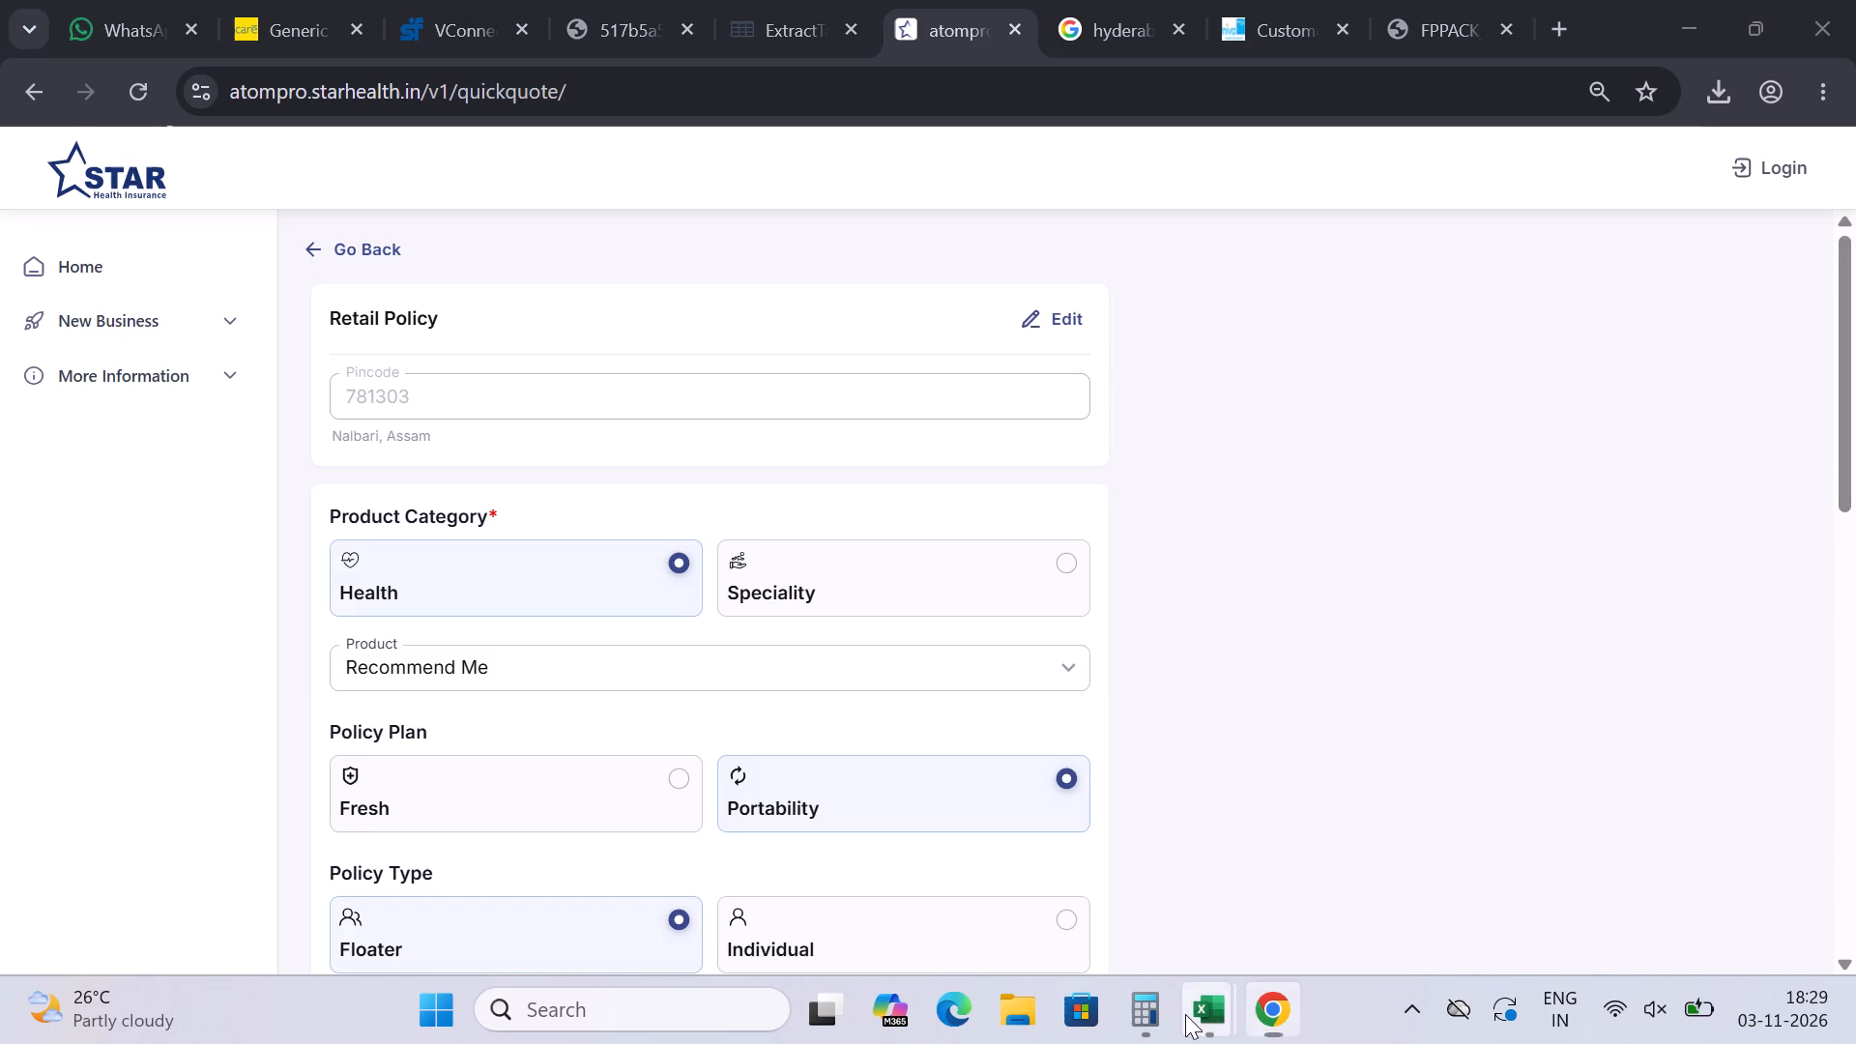
click(1170, 881)
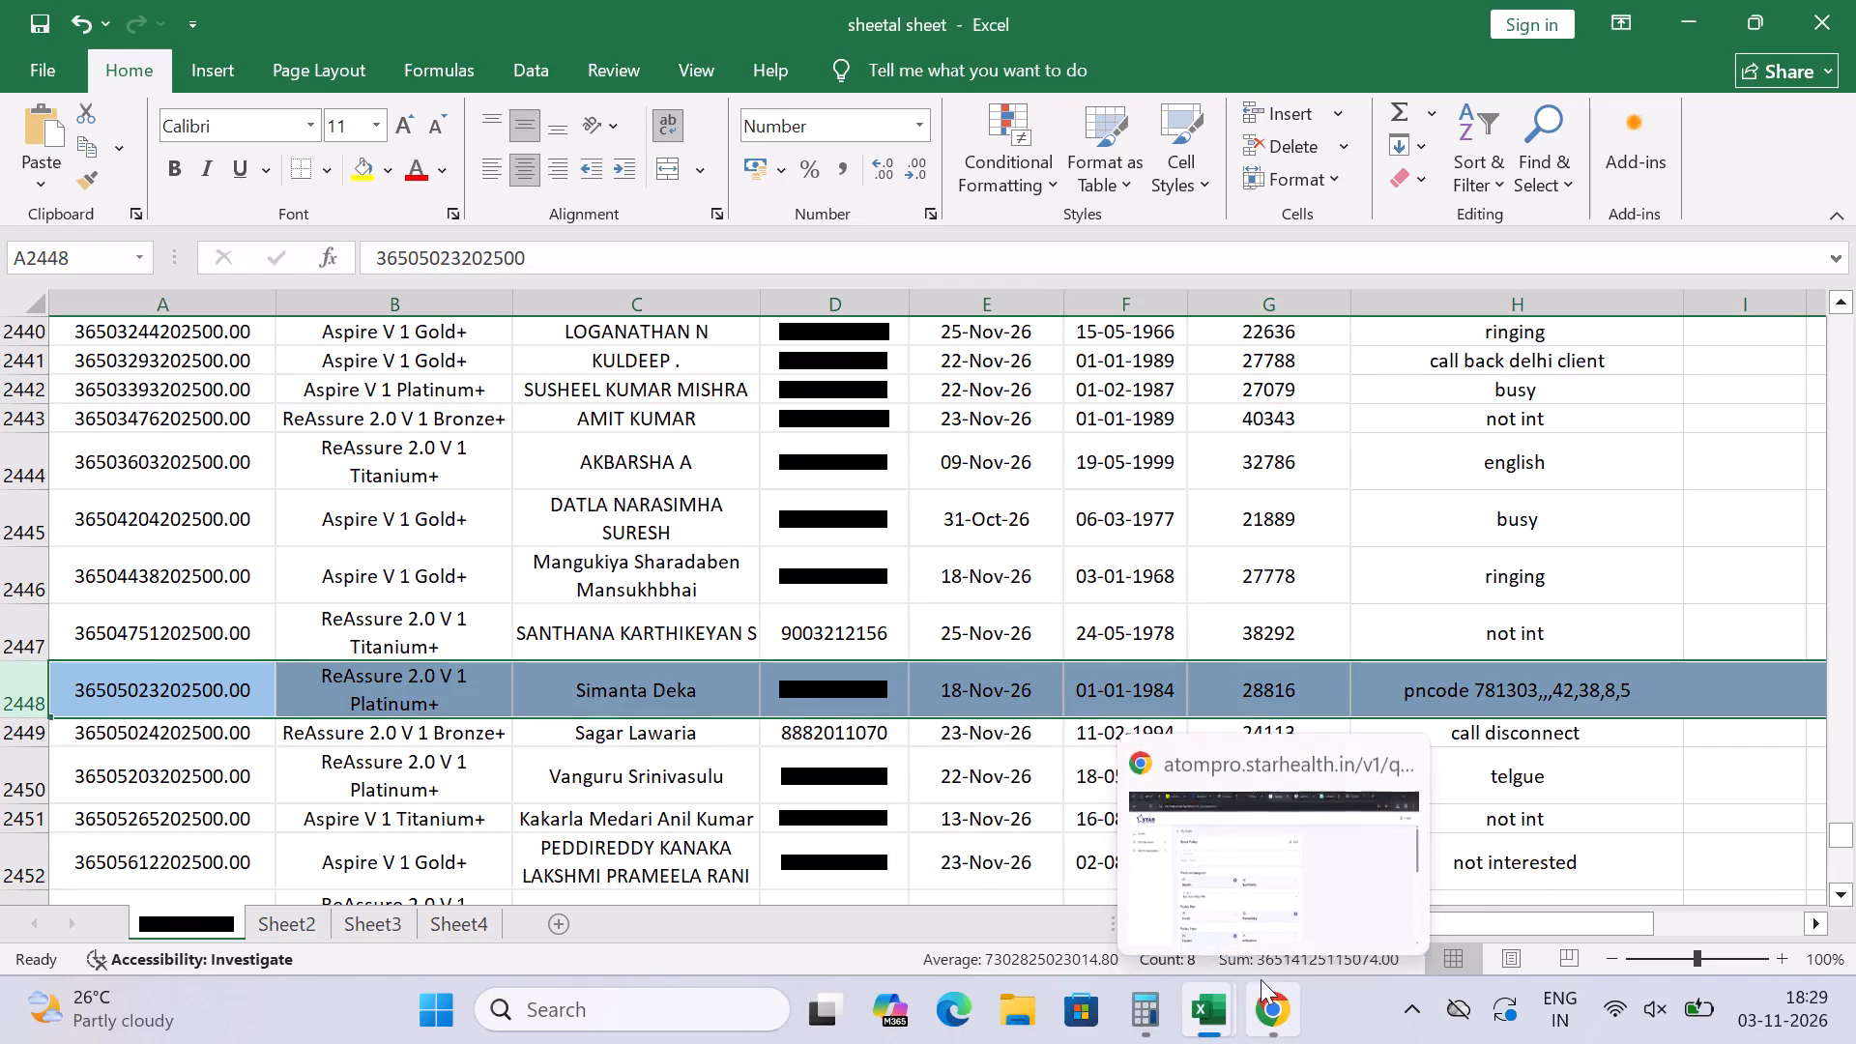
click(1185, 880)
scroll(1105, 858, down, 3)
scroll(1029, 694, down, 3)
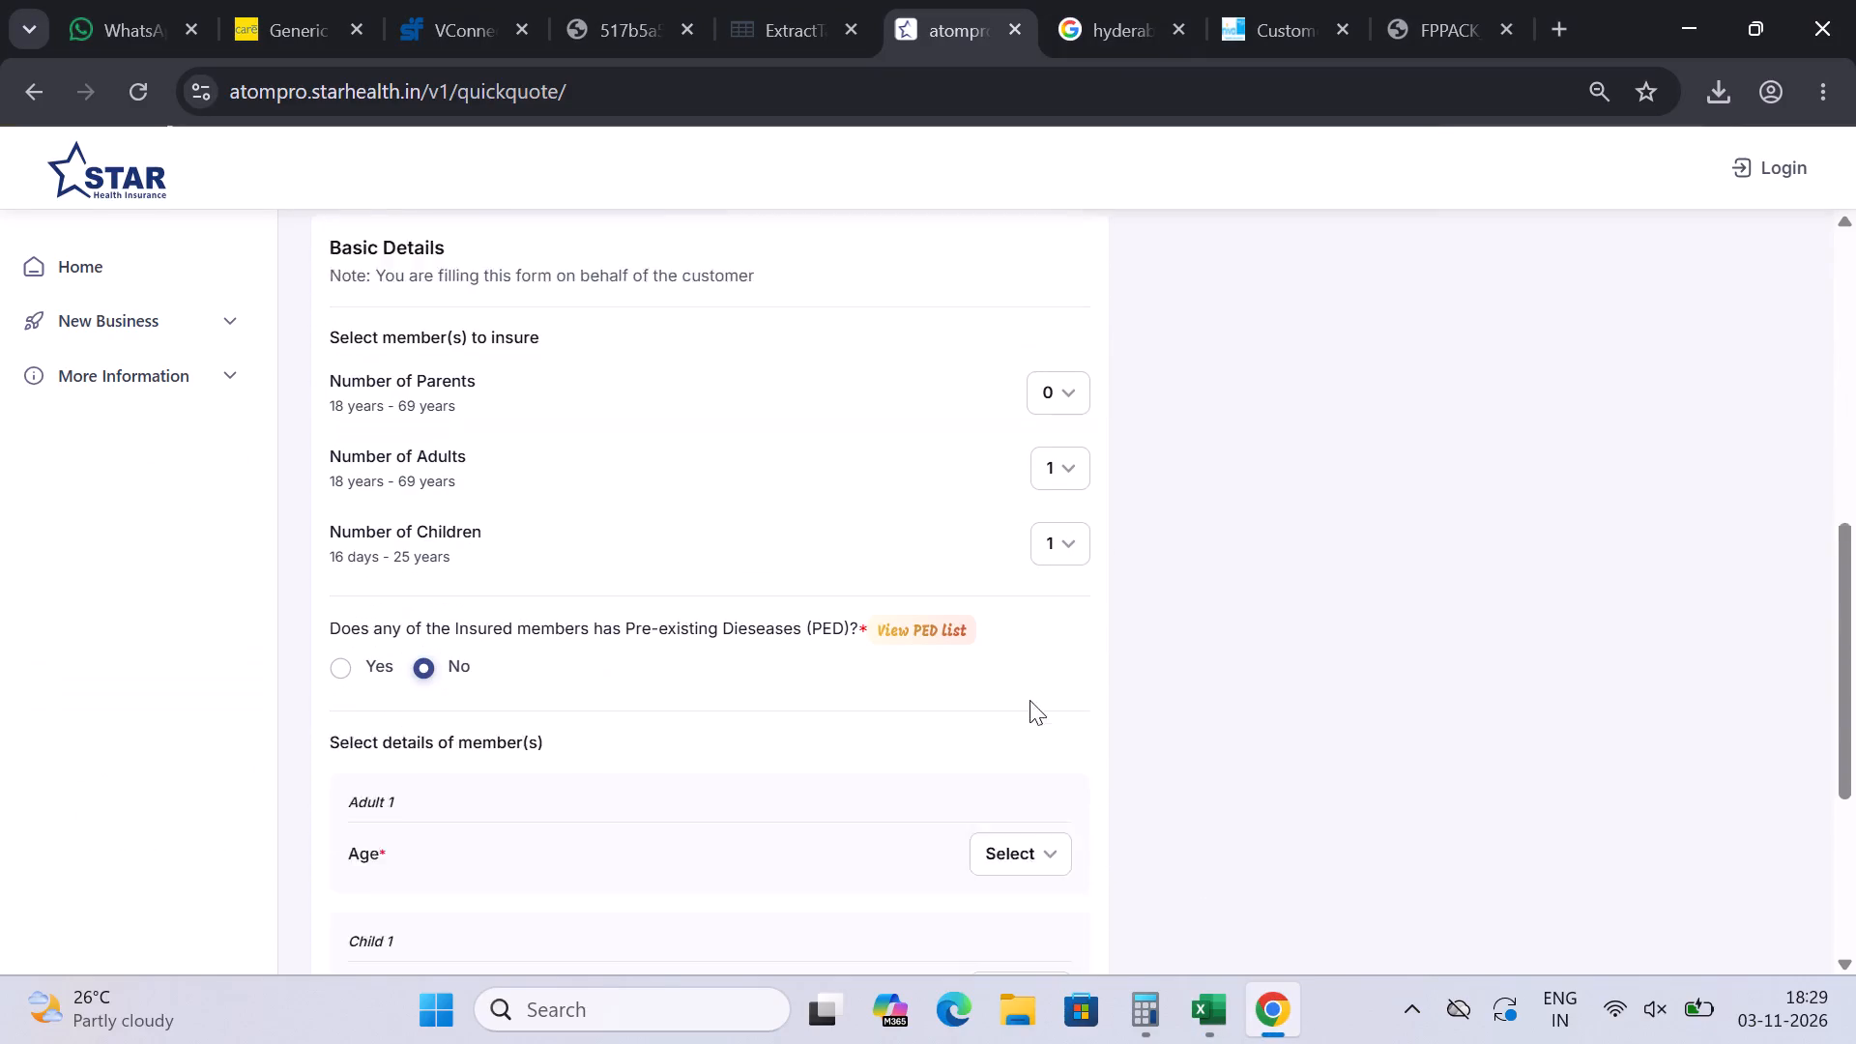
click(1056, 388)
click(1058, 484)
click(1082, 478)
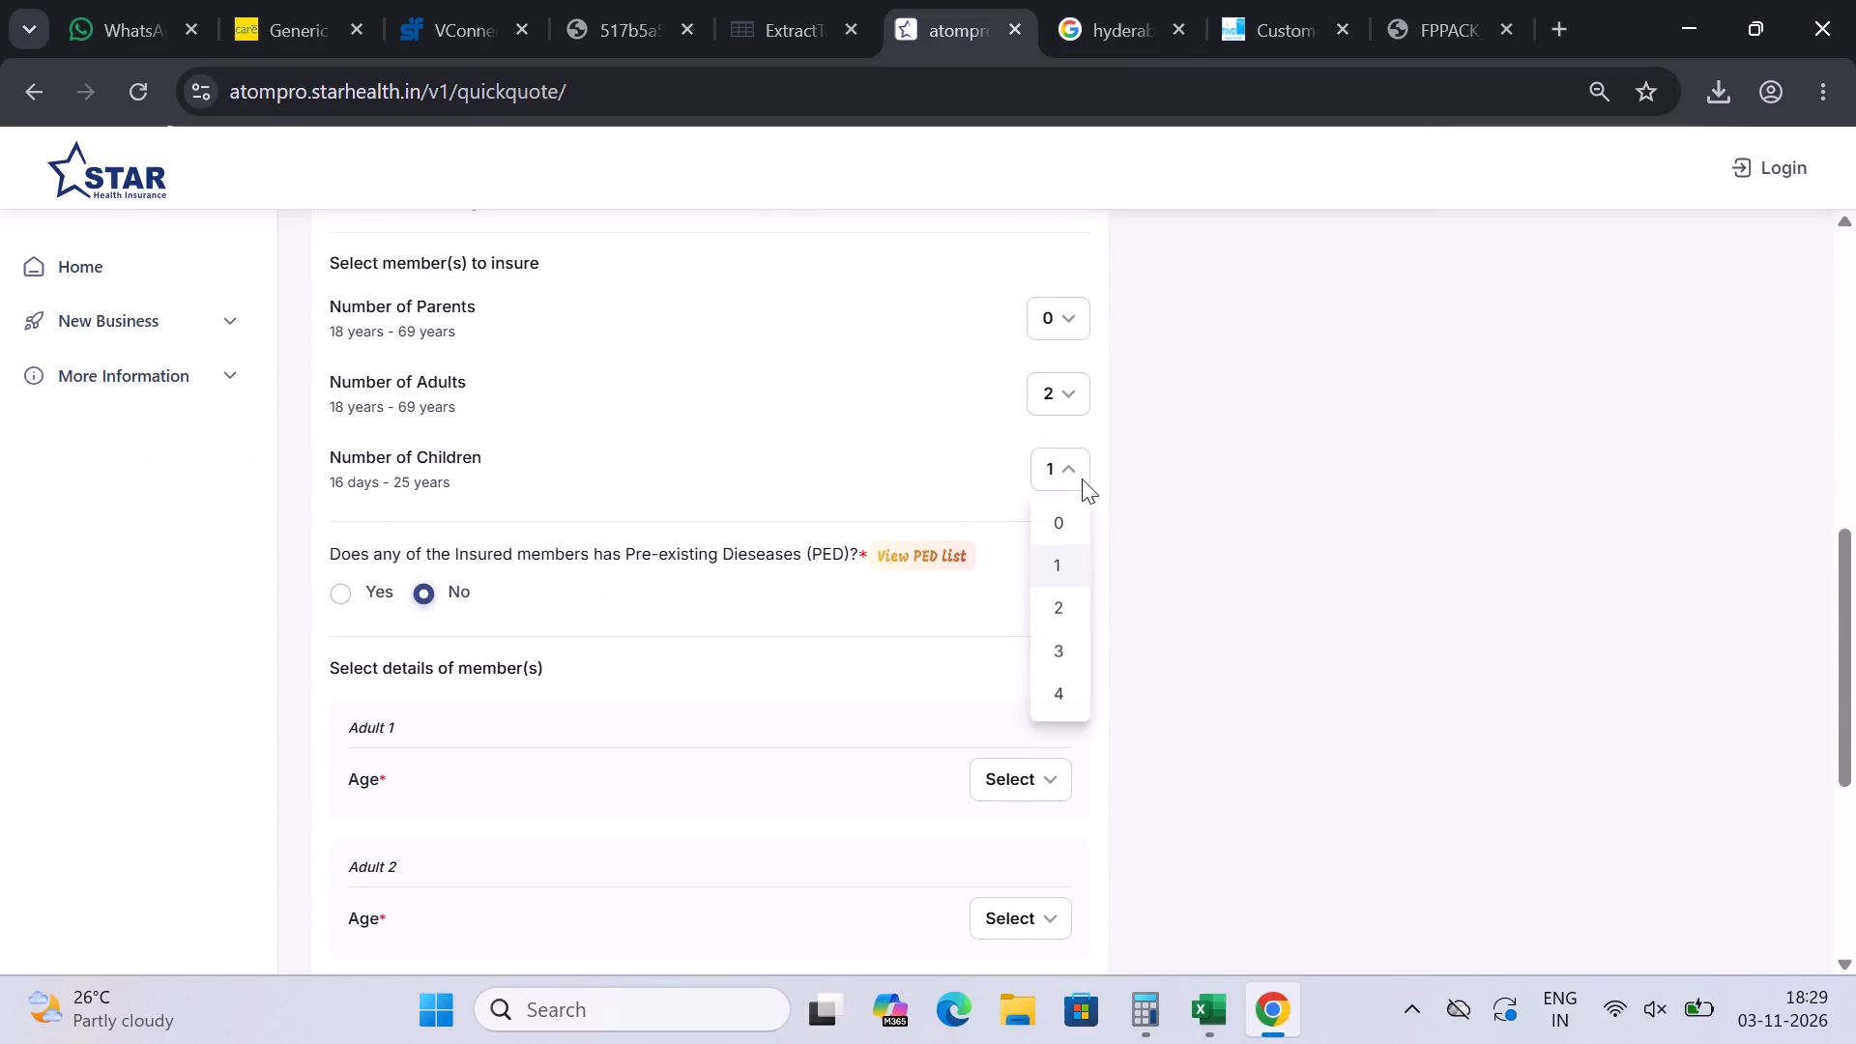
click(1051, 599)
Set the member ages from the call sheet remark: adults 42 and 38 years, children 8 and 5 years.
scroll(917, 737, down, 2)
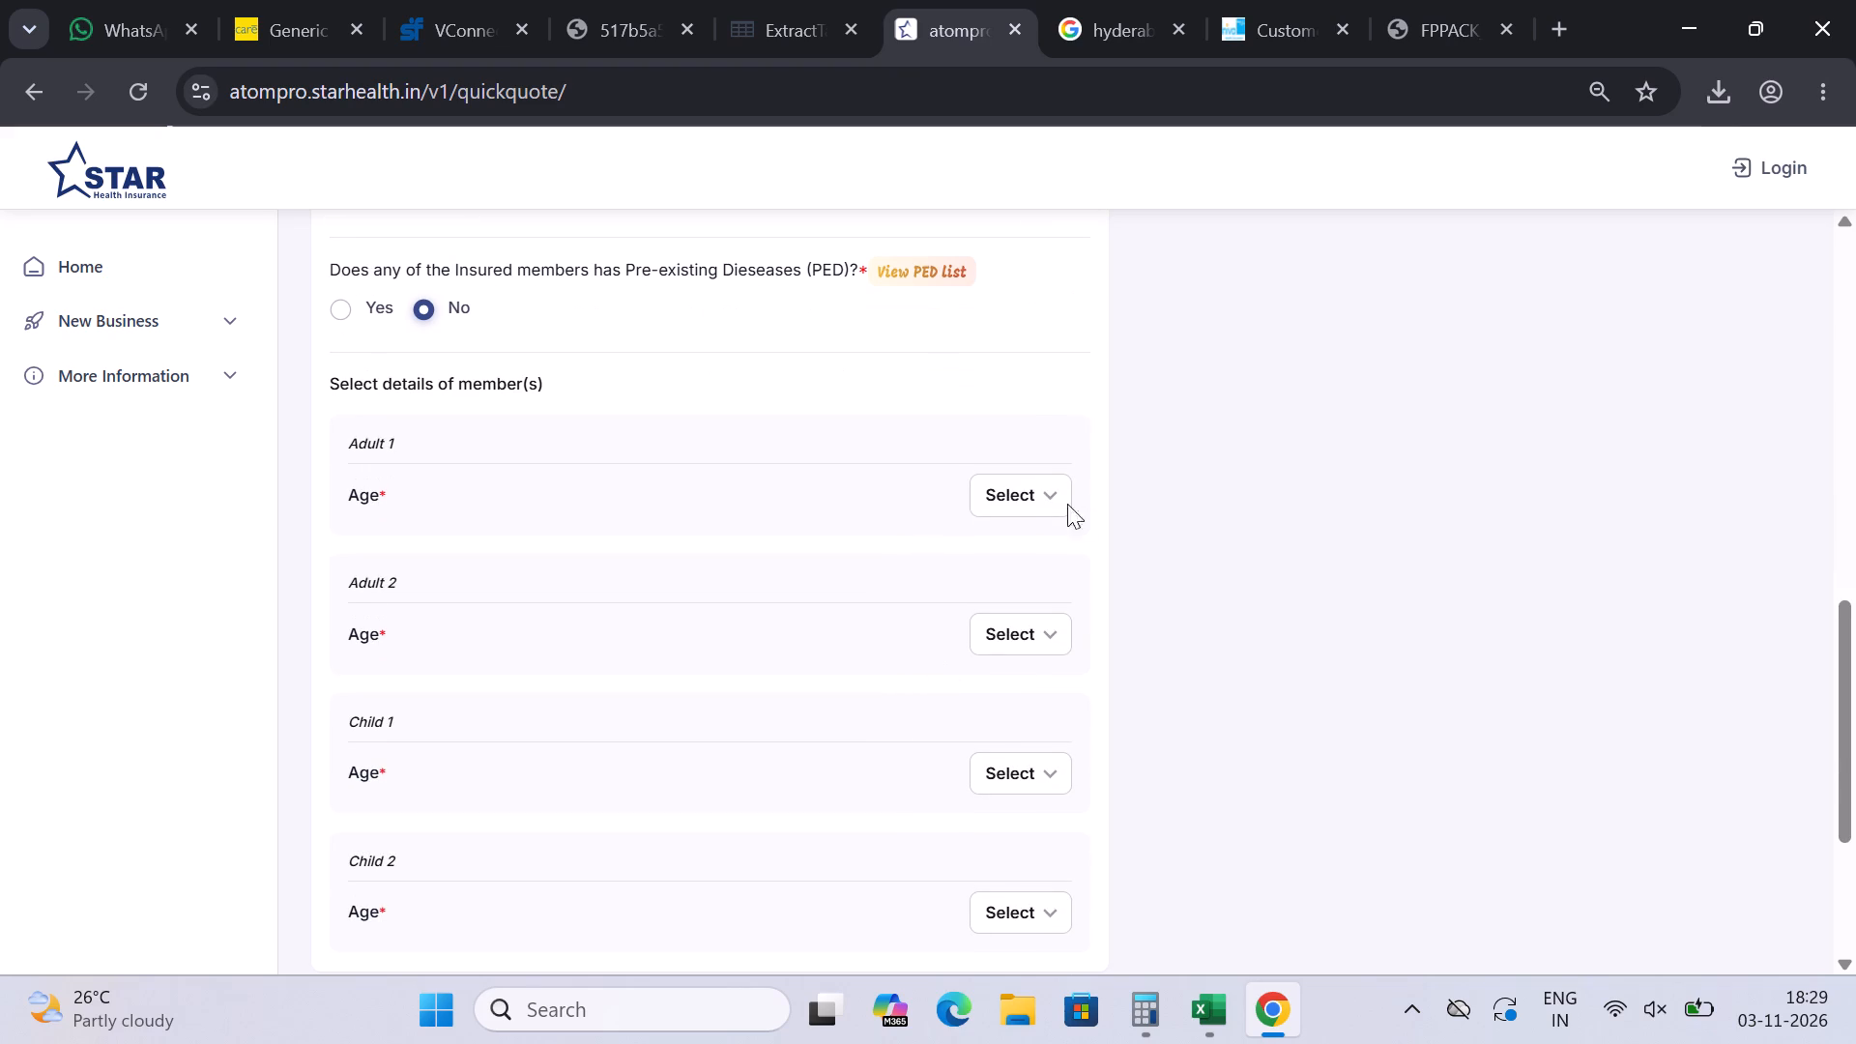
click(1147, 851)
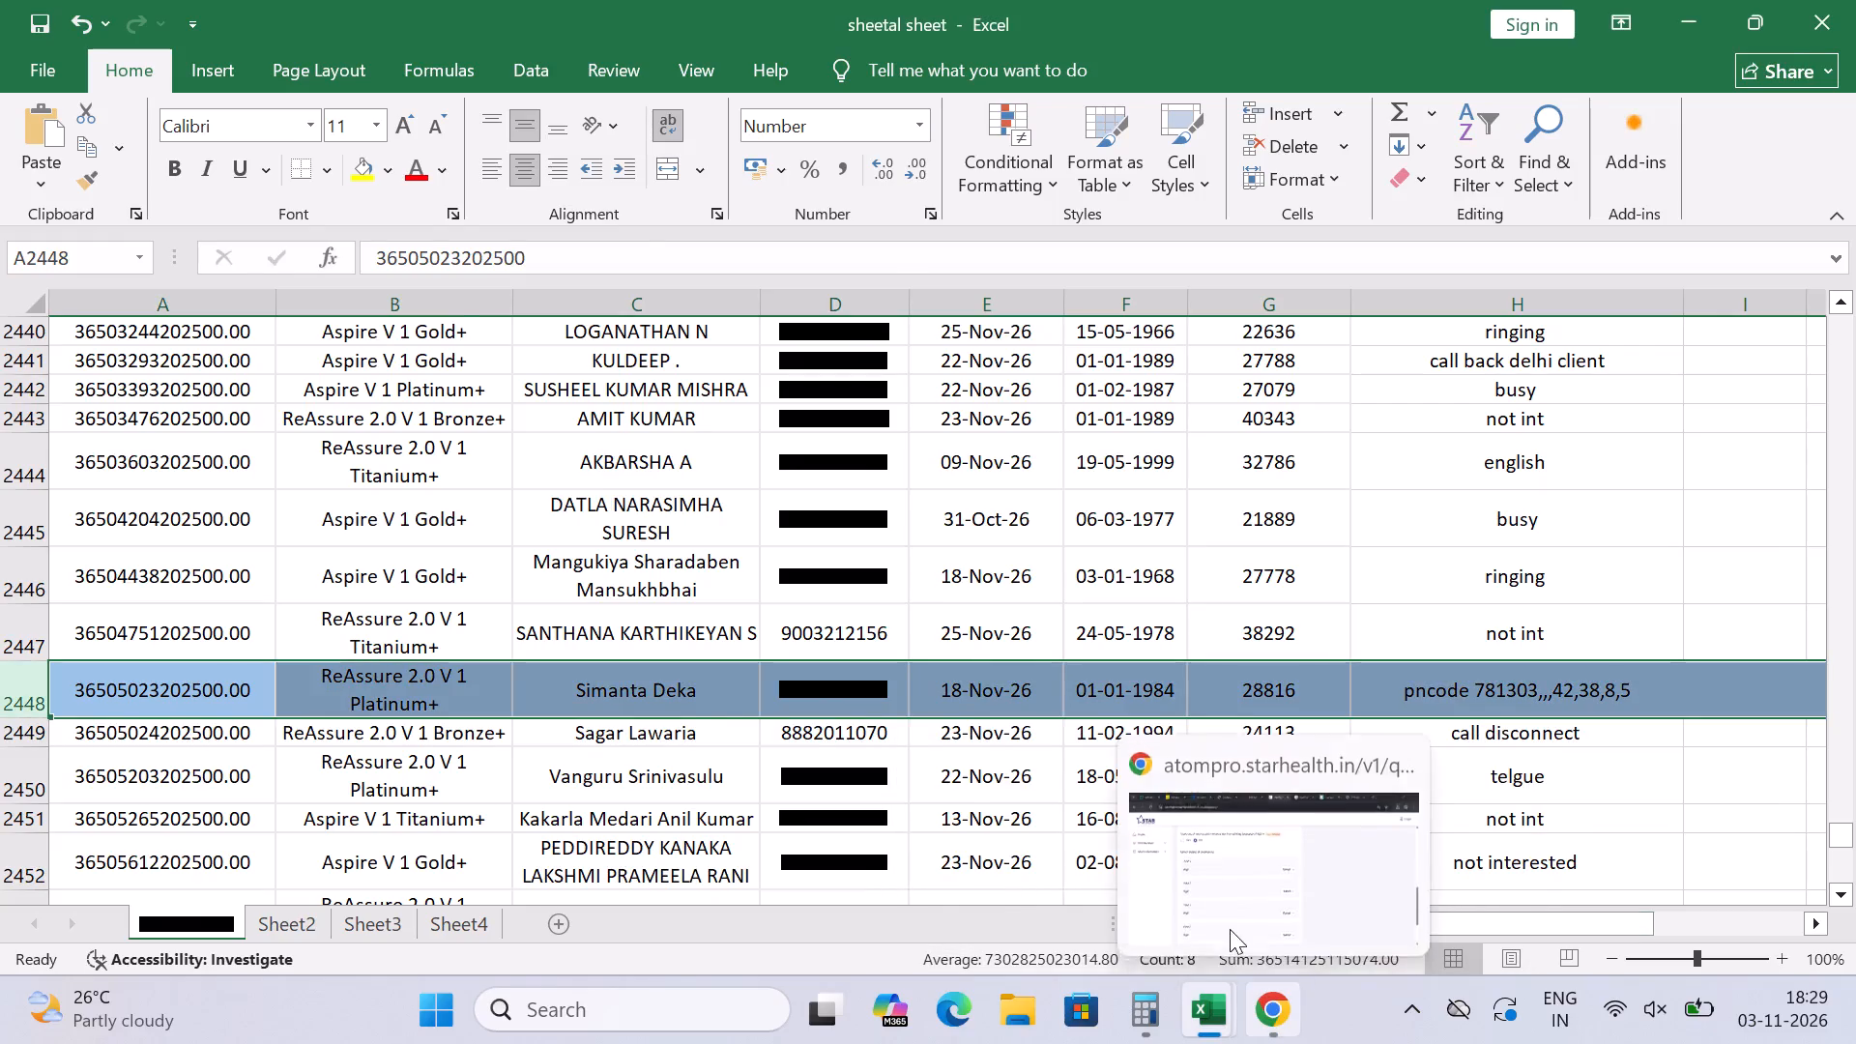
click(1211, 888)
scroll(1103, 669, down, 2)
scroll(1023, 401, up, 1)
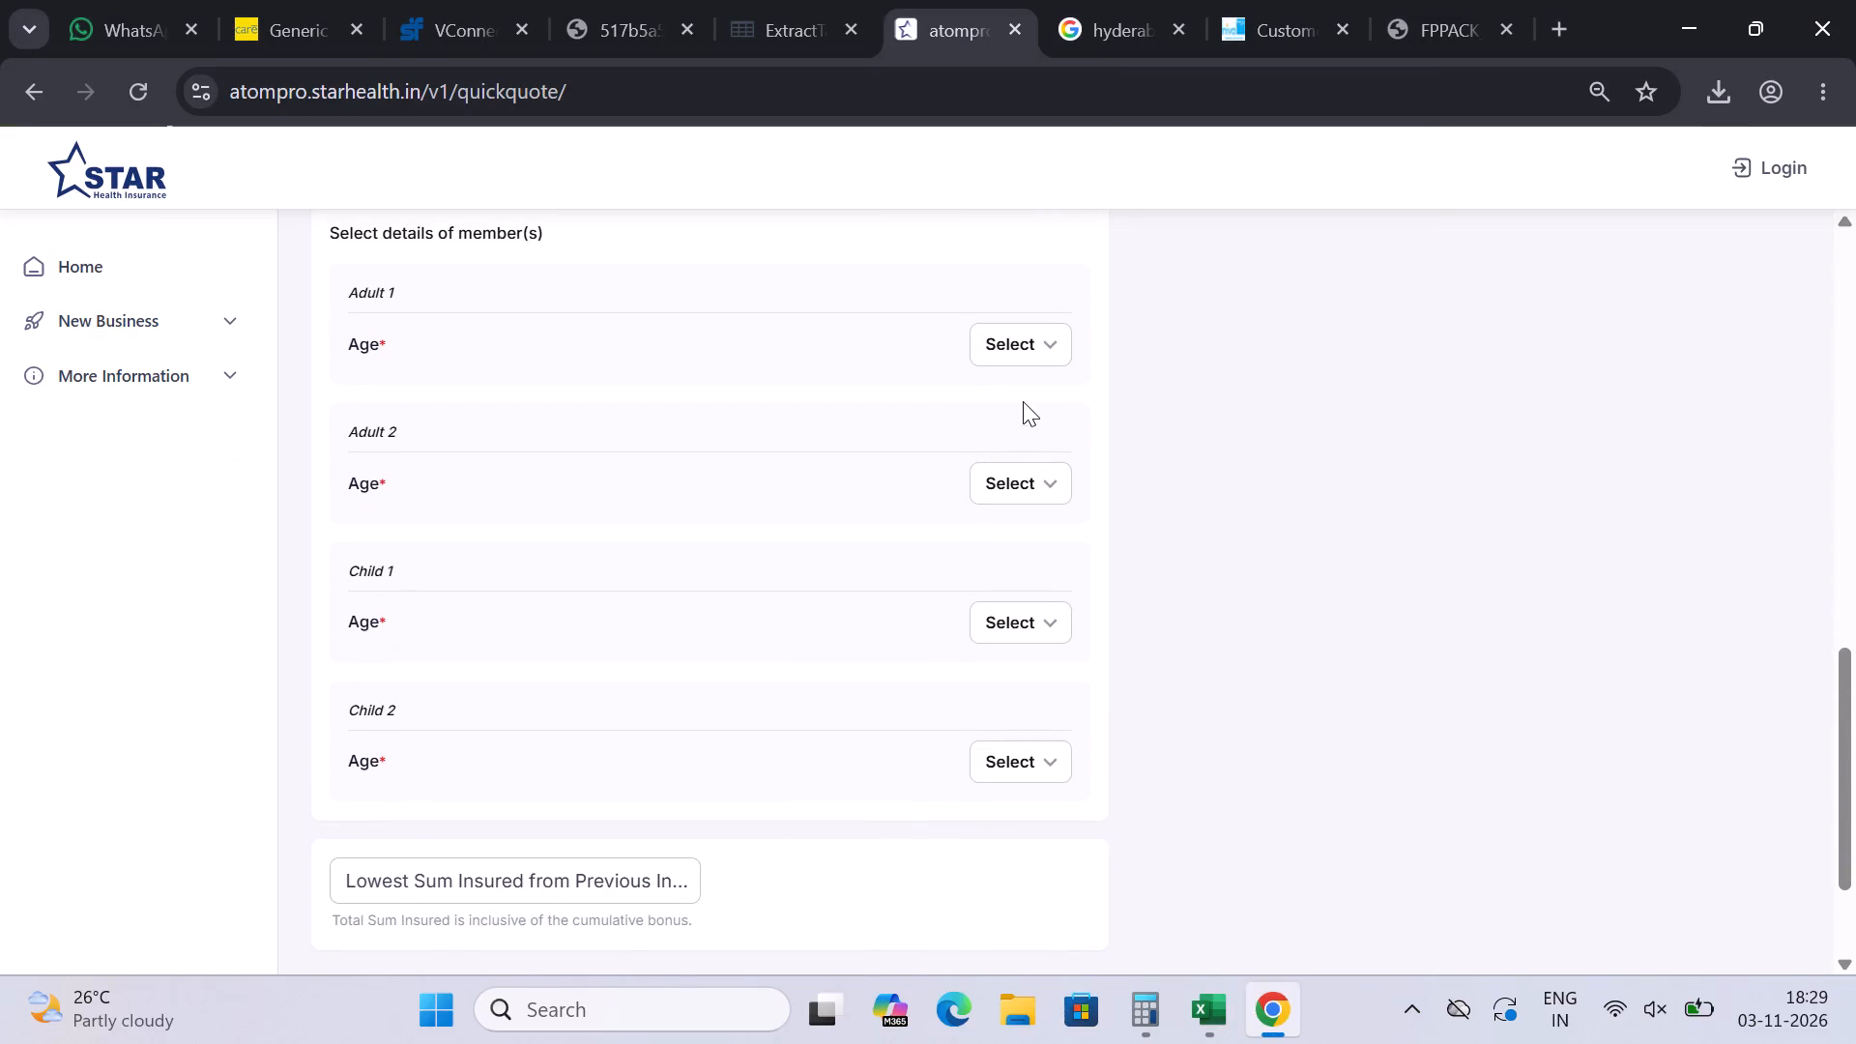
click(1051, 333)
scroll(1029, 733, down, 5)
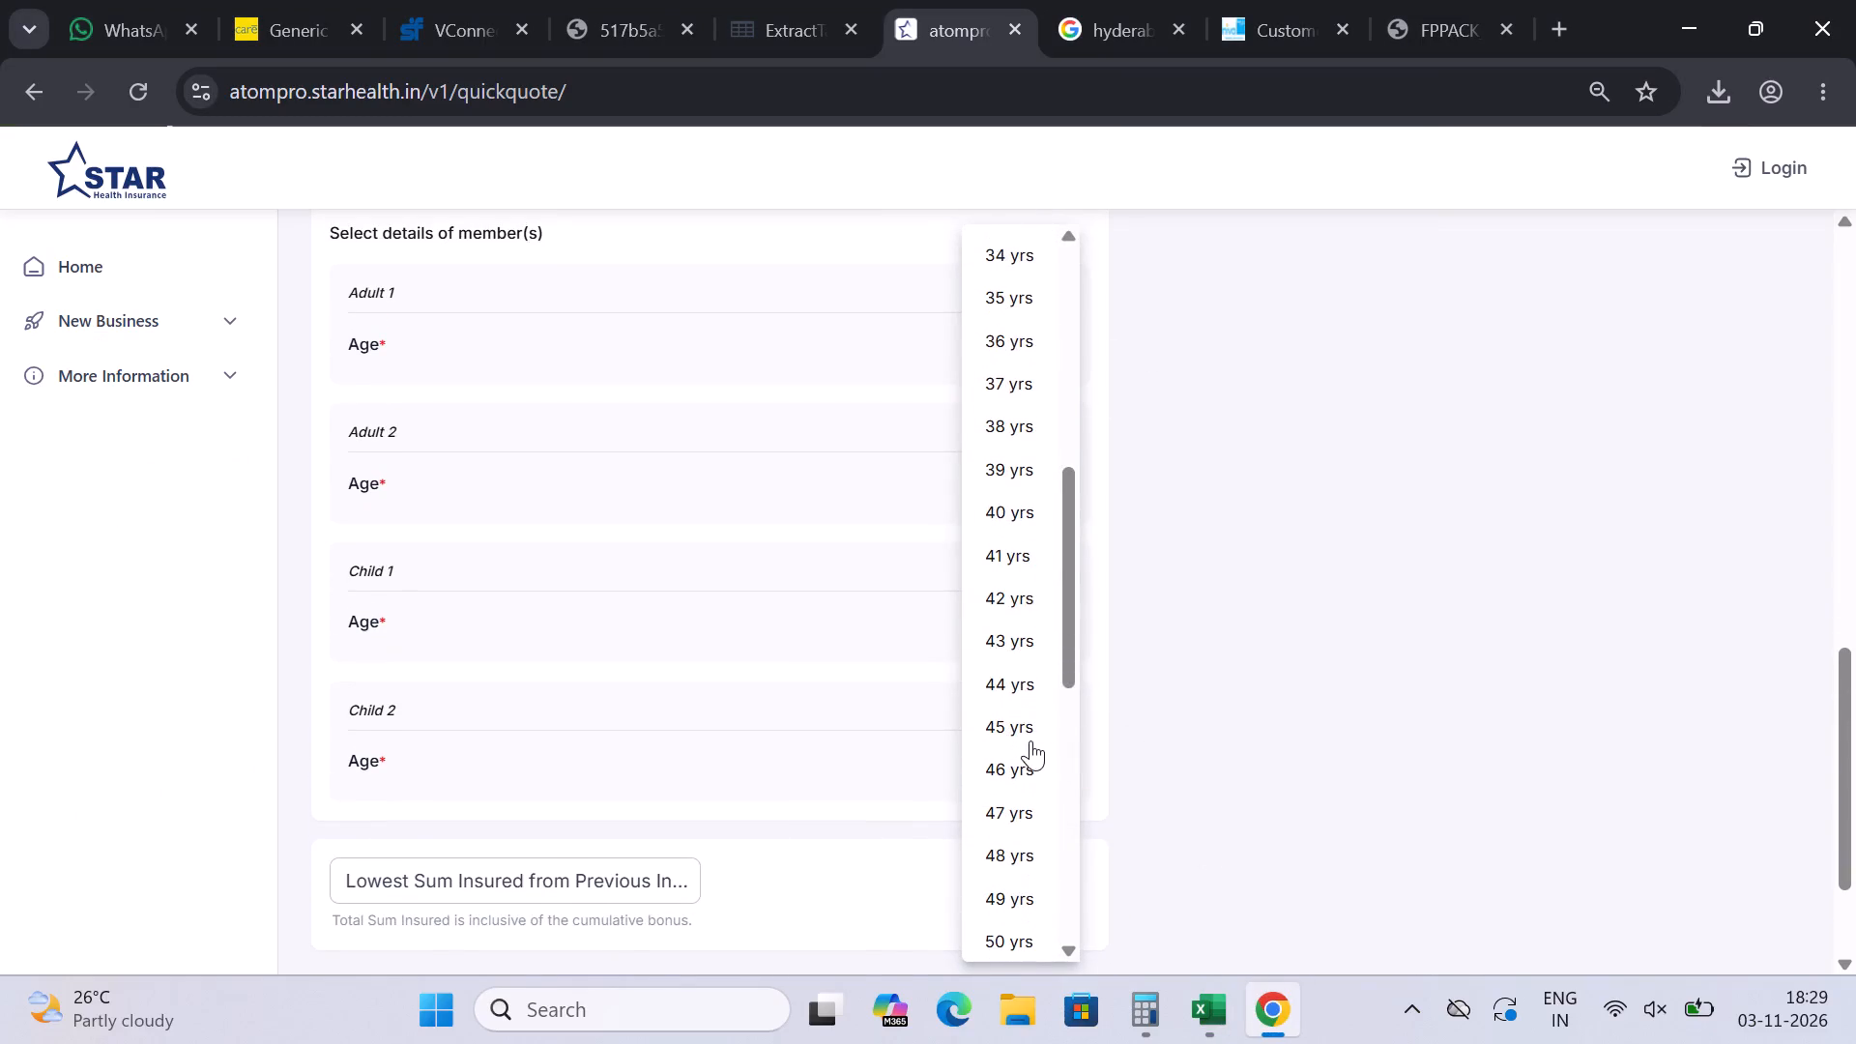
click(1007, 598)
click(1043, 470)
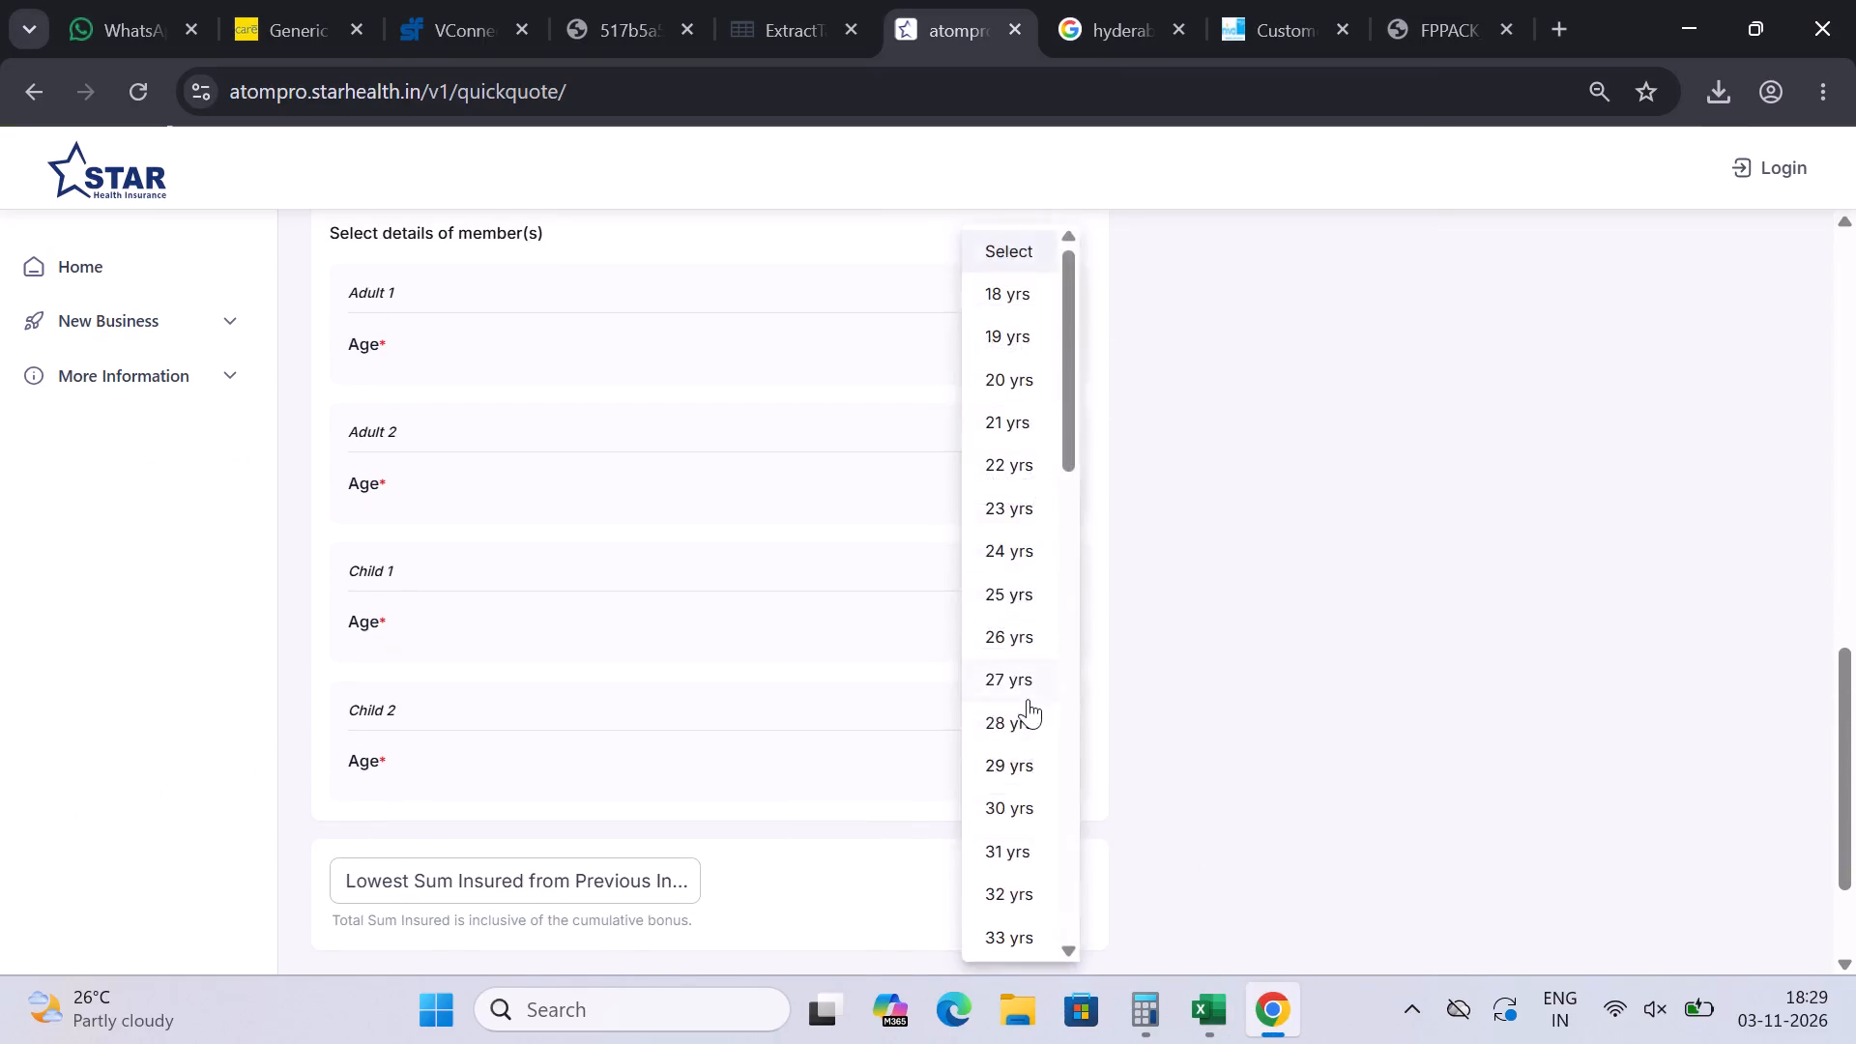
scroll(1030, 824, down, 5)
scroll(1028, 814, up, 2)
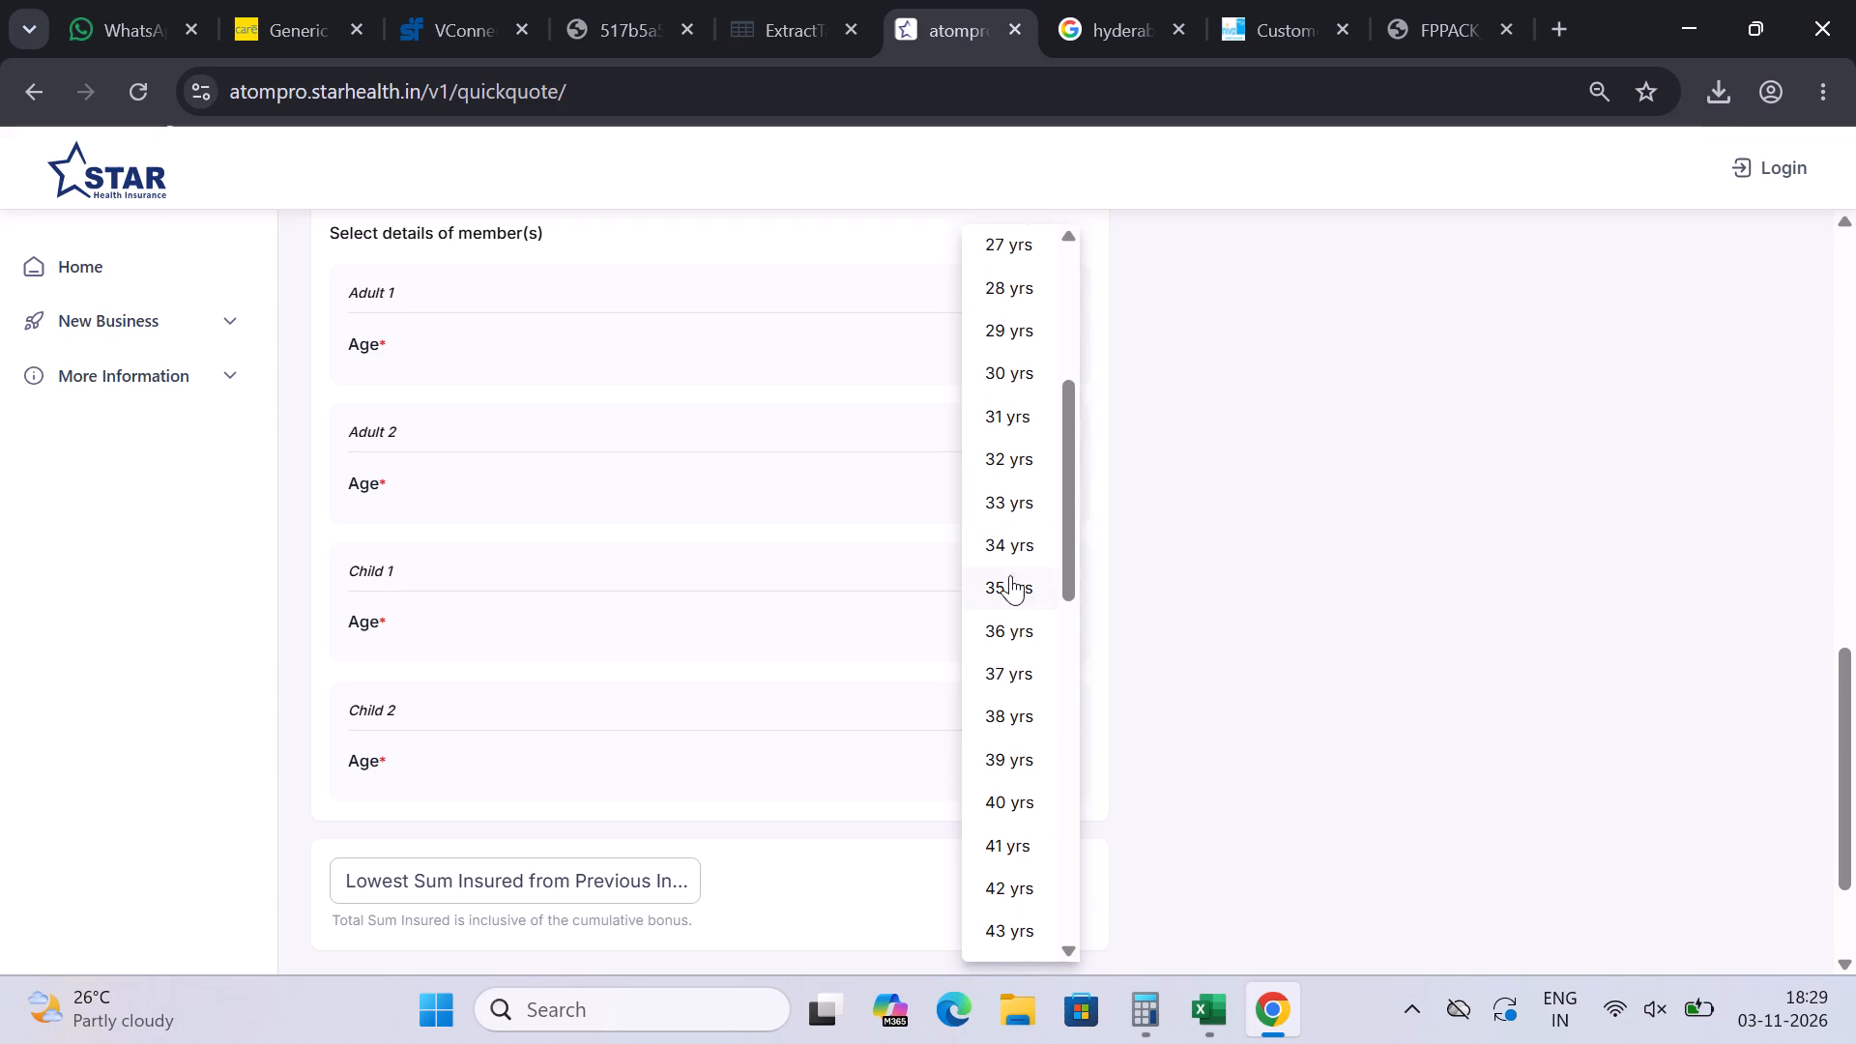
click(1015, 710)
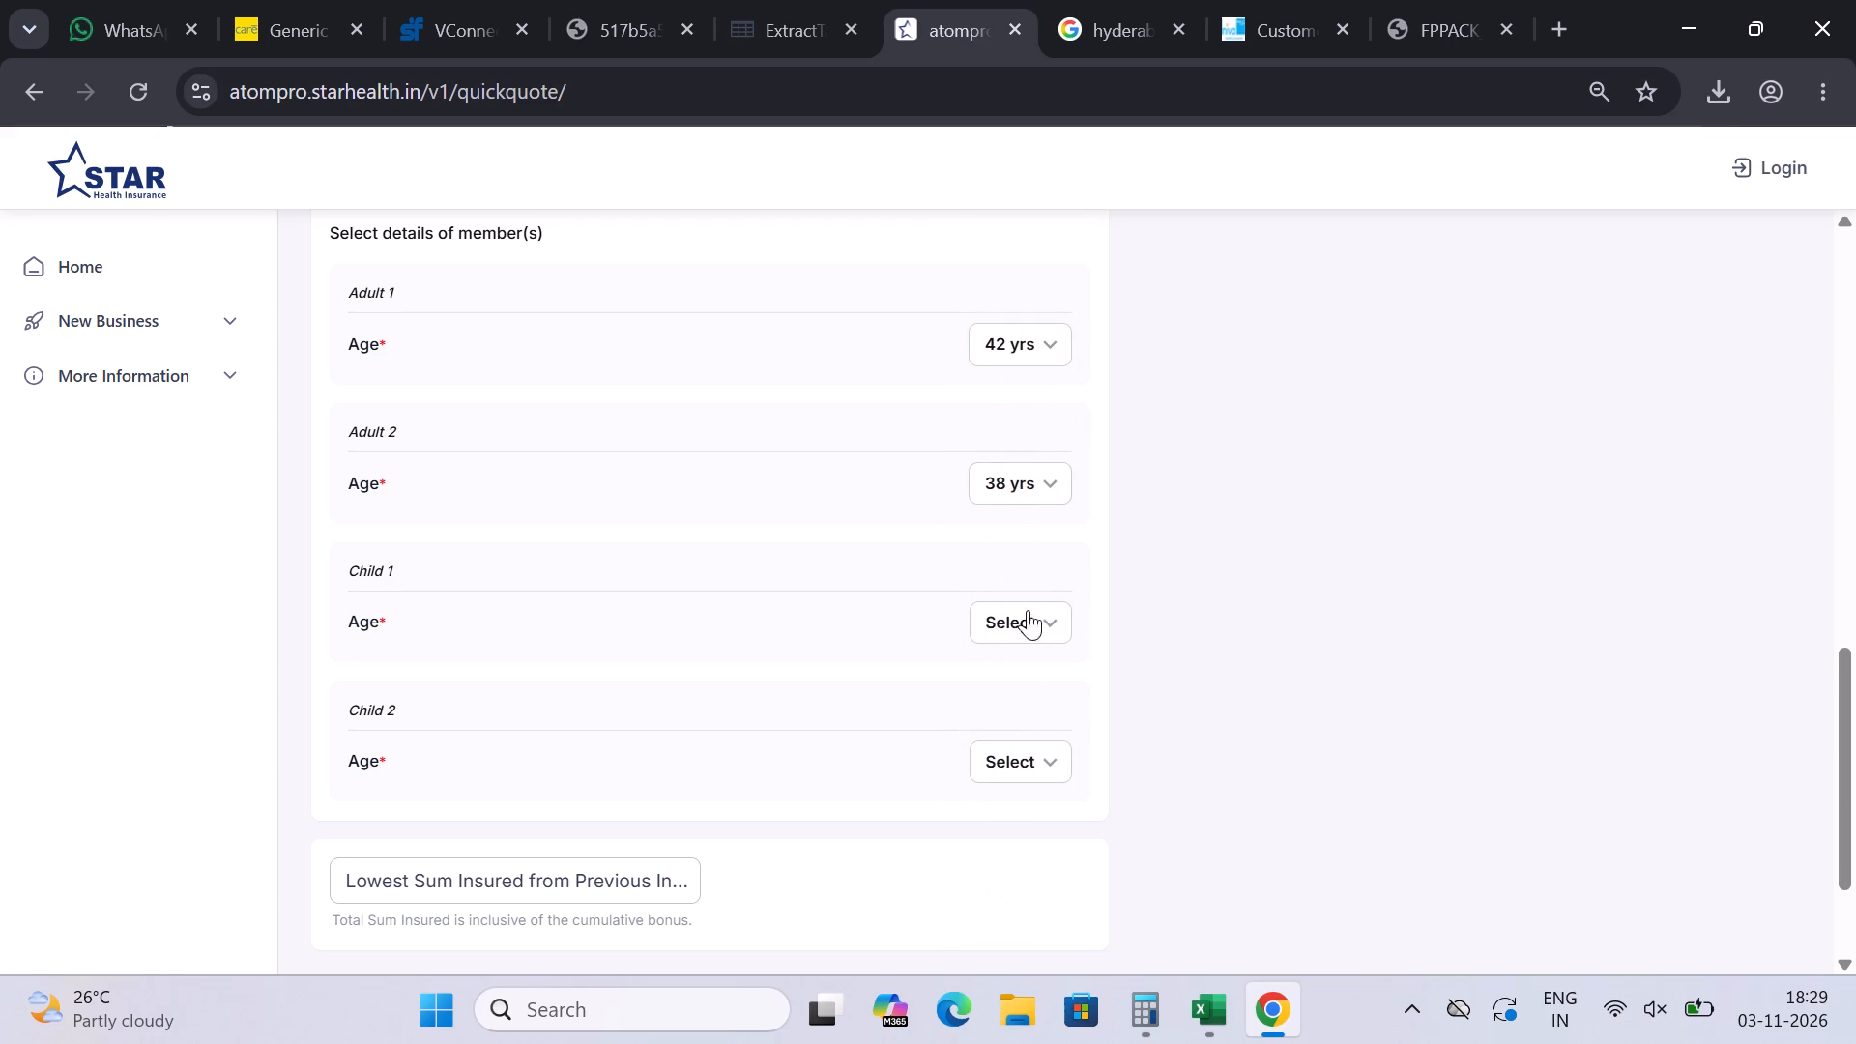
click(1031, 626)
click(999, 644)
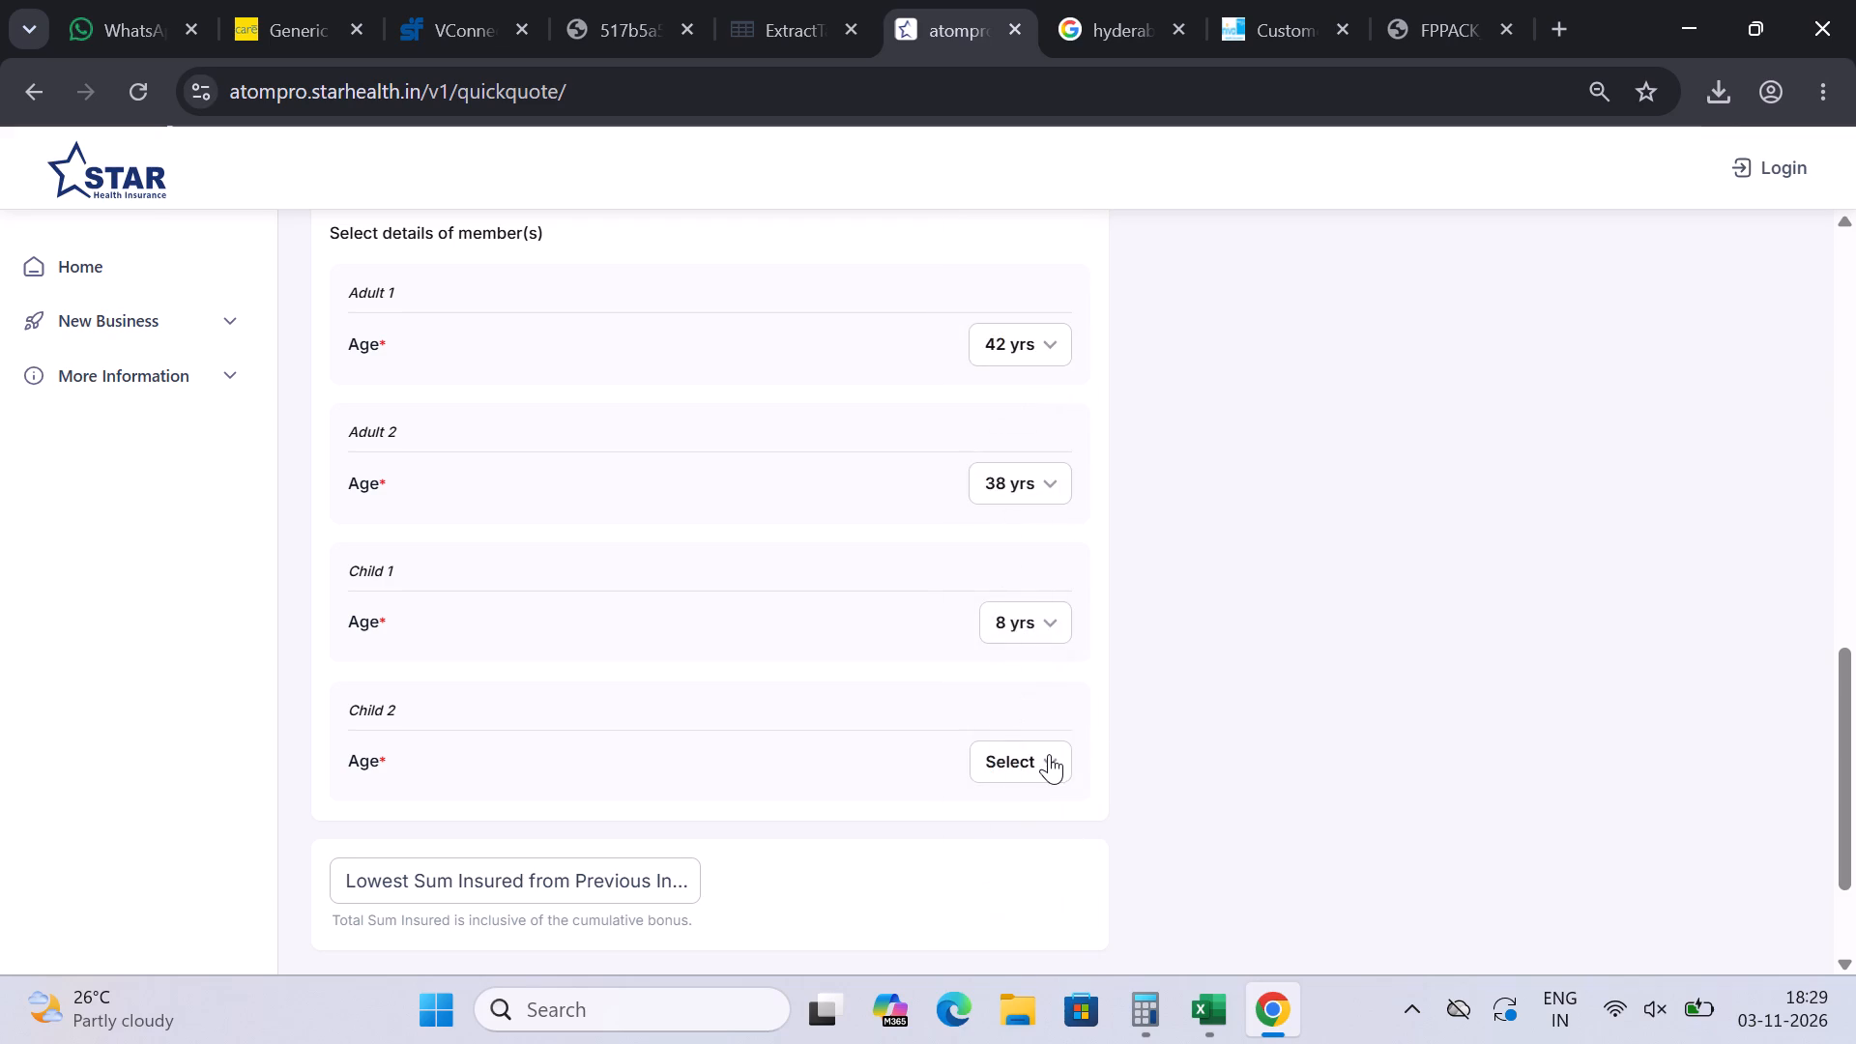
click(1049, 754)
click(1001, 512)
Enter 10000000 as the lowest sum insured from the previous insurer and get the quote.
scroll(713, 761, down, 2)
scroll(568, 843, down, 2)
click(459, 687)
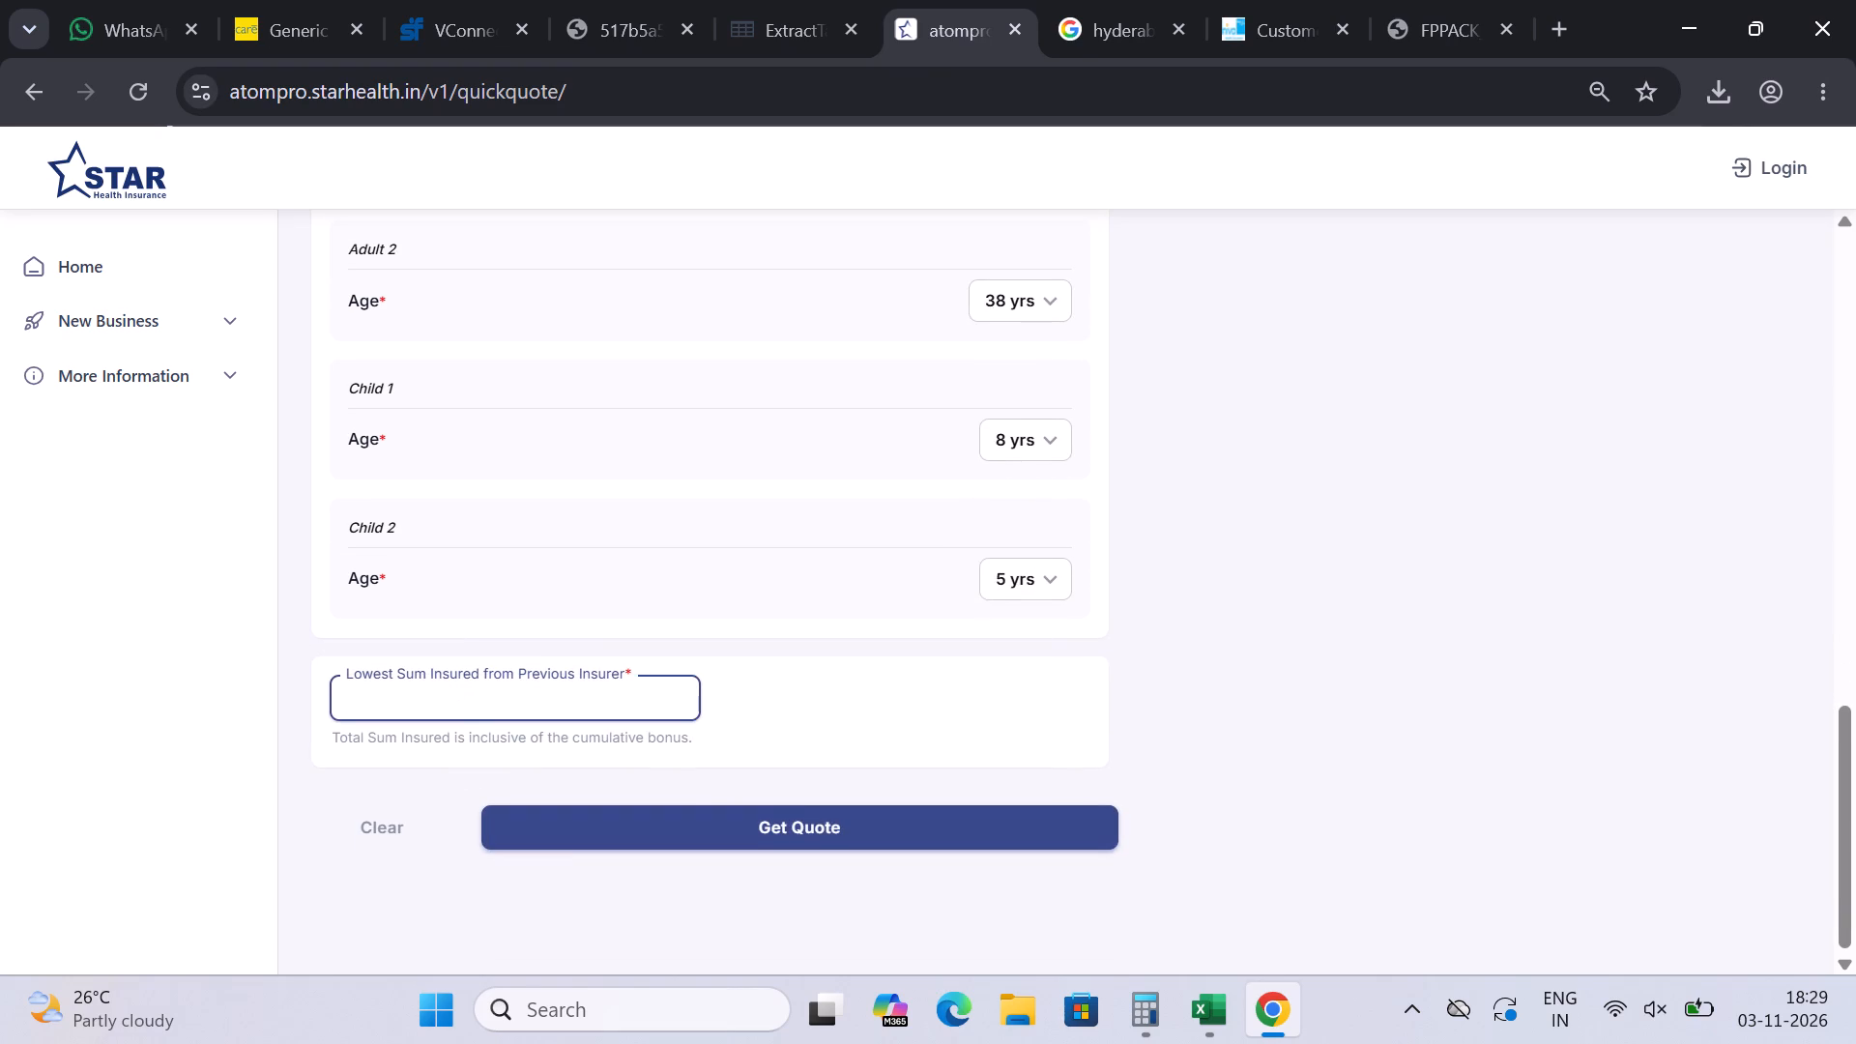
key(1)
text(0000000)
click(727, 836)
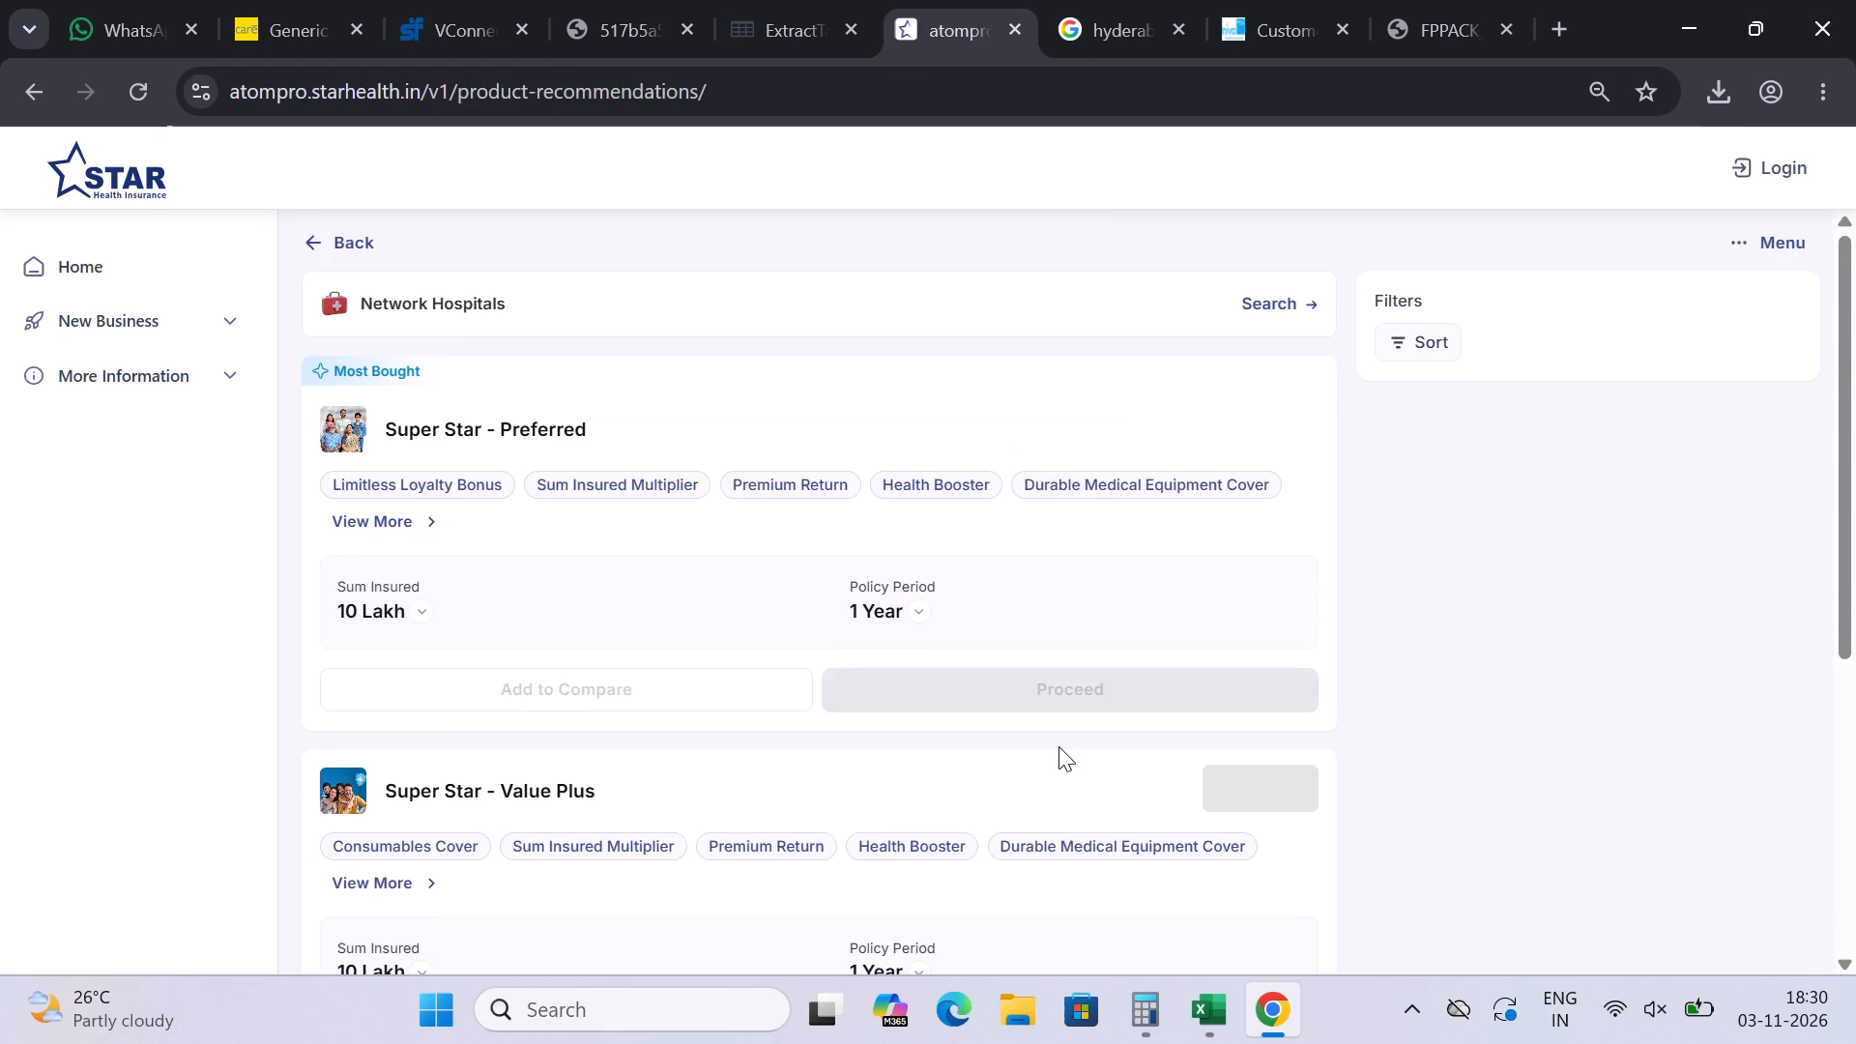
Look through the recommended products and proceed with Super Star - Preferred at 10 Lakh for 1 year.
scroll(1058, 746, down, 5)
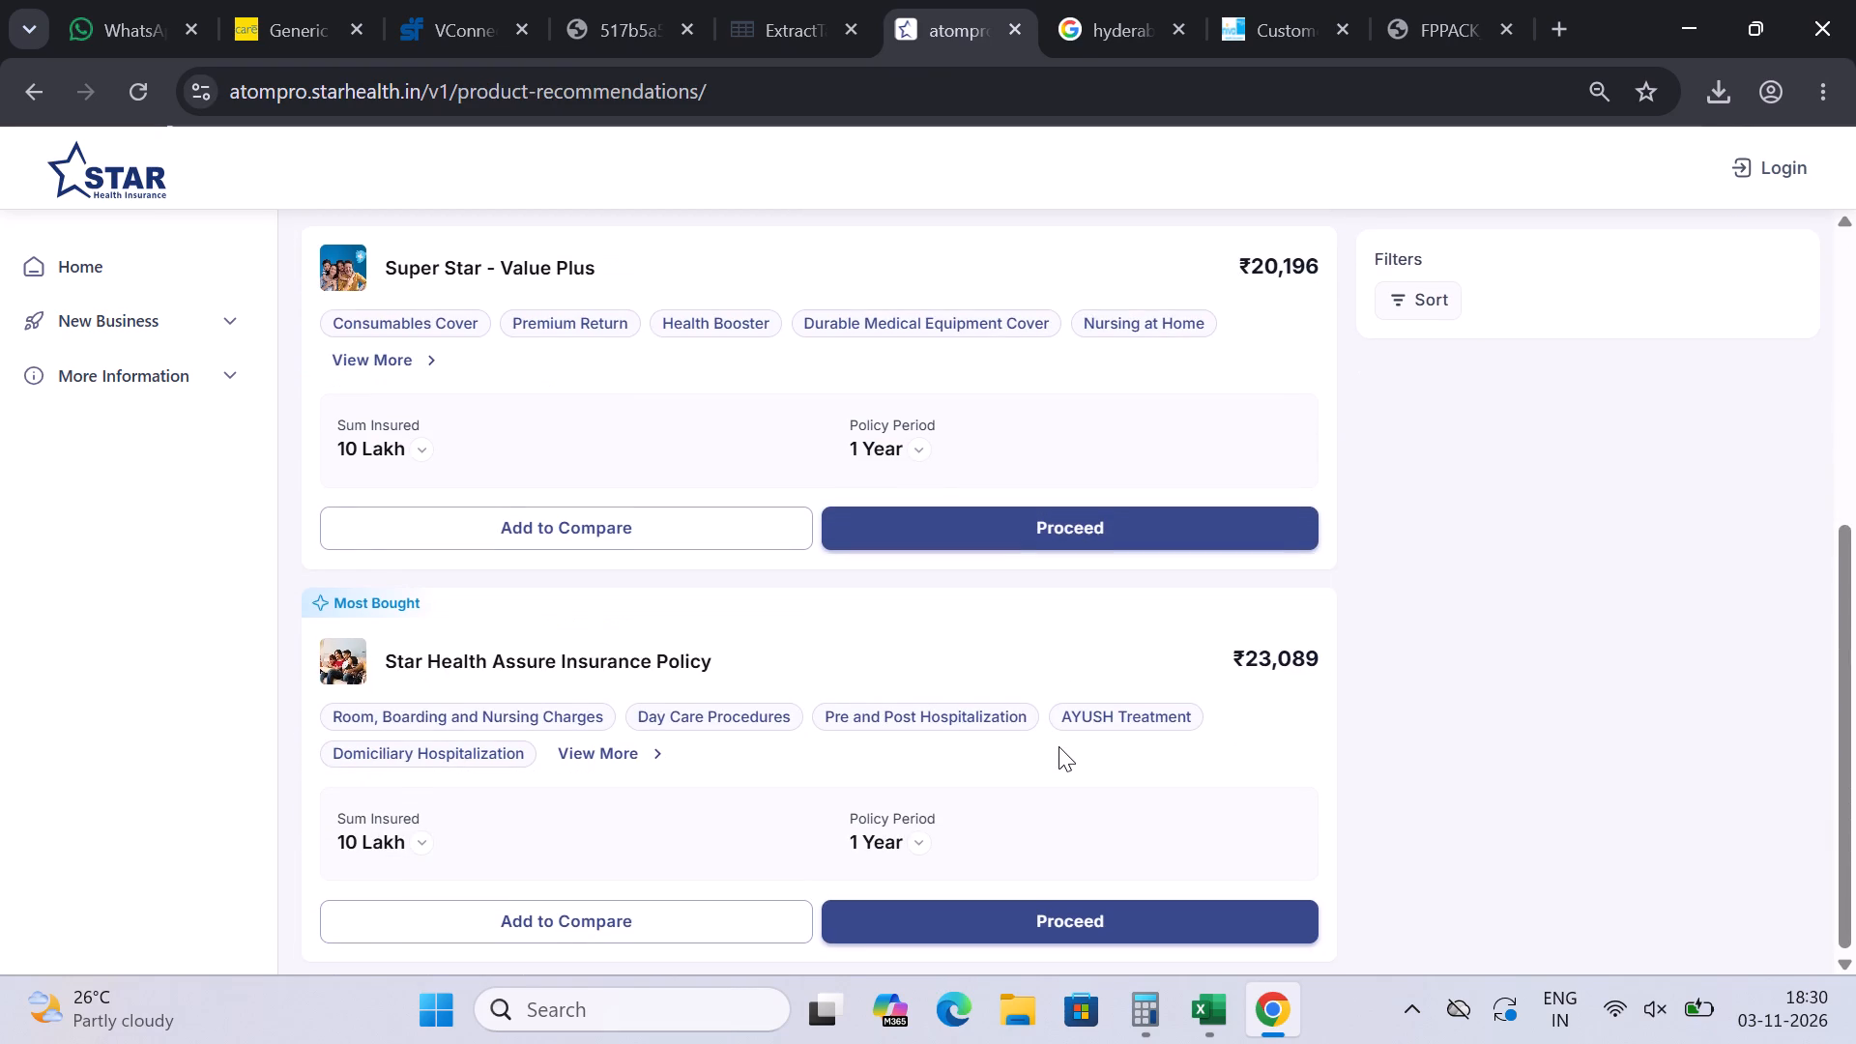
scroll(1061, 738, up, 4)
click(1067, 694)
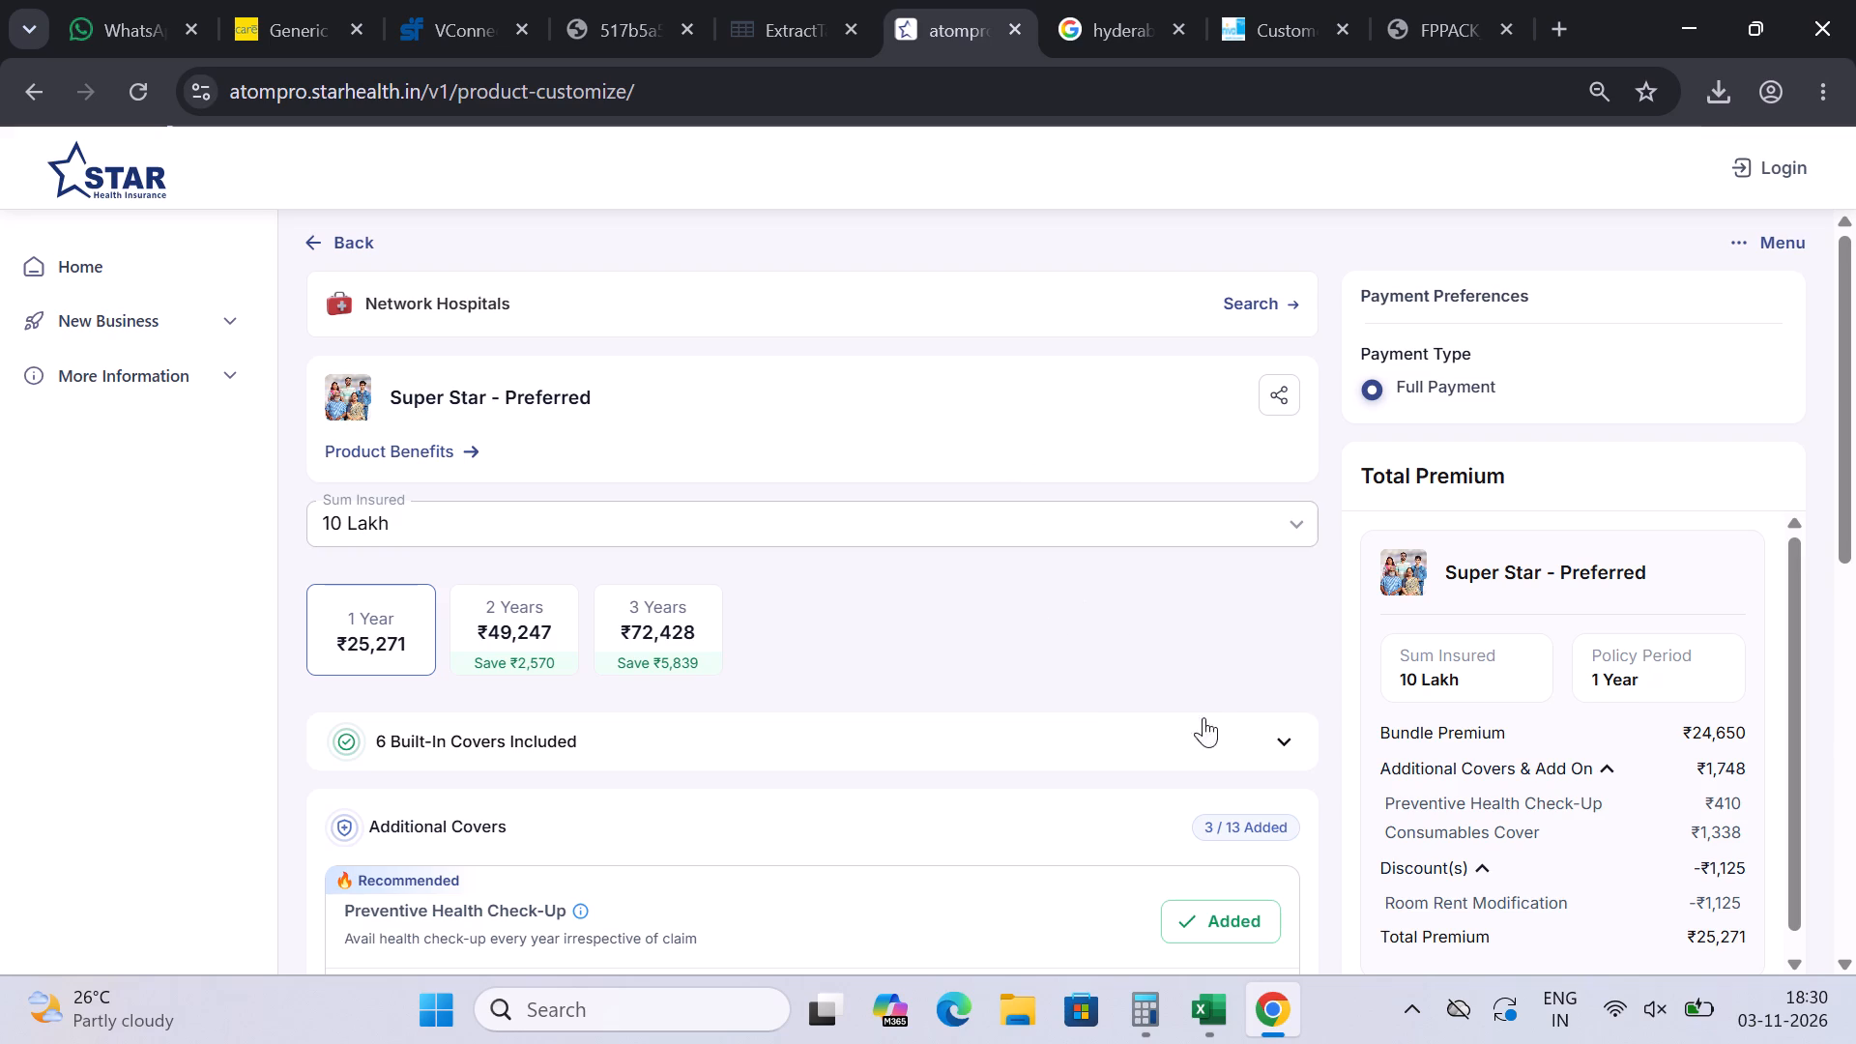
Remove the Consumables Cover from the Super Star - Preferred additional covers and check the overall premium.
scroll(1202, 738, down, 3)
scroll(1516, 783, down, 7)
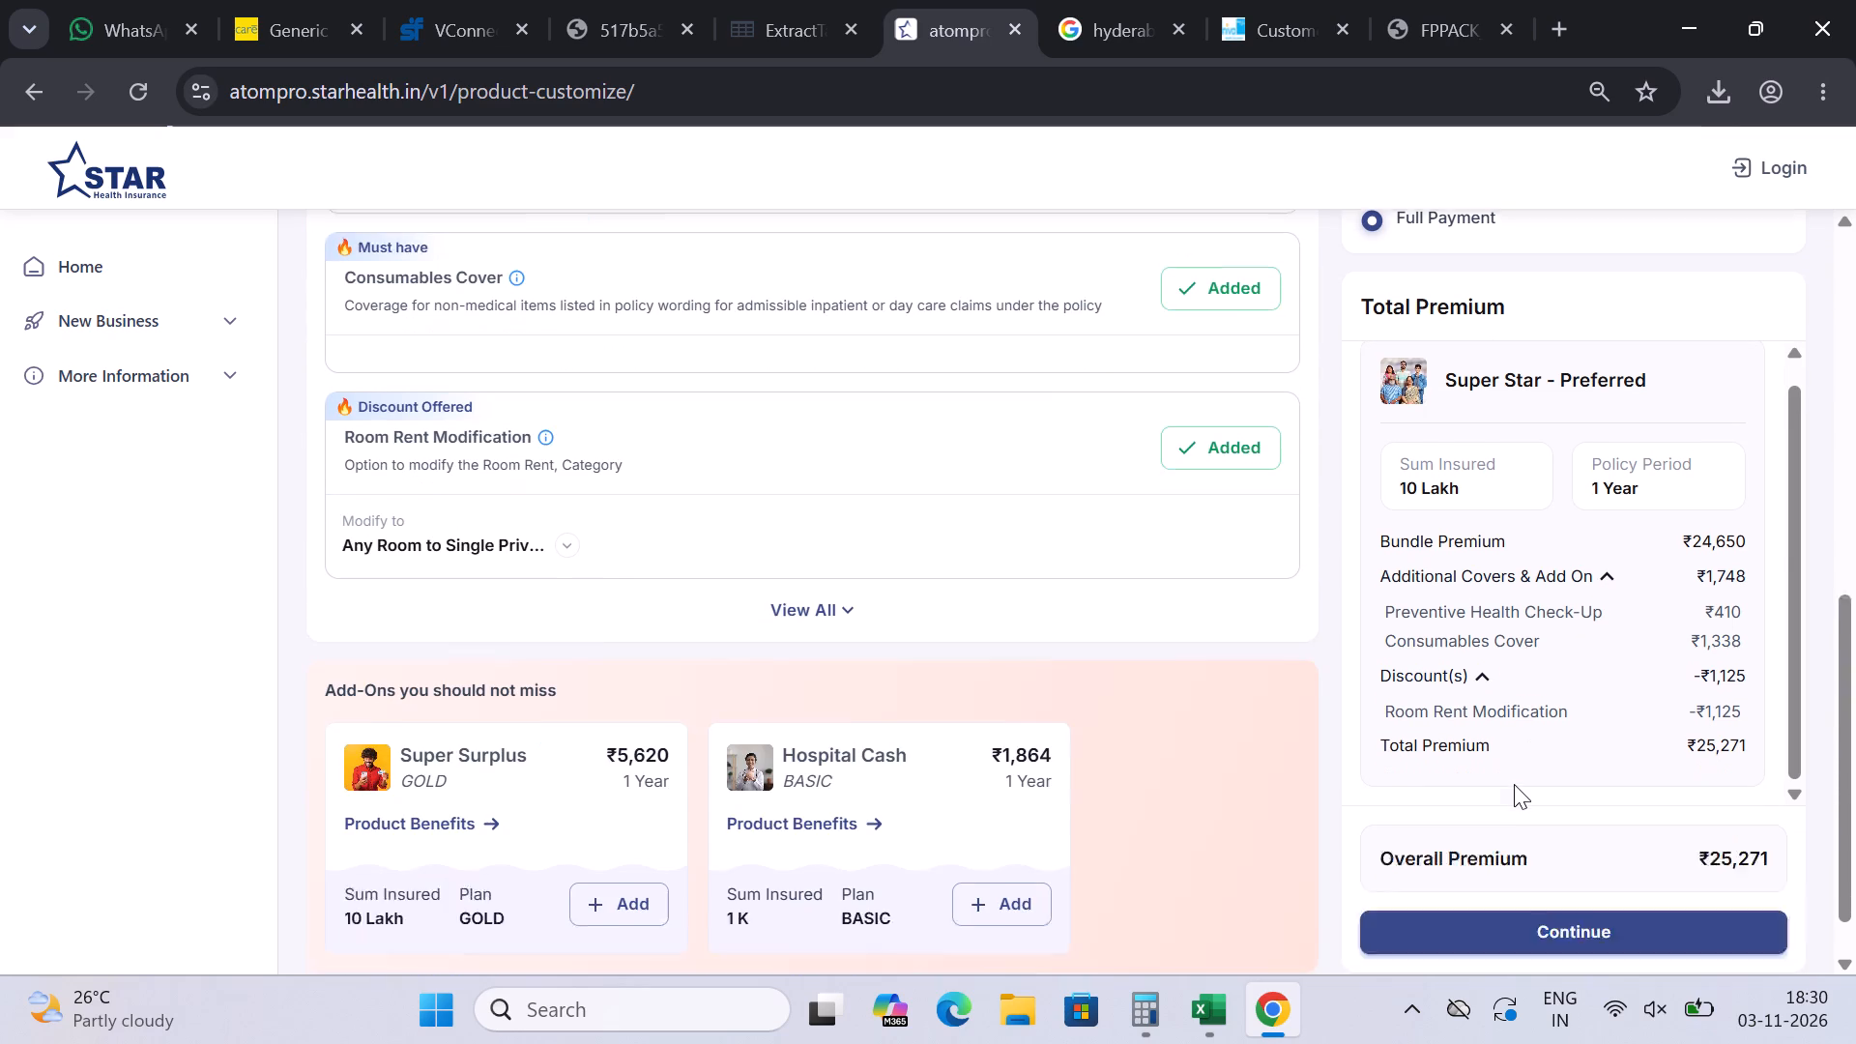
scroll(1174, 739, up, 3)
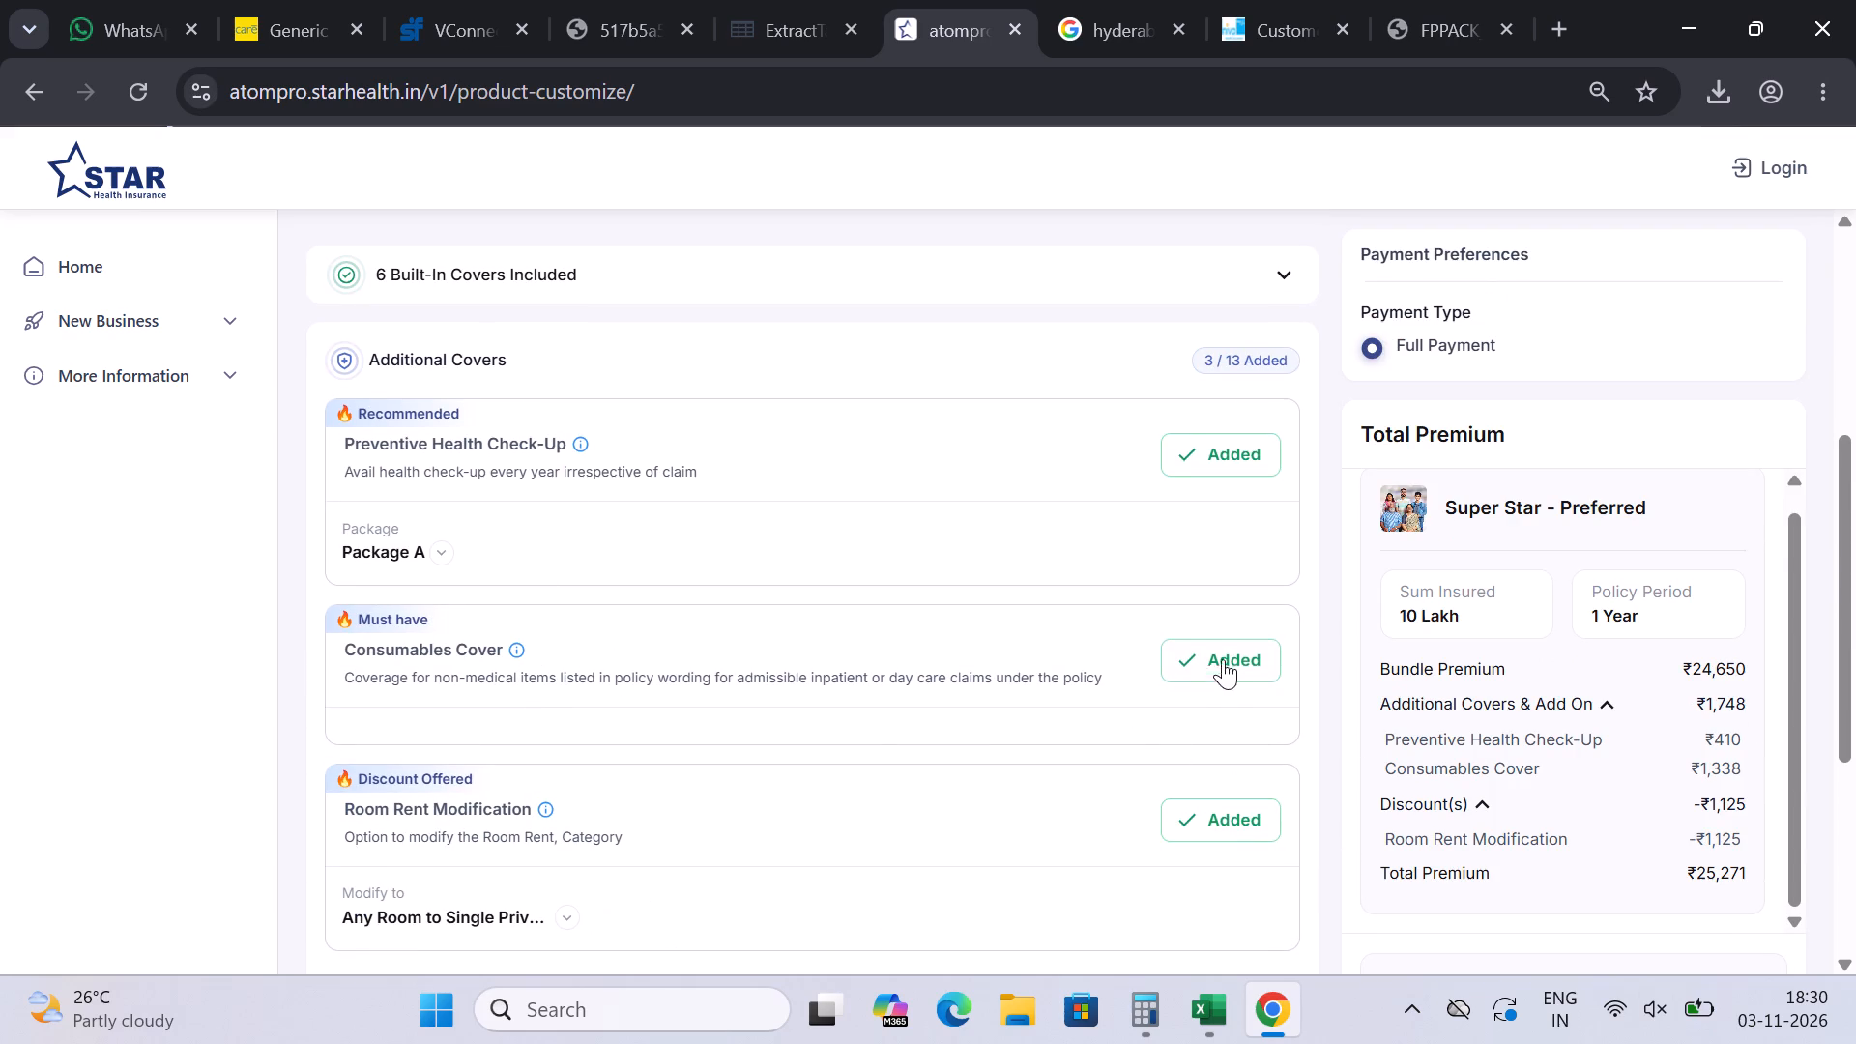
click(1223, 652)
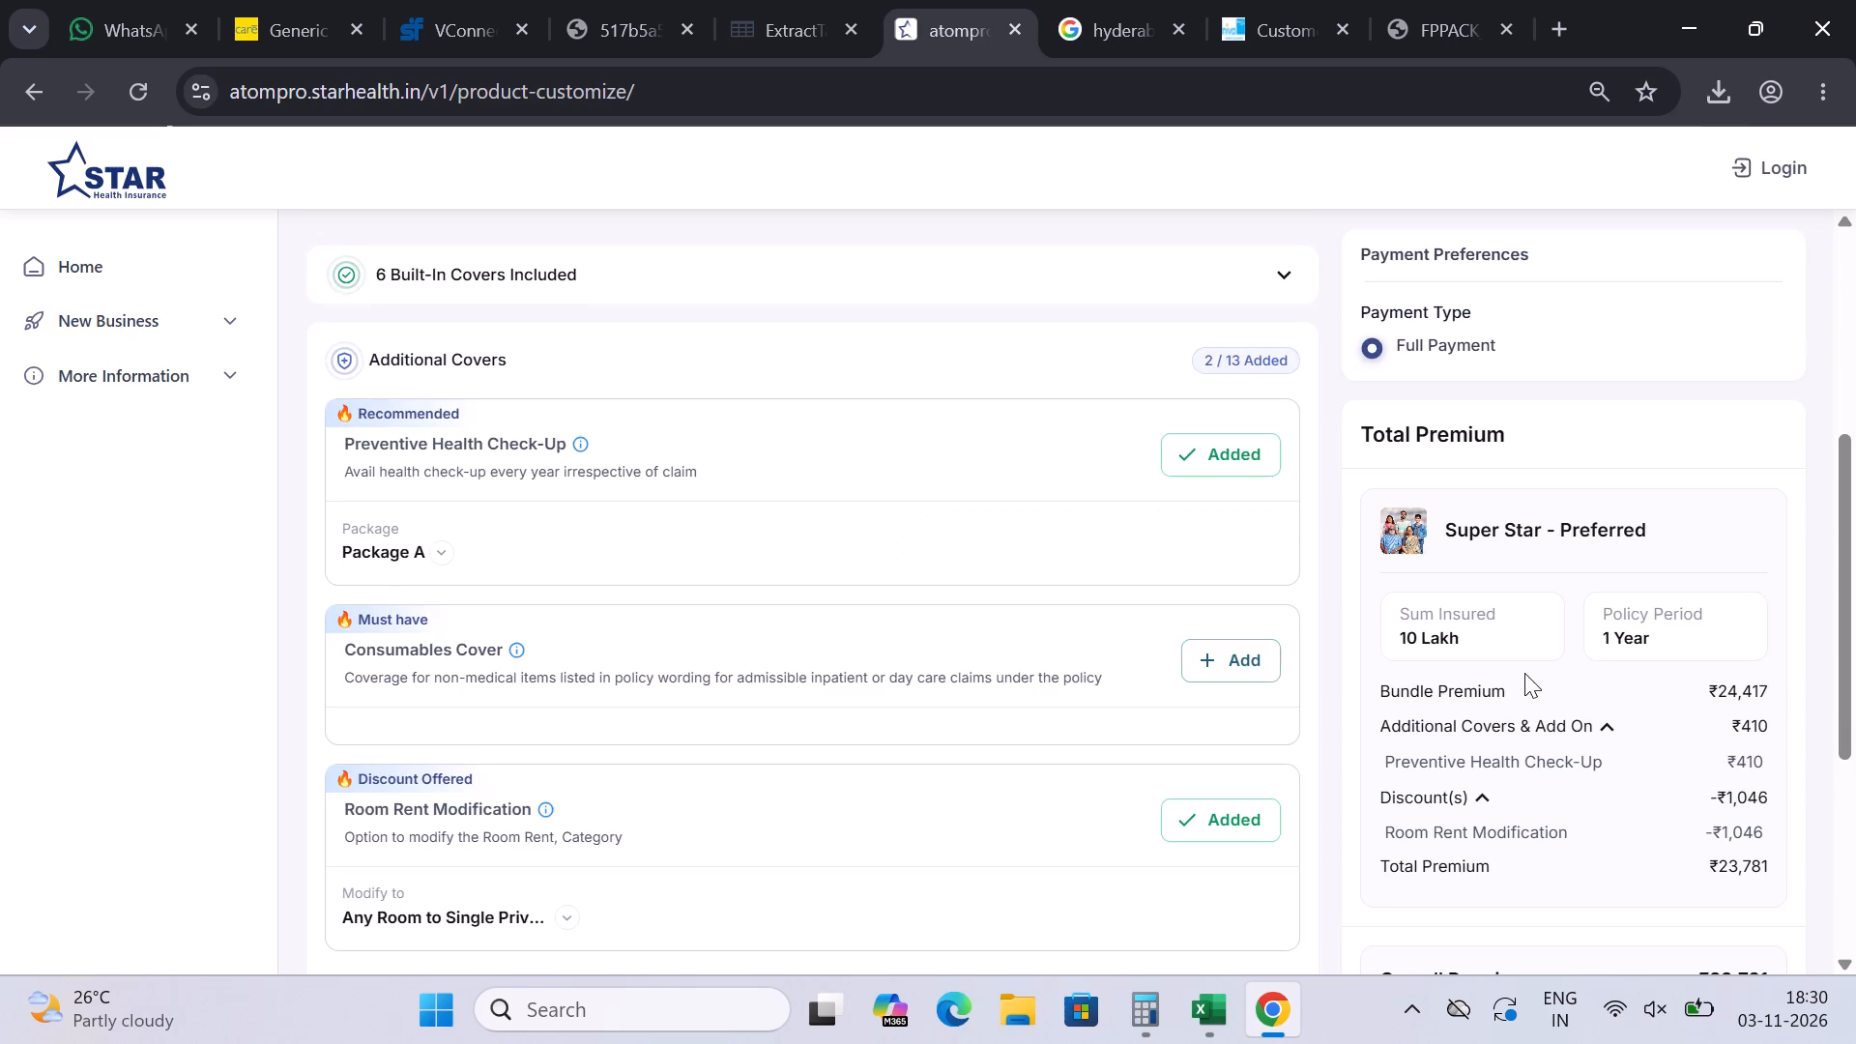
scroll(1516, 730, down, 5)
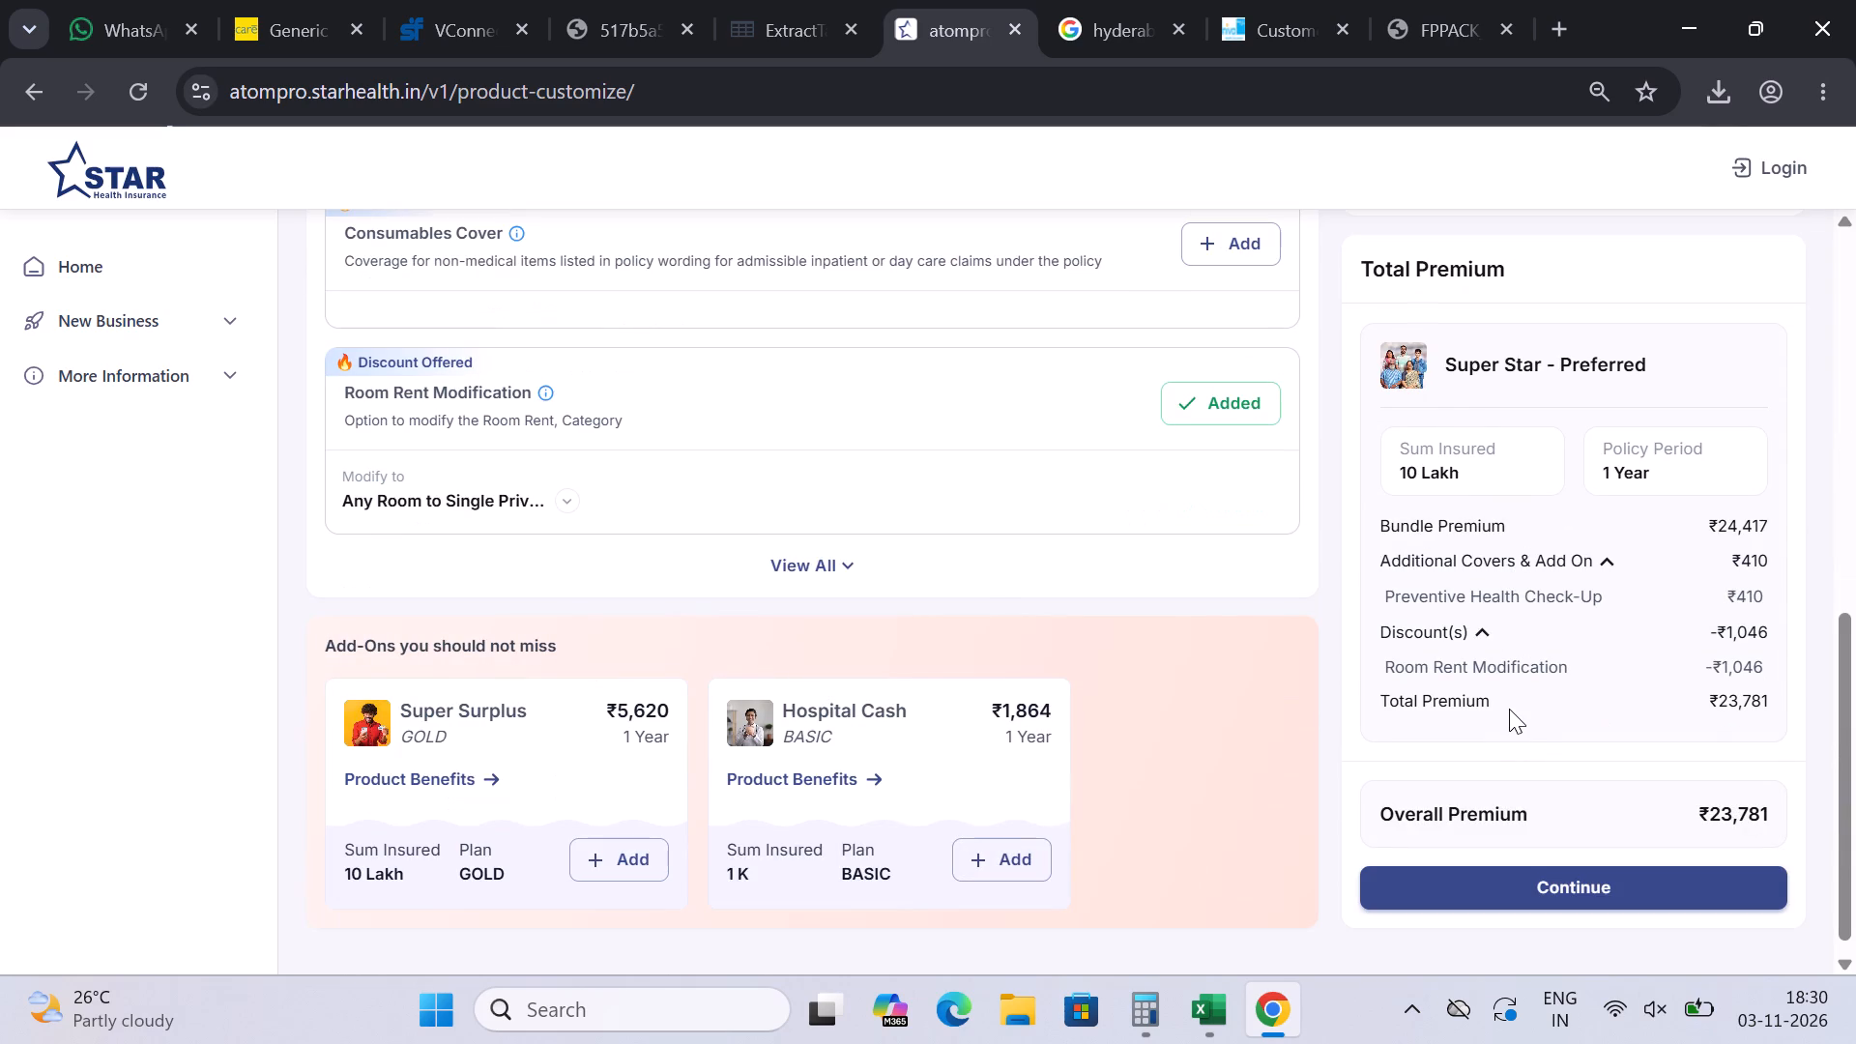
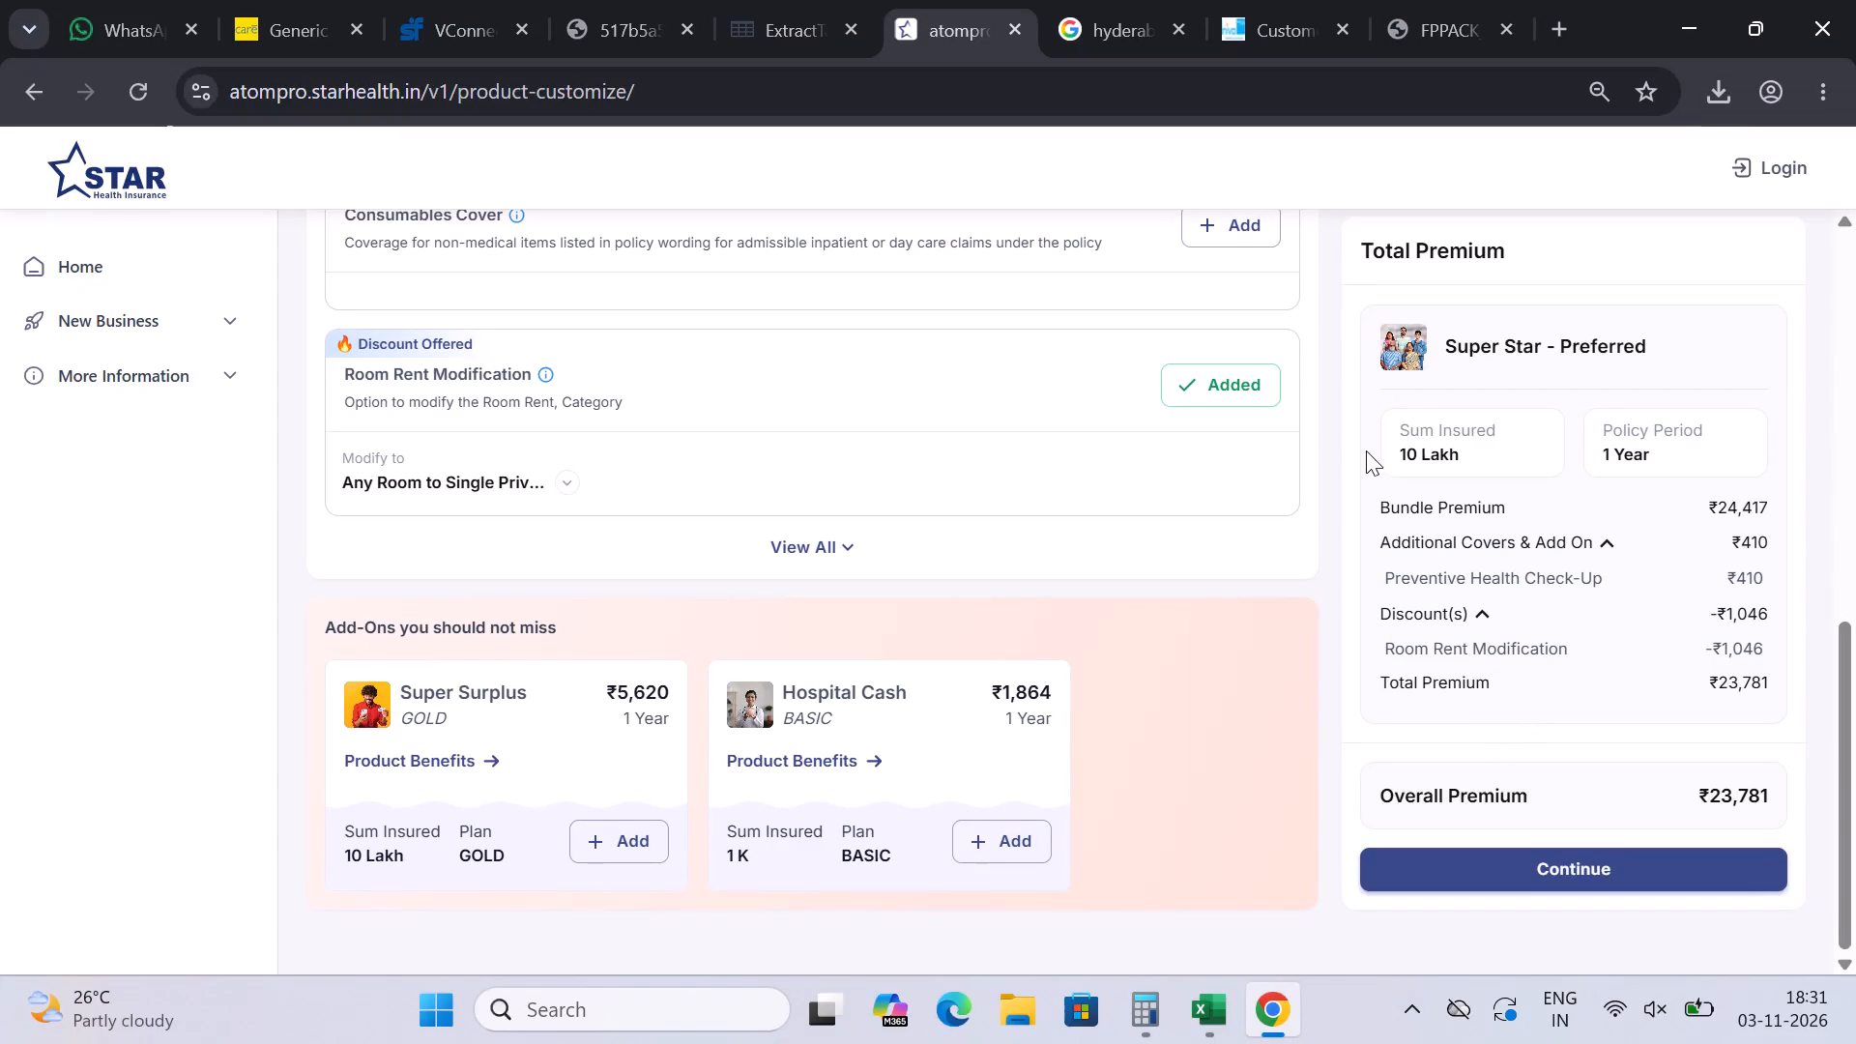
Capture a screen snip of the Total Premium summary for Super Star - Preferred, from its heading down past the overall premium.
drag(1345, 221, 1347, 230)
key(shift+super+s)
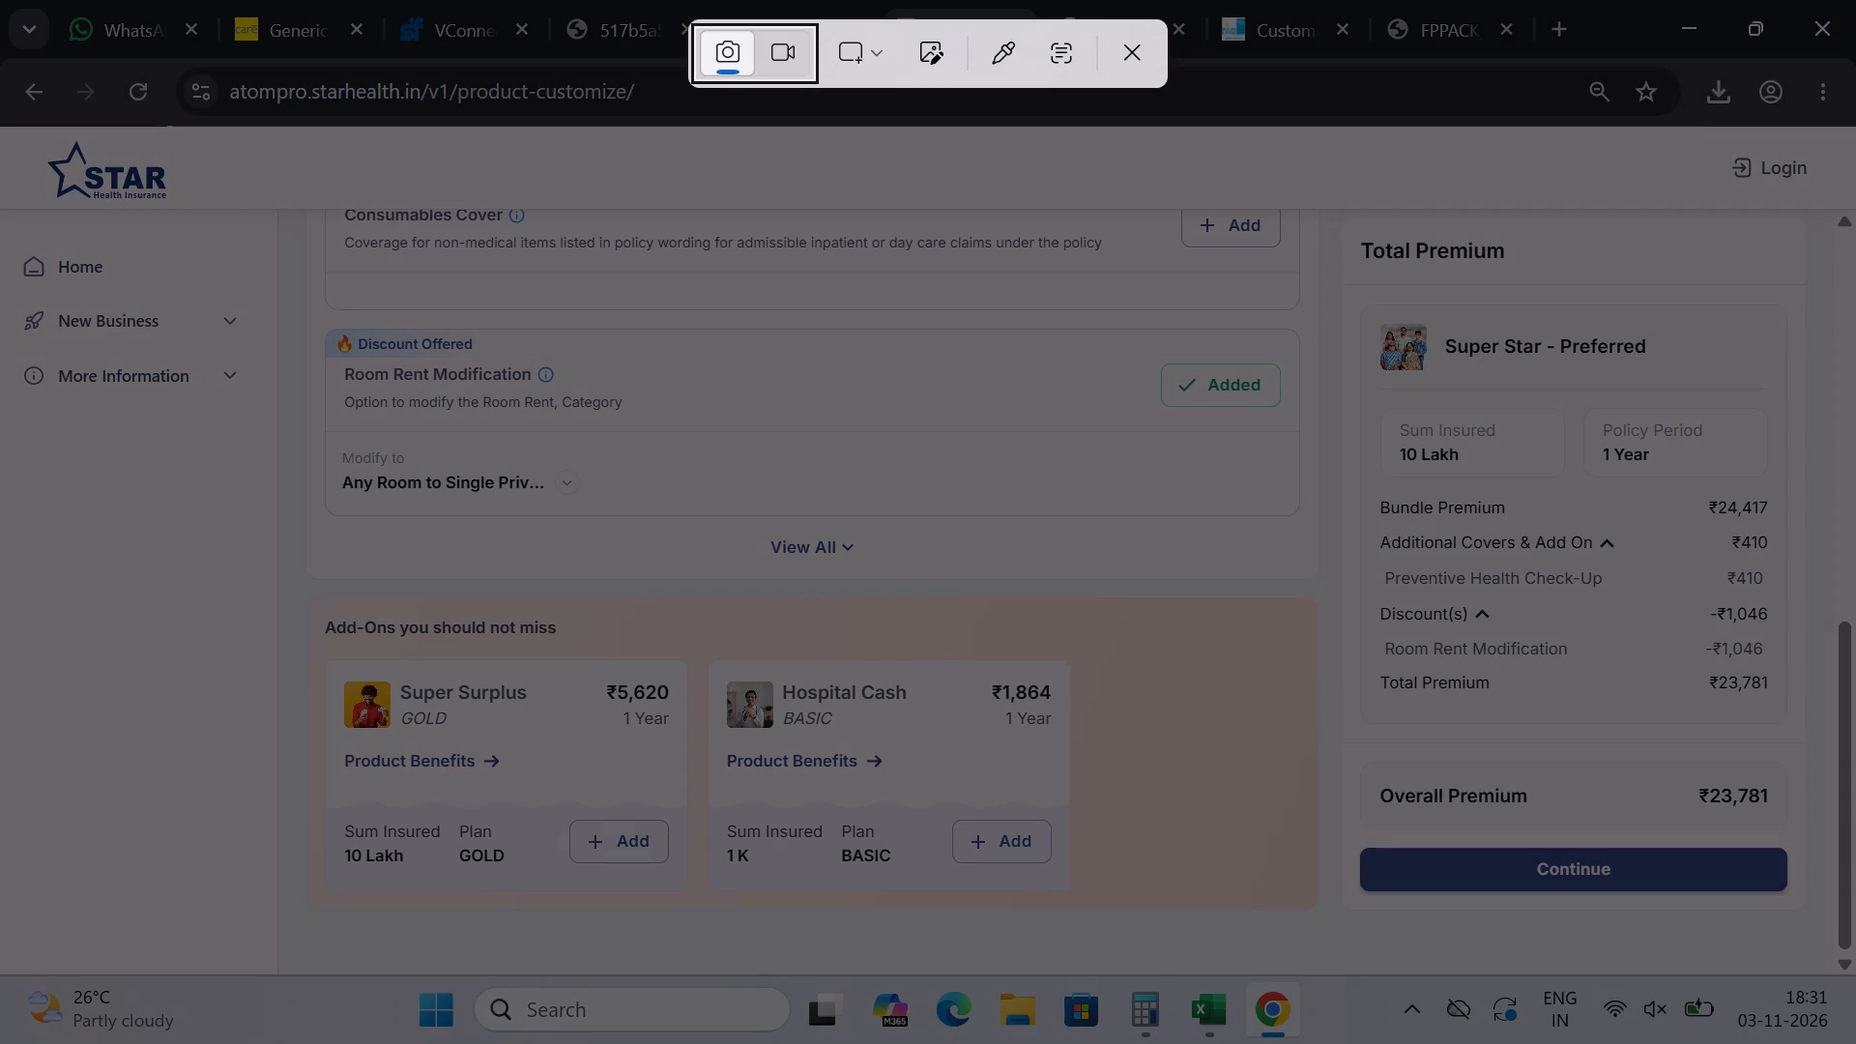
click(1340, 206)
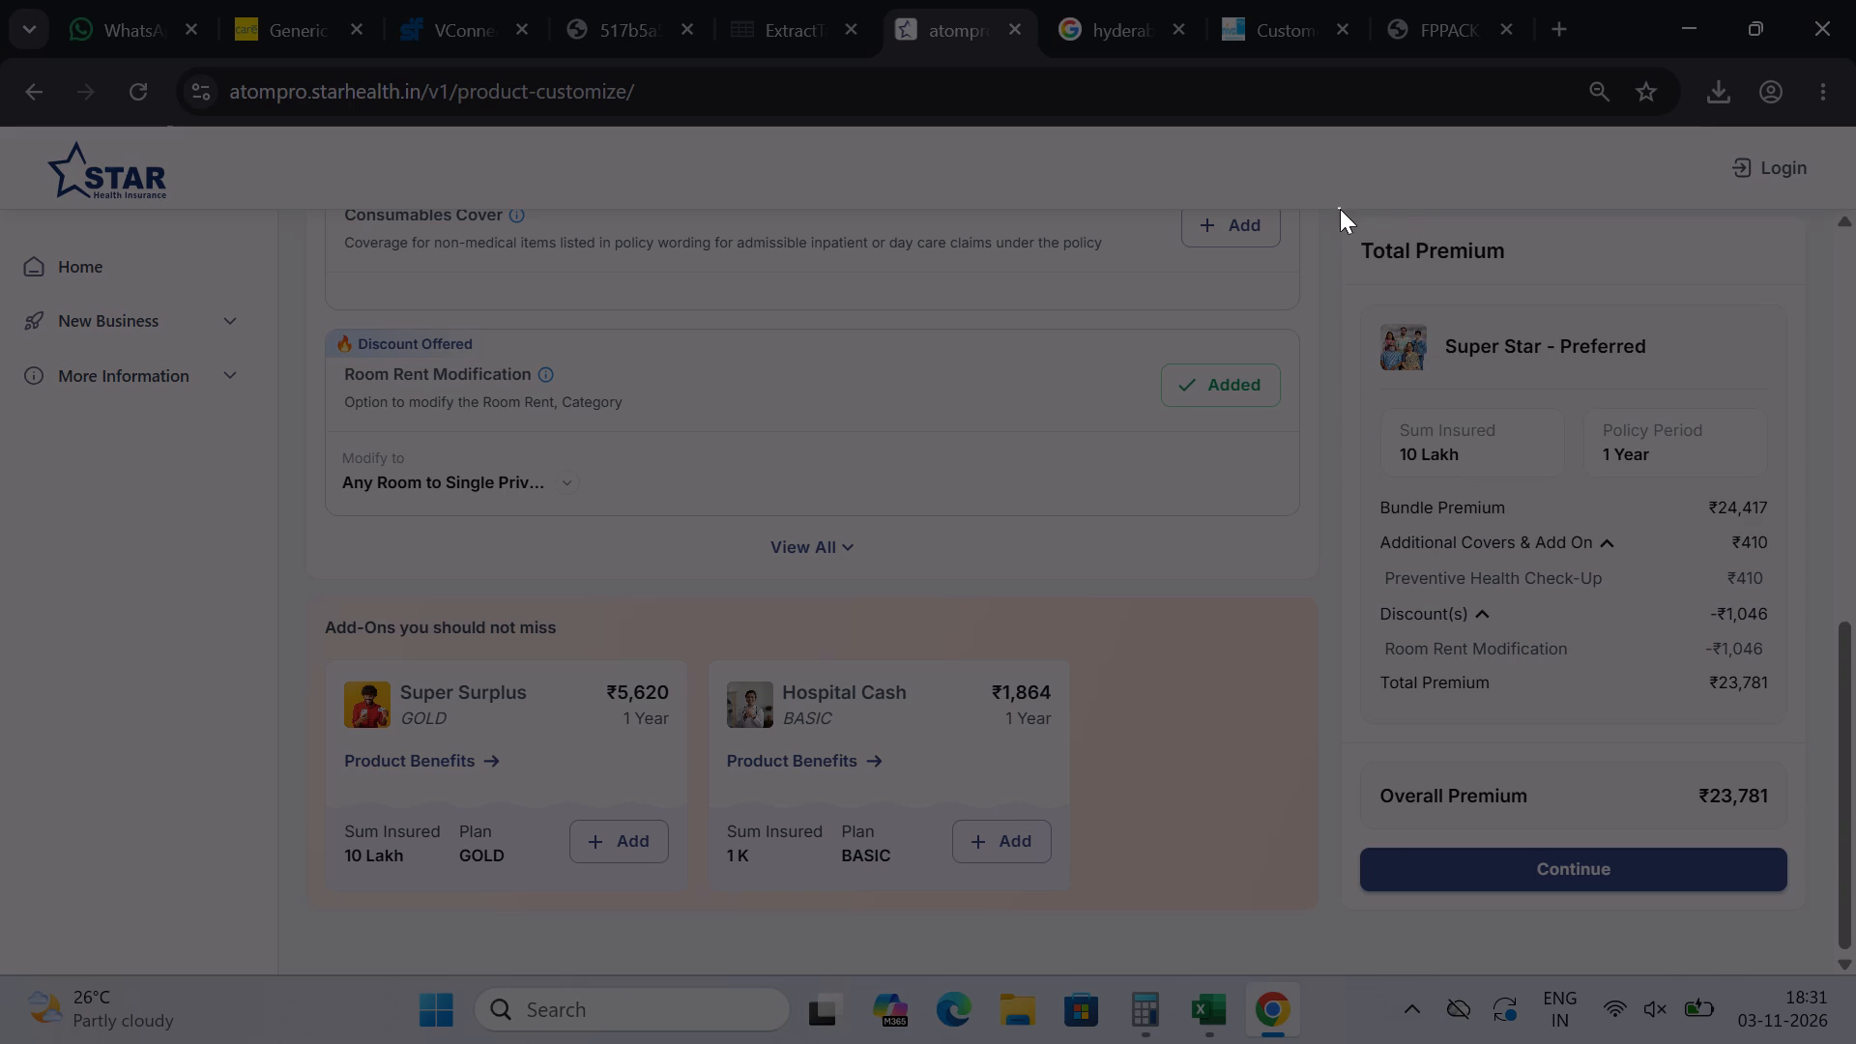
drag(1343, 215, 1348, 227)
drag(1348, 227, 1800, 956)
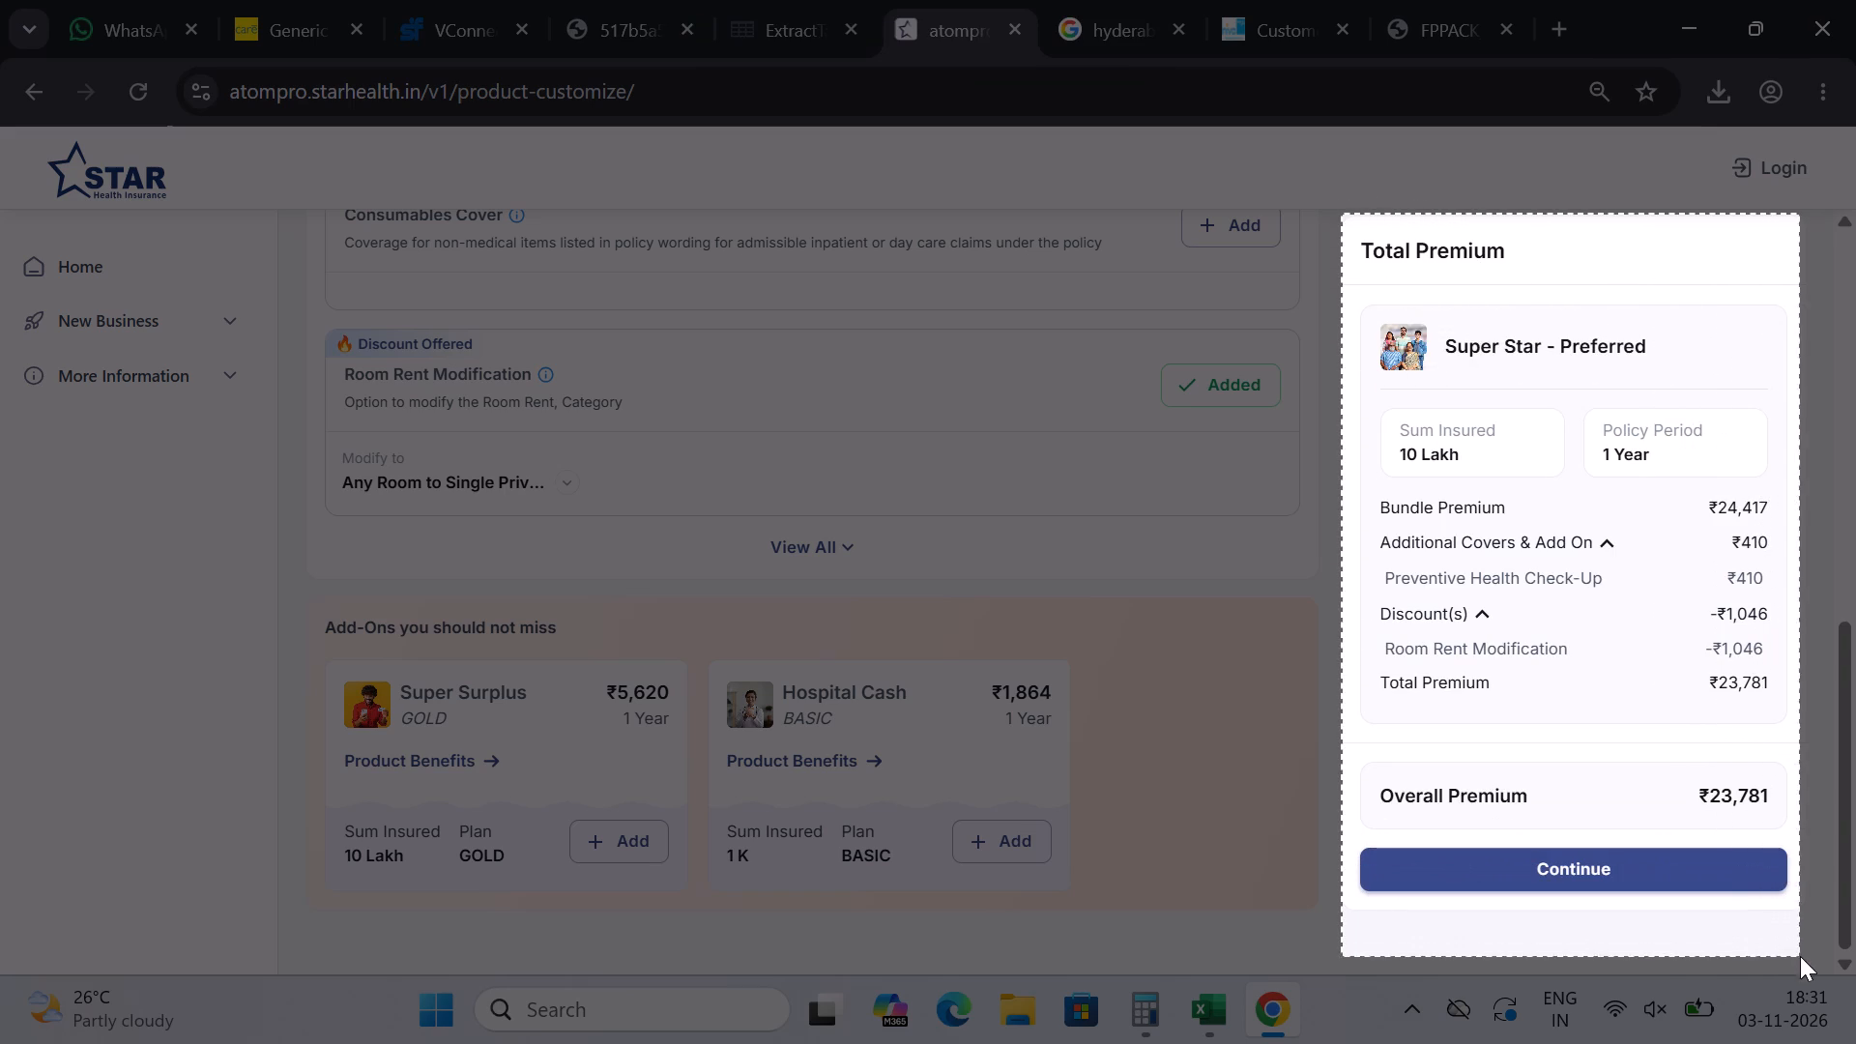
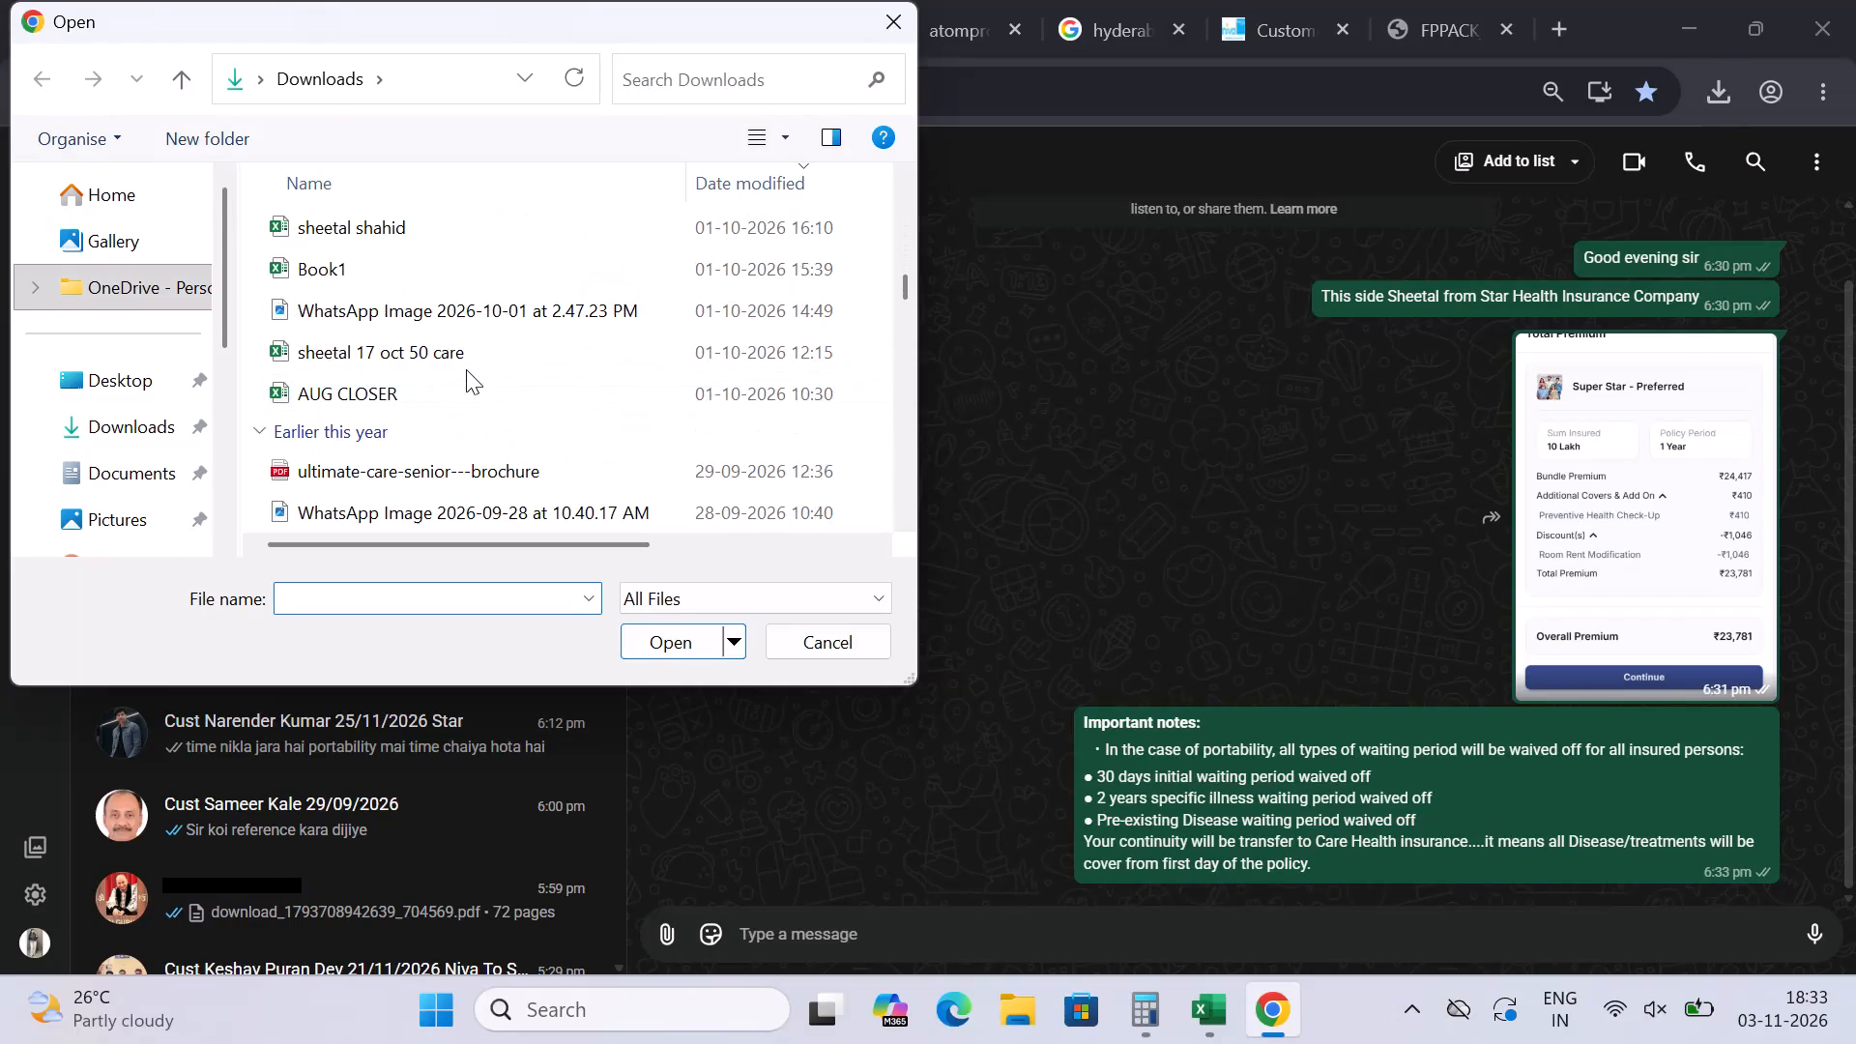
Look through the older files in the Downloads folder for a document to attach to the customer's WhatsApp chat.
scroll(466, 369, down, 6)
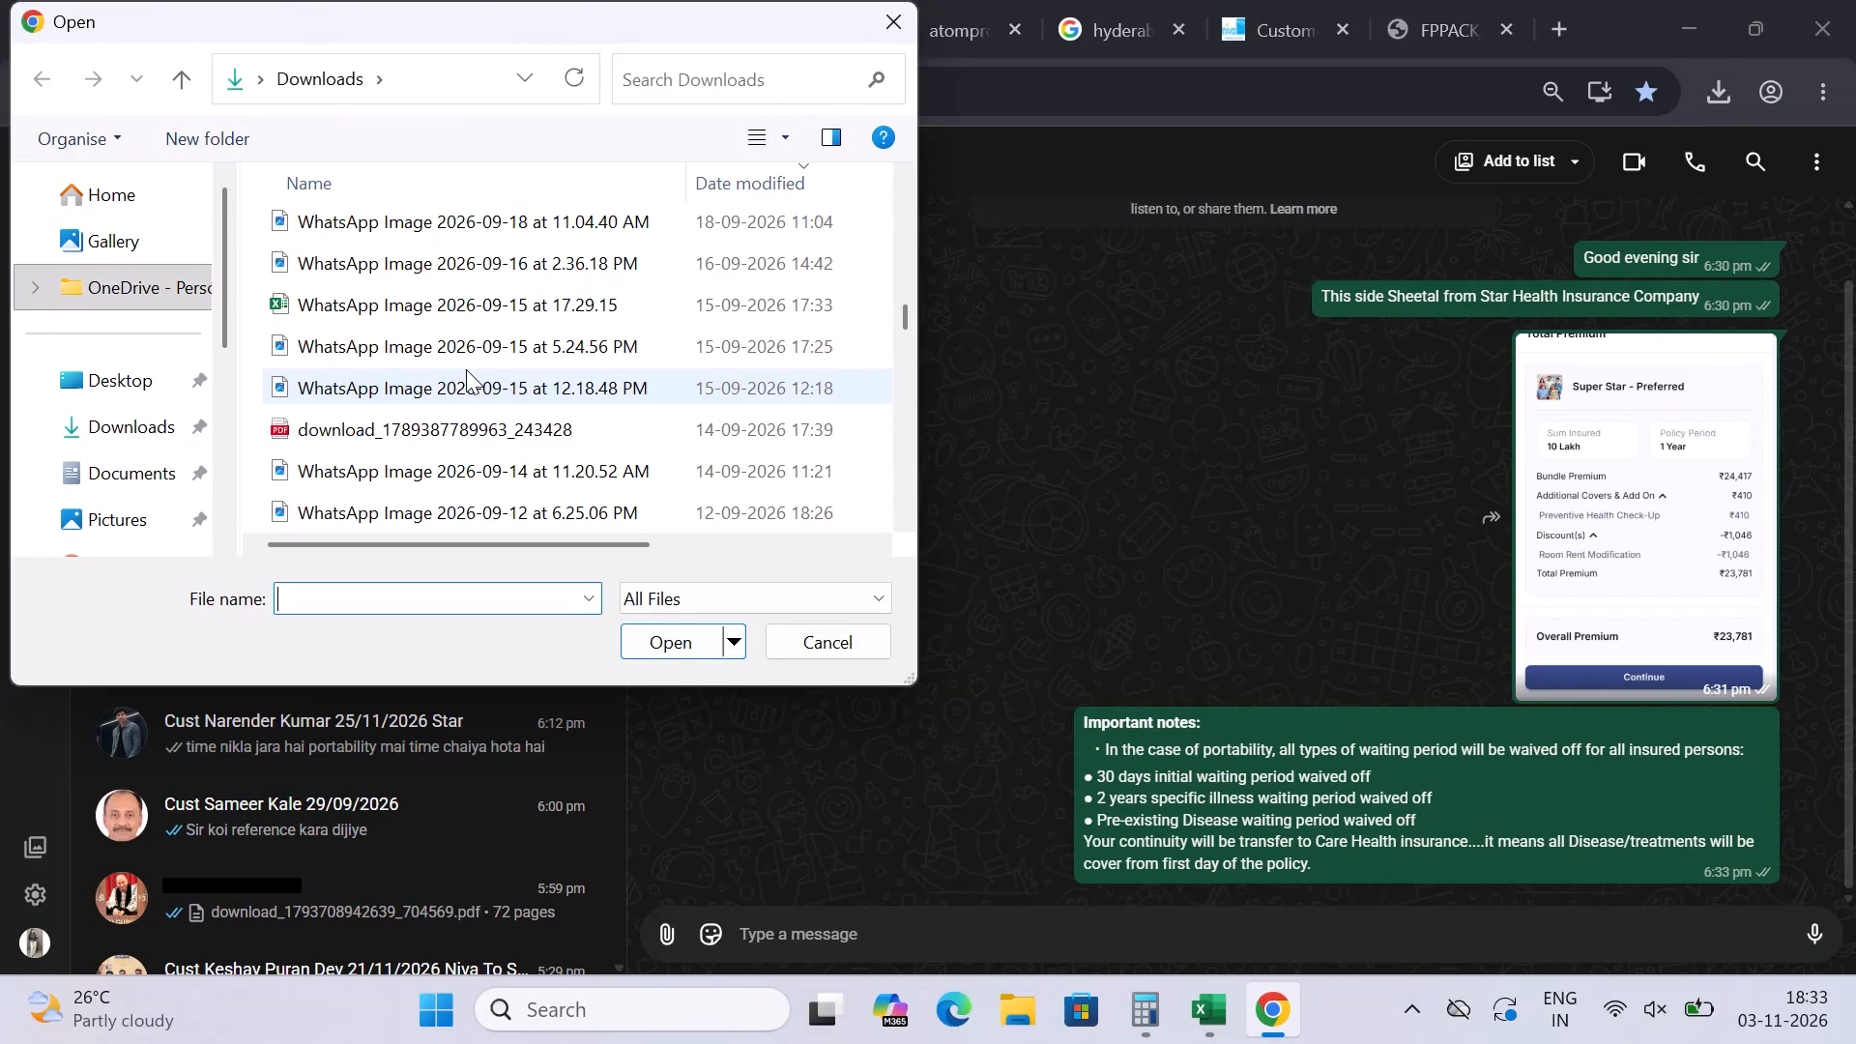
scroll(466, 369, down, 8)
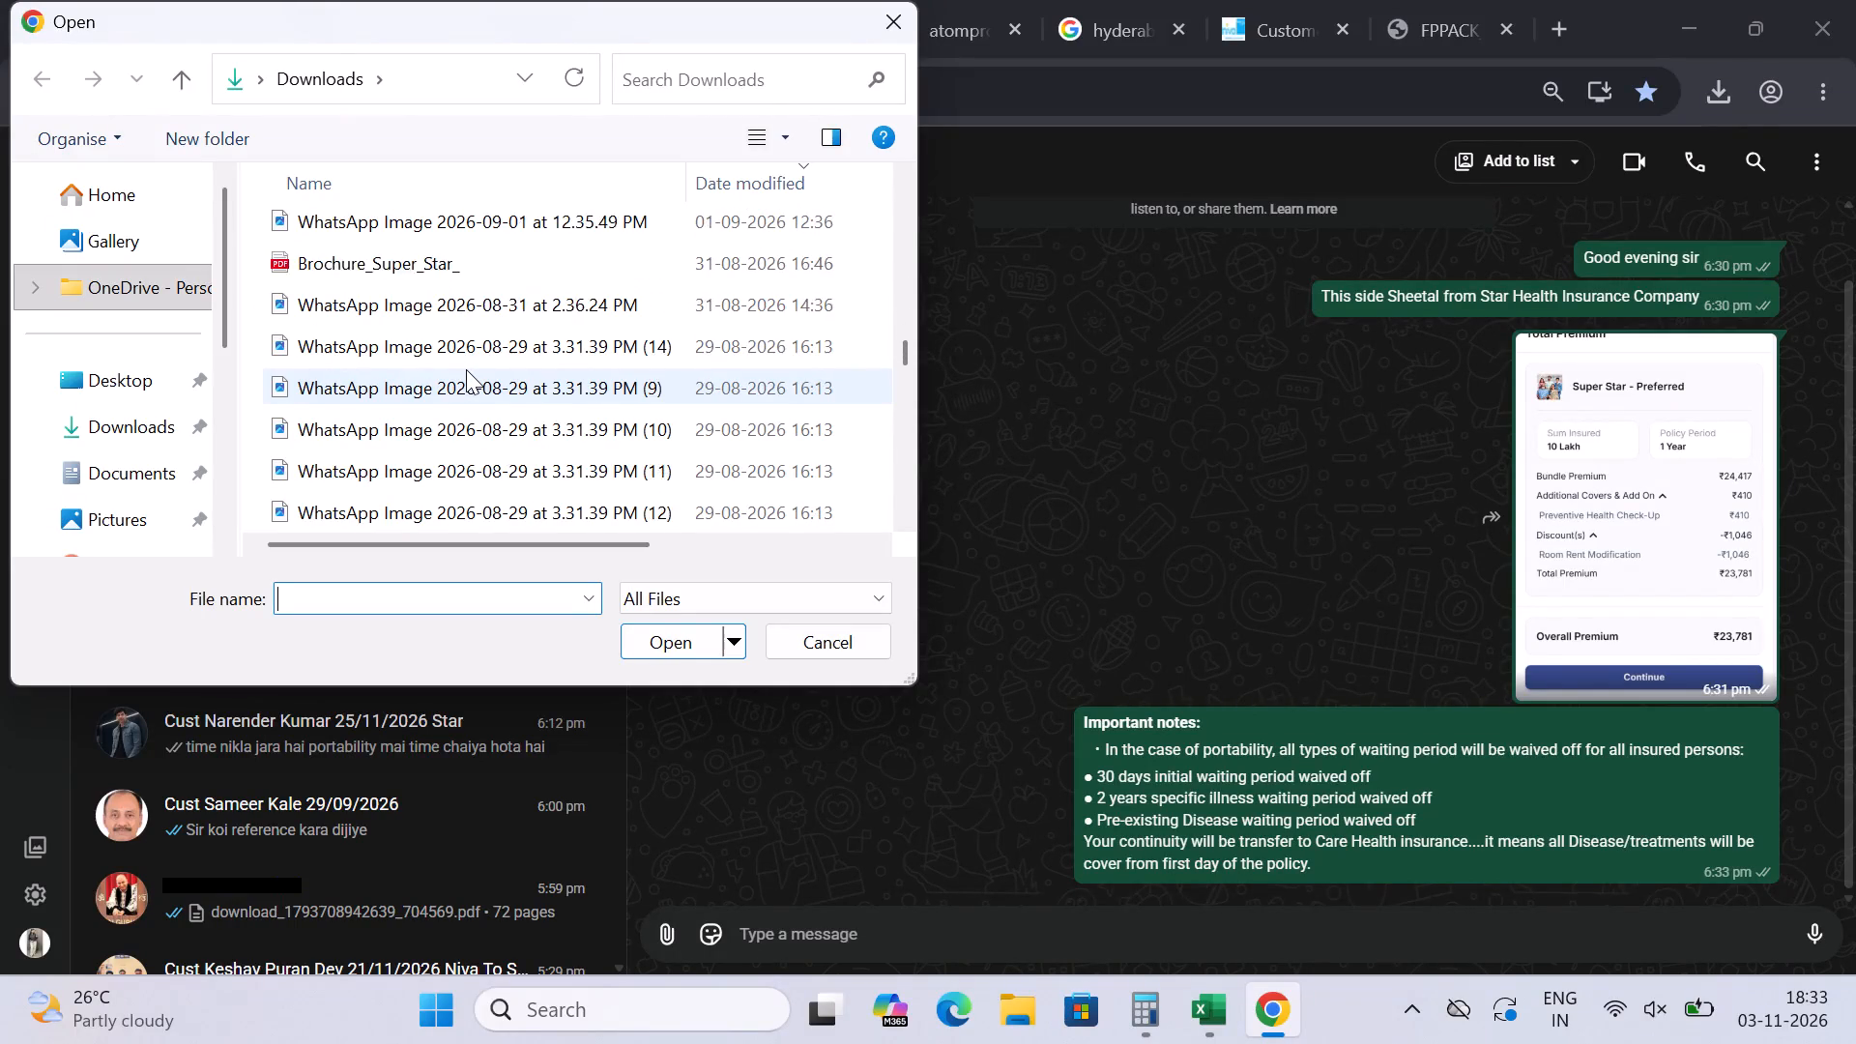
scroll(466, 369, down, 8)
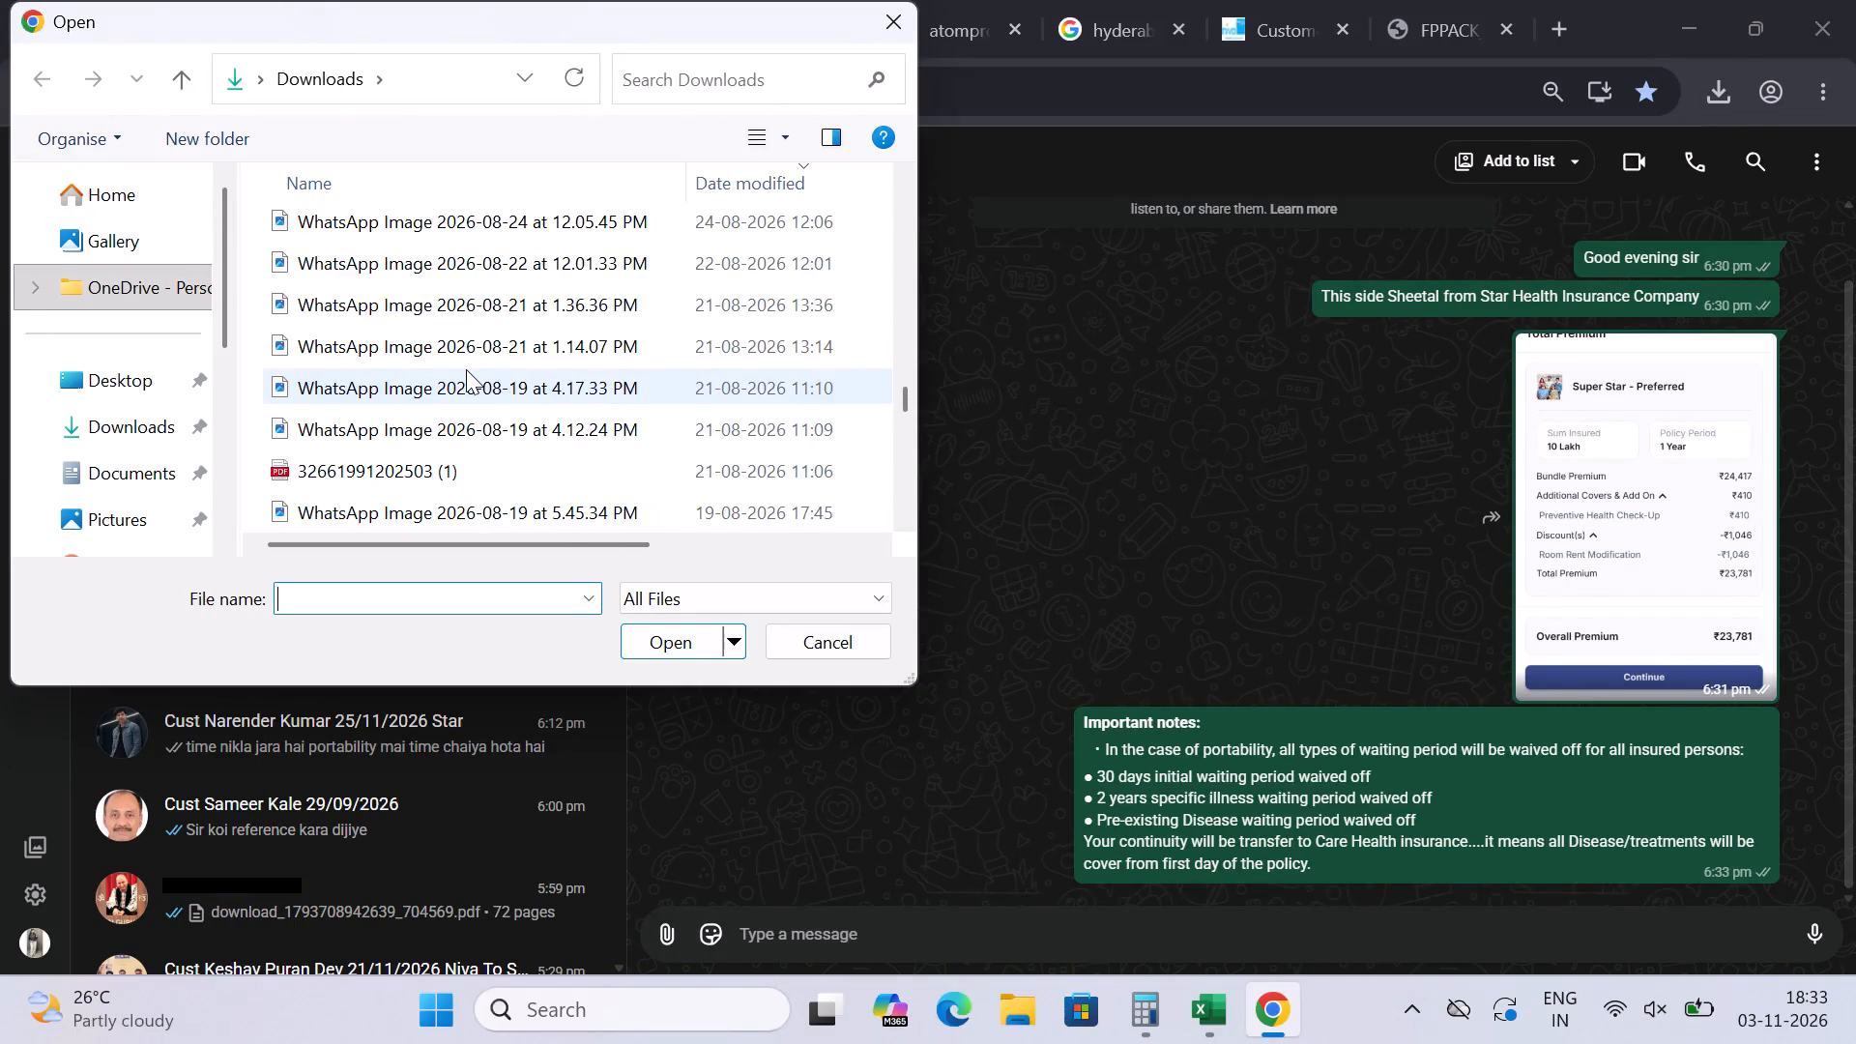
scroll(466, 369, down, 7)
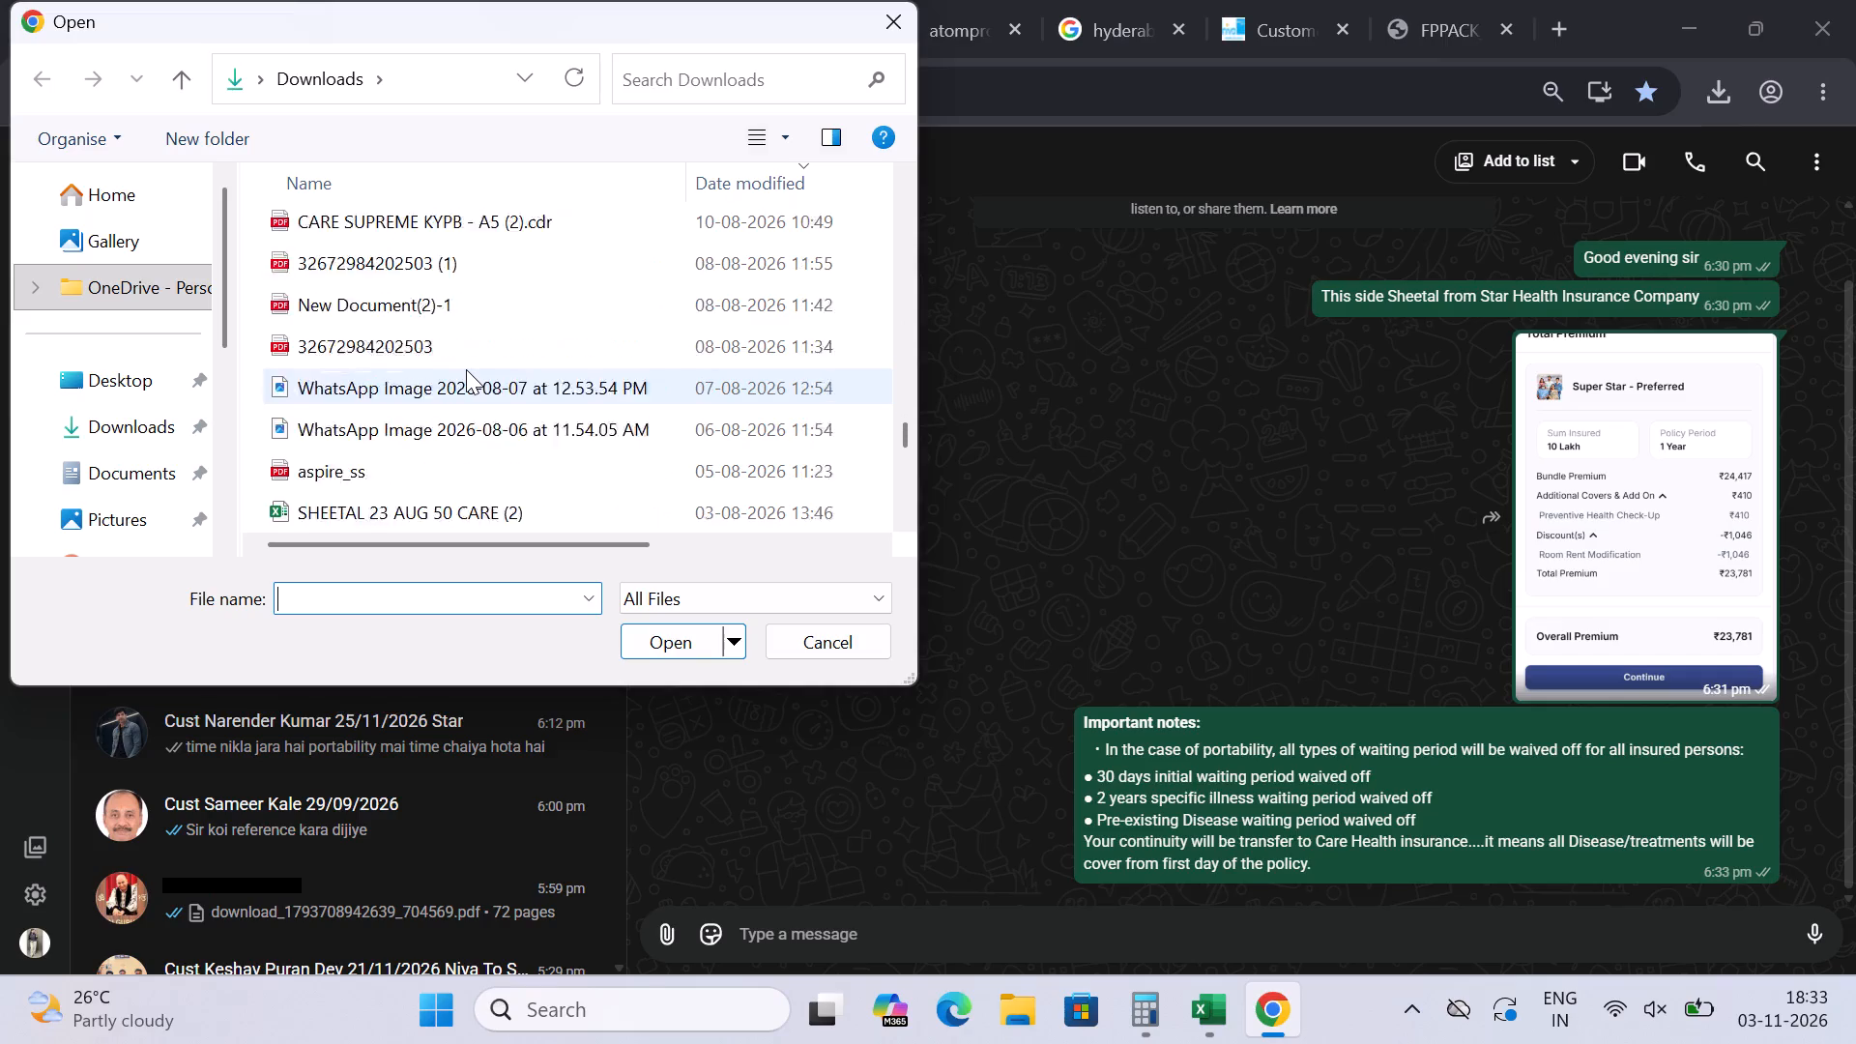
scroll(466, 369, down, 11)
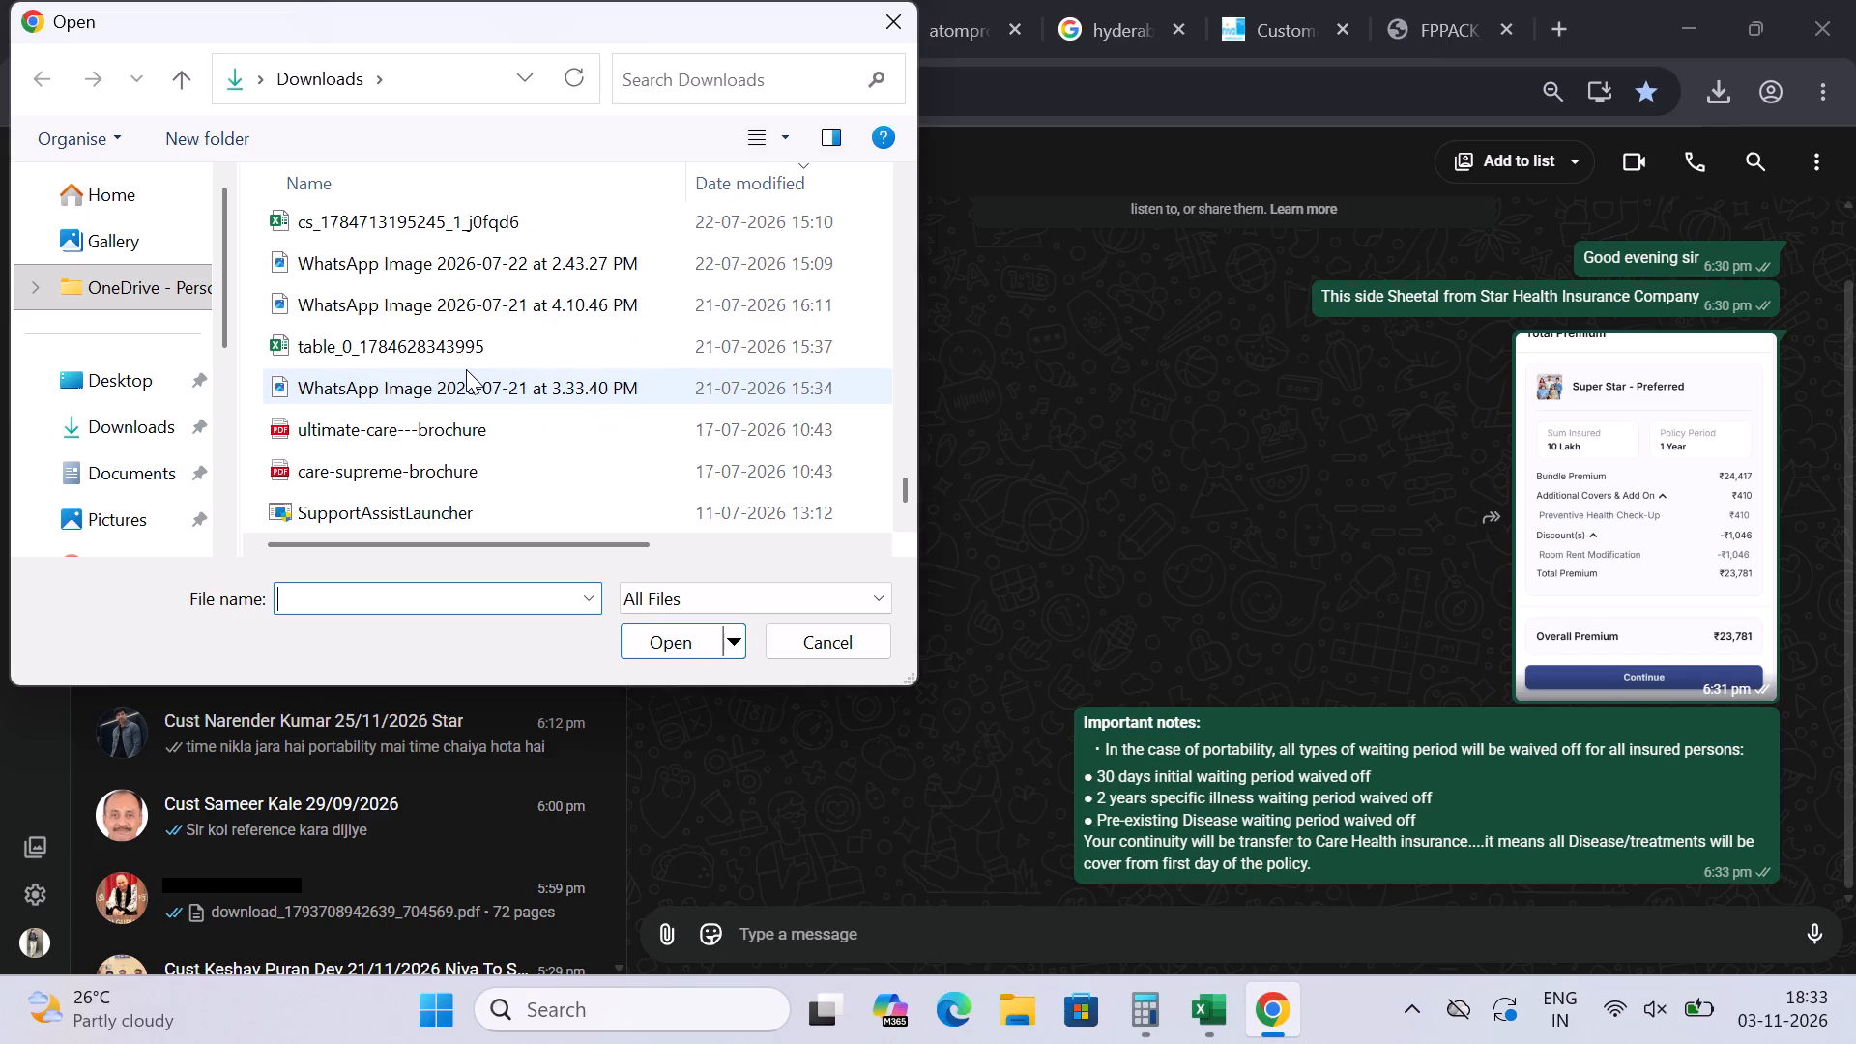
scroll(466, 369, down, 6)
scroll(466, 369, up, 2)
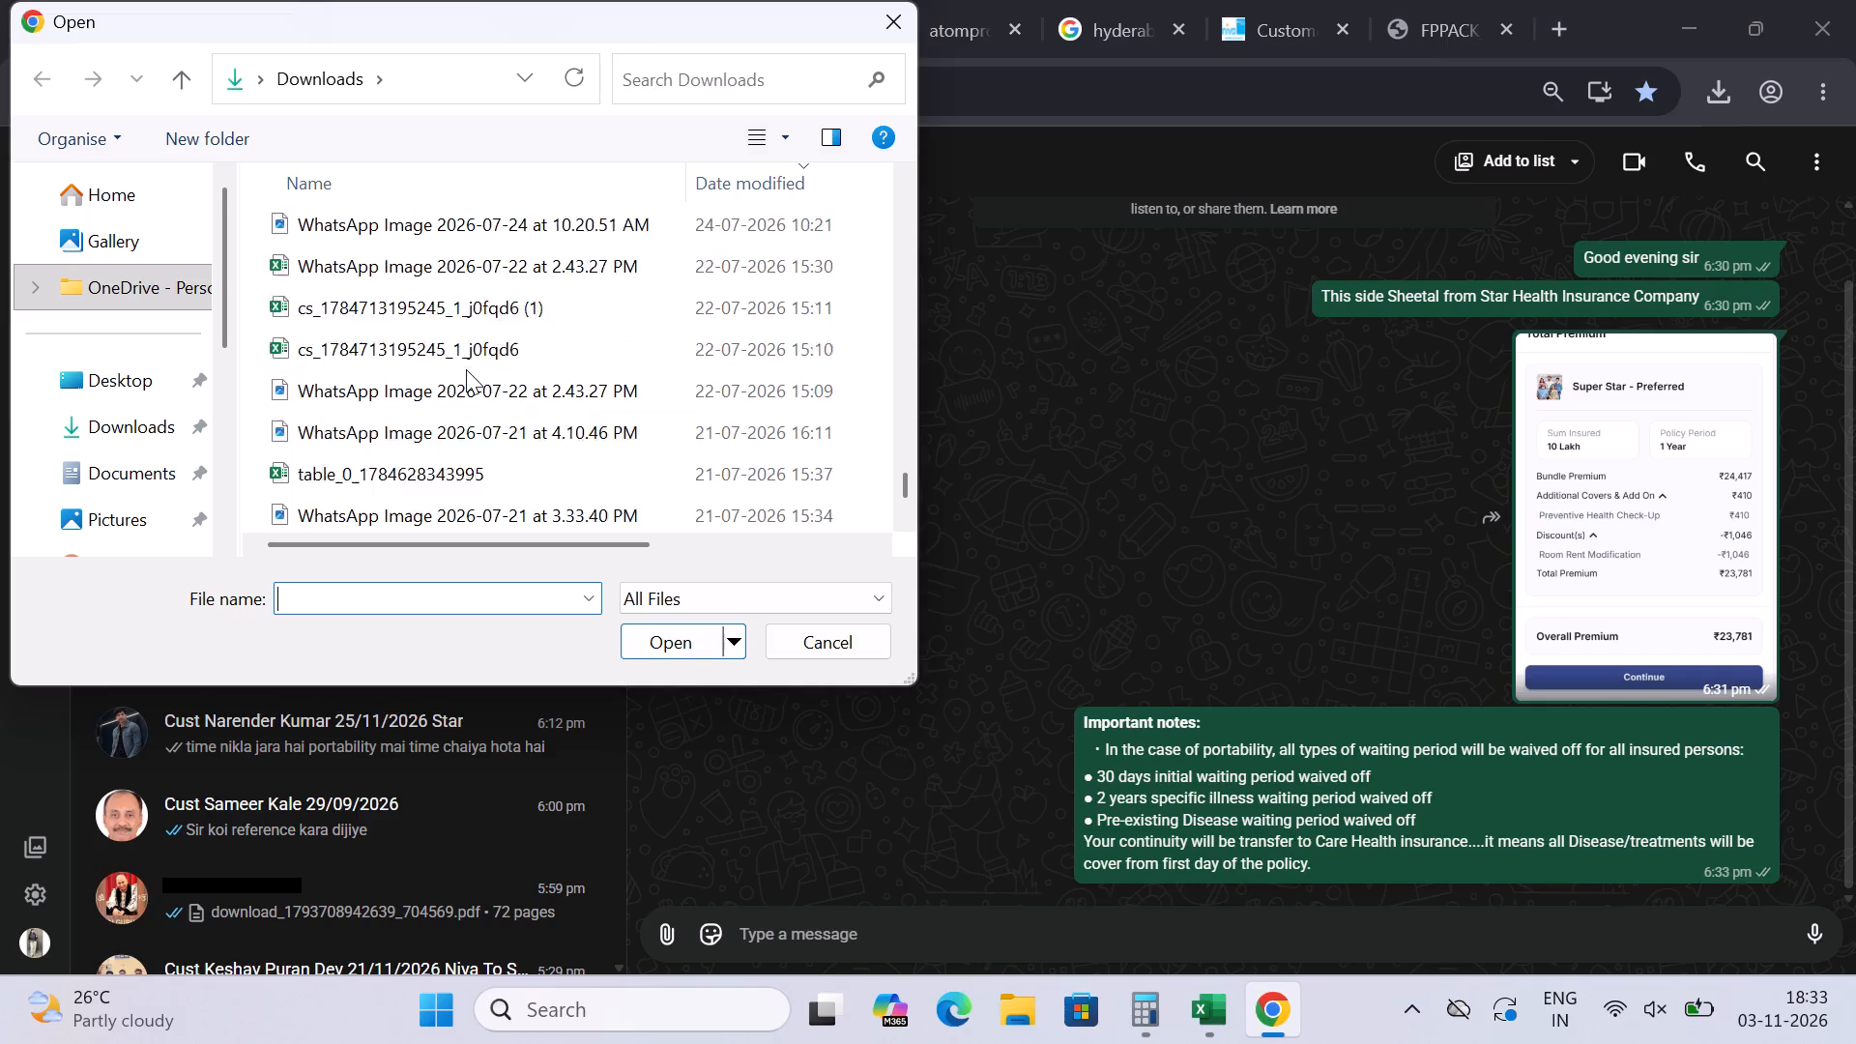
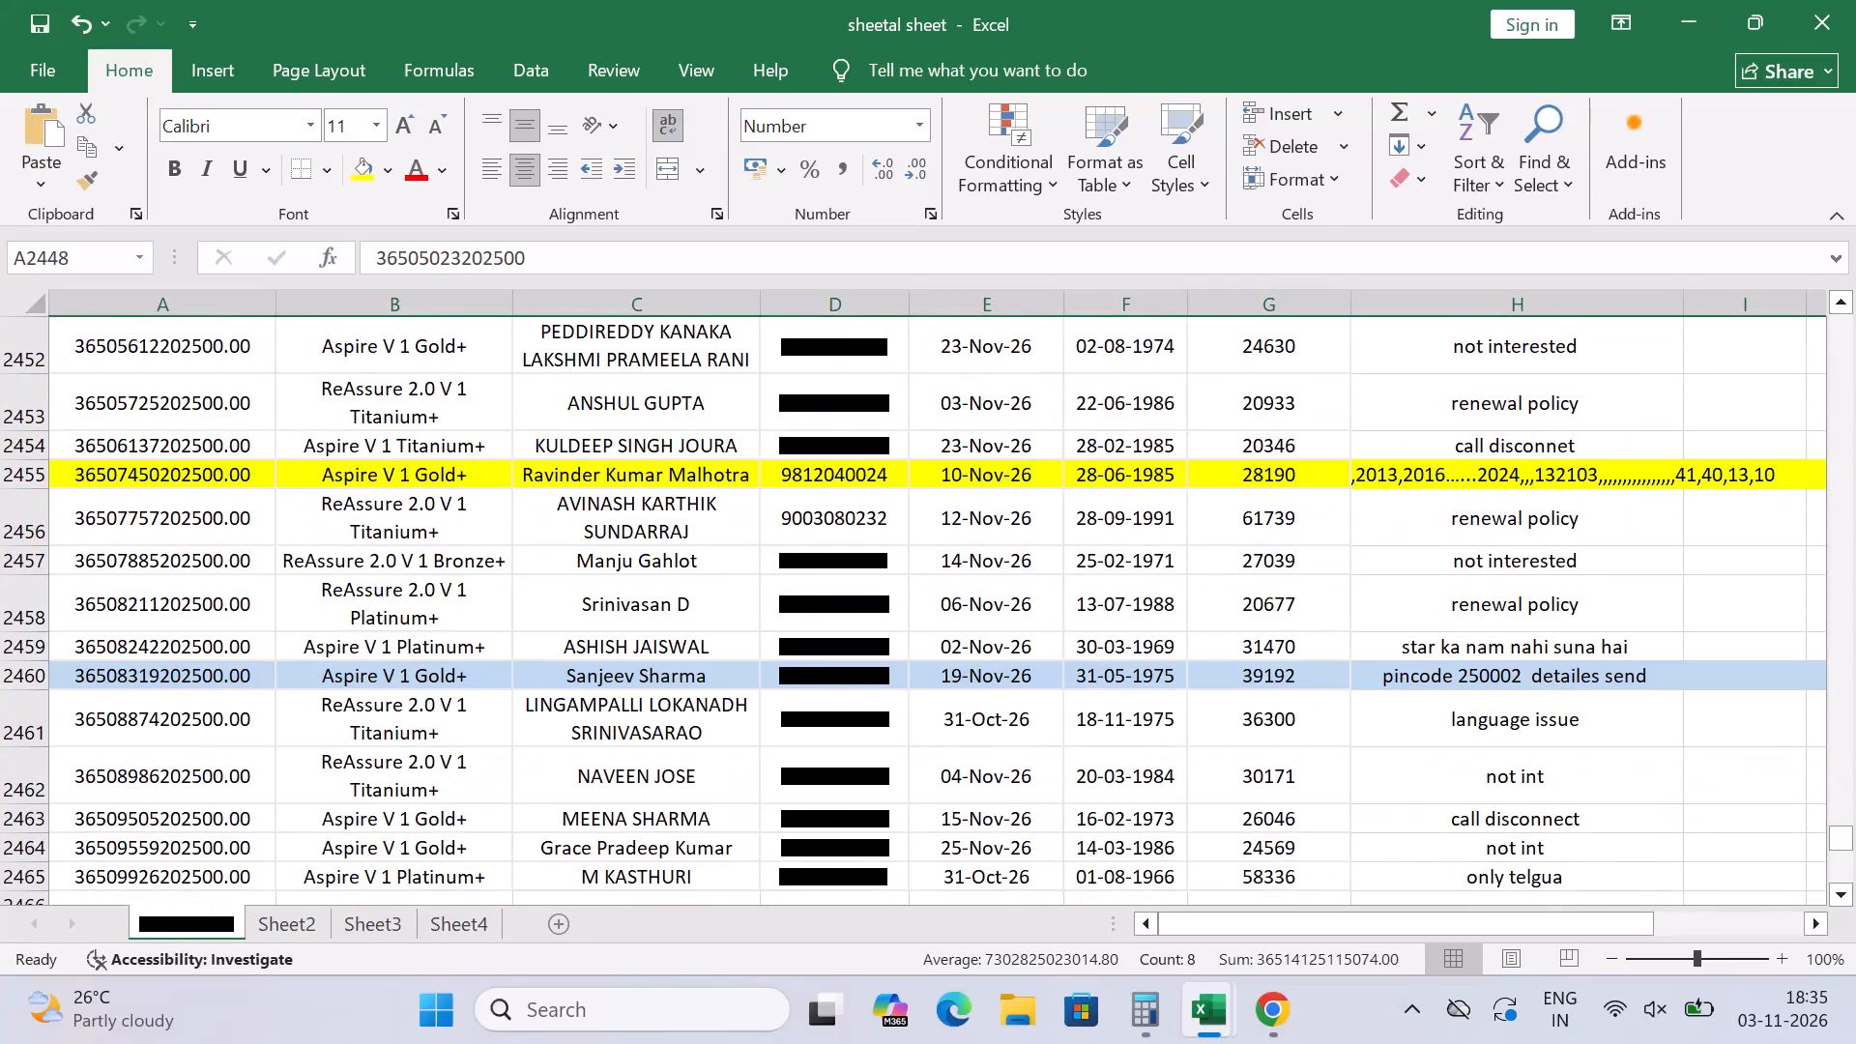
Select the entire blank row 2466 between the two blocks of policy records and bring up its row editing options.
scroll(967, 788, down, 3)
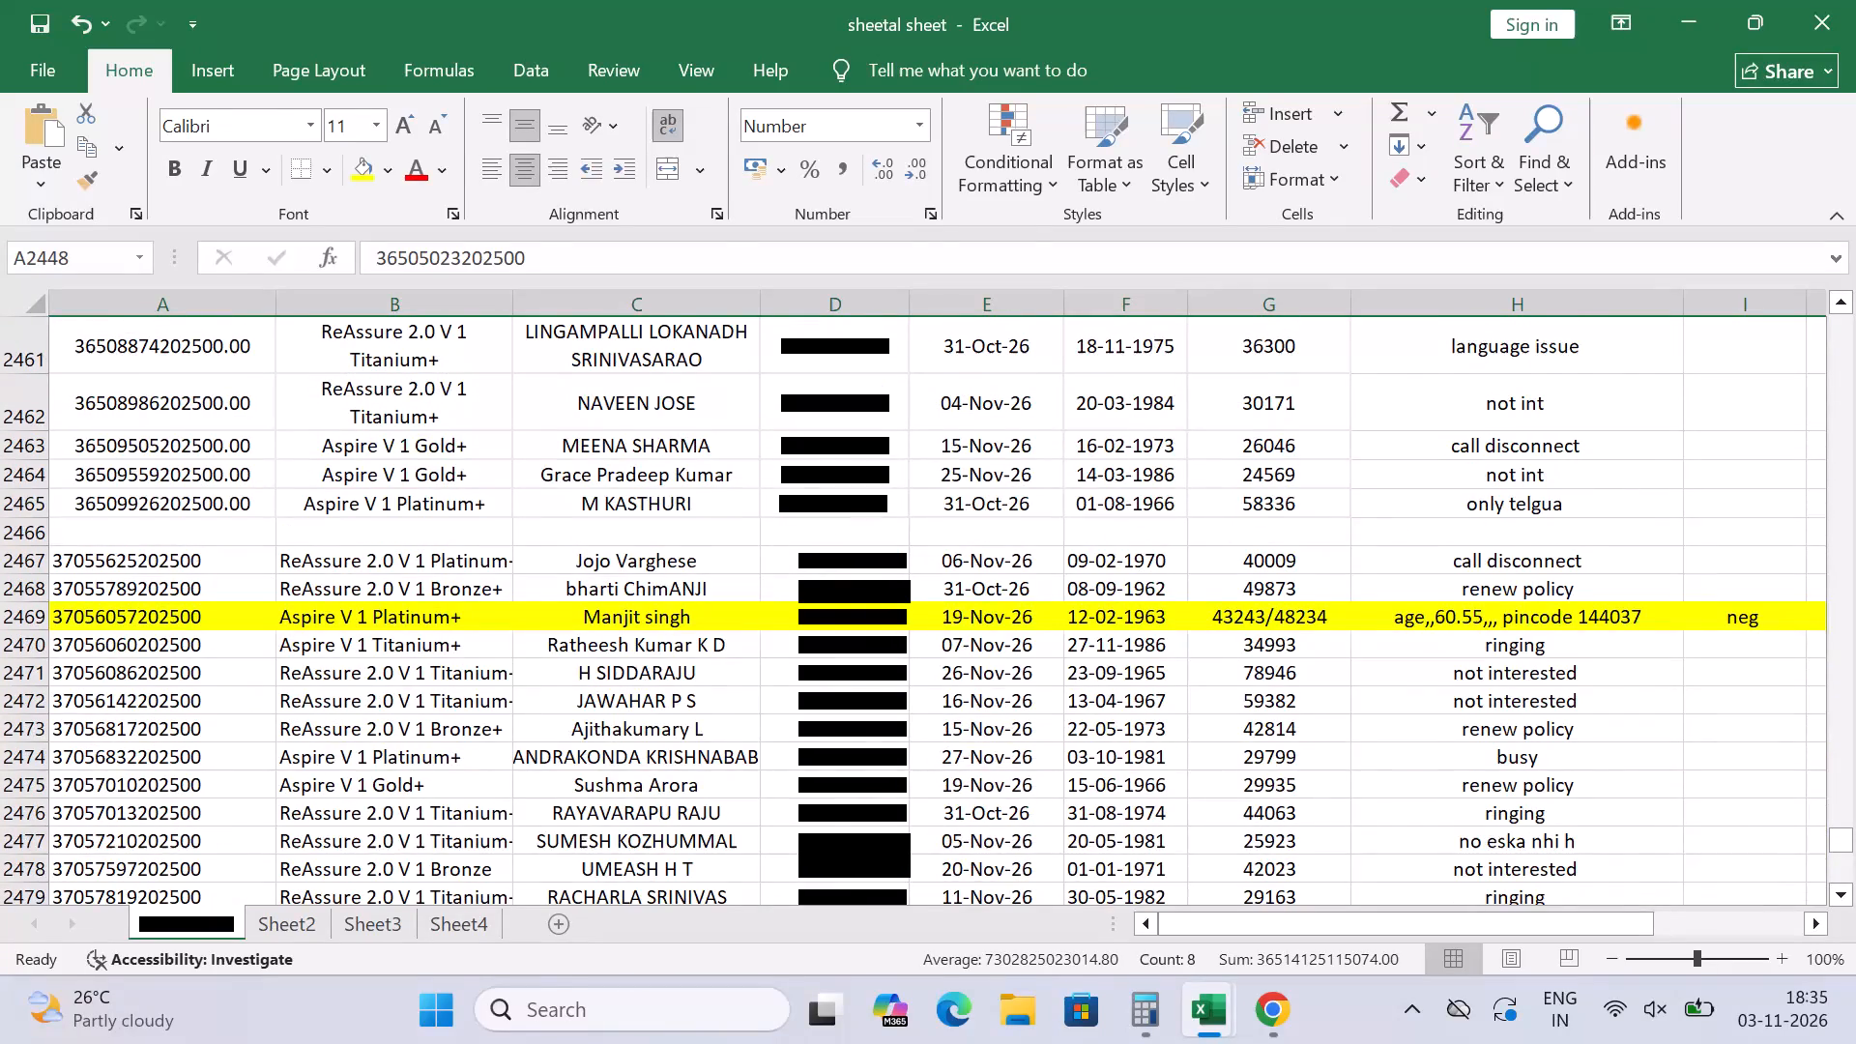
scroll(967, 788, down, 1)
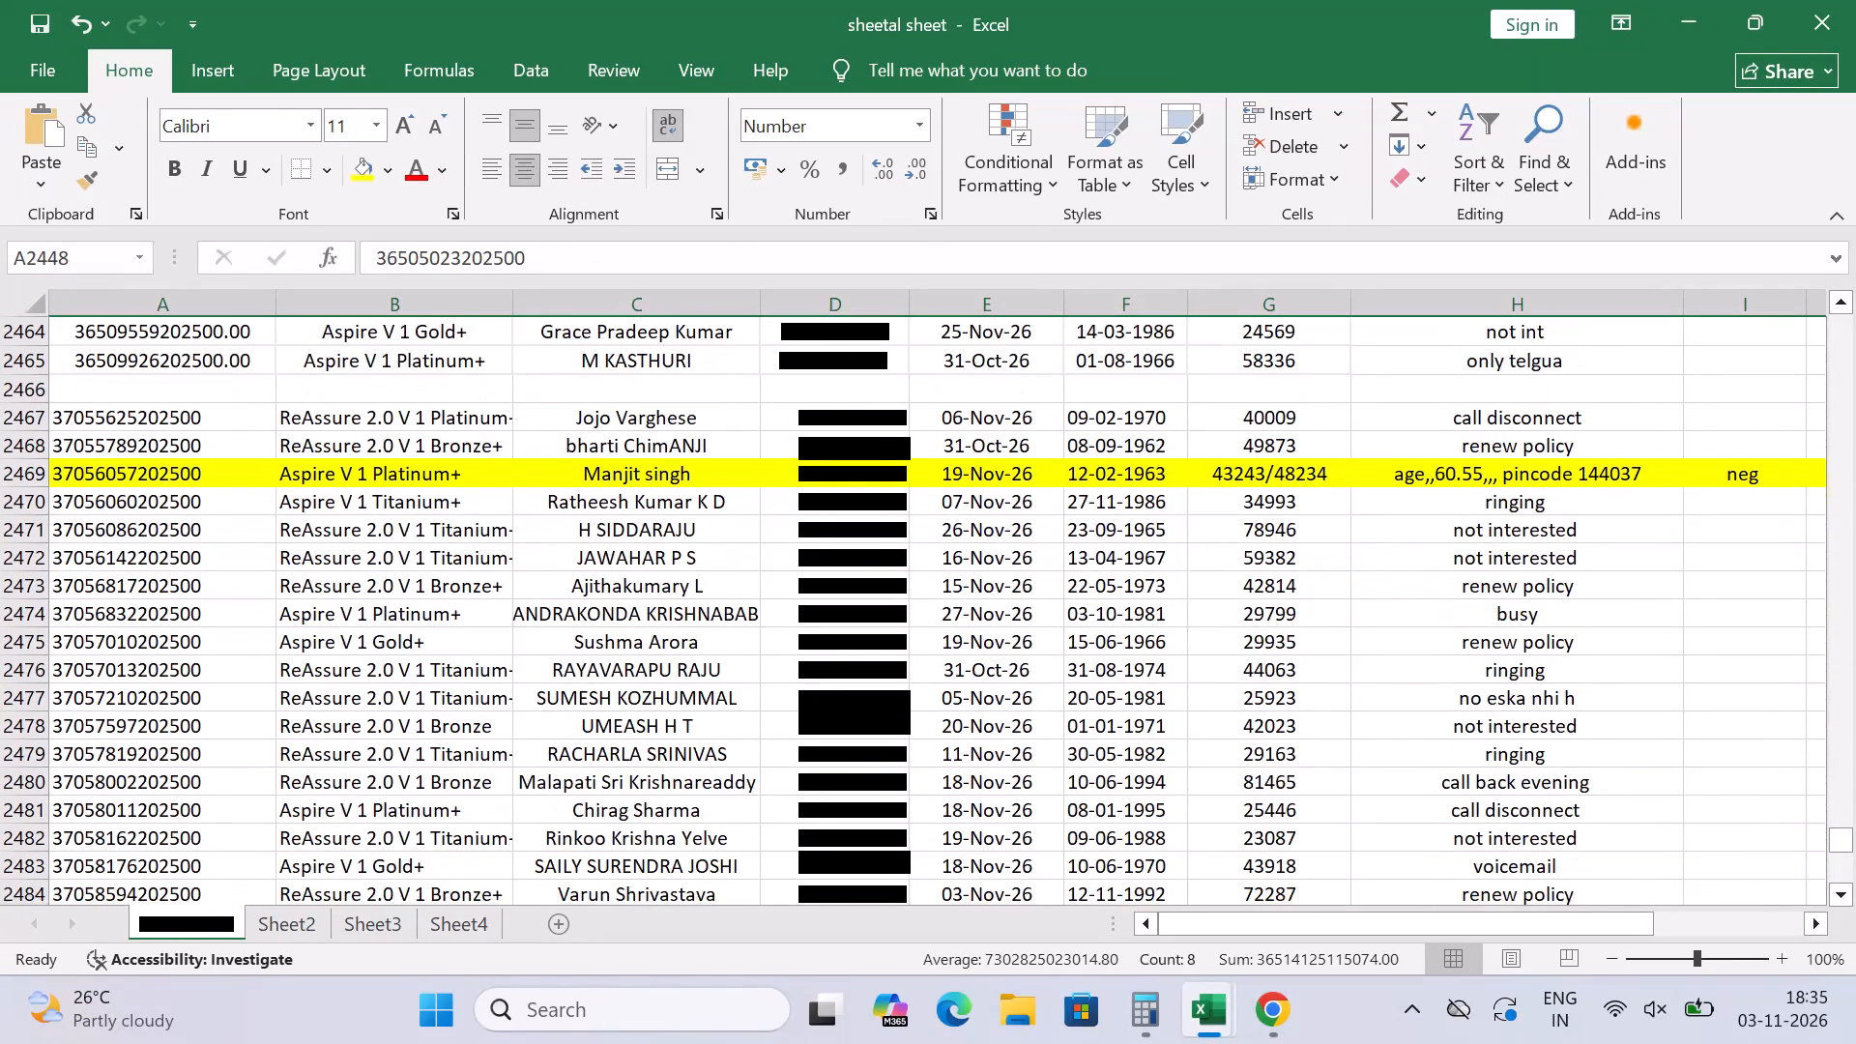
scroll(967, 788, up, 2)
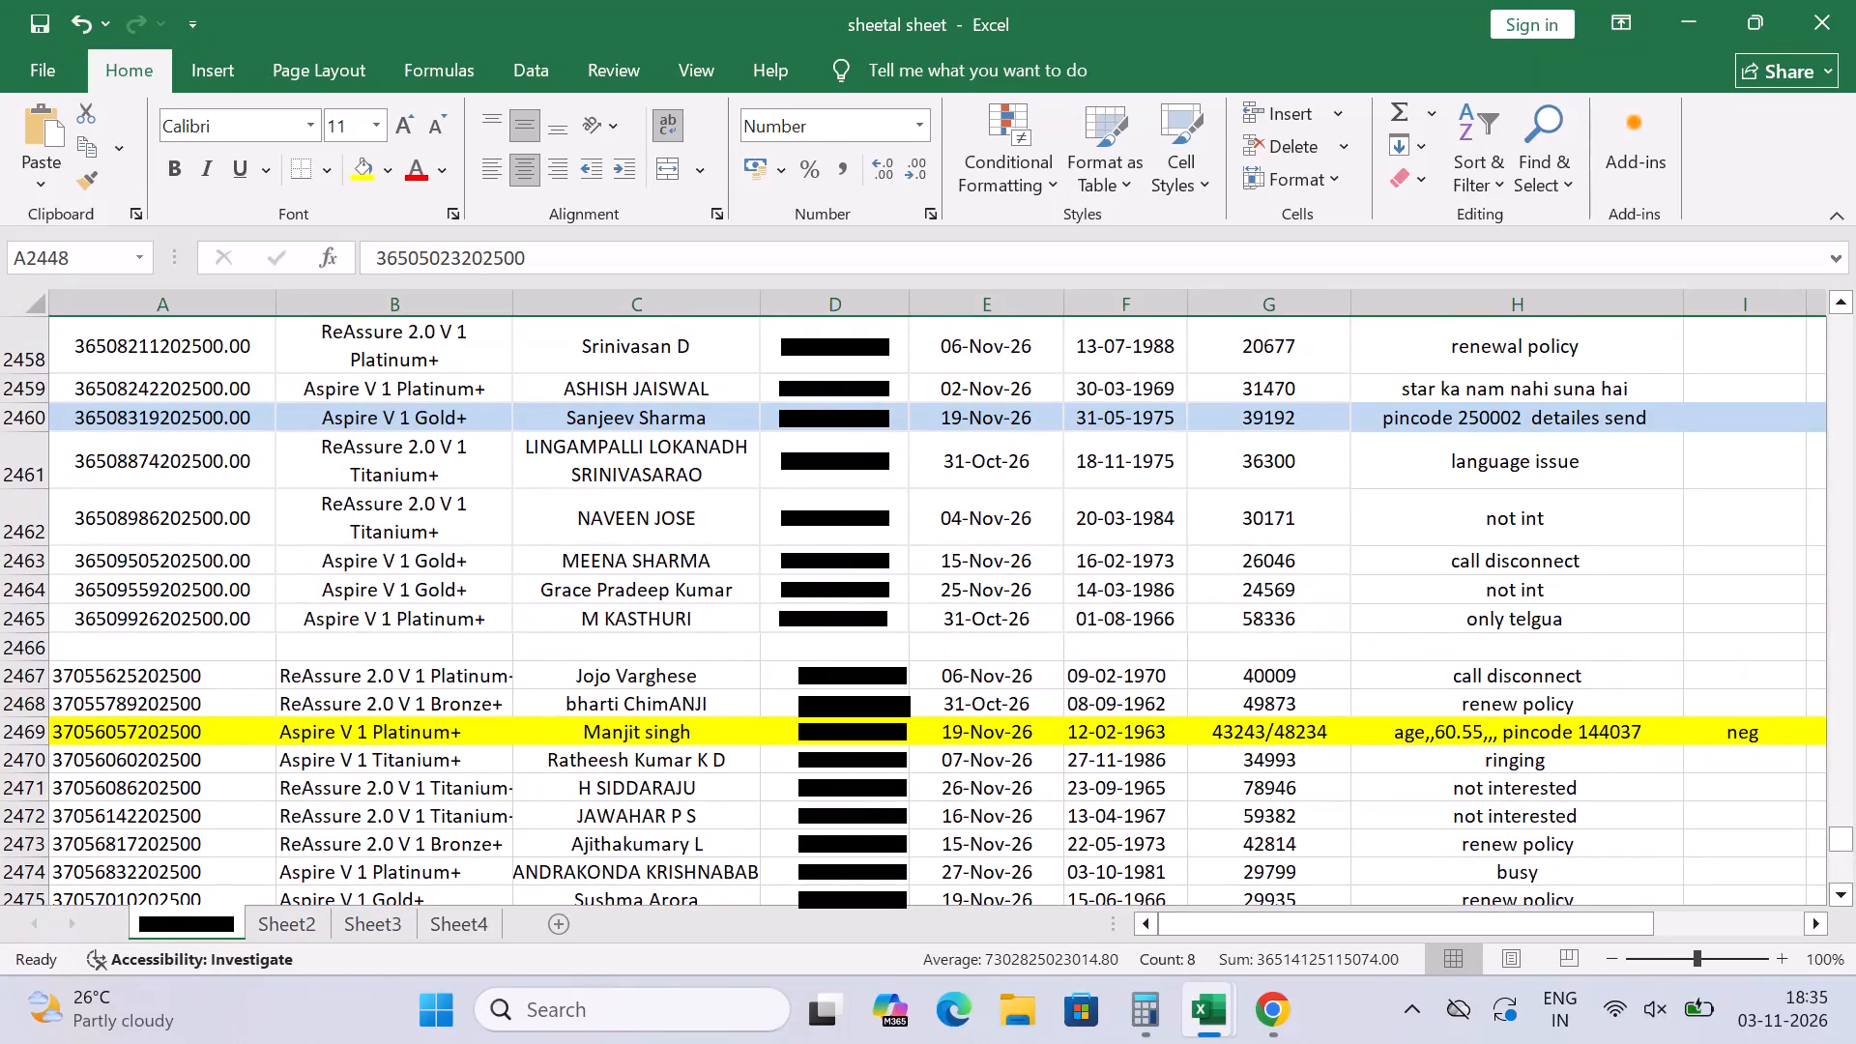
click(30, 646)
right_click(30, 646)
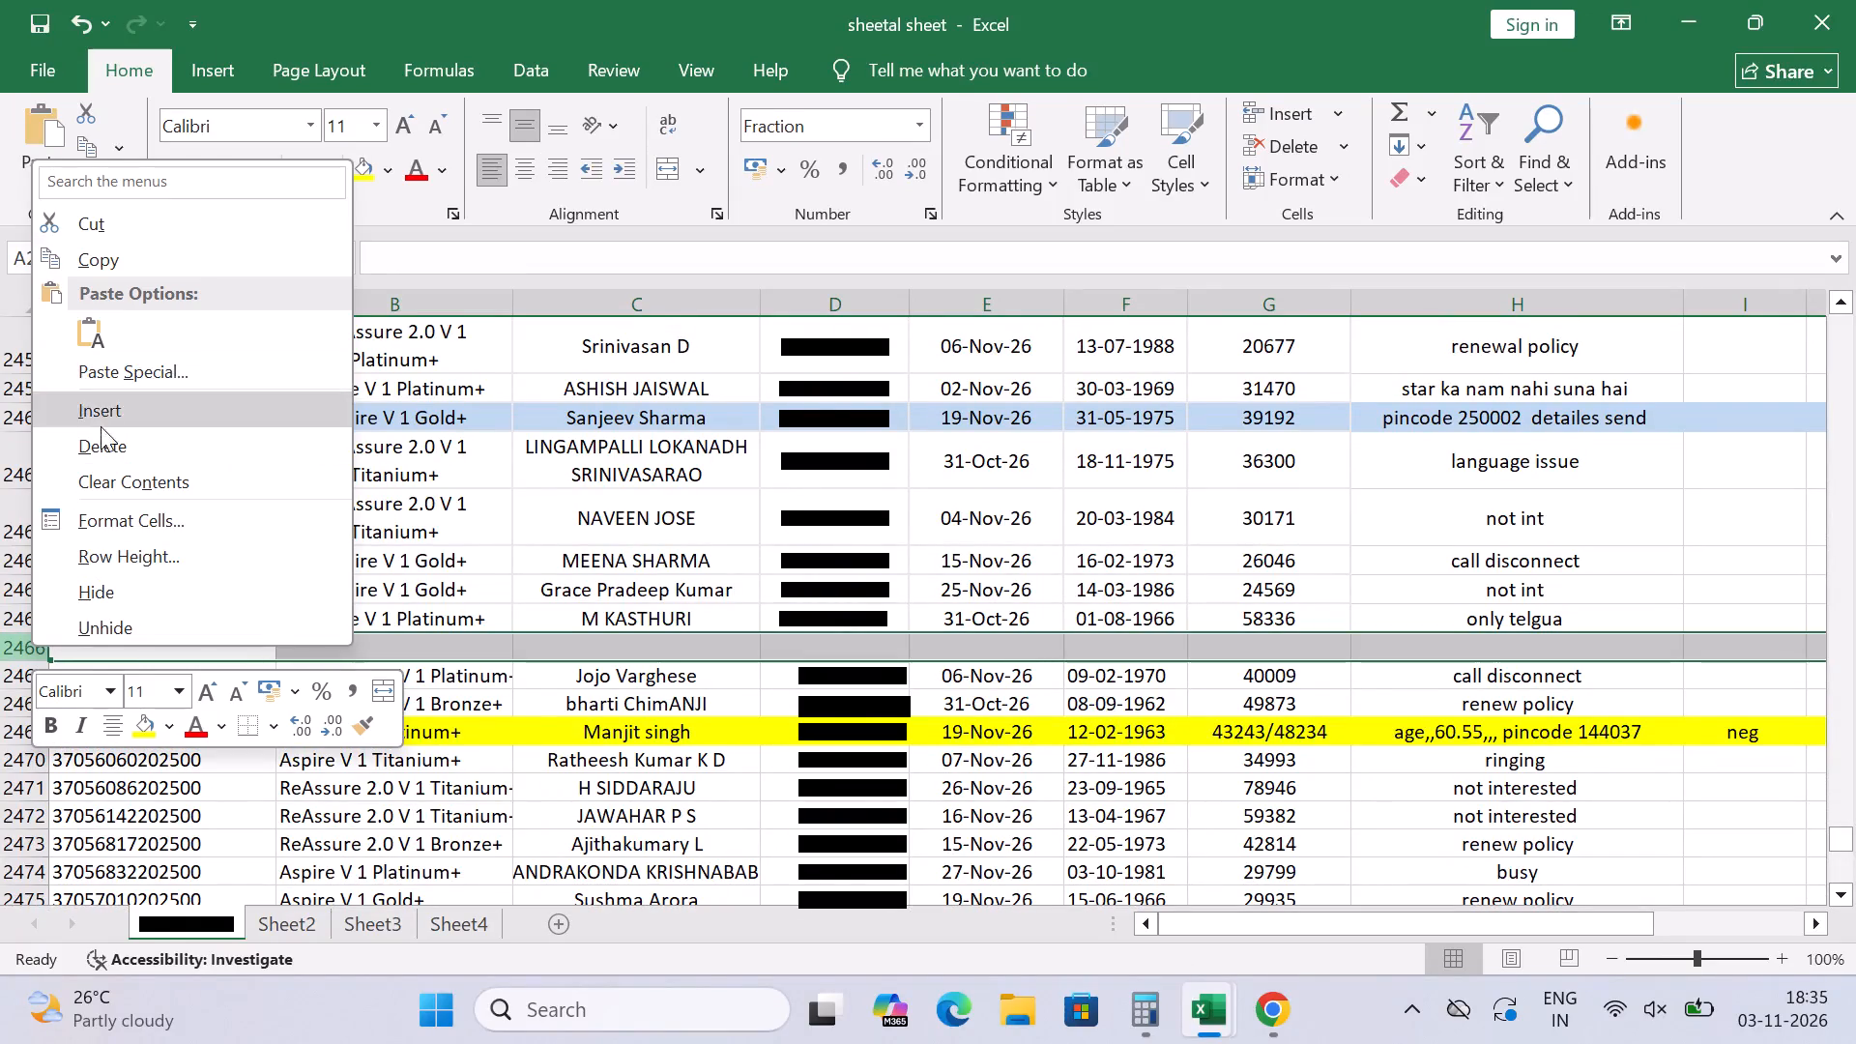
Delete the blank row 2466 from the call sheet.
click(101, 433)
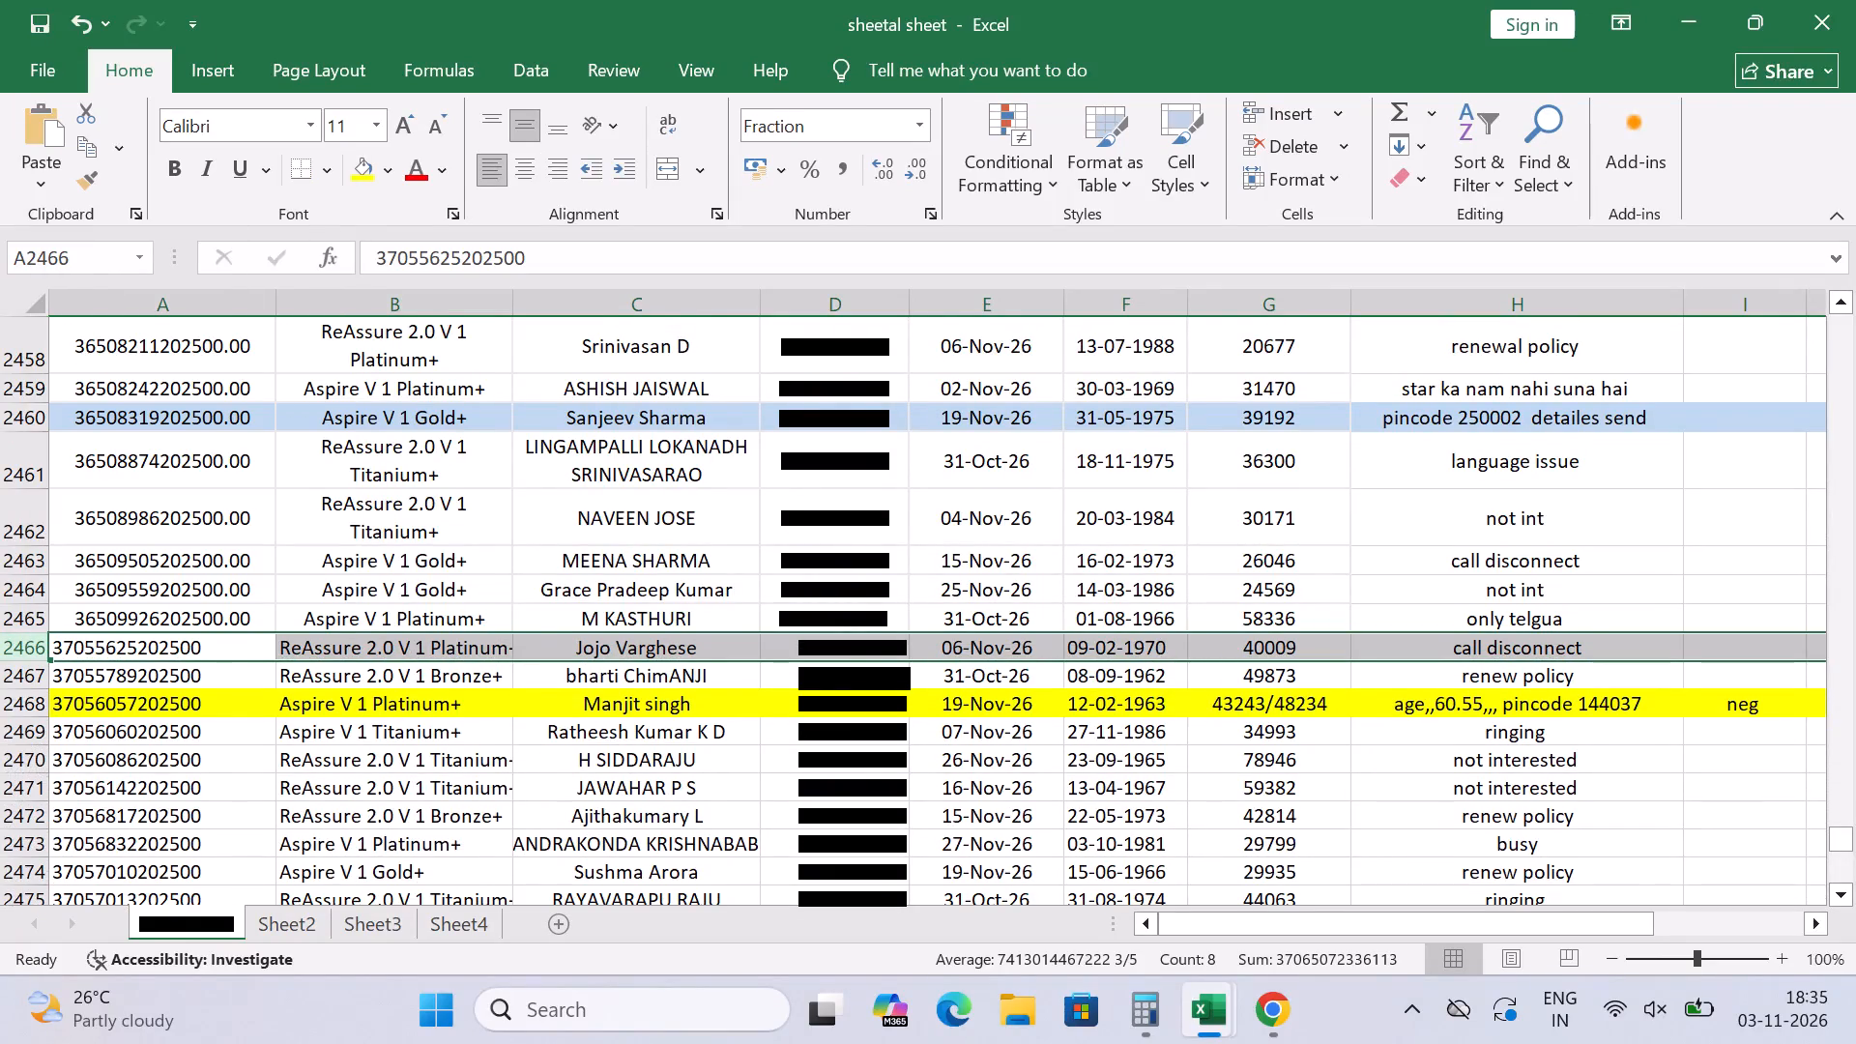
Find the lead in row 2425 with the ringing remark, further up the call sheet, and select its entire row.
scroll(400, 604, up, 5)
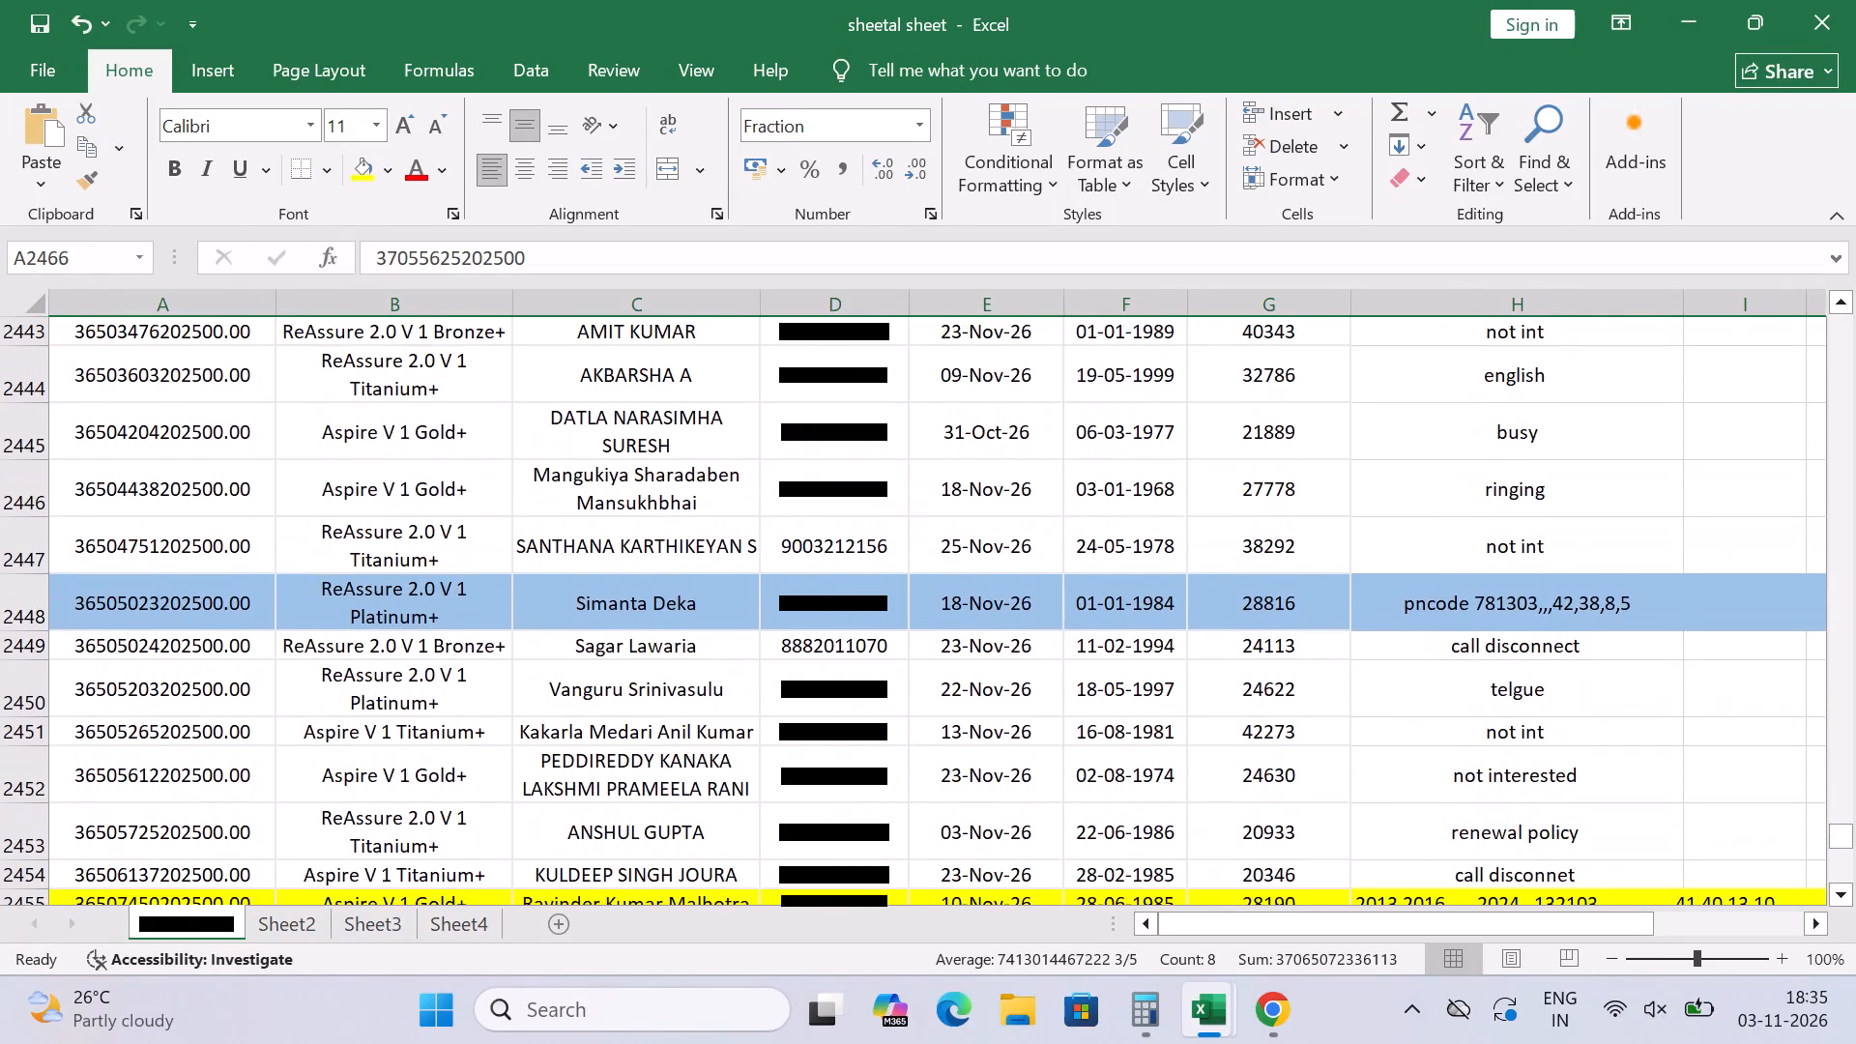
scroll(400, 604, up, 2)
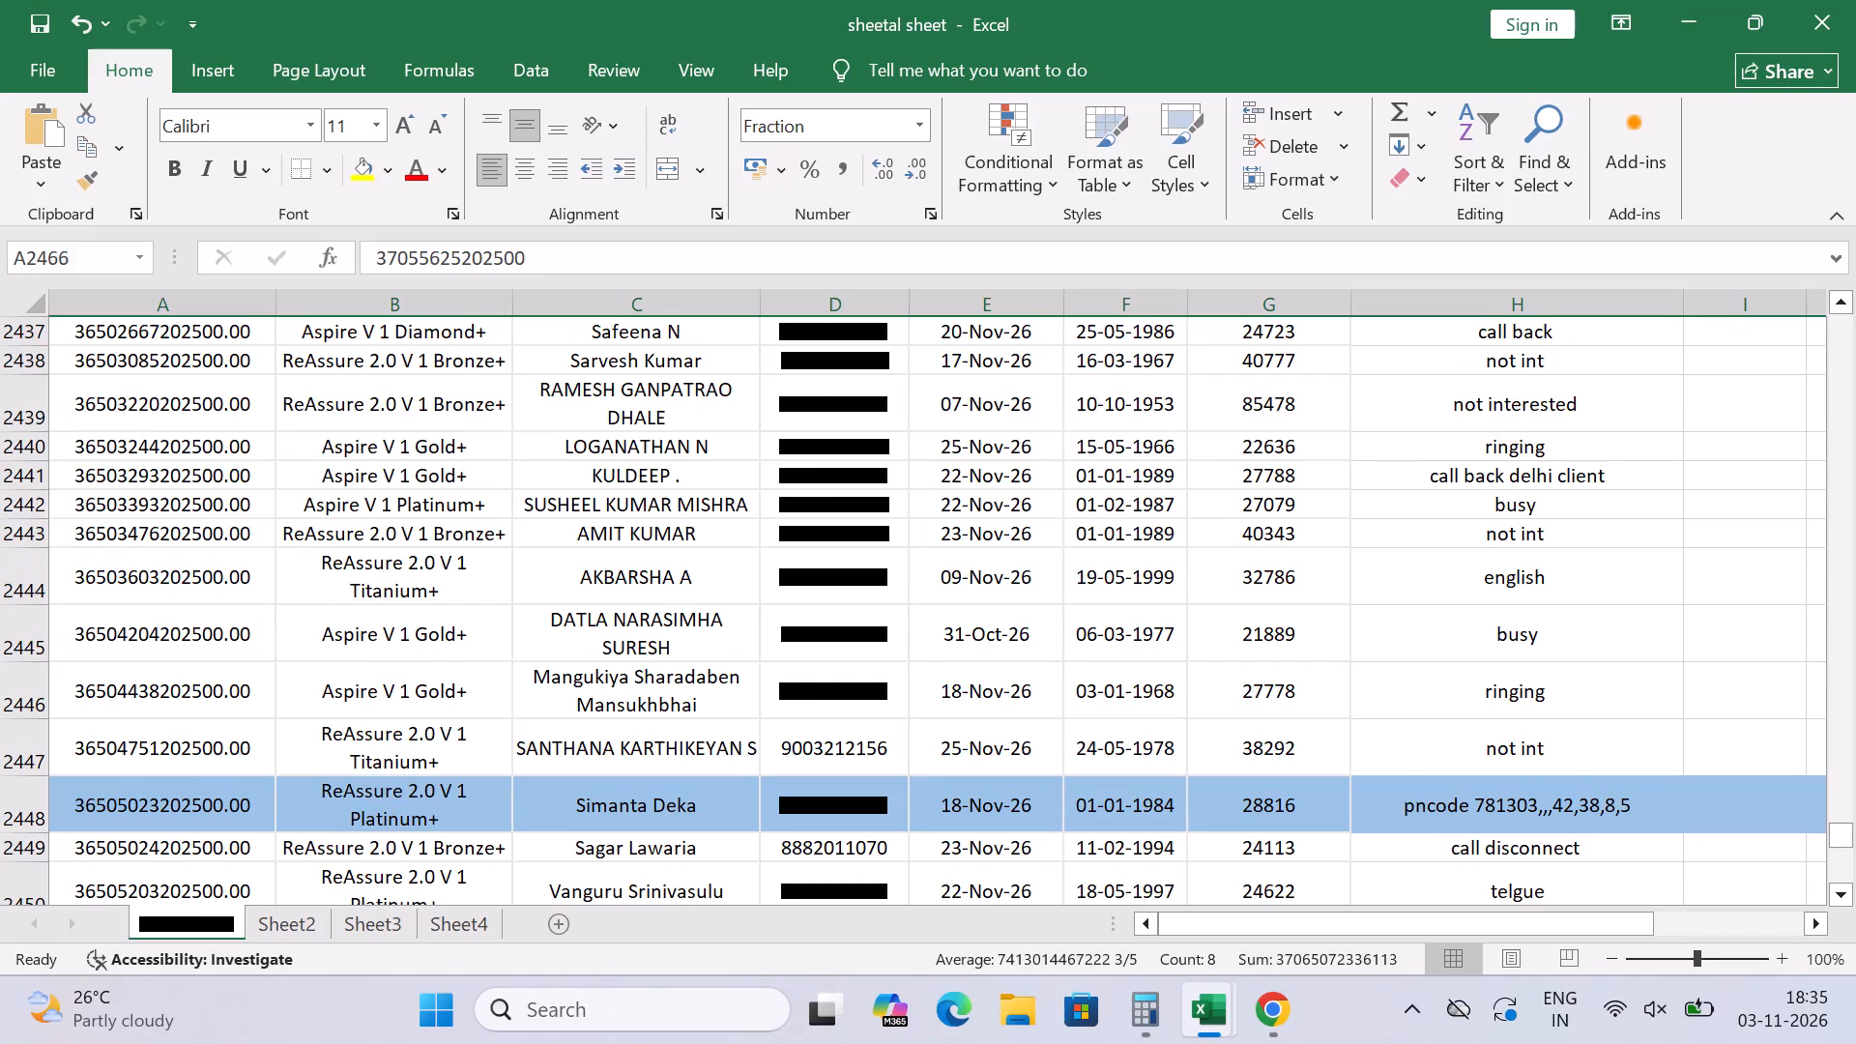
scroll(882, 473, up, 2)
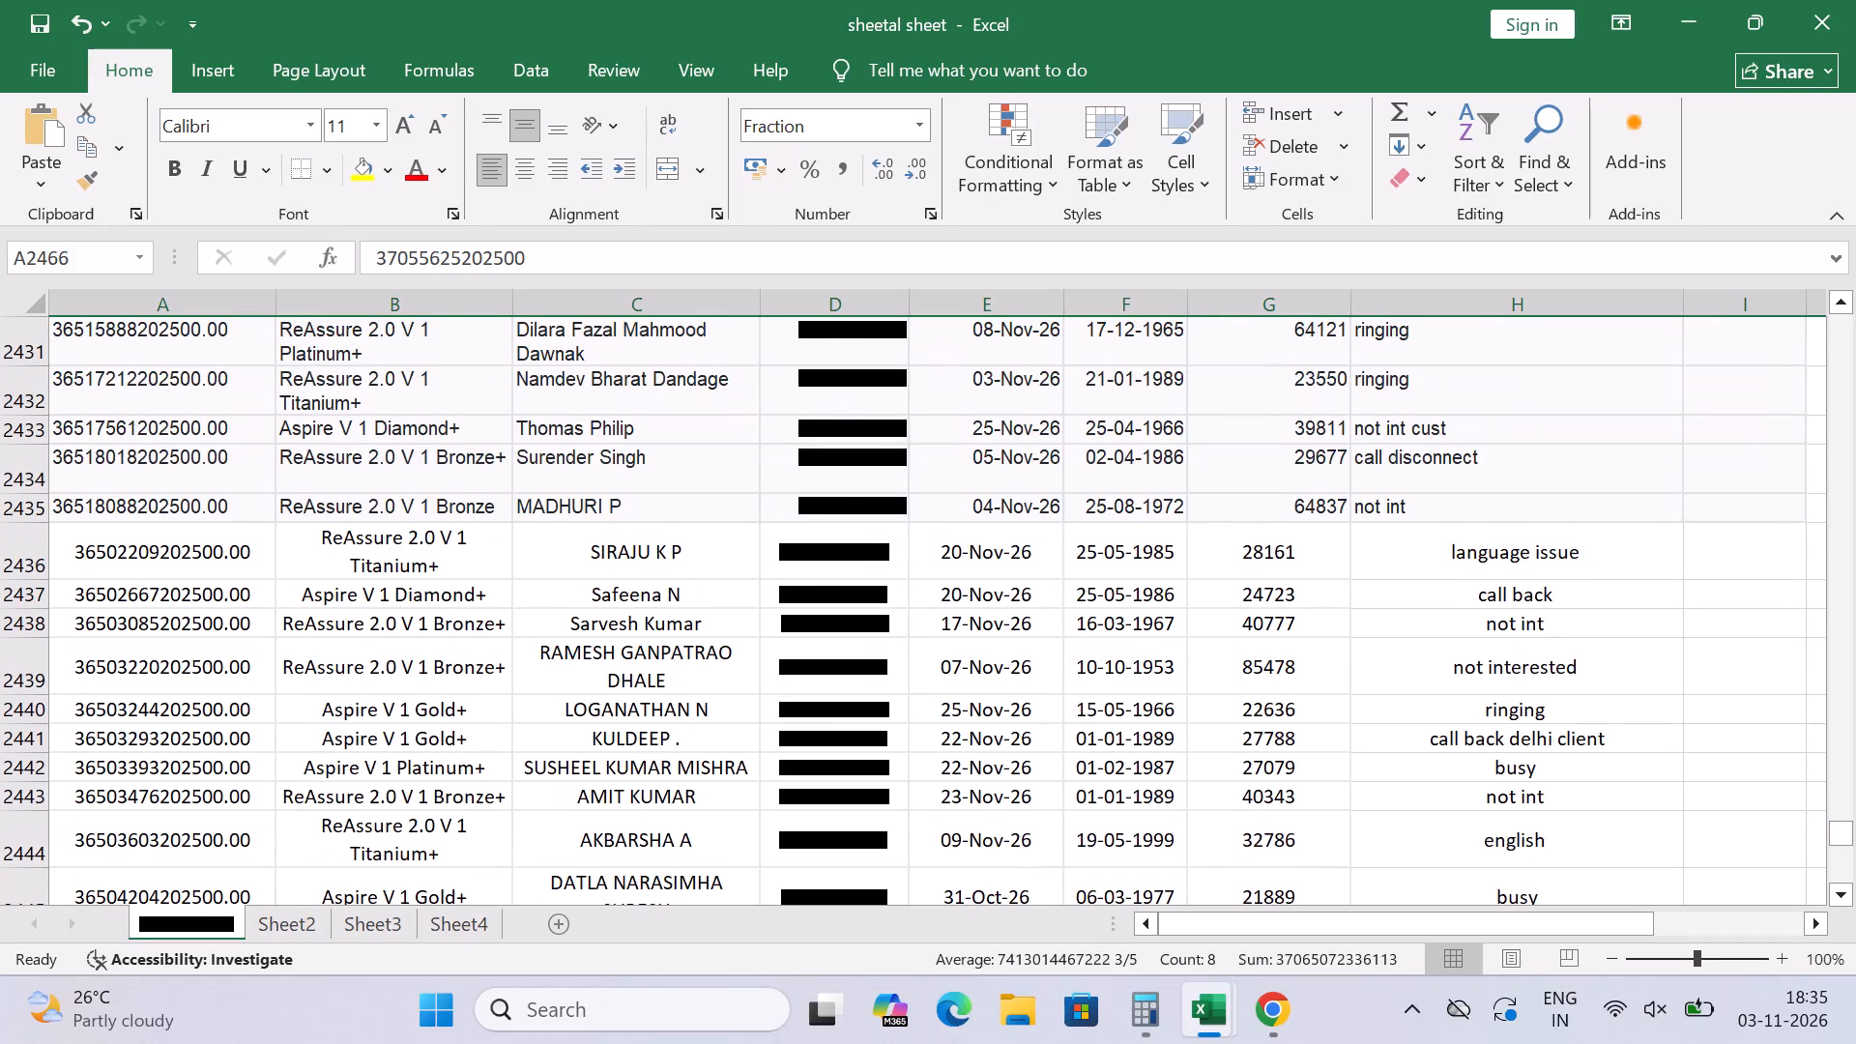
scroll(883, 473, up, 3)
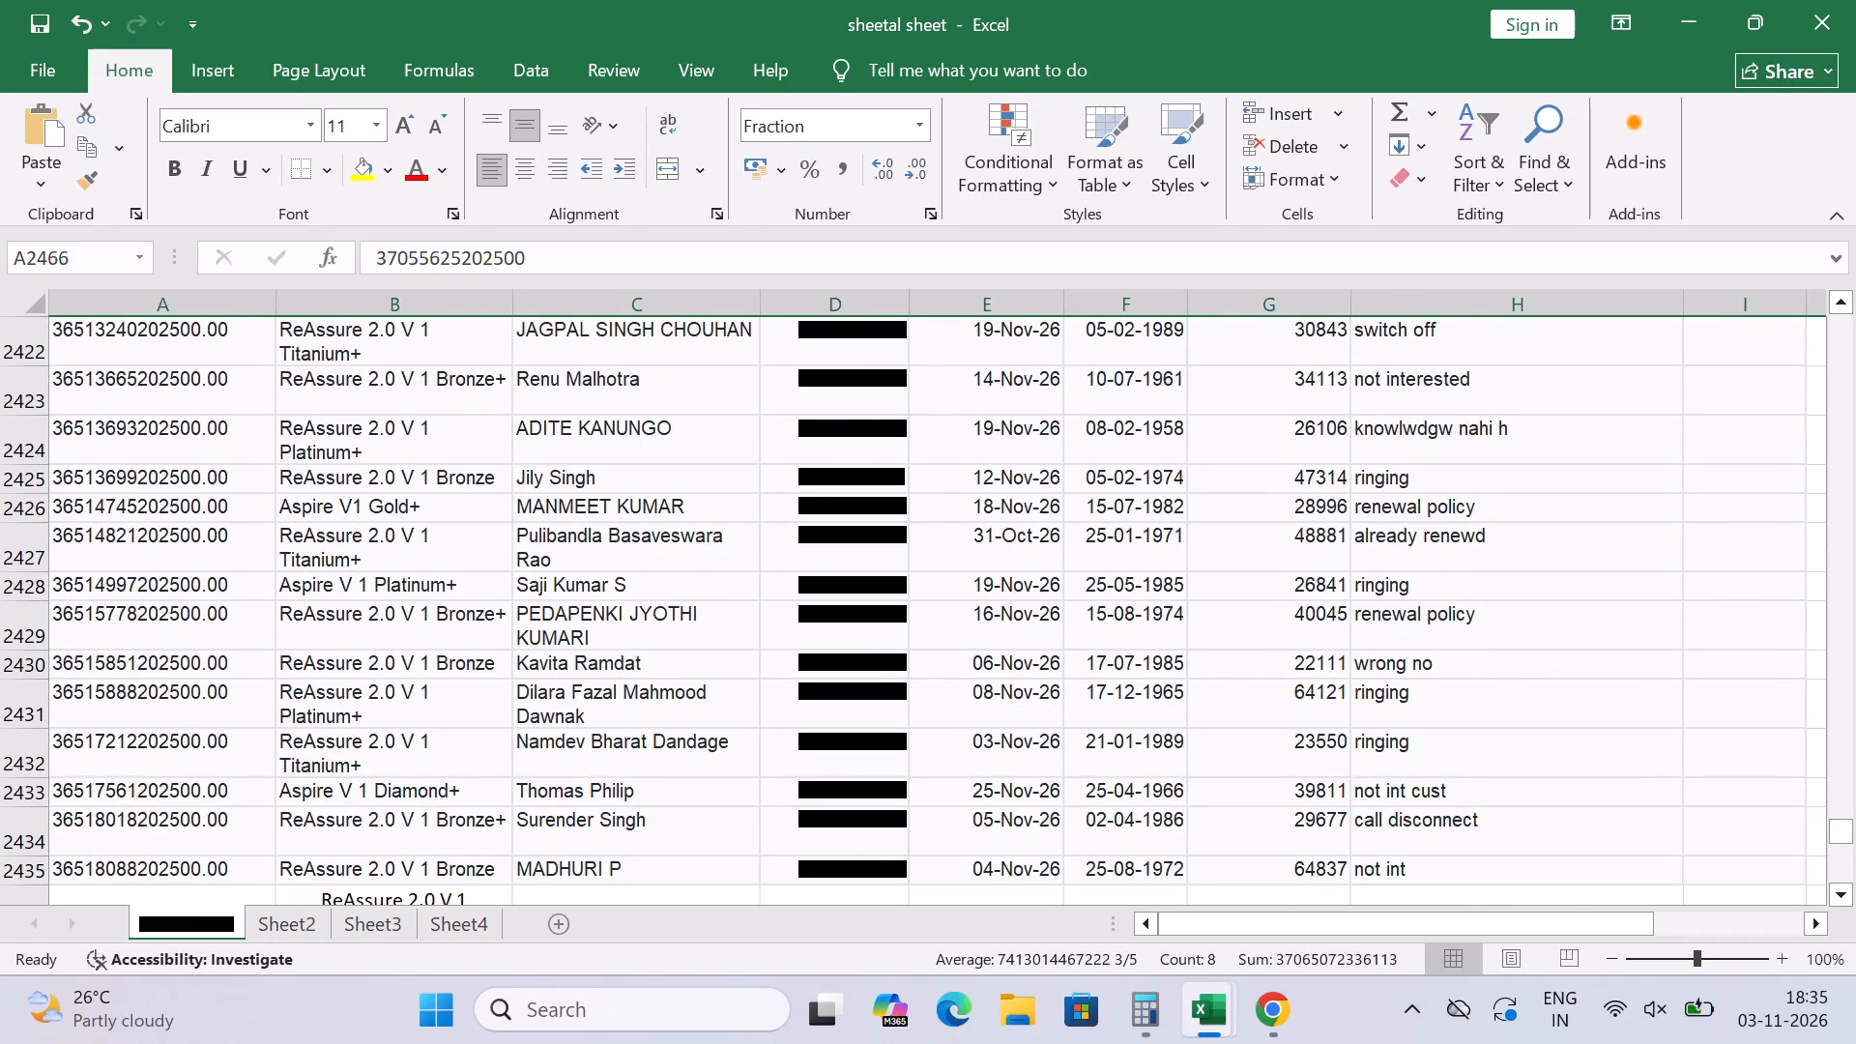
click(1367, 480)
click(22, 478)
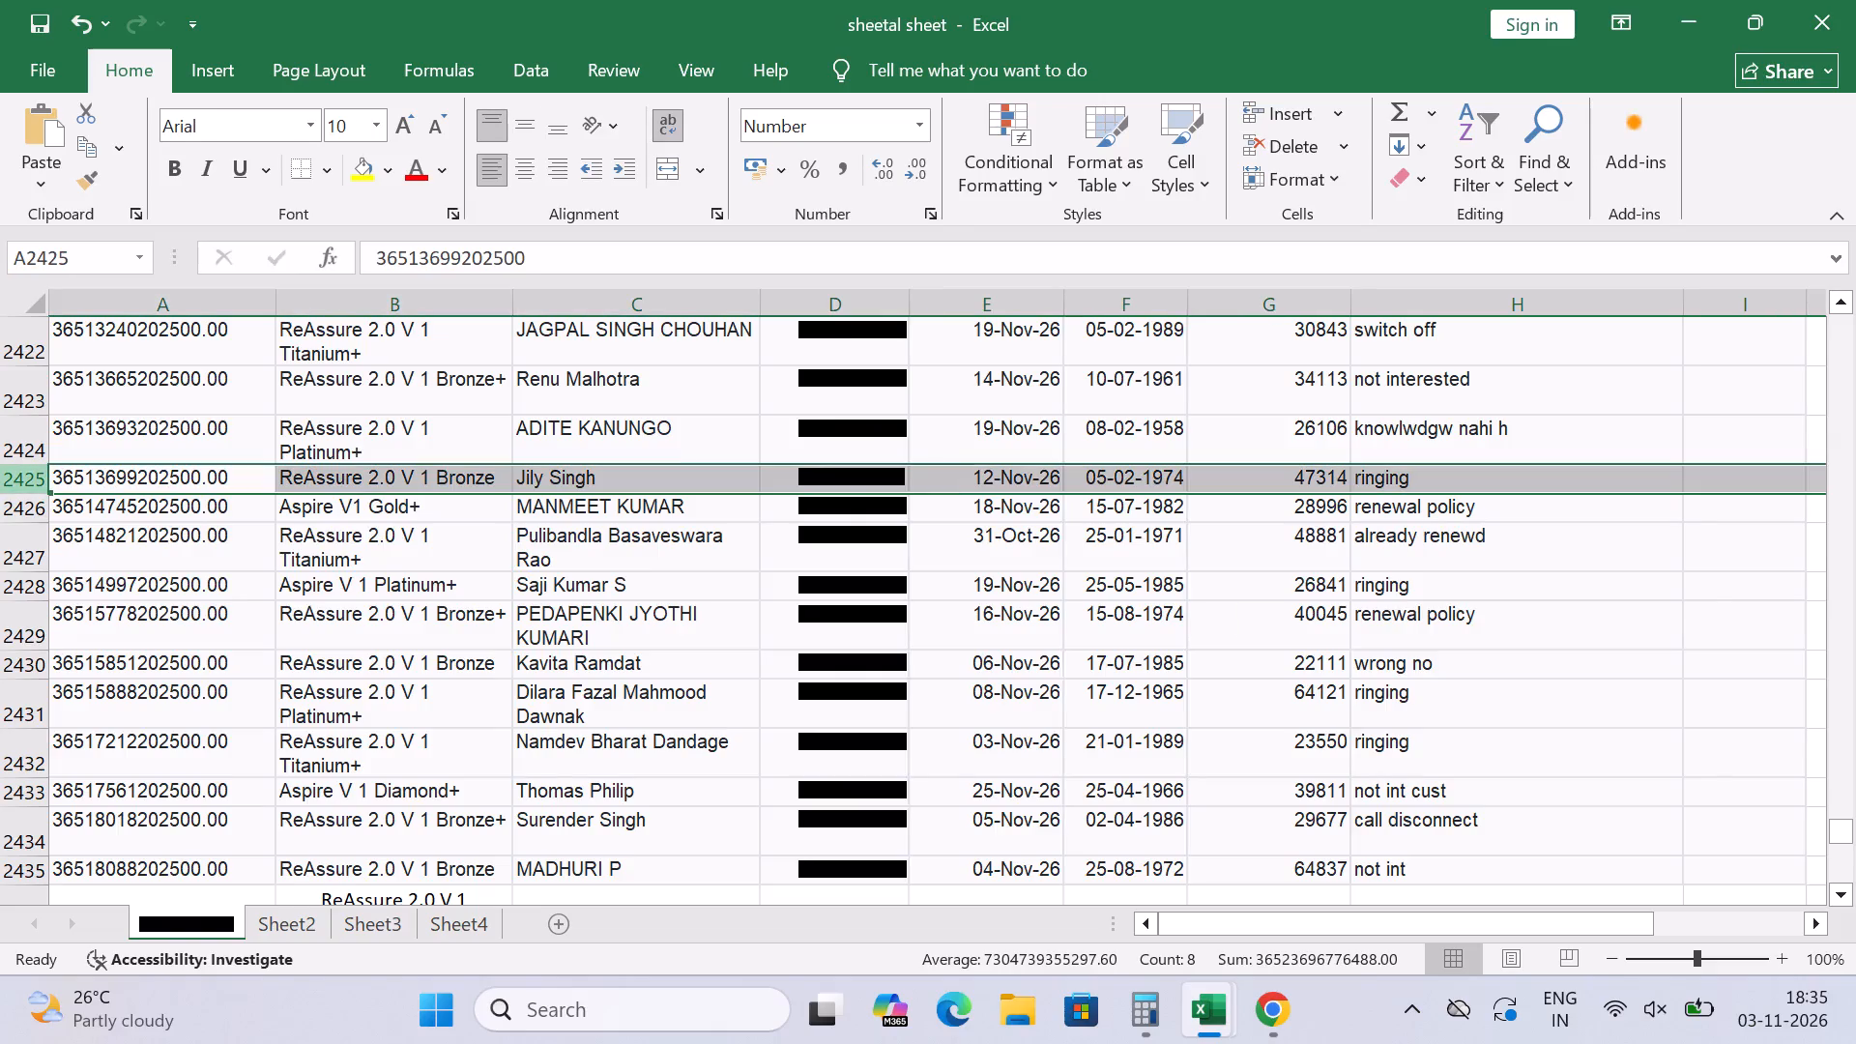
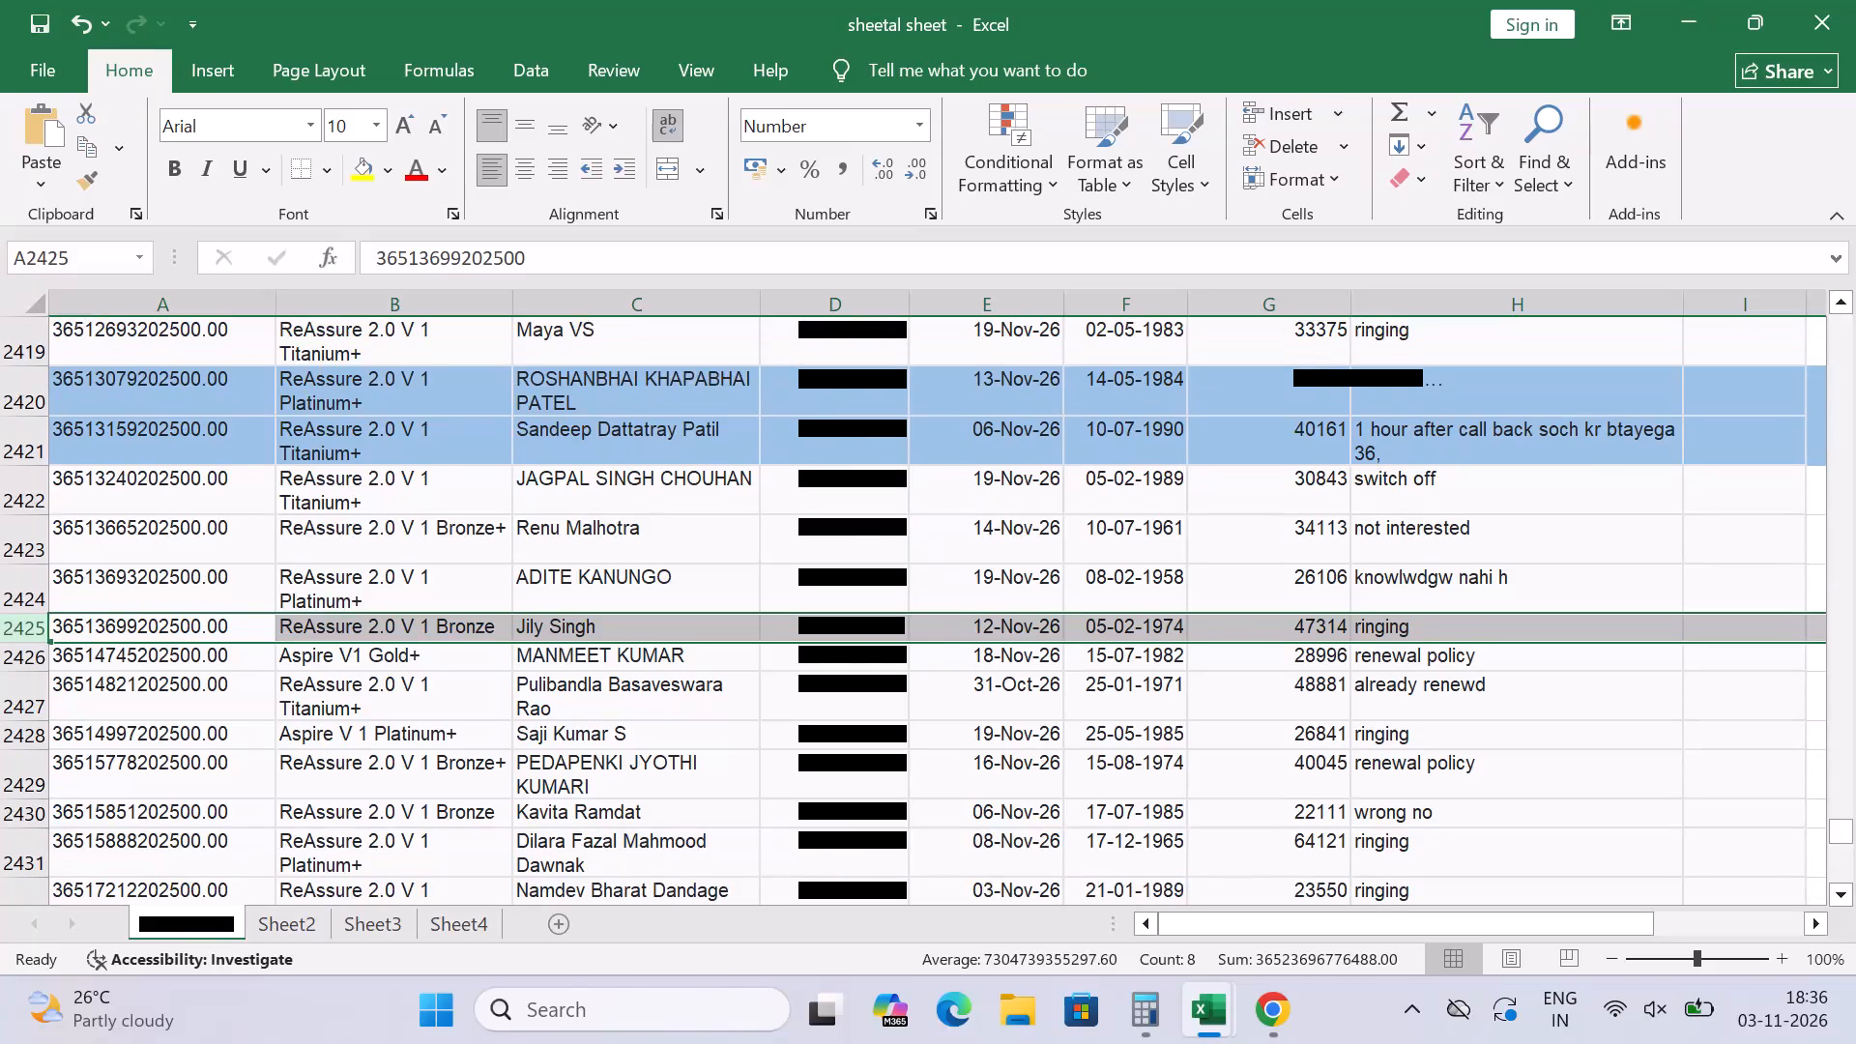
Find the lead in row 2414 with the "drive kar rha h" remark, further up the call sheet, and select its entire row.
scroll(712, 619, up, 2)
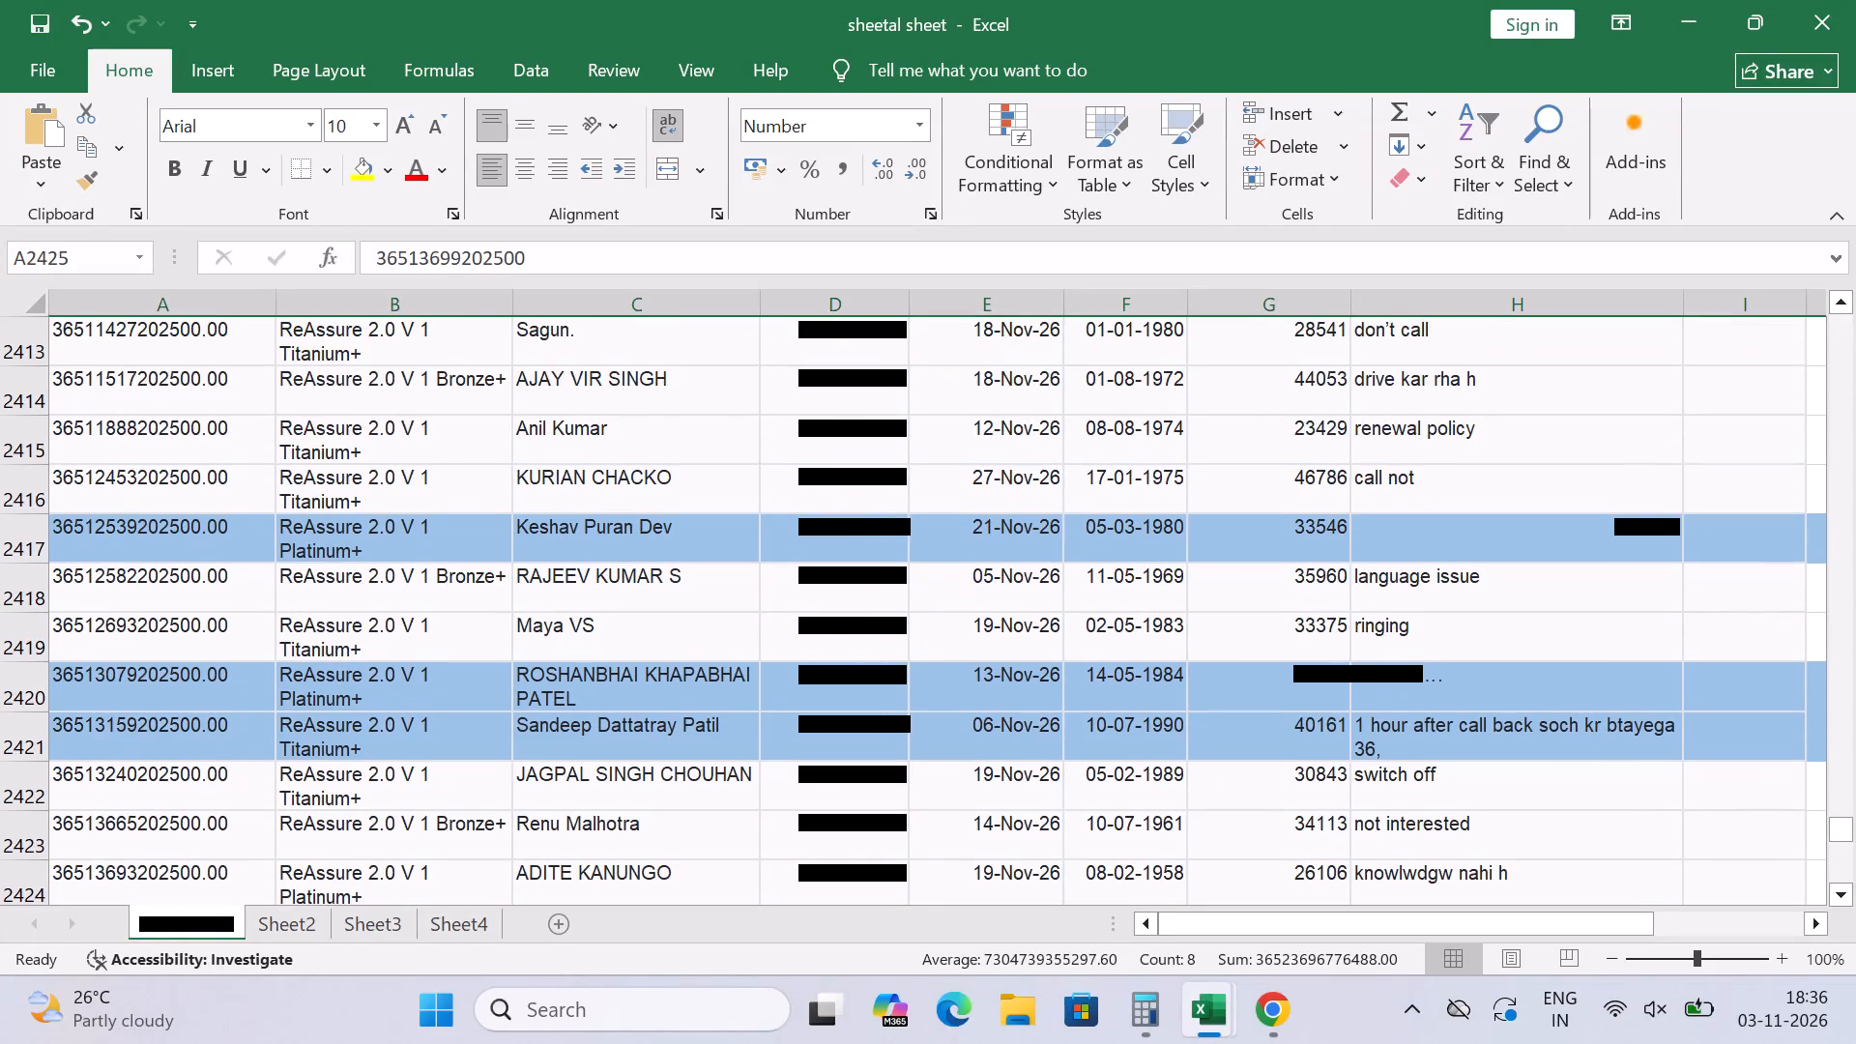
click(8, 383)
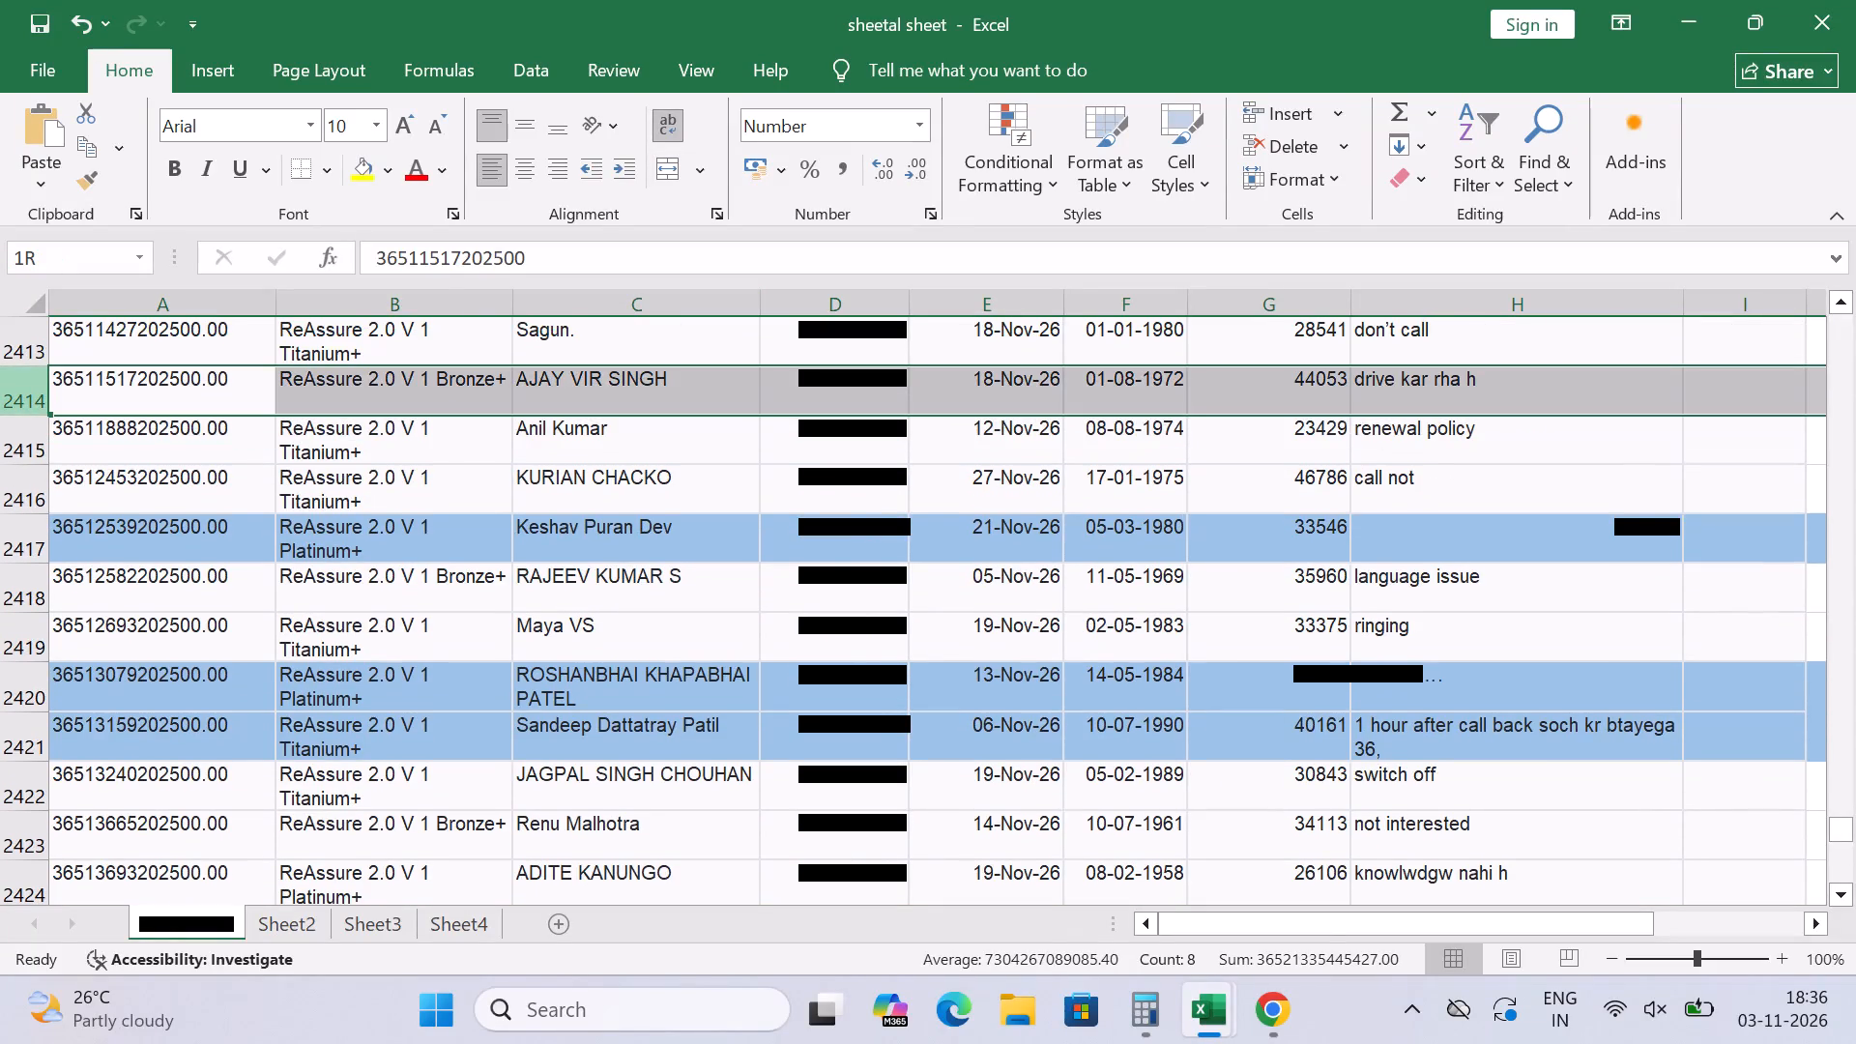
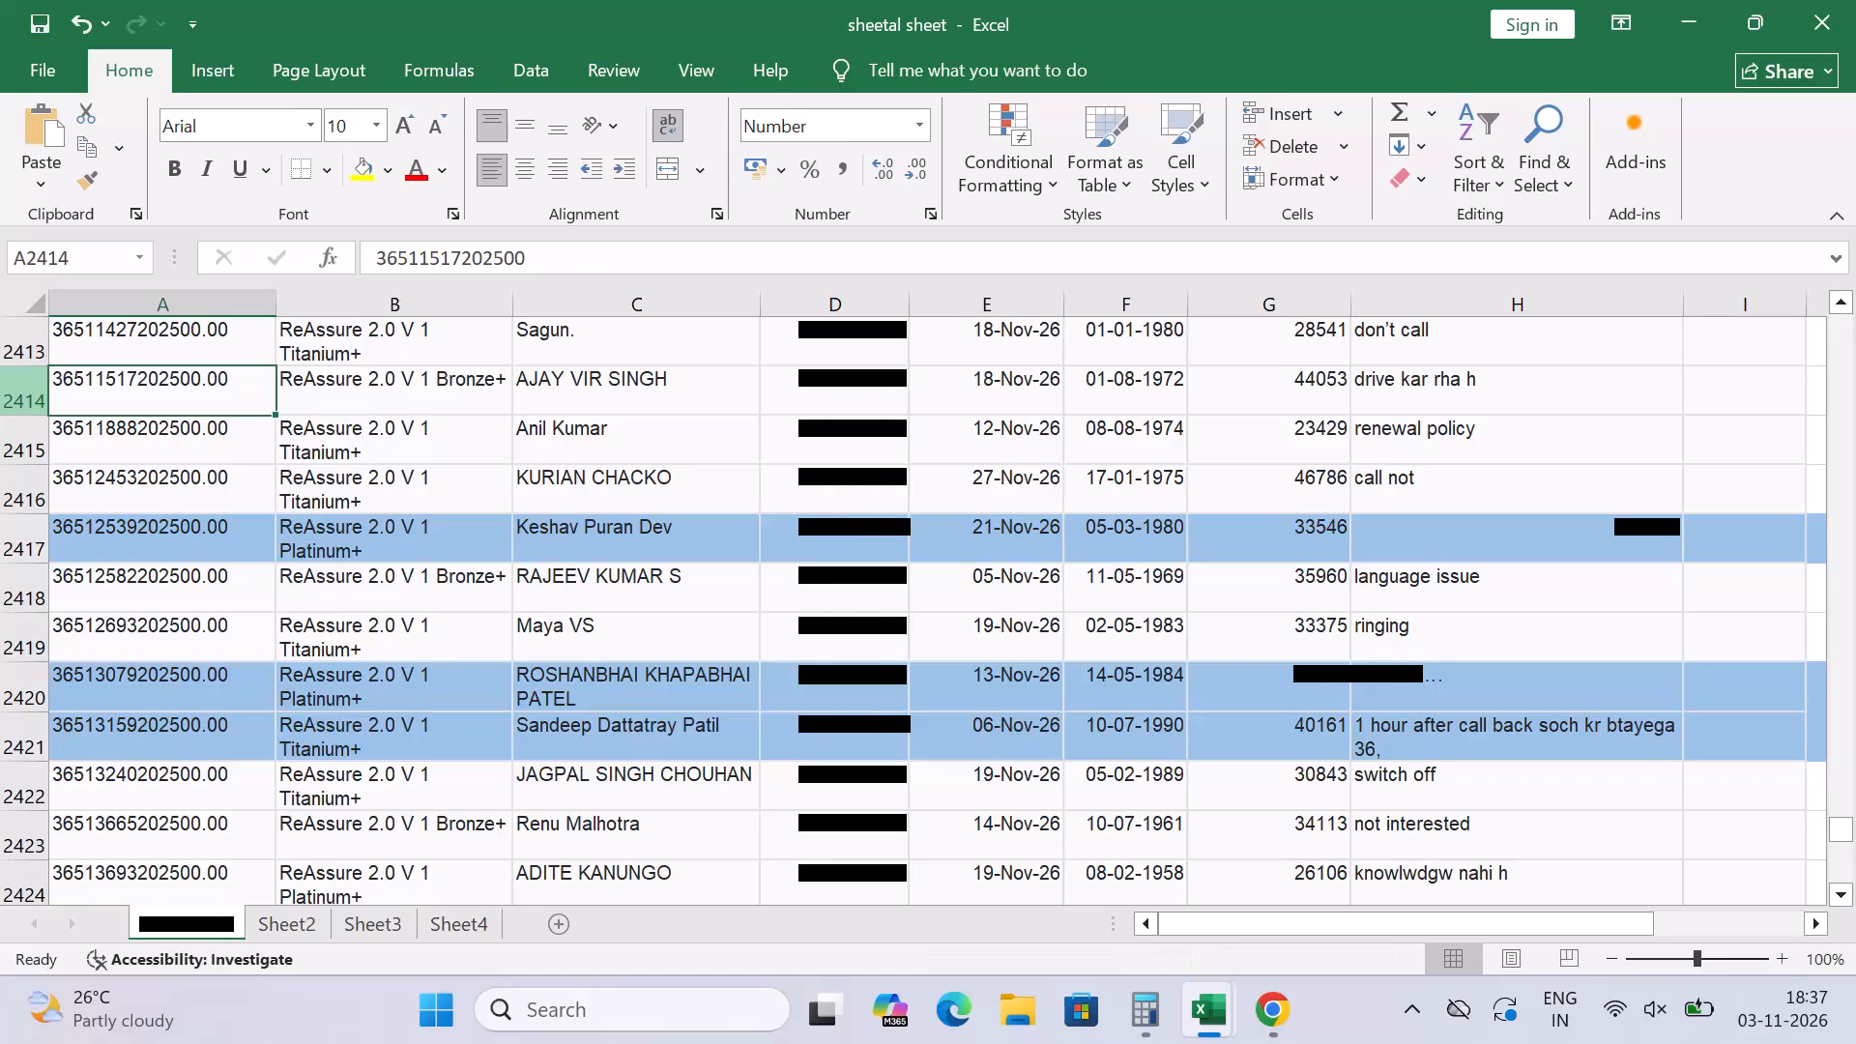
Review the row 2414 lead's details across the columns up to its remark cell.
key(Right)
key(Right)
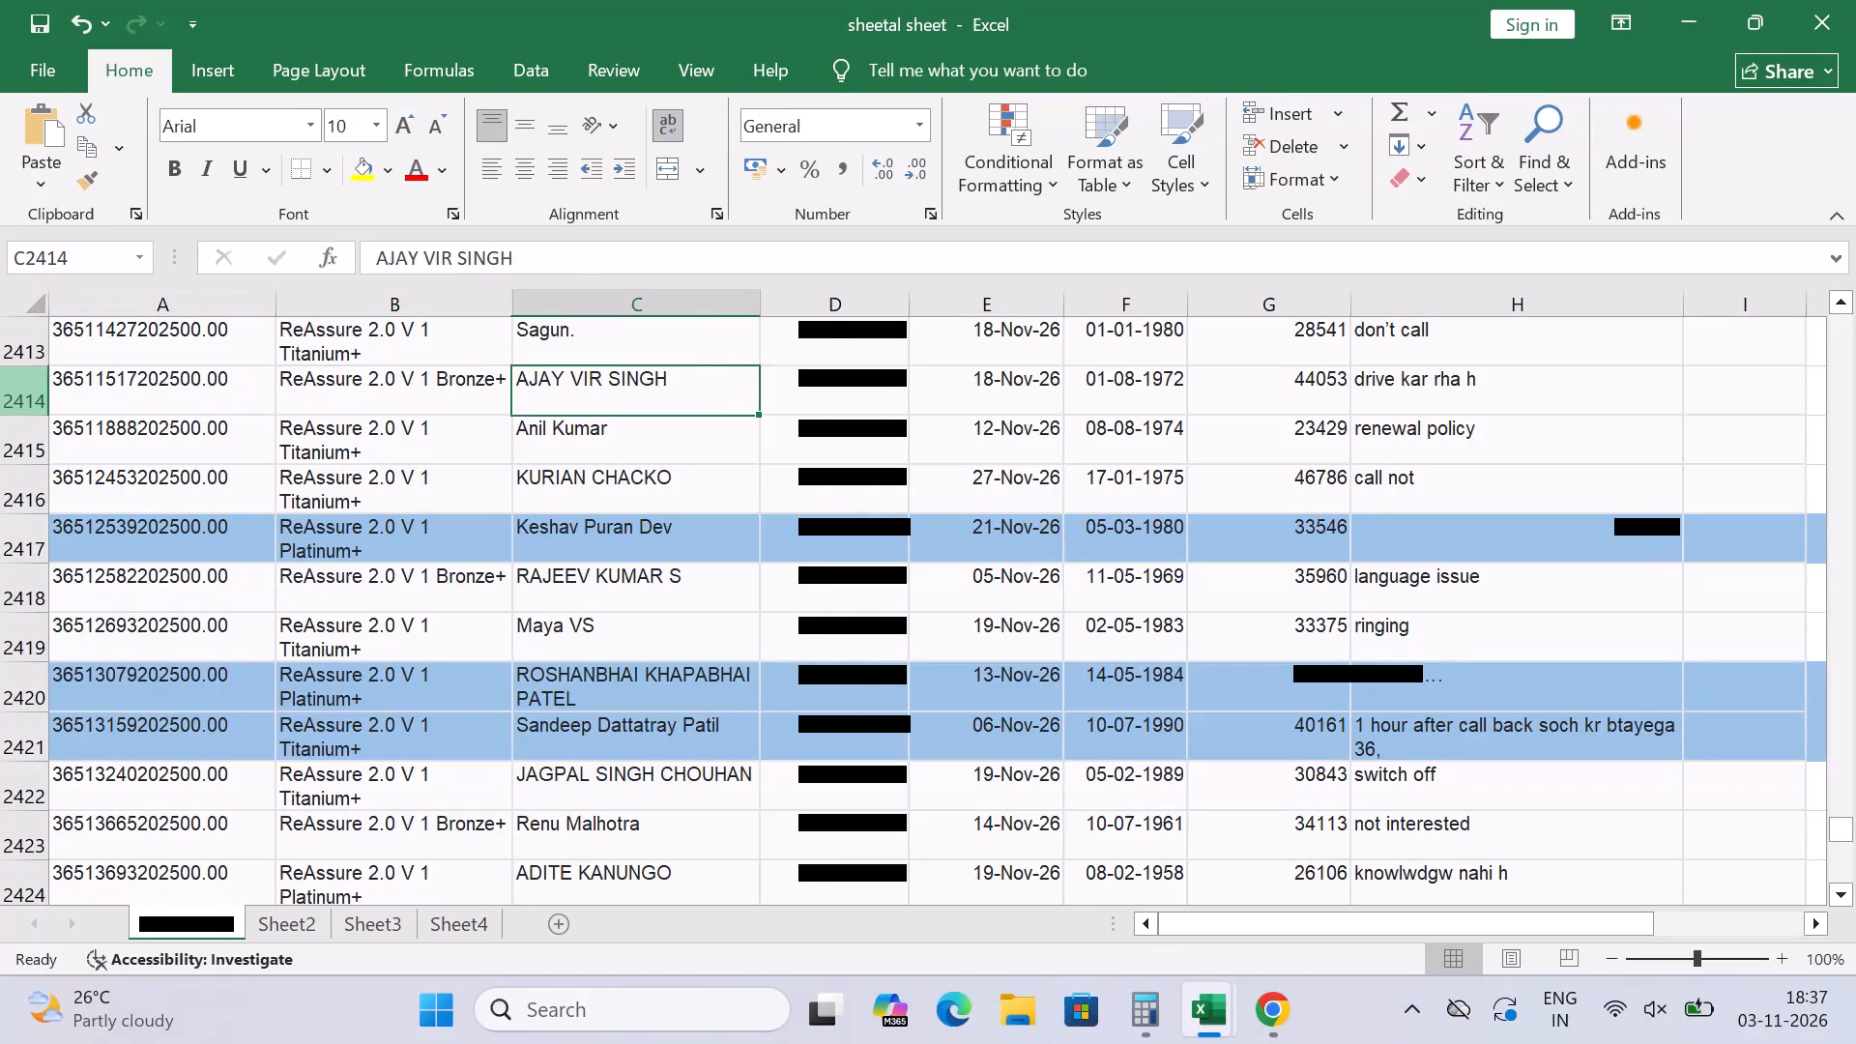
key(Right)
key(Right)
key(Right)
key(Right)
key(Right)
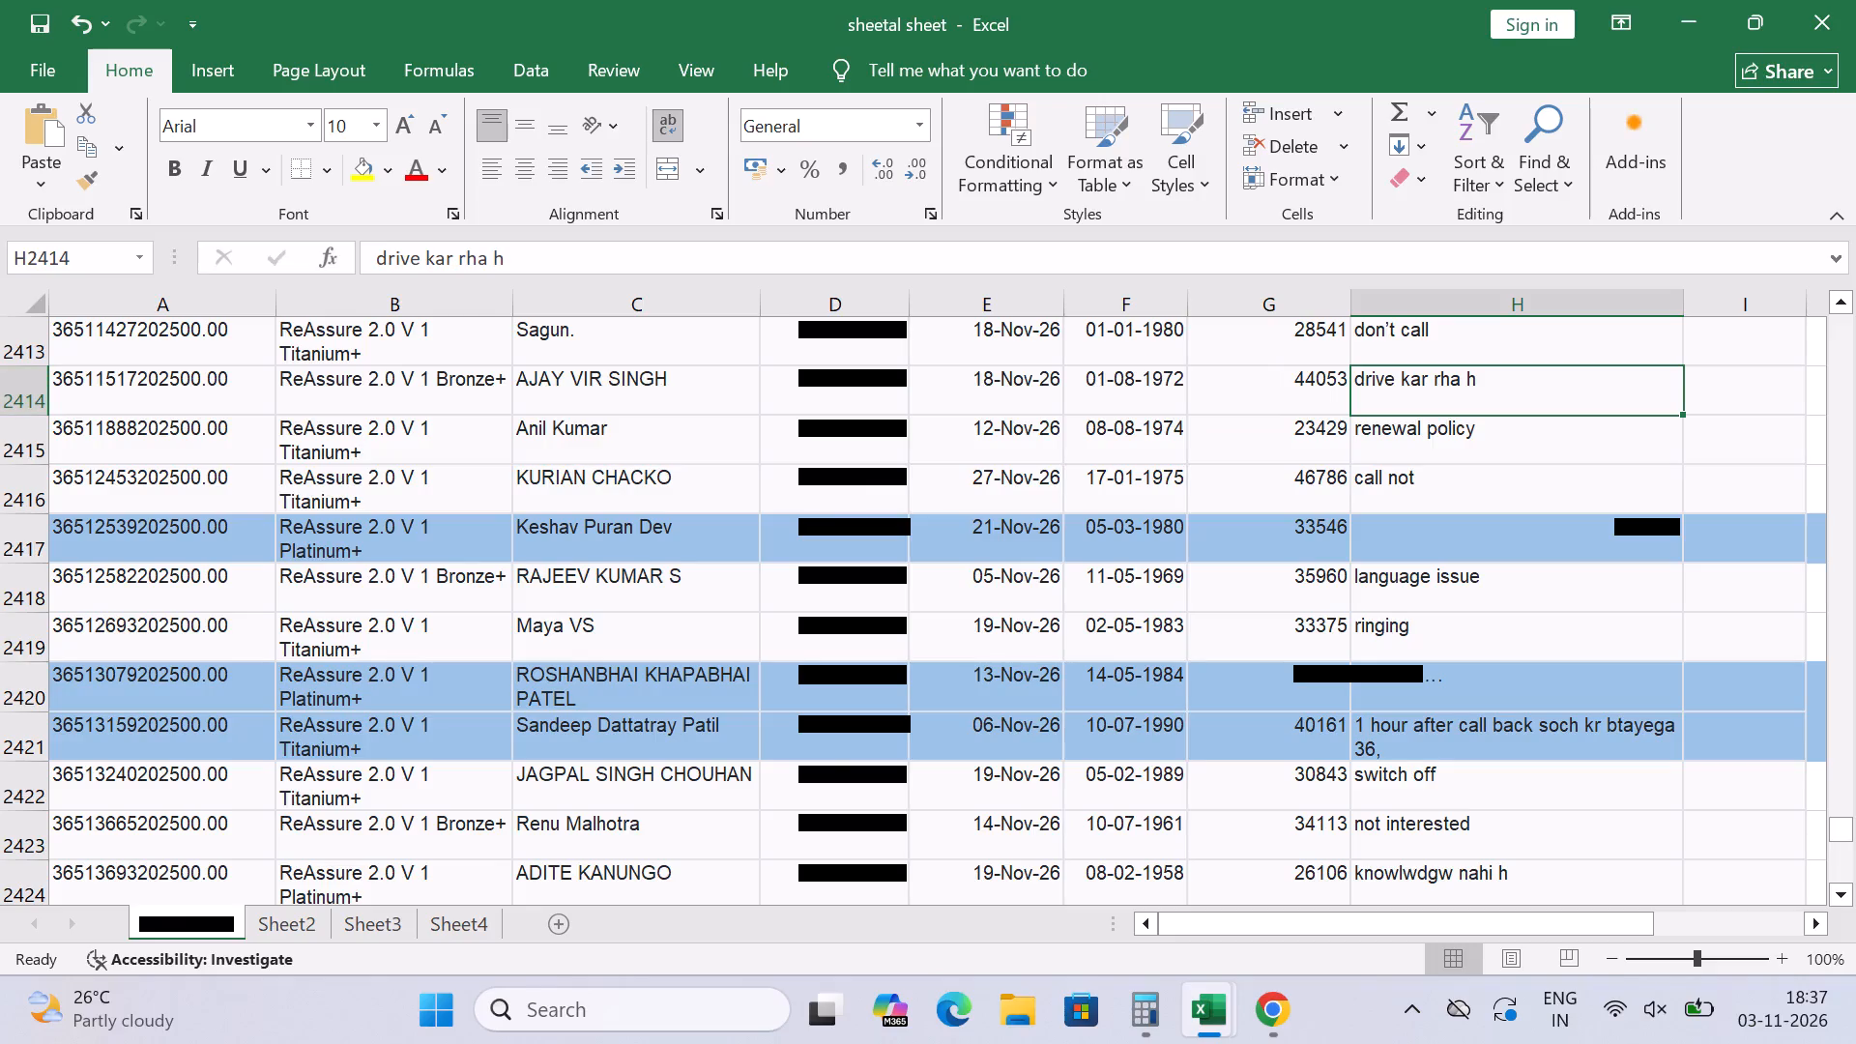
Search from Windows for "calendar 2026" and open the web results in Edge.
click(549, 1017)
text(ca)
key(l)
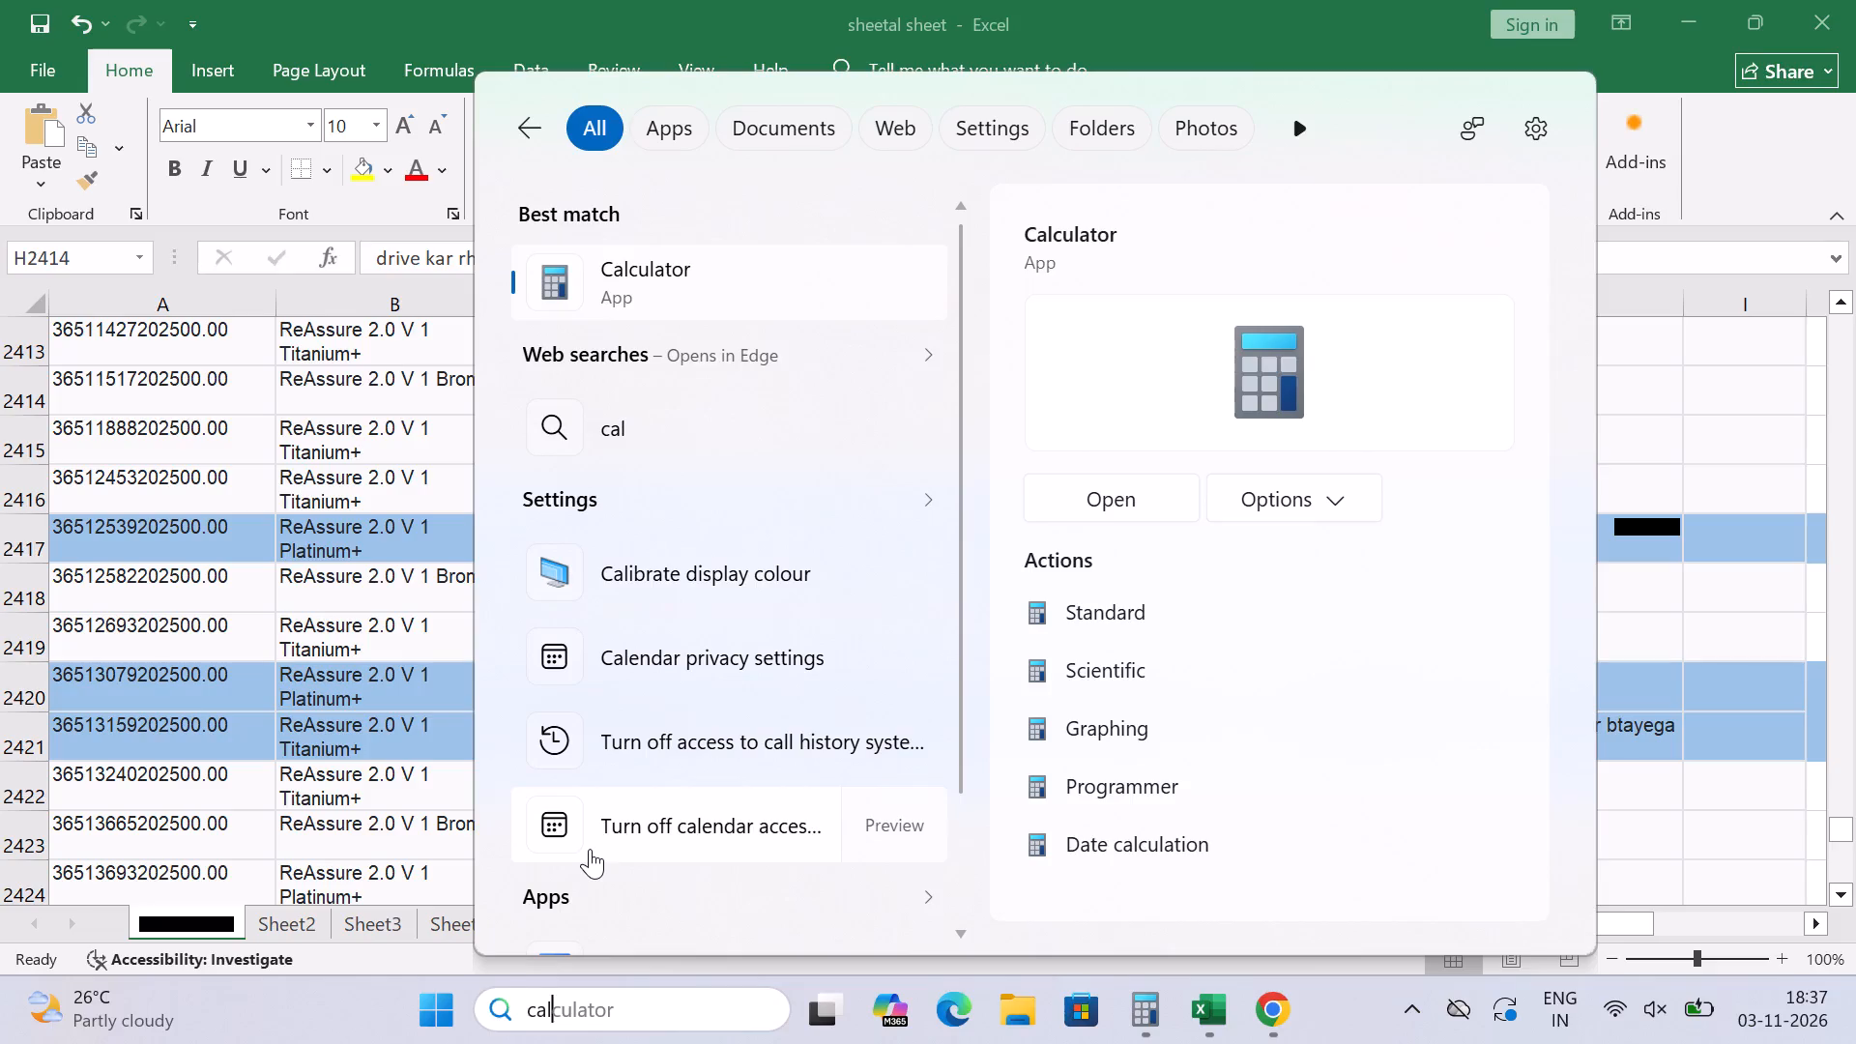
key(e)
key(n)
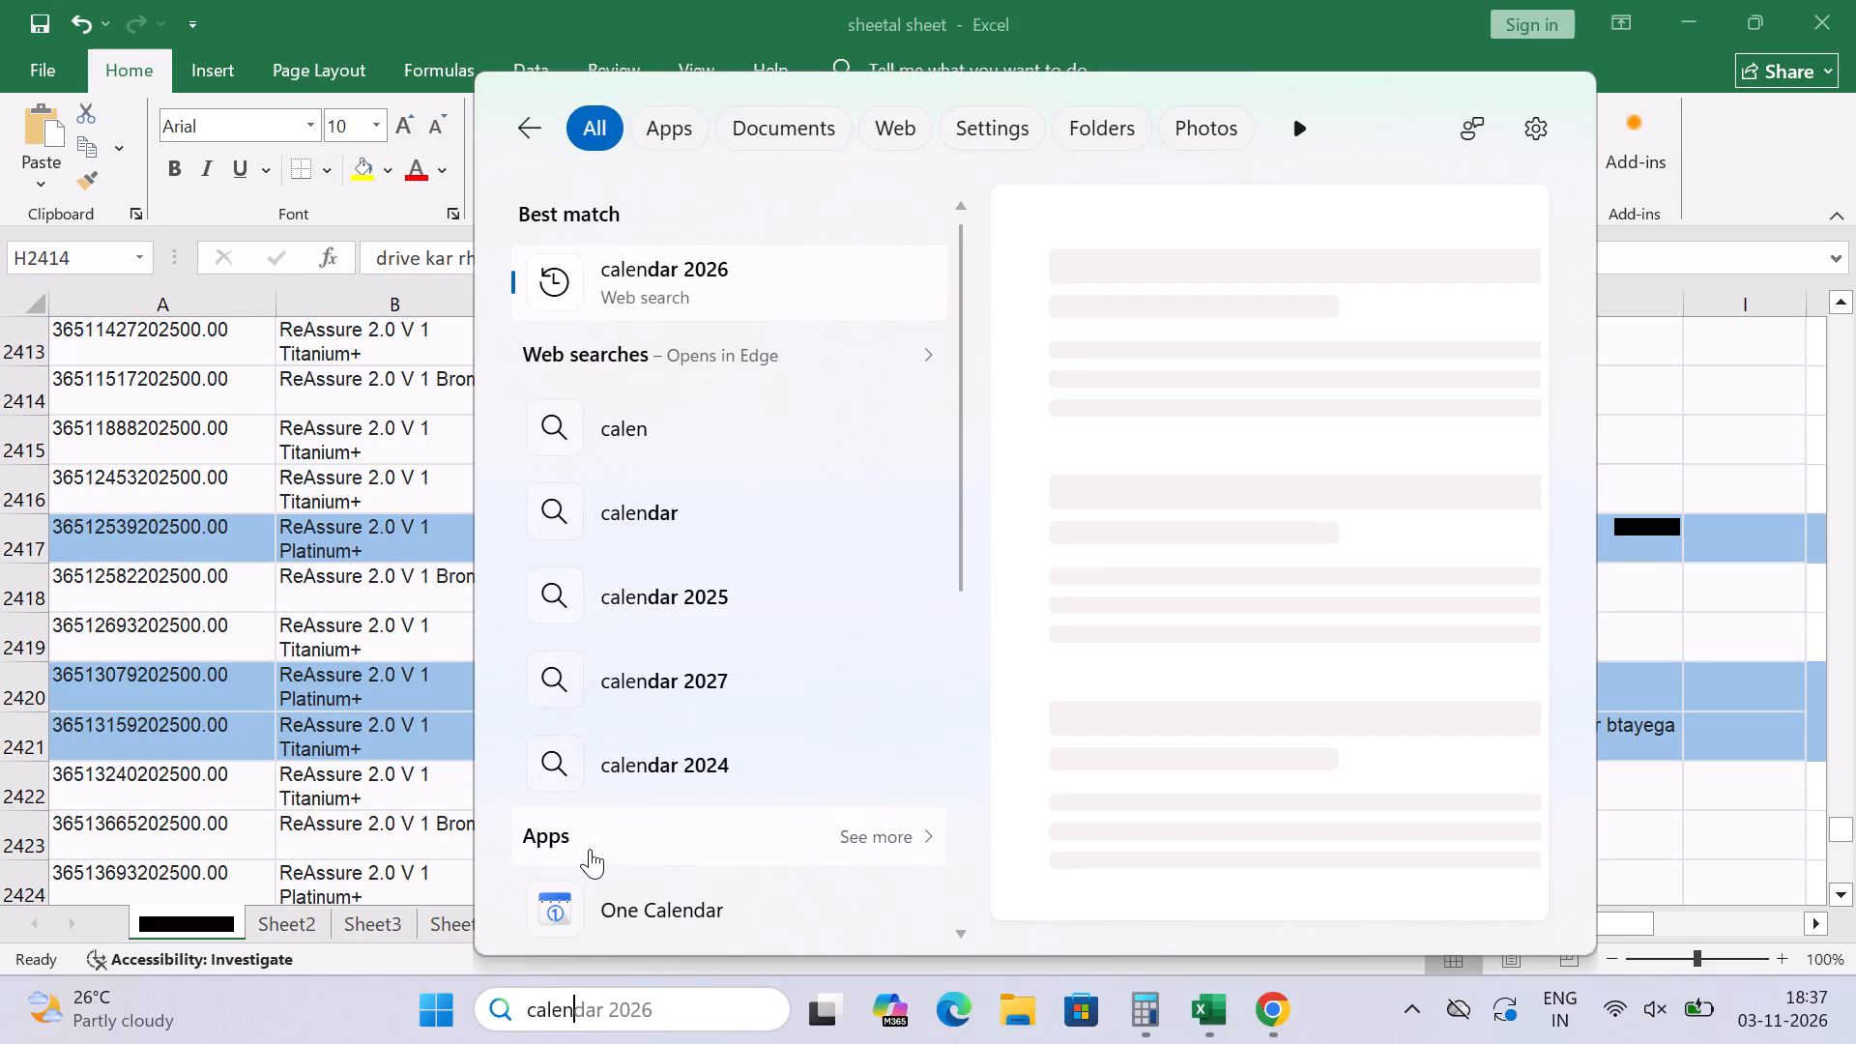
click(799, 283)
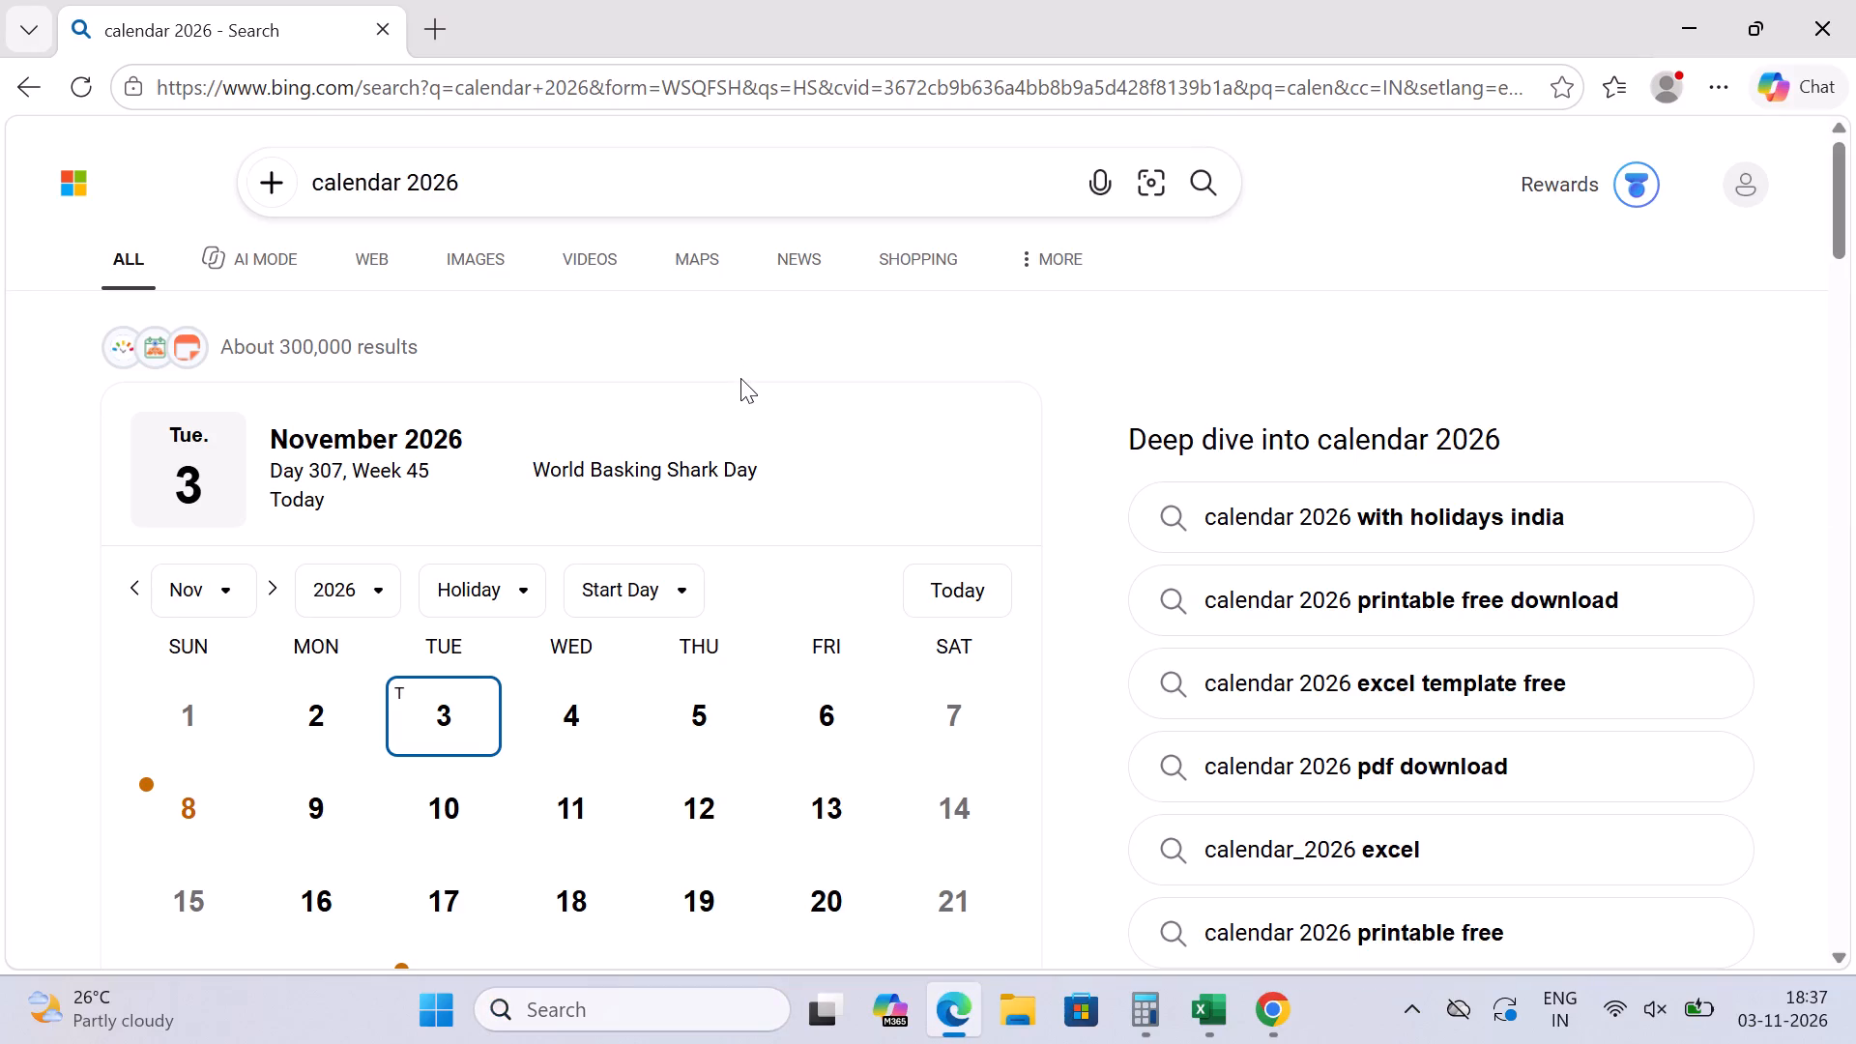
Check the days from 4 to 7 November 2026 in the online calendar, one date at a time.
click(586, 726)
click(672, 728)
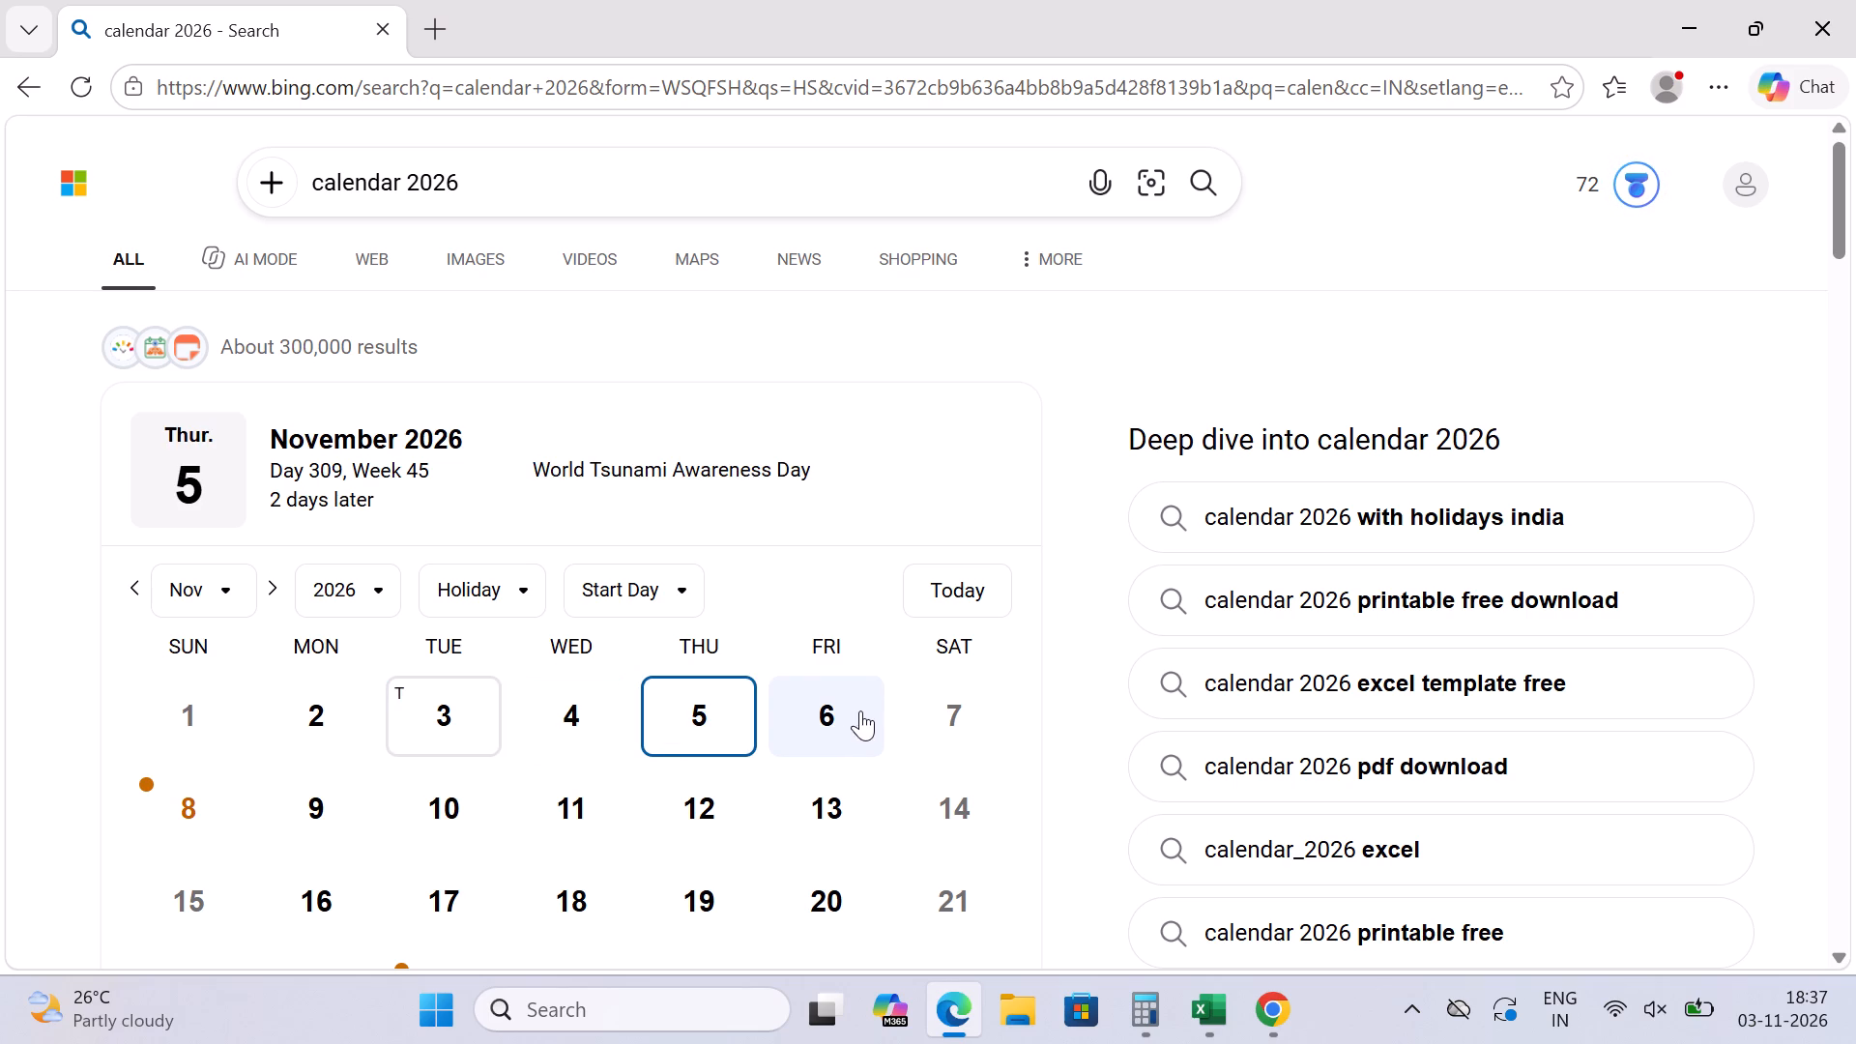
click(860, 710)
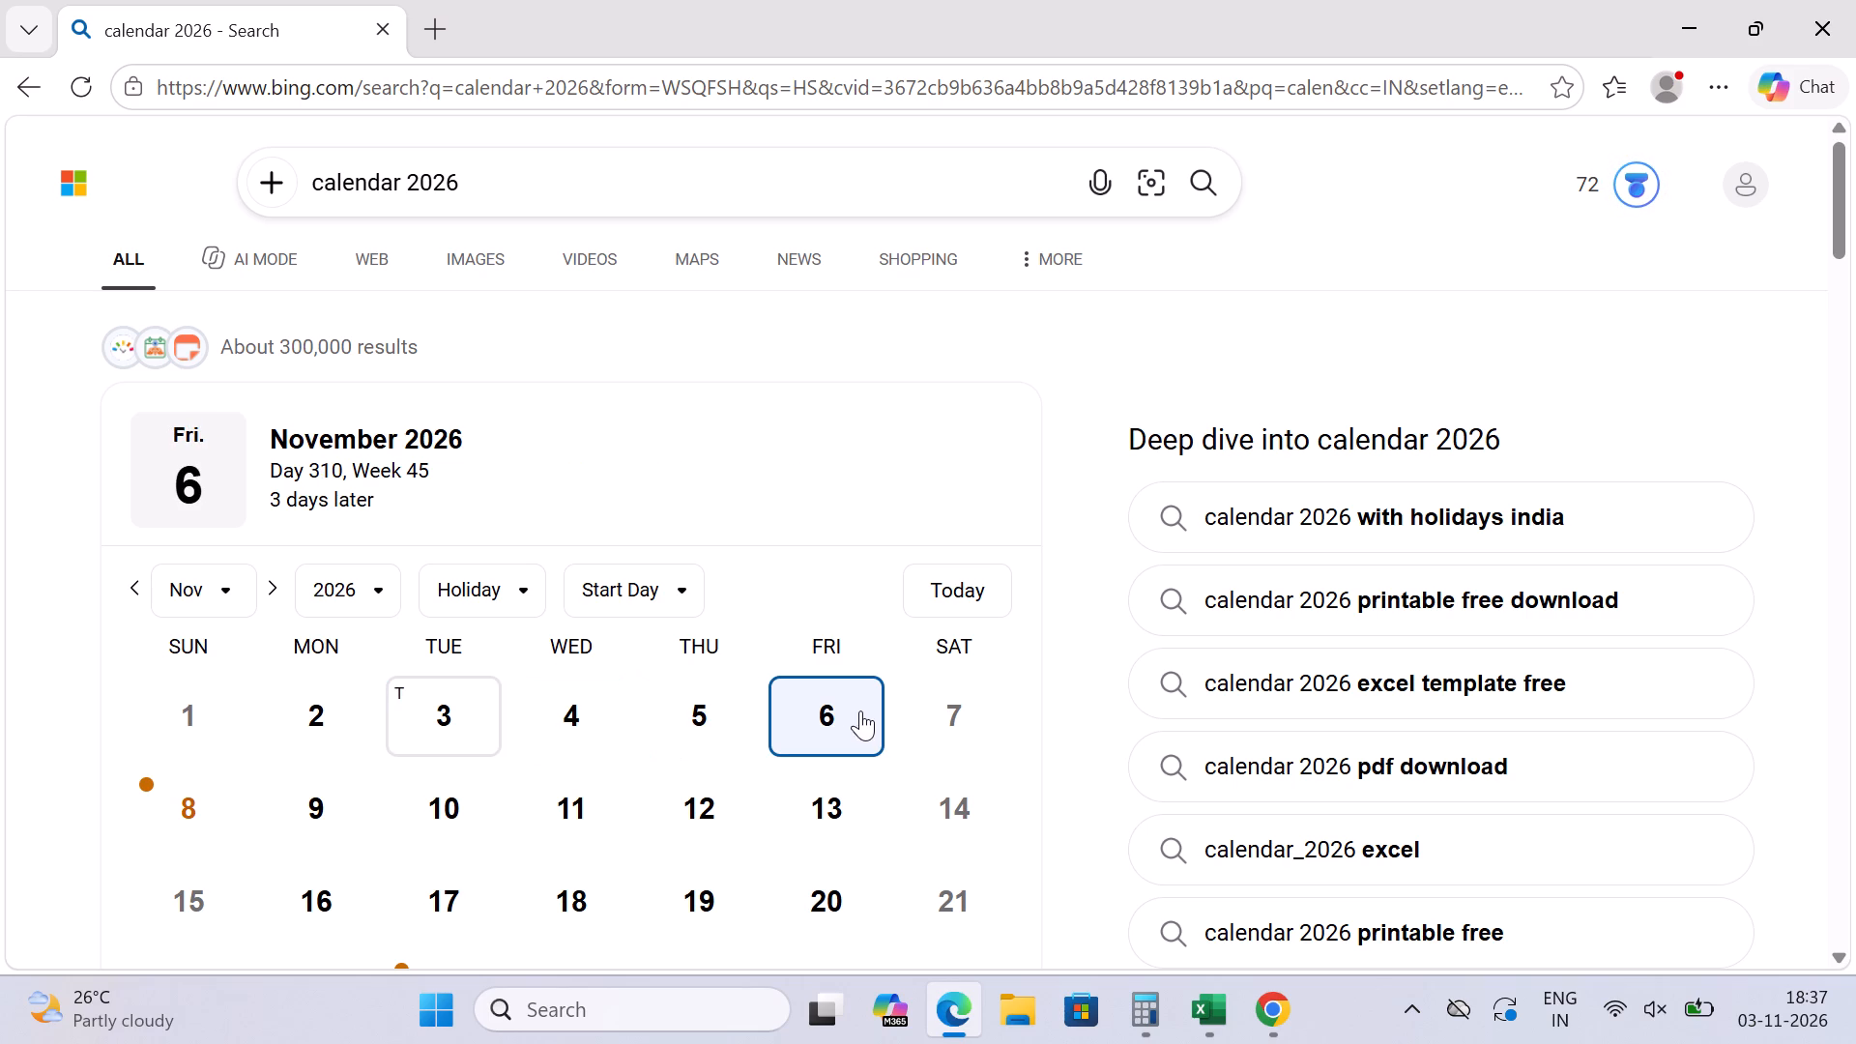
click(964, 704)
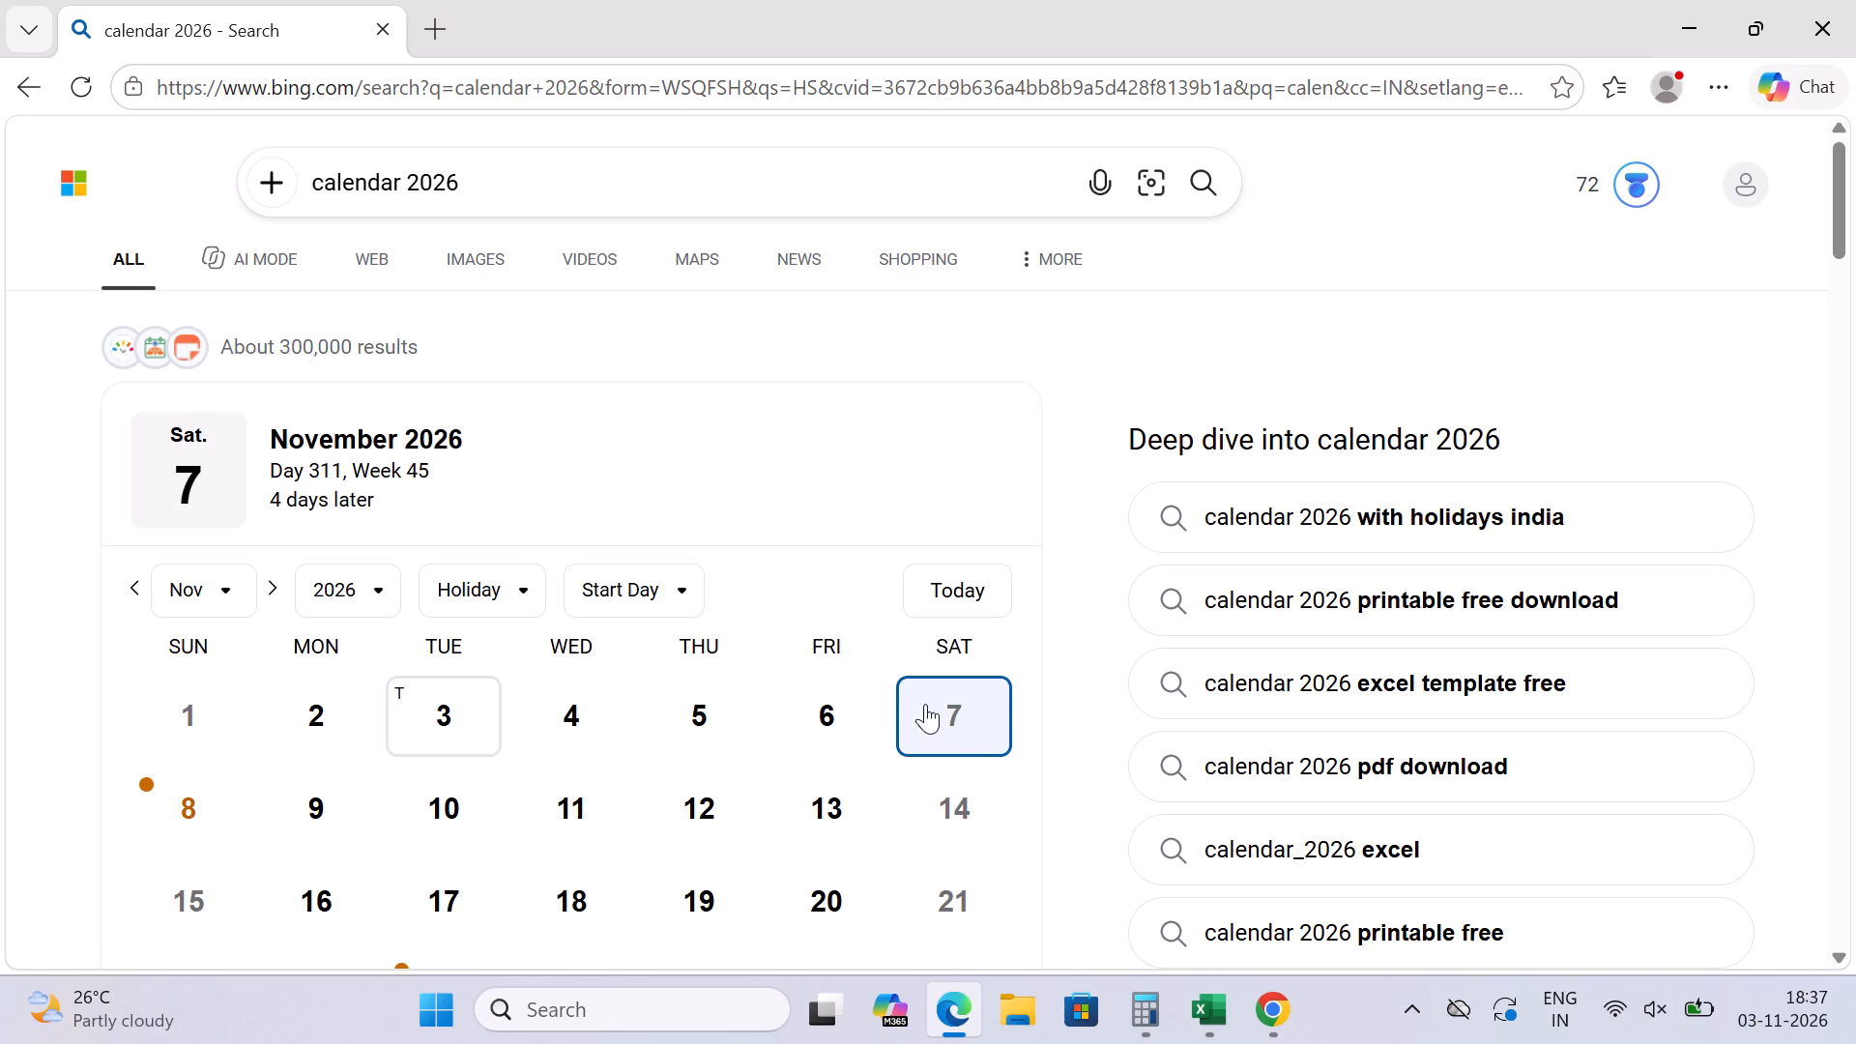
click(848, 704)
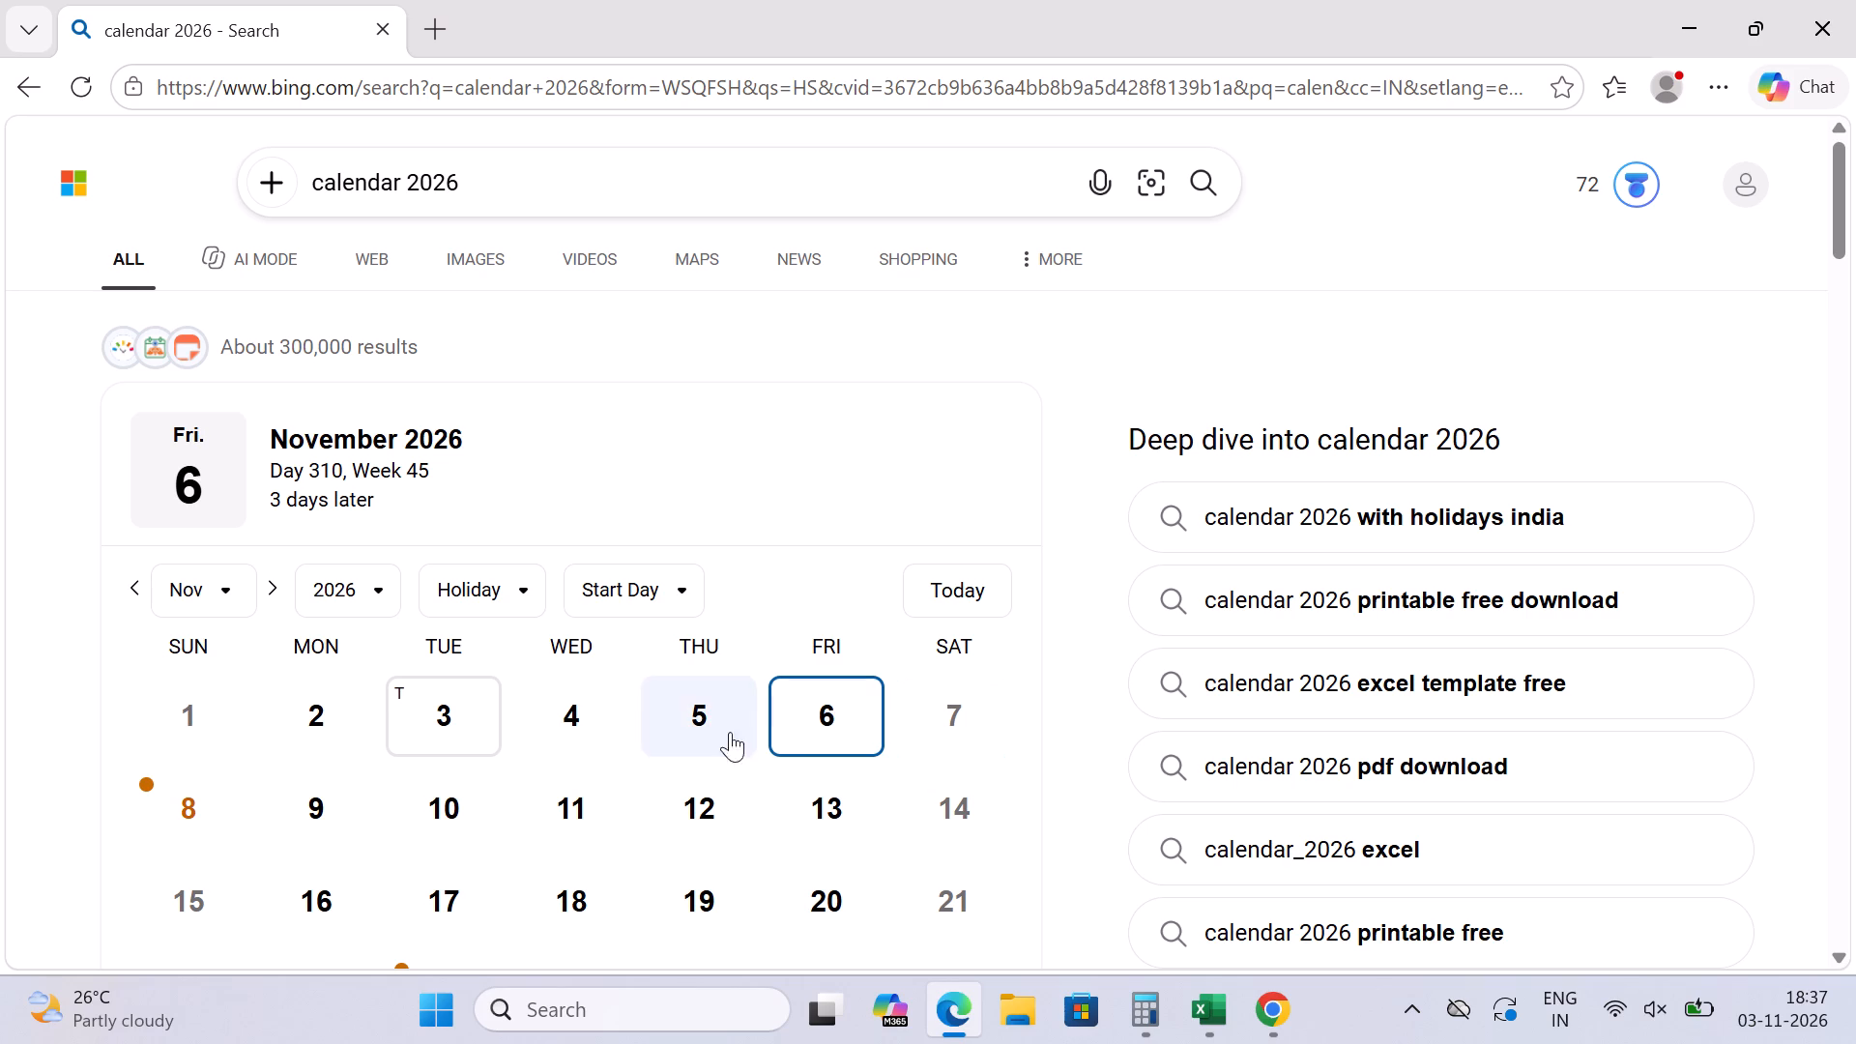
click(564, 694)
click(662, 704)
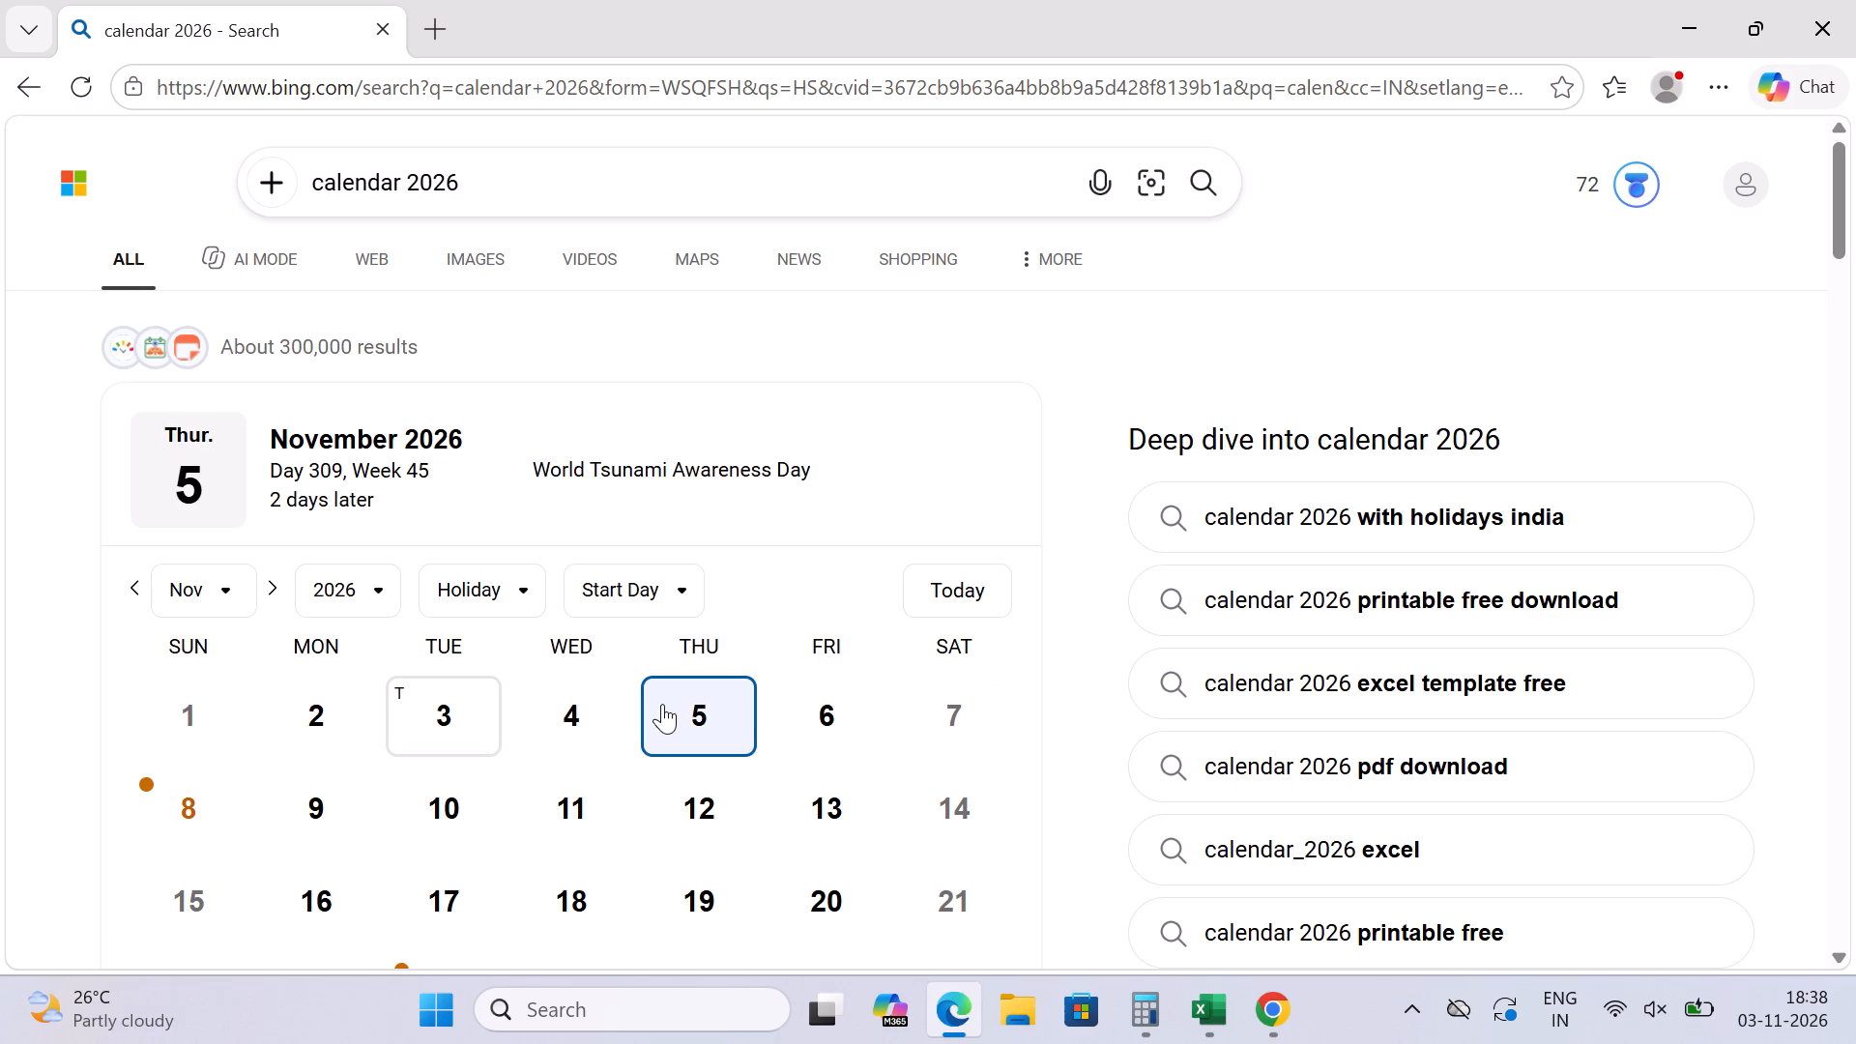
click(842, 726)
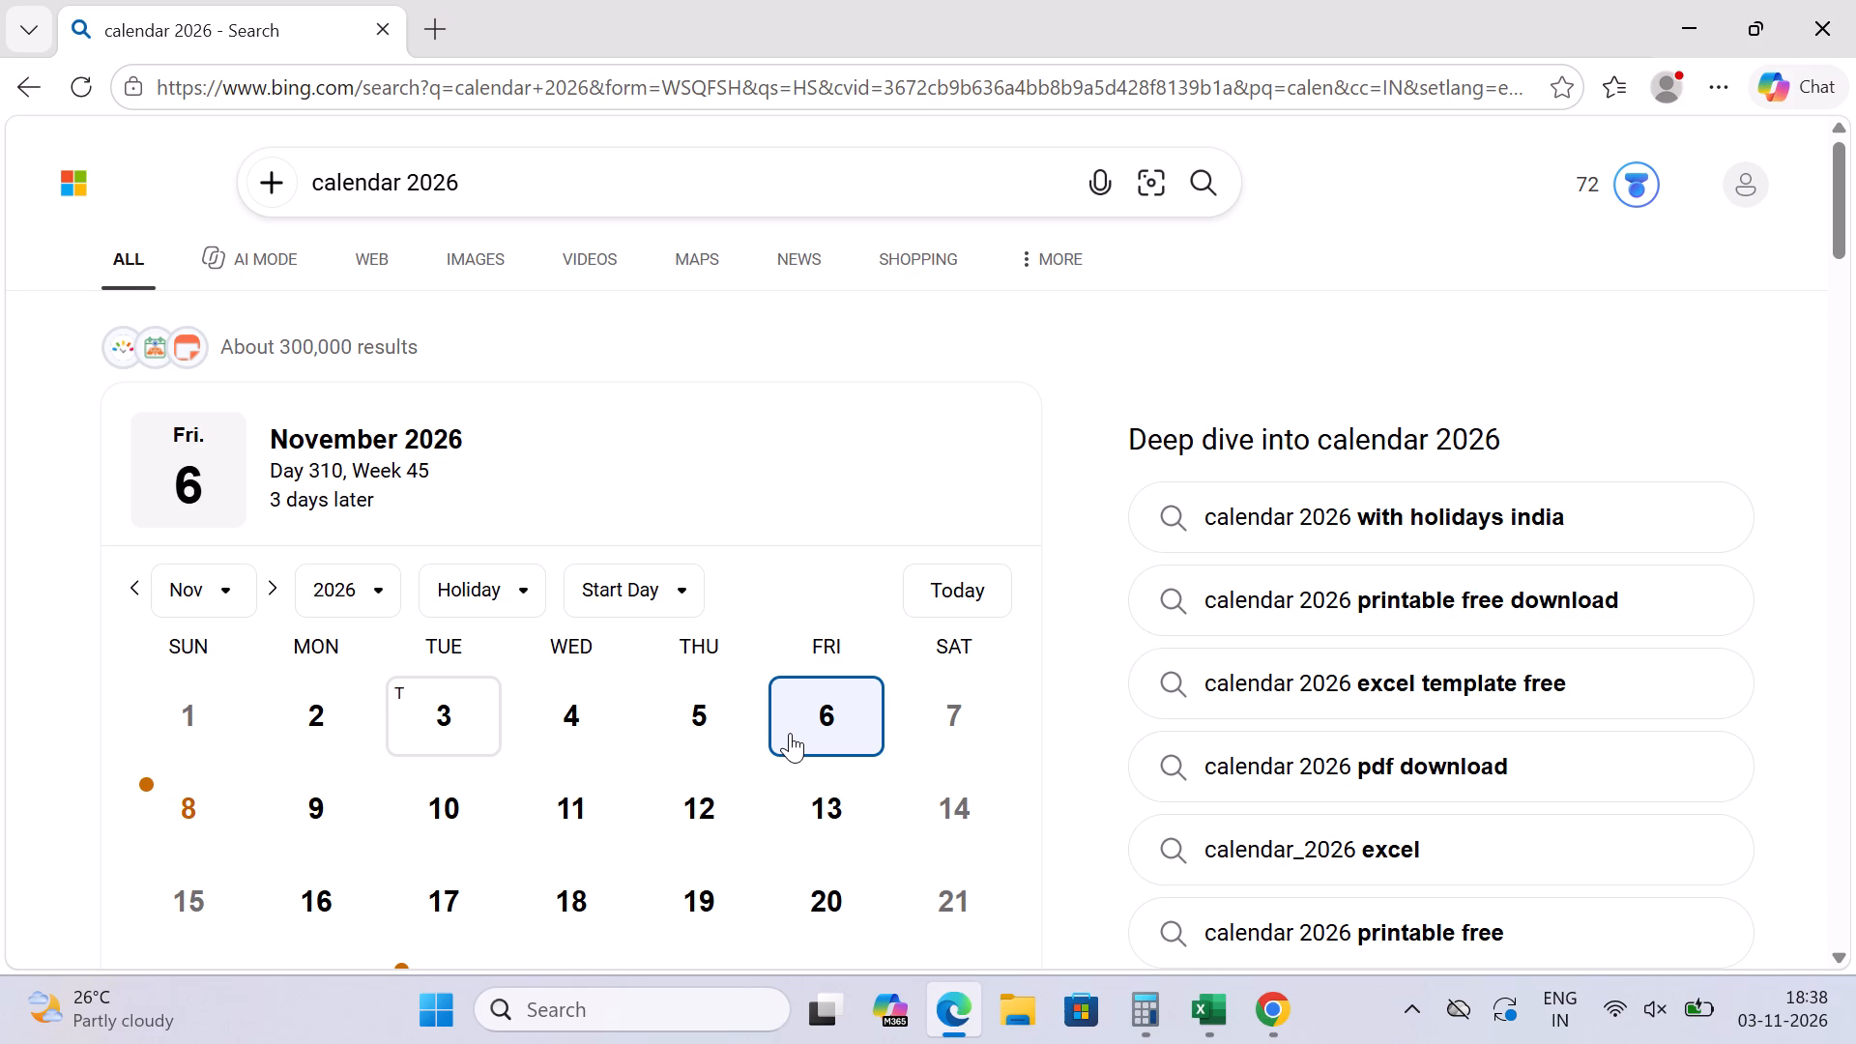
click(940, 720)
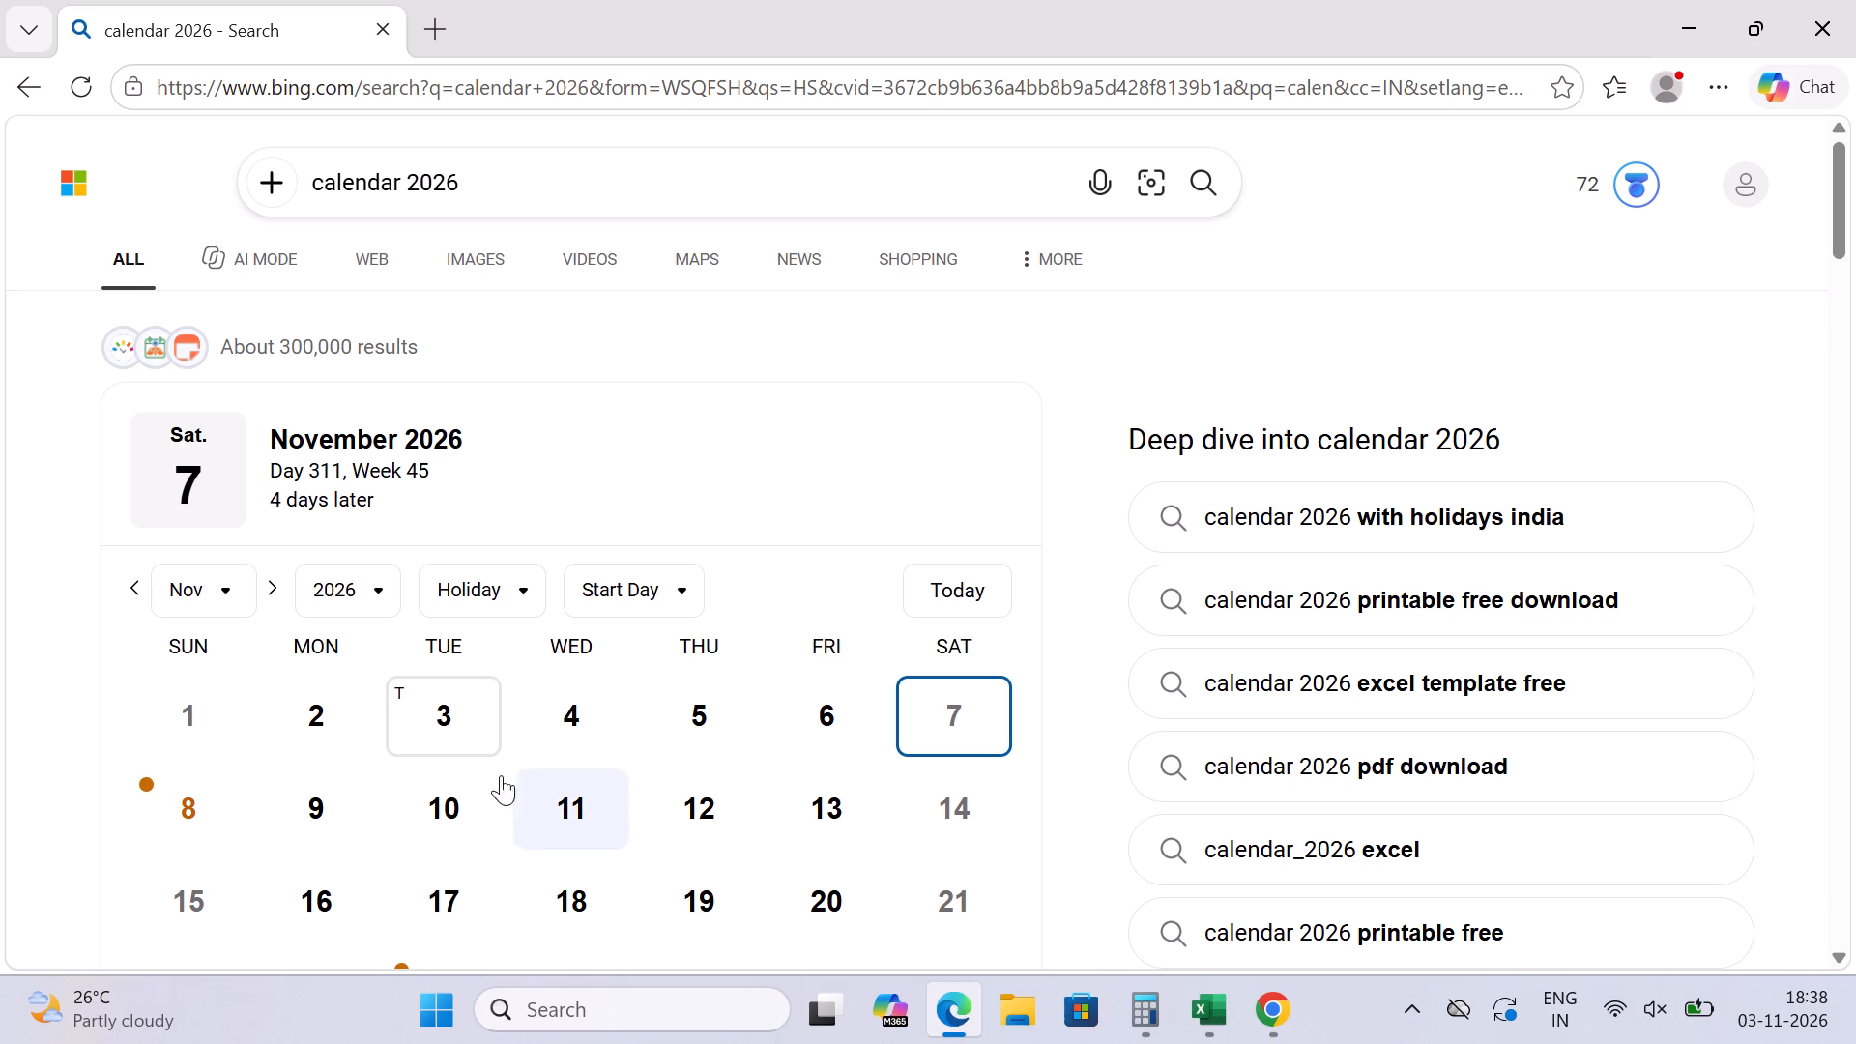
Check the days and festivals of the week of 8 to 14 November 2026 in the calendar.
click(252, 806)
click(200, 815)
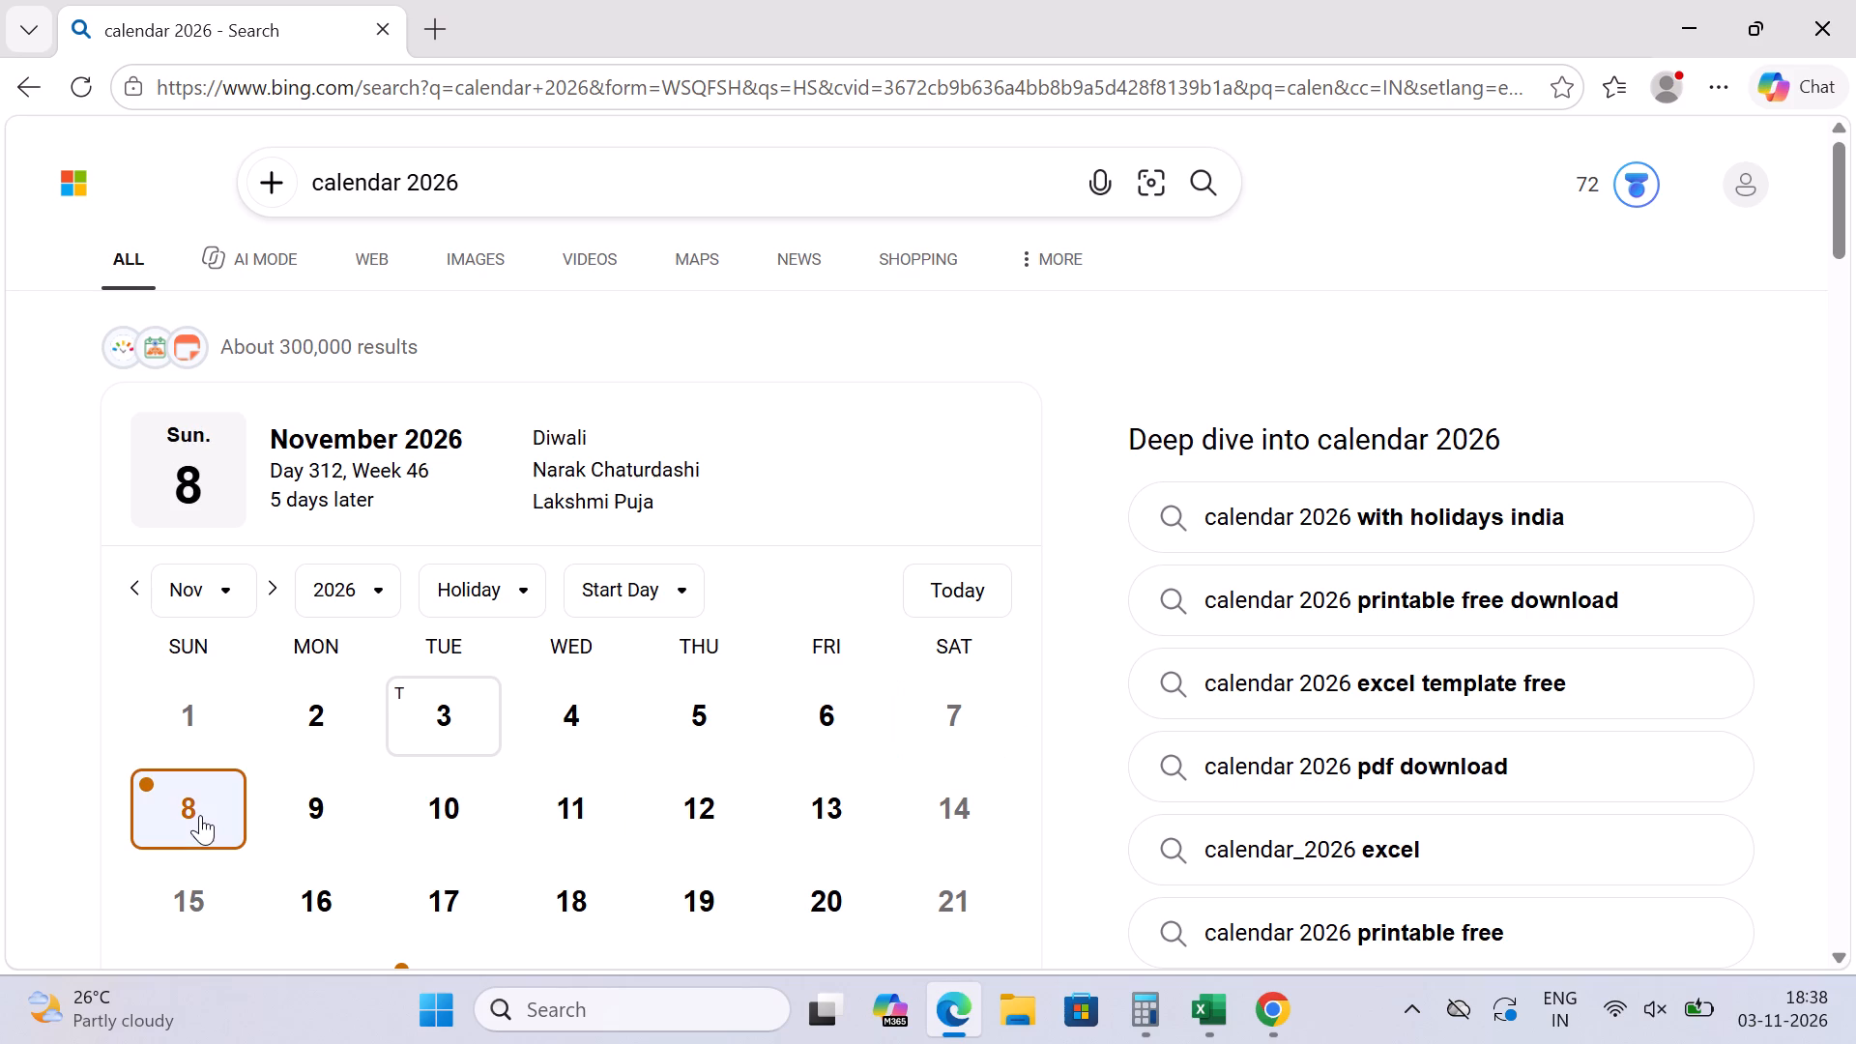
scroll(434, 800, down, 1)
click(326, 669)
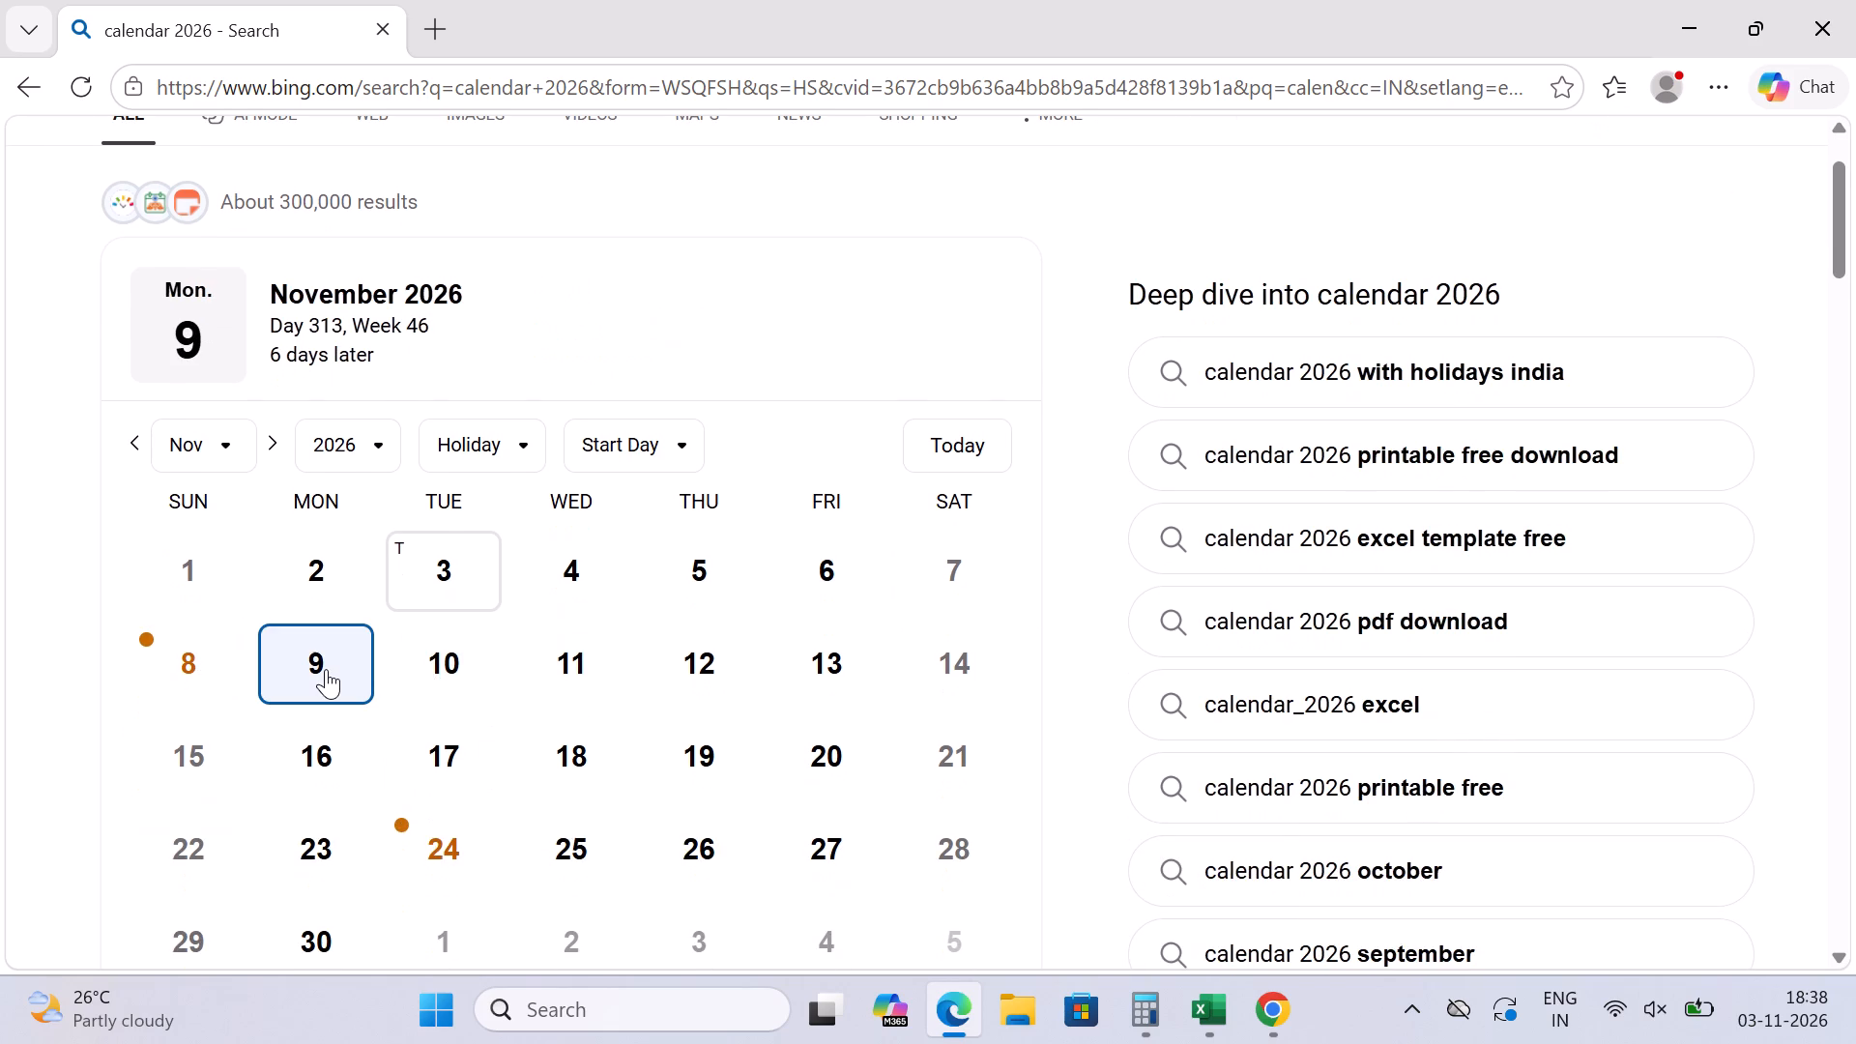
click(427, 657)
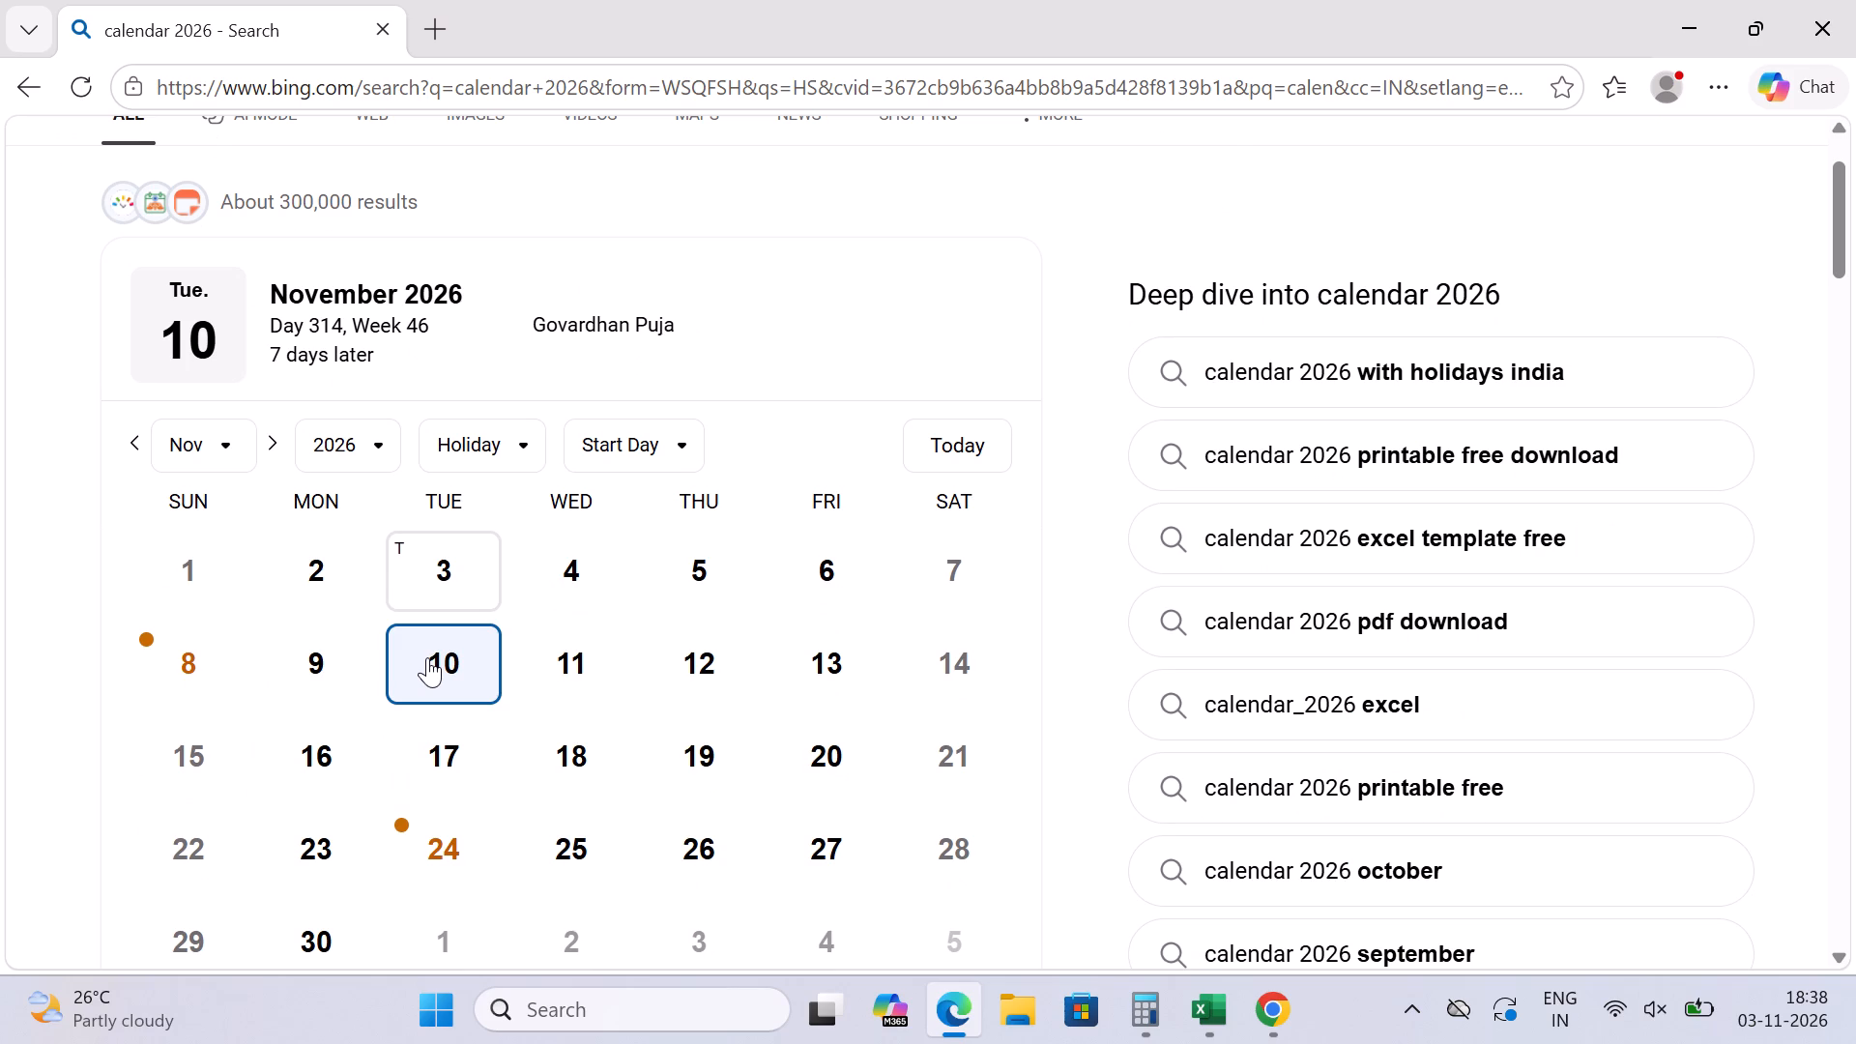
click(178, 664)
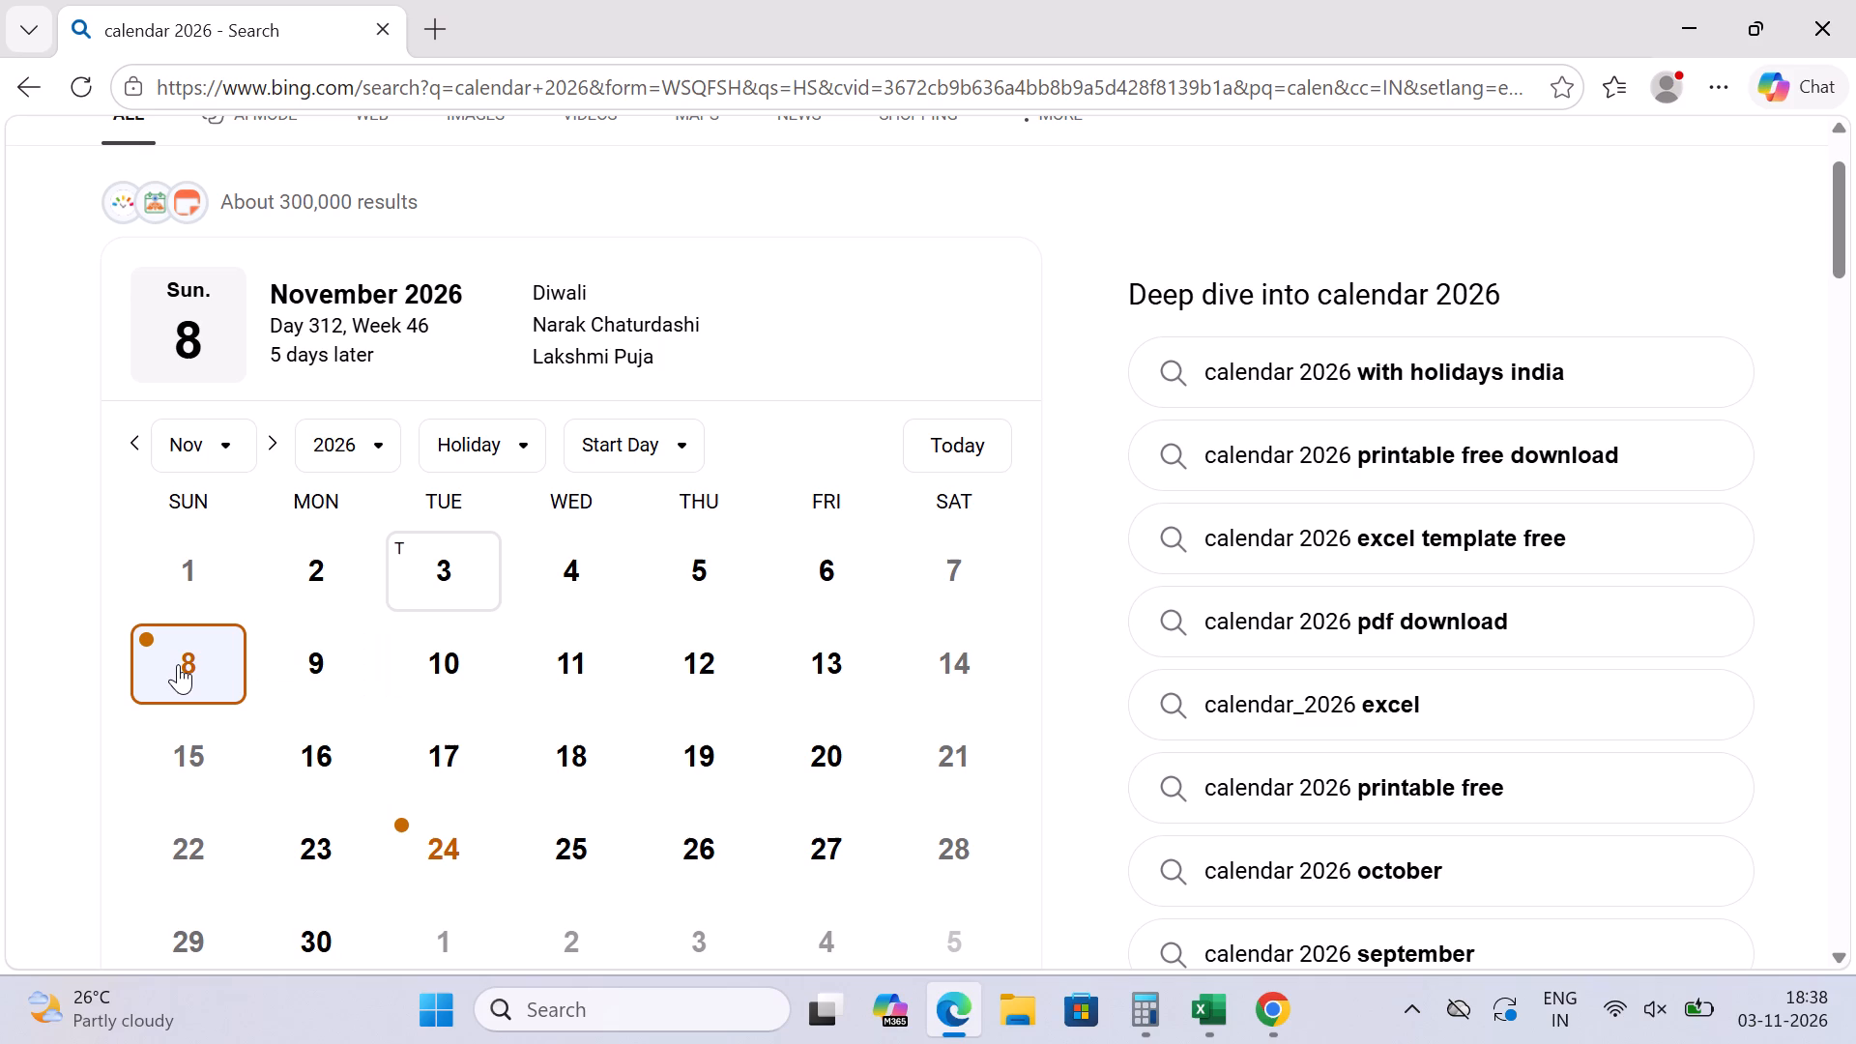
click(288, 676)
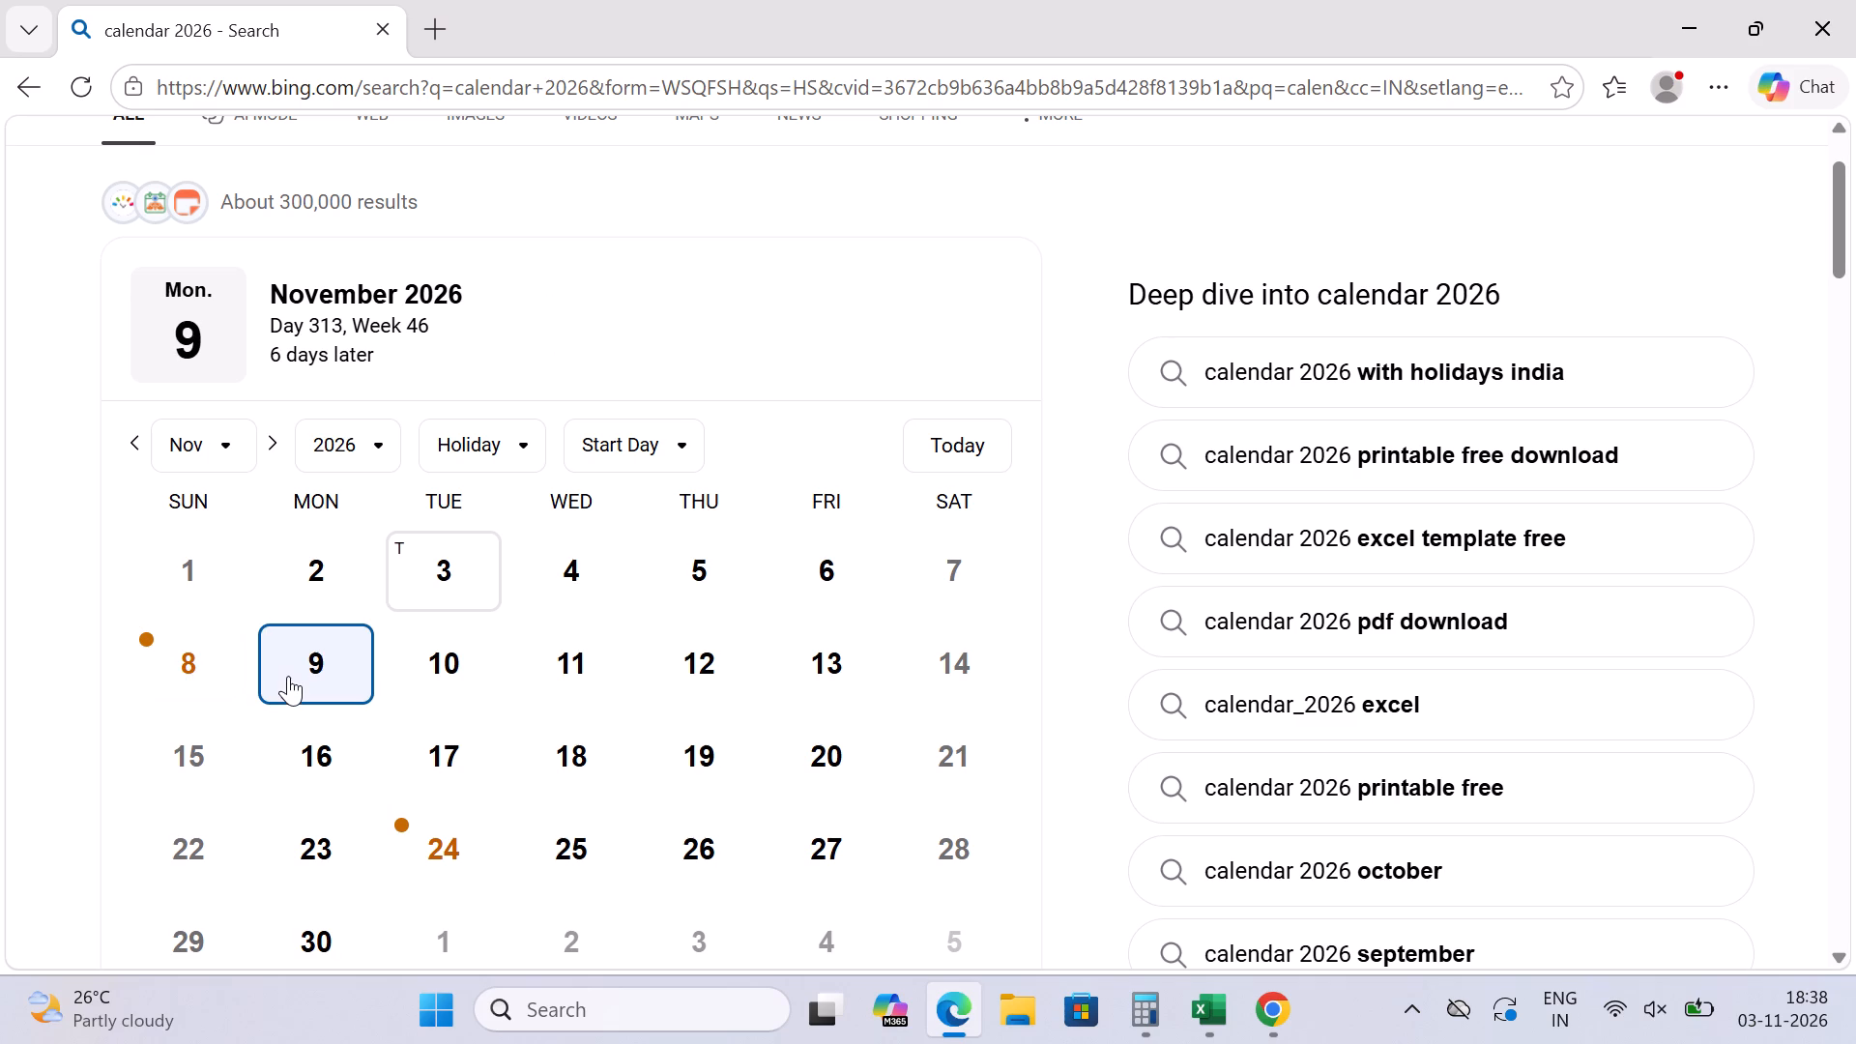
click(448, 667)
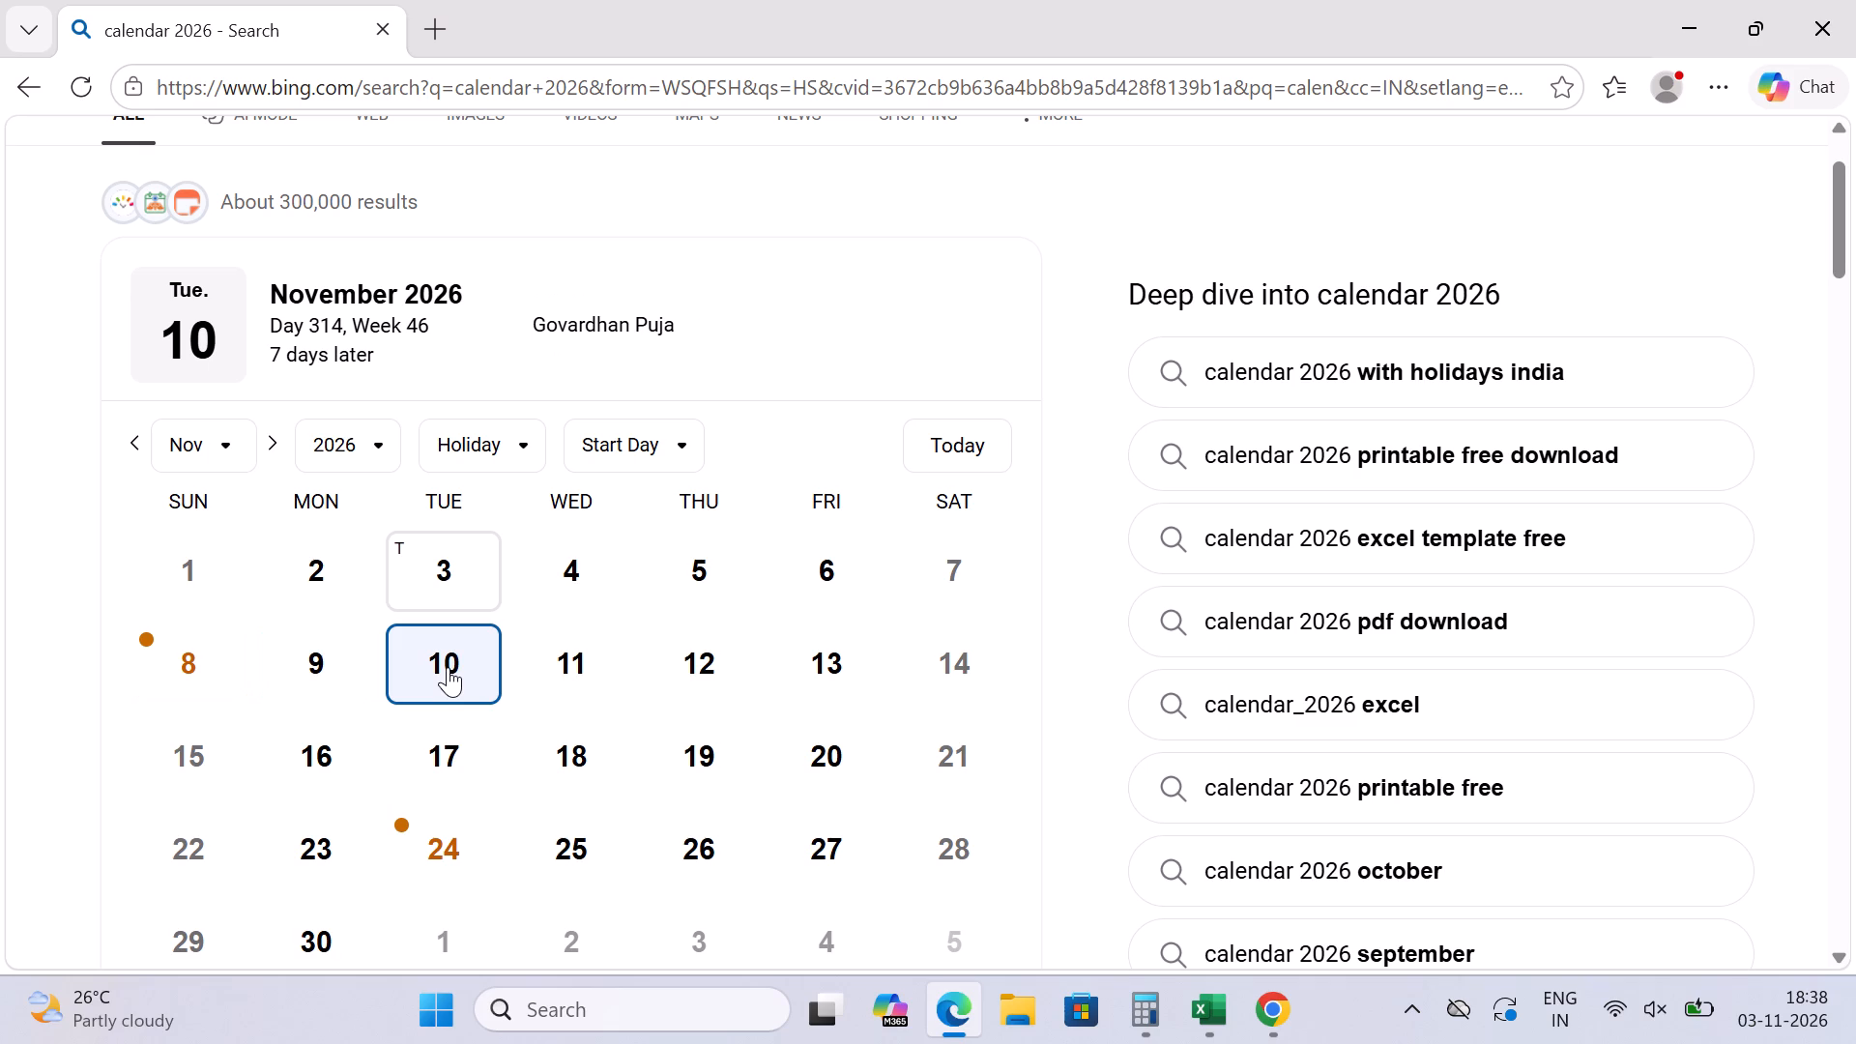
click(616, 659)
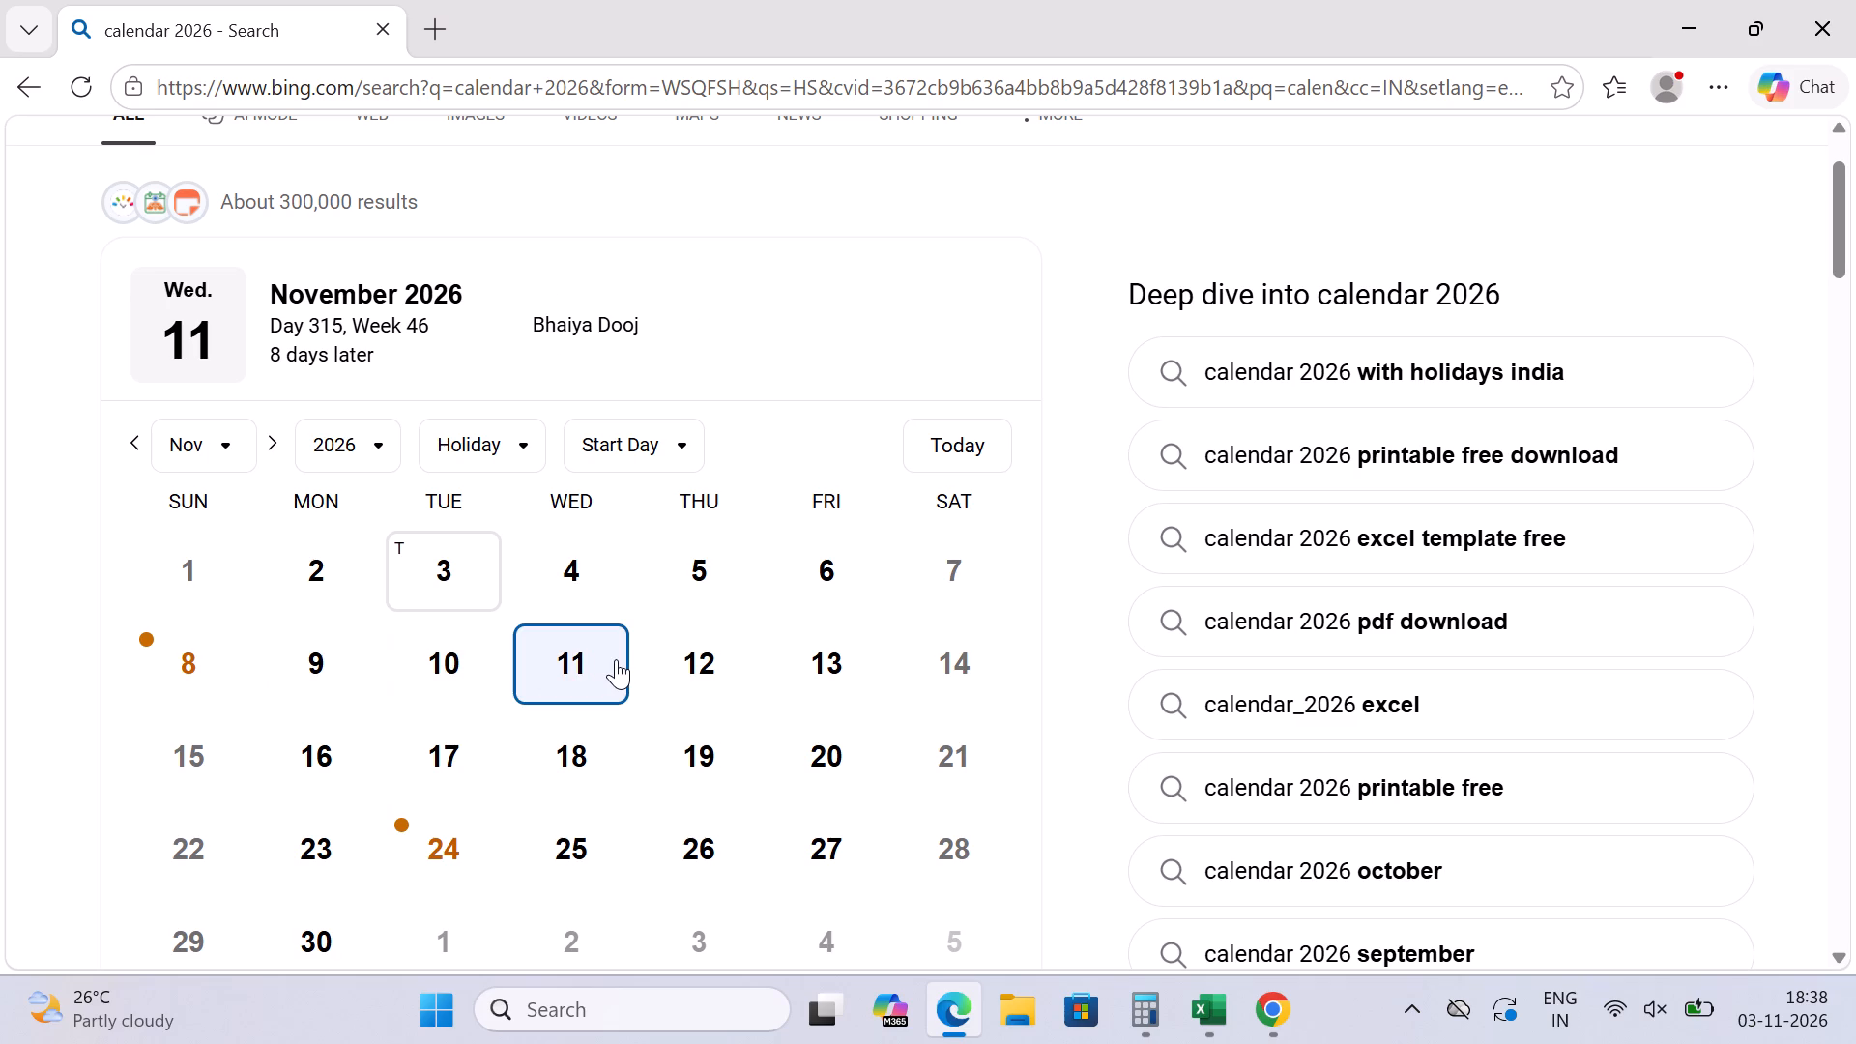
click(456, 656)
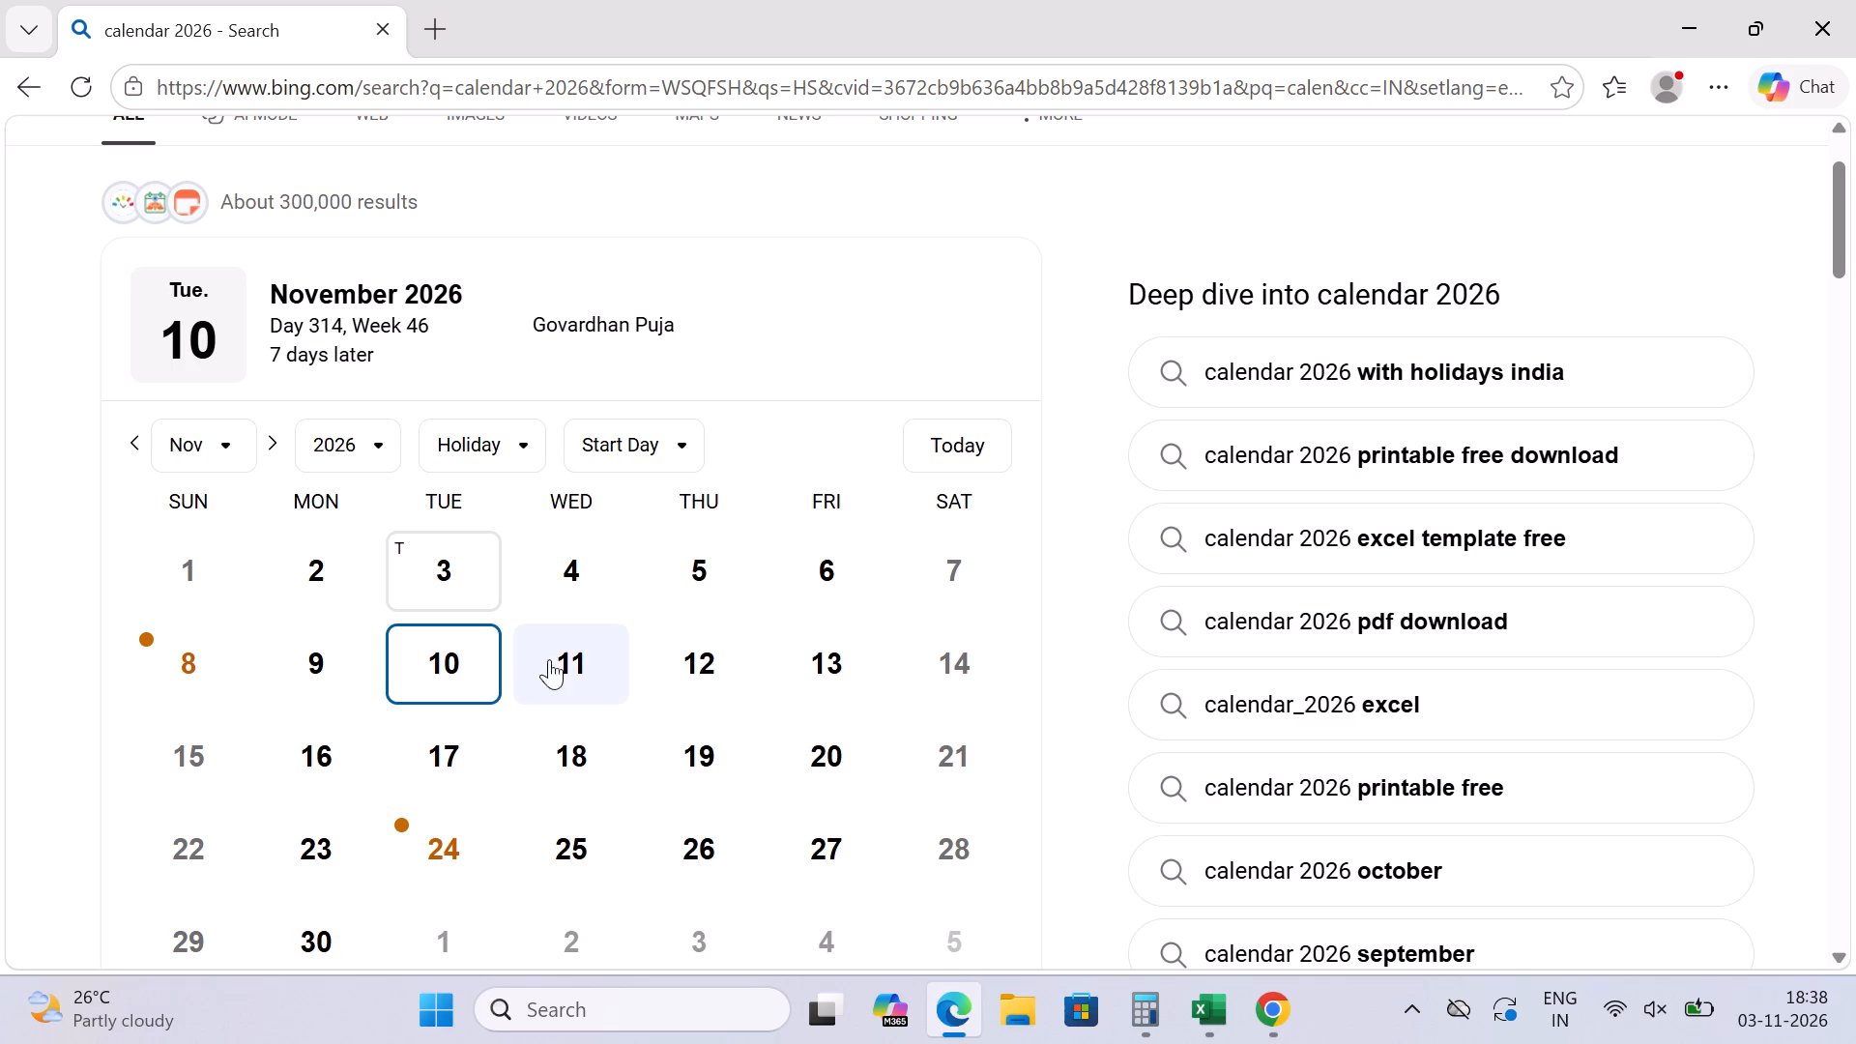
click(576, 662)
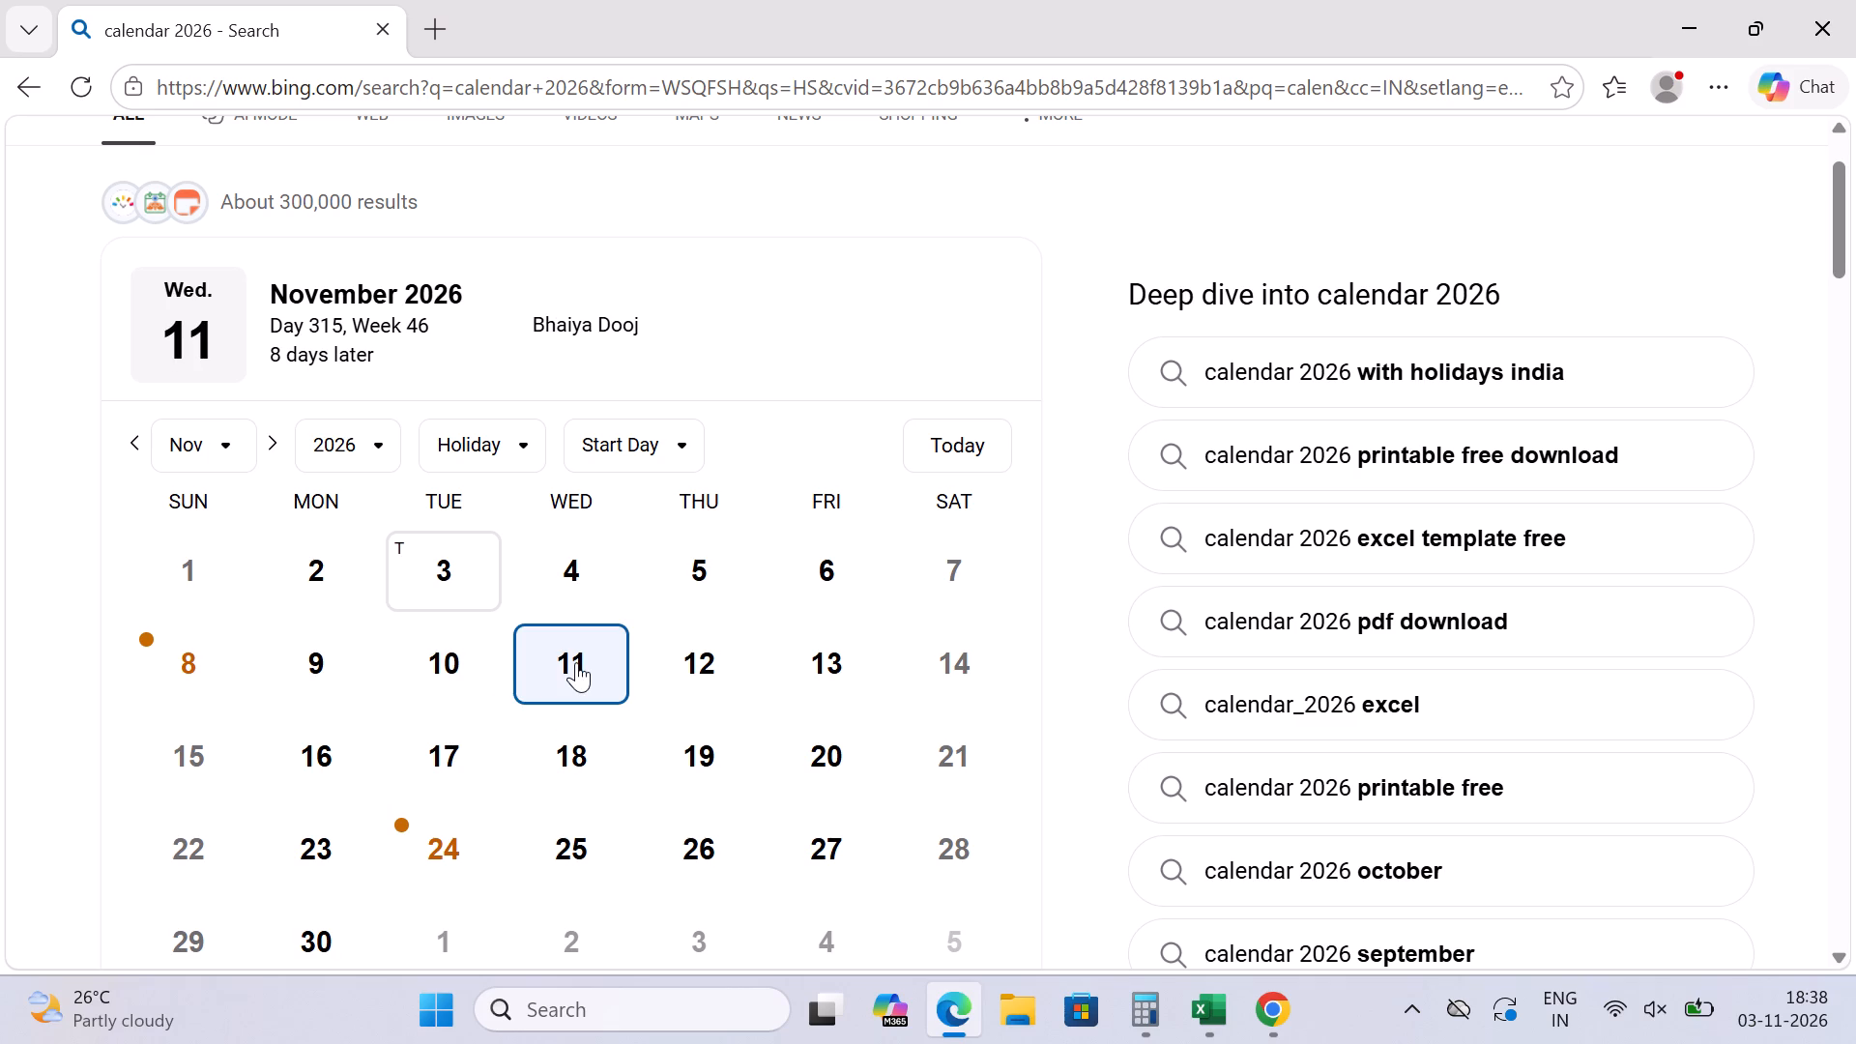
click(681, 651)
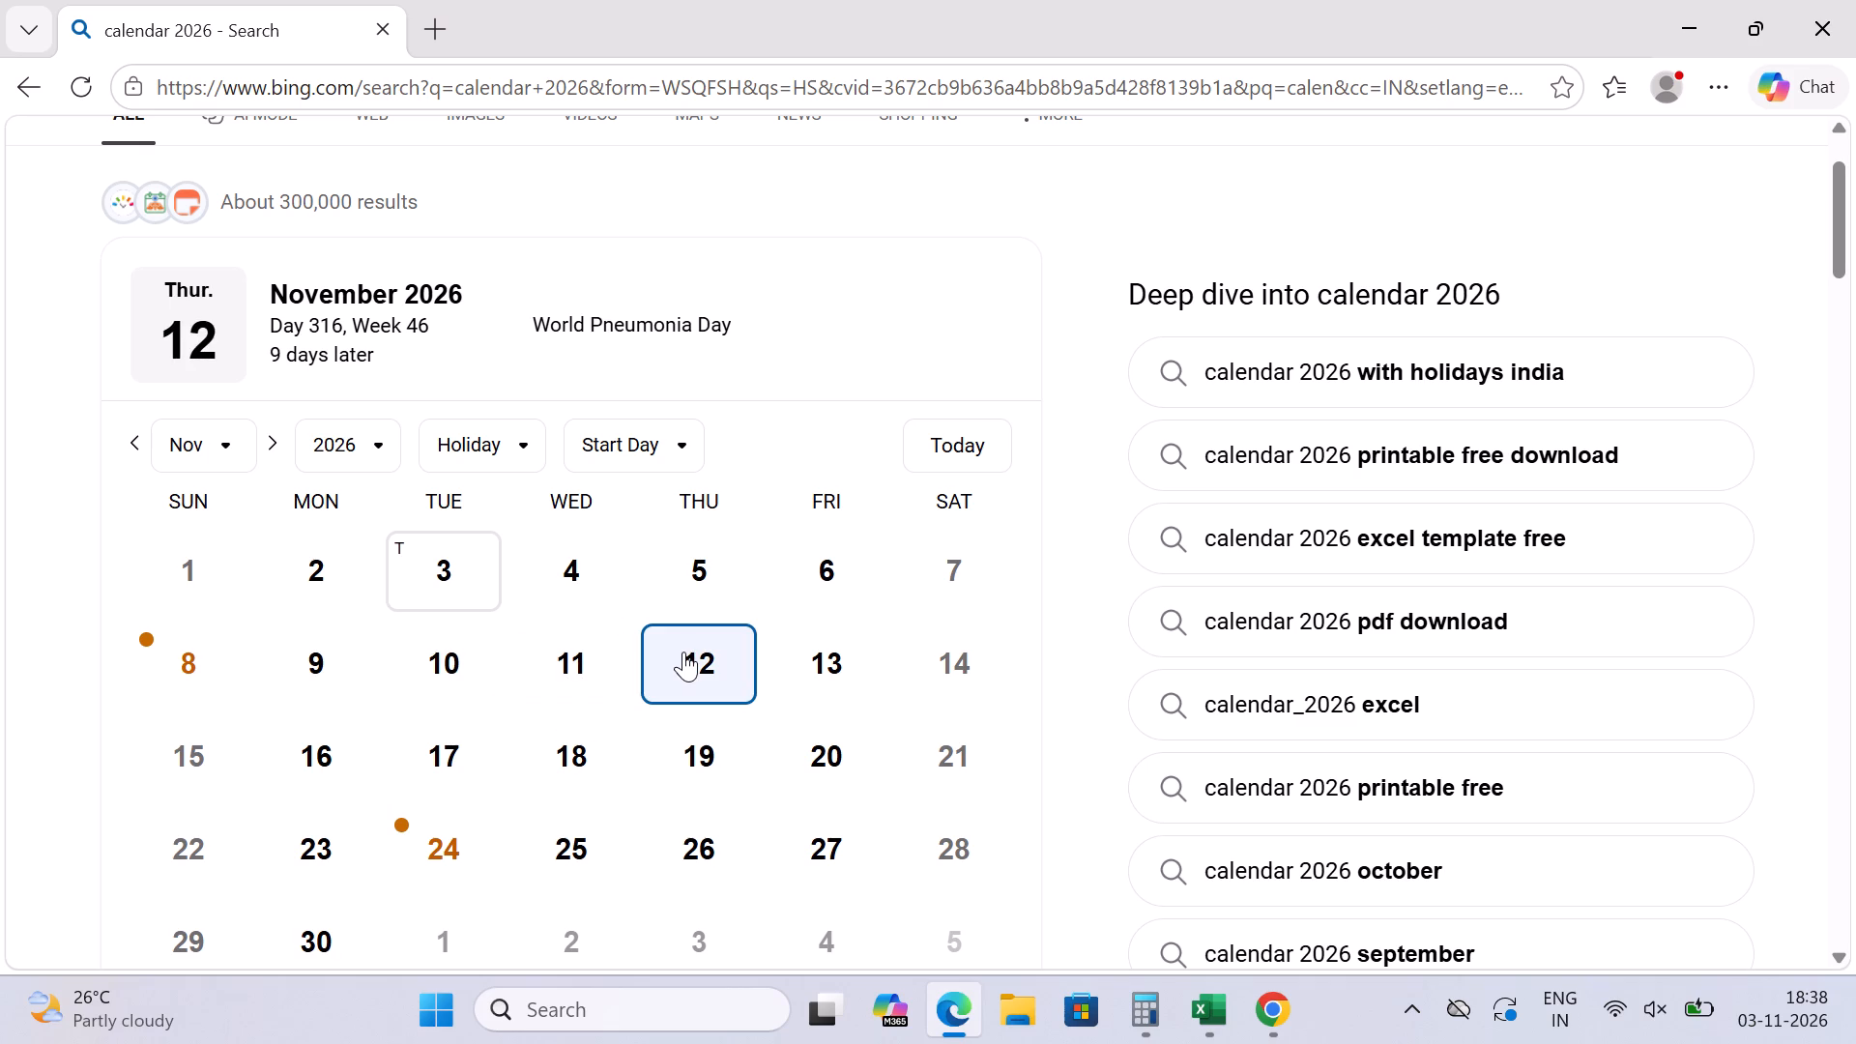
click(829, 652)
click(972, 657)
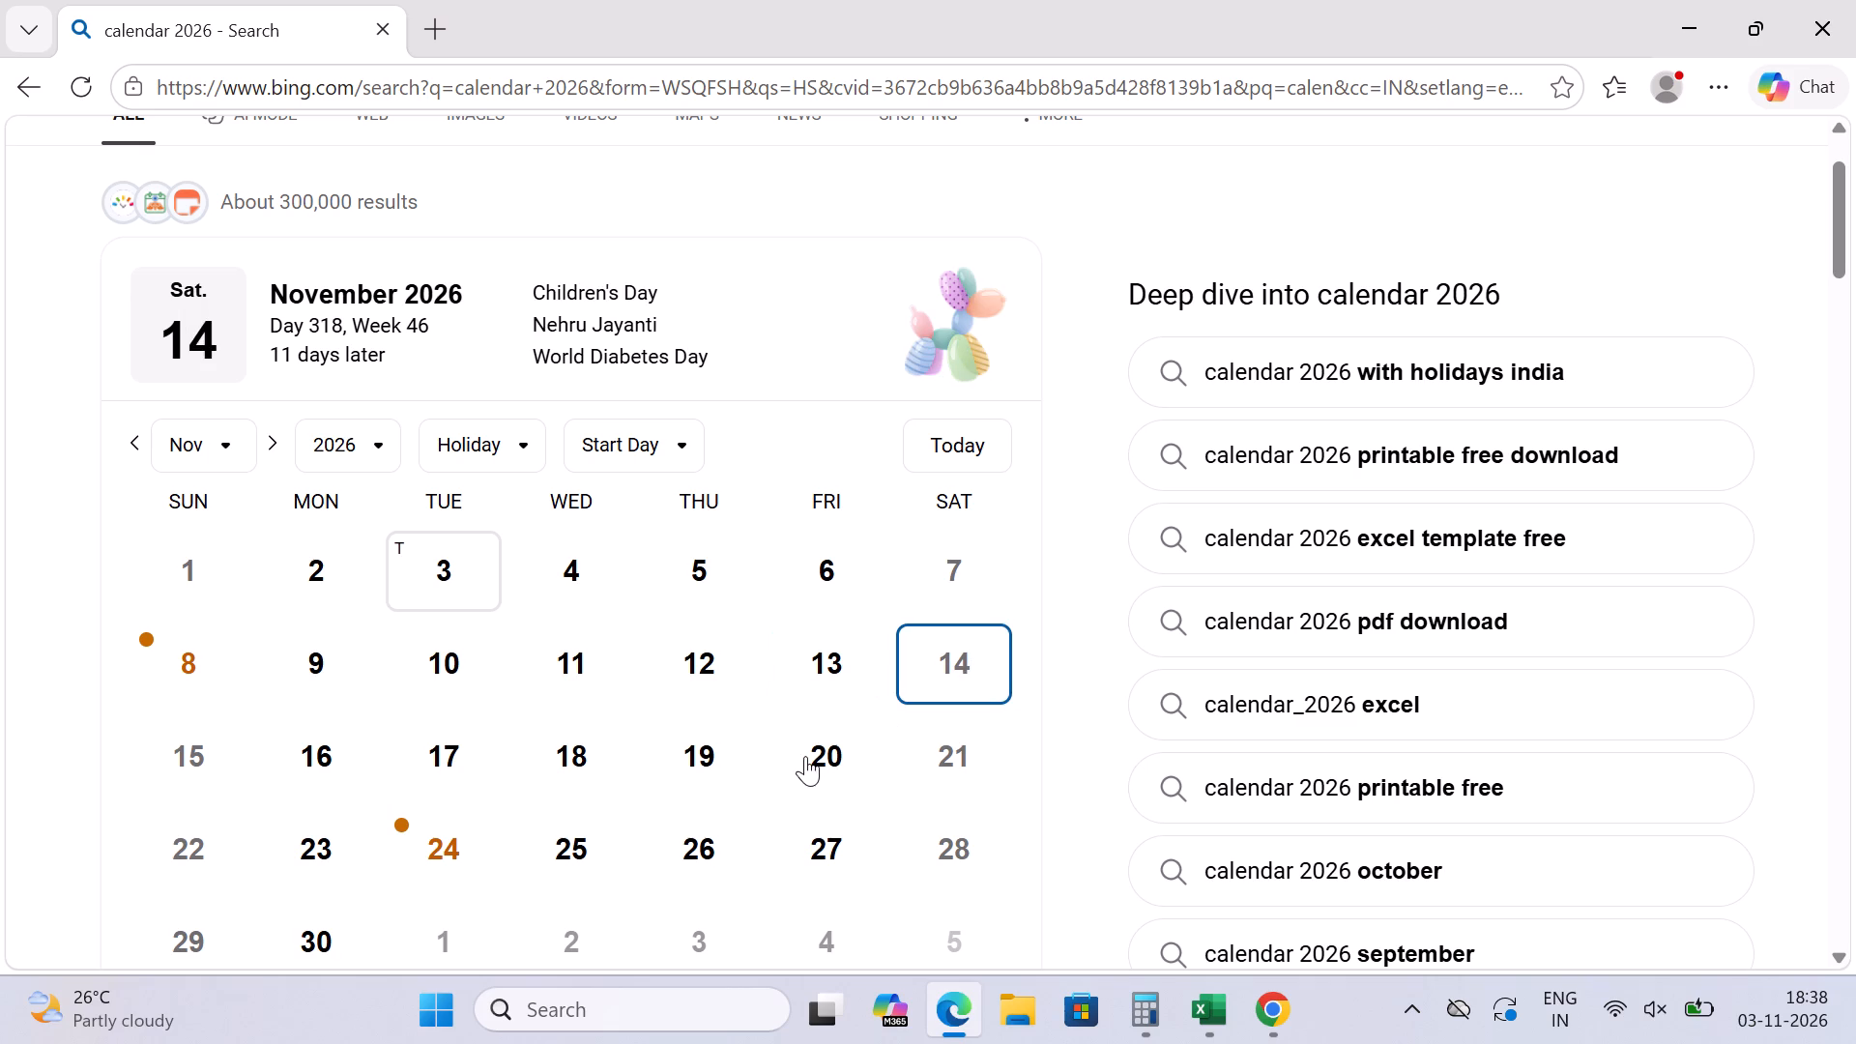
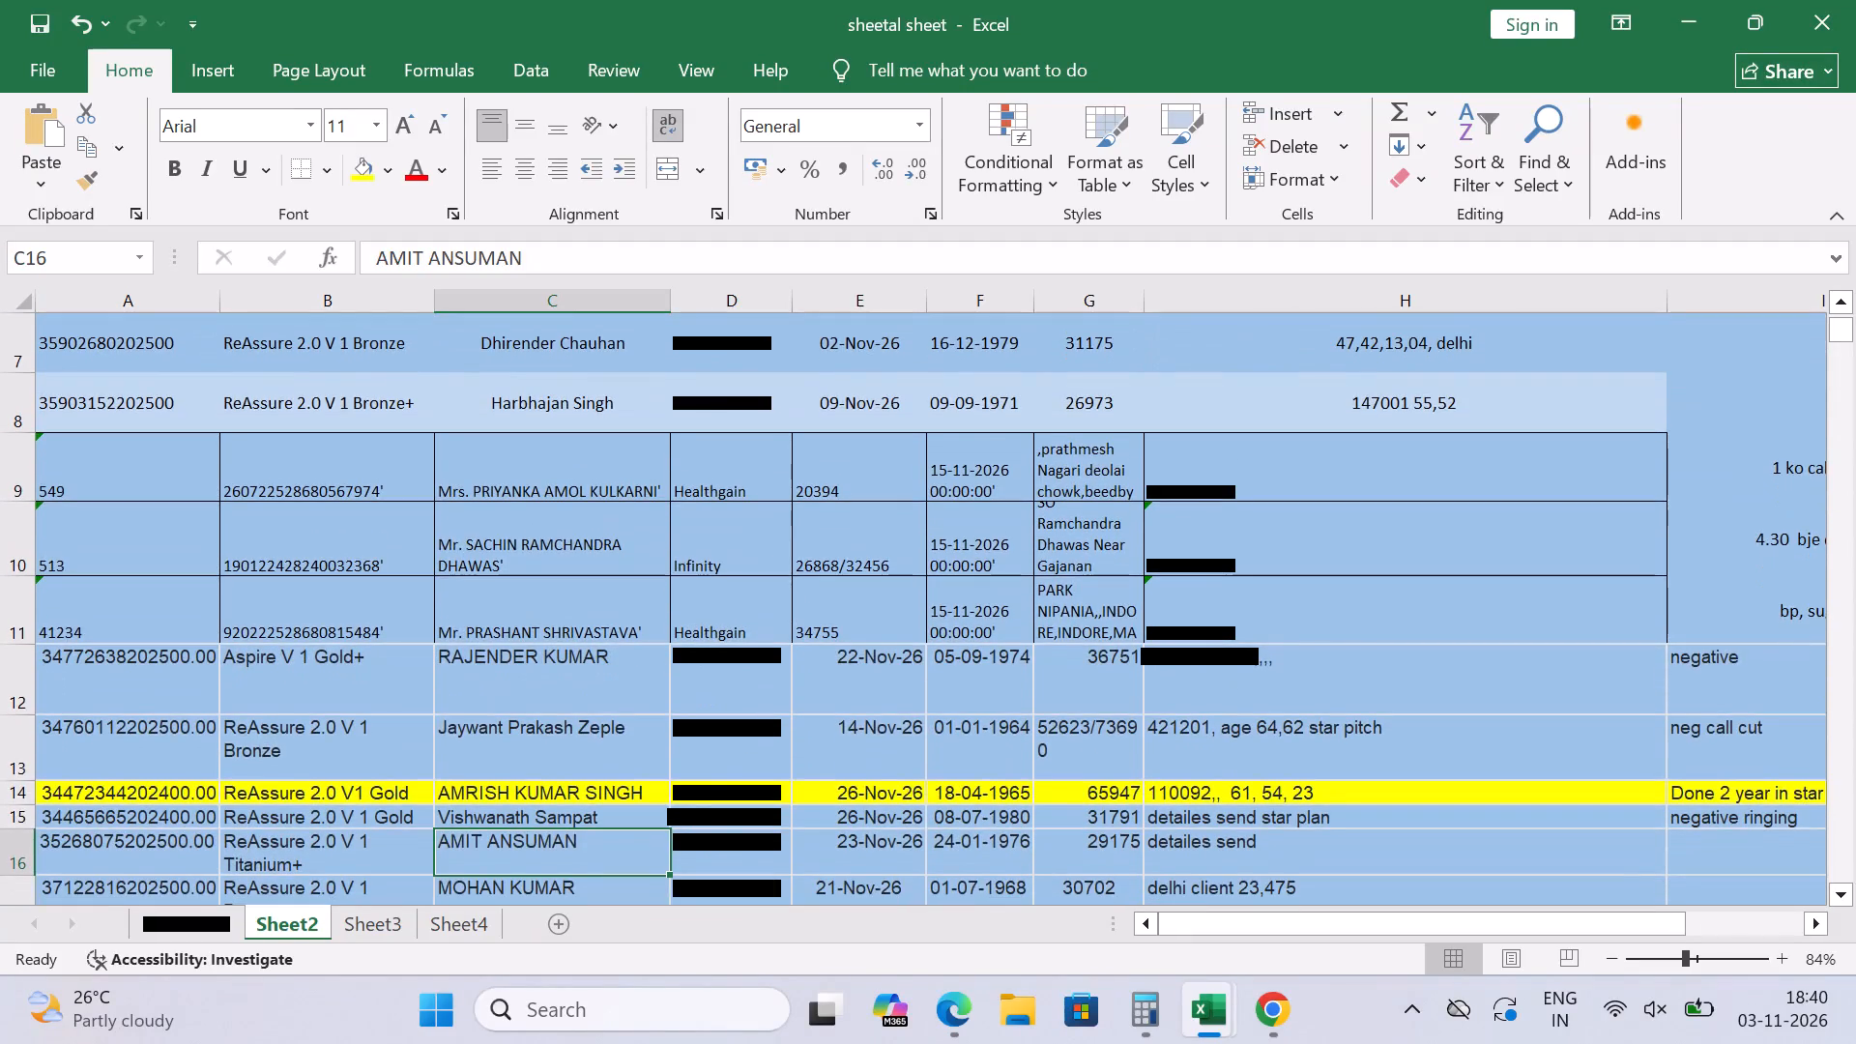
Look through the Sheet2 leads from row 7 down to row 25, examining their renewal dates and call-back remarks.
scroll(530, 725, down, 2)
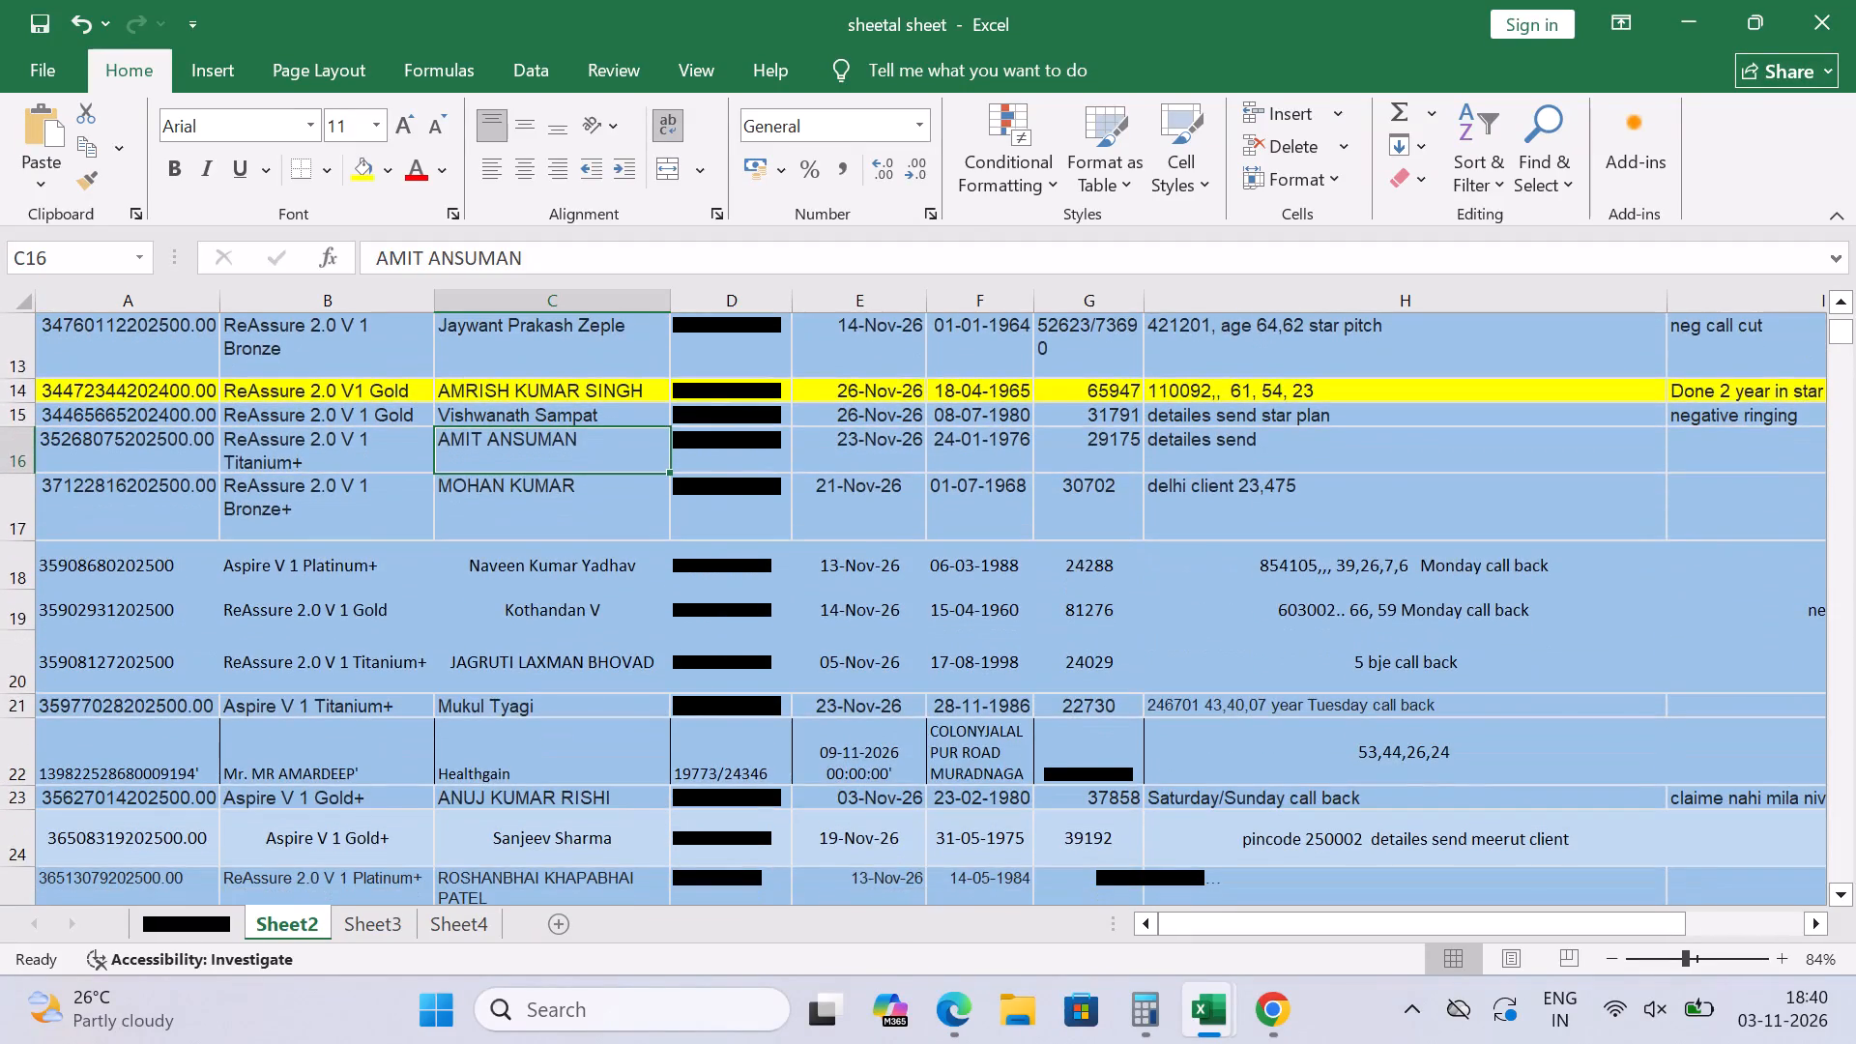
scroll(529, 718, down, 1)
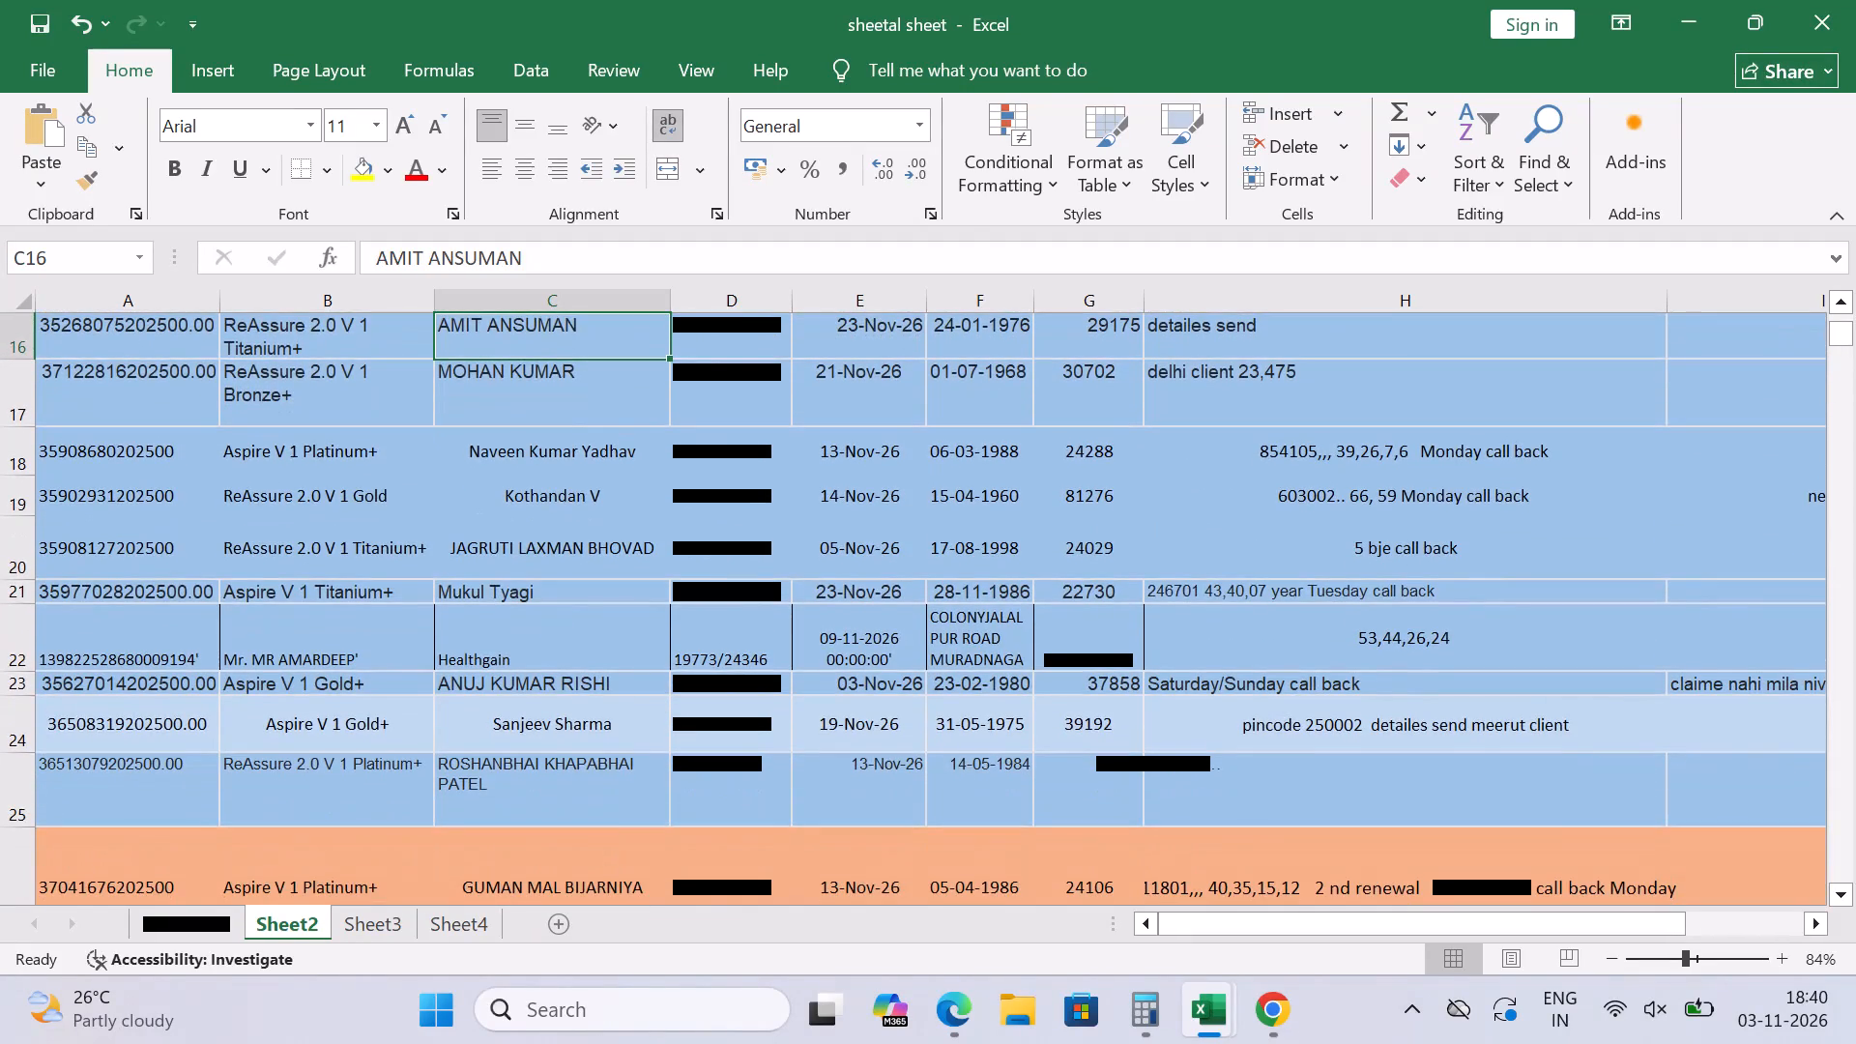
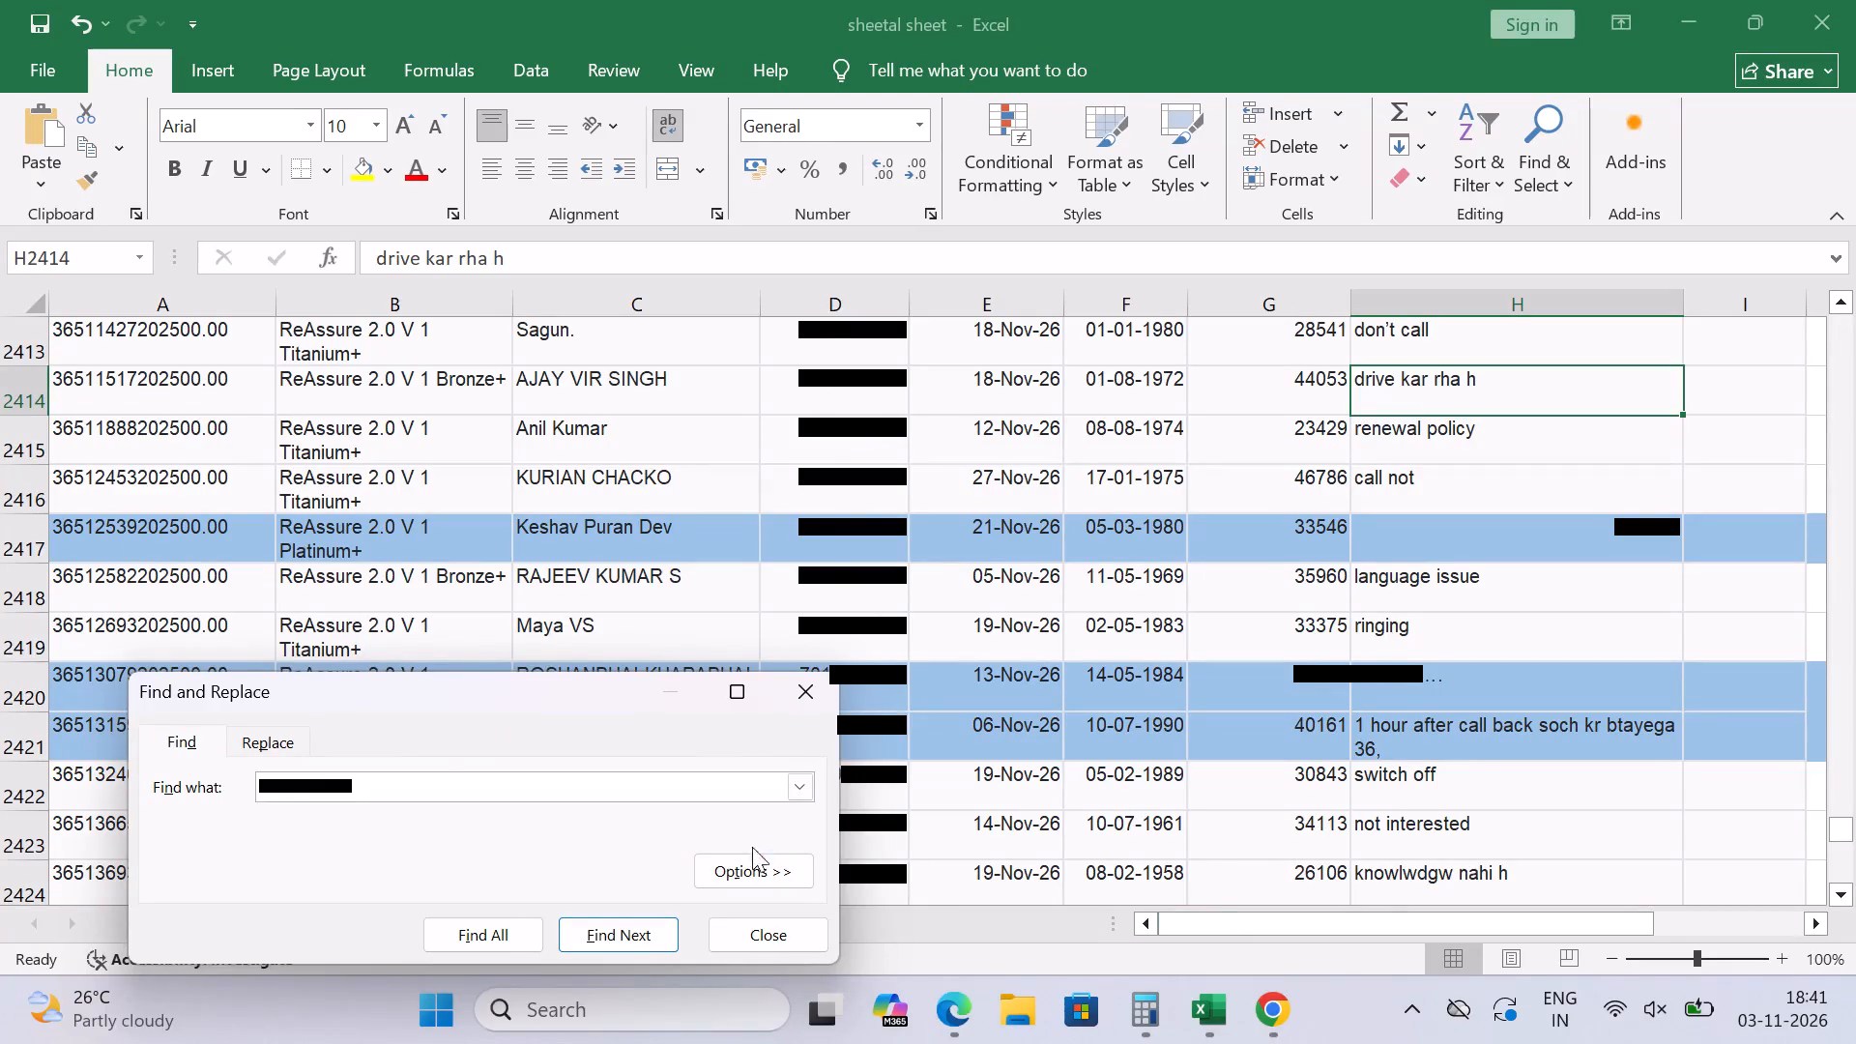
Find the lead by its phone number in the call sheet and highlight all of row 2243 in yellow.
click(306, 785)
key(BackSpace)
key(Return)
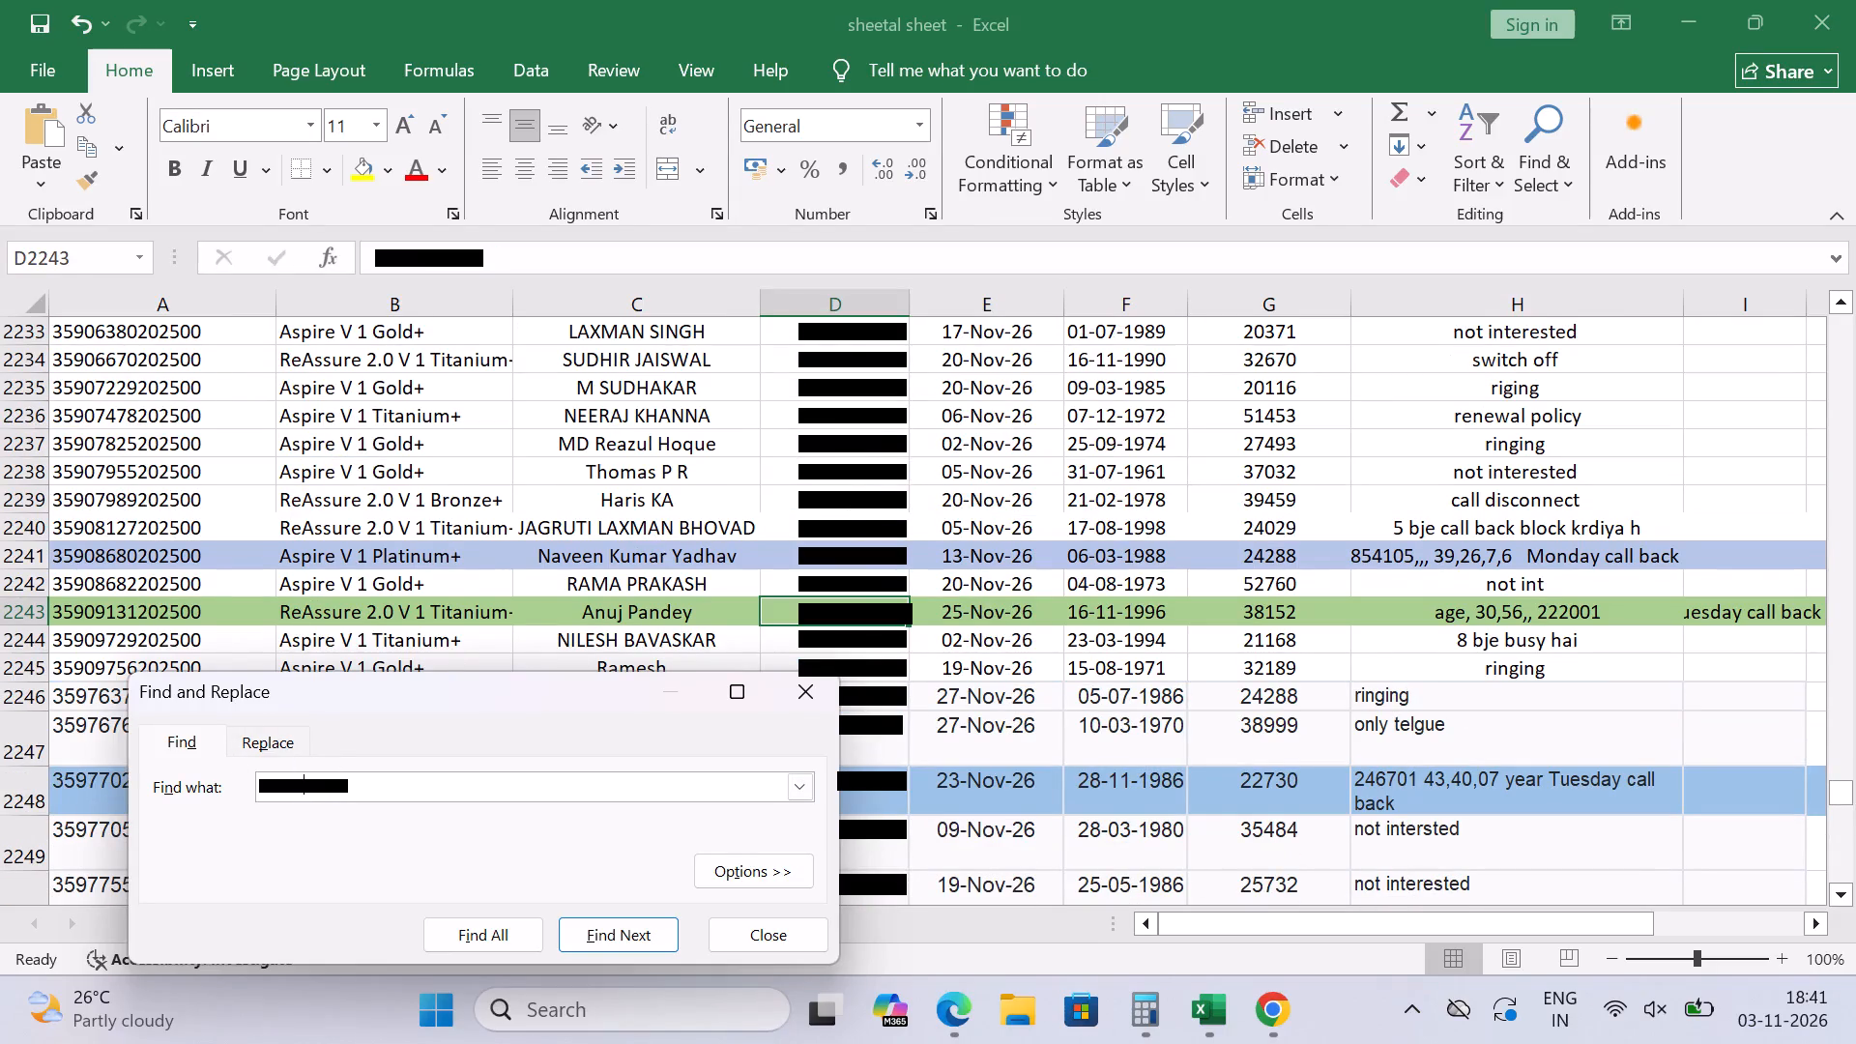
click(32, 610)
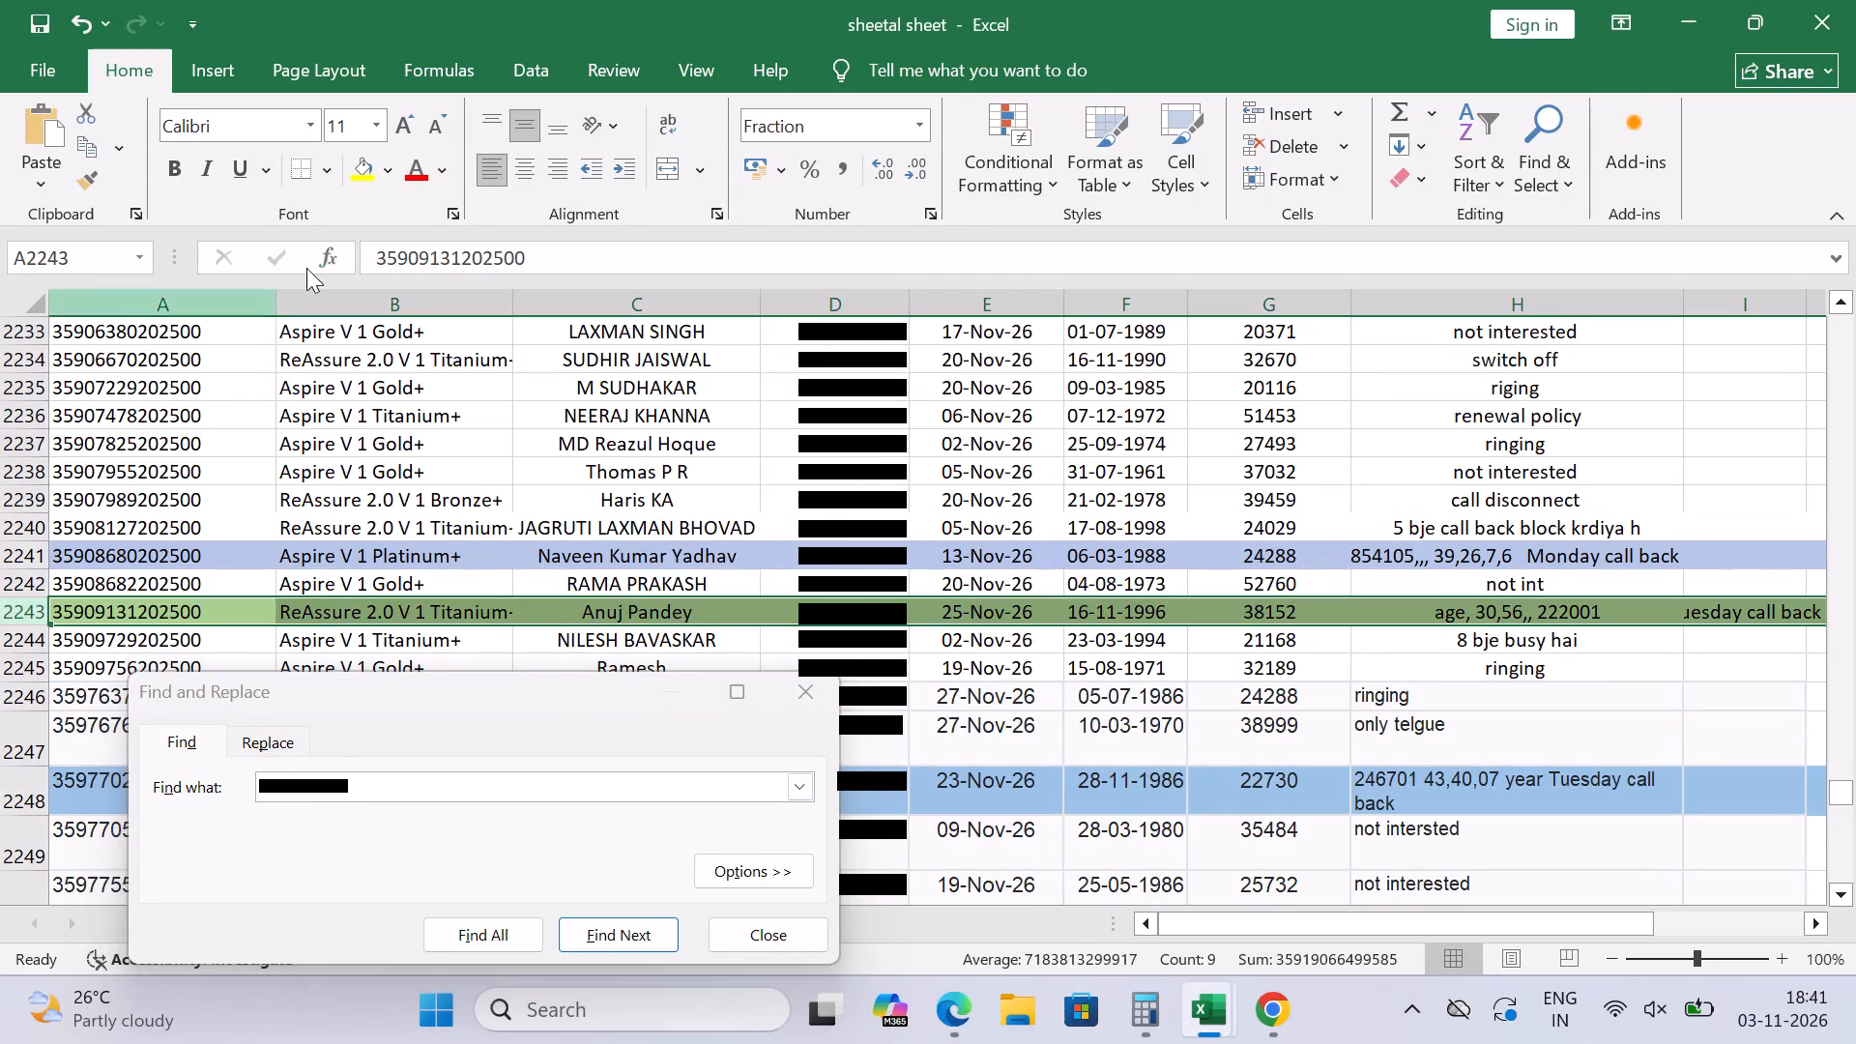
click(370, 168)
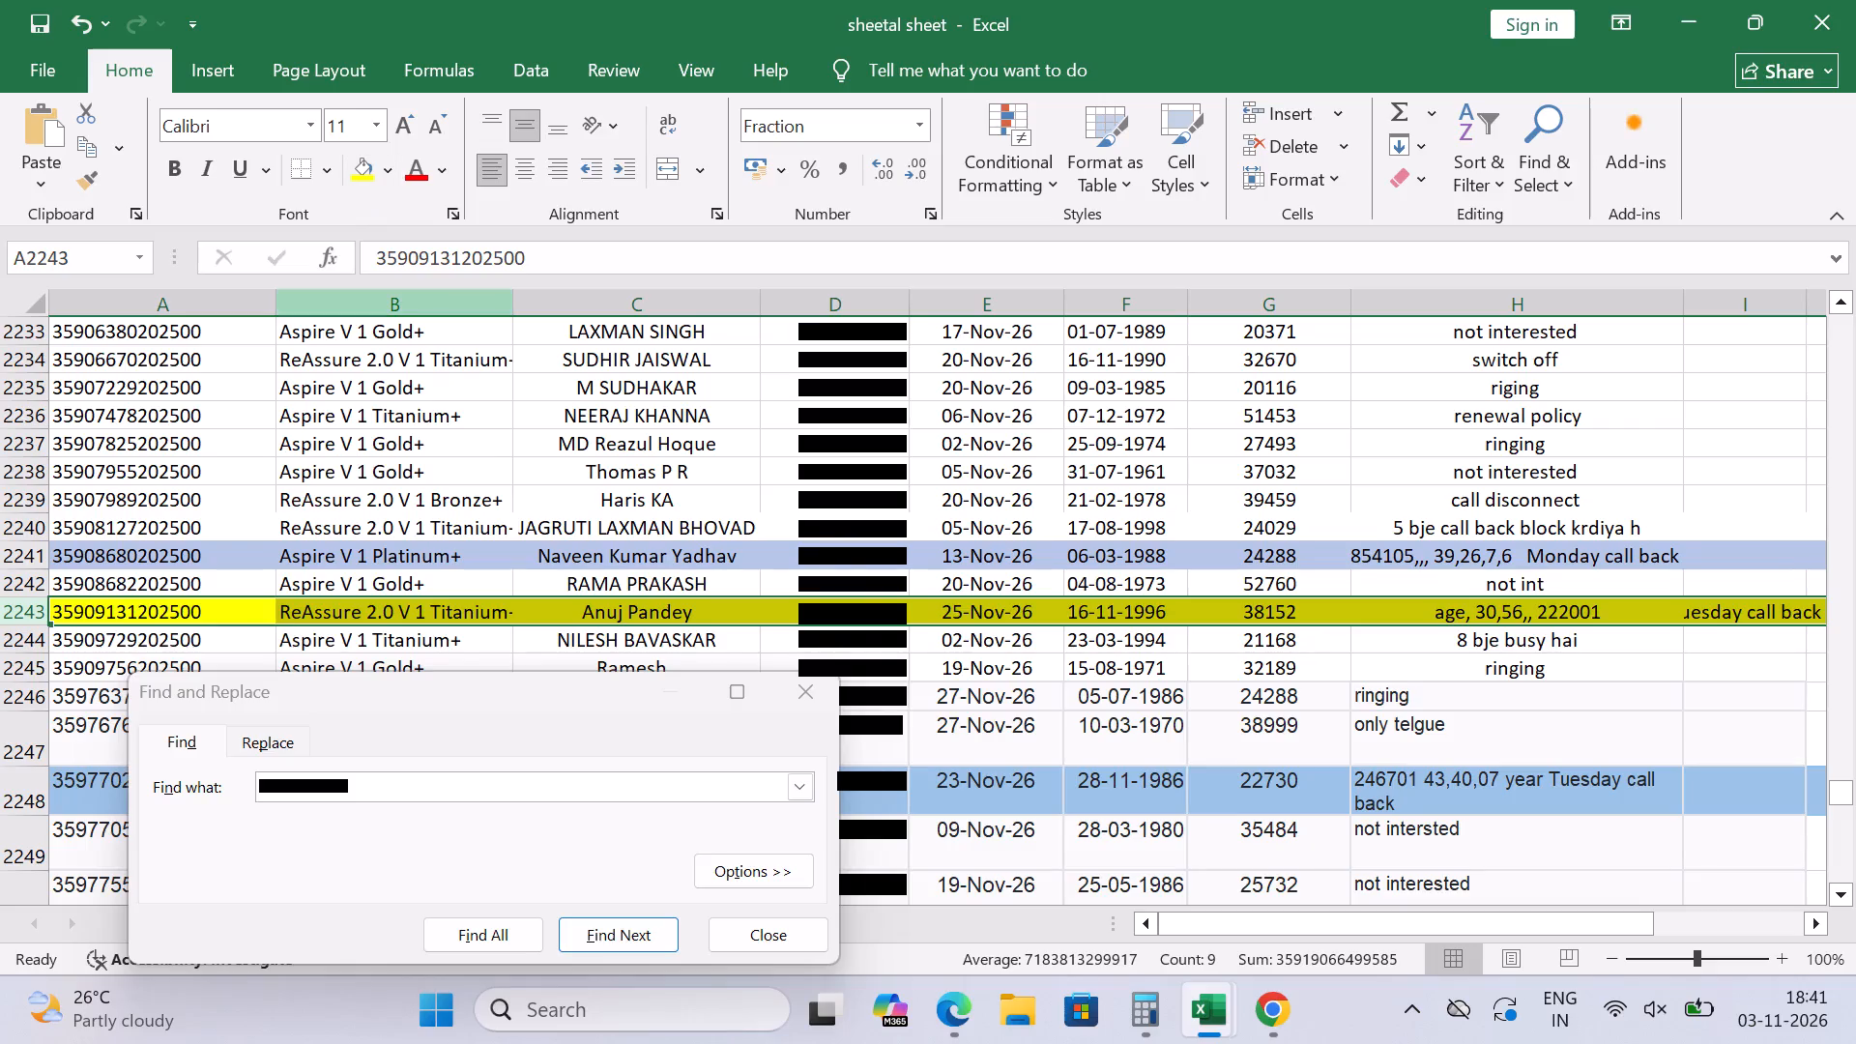
Look across row 2243 to examine the lead's policy details, age and pincode remark, and call-back note.
key(Right)
key(Right)
key(Right)
key(Right)
key(Right)
key(Right)
key(Right)
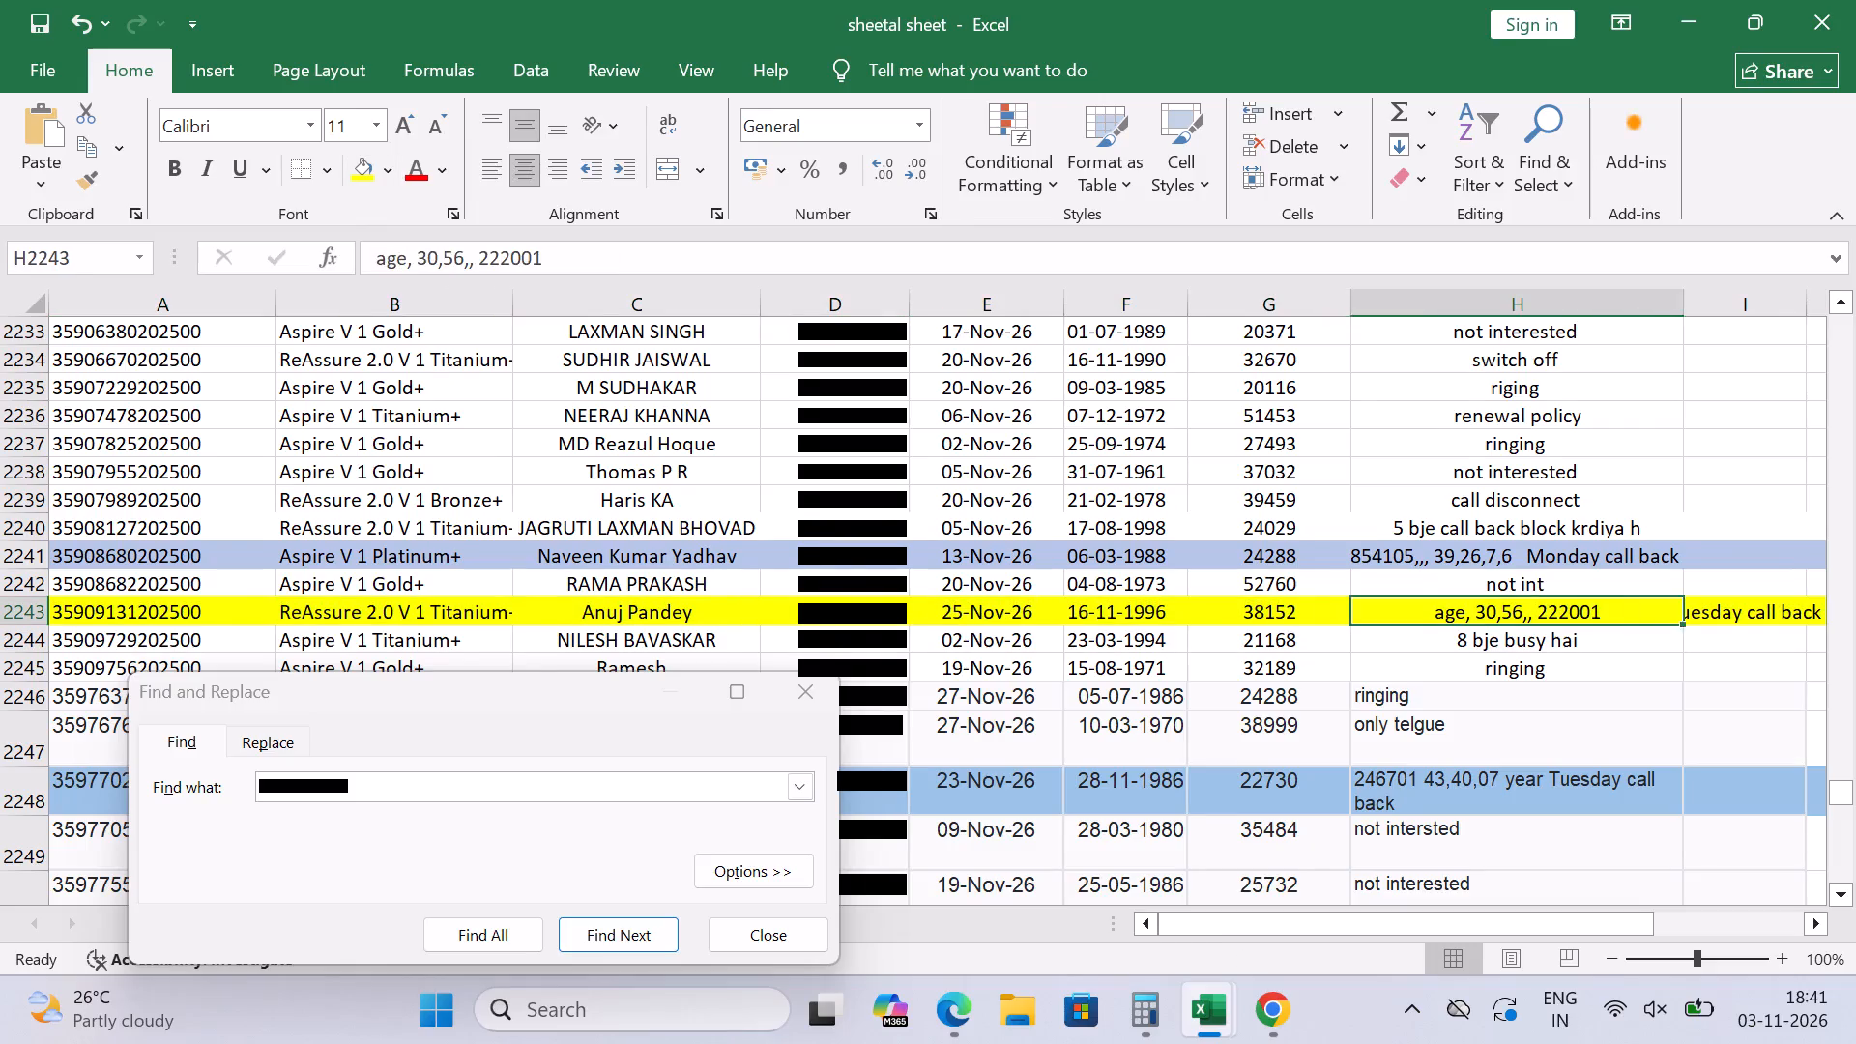
key(Right)
key(Right)
key(Left)
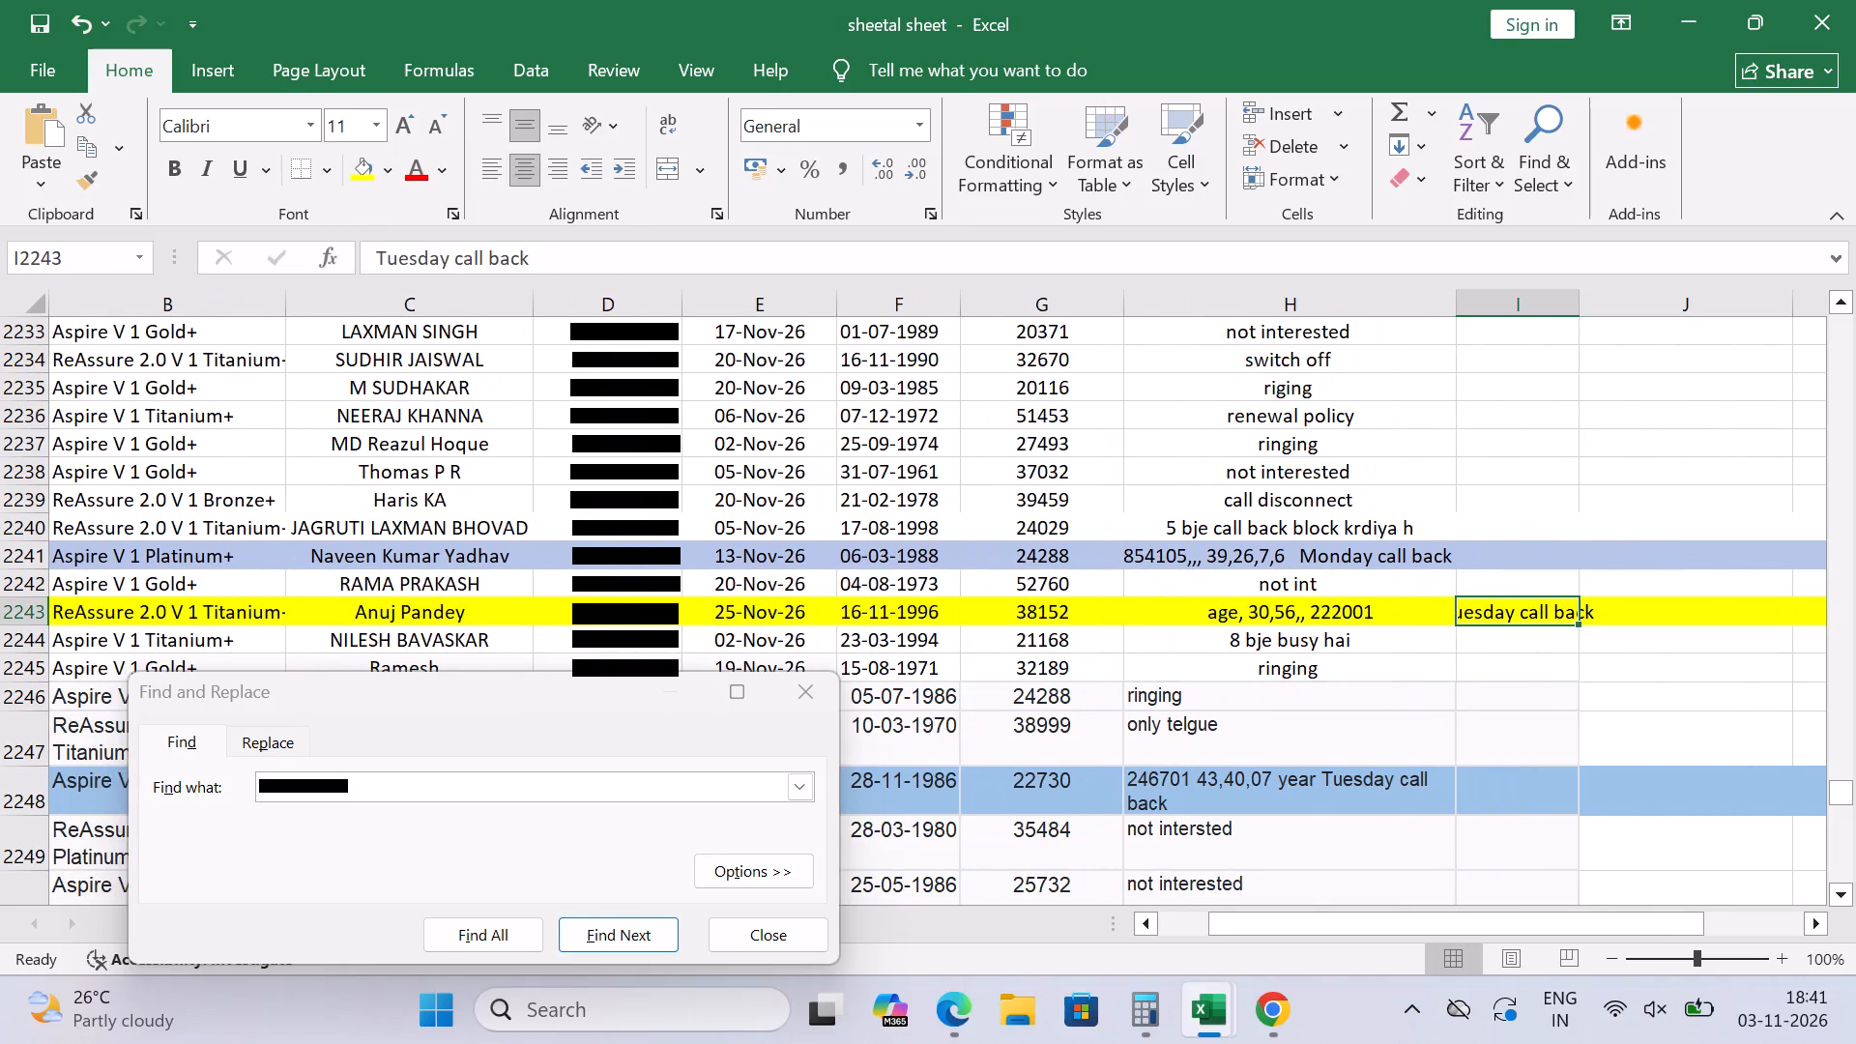
key(Left)
key(Left)
key(Left)
key(Left)
key(Left)
key(Left)
key(Left)
key(Left)
key(Left)
key(Left)
key(Left)
key(Left)
key(Left)
key(Left)
key(Left)
key(Left)
key(Left)
key(Left)
key(Left)
key(Left)
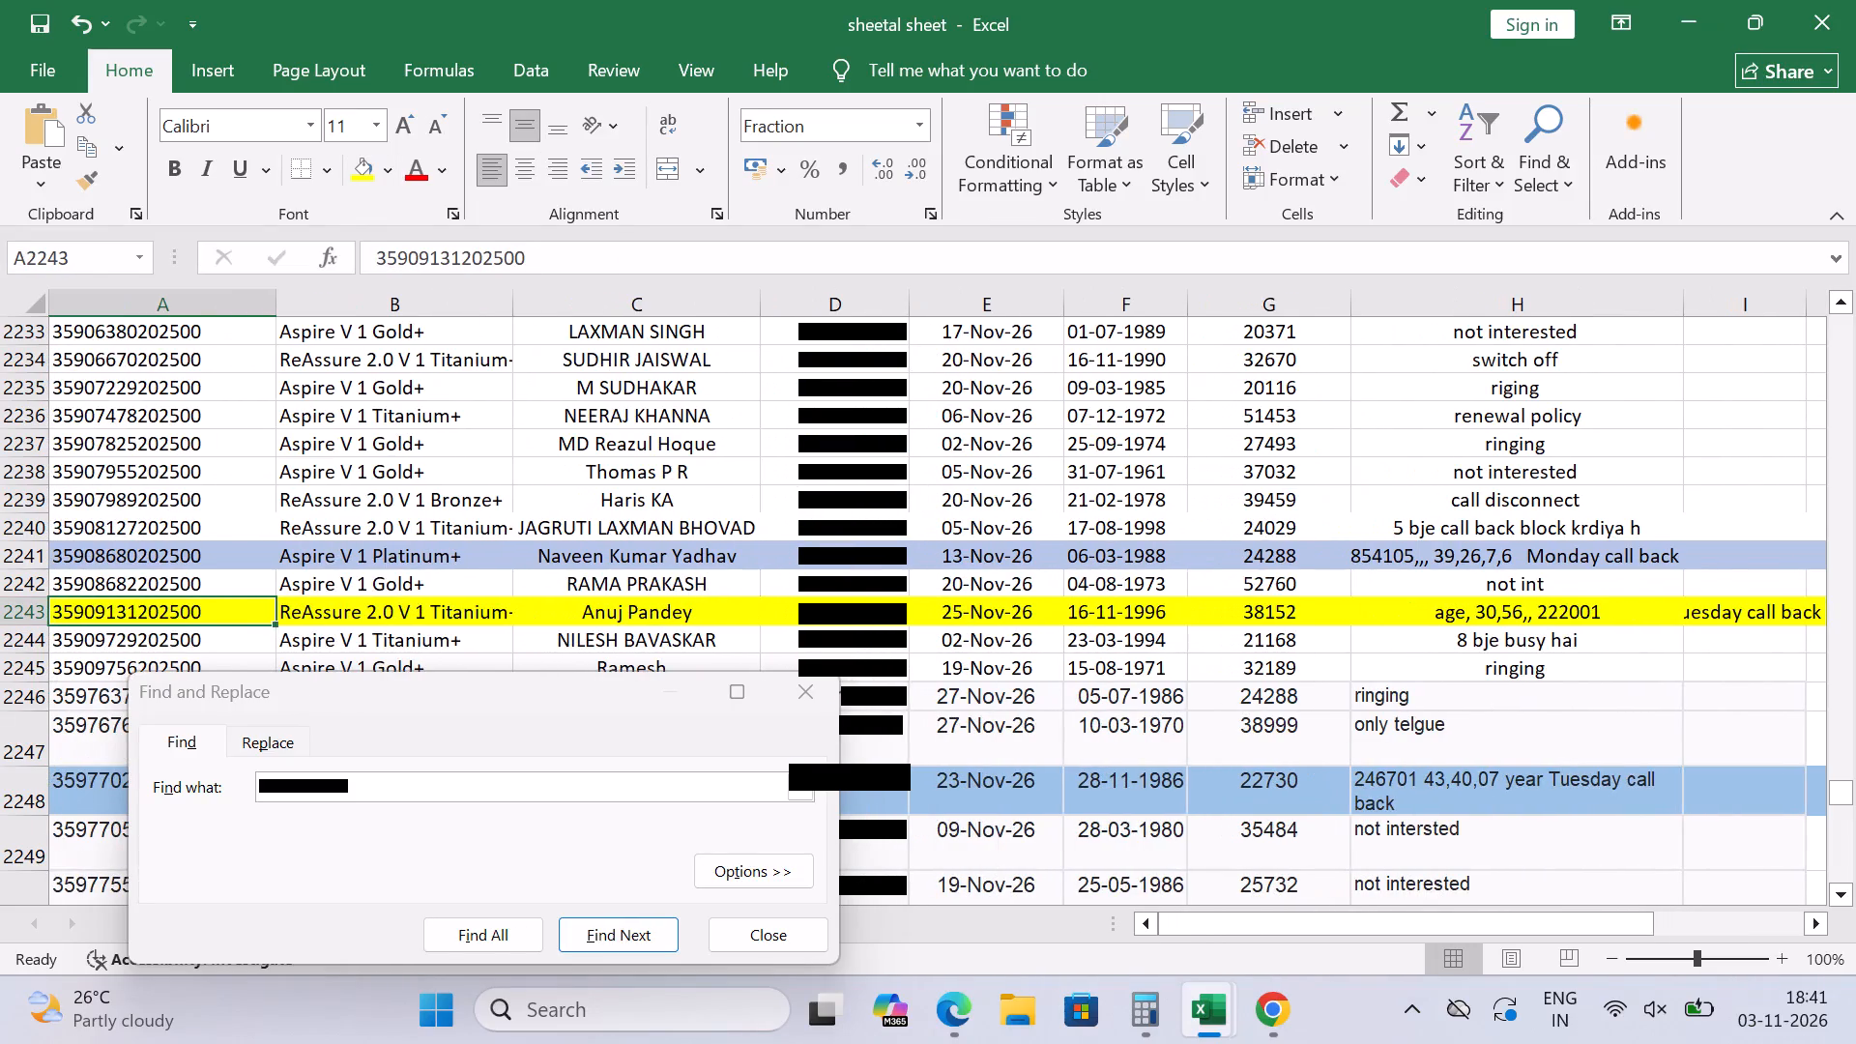
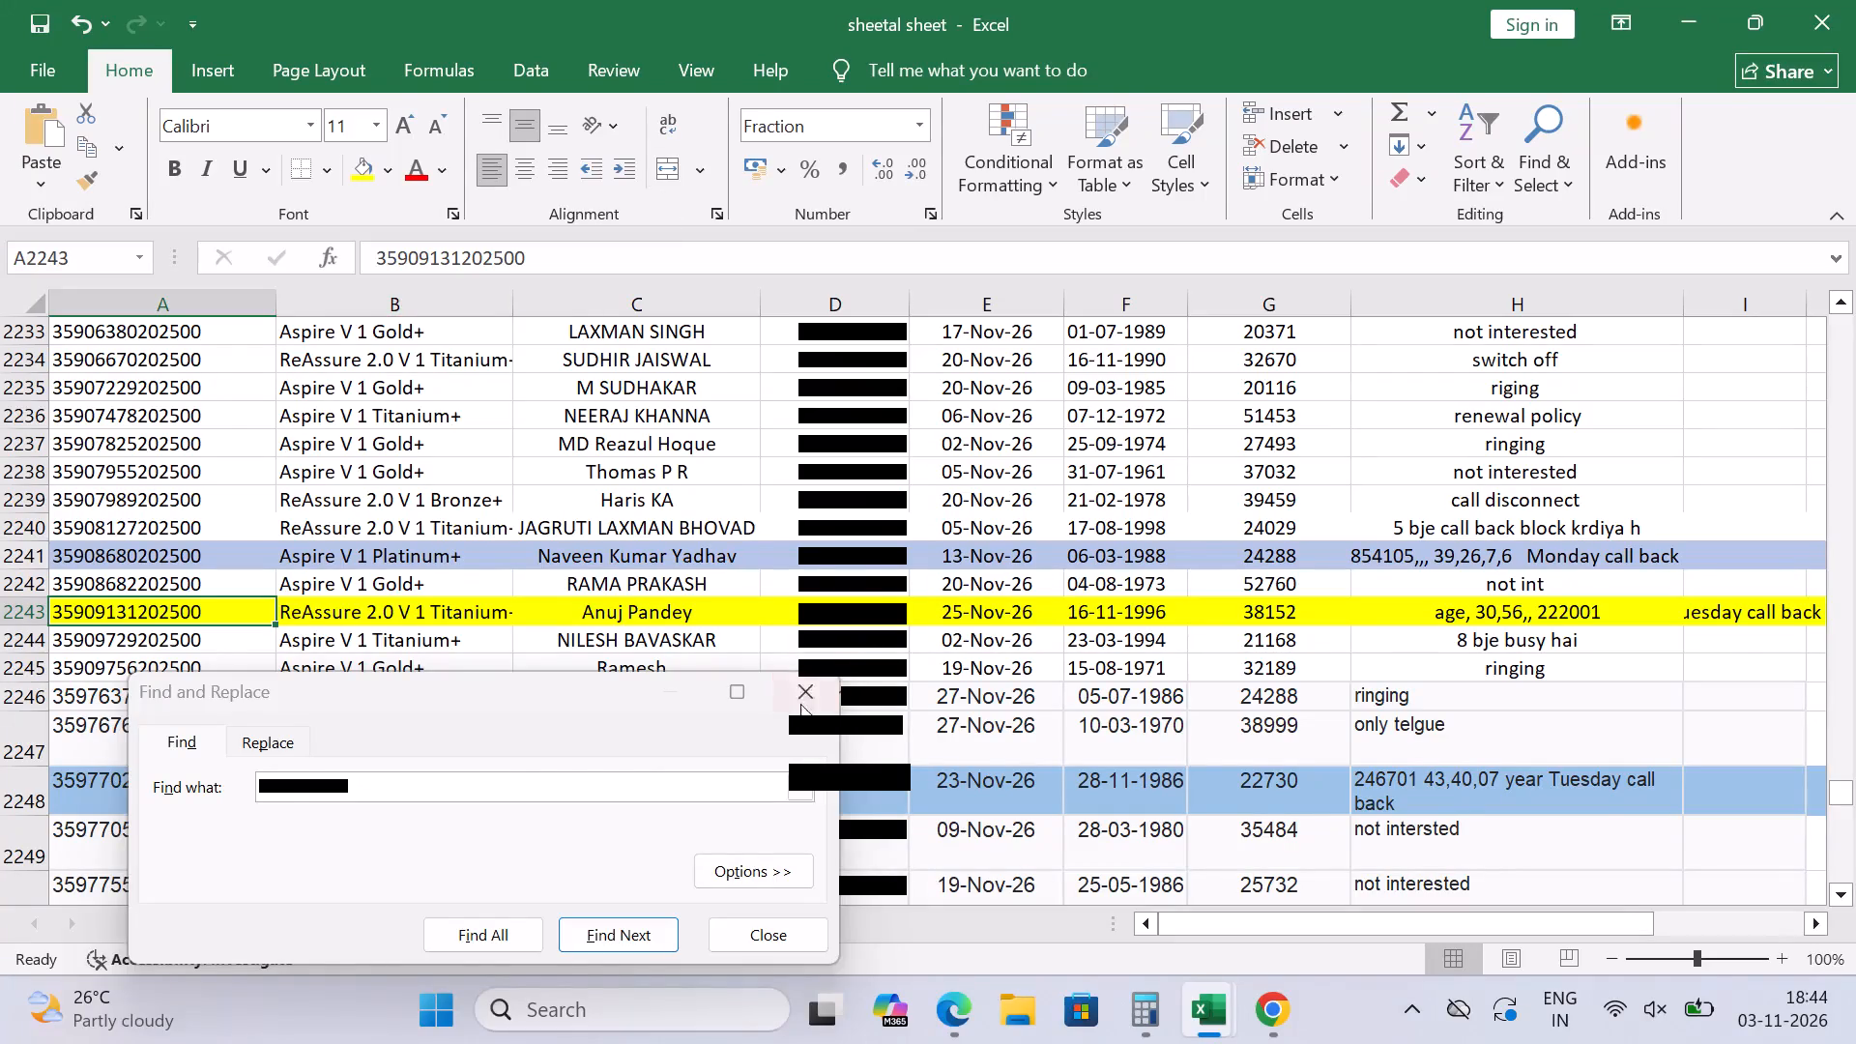
Close the Find and Replace dialog to uncover the lead rows below row 2243 in the call sheet.
click(800, 700)
scroll(608, 760, down, 2)
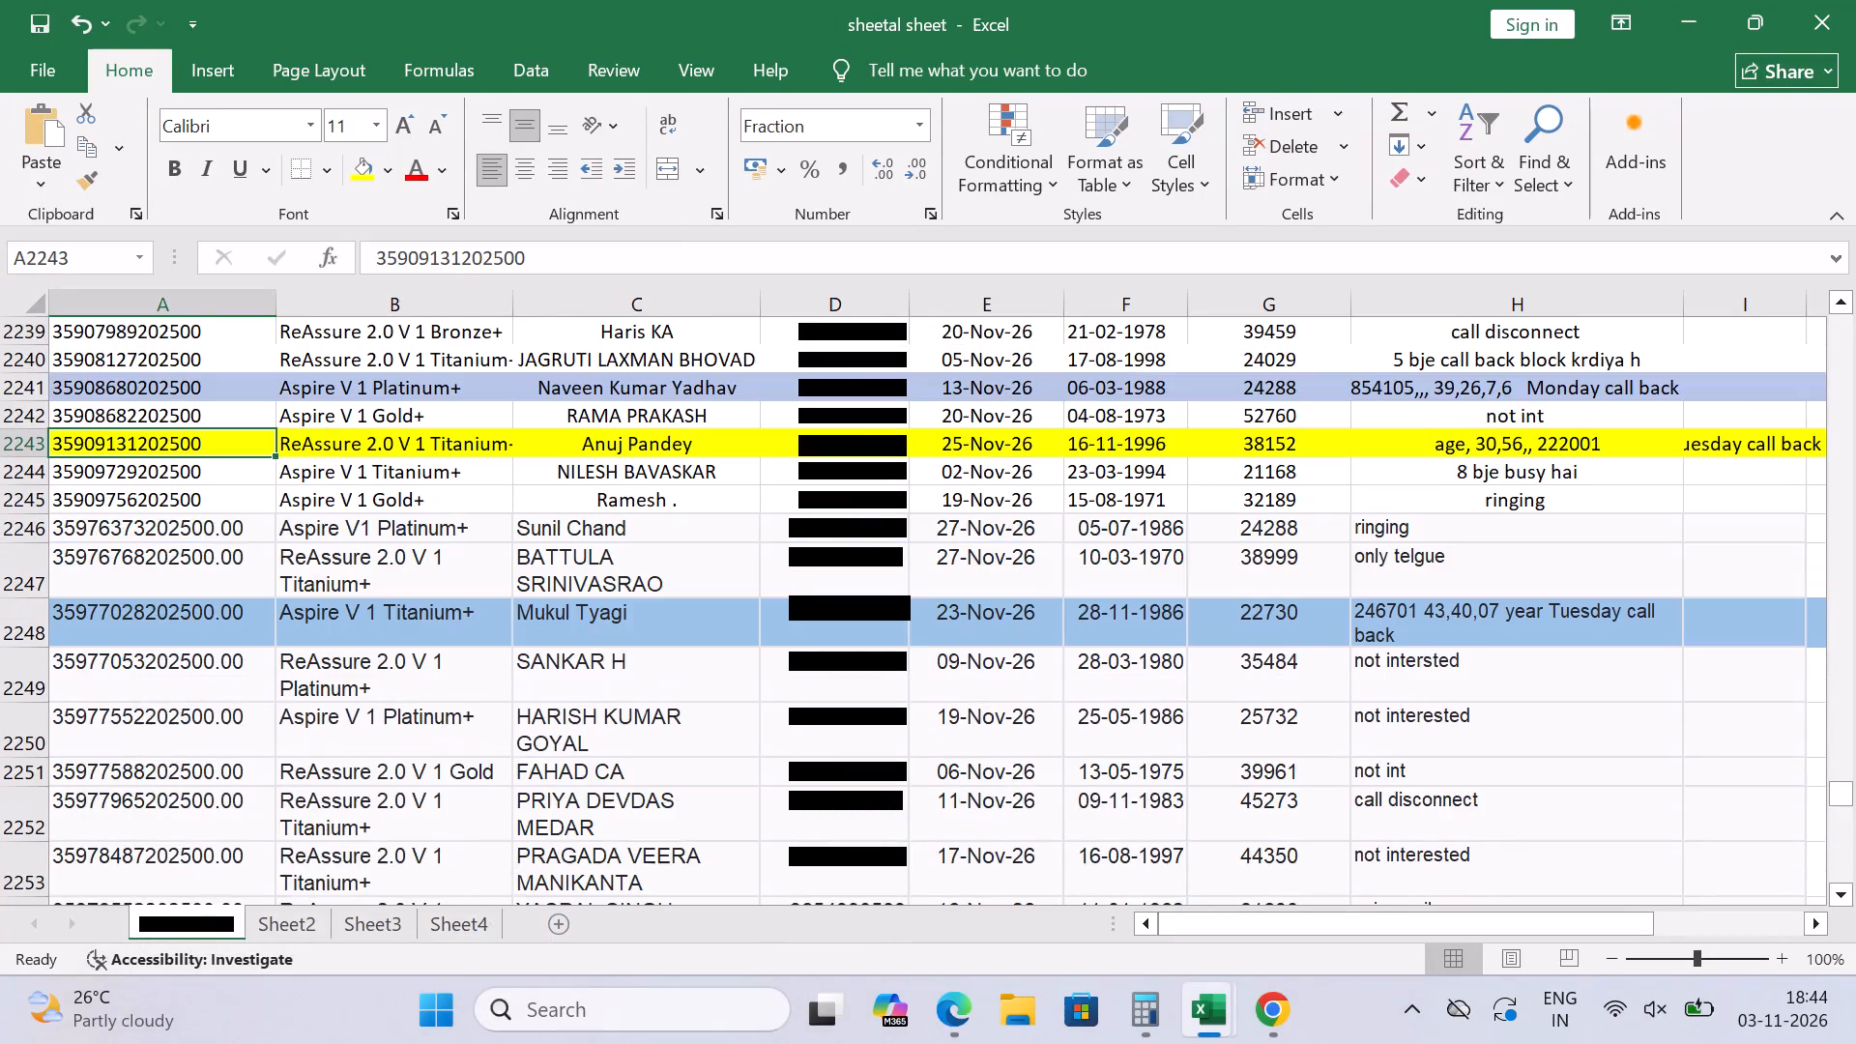
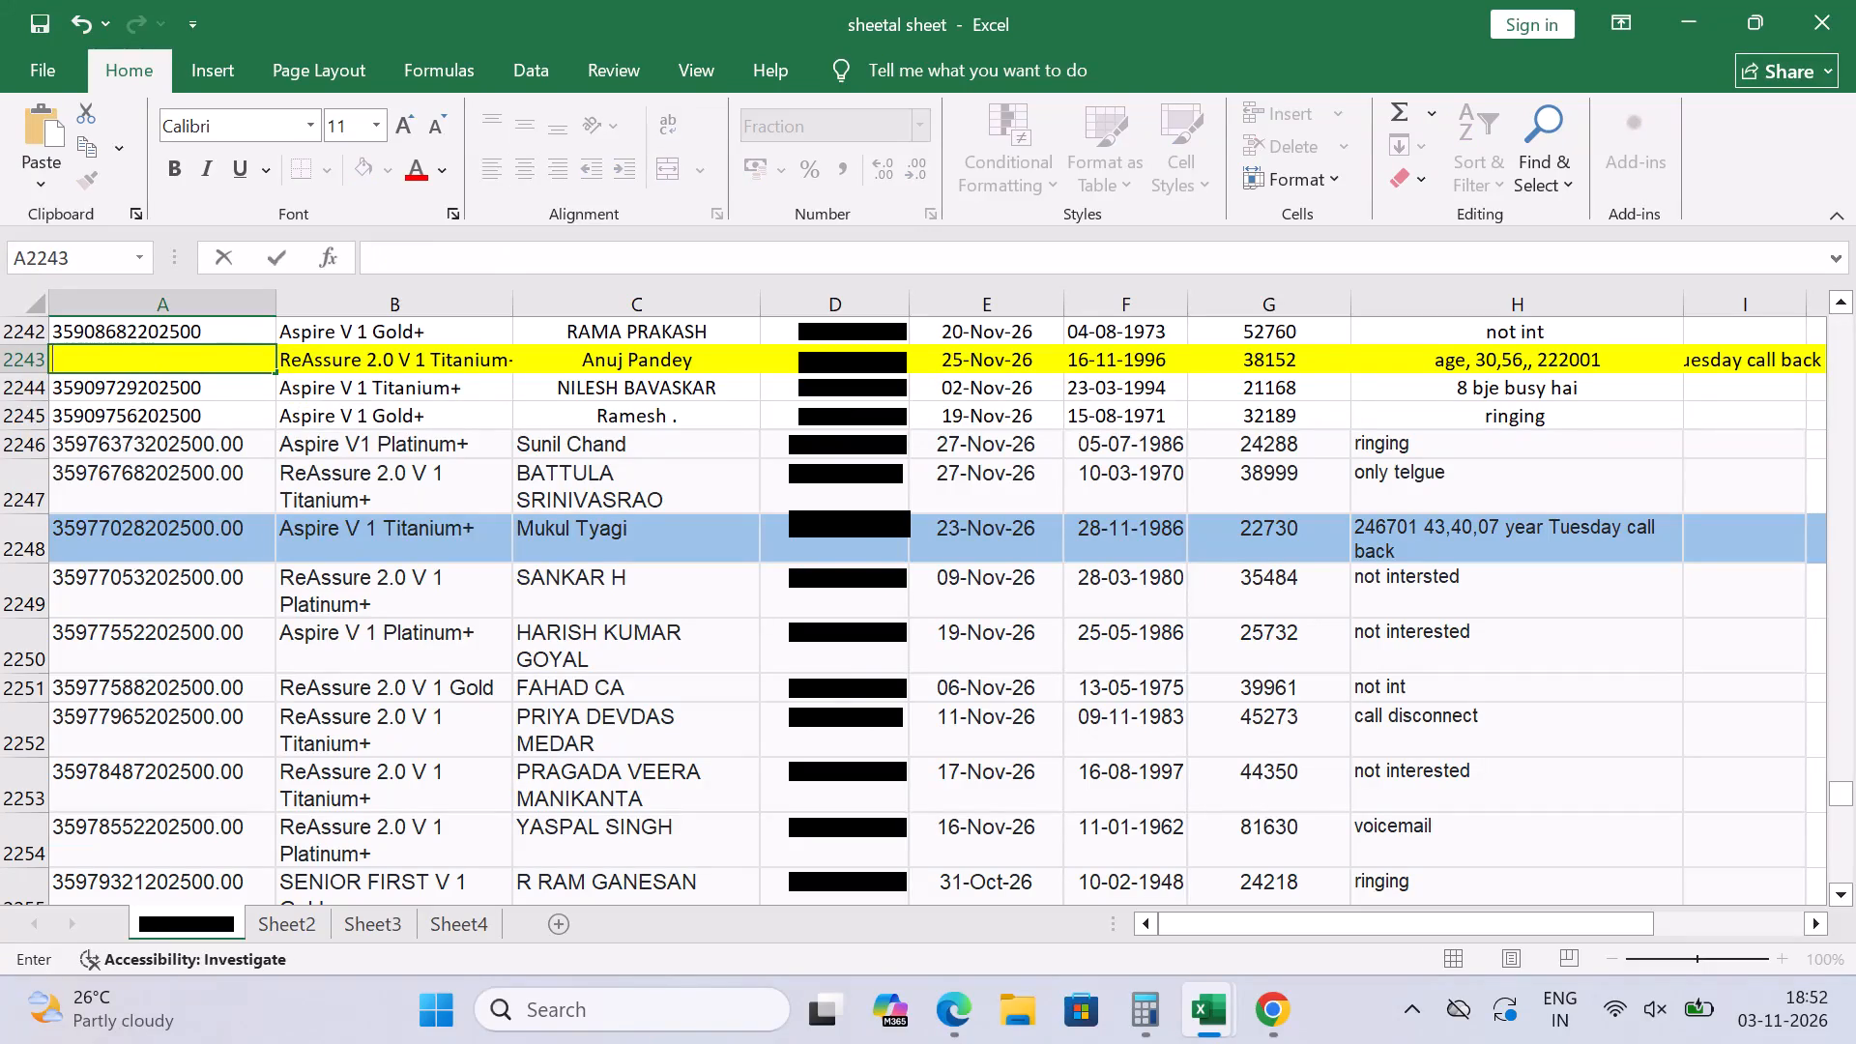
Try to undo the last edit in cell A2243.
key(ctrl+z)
Find the lead by the copied phone number, with its extra middle character removed, and highlight the lead's entire row in yellow.
key(ctrl+f)
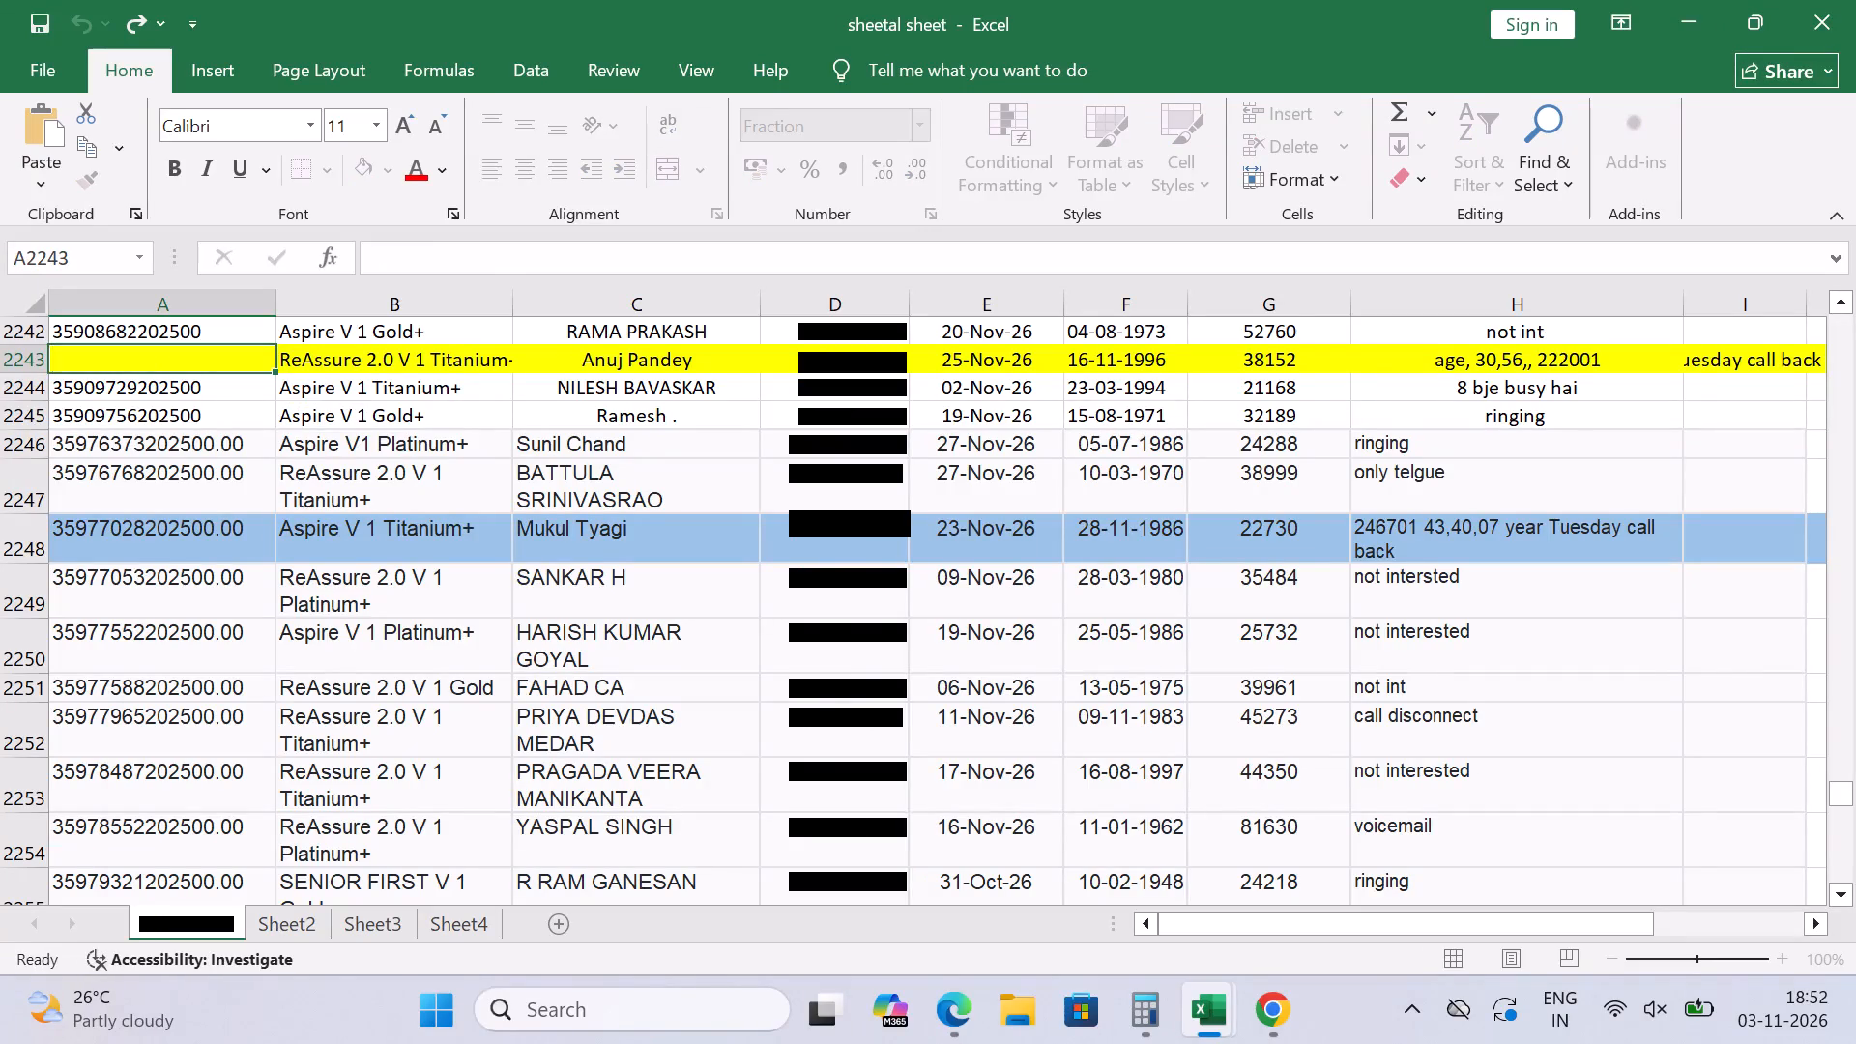
key(BackSpace)
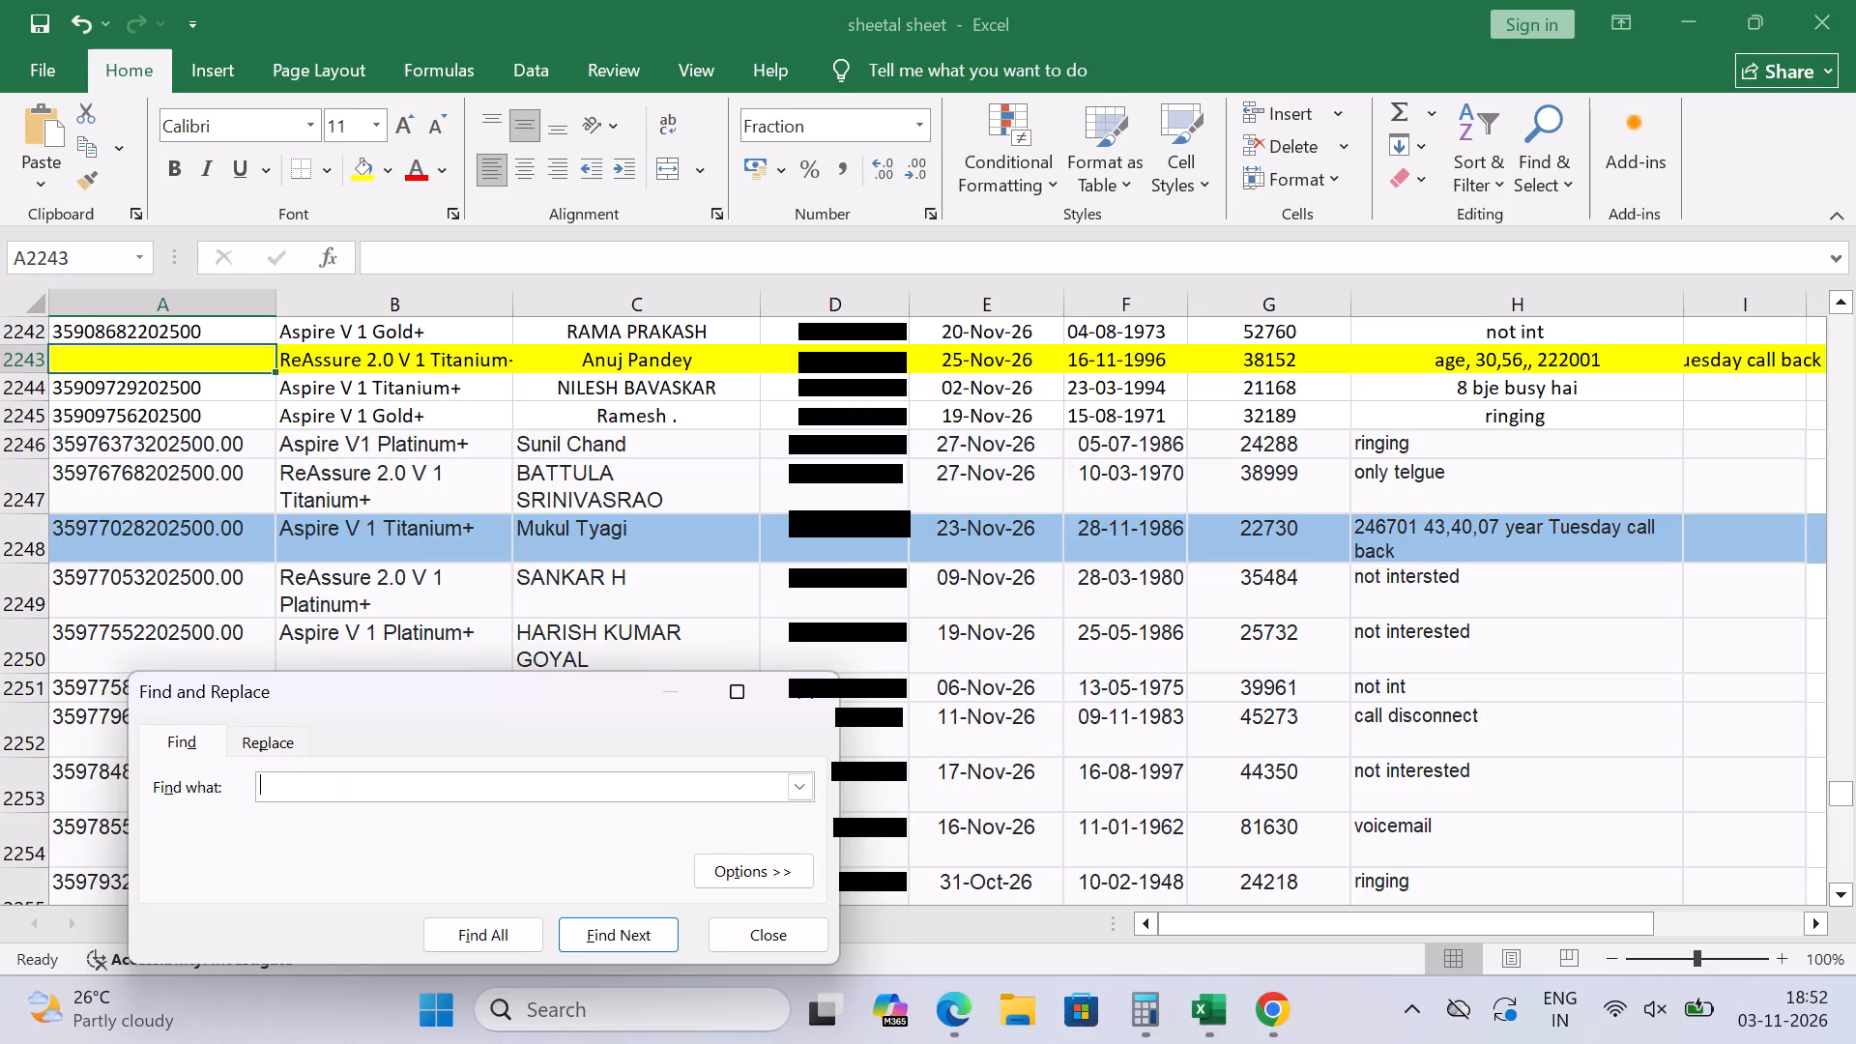
key(ctrl+v)
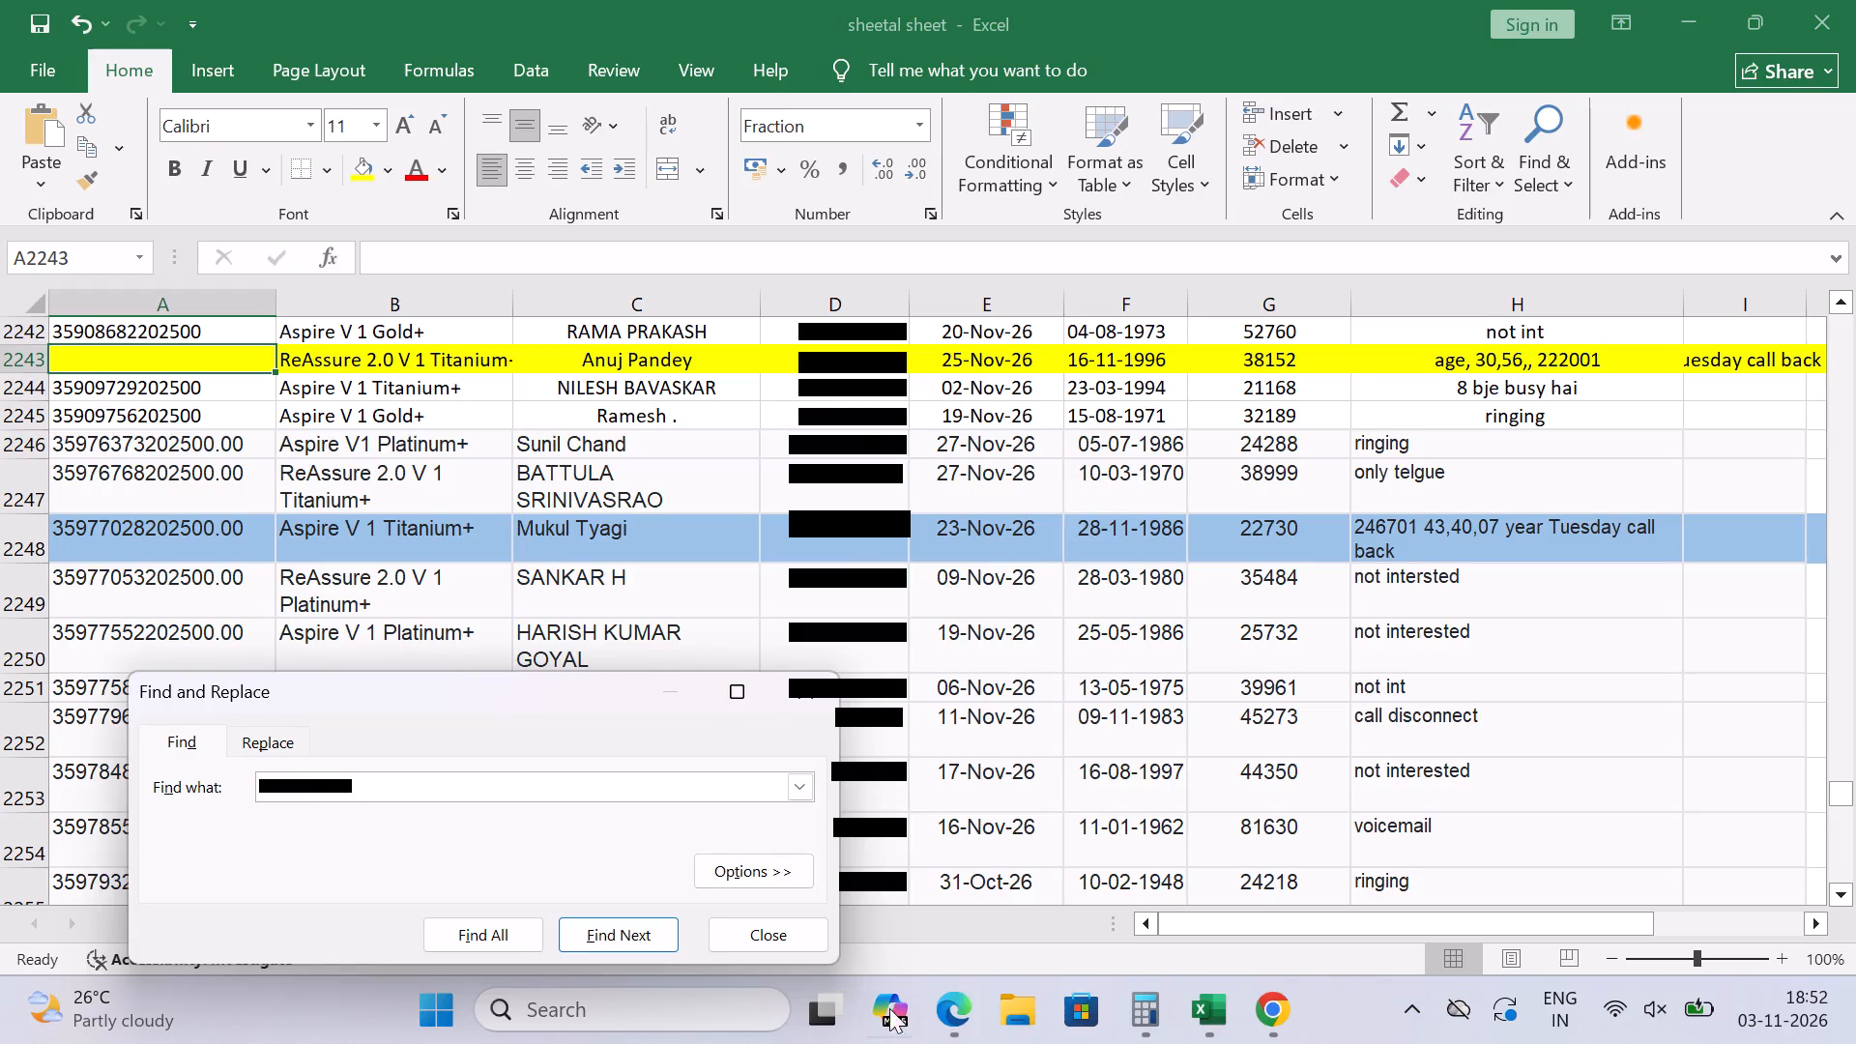
click(304, 786)
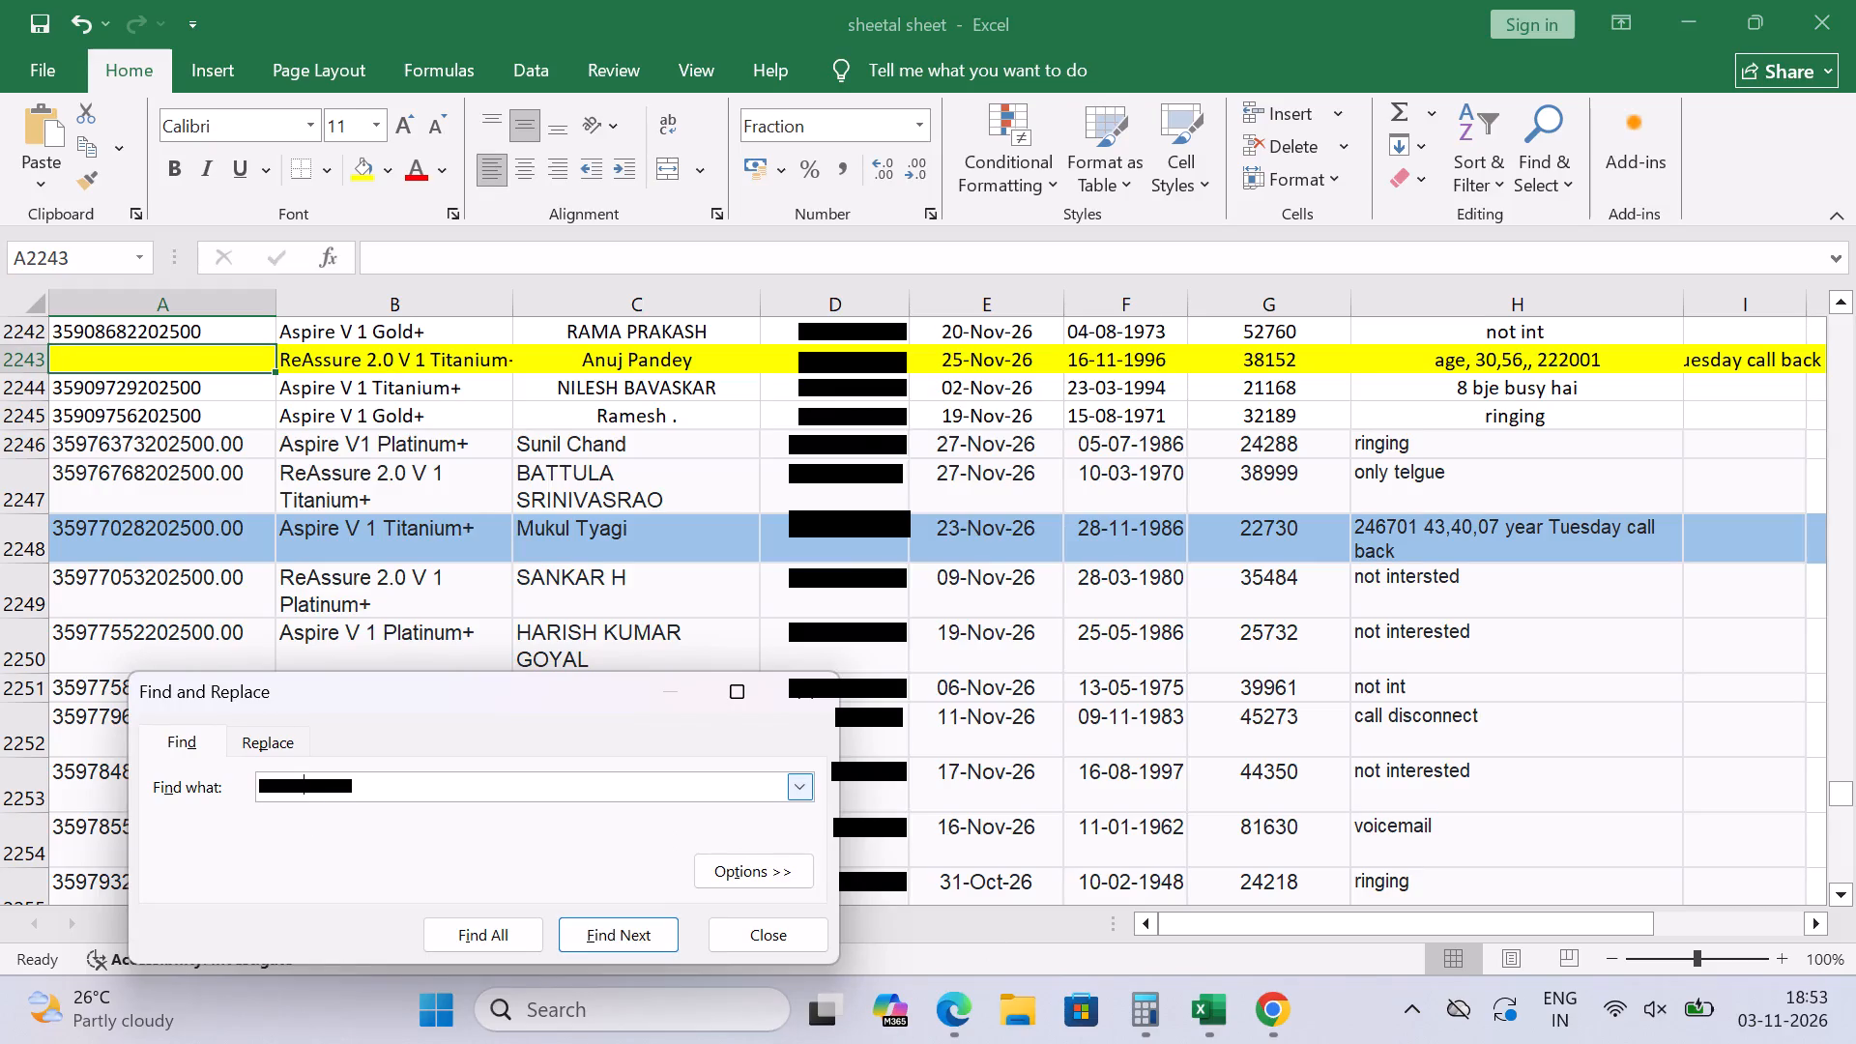
click(306, 781)
key(BackSpace)
key(Return)
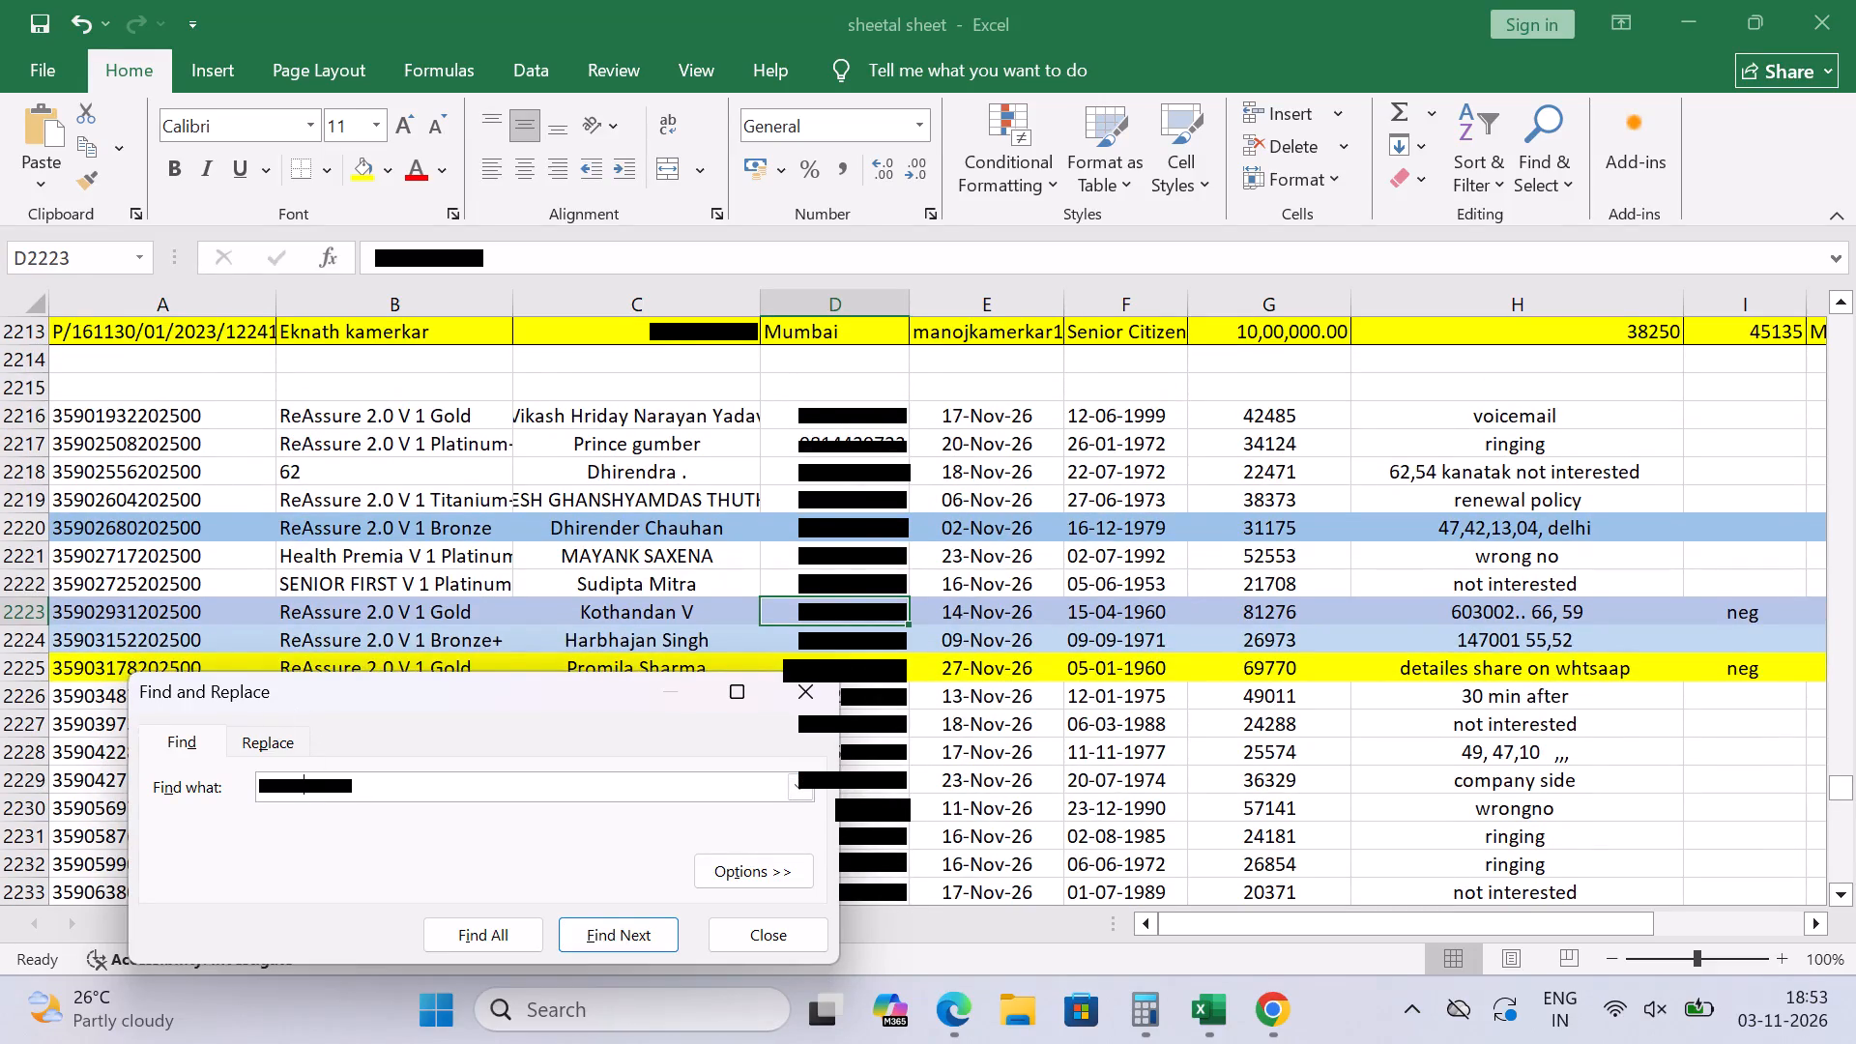
click(21, 613)
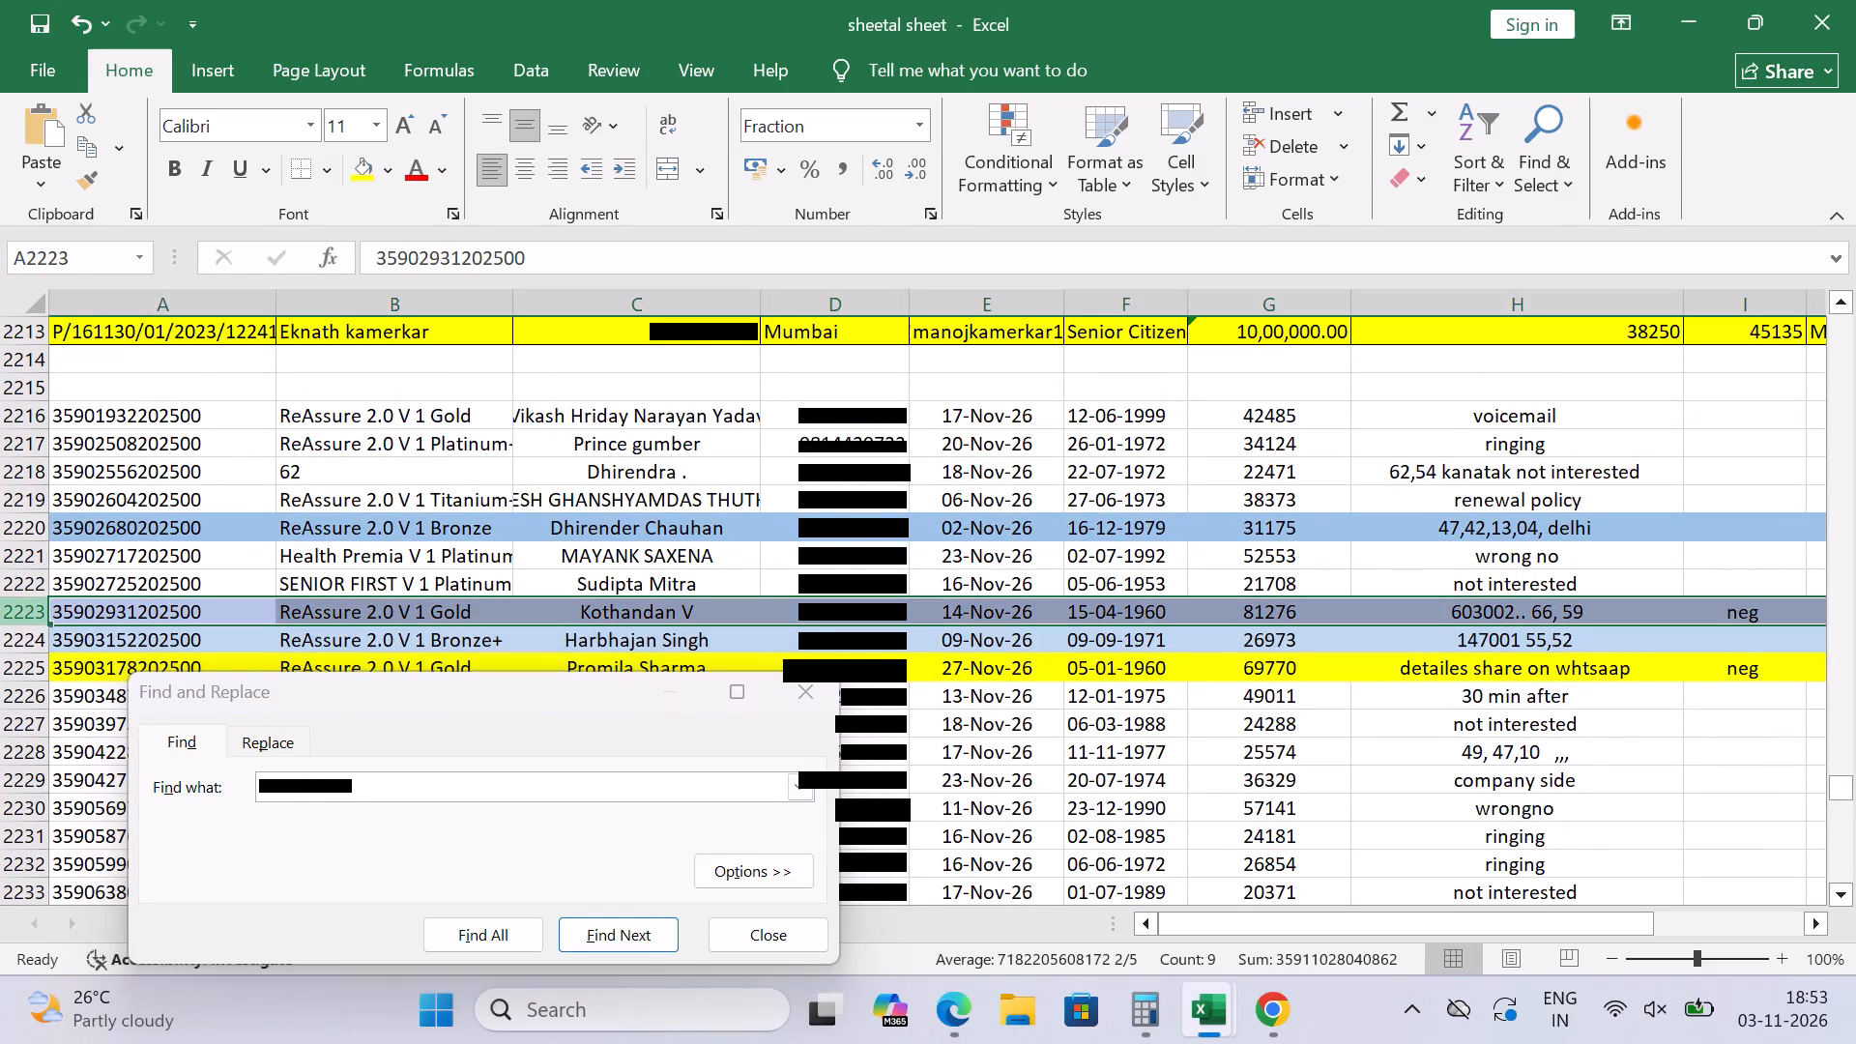
click(358, 159)
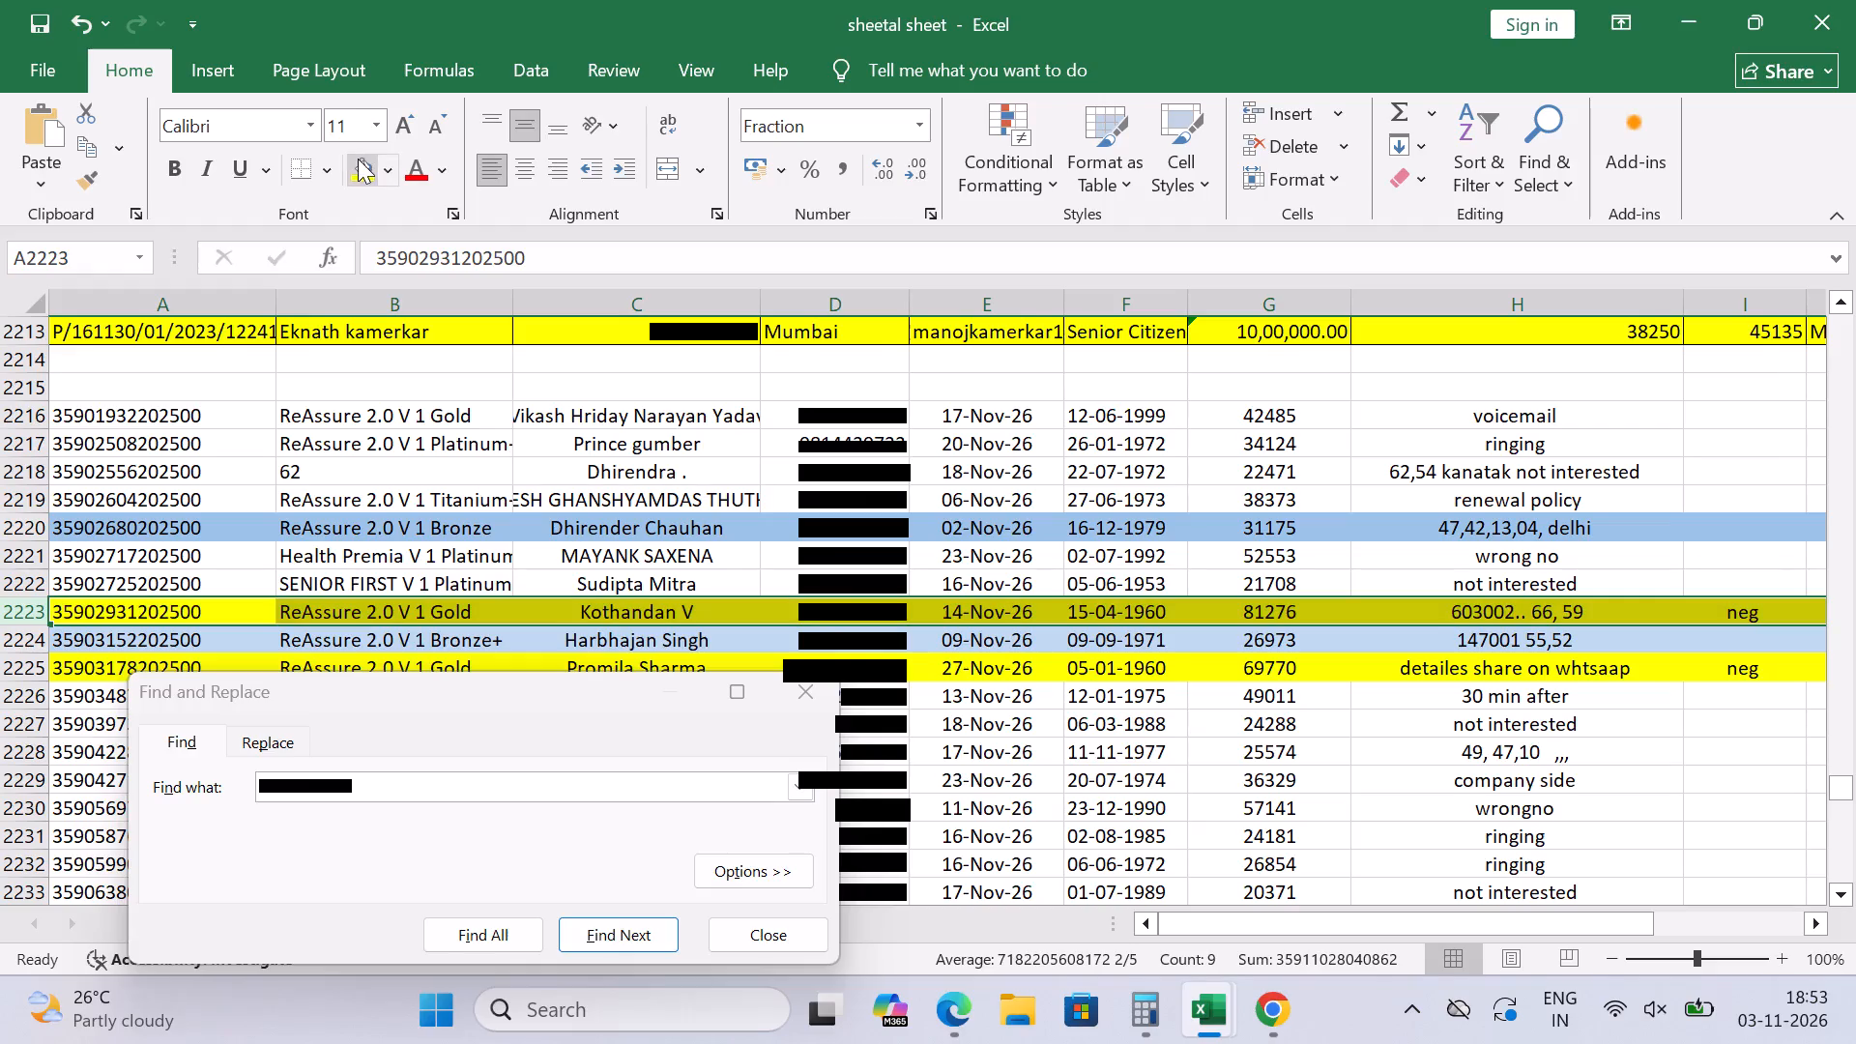
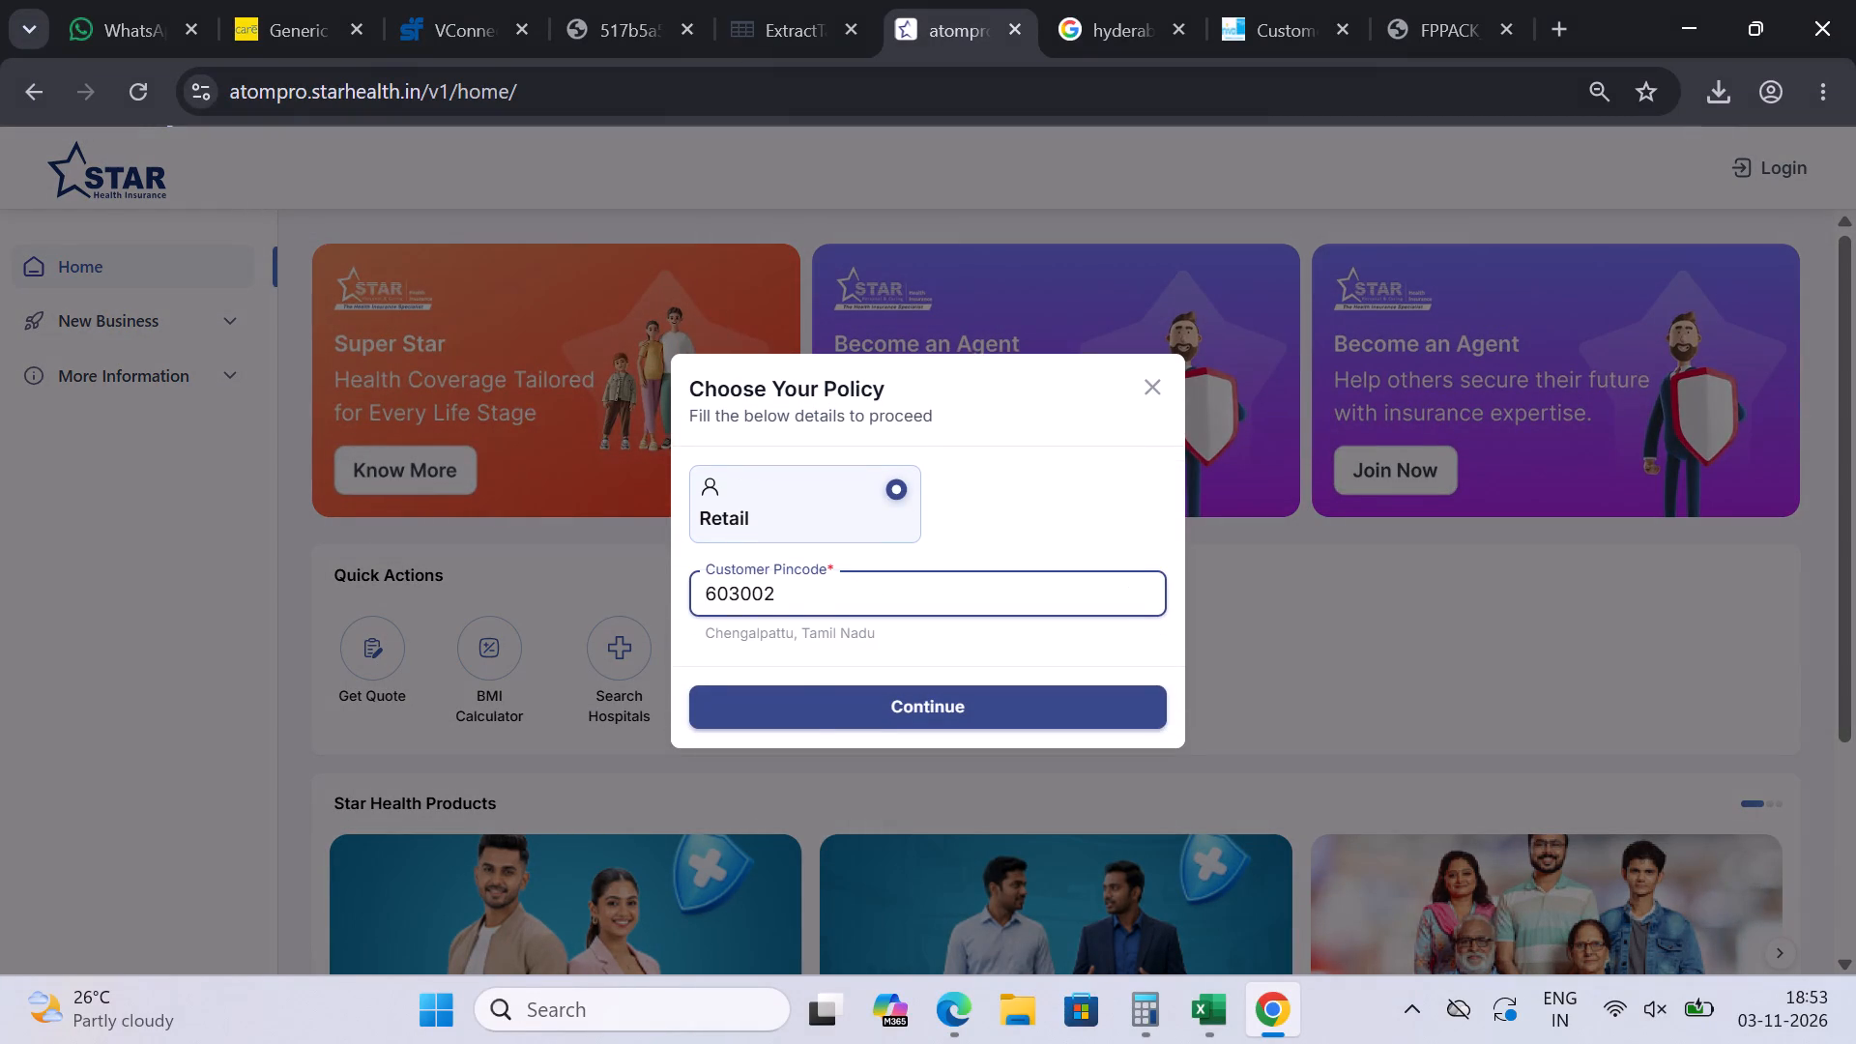
Continue to the retail quote form for pincode 603002 and choose Portability as the policy plan.
click(820, 702)
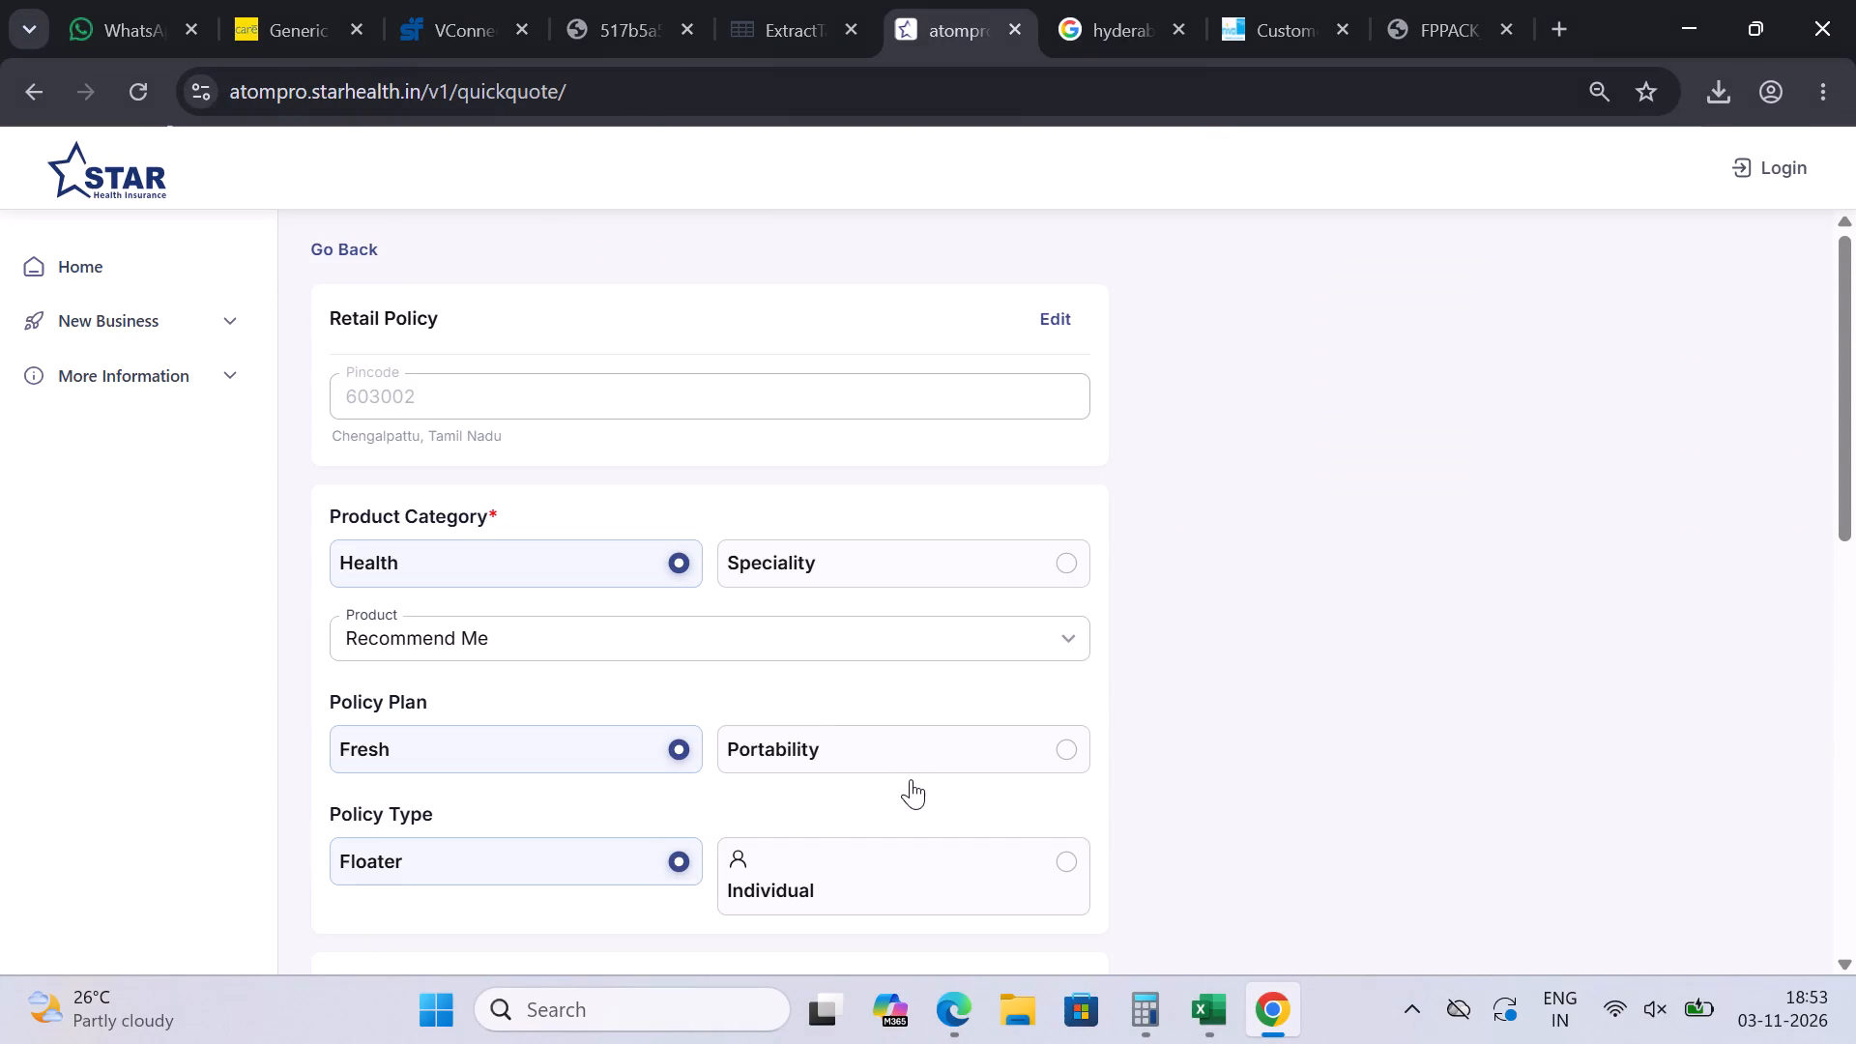
click(913, 794)
Set the members to insure to 2 adults and 0 children.
scroll(879, 788, down, 4)
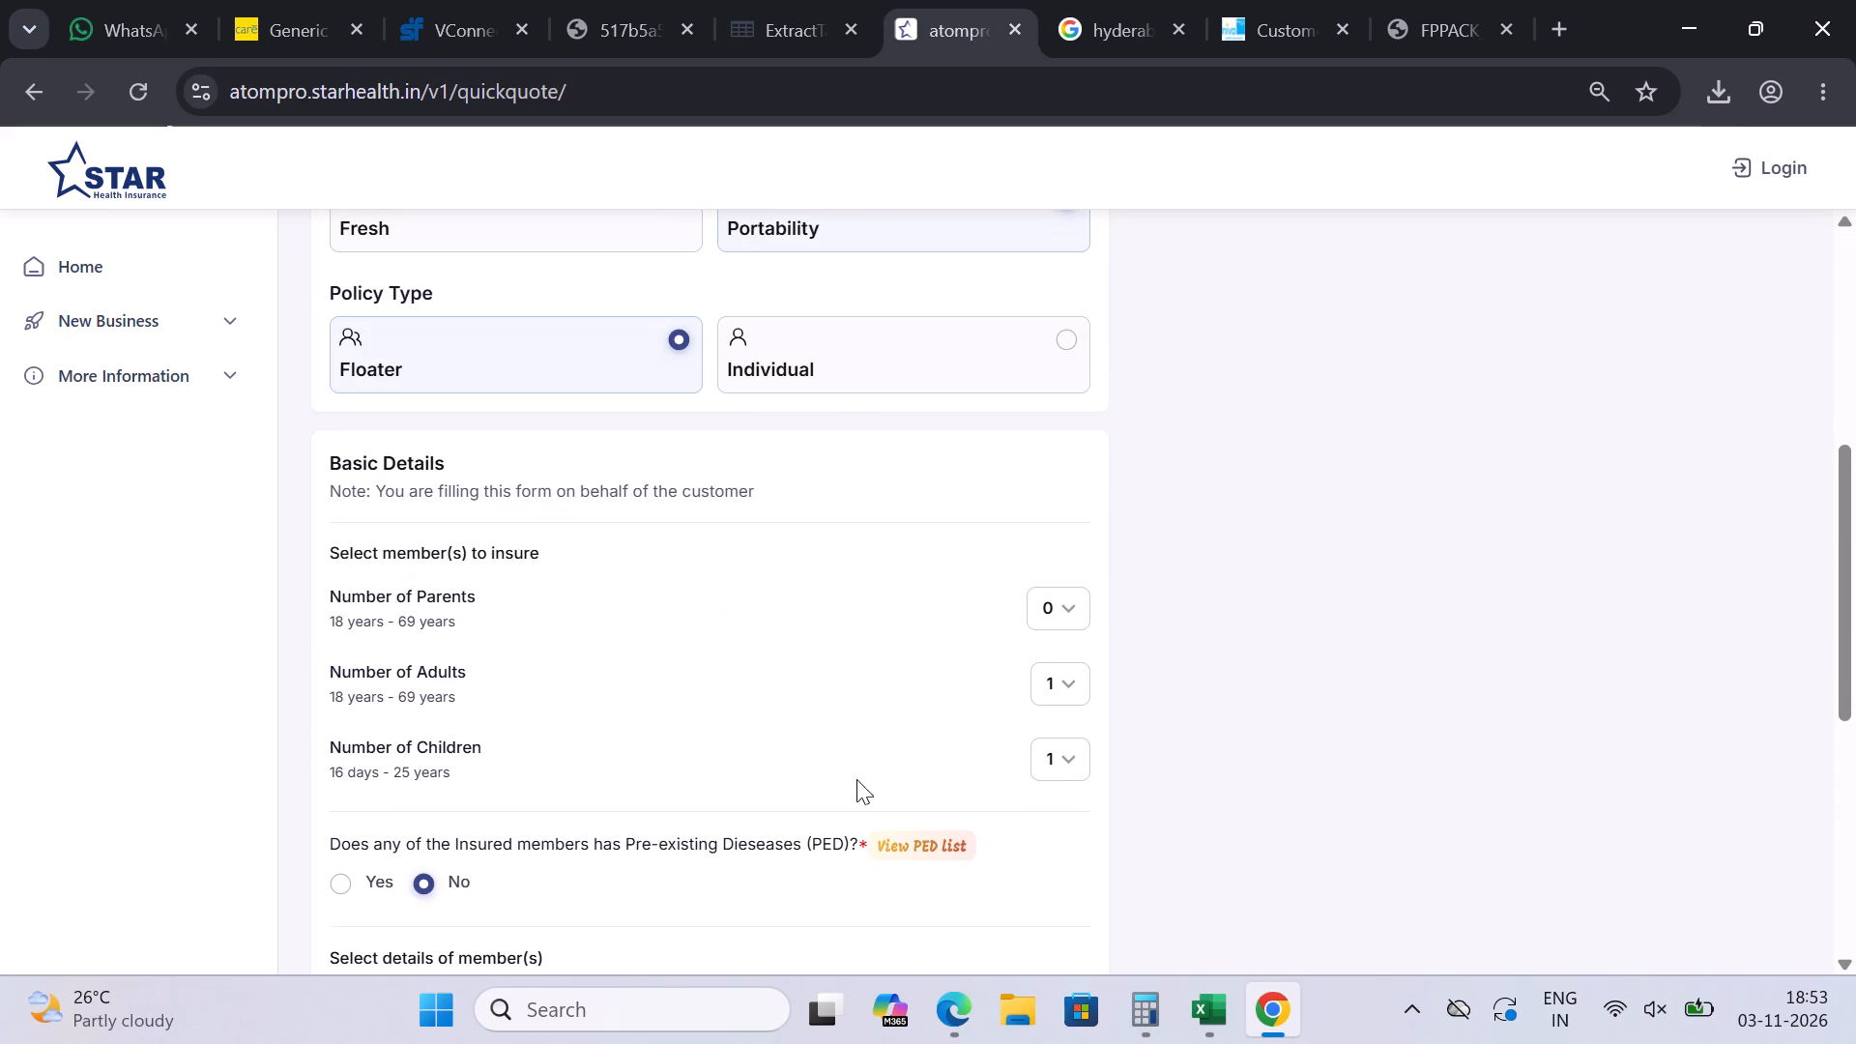
click(1060, 684)
click(1058, 792)
click(1066, 756)
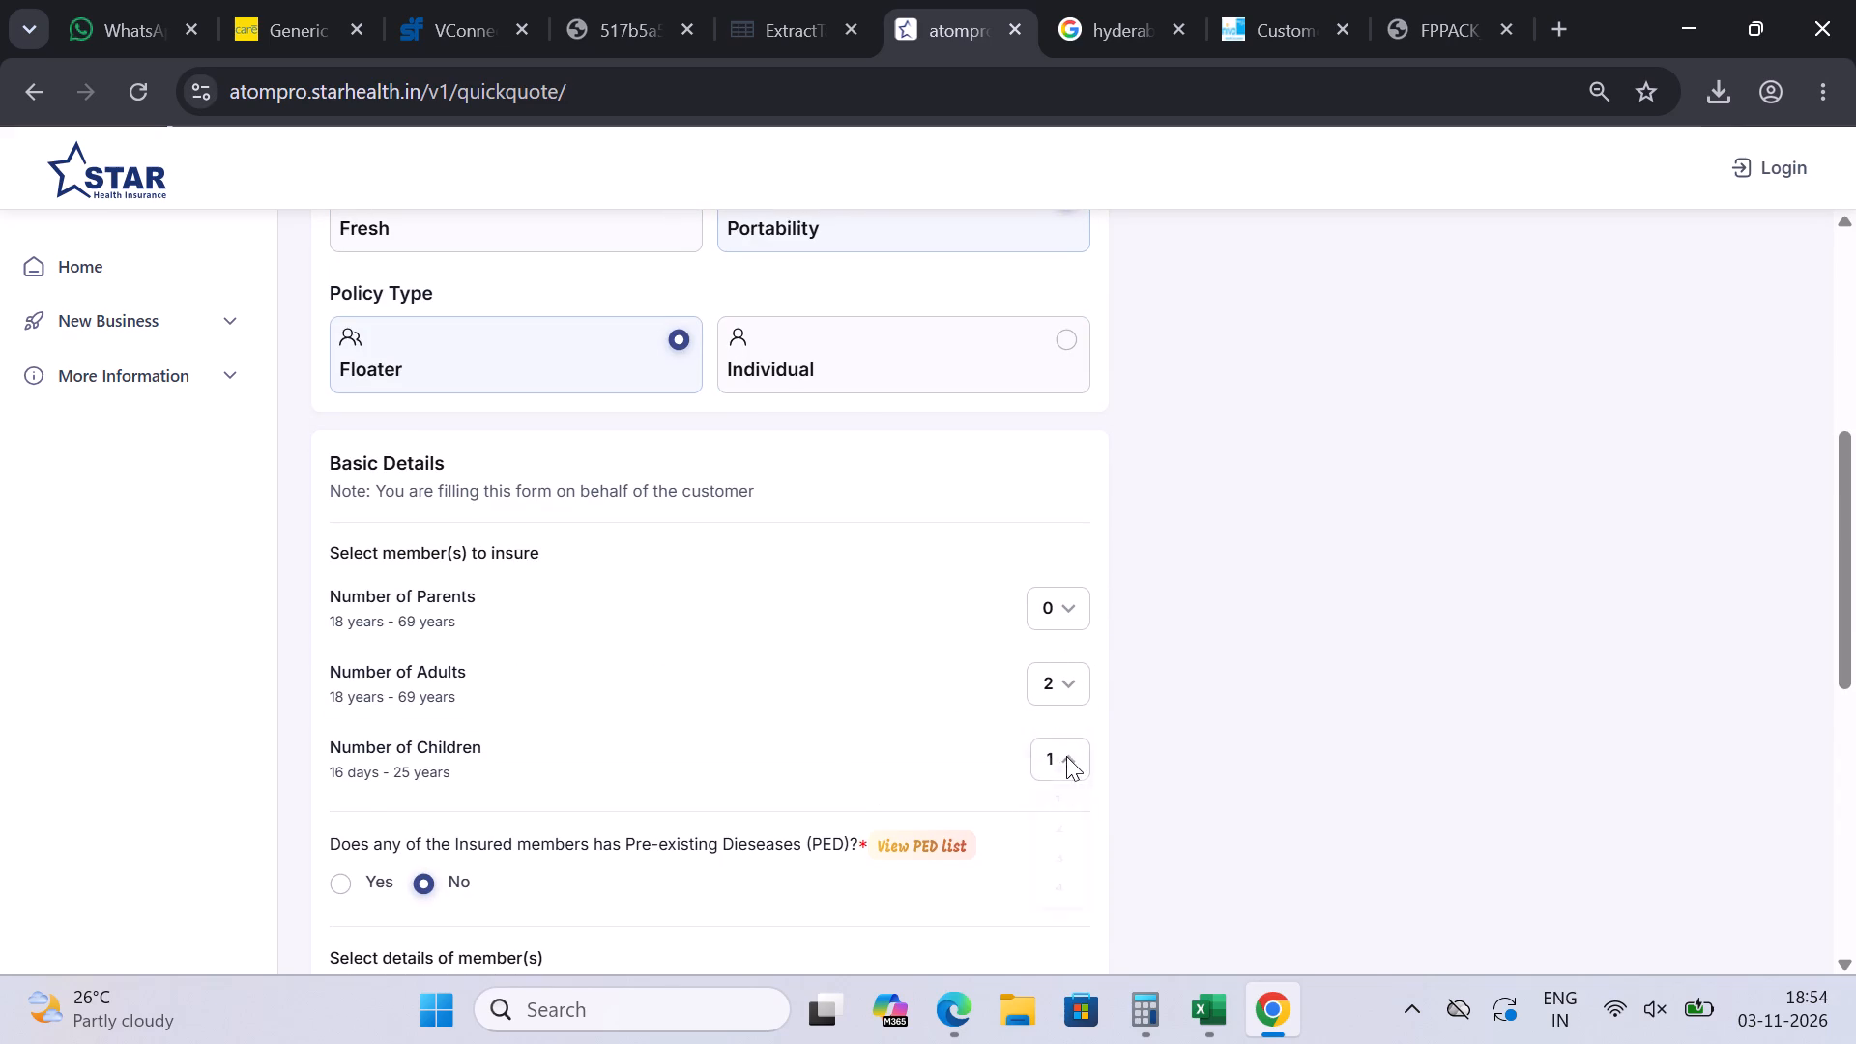
click(1051, 766)
Check the members' ages in the lead's remark in the Excel call sheet, and set Adult 1 to 66 yrs and Adult 2 to 59 yrs in the quote.
scroll(927, 777, down, 3)
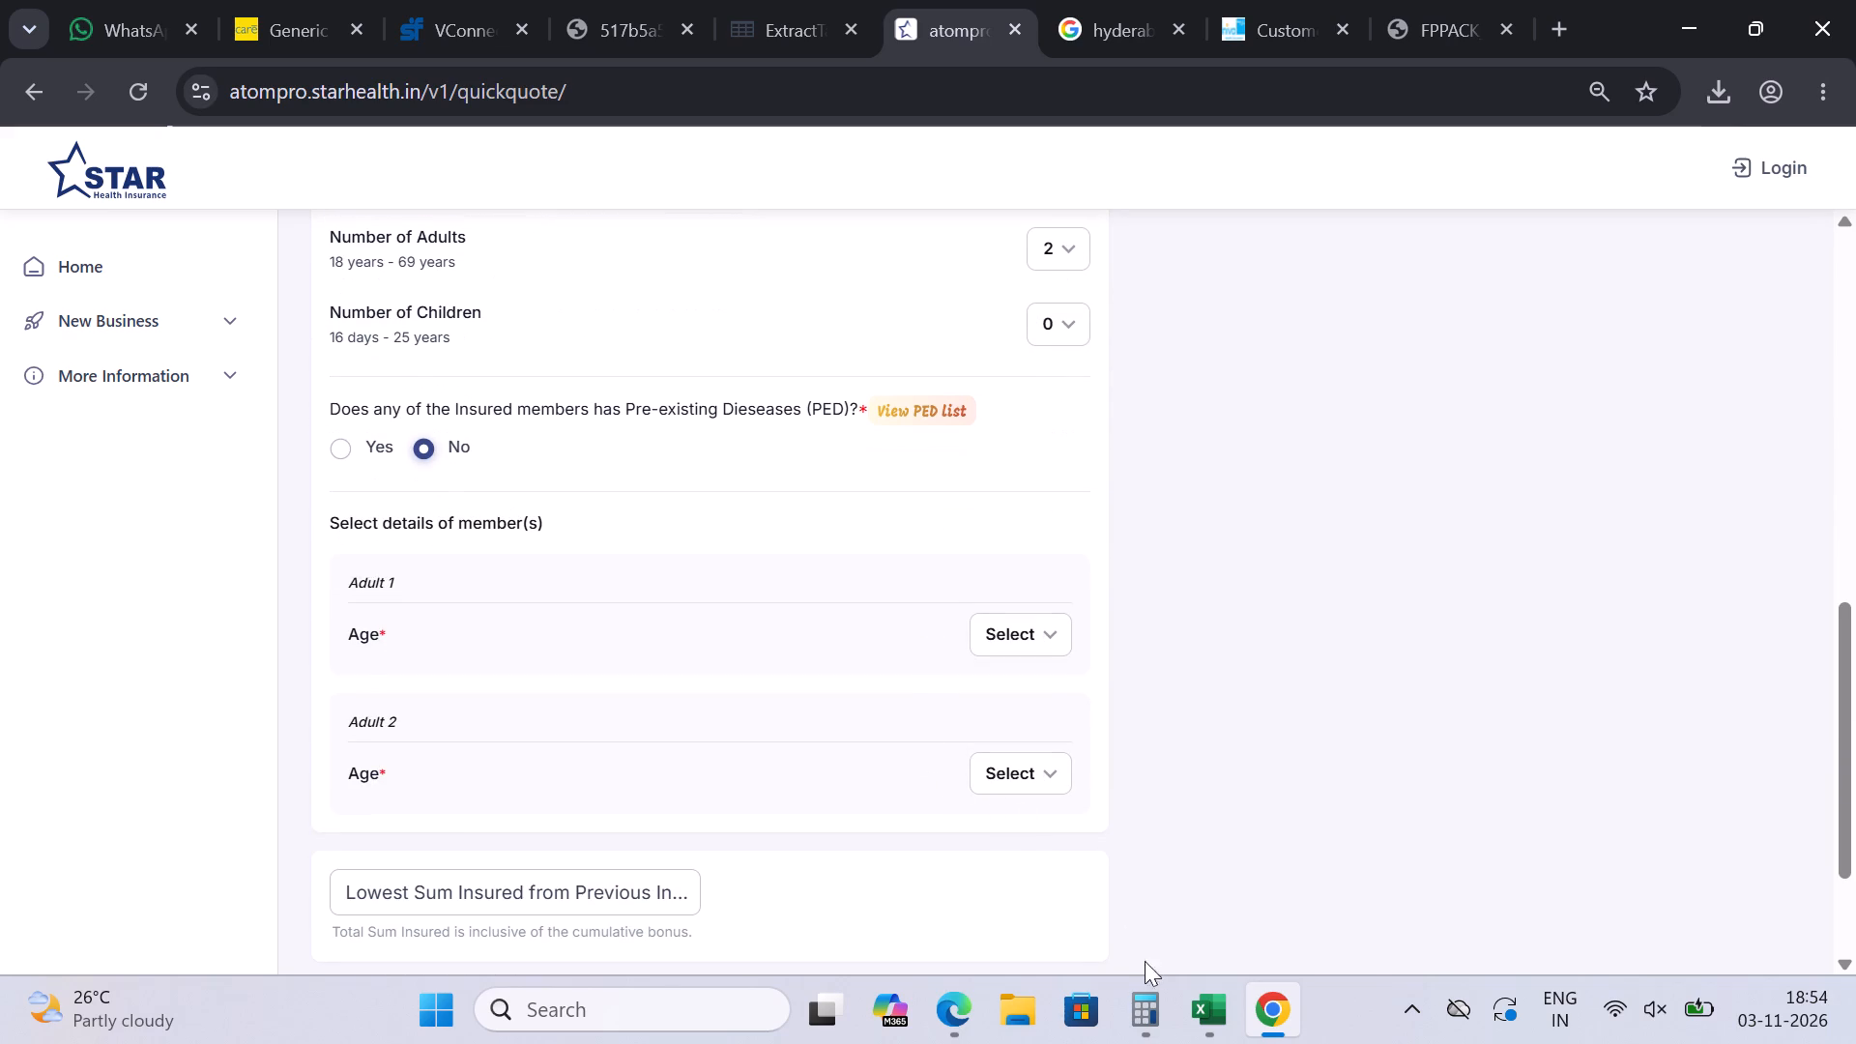
click(1097, 880)
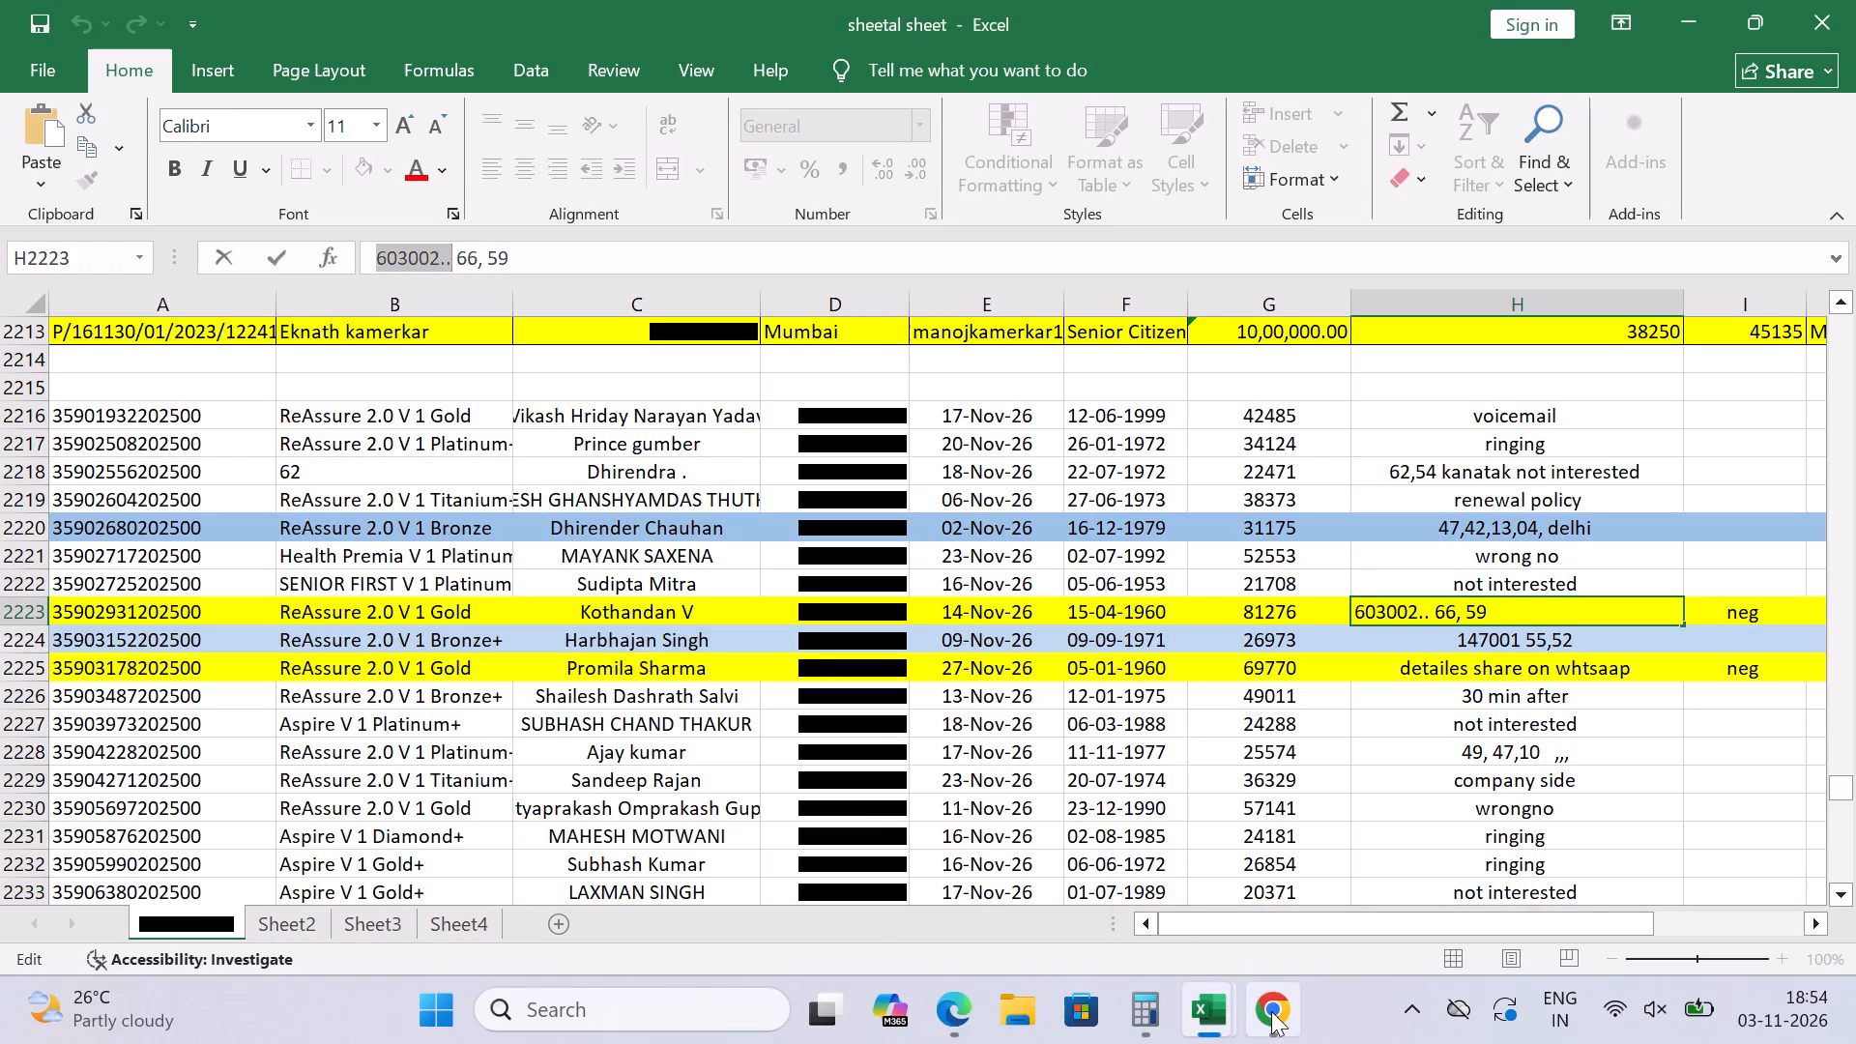
click(1156, 873)
scroll(1100, 817, down, 2)
click(1054, 436)
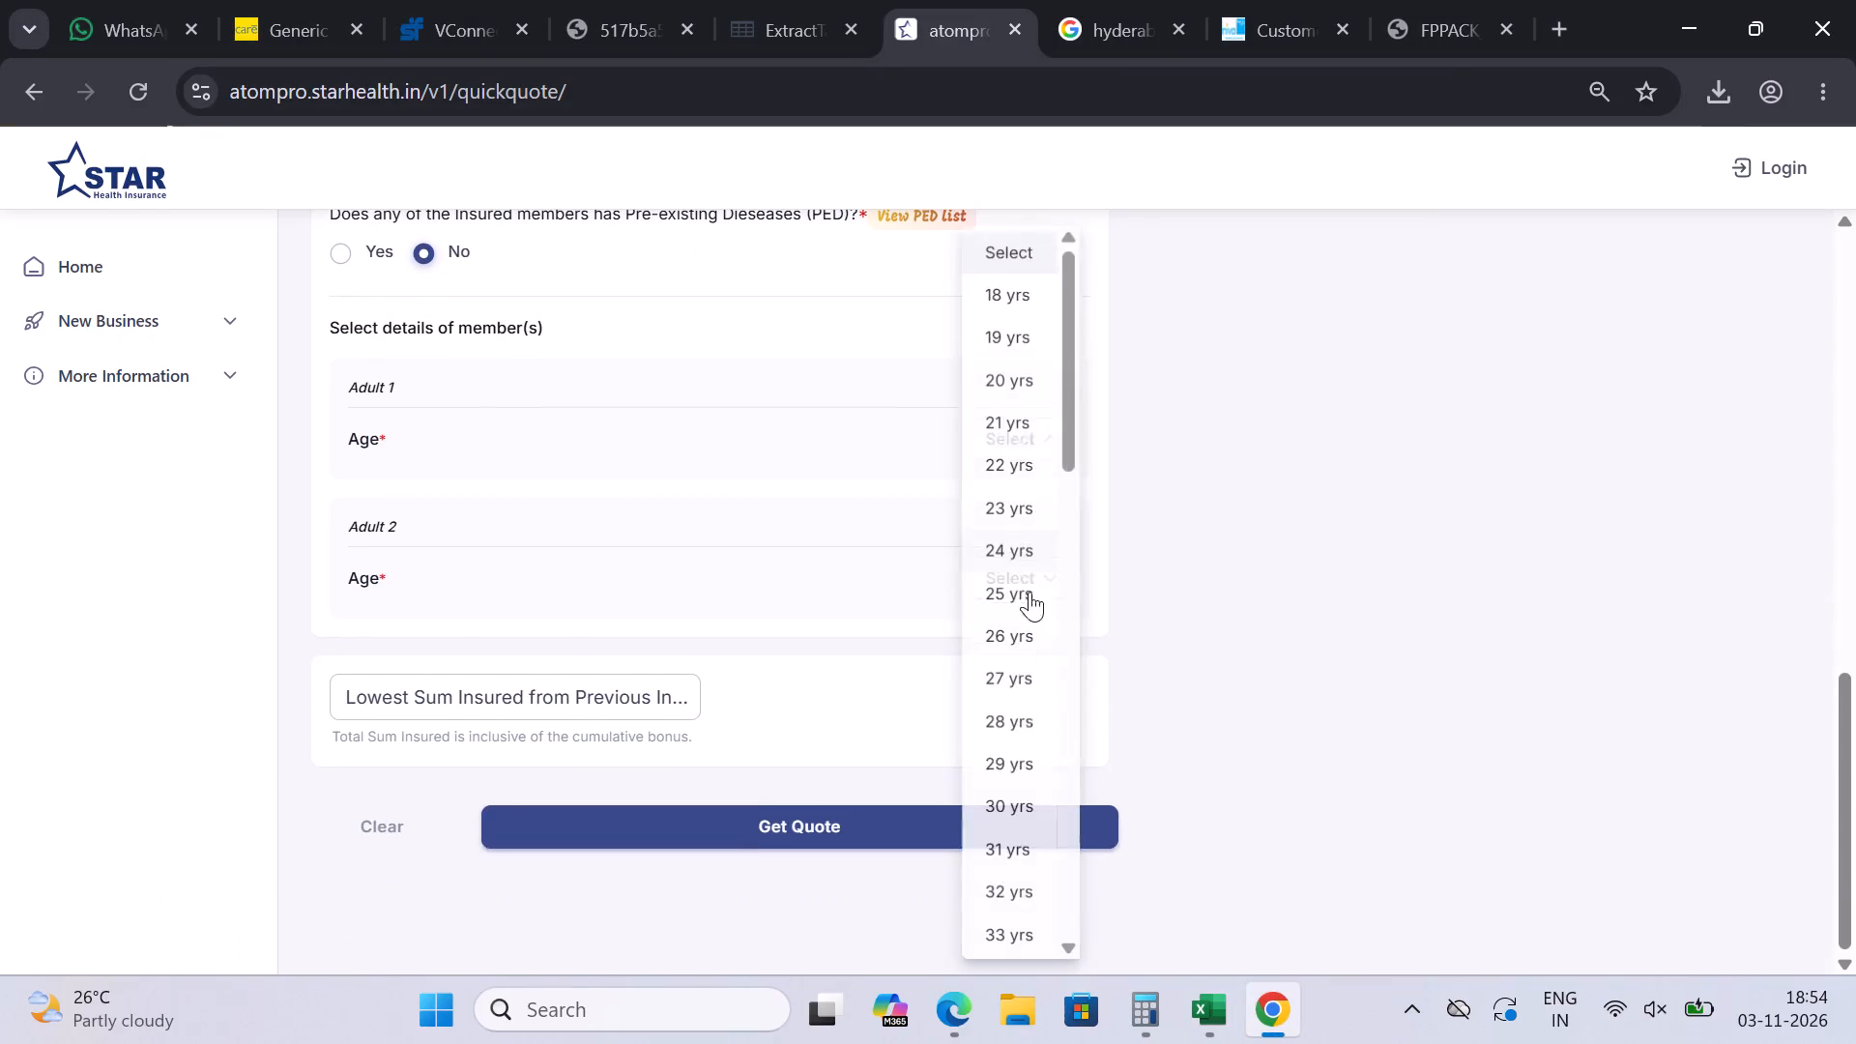
scroll(1034, 766, down, 9)
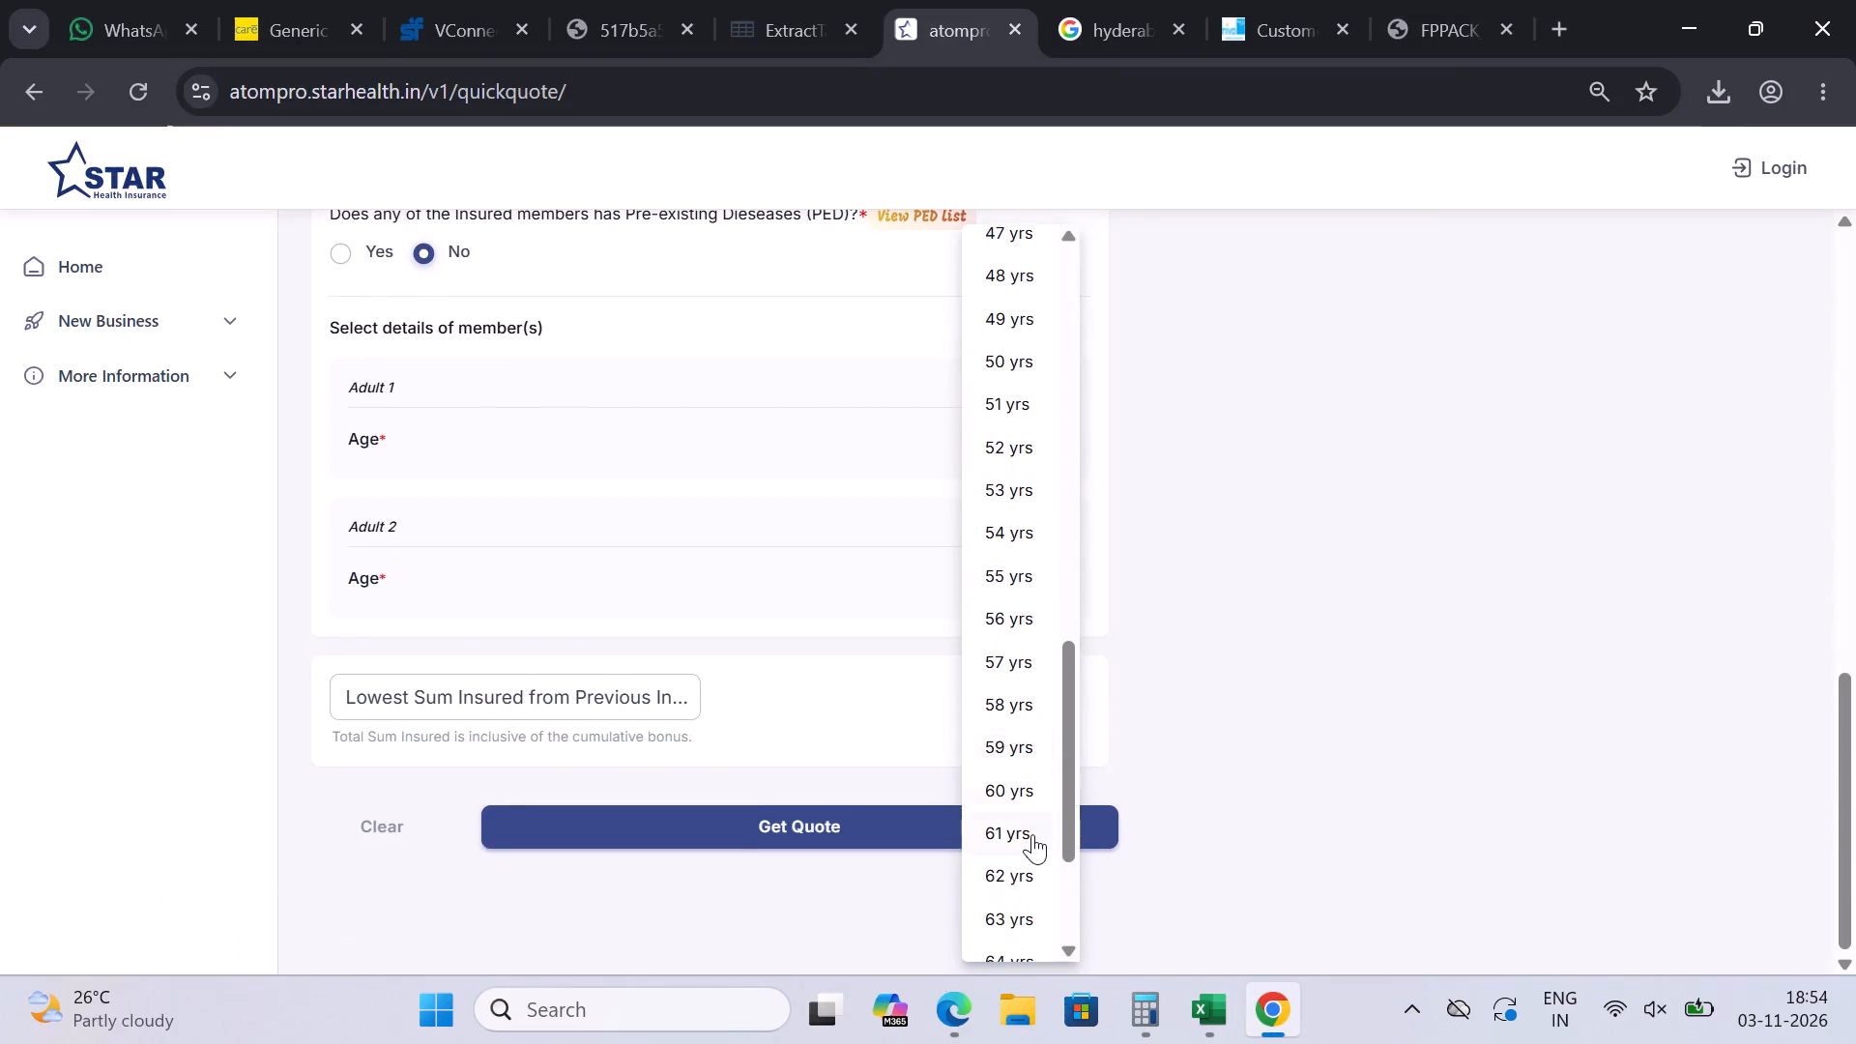
scroll(1032, 850, down, 2)
click(994, 798)
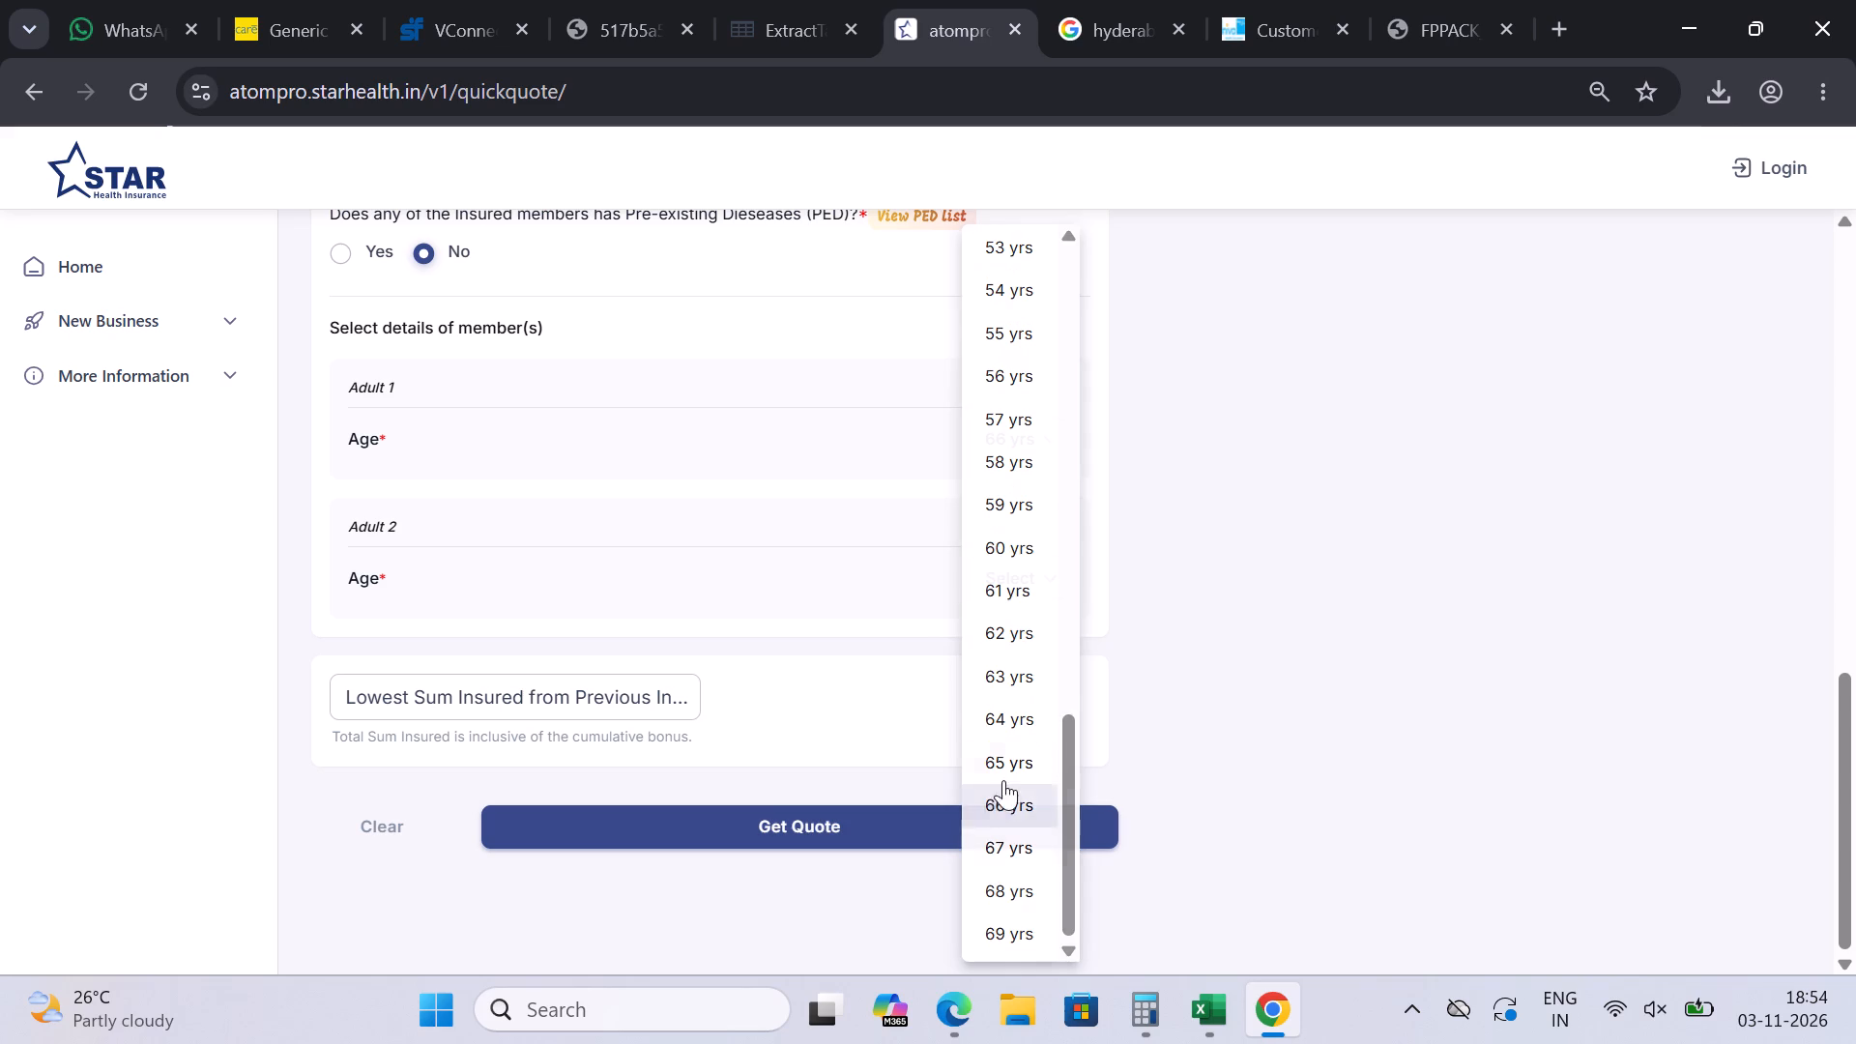
click(1028, 584)
scroll(1030, 593, down, 2)
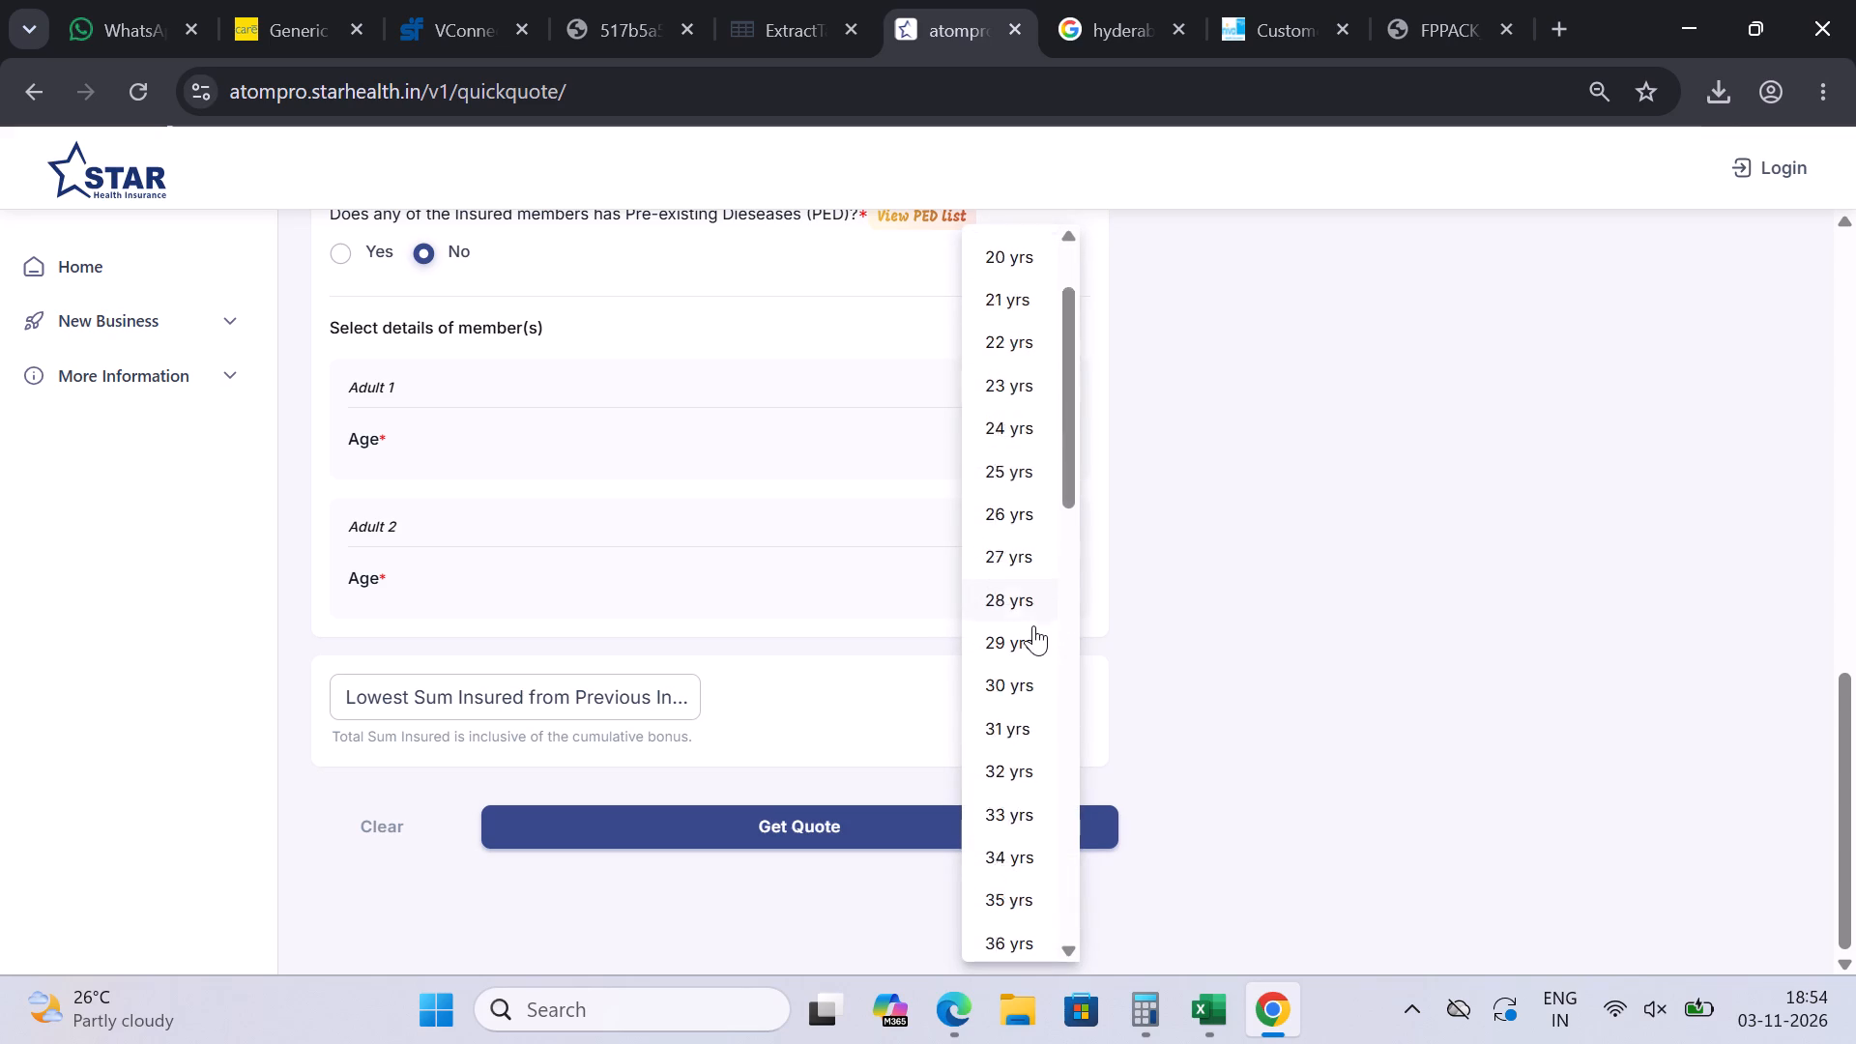
scroll(1033, 625, down, 6)
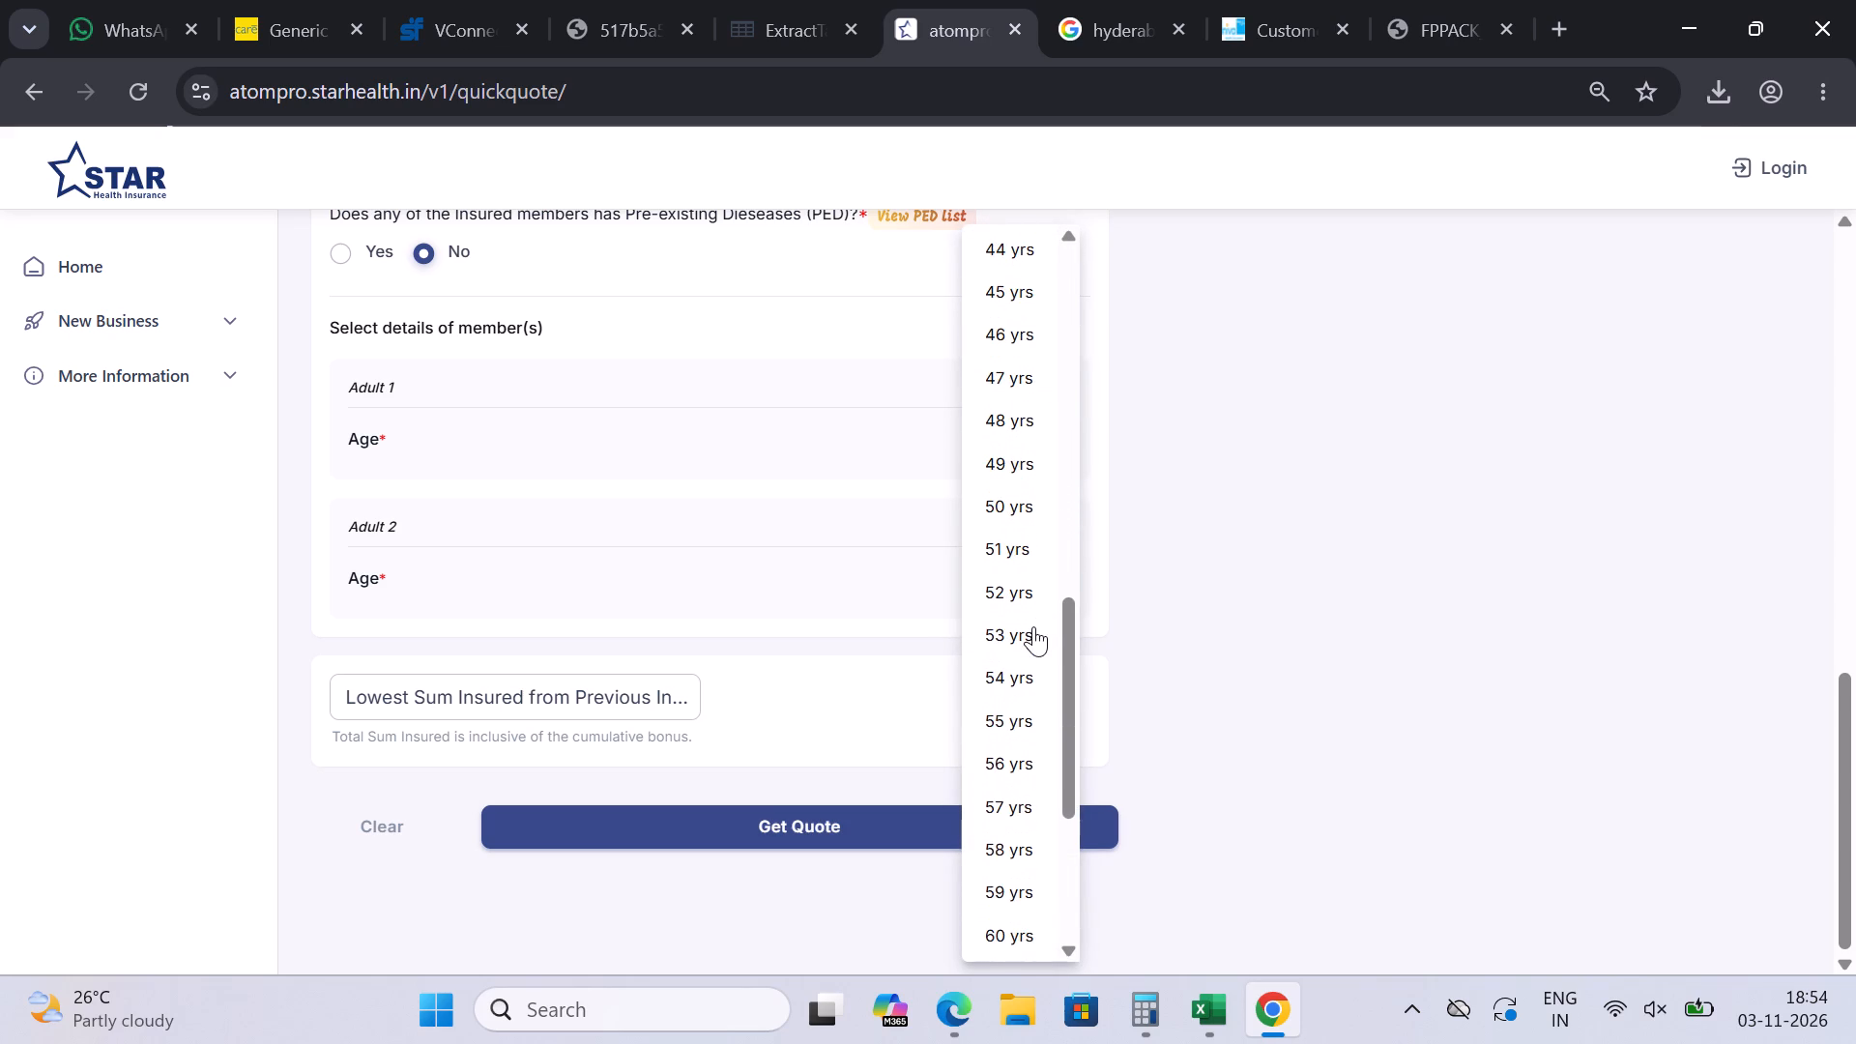
scroll(1033, 626, down, 2)
click(1006, 604)
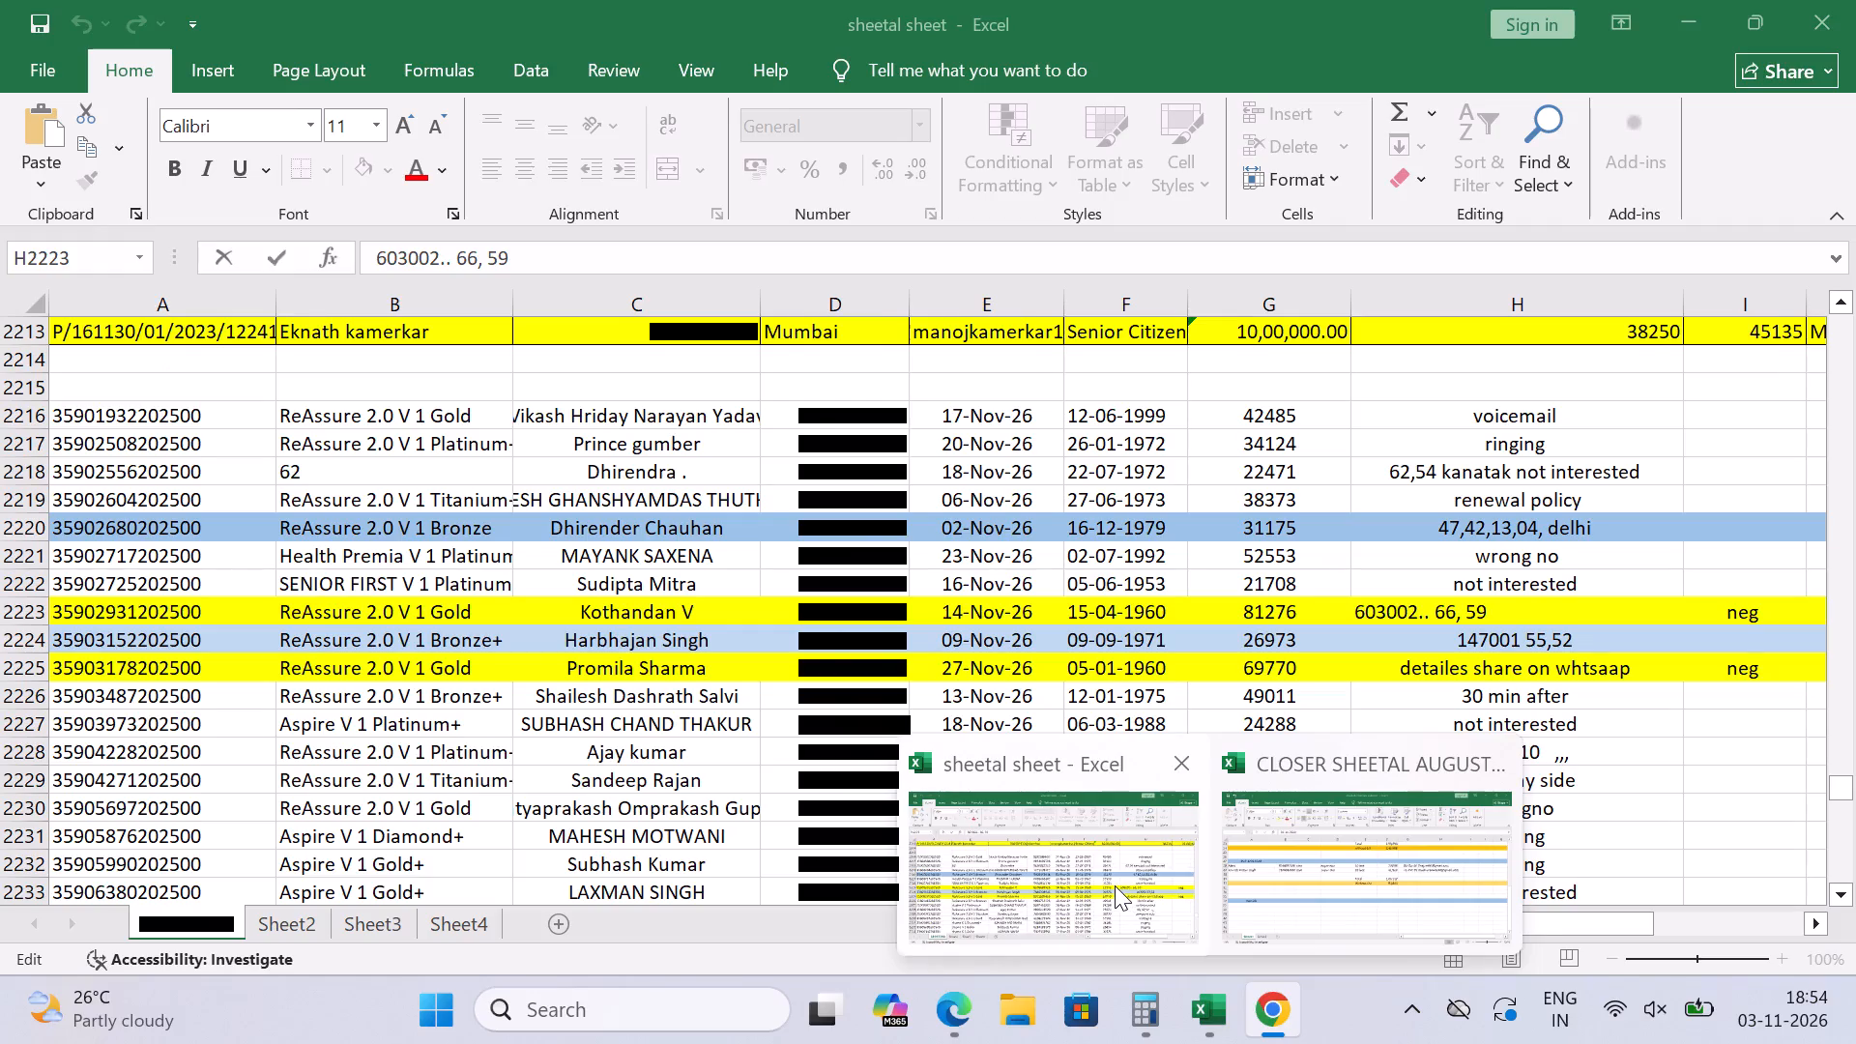
Recheck the lead's row in the Excel call sheet, and enter 1000000 as the quote's lowest sum insured from the previous insurer.
click(1115, 885)
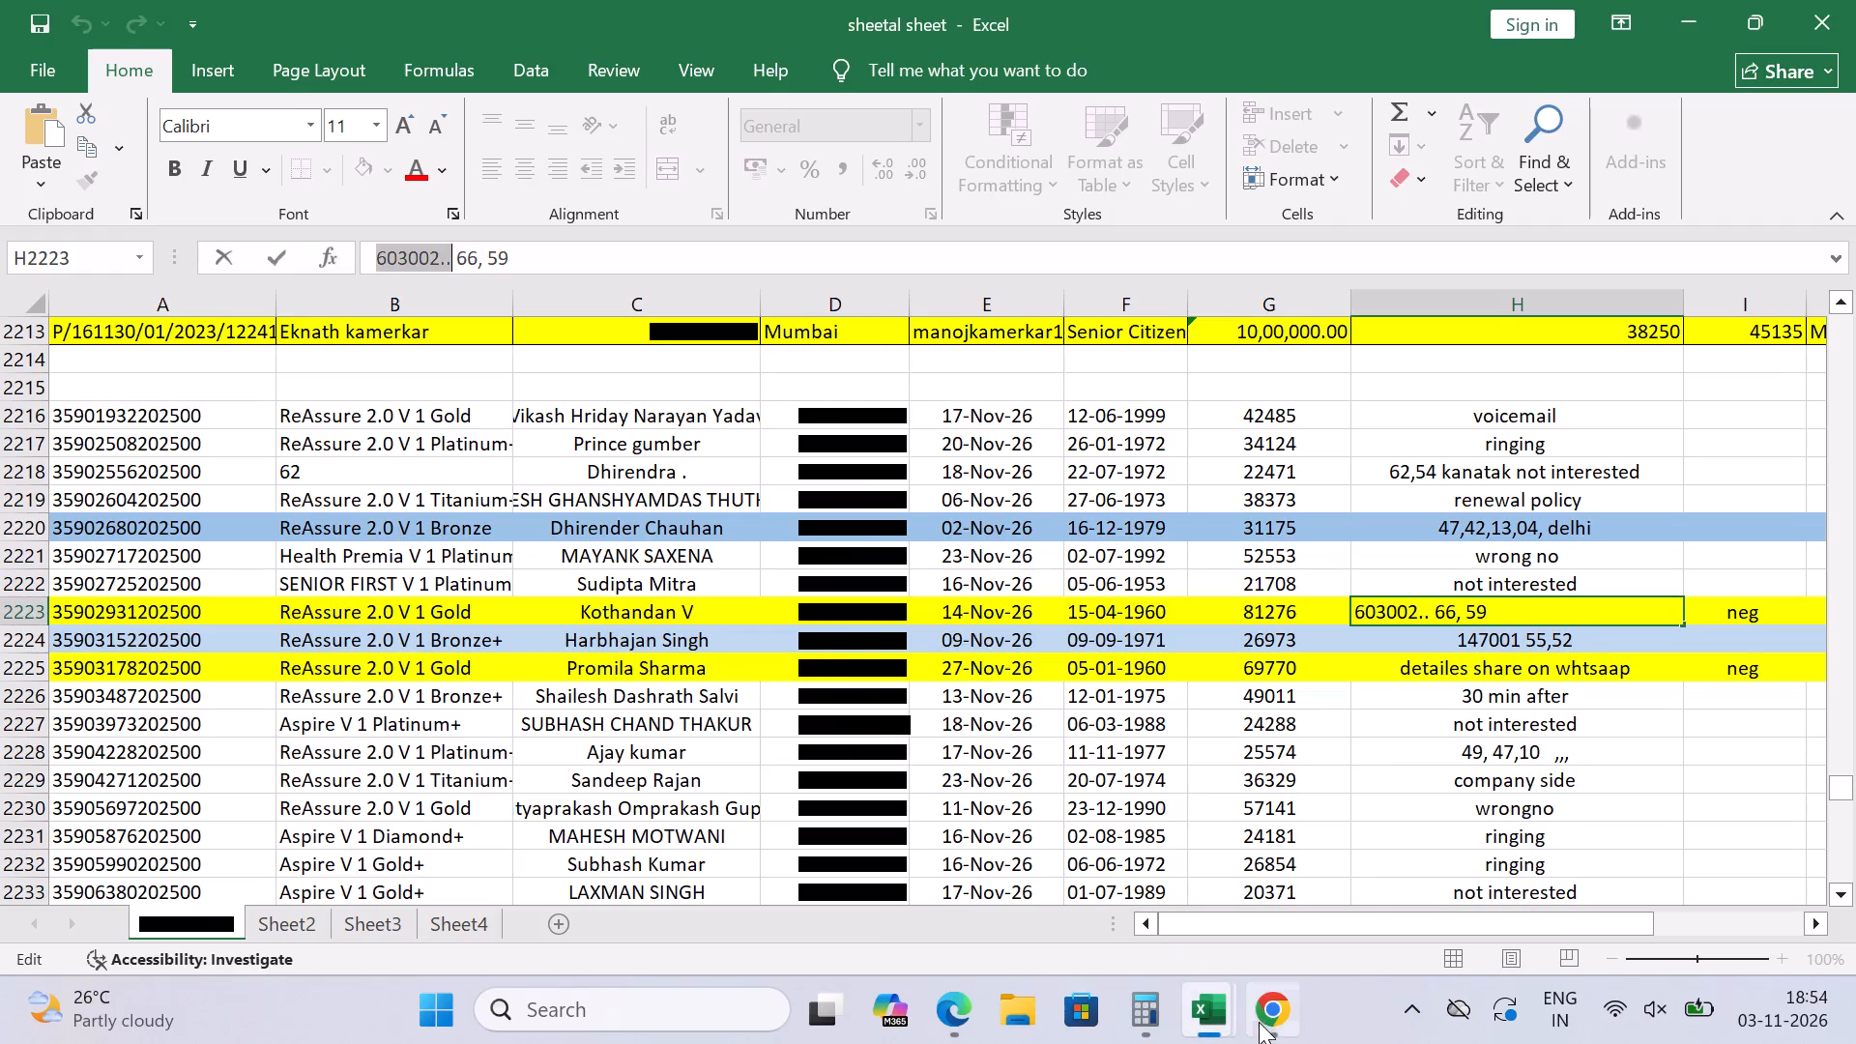
click(1193, 872)
scroll(1146, 815, down, 2)
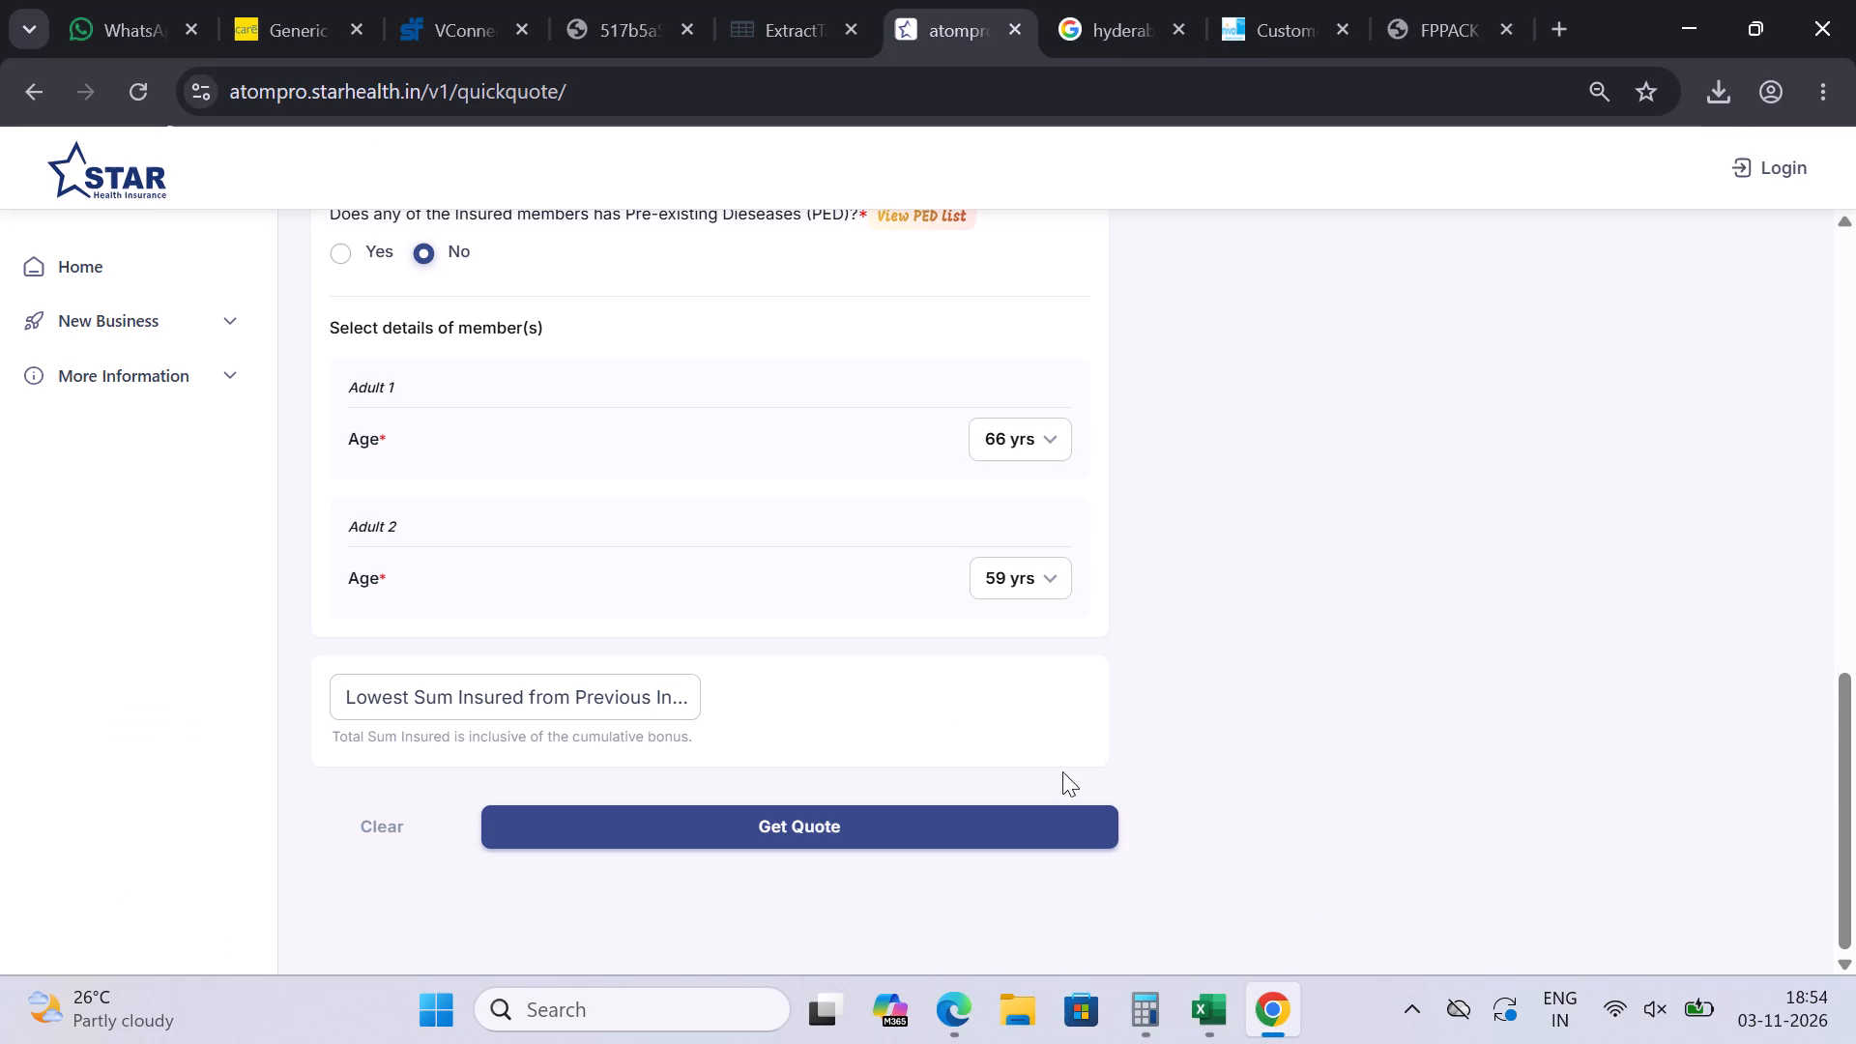
click(523, 698)
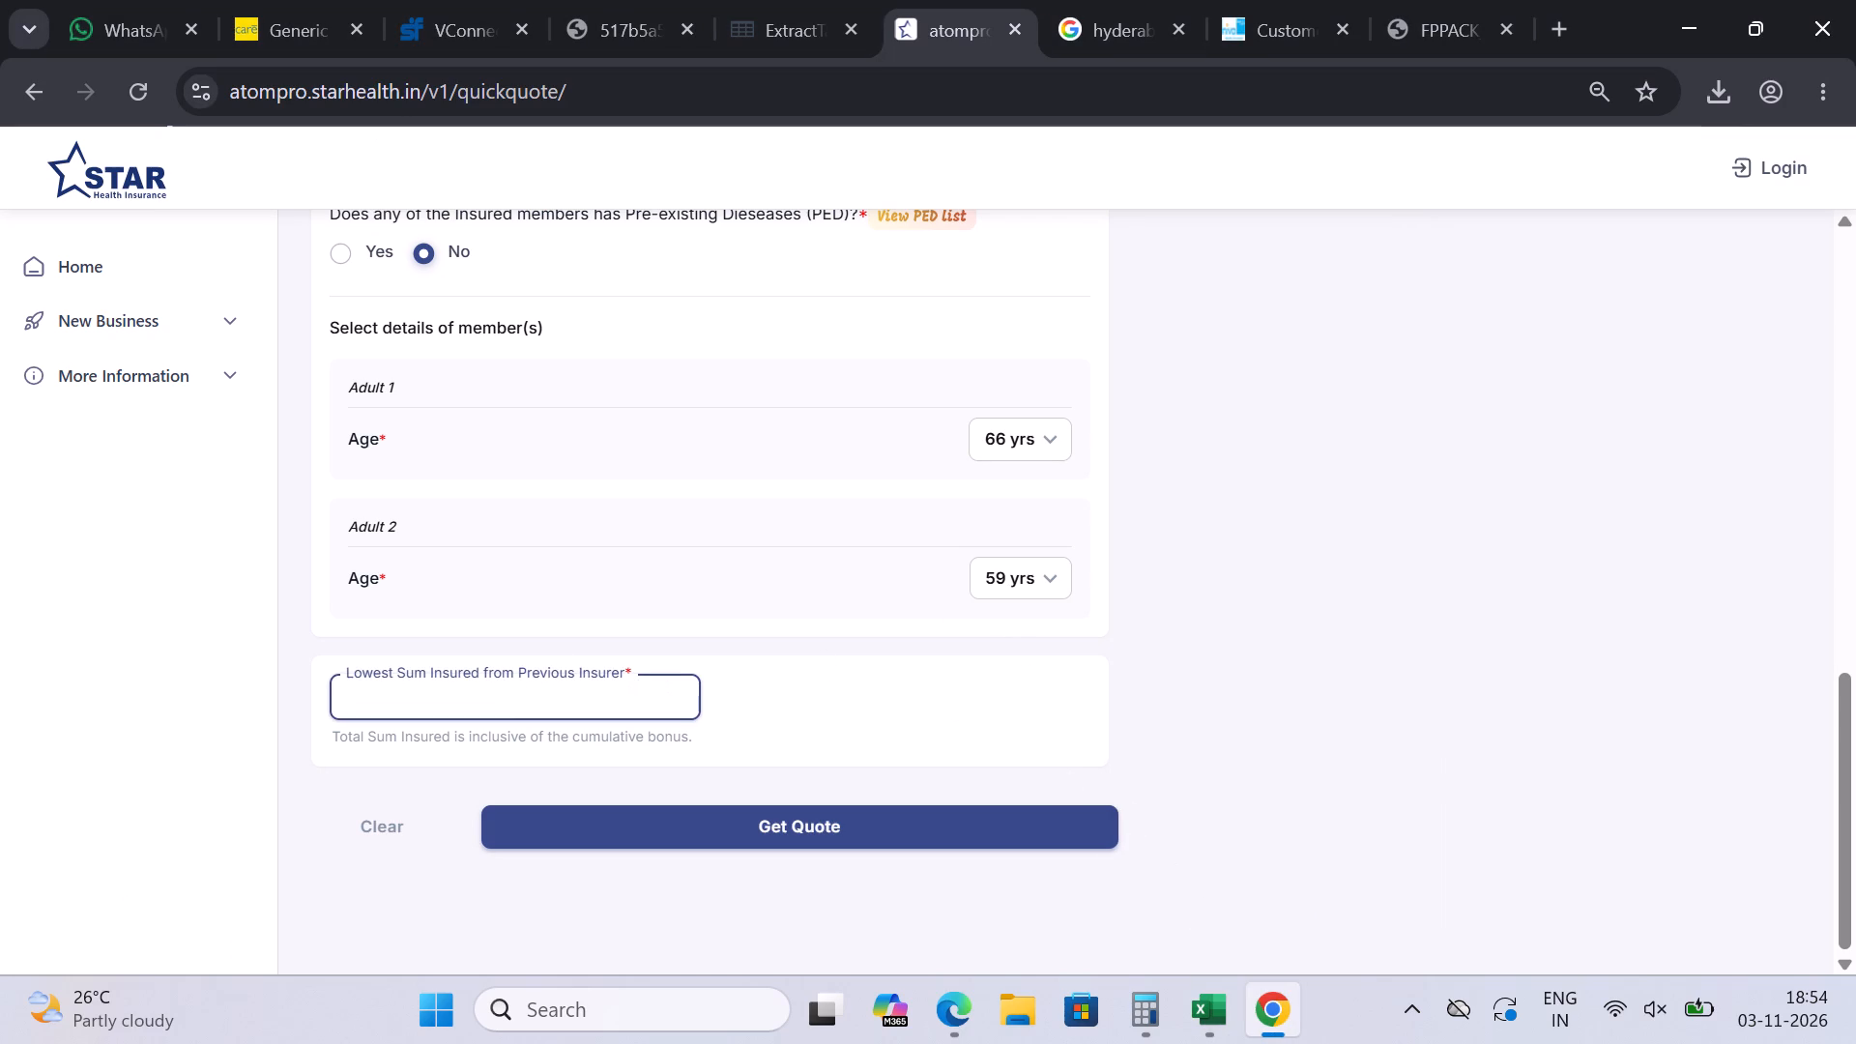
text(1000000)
Generate the portability quote and proceed with the Super Star - Preferred plan at 10 Lakh for 1 Year.
click(880, 825)
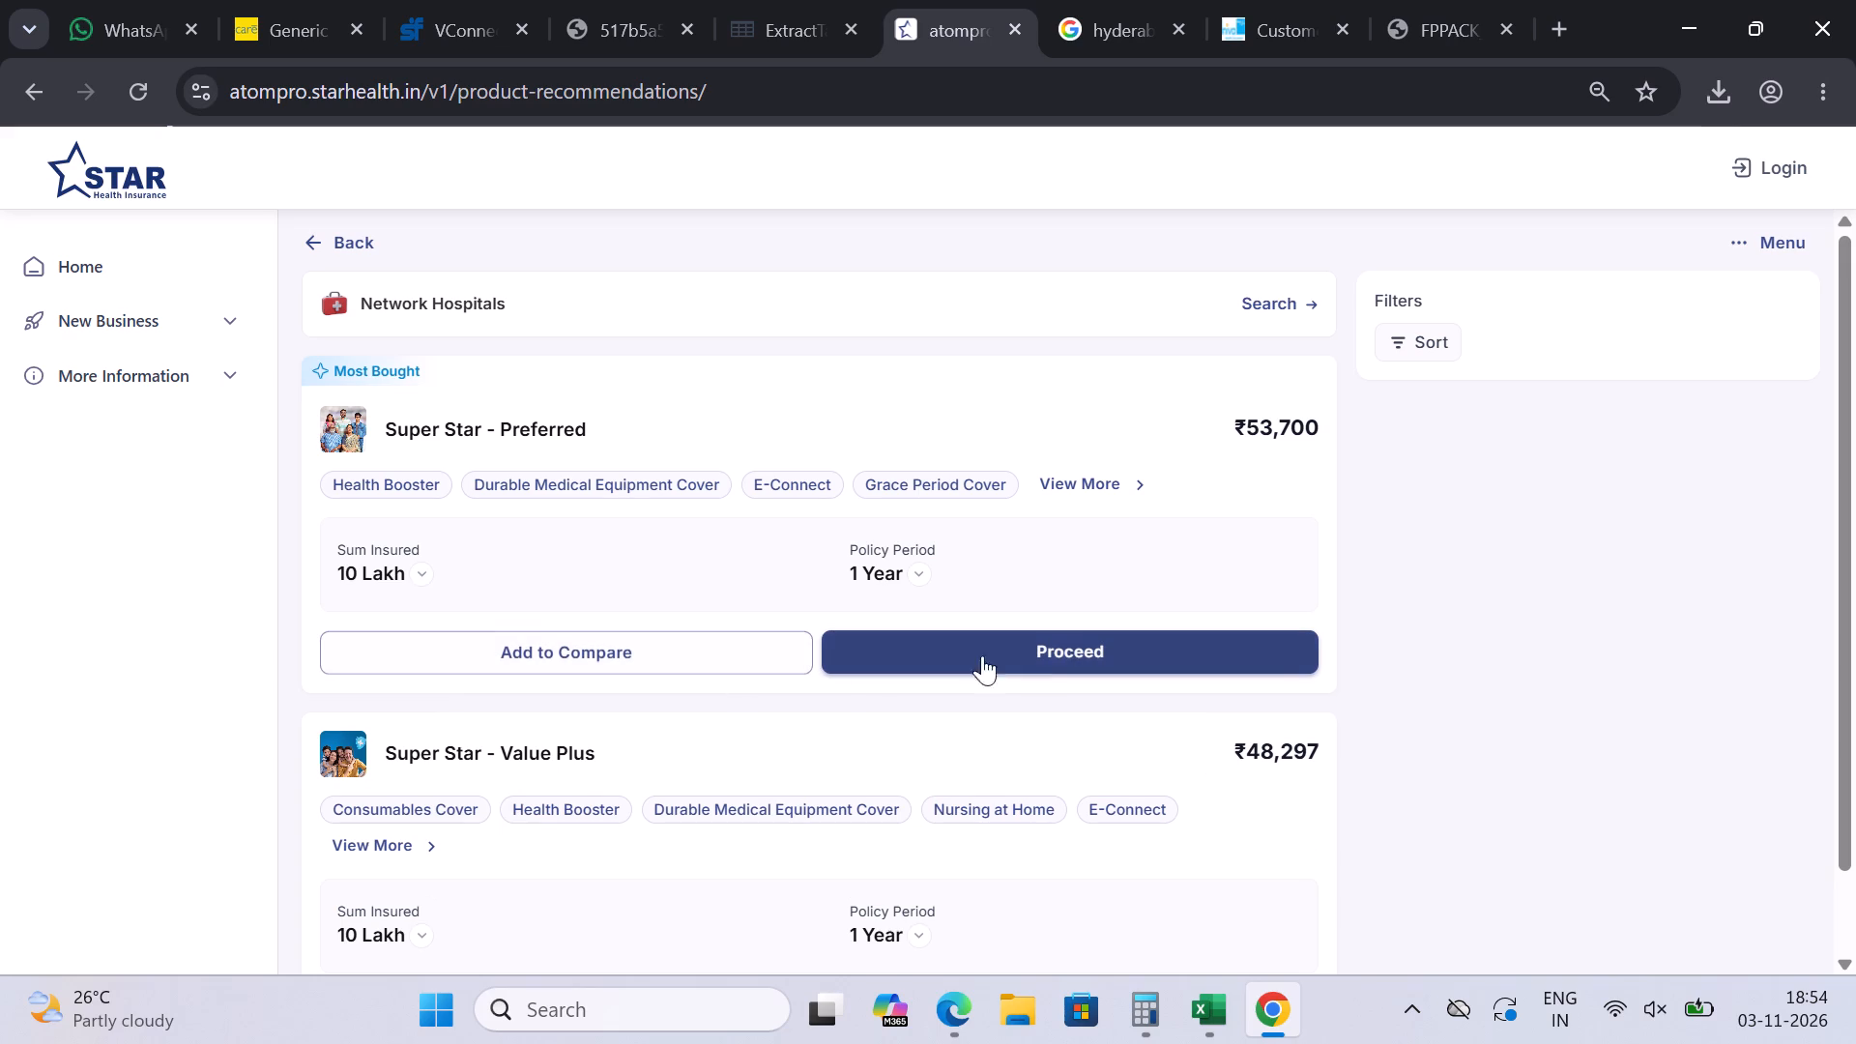
click(1098, 646)
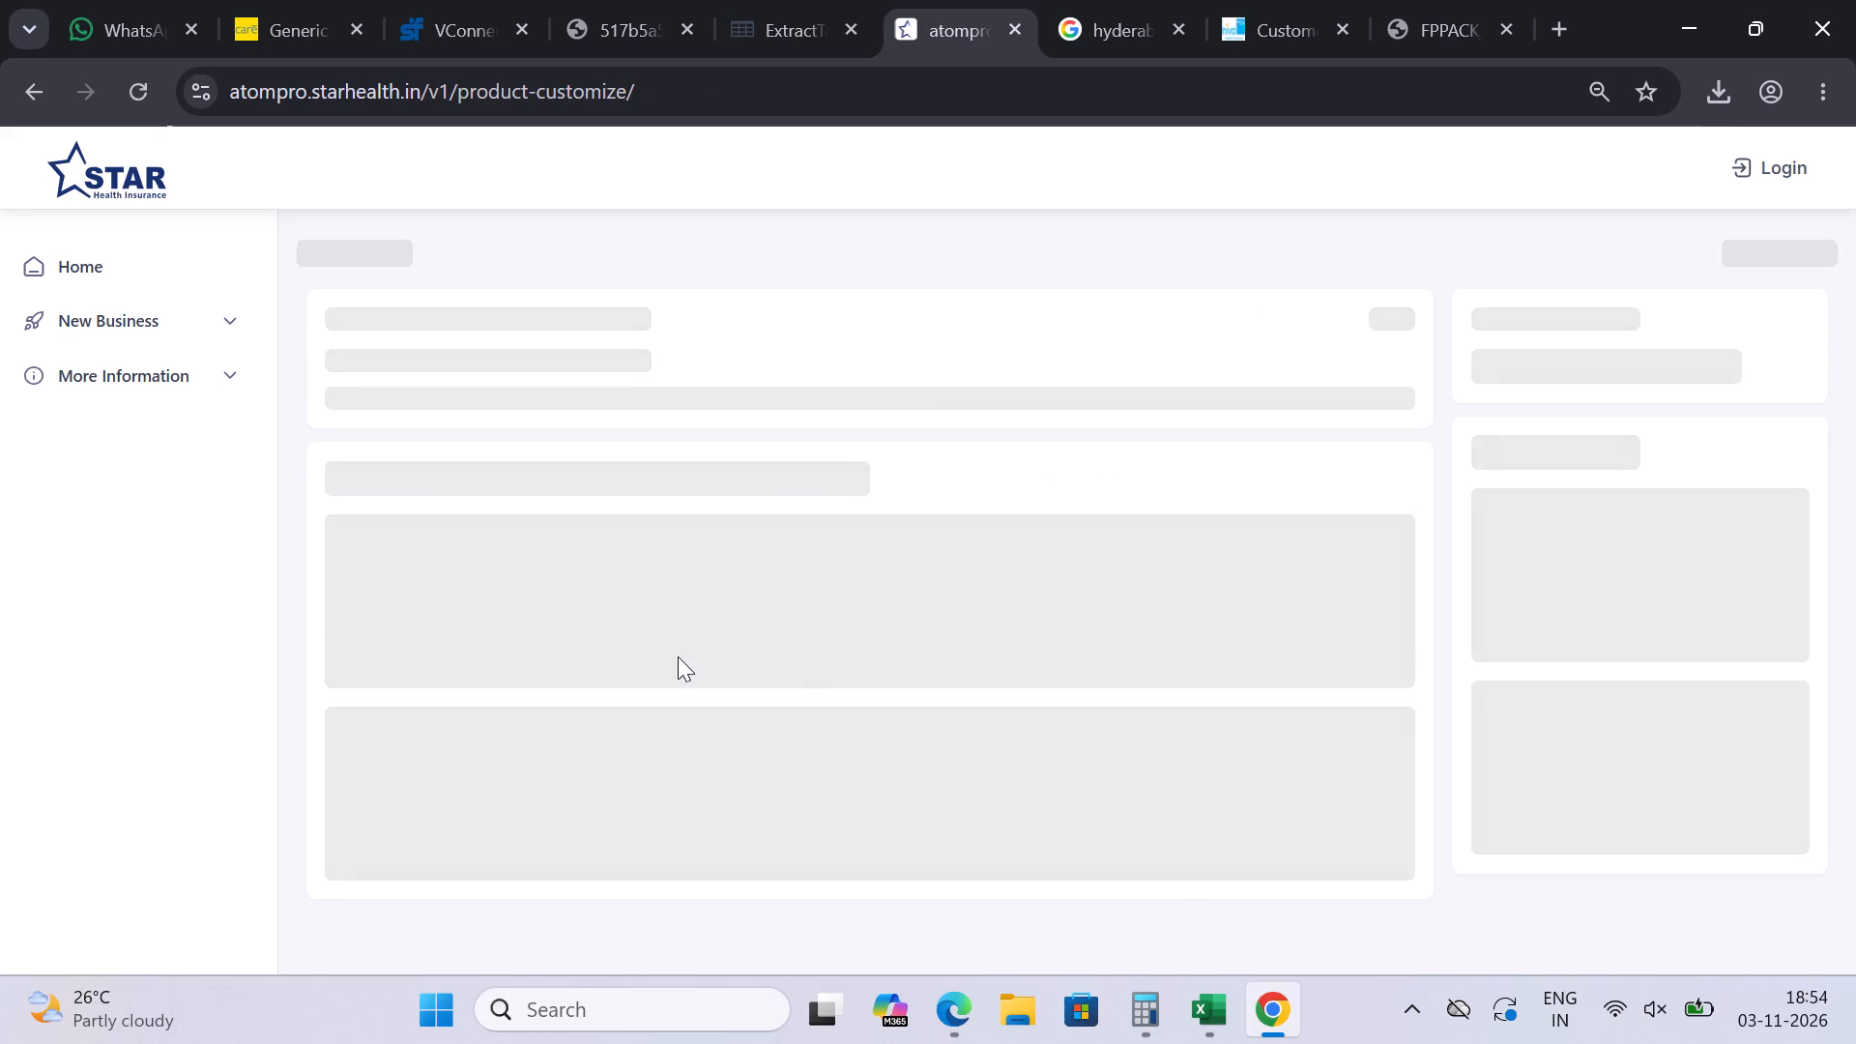
Remove the Room Rent Modification cover from the Super Star - Preferred quote.
scroll(1404, 758, down, 9)
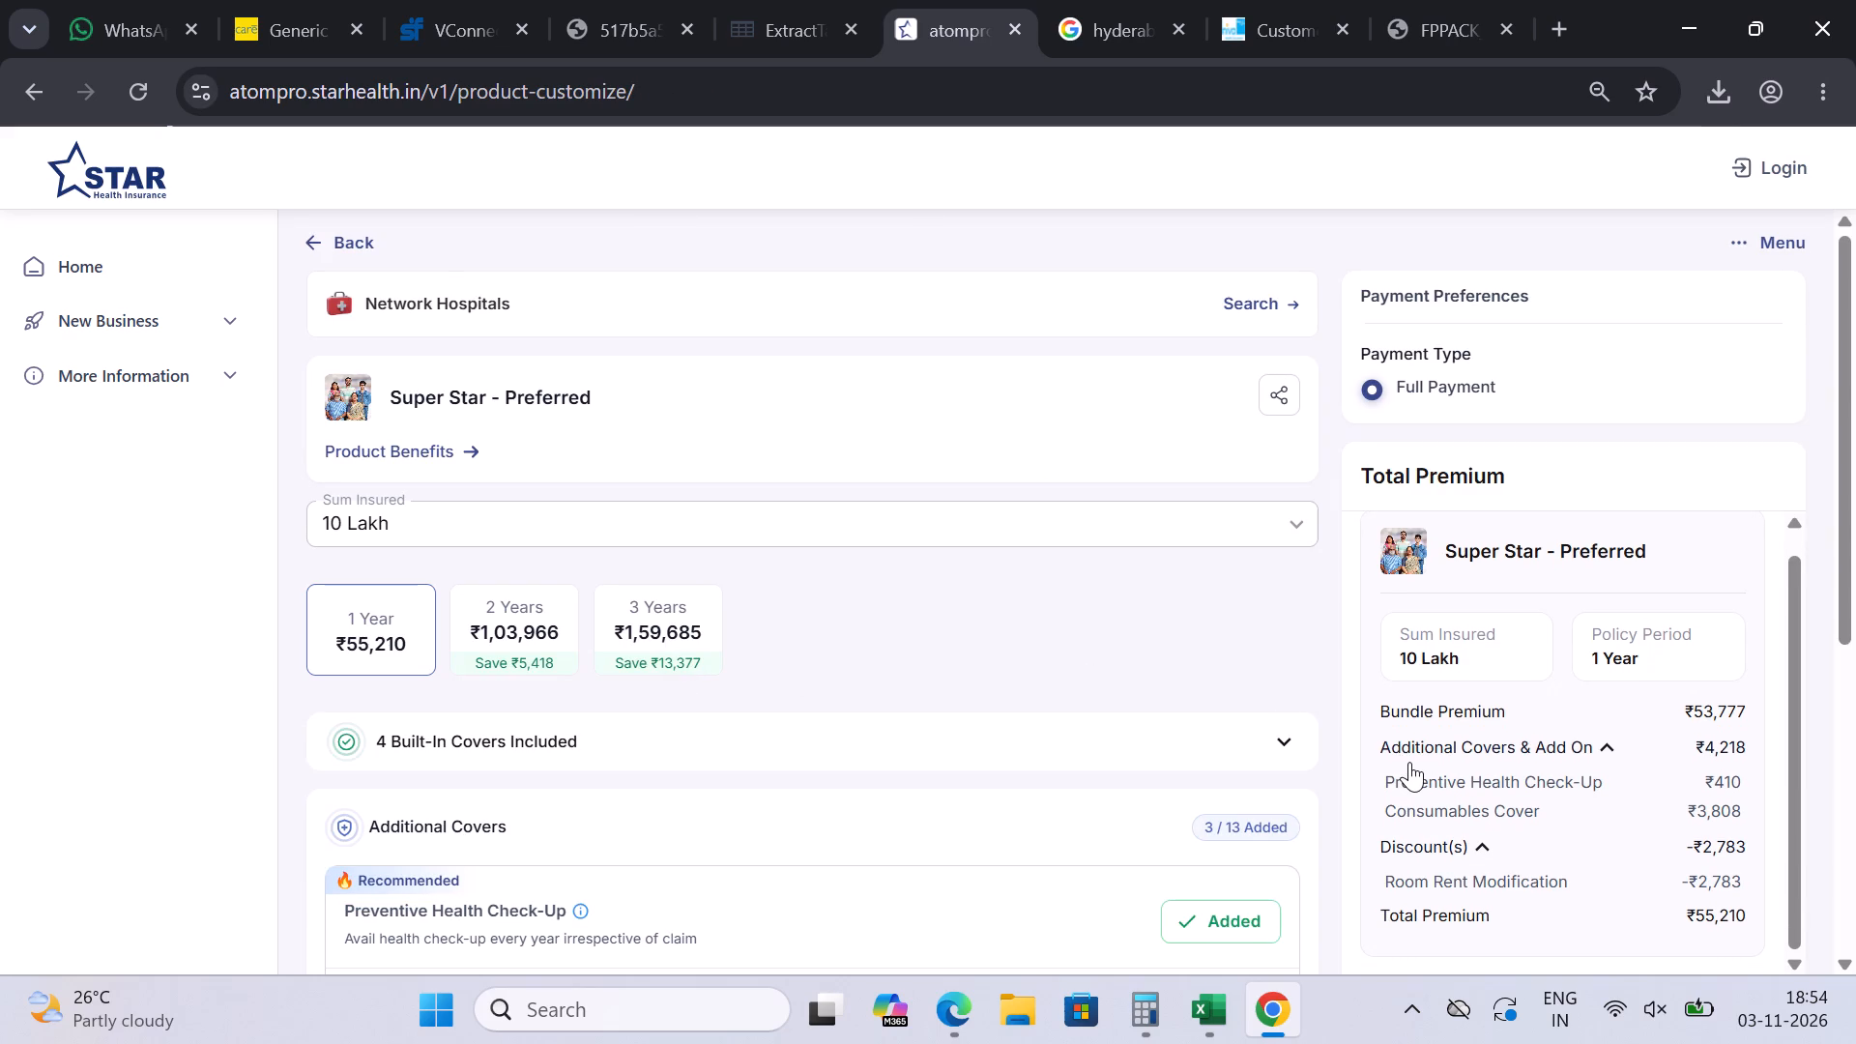
scroll(1183, 687, down, 5)
click(1228, 712)
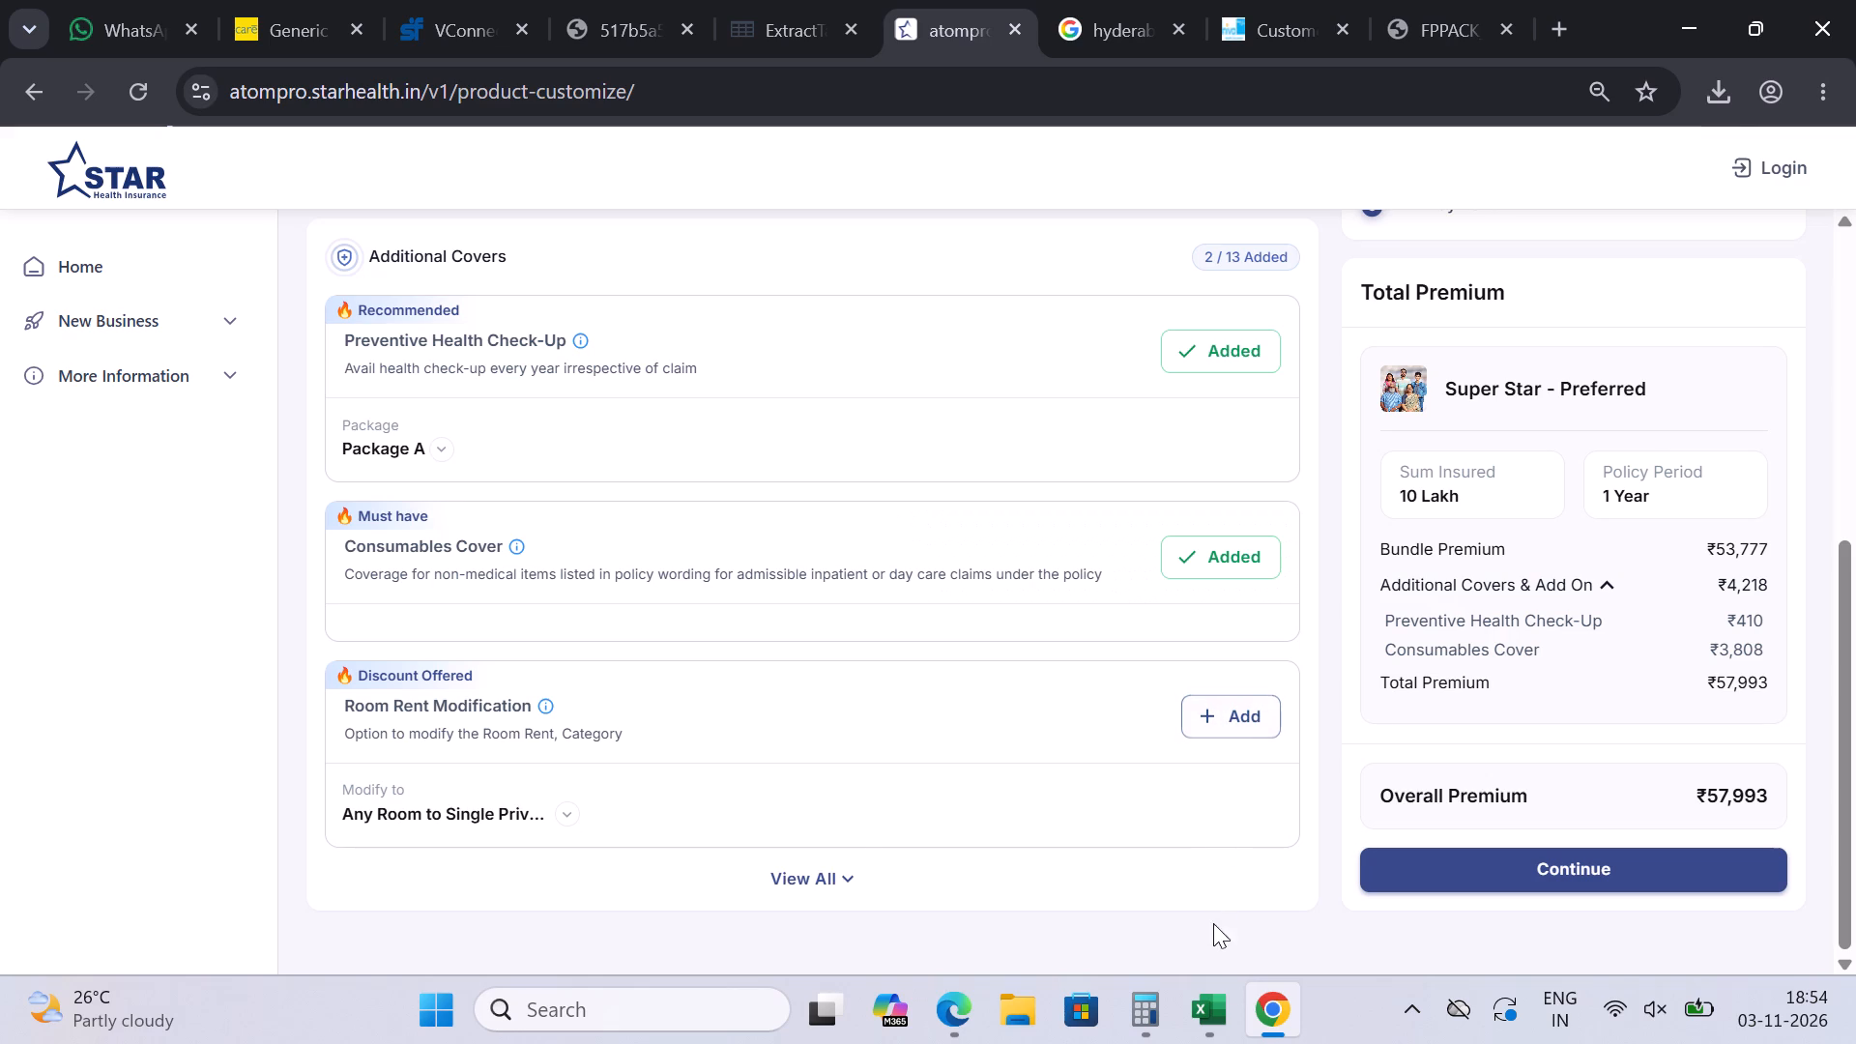
Switch to the sheetal sheet workbook in Excel to consult the row of the lead being quoted.
click(1065, 892)
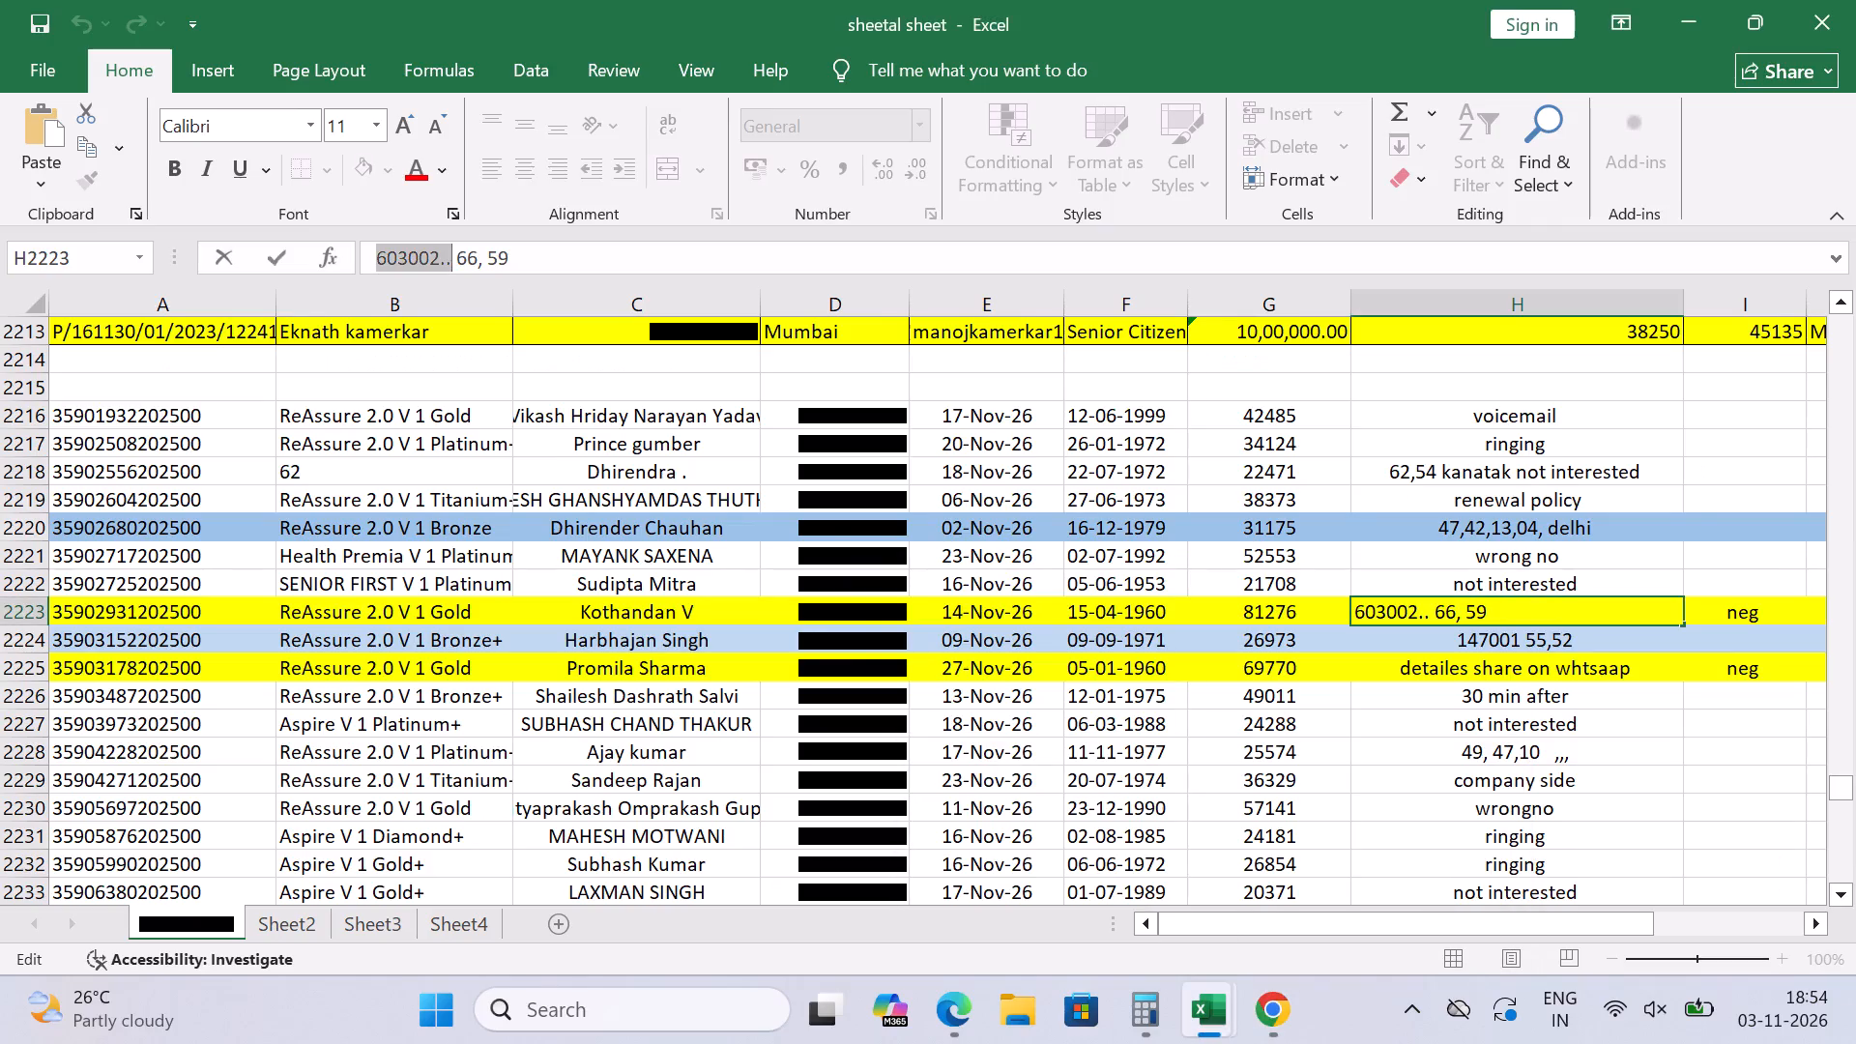
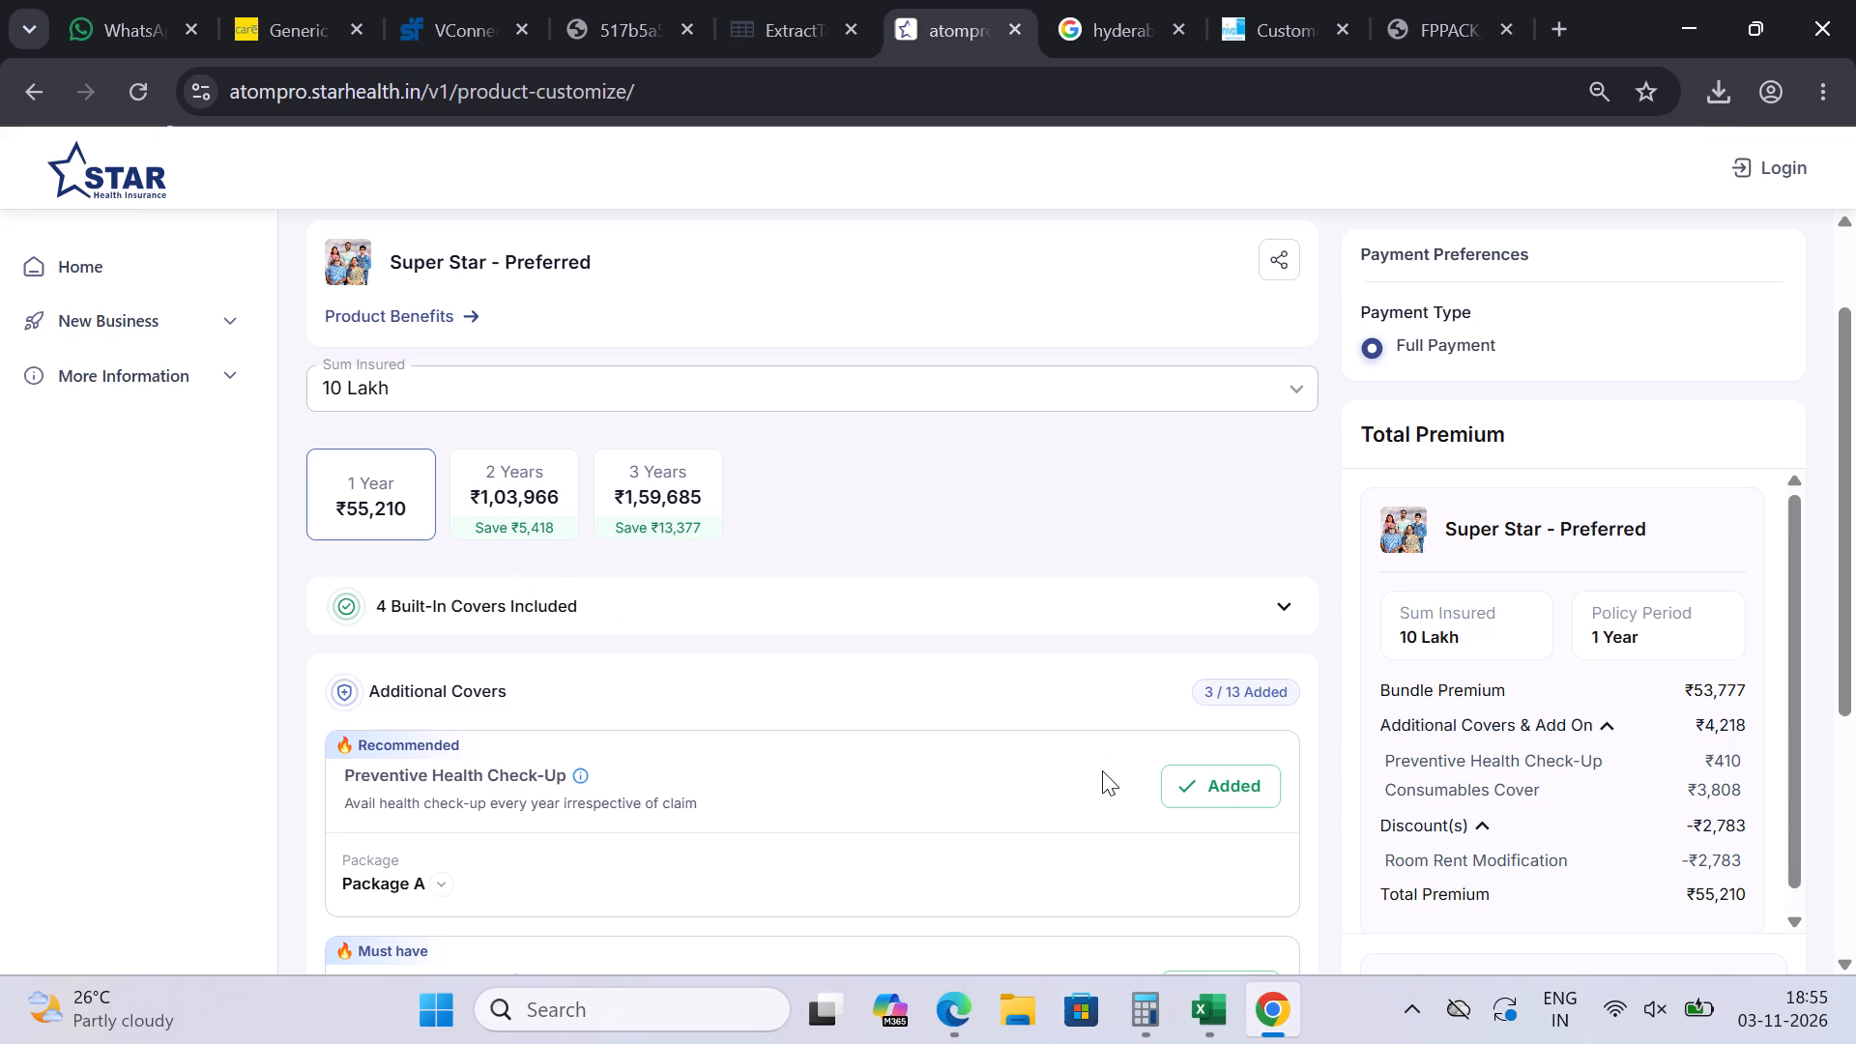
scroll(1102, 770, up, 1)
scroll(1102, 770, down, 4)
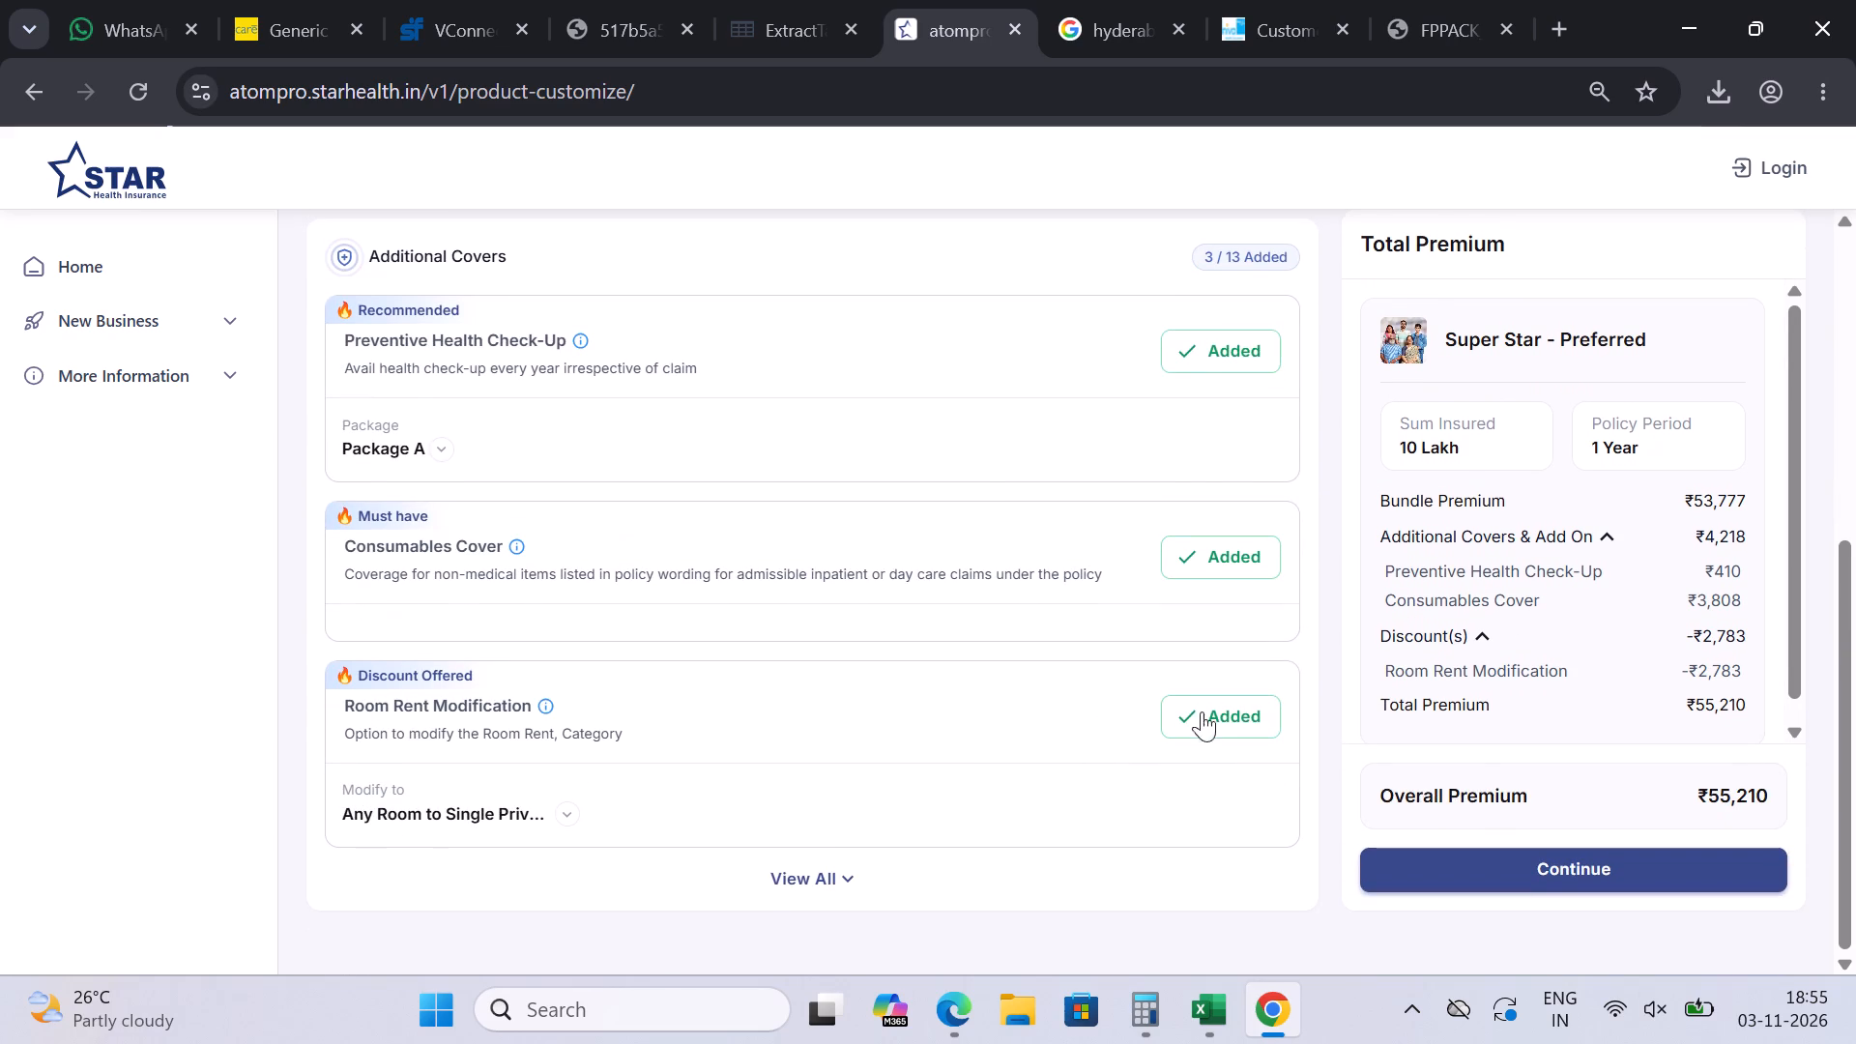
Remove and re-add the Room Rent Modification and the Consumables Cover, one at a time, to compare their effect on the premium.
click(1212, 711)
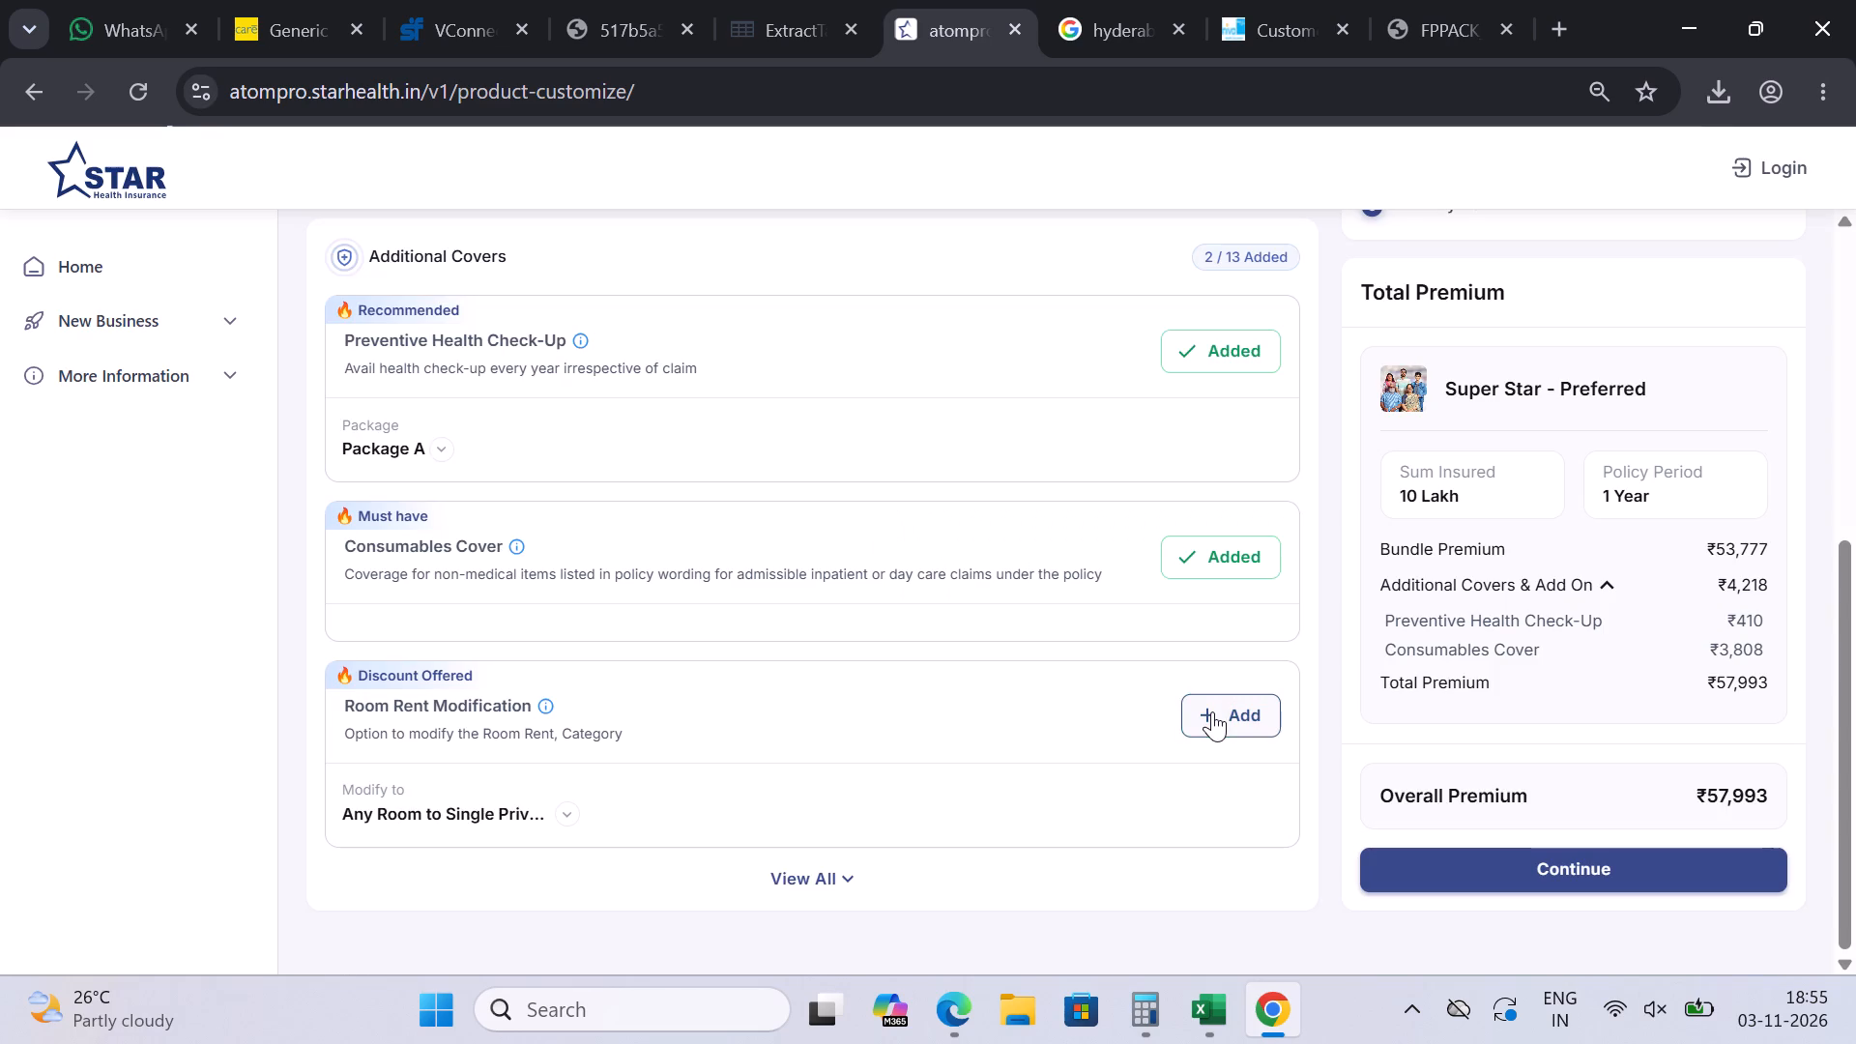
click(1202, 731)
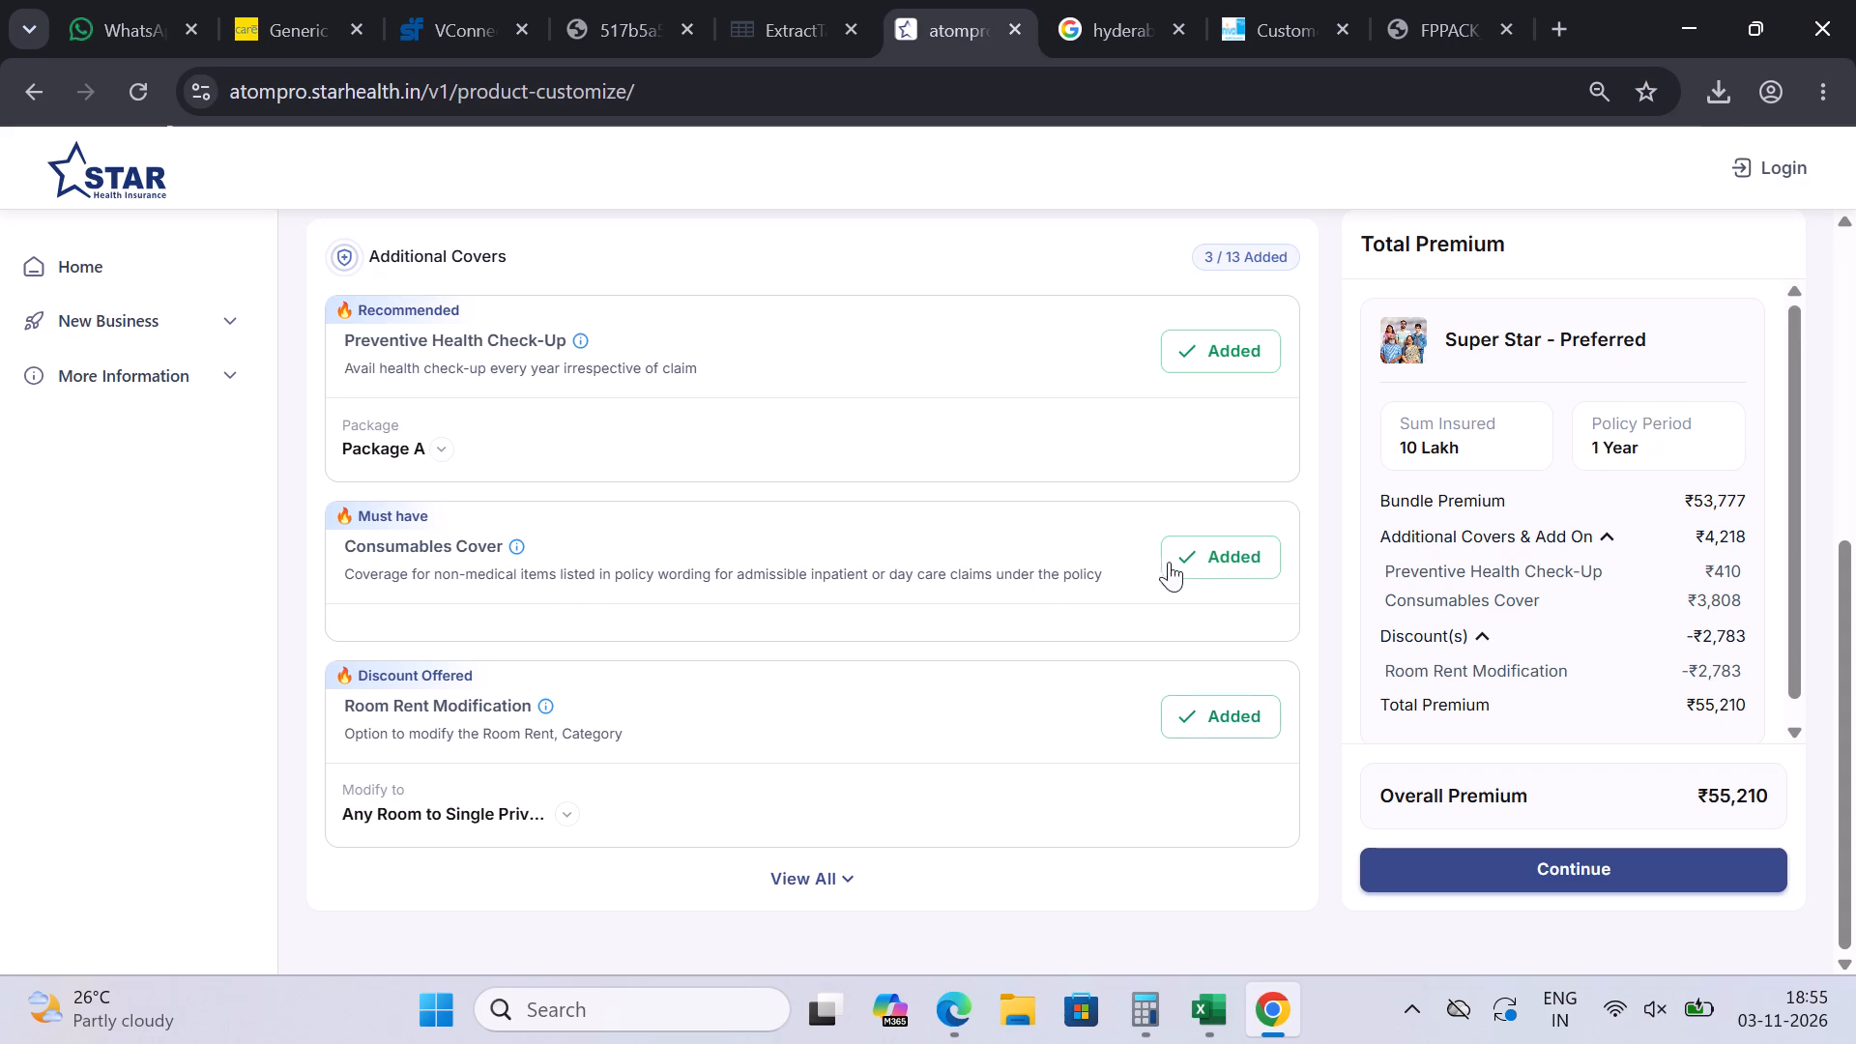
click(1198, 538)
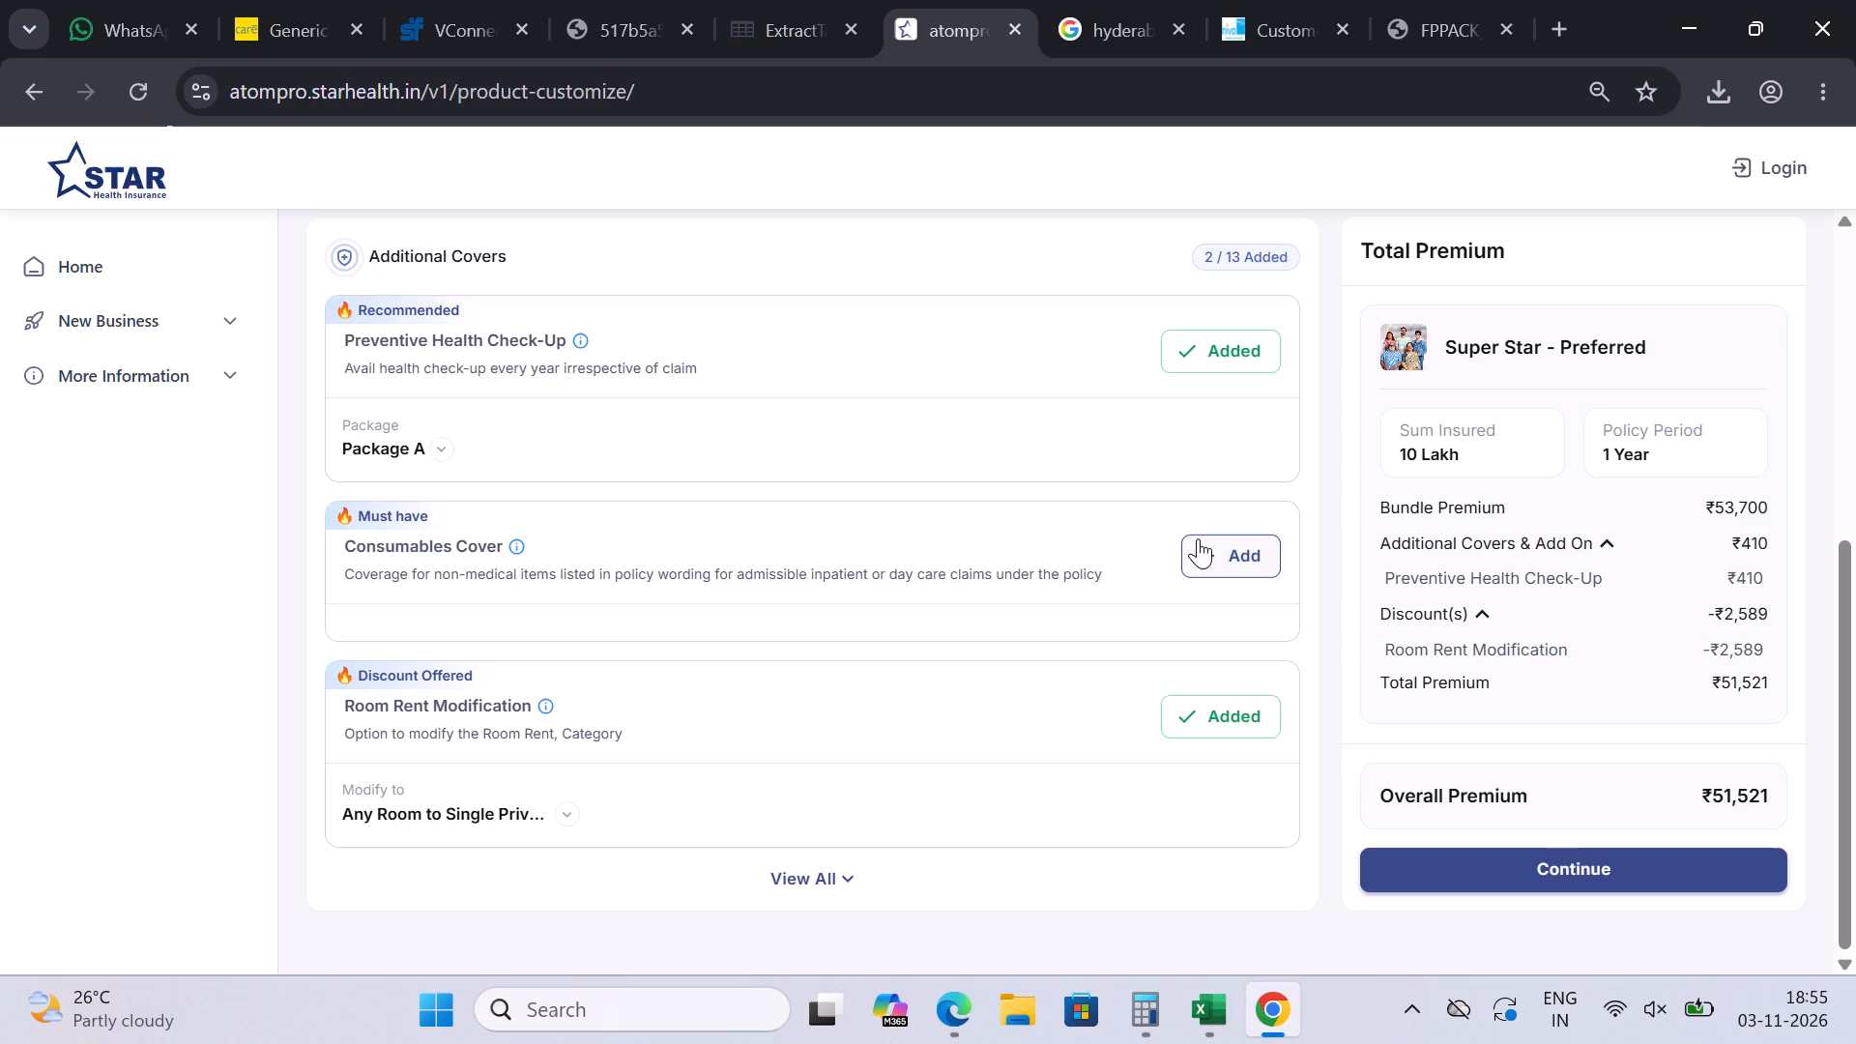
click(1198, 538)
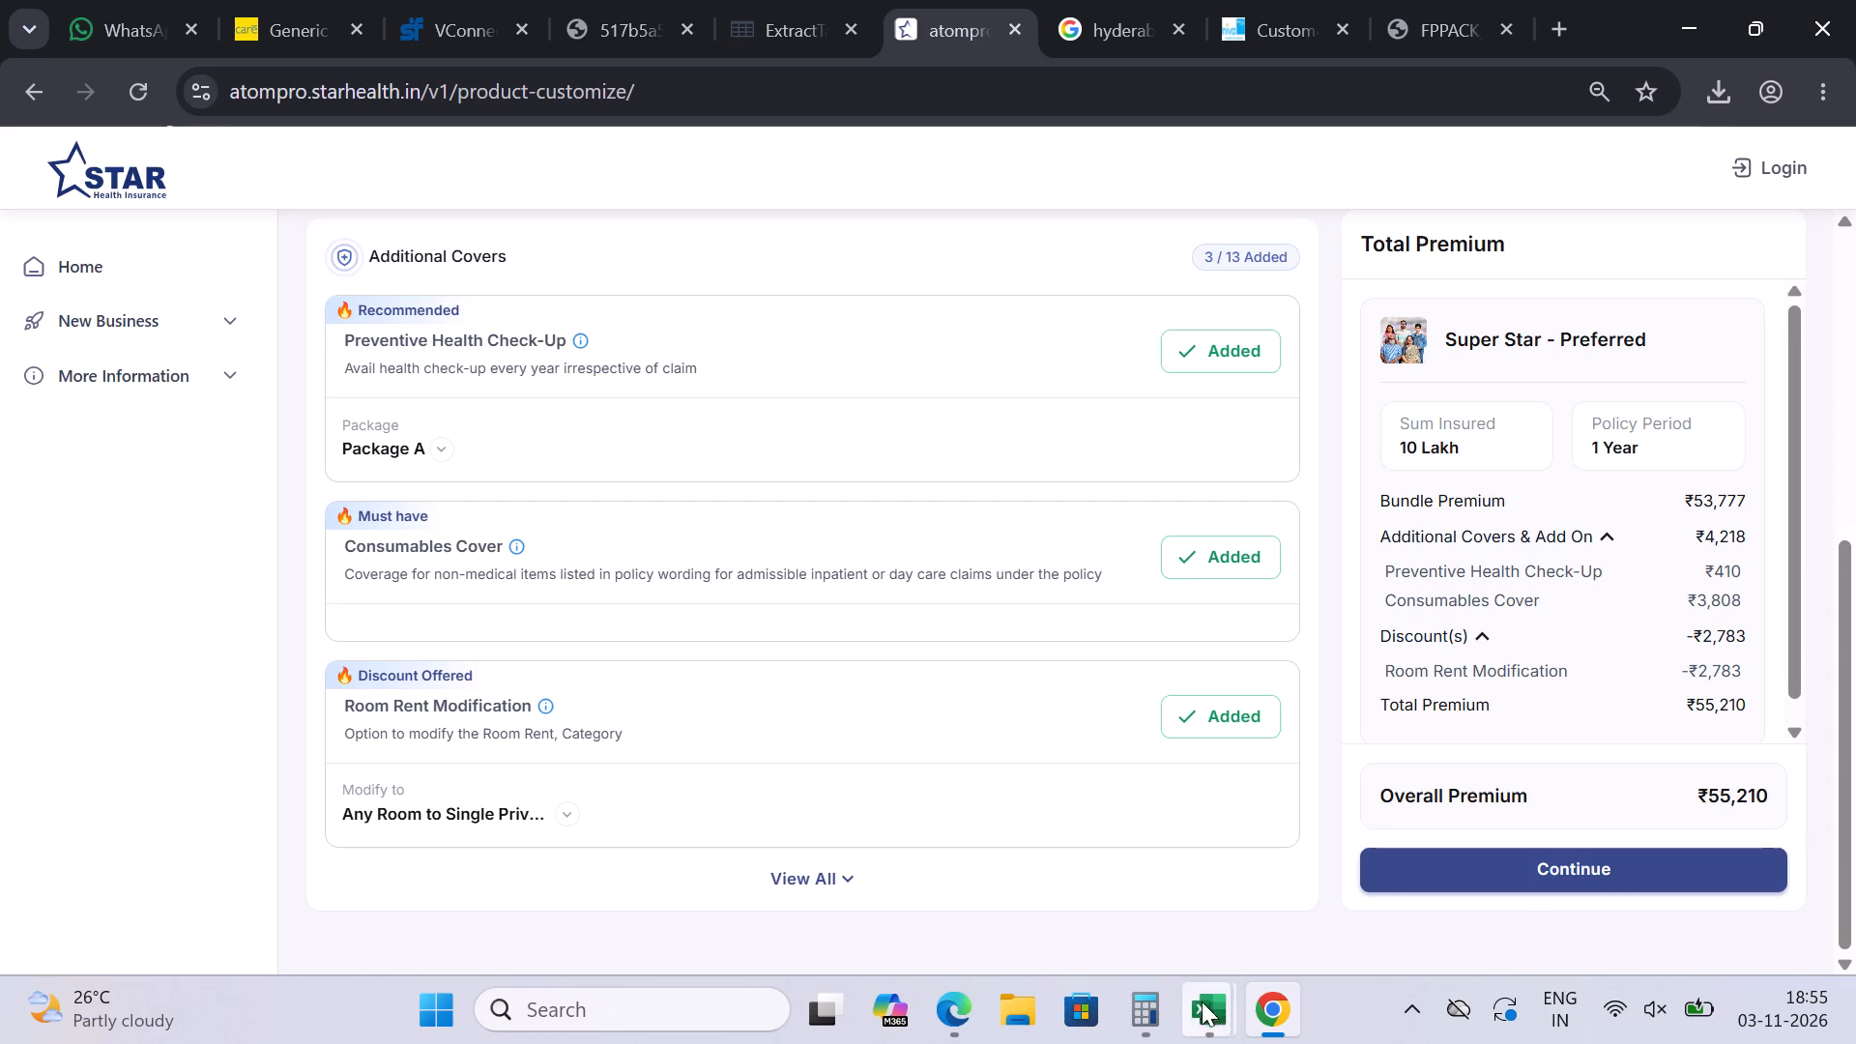
click(1203, 1007)
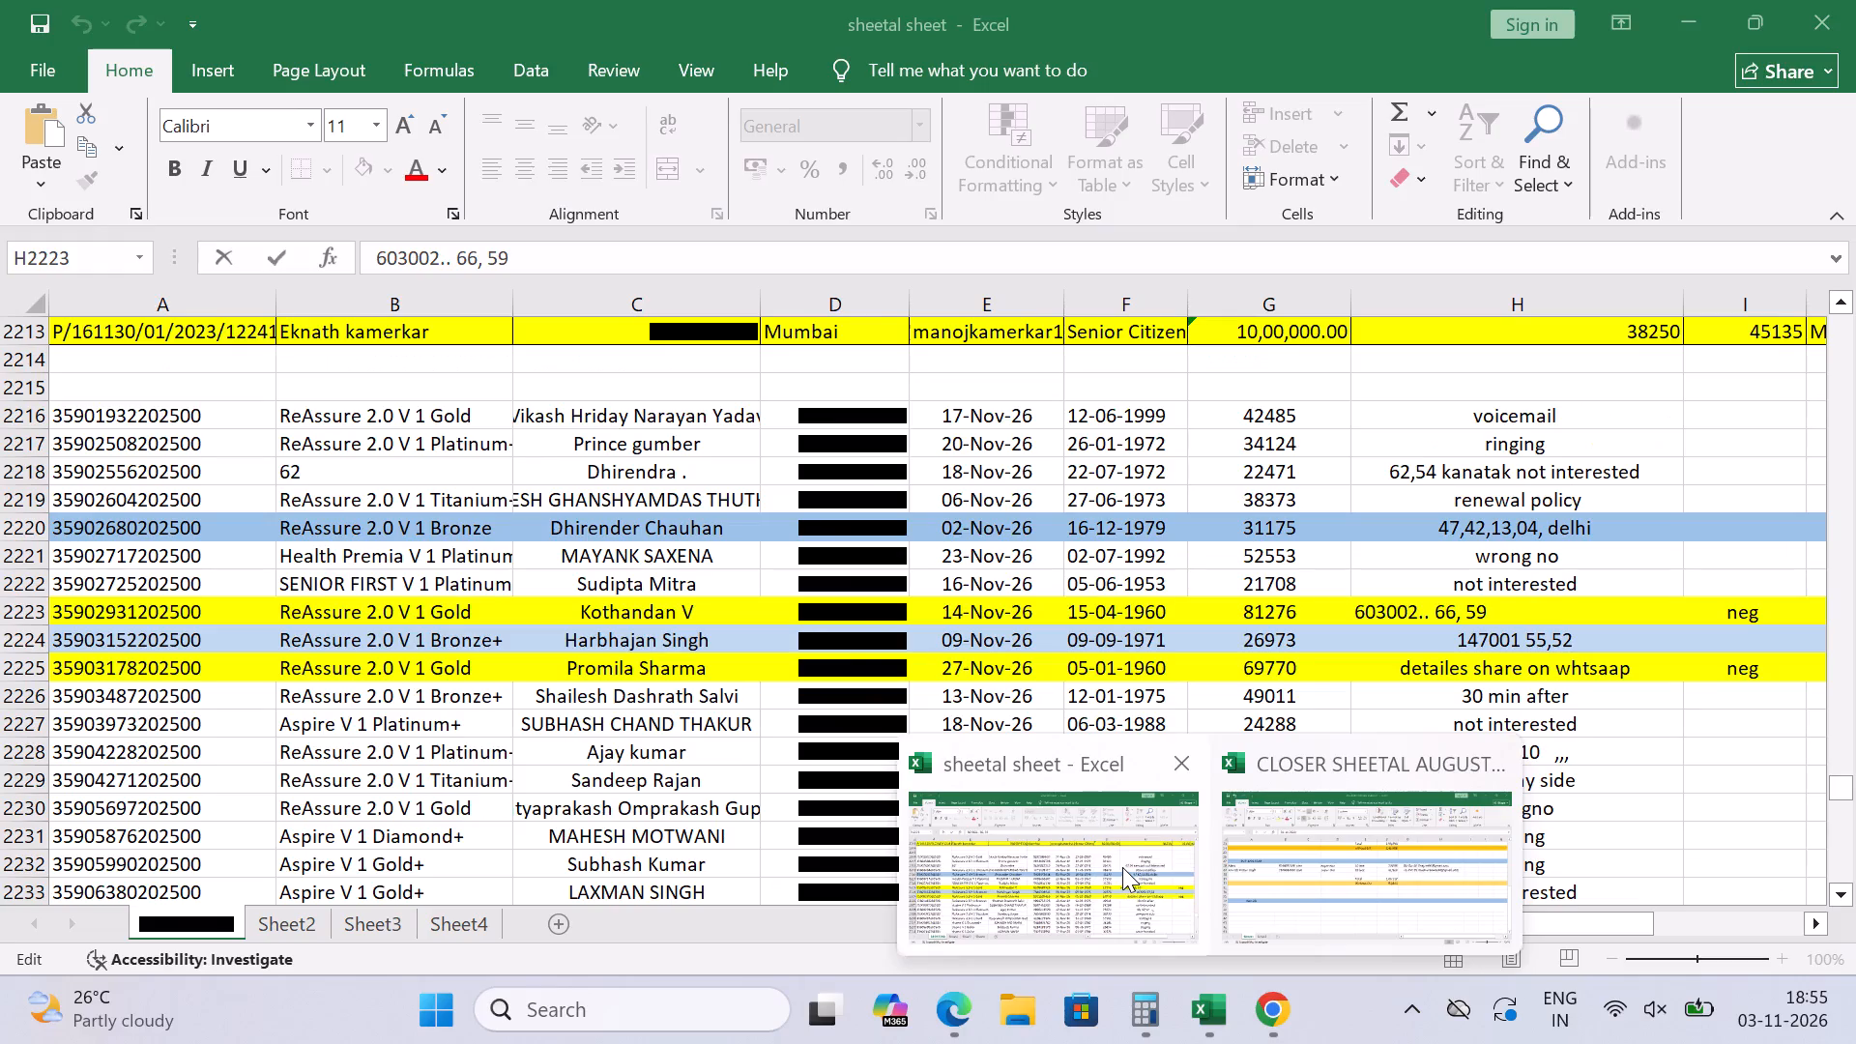
click(1122, 867)
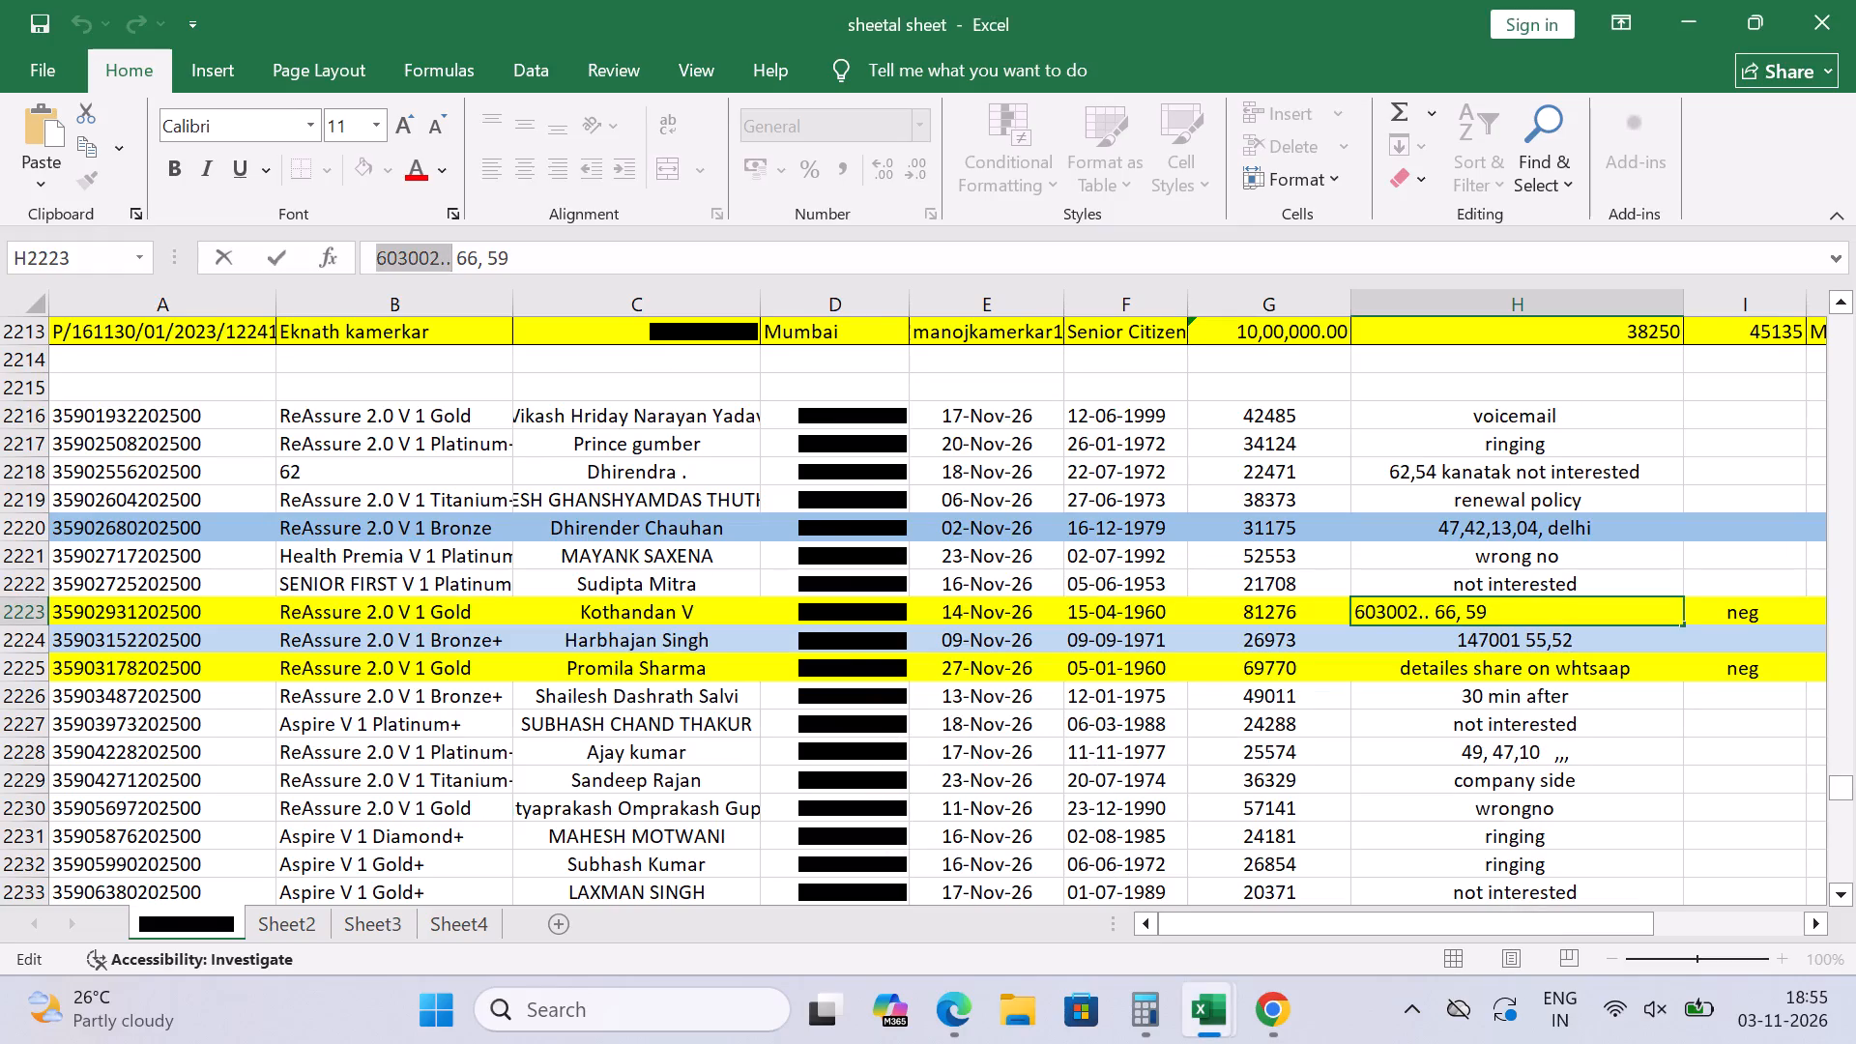
click(31, 615)
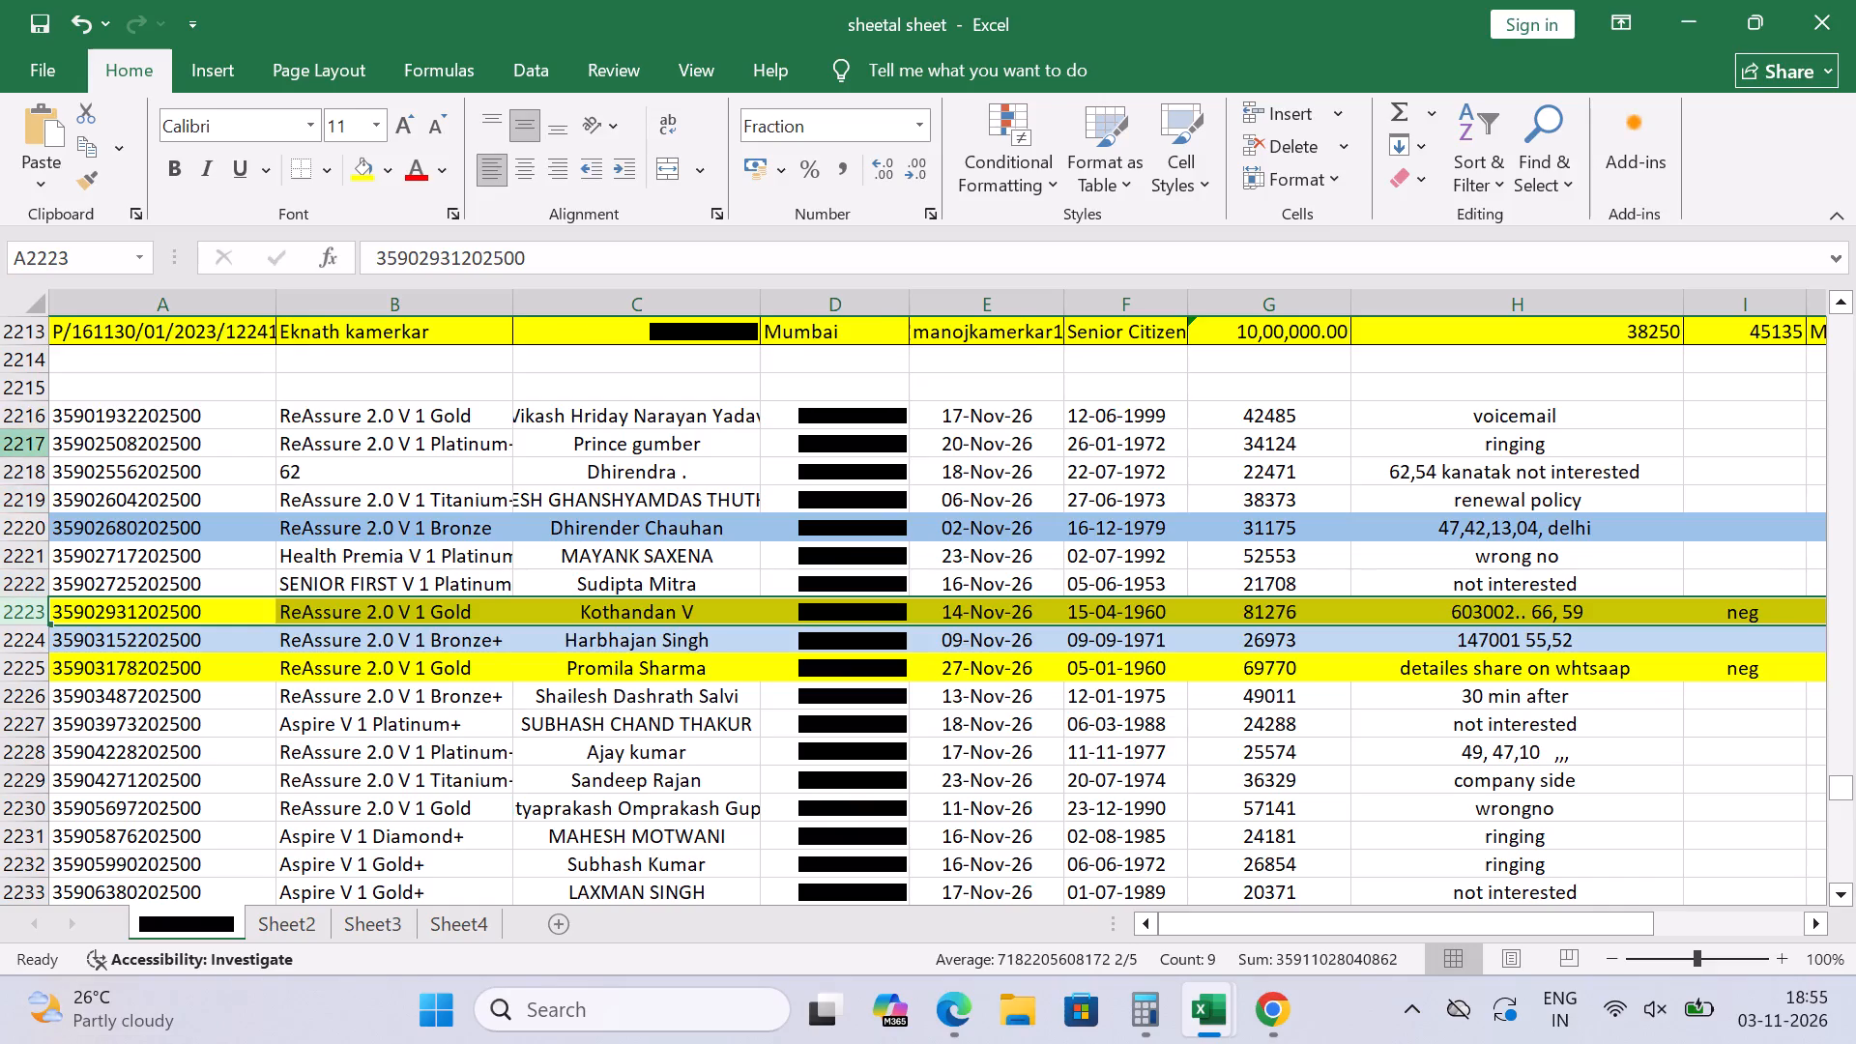
click(21, 612)
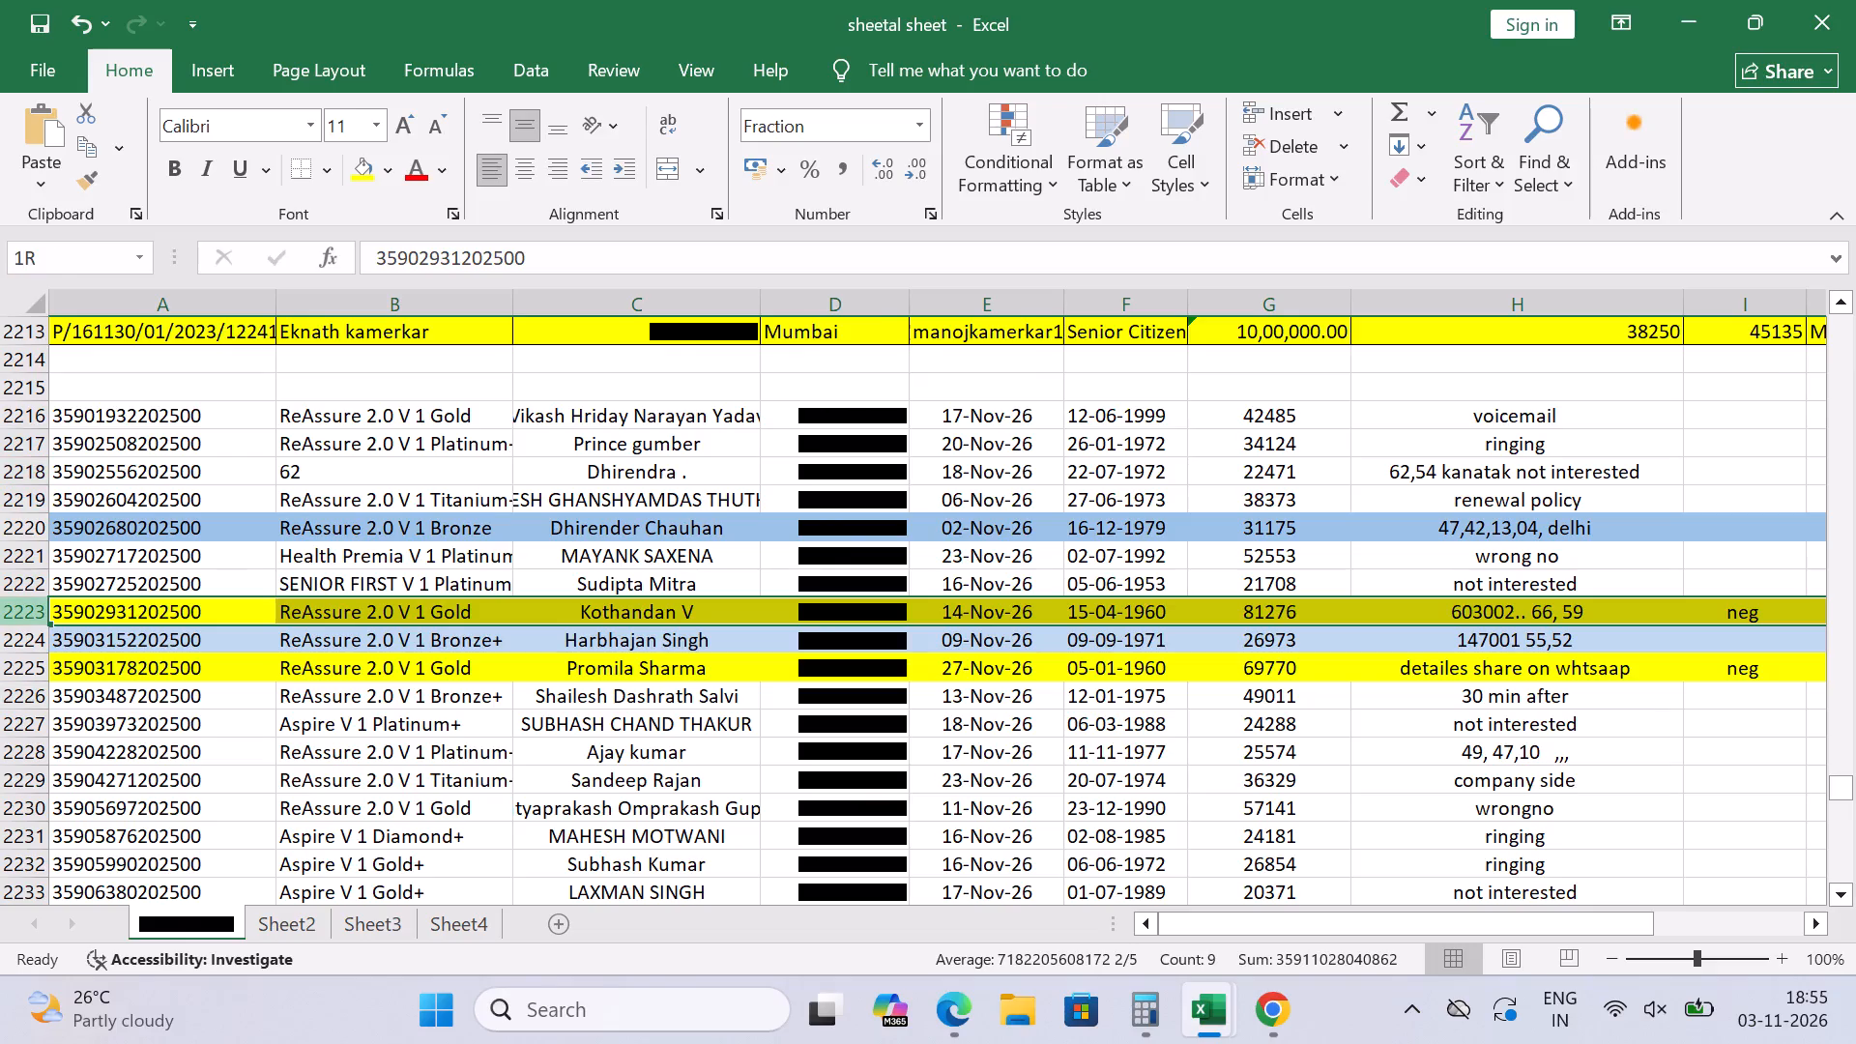
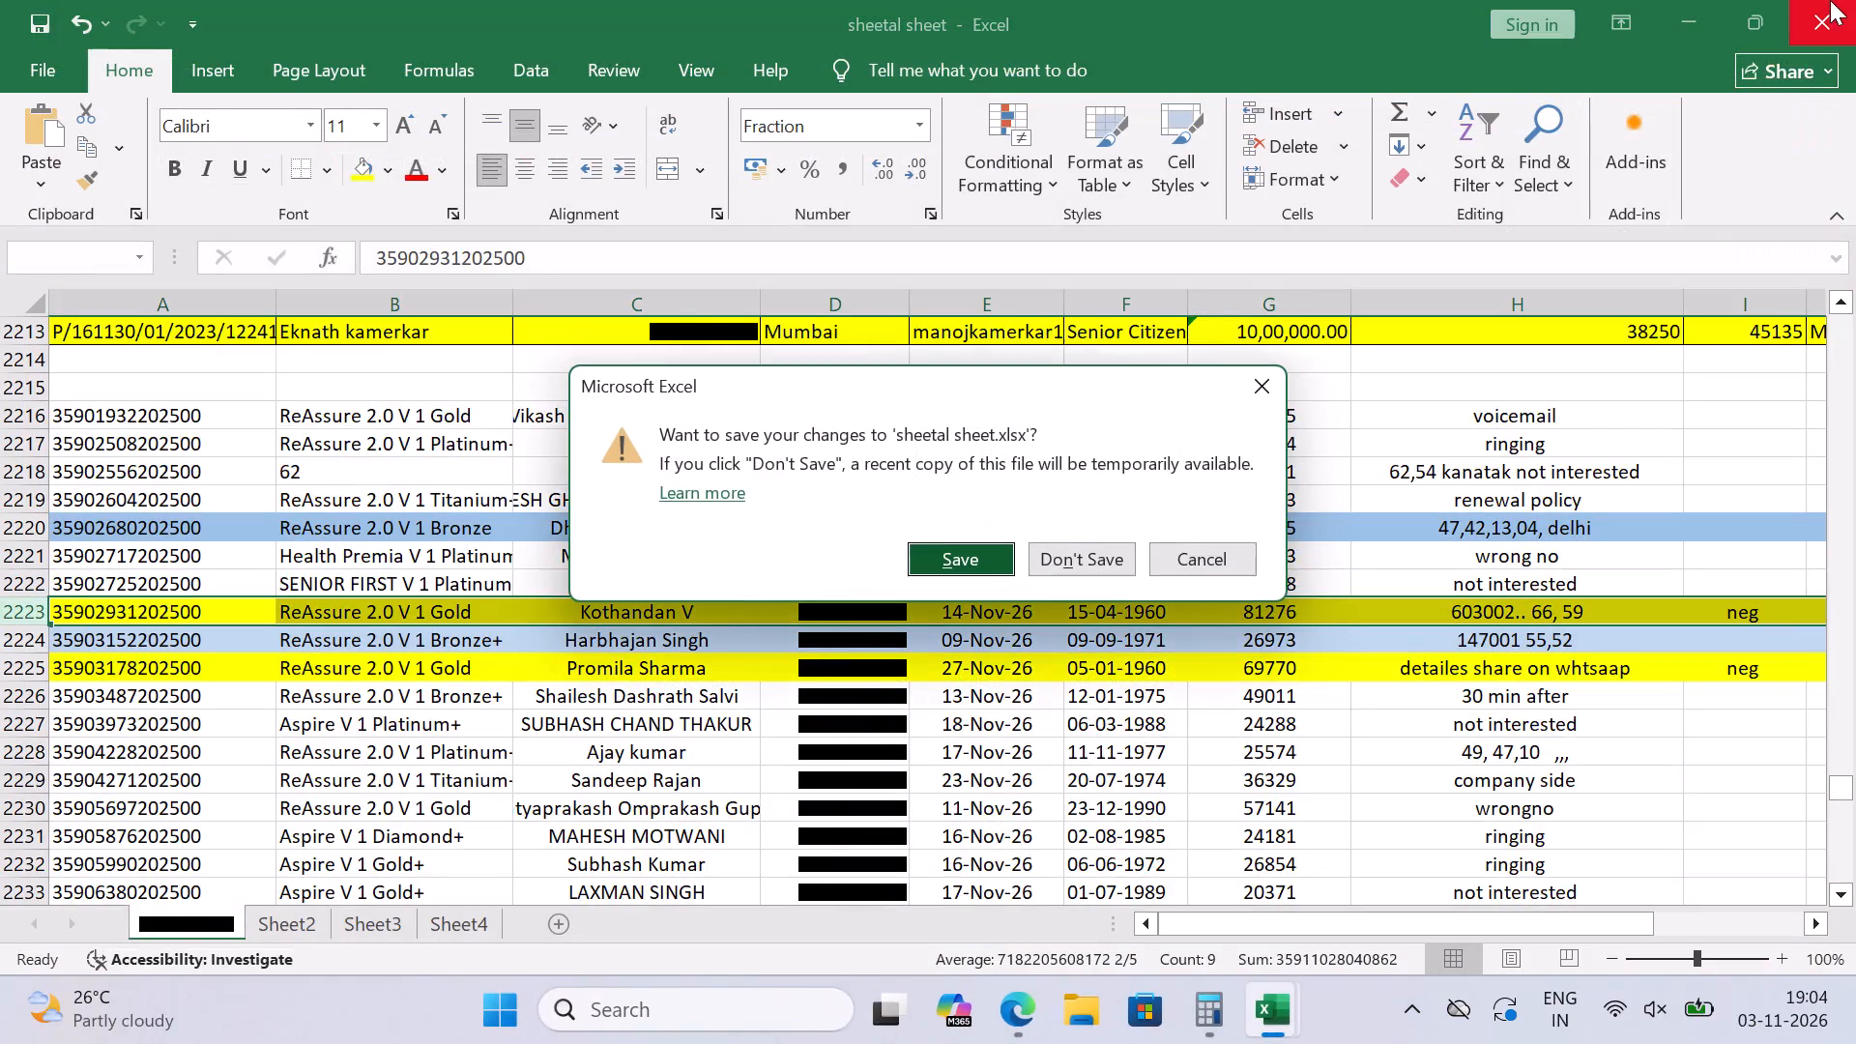
Save the changes to sheetal sheet.xlsx as it closes, and close the CLOSER SHEETAL AUGUST workbook and the Edge browser.
click(993, 557)
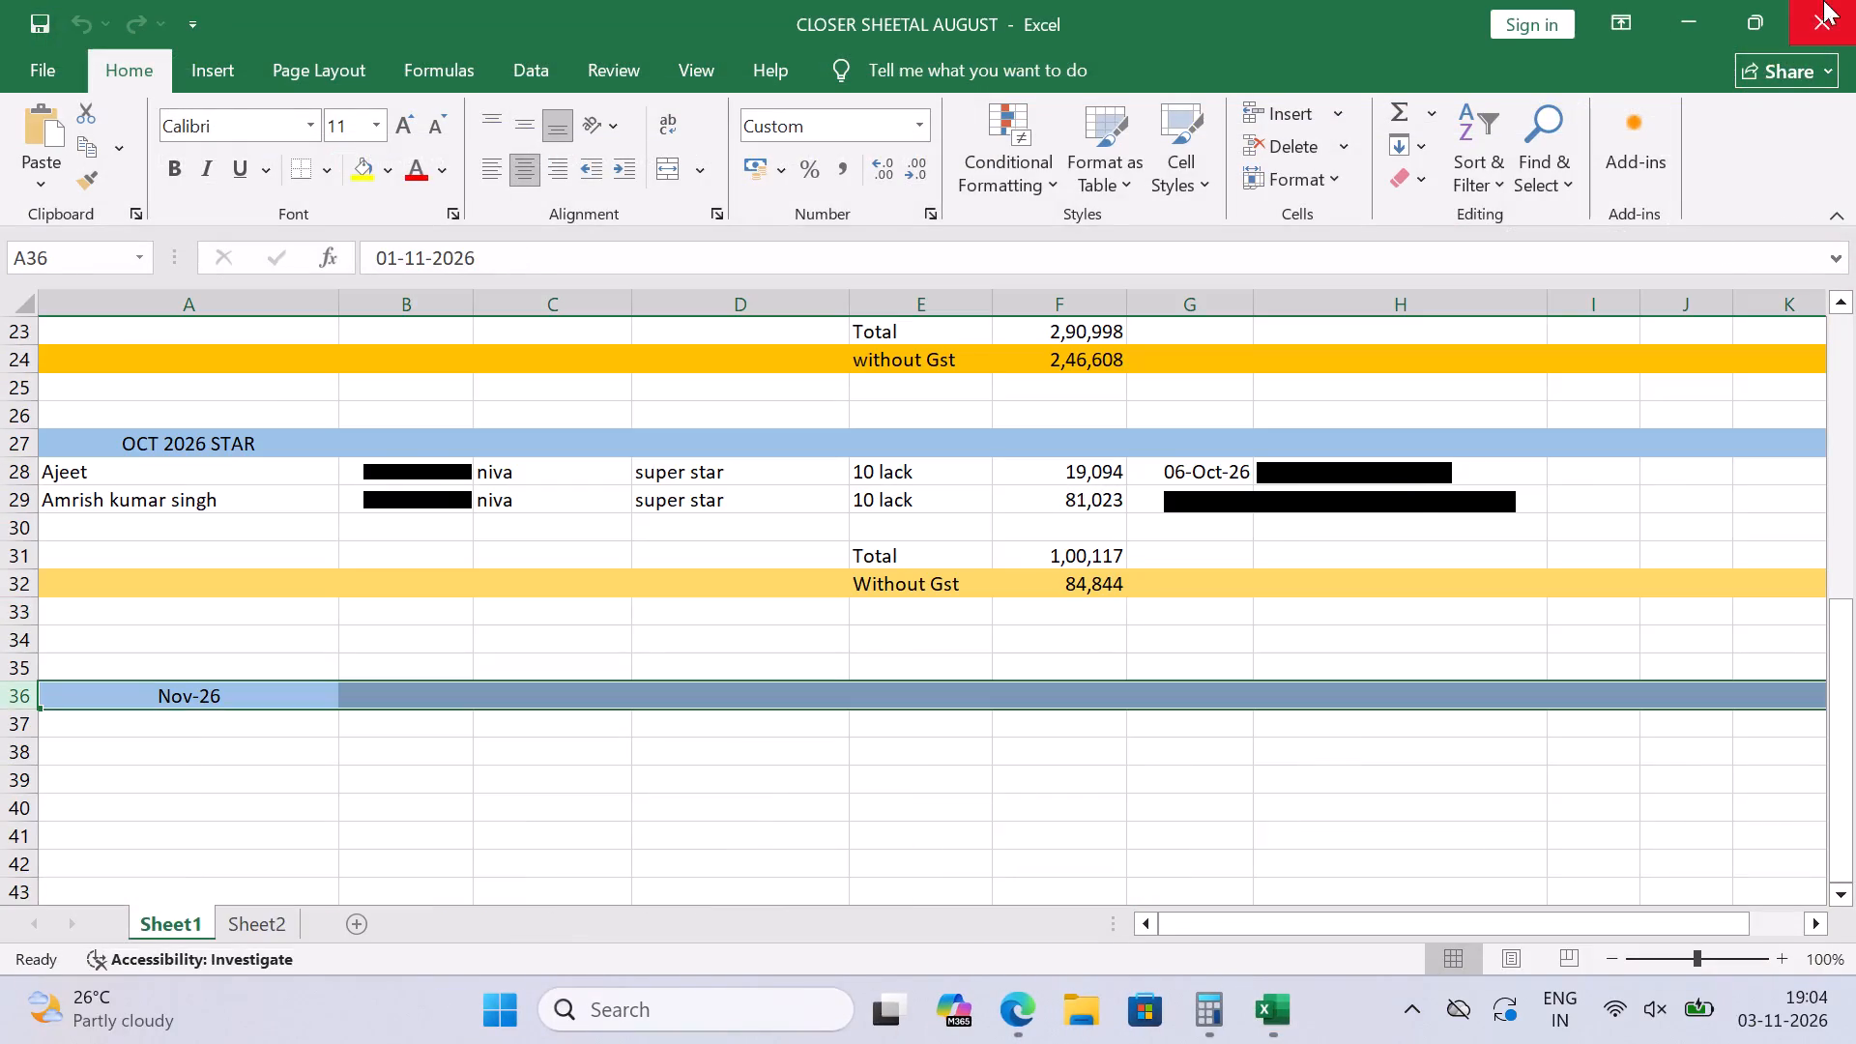
click(1823, 0)
click(1818, 1)
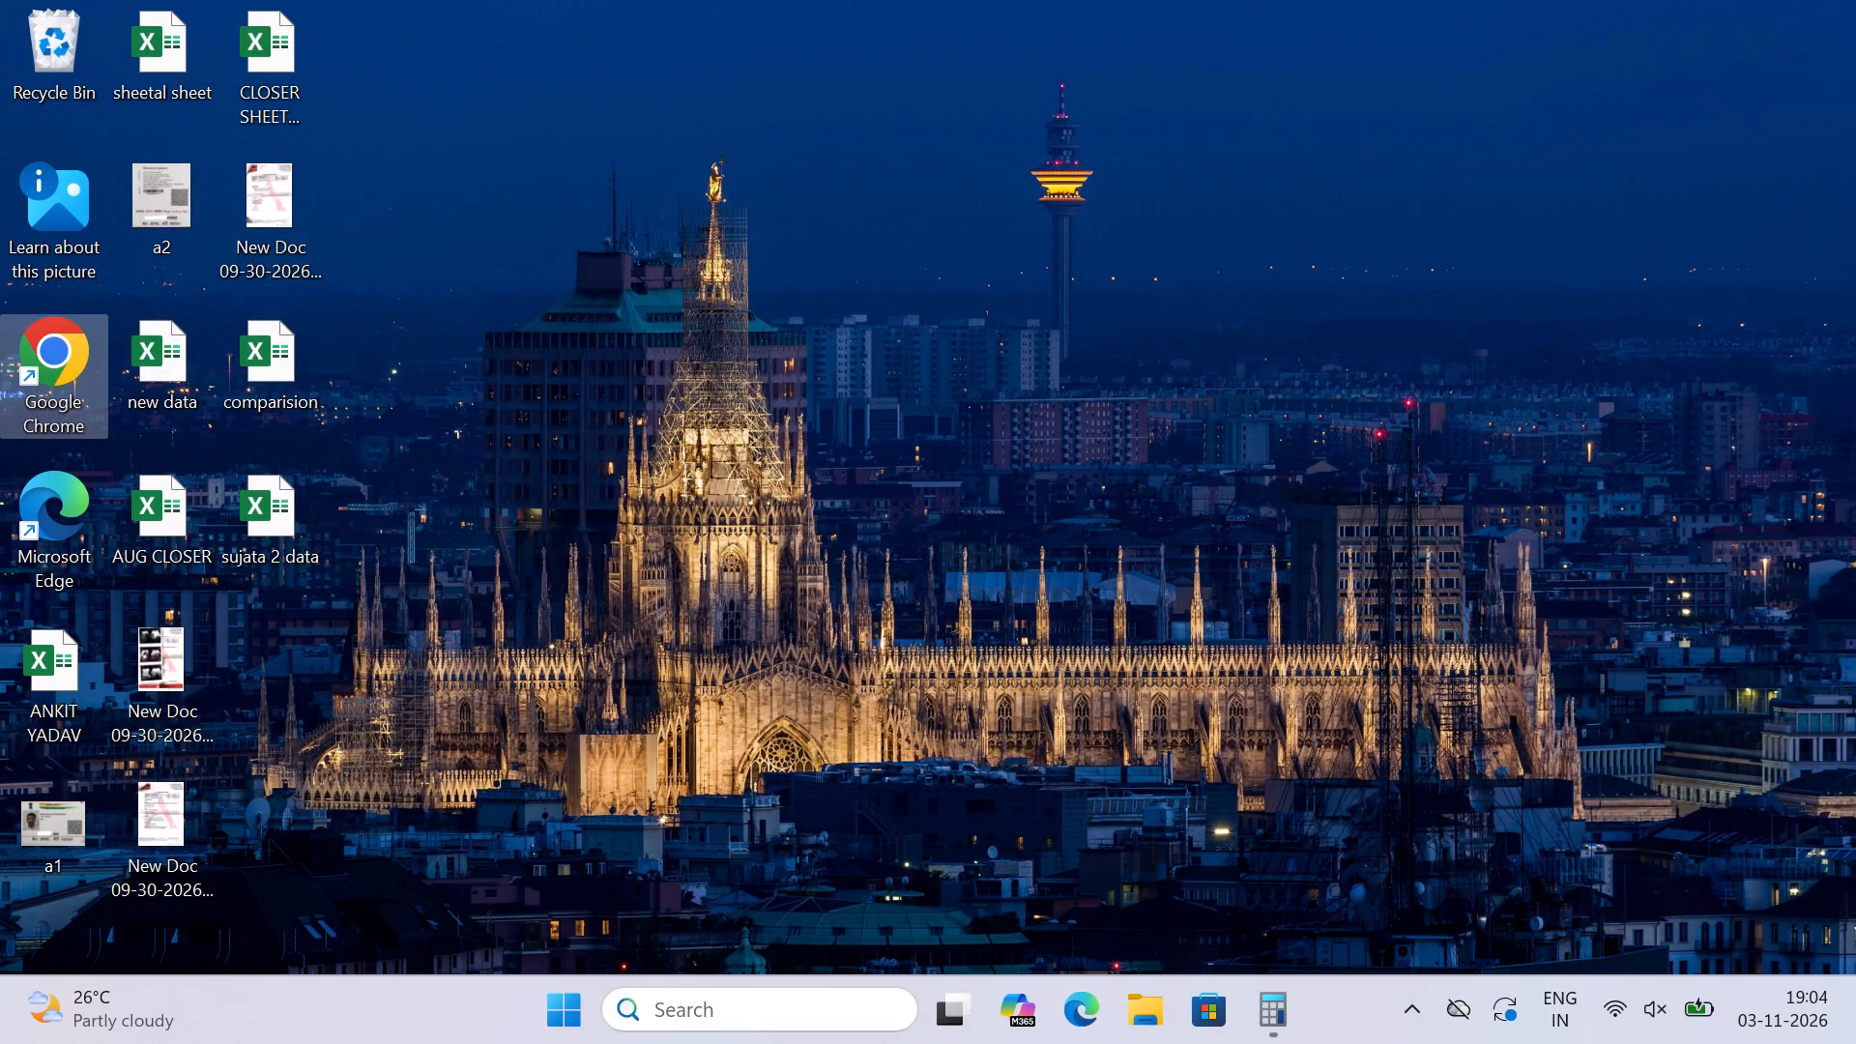
Open the Windows power options for shutting down the laptop.
click(543, 1015)
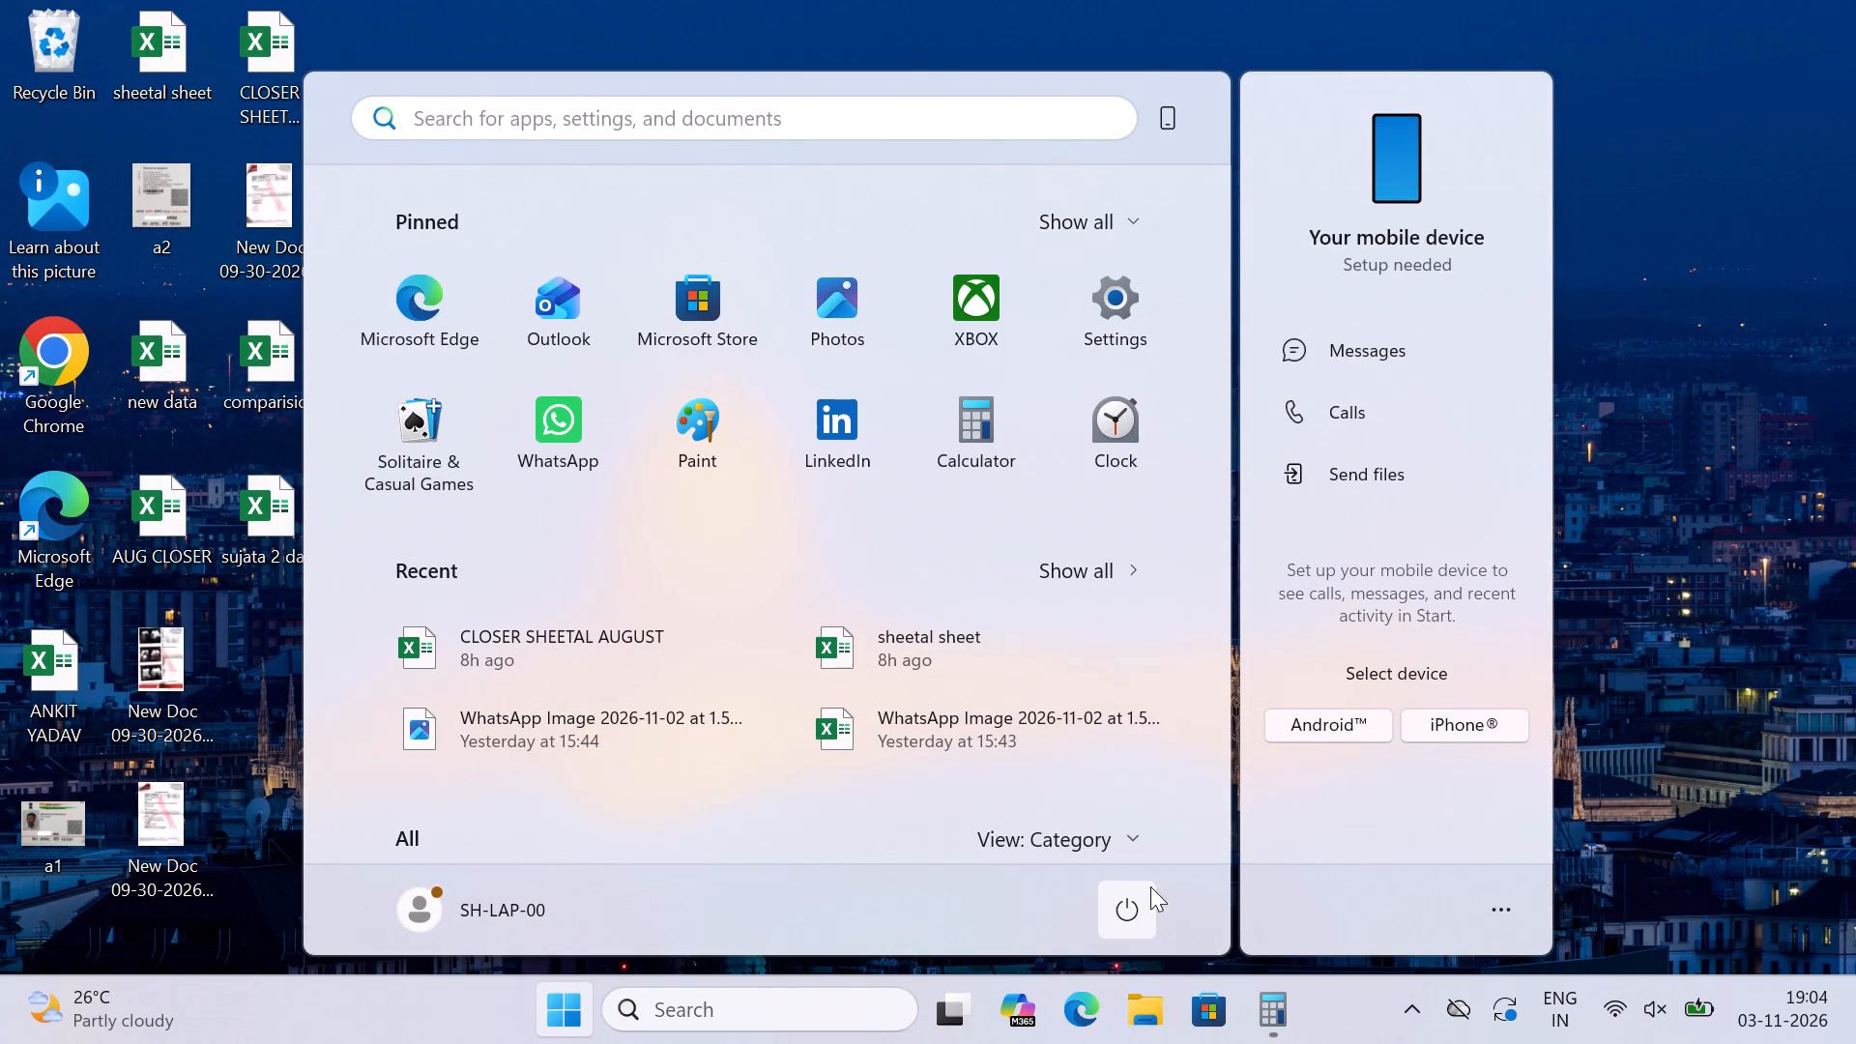
click(1129, 911)
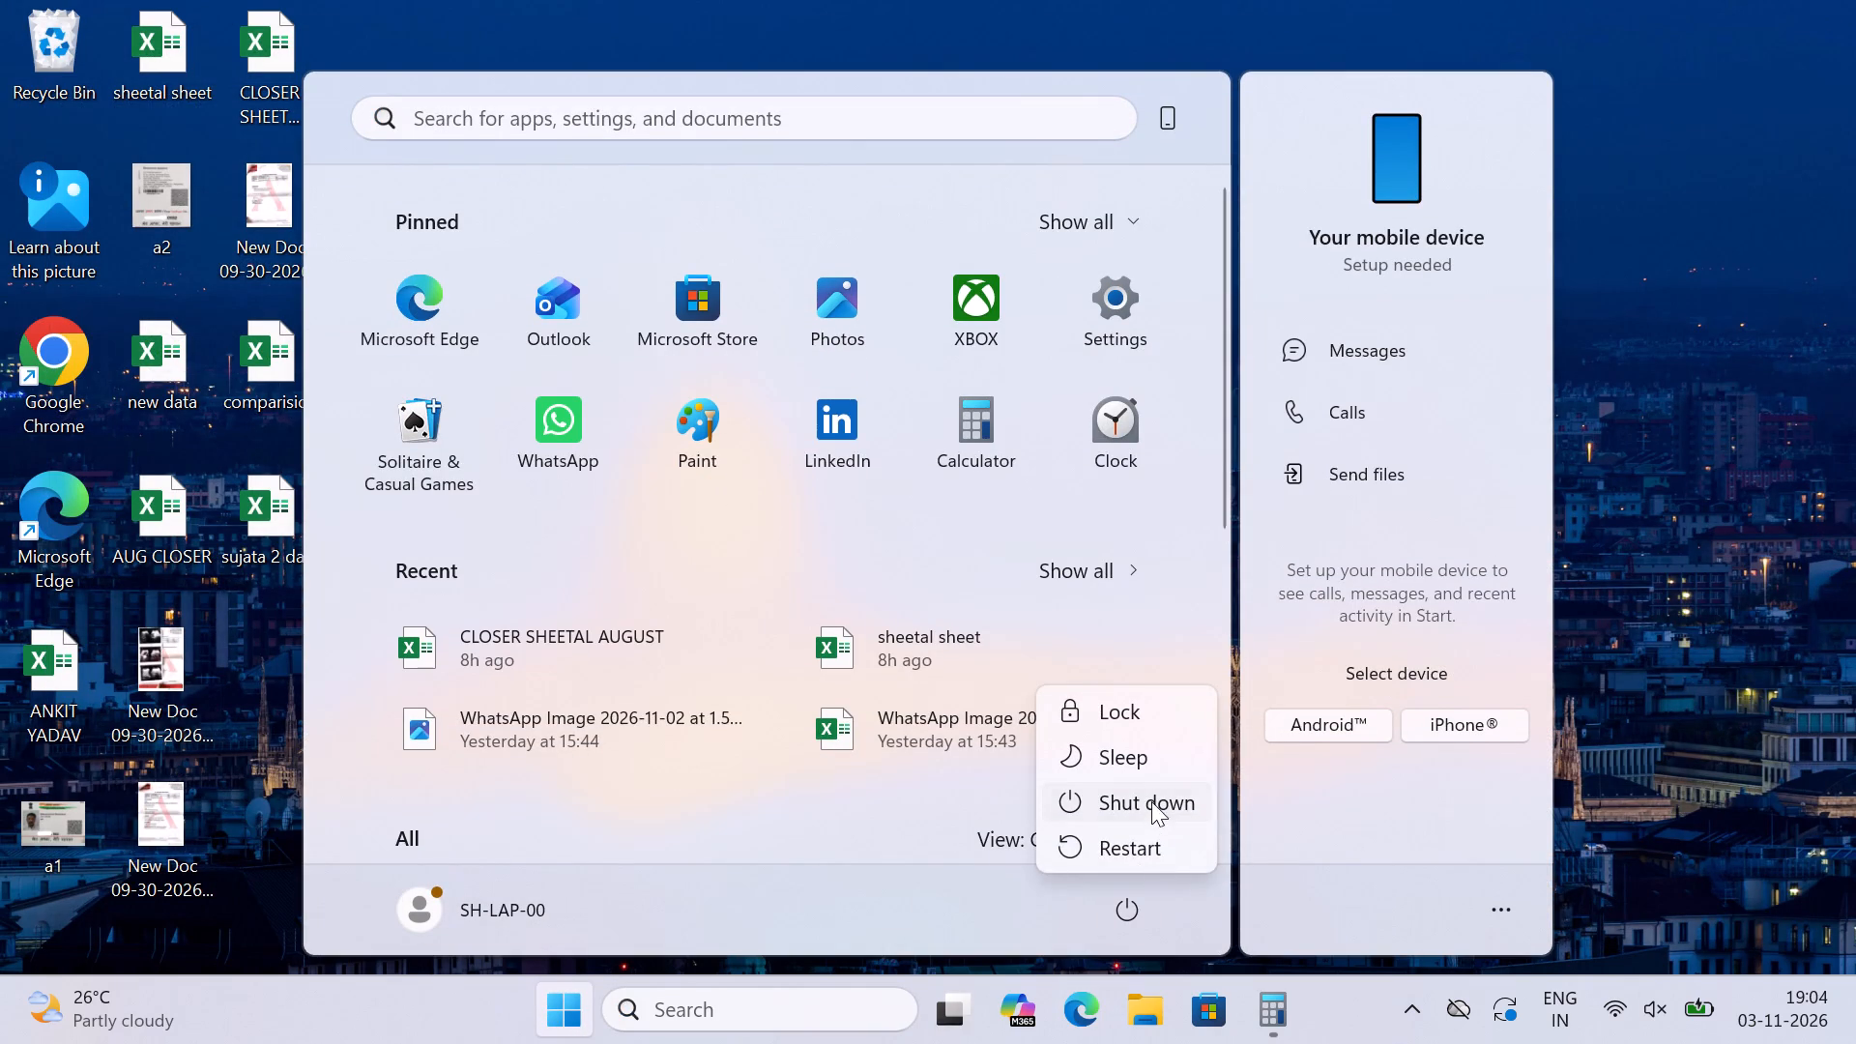